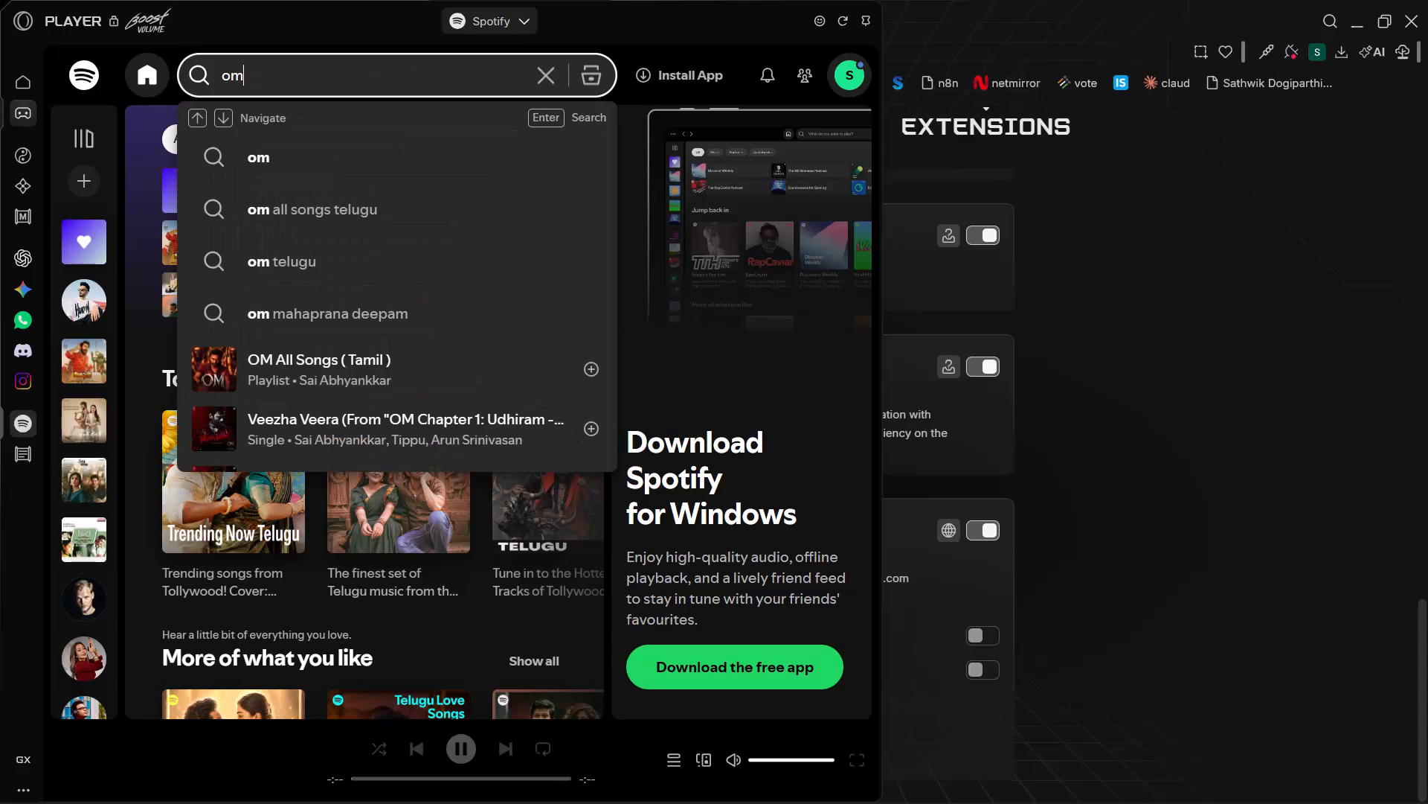
Open the OM All Songs (Tamil) playlist by Sai Abhyankkar from the search suggestions.
left_click(304, 351)
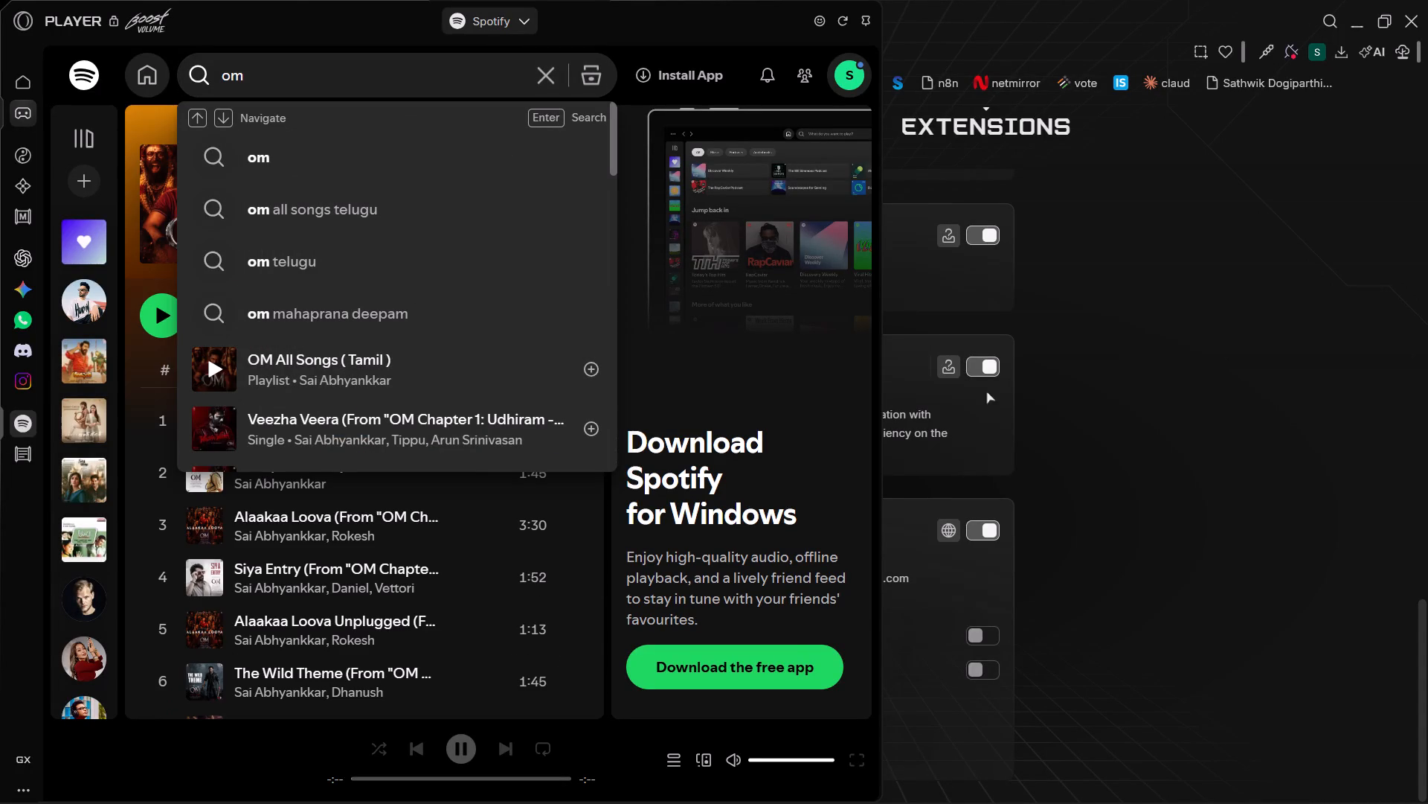
left_click(1427, 593)
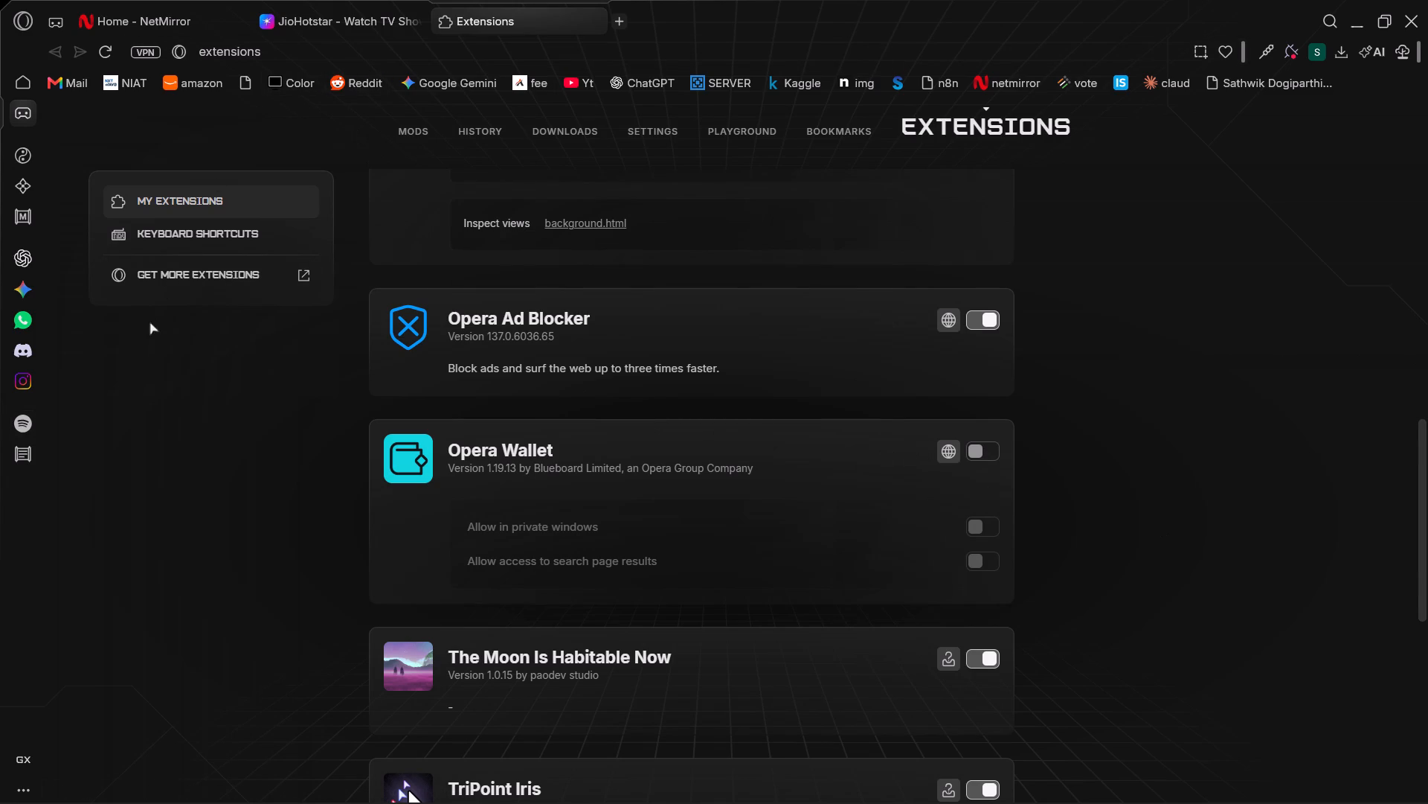
left_click(14, 418)
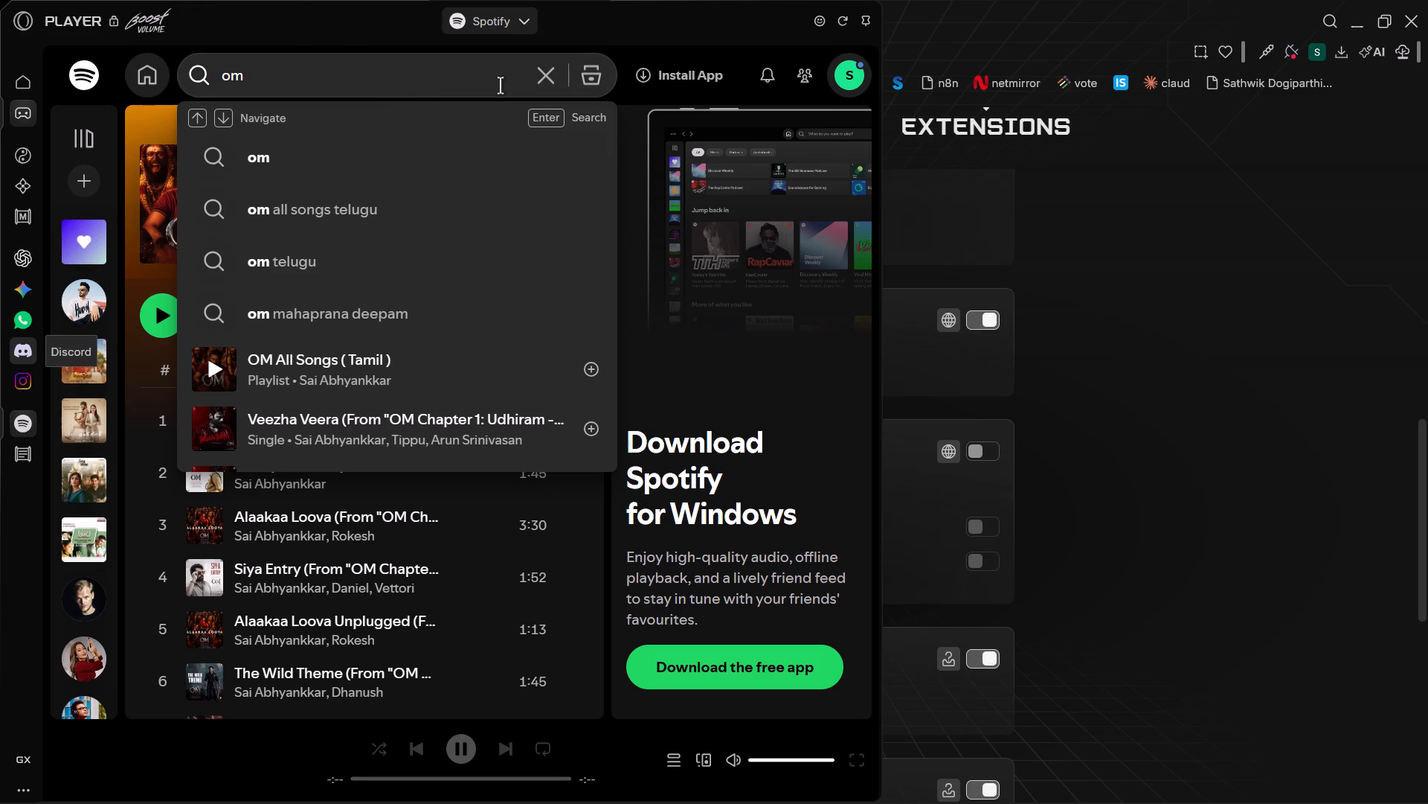
left_click(115, 112)
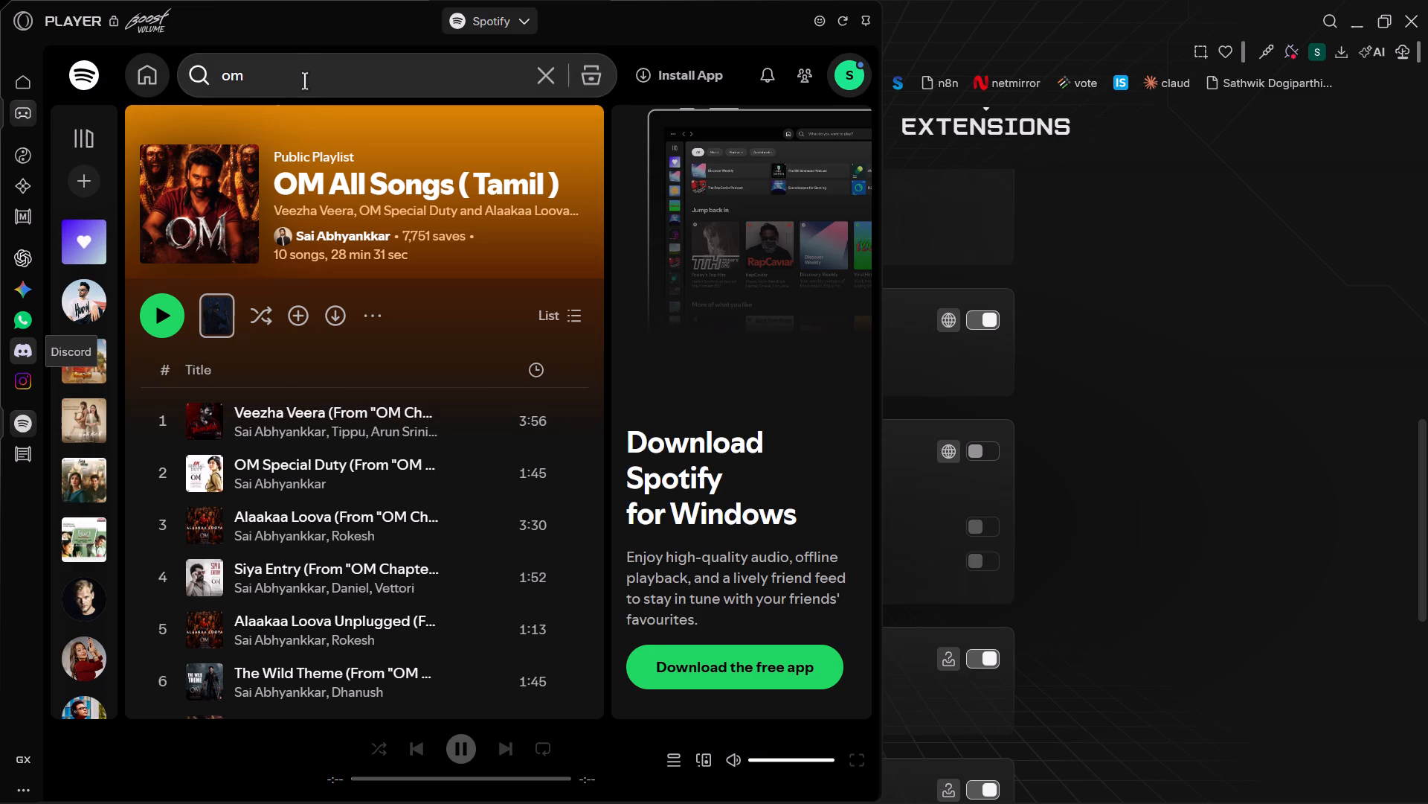
Replace the music search text with "ve" and play the song Veezha Veera from OM Chapter 1.
key("BackSpace")
key("BackSpace")
key("BackSpace")
key("BackSpace")
key("BackSpace")
key("BackSpace")
key("BackSpace")
key("BackSpace")
key("BackSpace")
key("BackSpace")
key("BackSpace")
key("BackSpace")
key("BackSpace")
key("BackSpace")
key("BackSpace")
key("BackSpace")
key("BackSpace")
key("BackSpace")
key("BackSpace")
key("BackSpace")
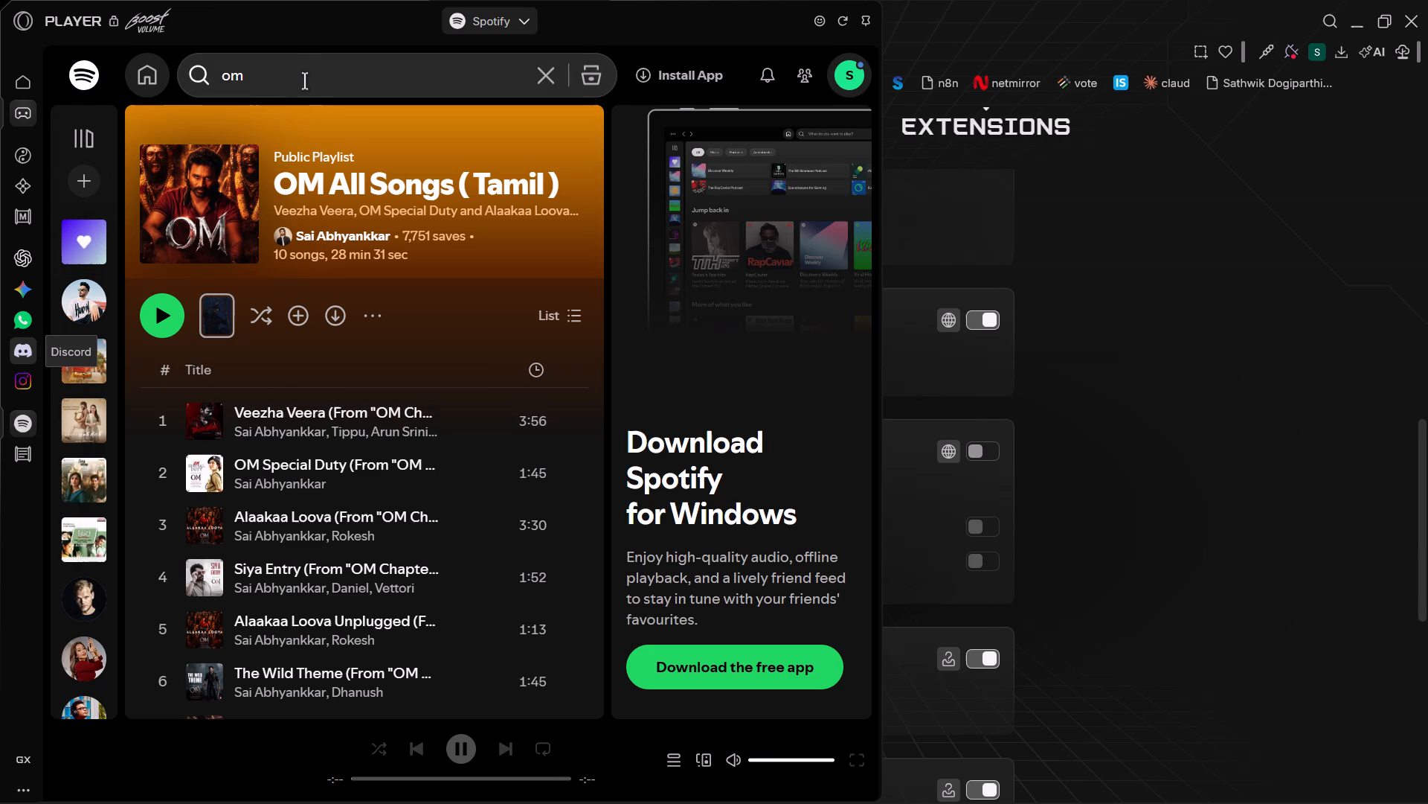
key("BackSpace")
left_click(304, 80)
key("BackSpace")
key("BackSpace")
key("BackSpace")
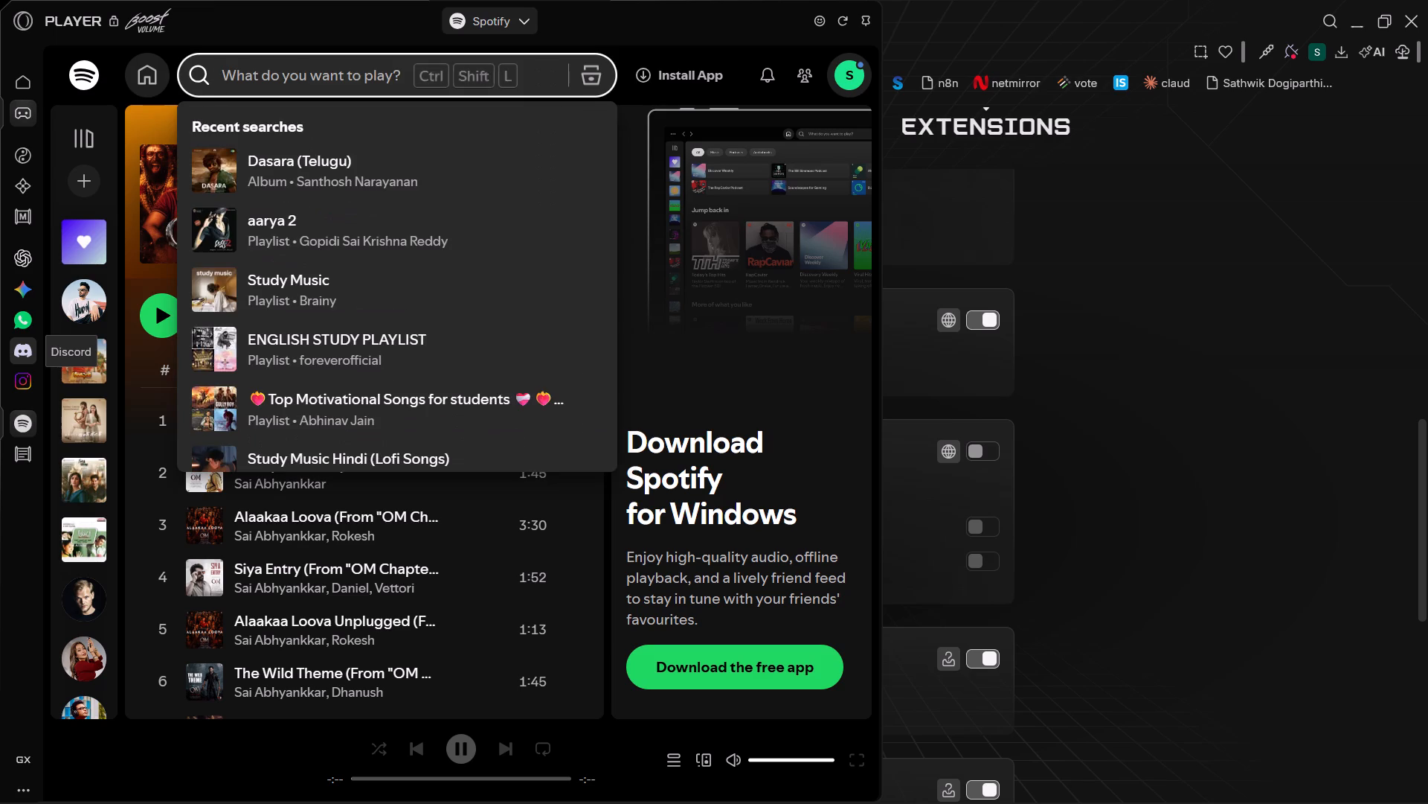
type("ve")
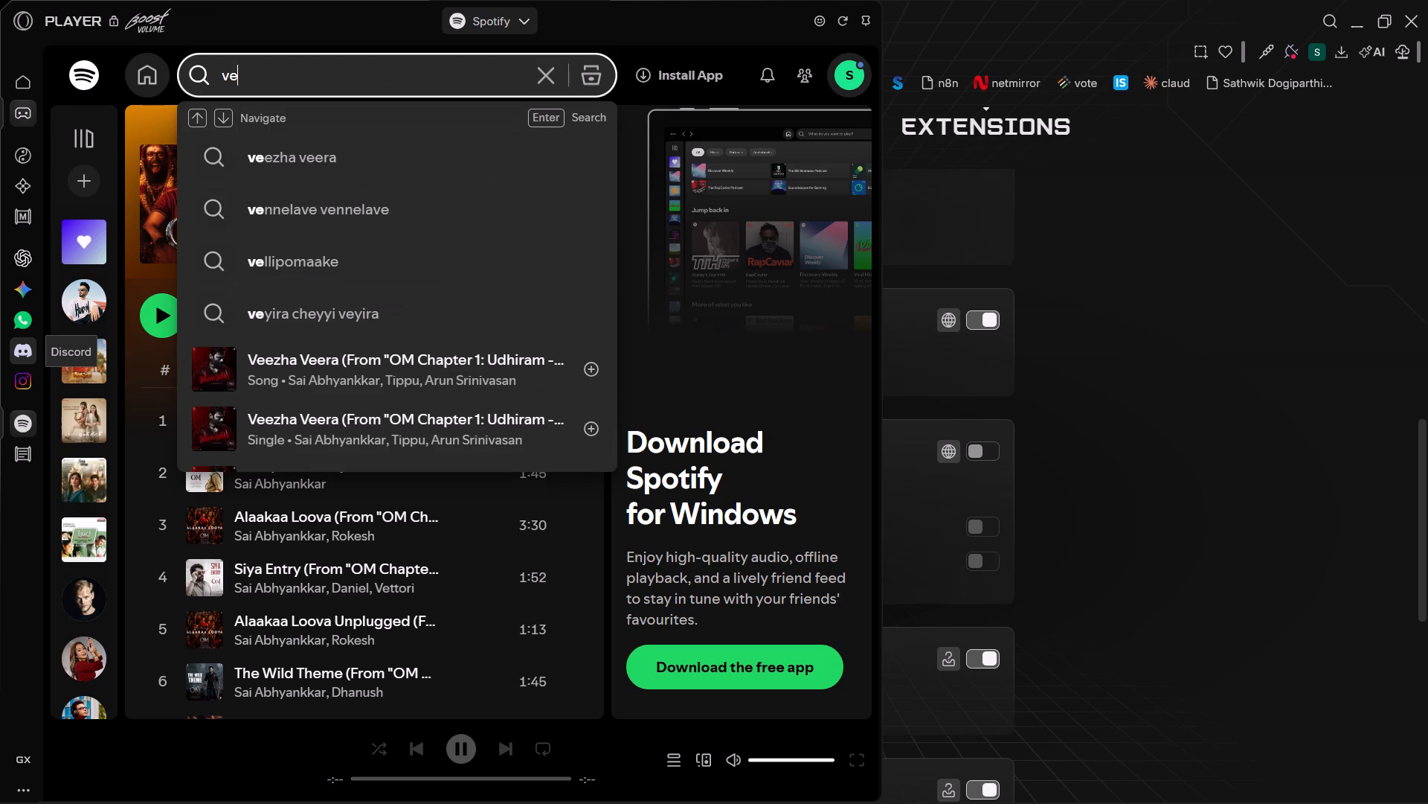
left_click(218, 373)
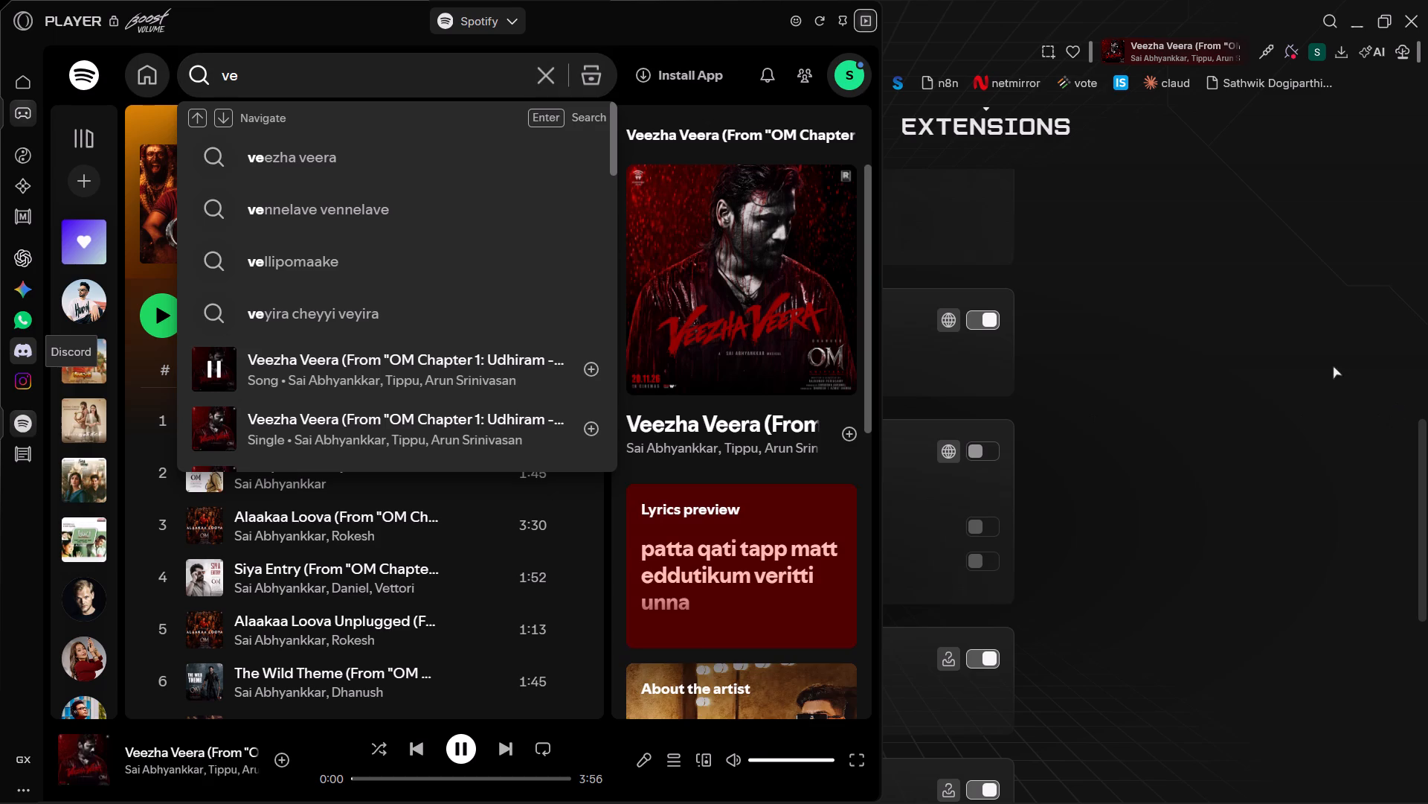
left_click(1287, 354)
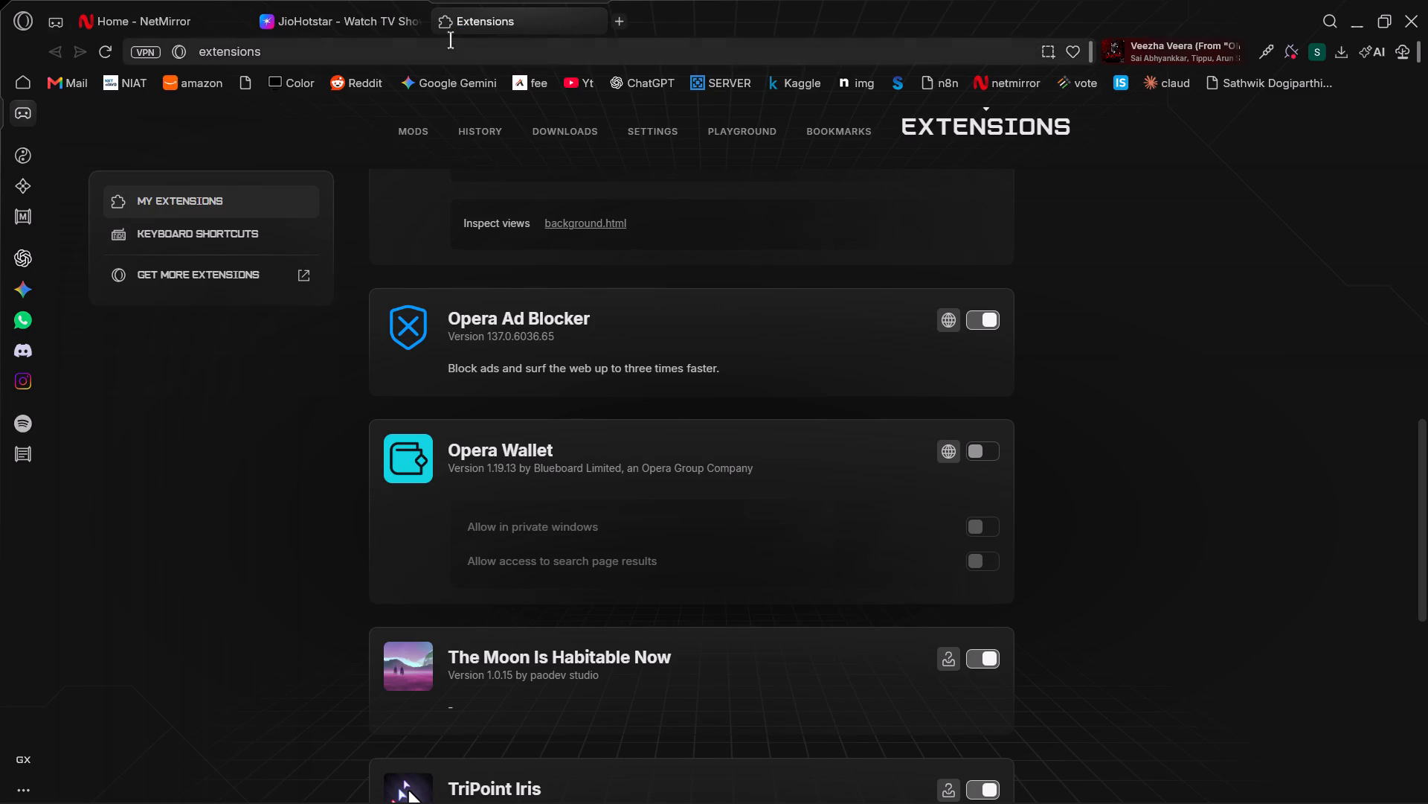
Return to the Spotify side panel and clear its search field.
left_click(18, 377)
left_click(18, 419)
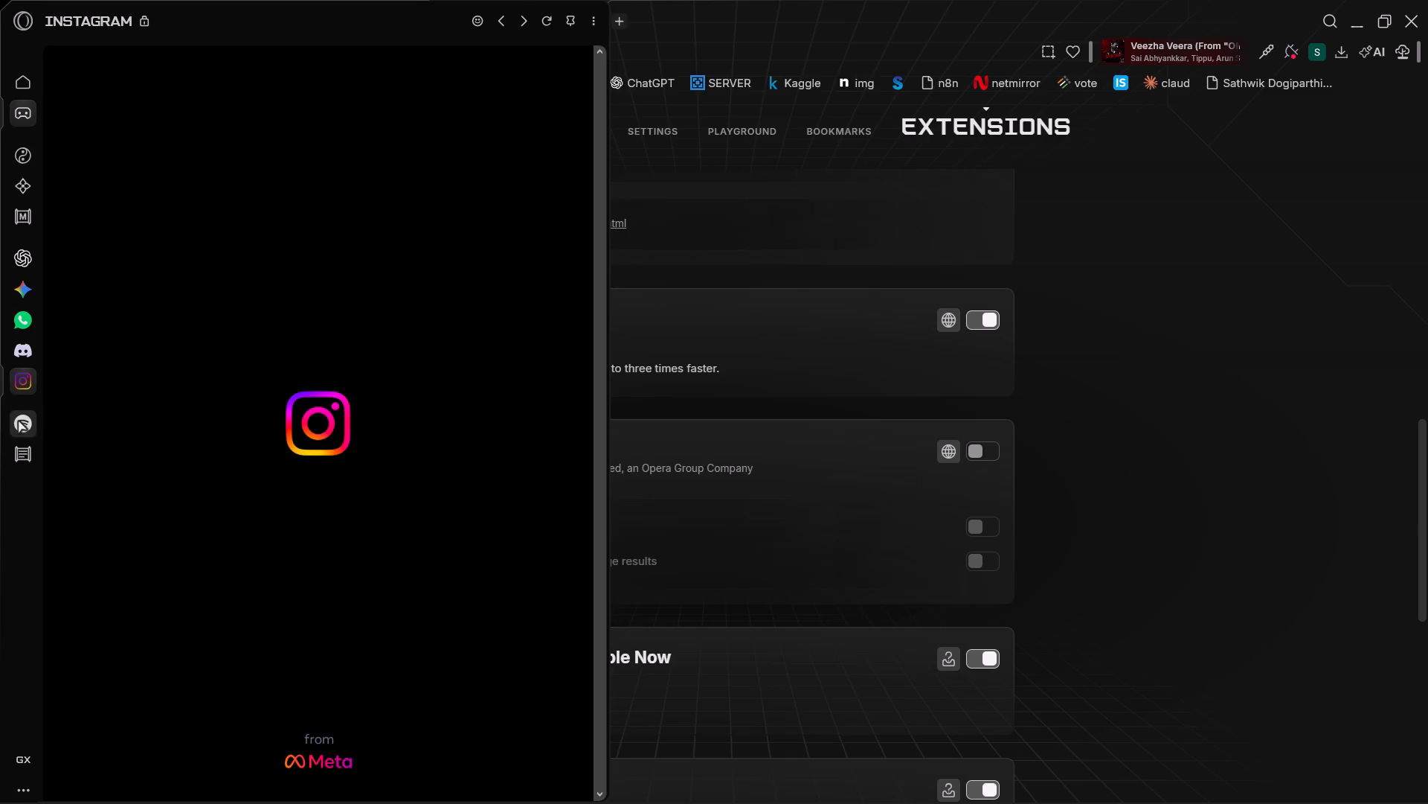
left_click(542, 72)
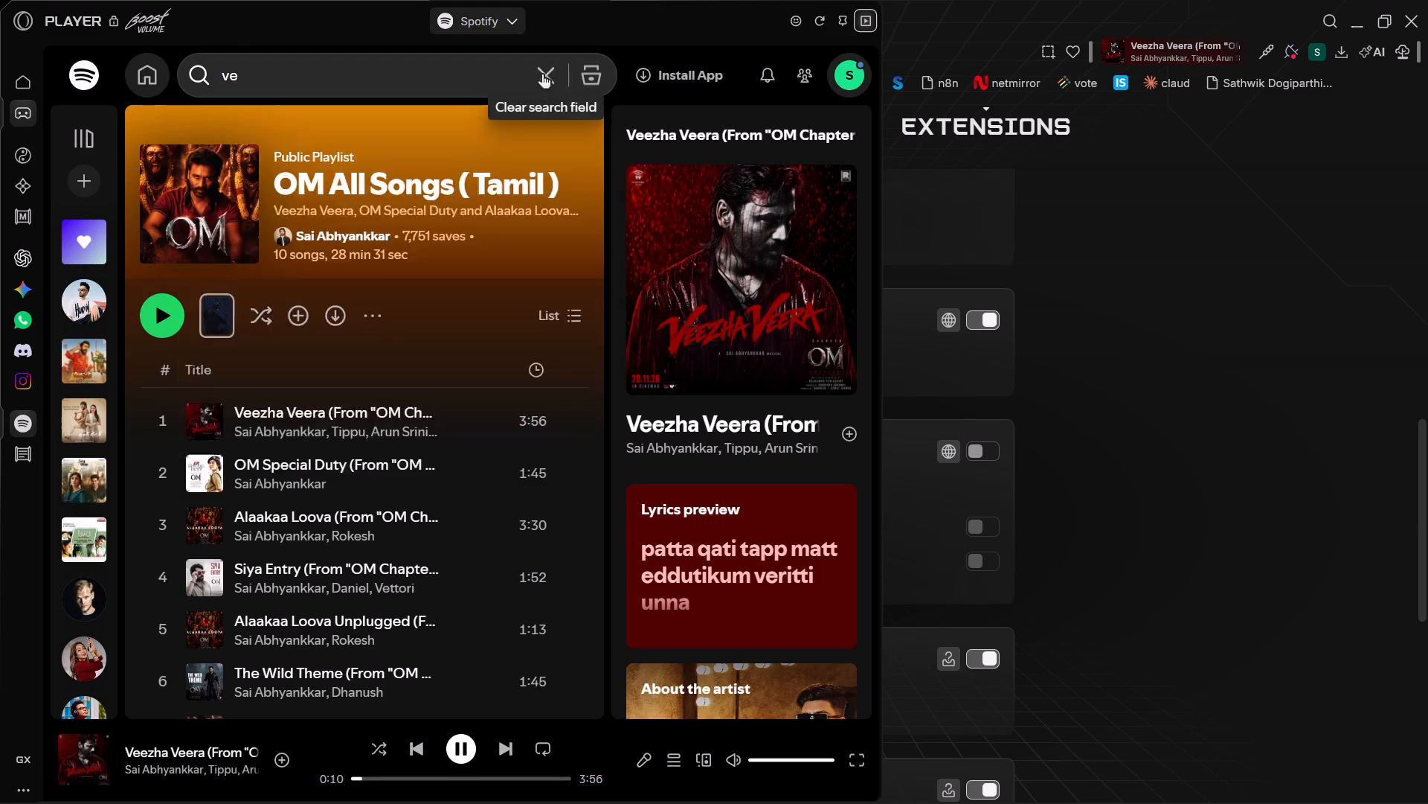
left_click(192, 16)
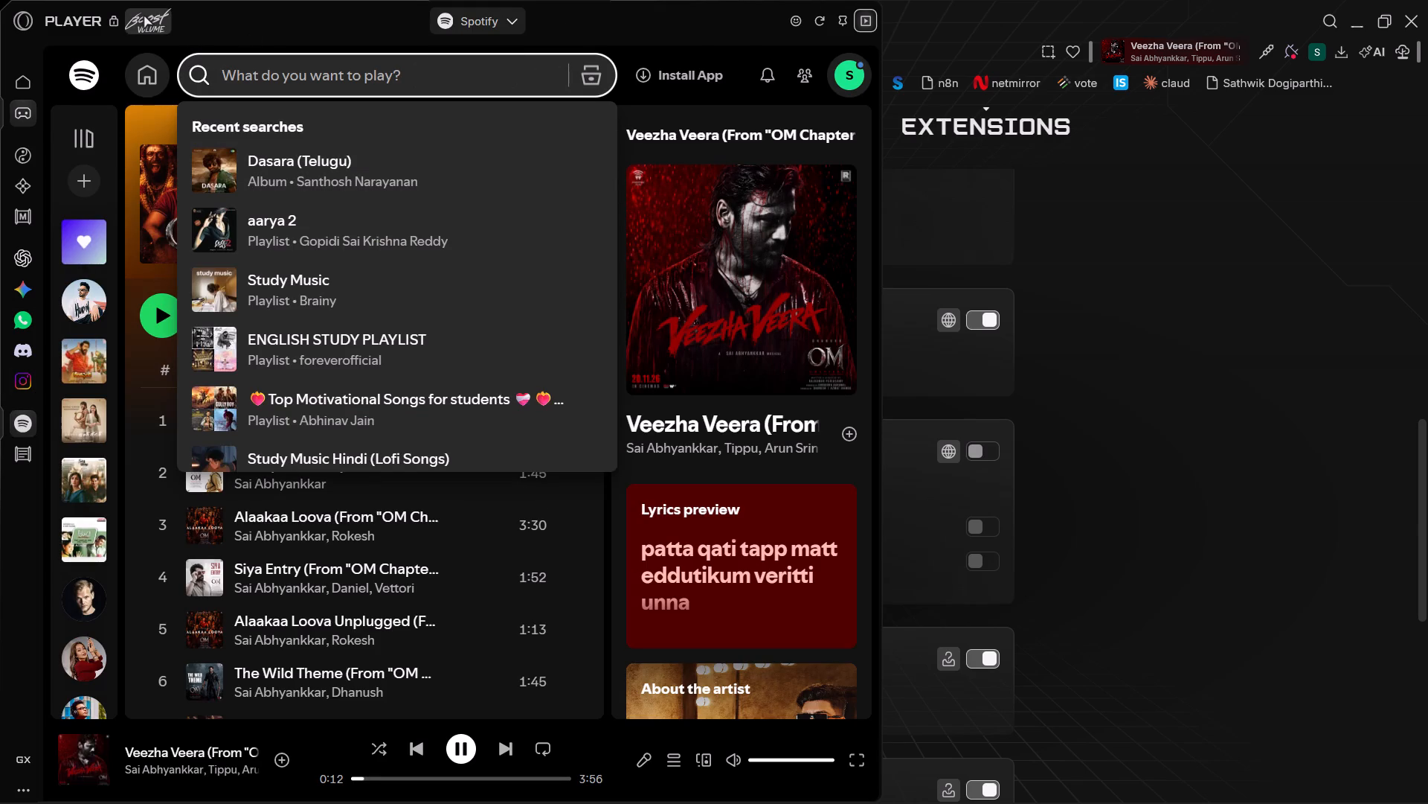
left_click(144, 15)
left_click(302, 69)
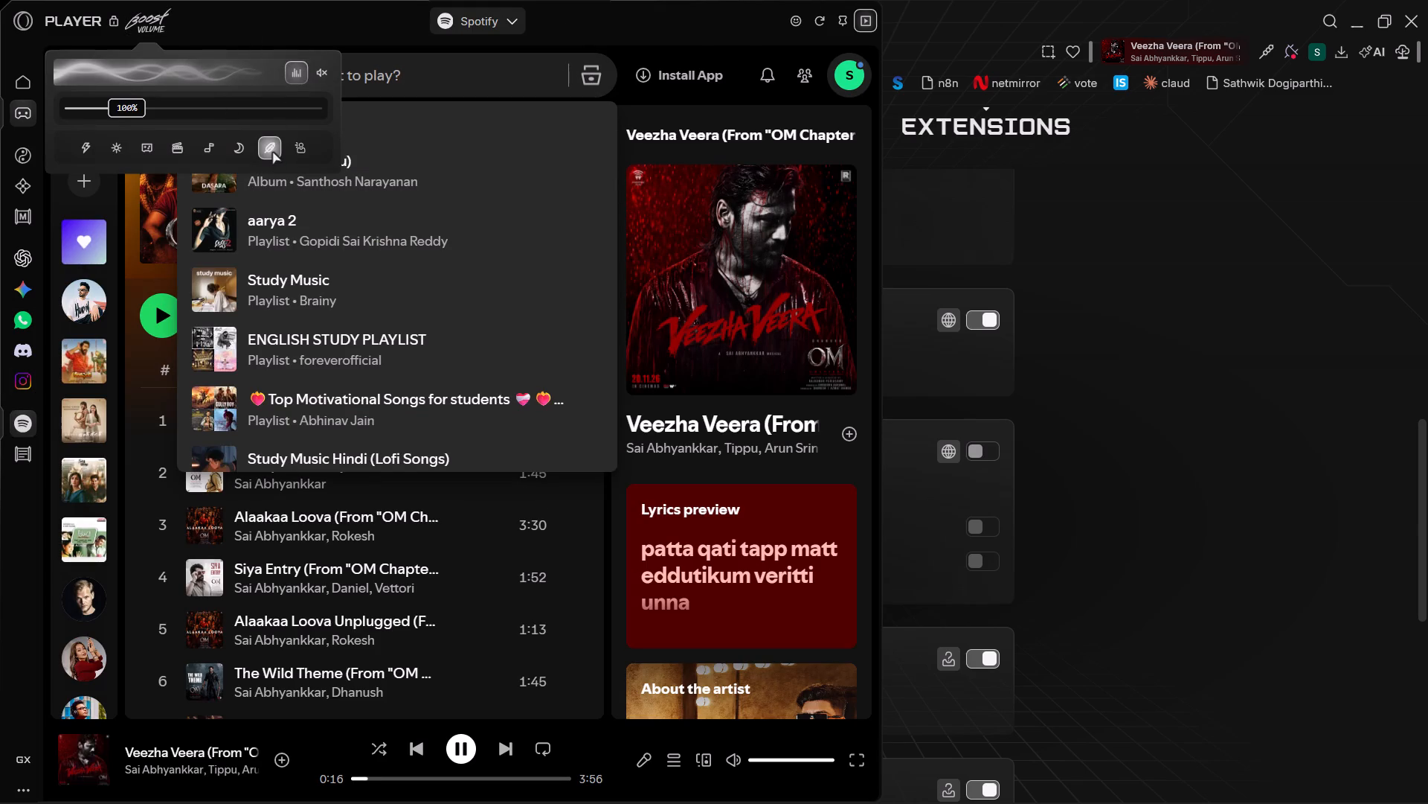
Choose the music-note sound preset in the volume booster for the Spotify player and dismiss the side panel.
left_click(206, 141)
left_click(1226, 351)
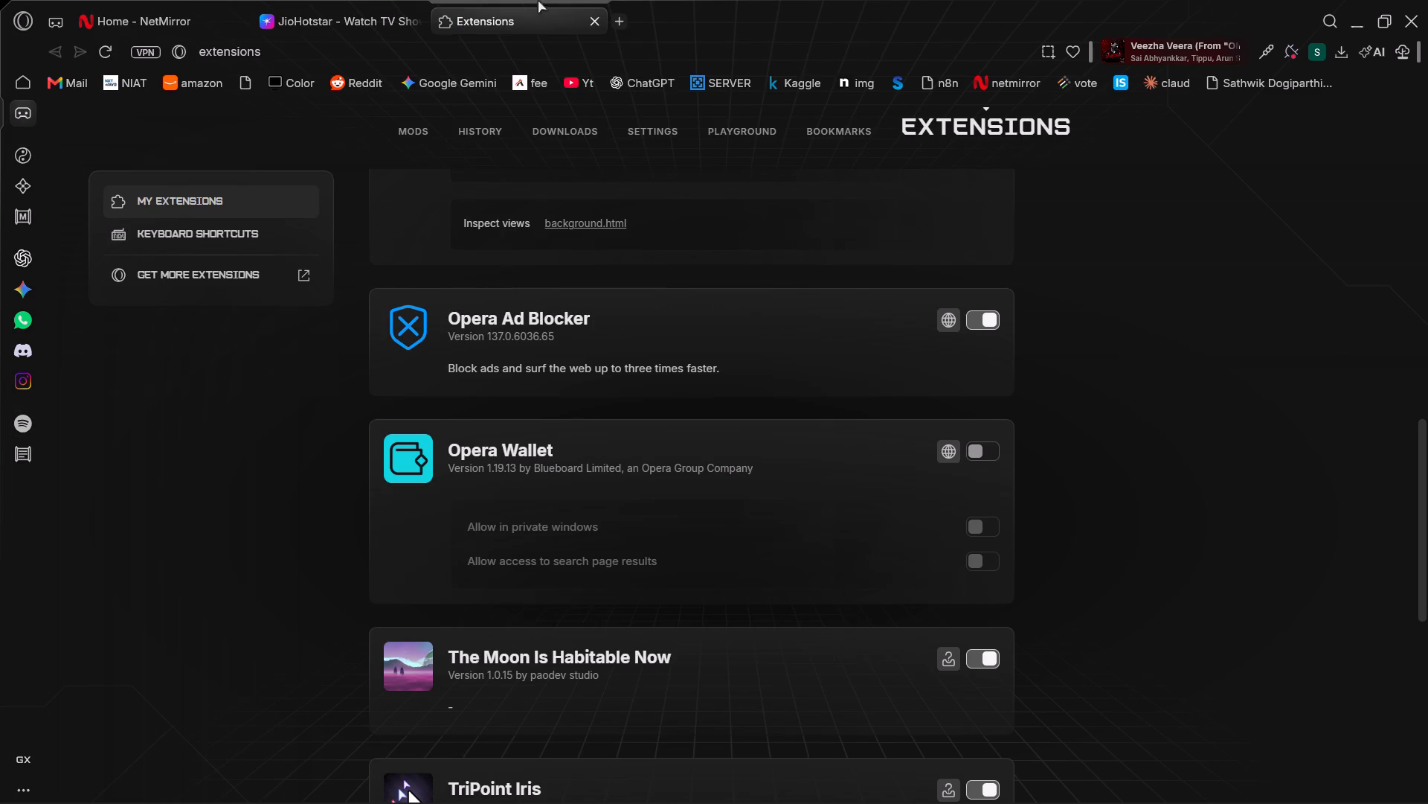
Close the Extensions page.
left_click(590, 23)
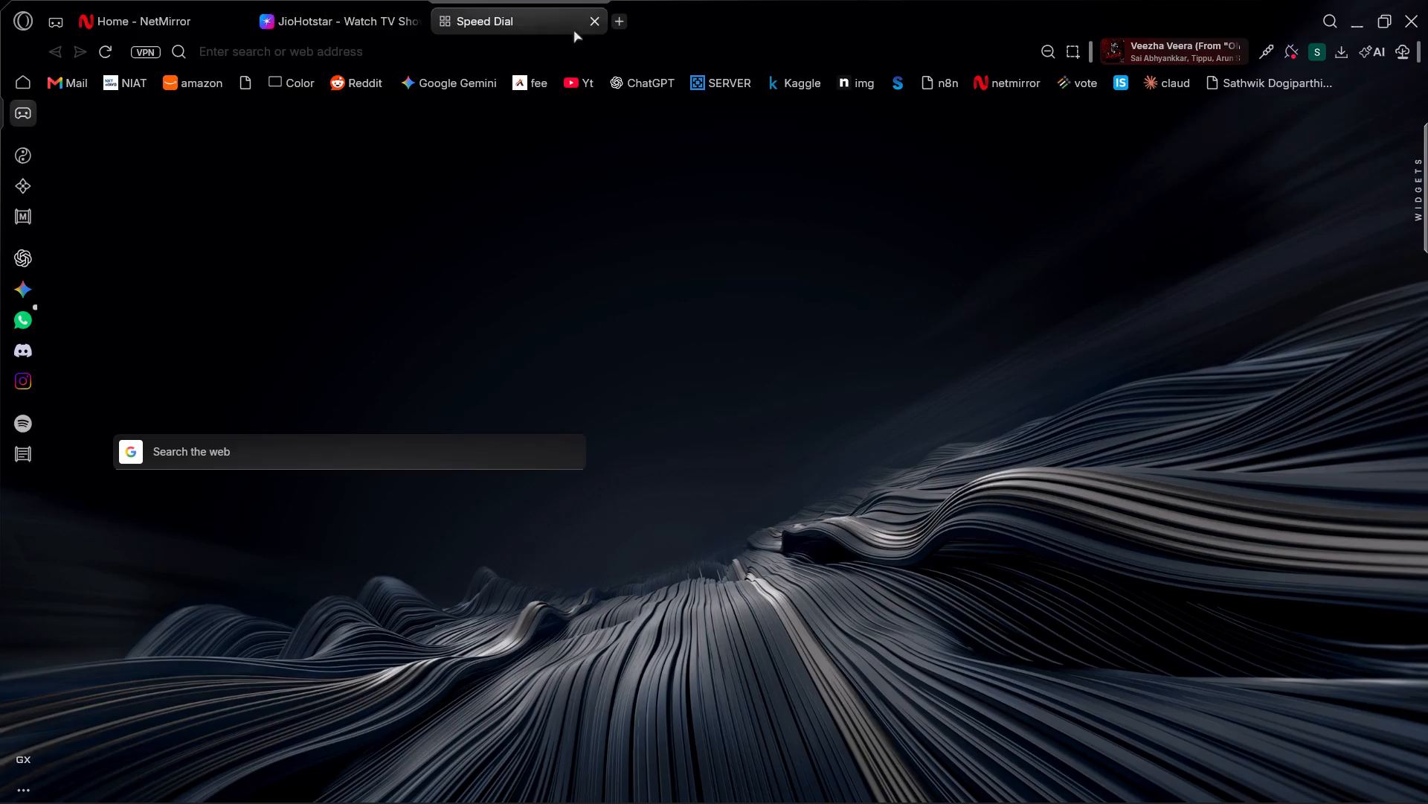
Search the web for "pdf to ppt" from the Speed Dial page.
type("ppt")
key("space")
left_click(490, 459)
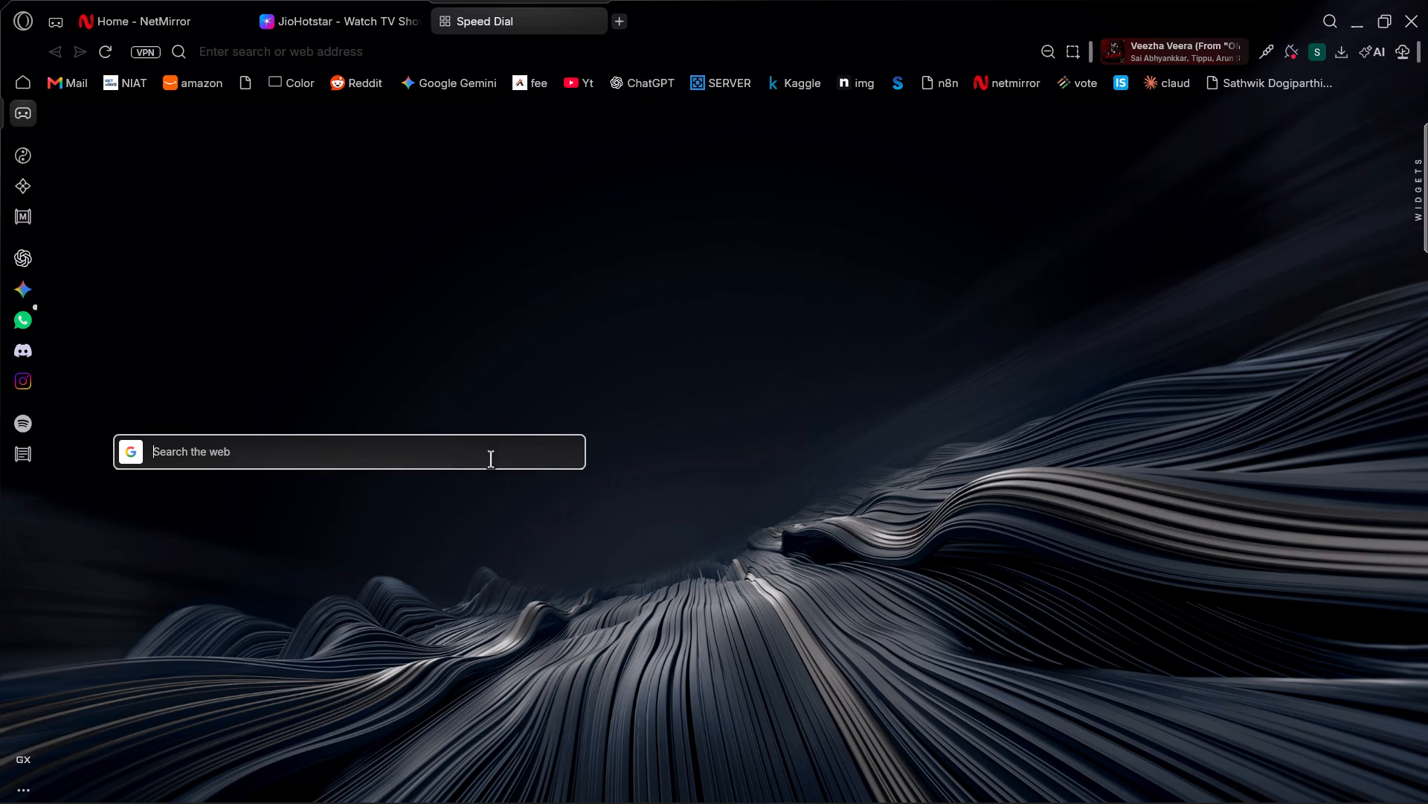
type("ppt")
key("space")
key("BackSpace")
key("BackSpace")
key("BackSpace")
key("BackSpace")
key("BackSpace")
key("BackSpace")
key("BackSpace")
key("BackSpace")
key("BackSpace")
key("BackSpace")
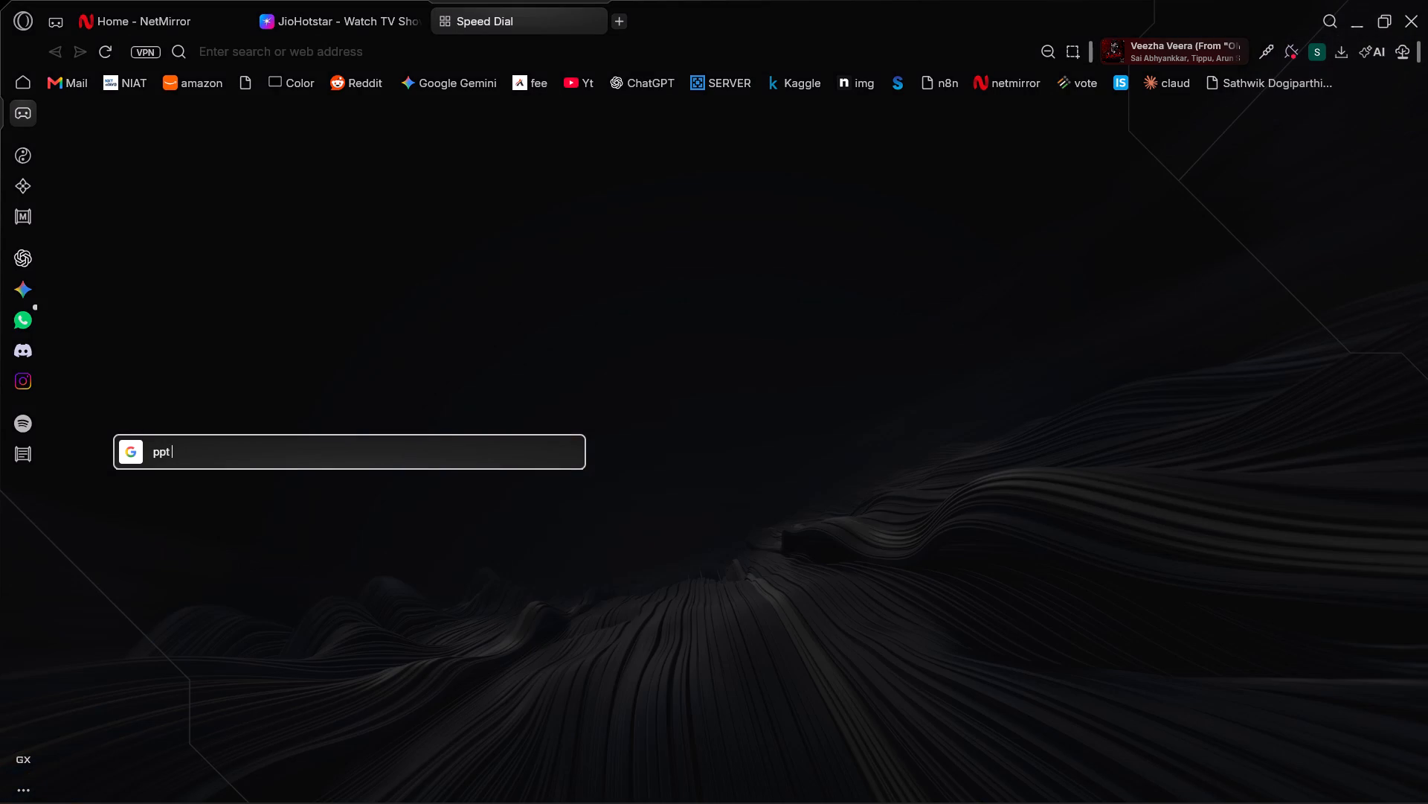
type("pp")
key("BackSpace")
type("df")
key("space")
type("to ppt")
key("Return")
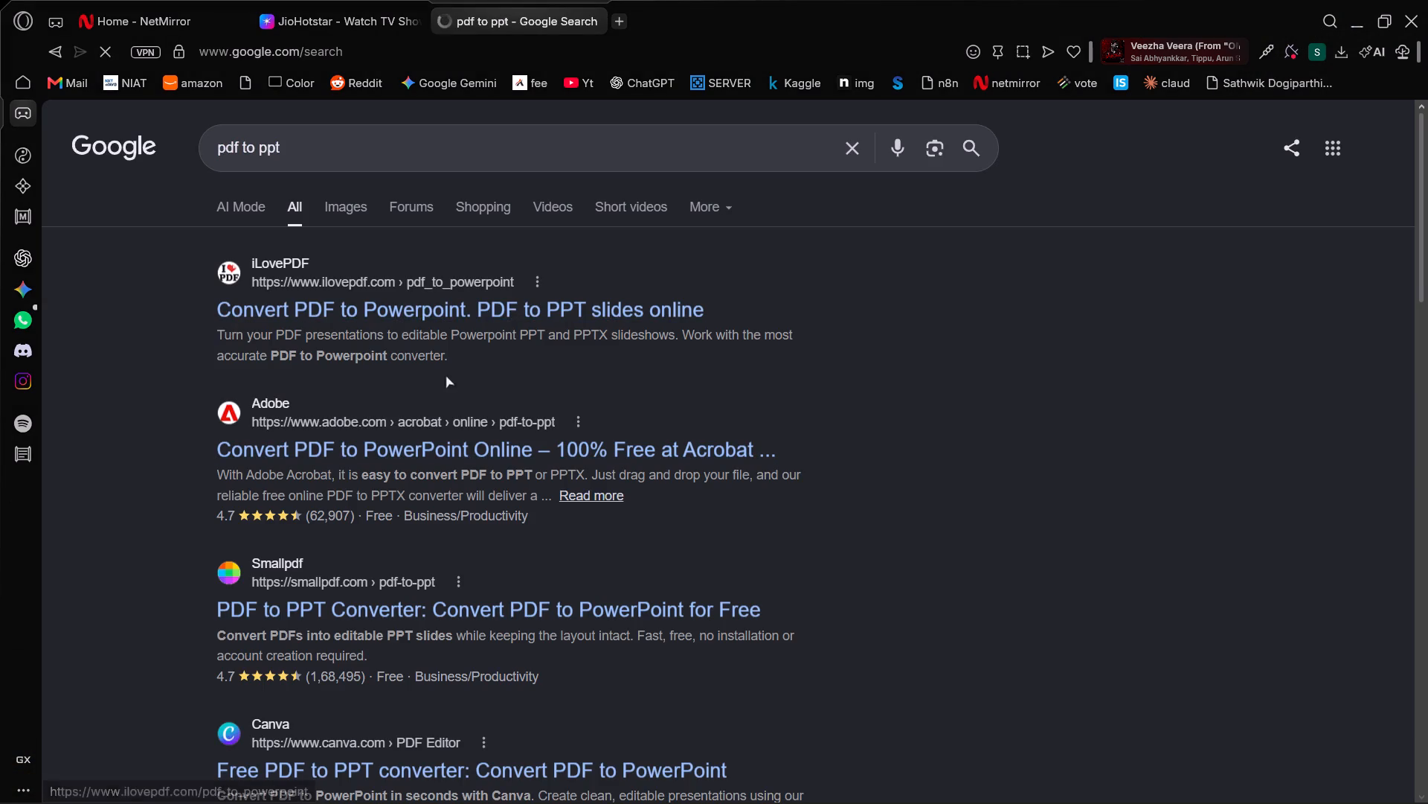
Open iLovePDF's PDF to PowerPoint converter and choose the downloaded SYLLOGISM.pdf as the source file.
left_click(373, 319)
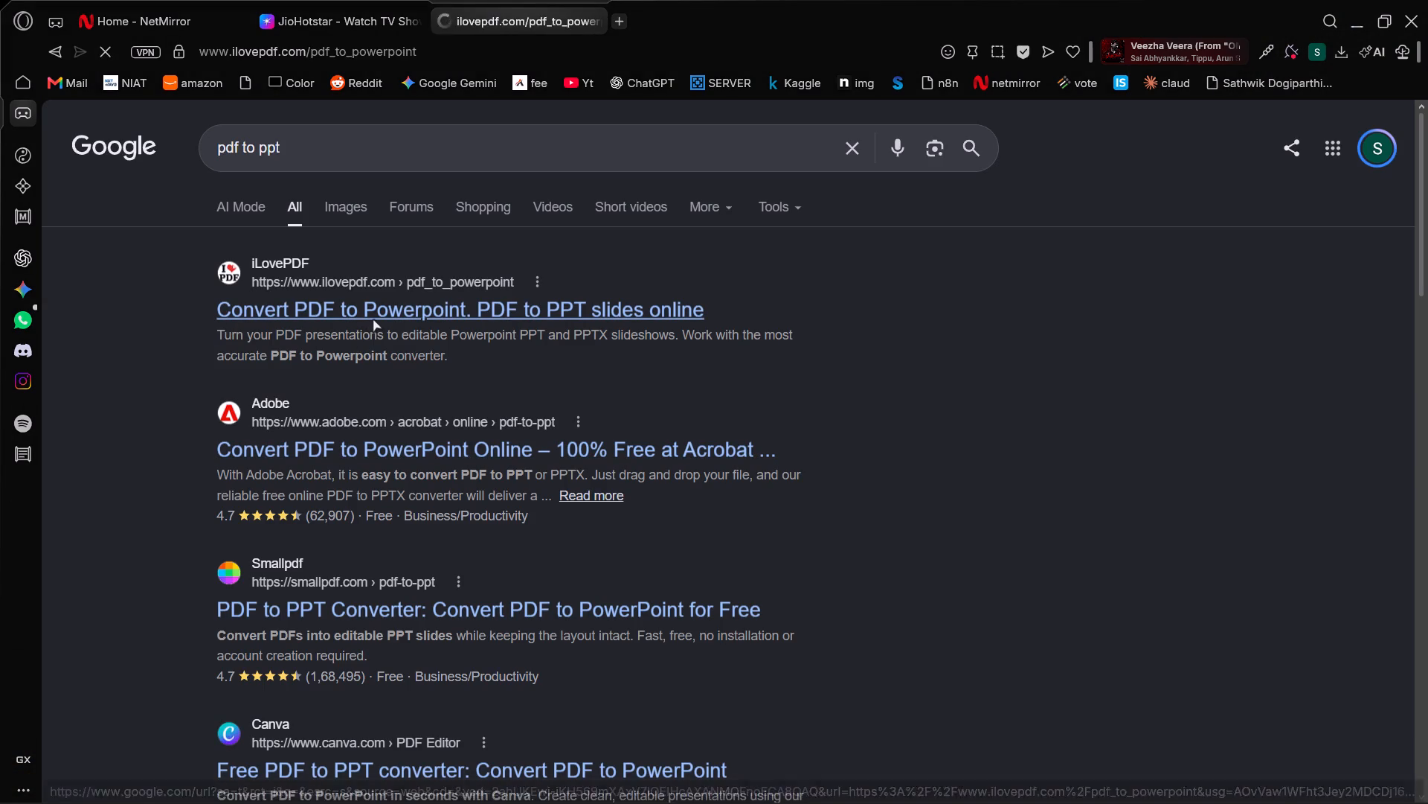
left_click(840, 386)
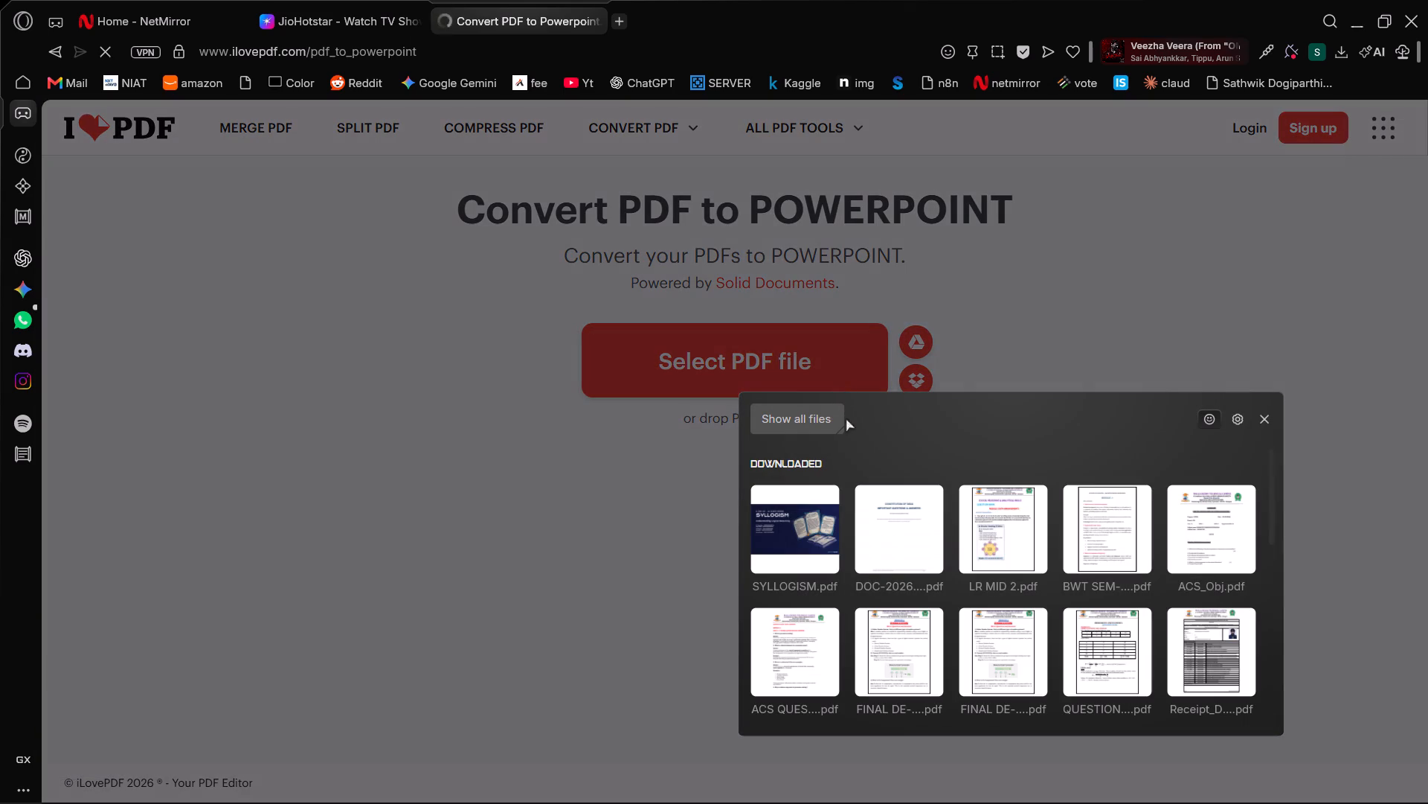
left_click(788, 535)
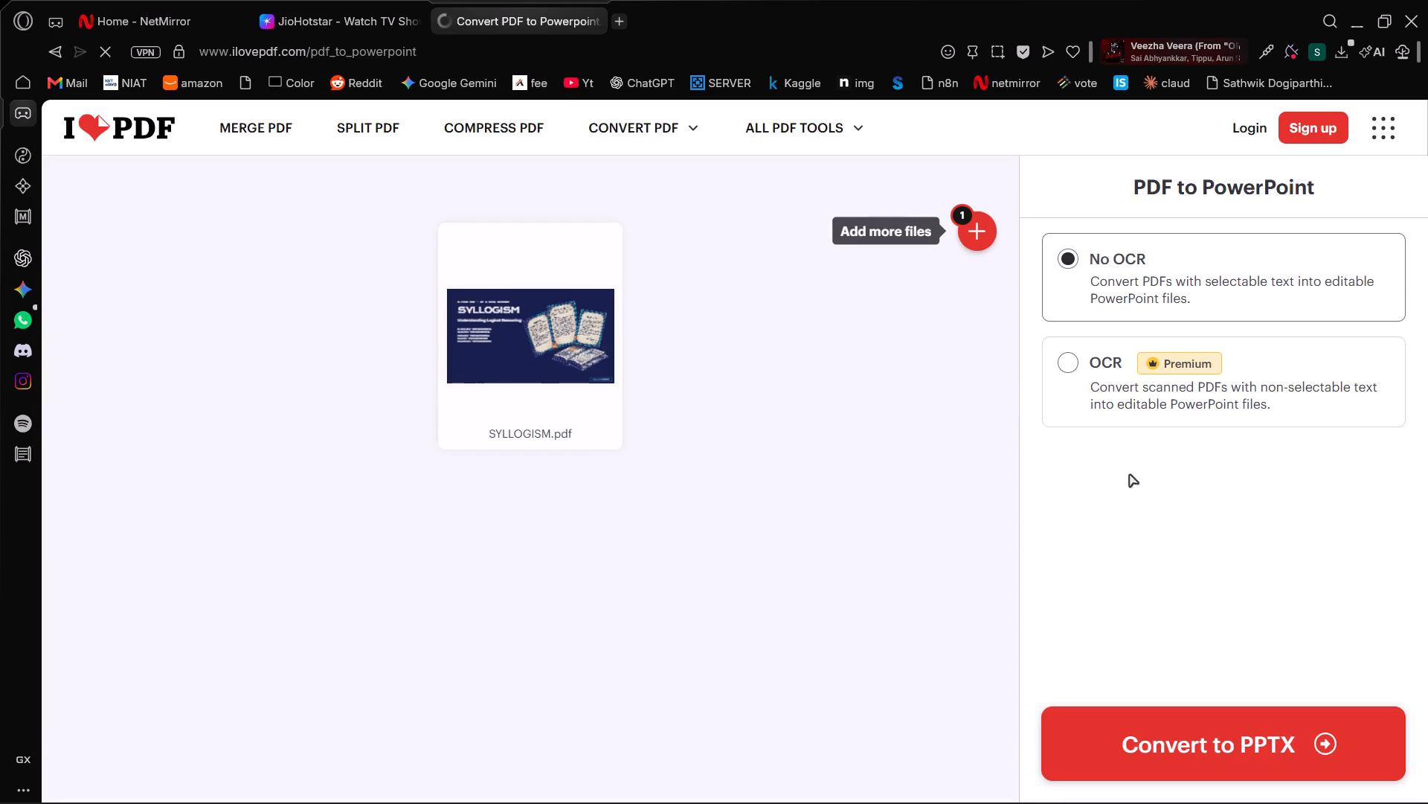
Convert SYLLOGISM.pdf to PPTX with the No OCR option and download the resulting PowerPoint file.
left_click(1183, 737)
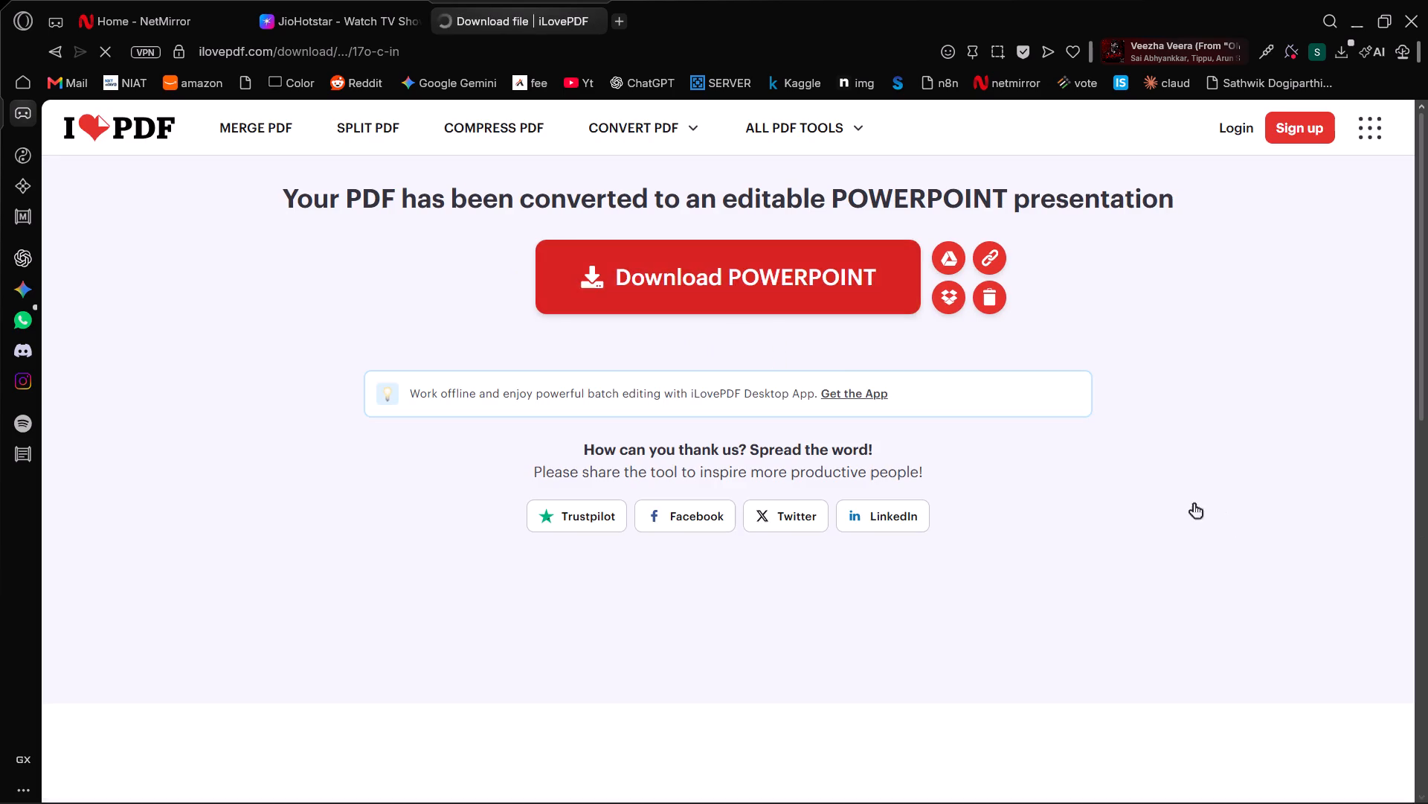
left_click(791, 278)
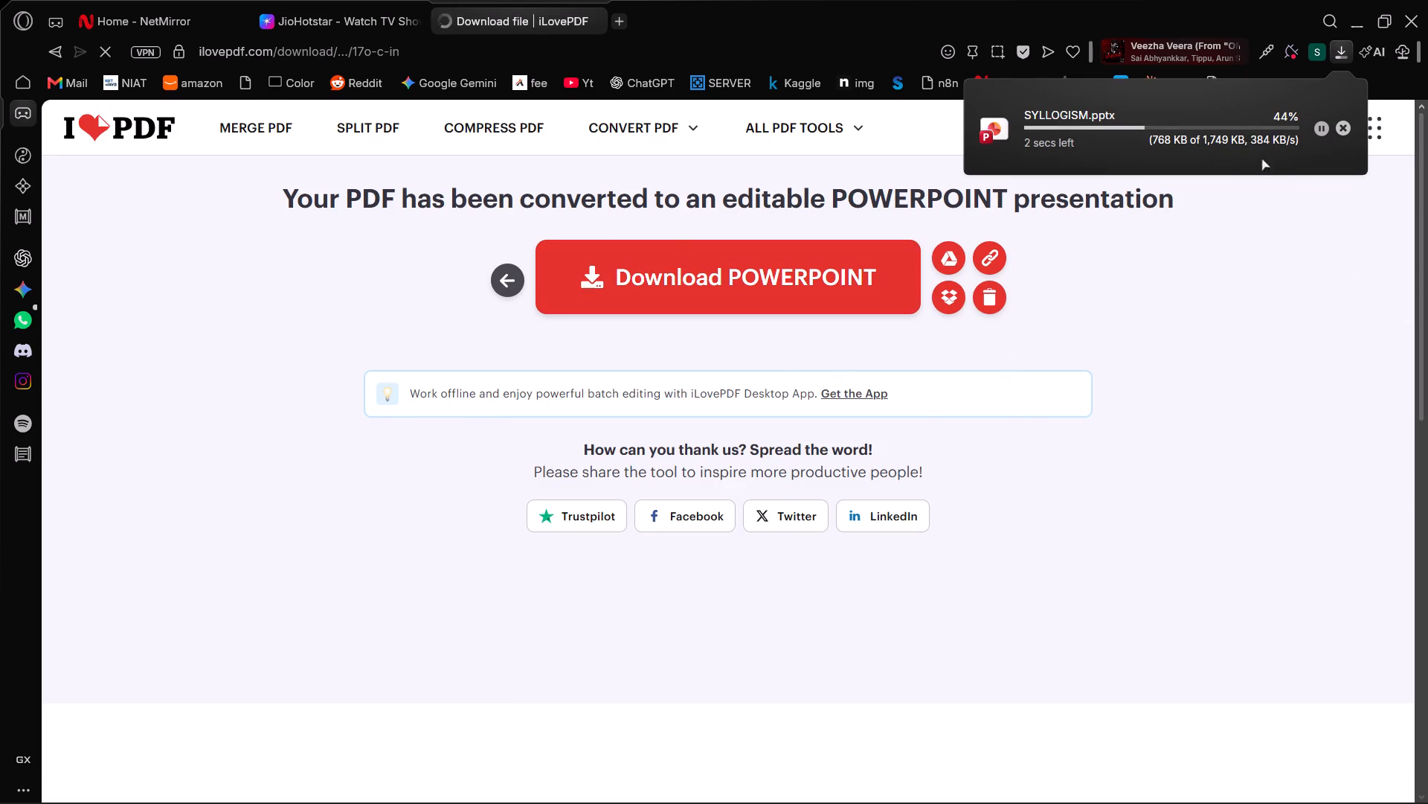
Open the downloaded SYLLOGISM.pptx in PowerPoint and enable editing.
double_click(1212, 133)
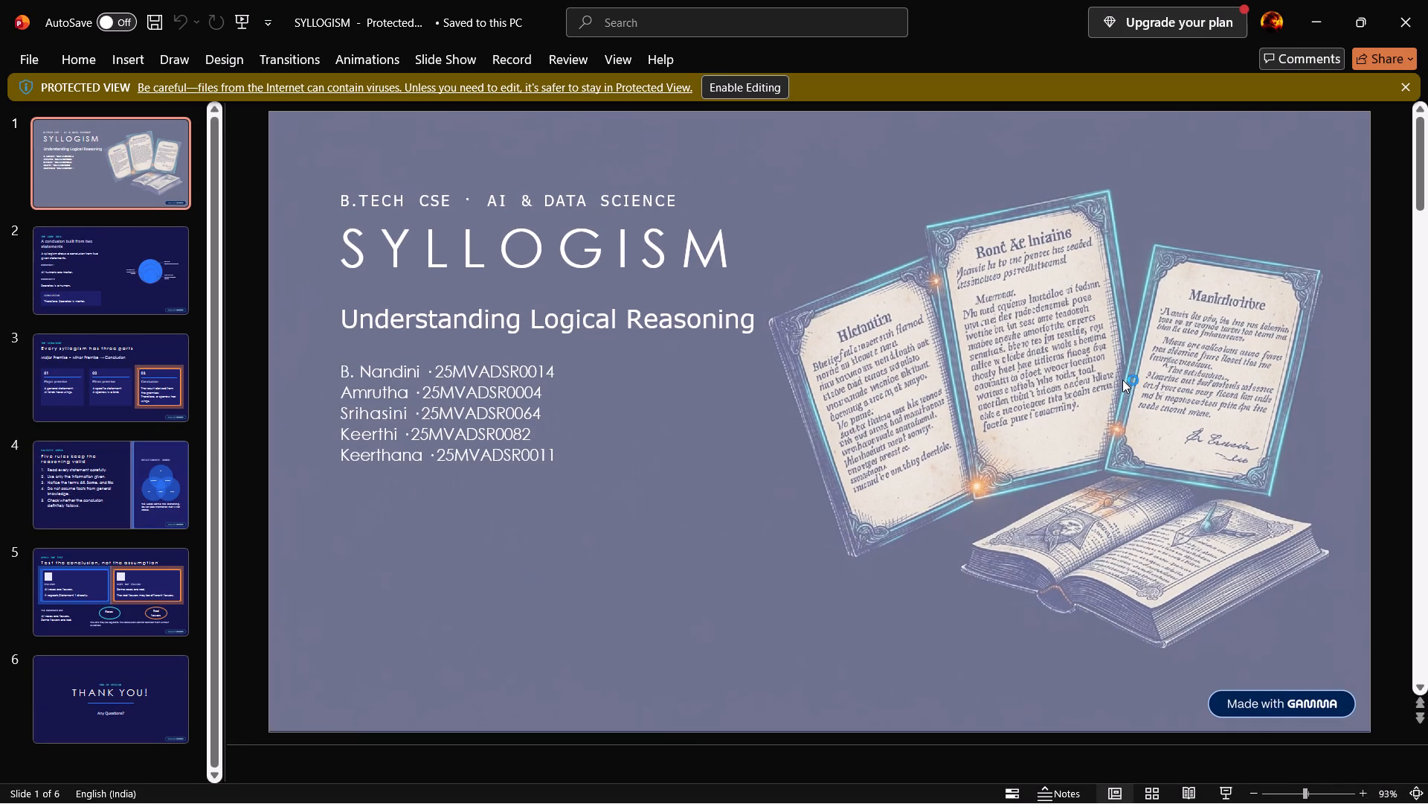
left_click(747, 78)
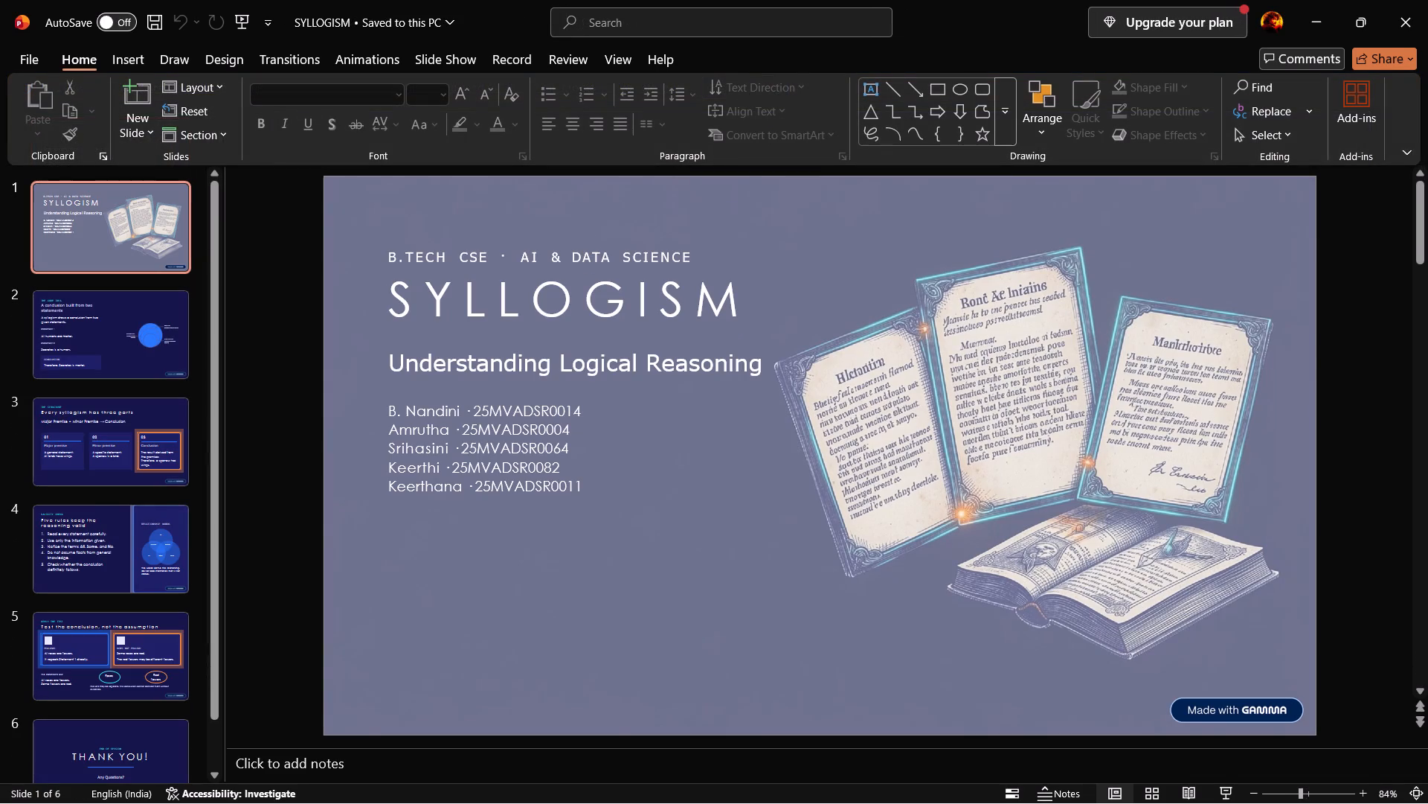
Look through all the slides of the converted presentation and return to the title slide.
scroll(862, 325, "down", 2)
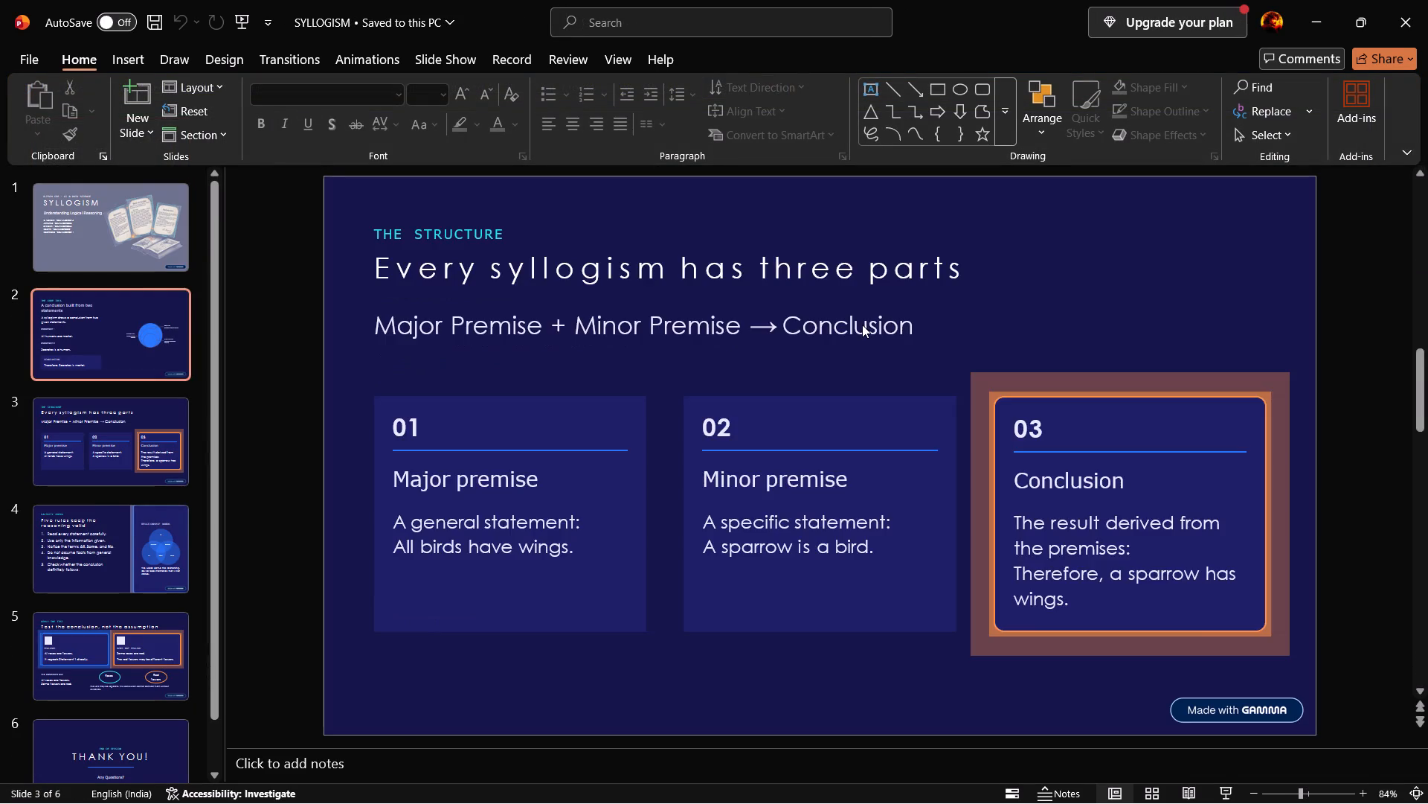
scroll(862, 325, "down", 8)
scroll(862, 325, "up", 1)
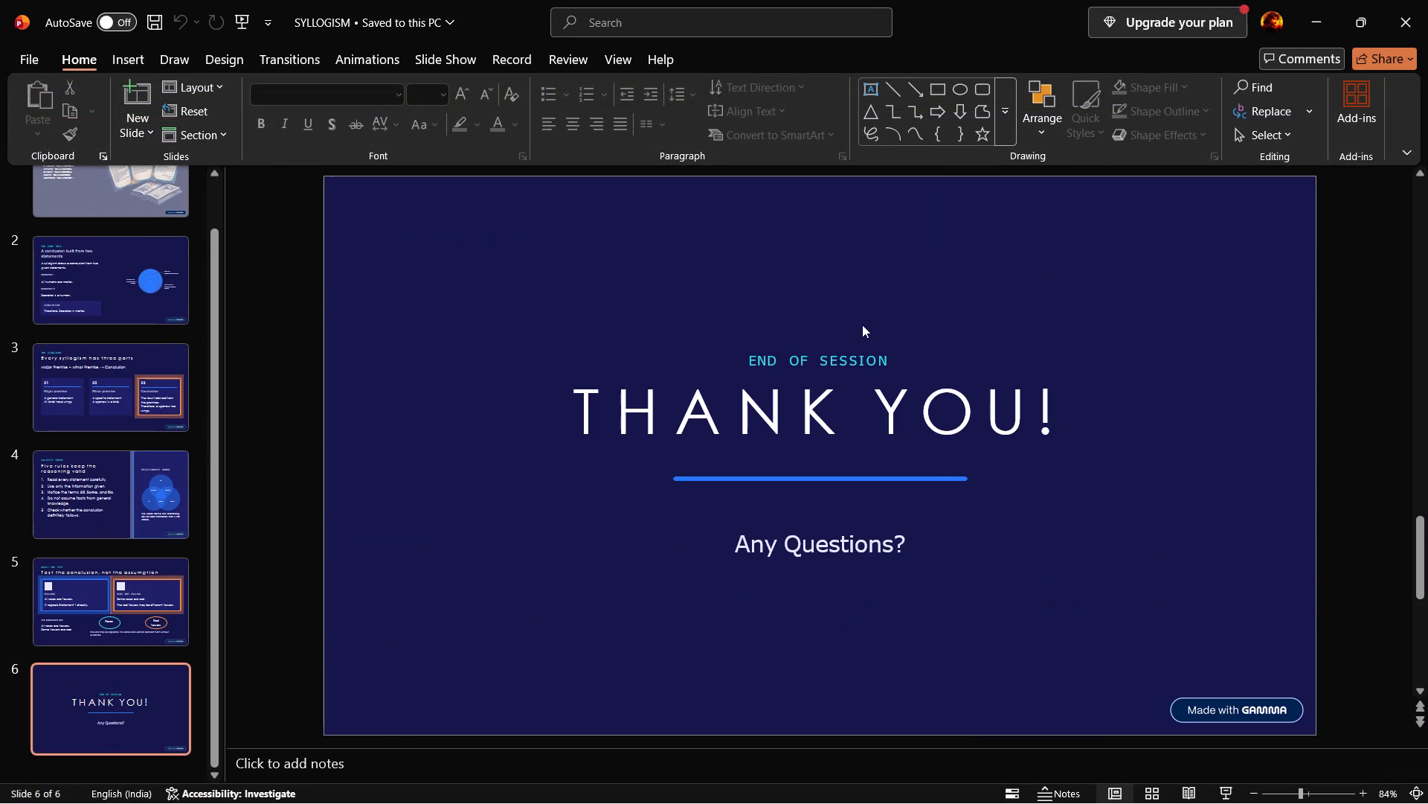
scroll(862, 325, "up", 5)
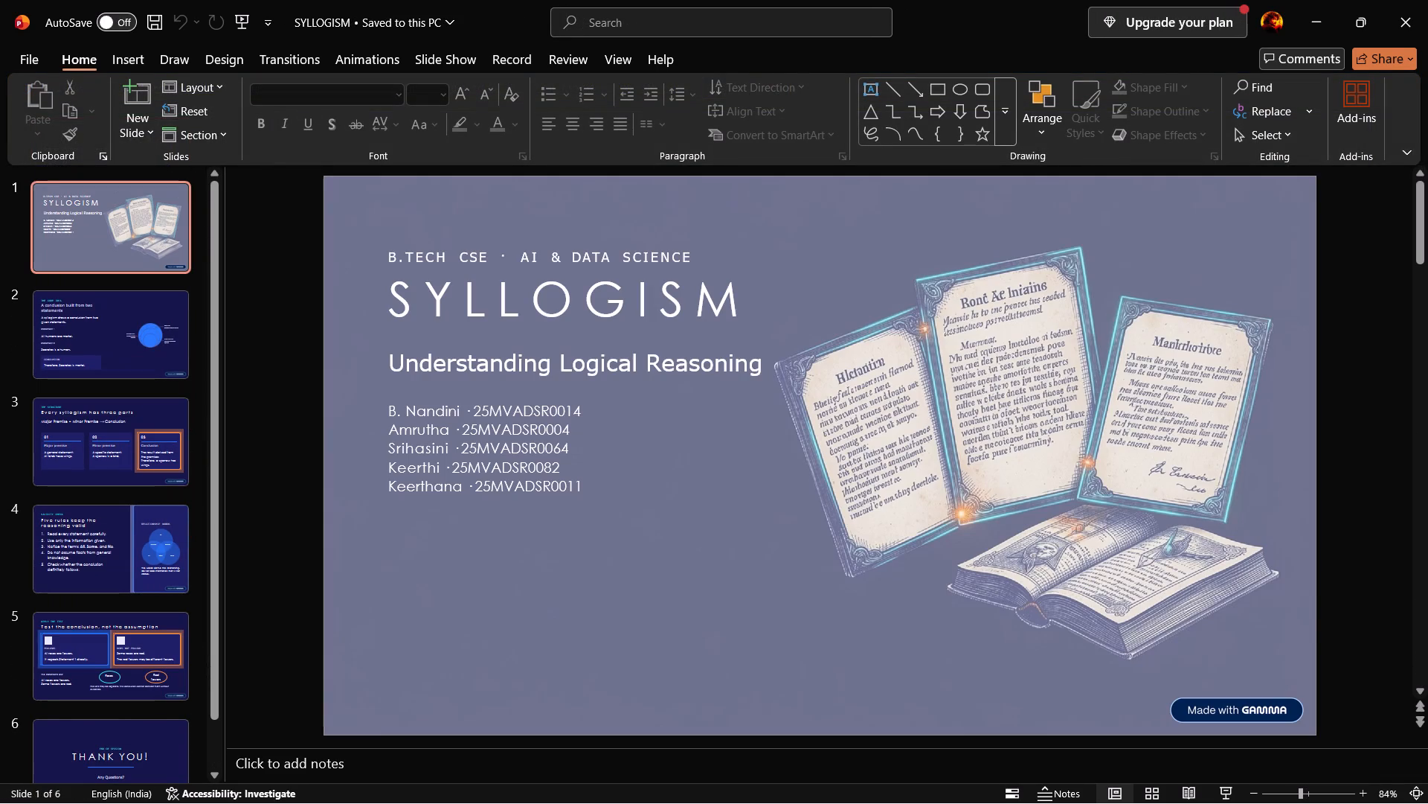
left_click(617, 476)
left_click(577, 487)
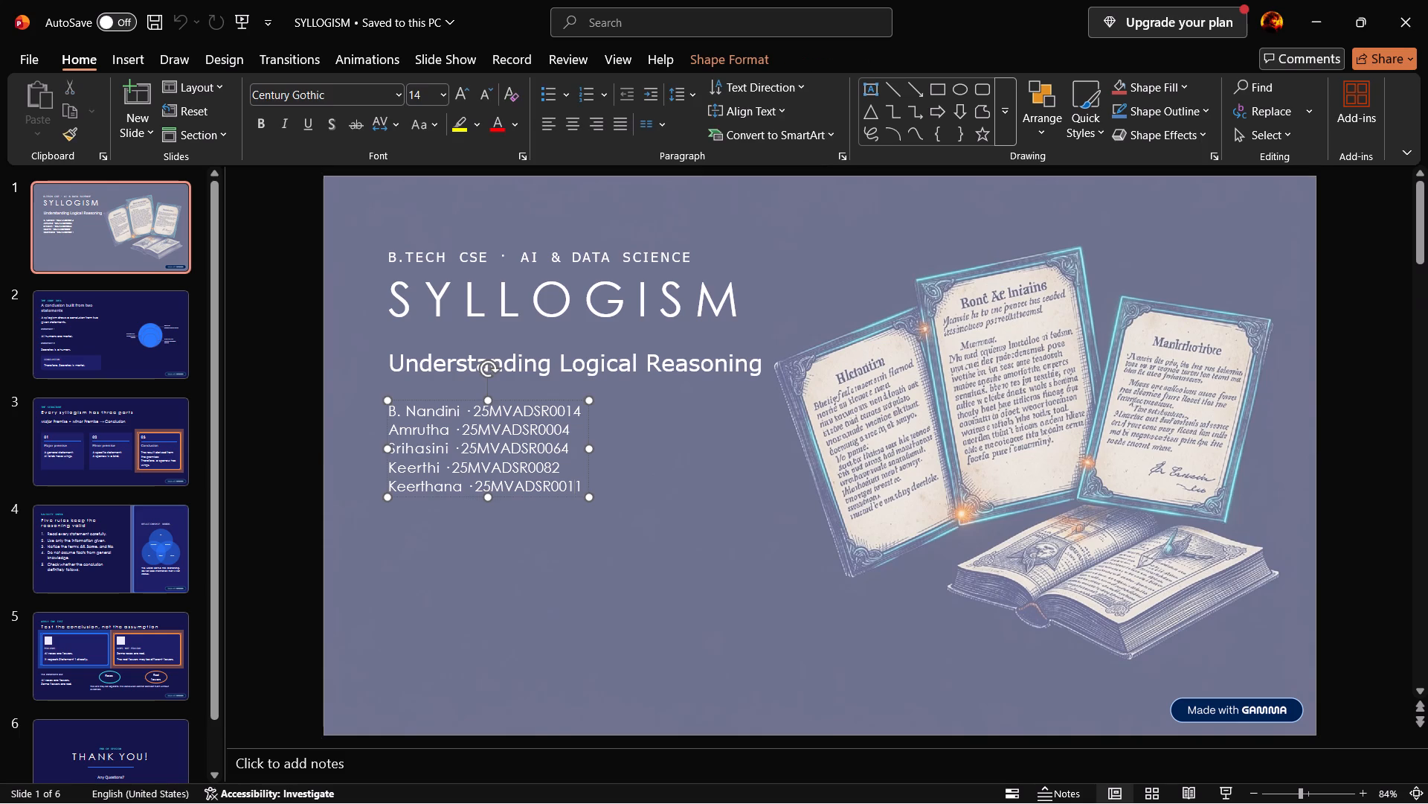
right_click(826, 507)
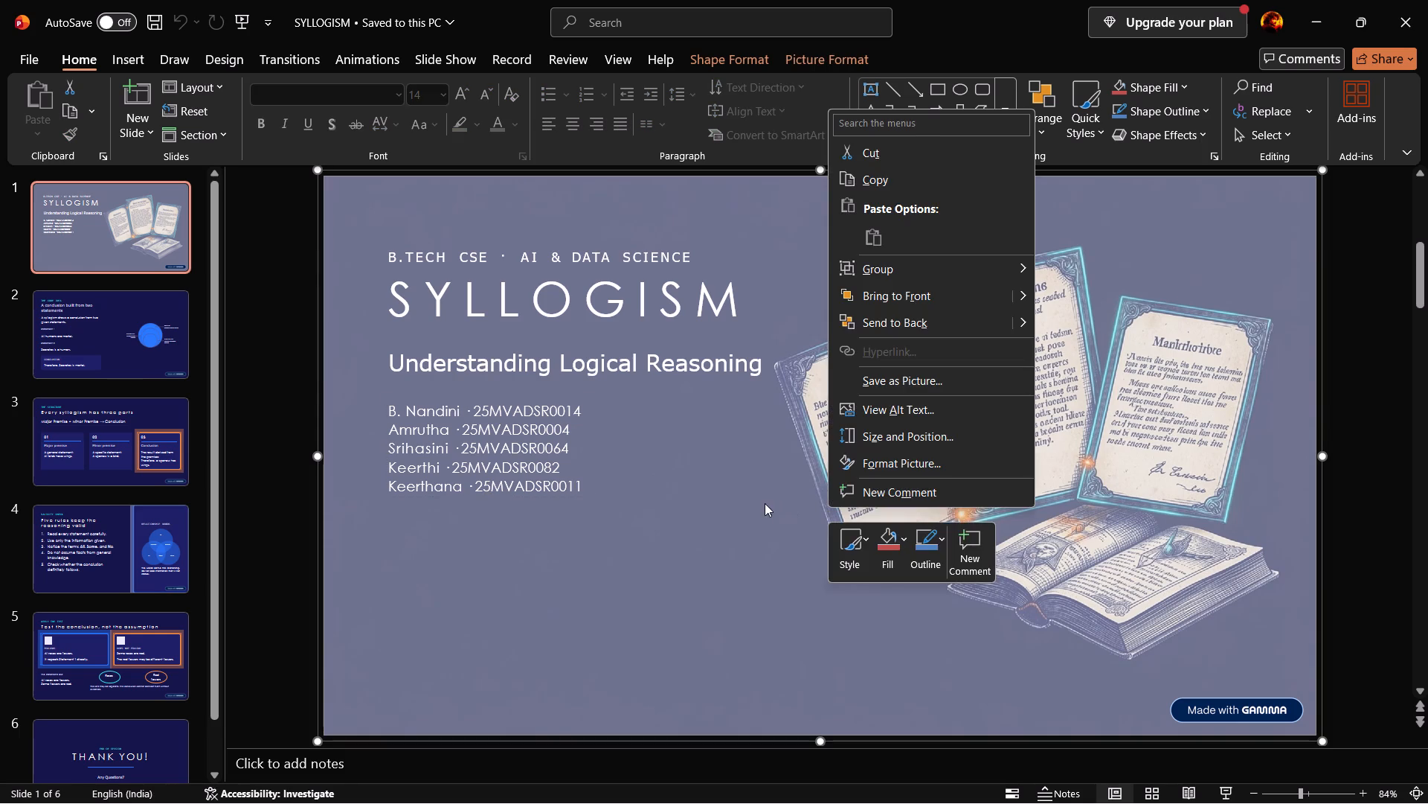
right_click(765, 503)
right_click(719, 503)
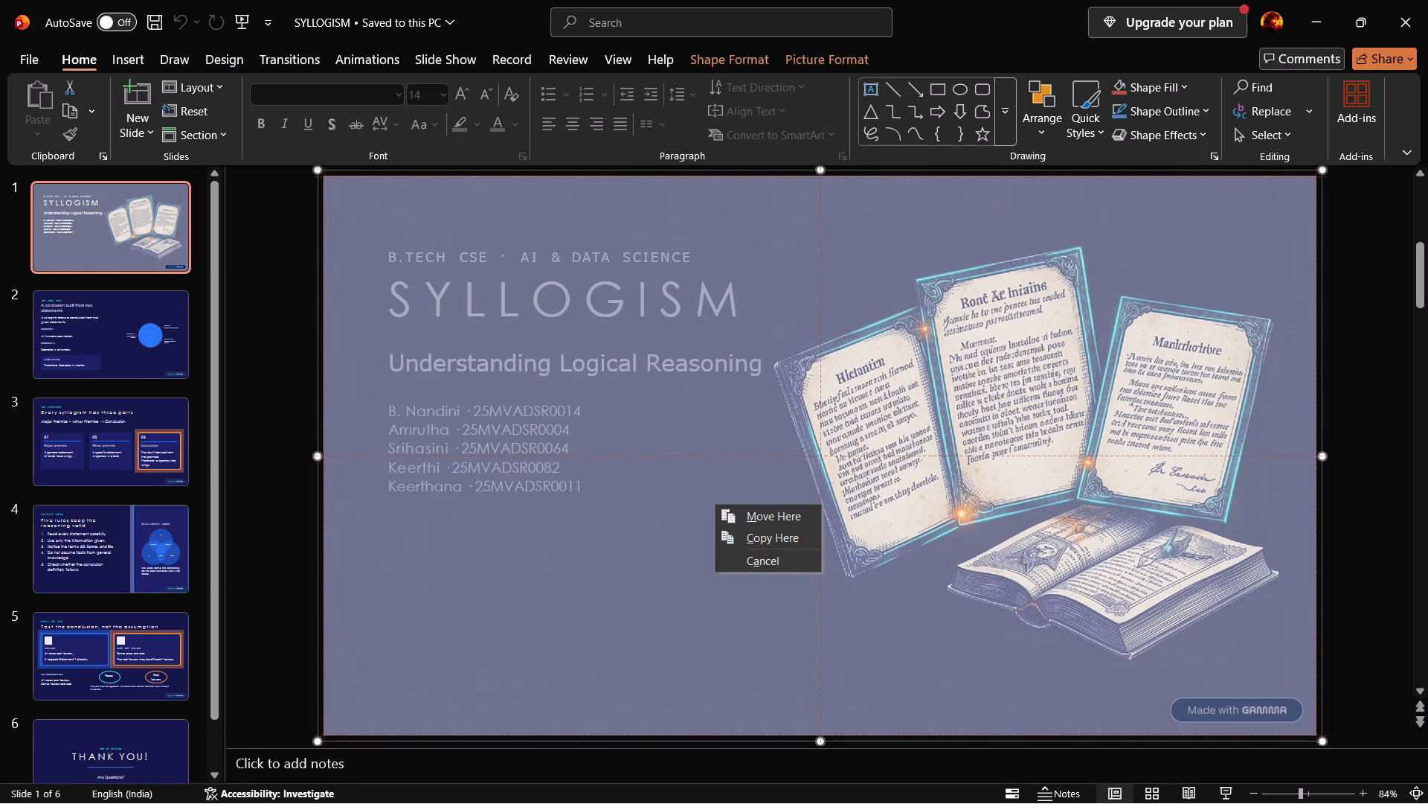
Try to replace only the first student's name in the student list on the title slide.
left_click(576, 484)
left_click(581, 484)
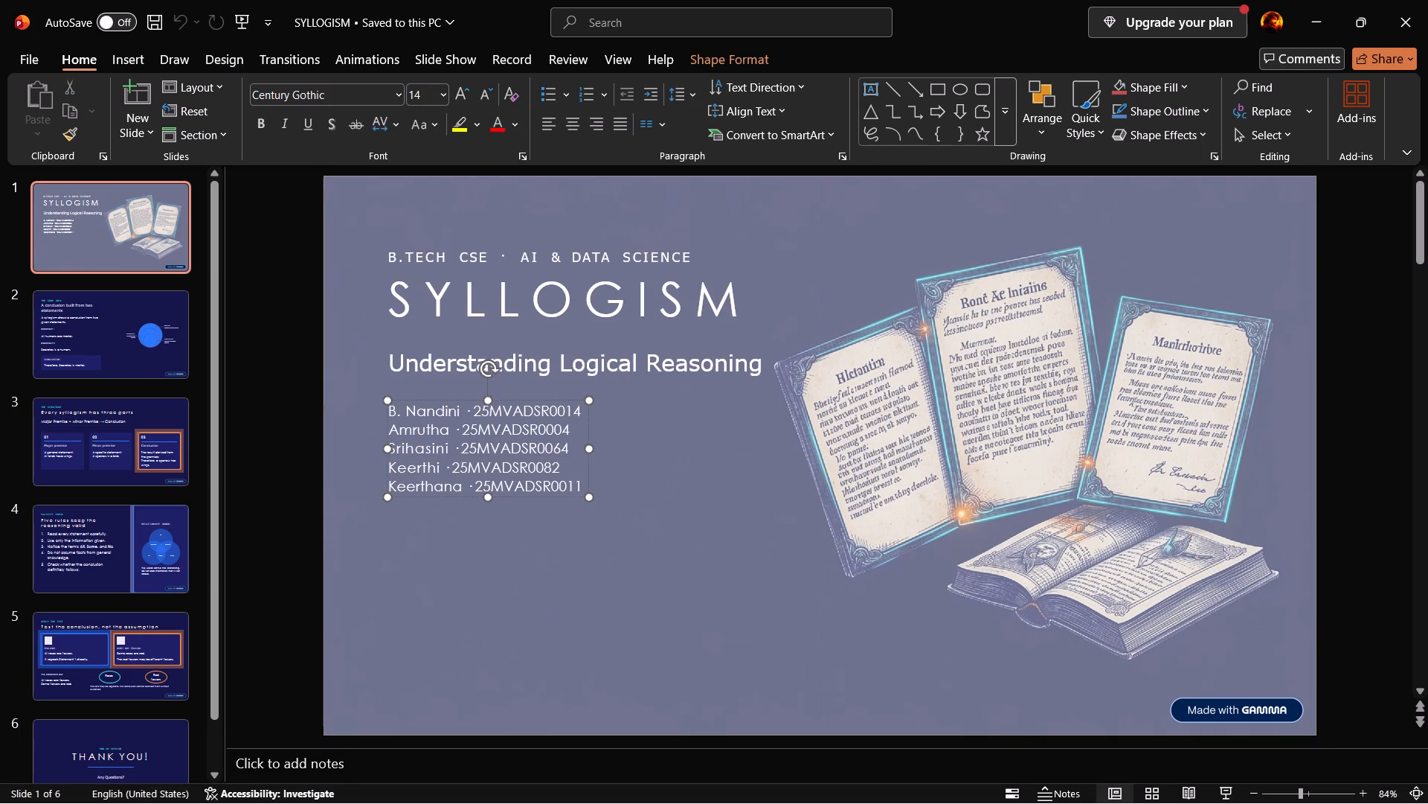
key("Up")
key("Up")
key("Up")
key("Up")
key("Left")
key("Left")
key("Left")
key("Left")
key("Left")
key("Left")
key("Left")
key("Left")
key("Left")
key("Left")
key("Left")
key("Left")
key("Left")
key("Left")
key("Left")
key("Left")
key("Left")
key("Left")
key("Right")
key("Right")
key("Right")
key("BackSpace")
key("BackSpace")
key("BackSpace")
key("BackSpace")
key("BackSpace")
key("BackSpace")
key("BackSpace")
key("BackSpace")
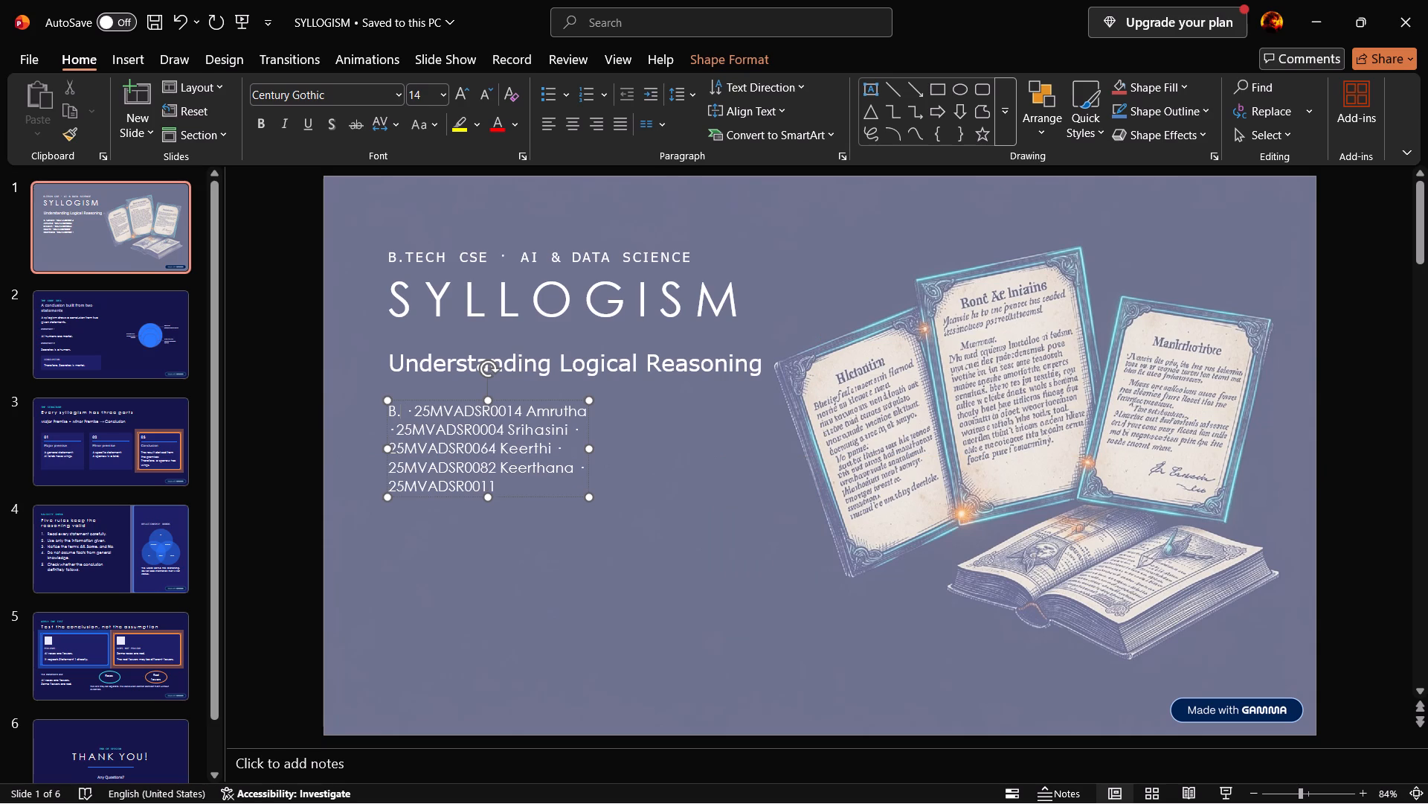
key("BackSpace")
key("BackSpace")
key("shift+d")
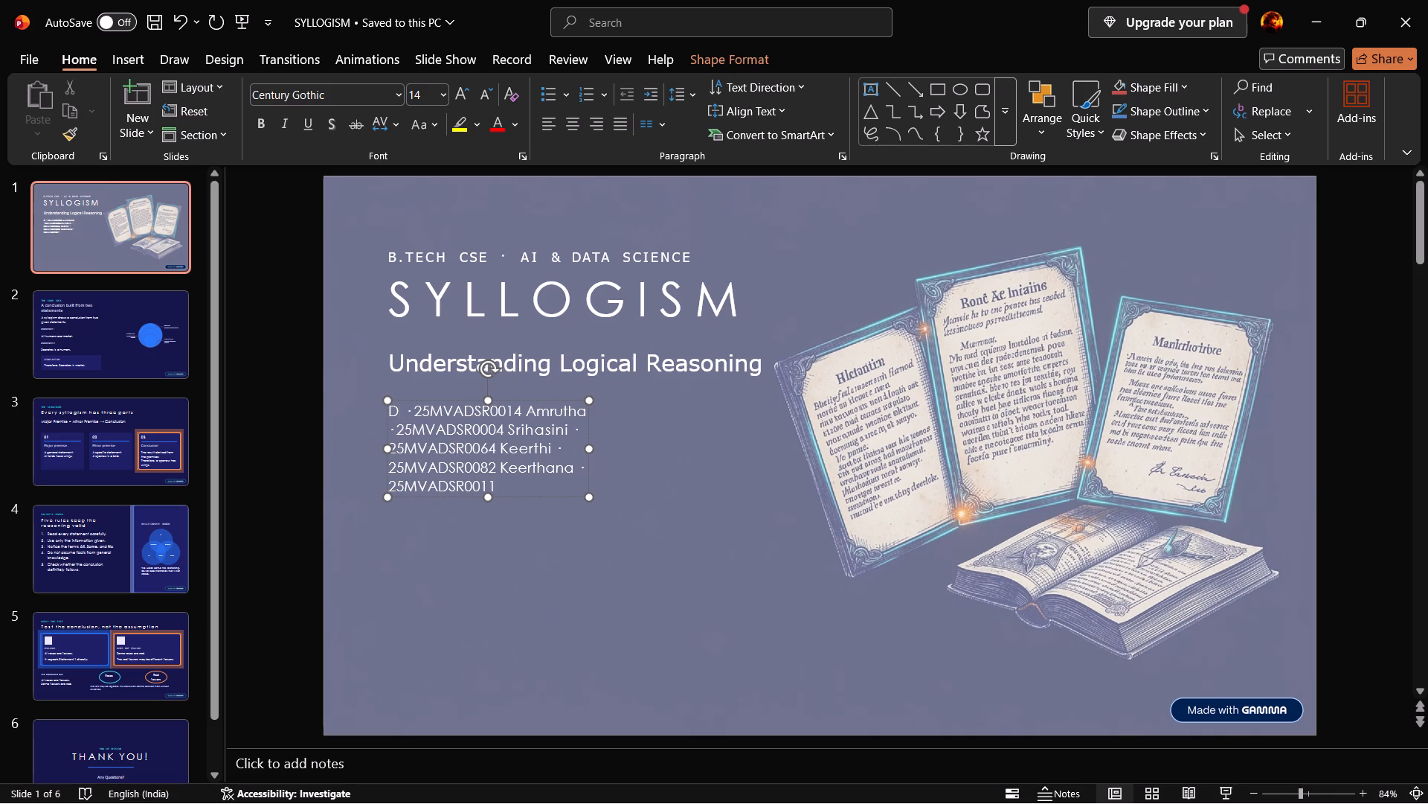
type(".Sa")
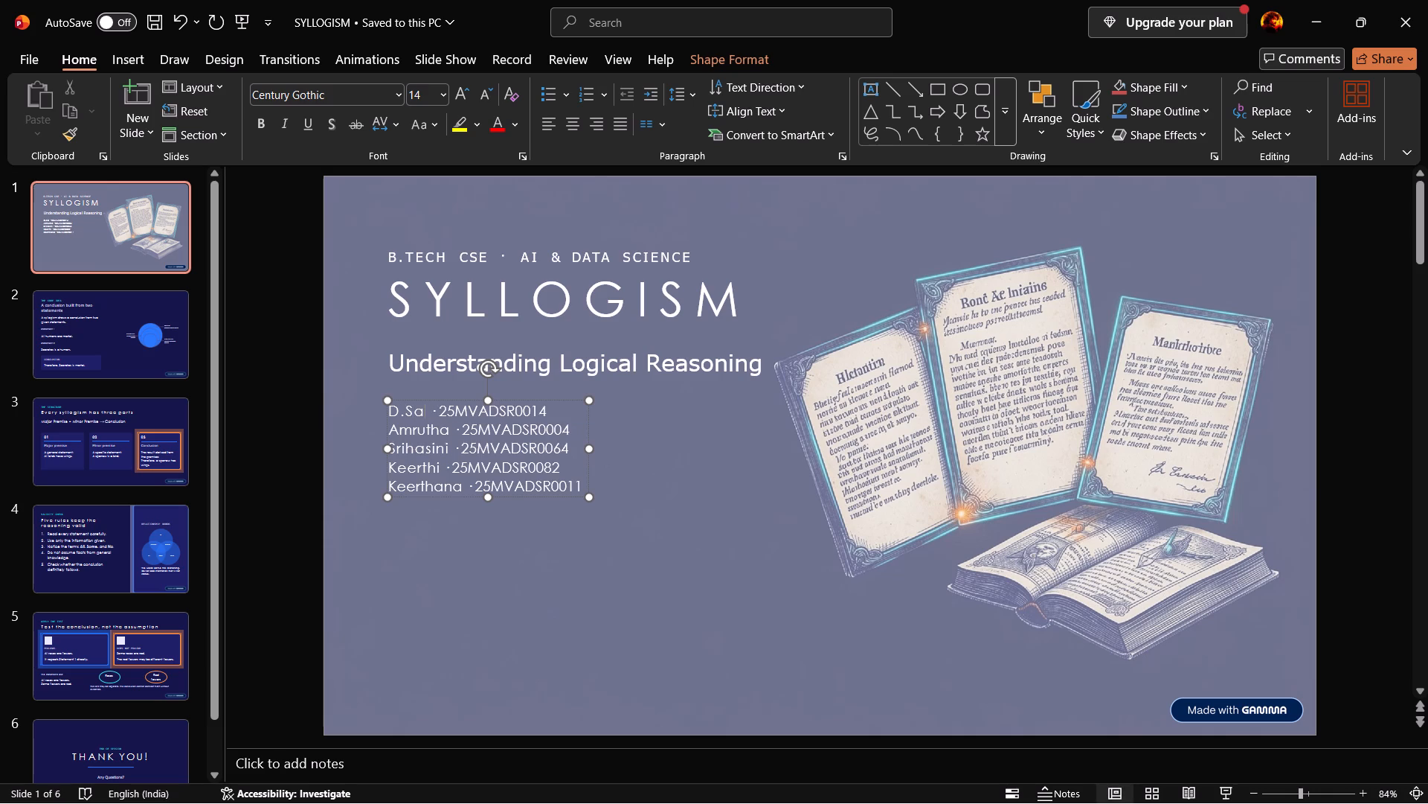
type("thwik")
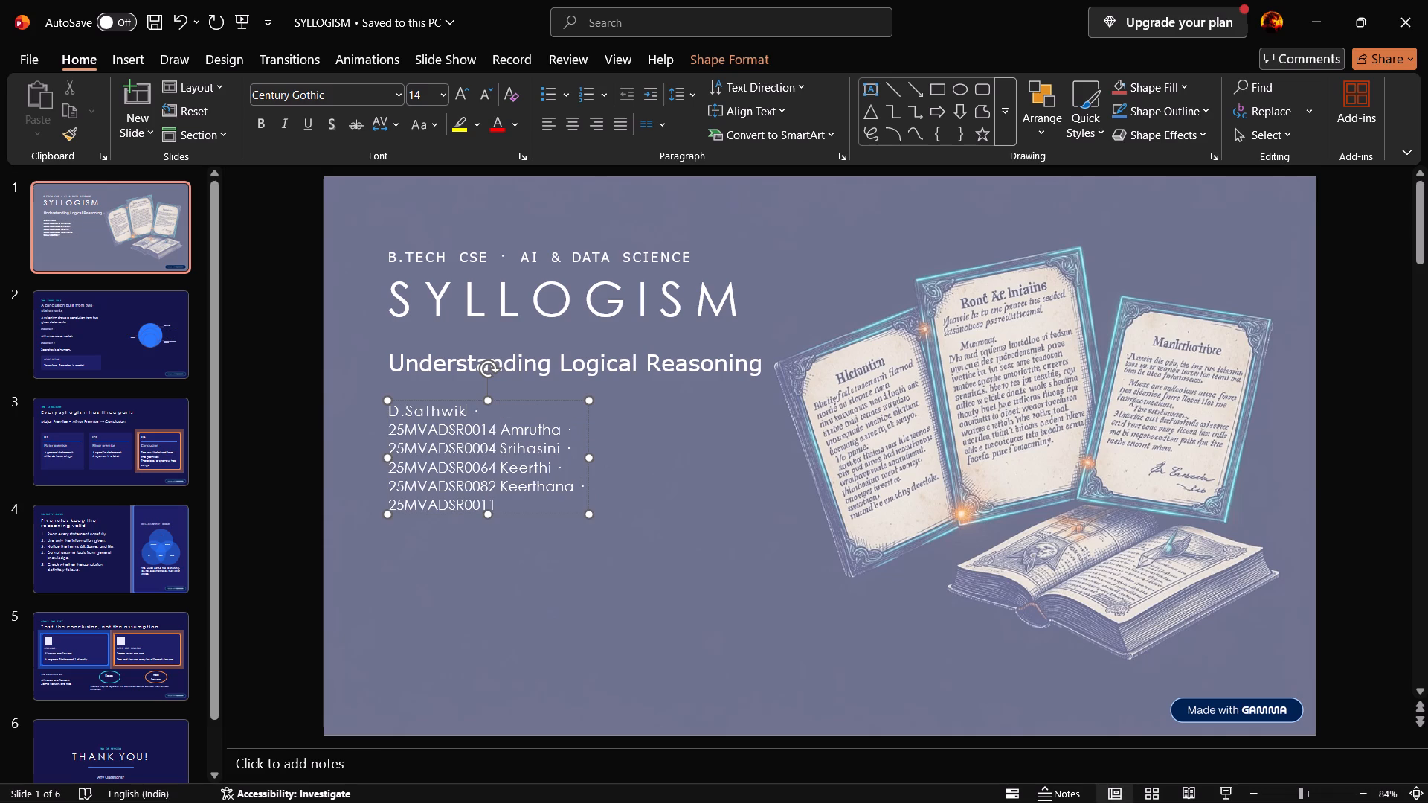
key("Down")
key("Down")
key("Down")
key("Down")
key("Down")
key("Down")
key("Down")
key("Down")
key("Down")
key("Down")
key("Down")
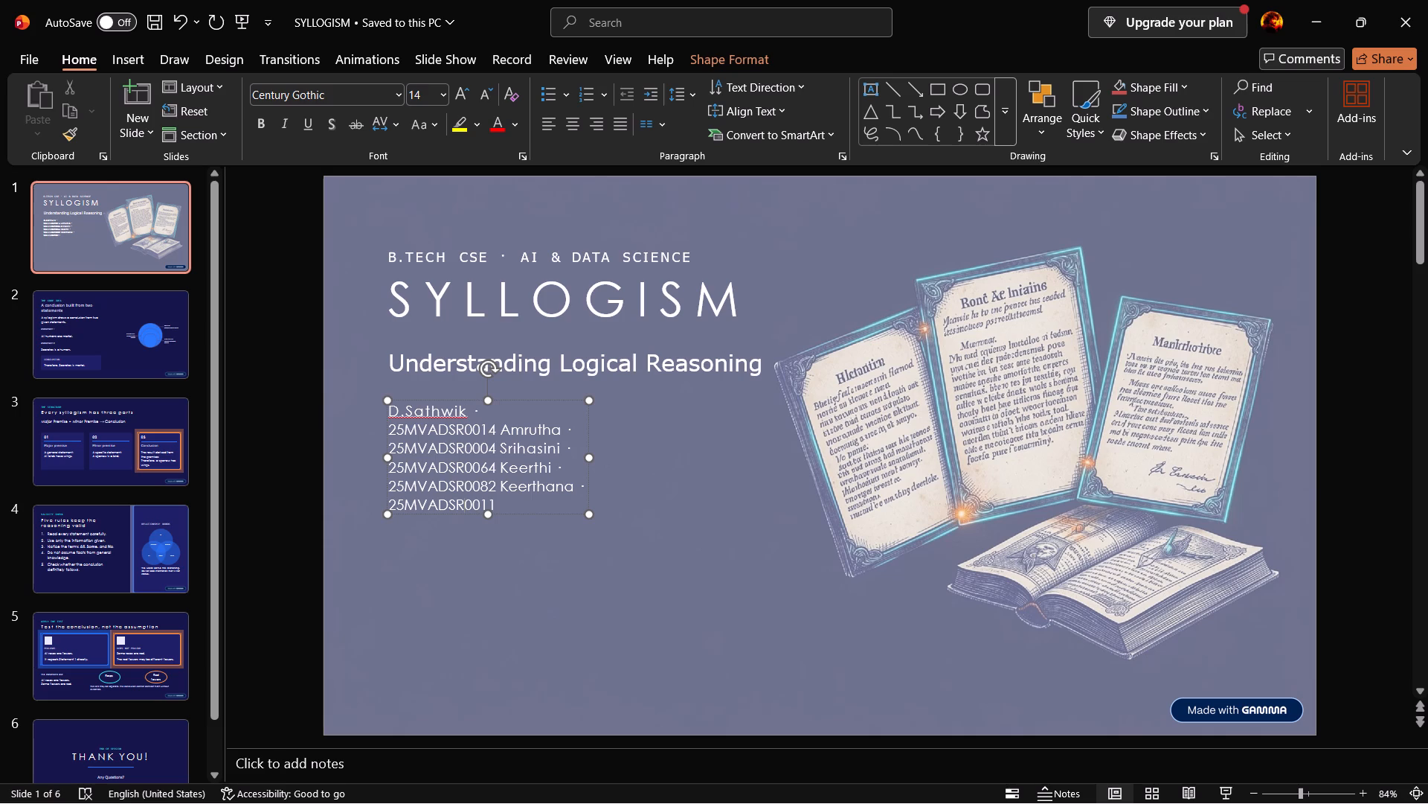
Delete all the text in the student details box on the title slide.
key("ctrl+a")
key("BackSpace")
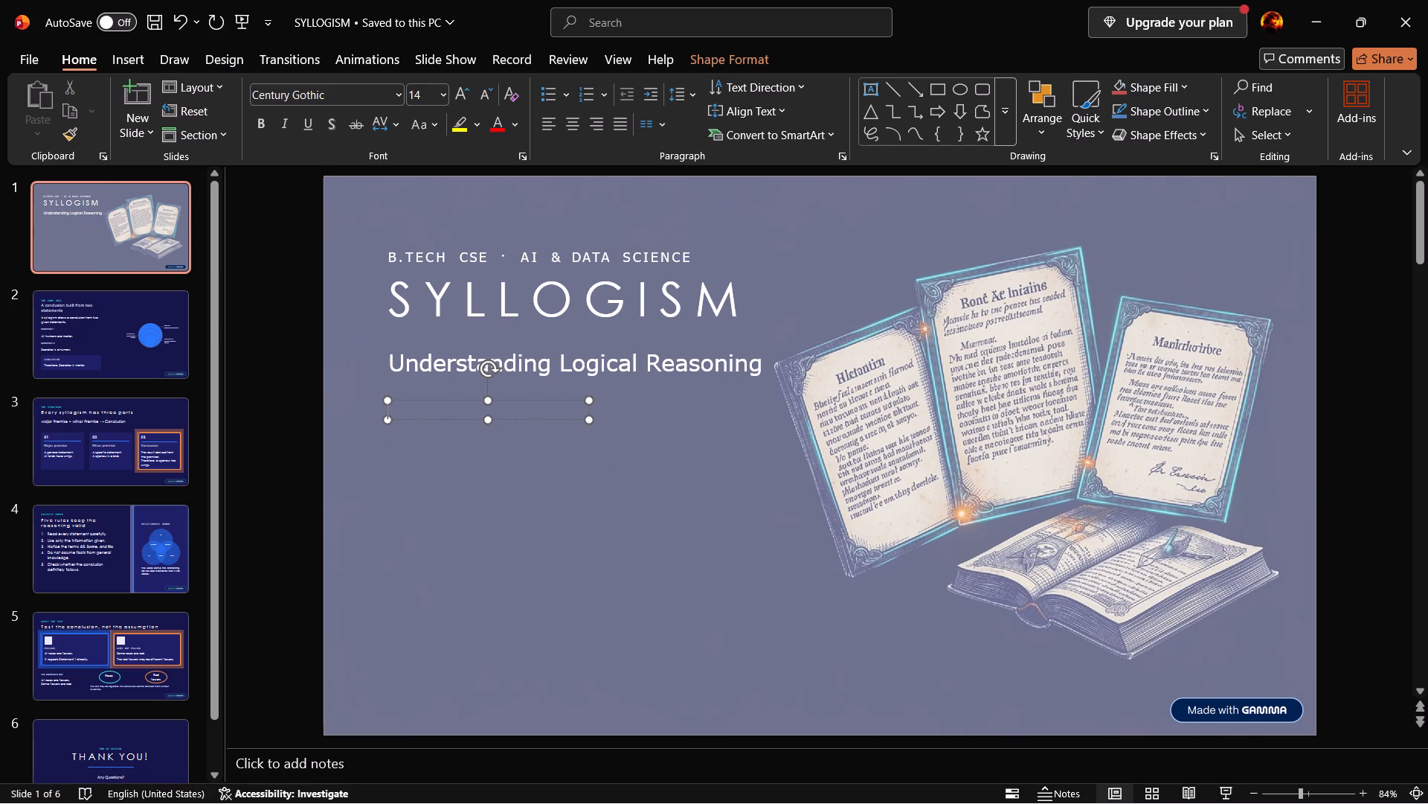
Enter the first new student's name and roll number, separated by a dash, in the emptied student details box.
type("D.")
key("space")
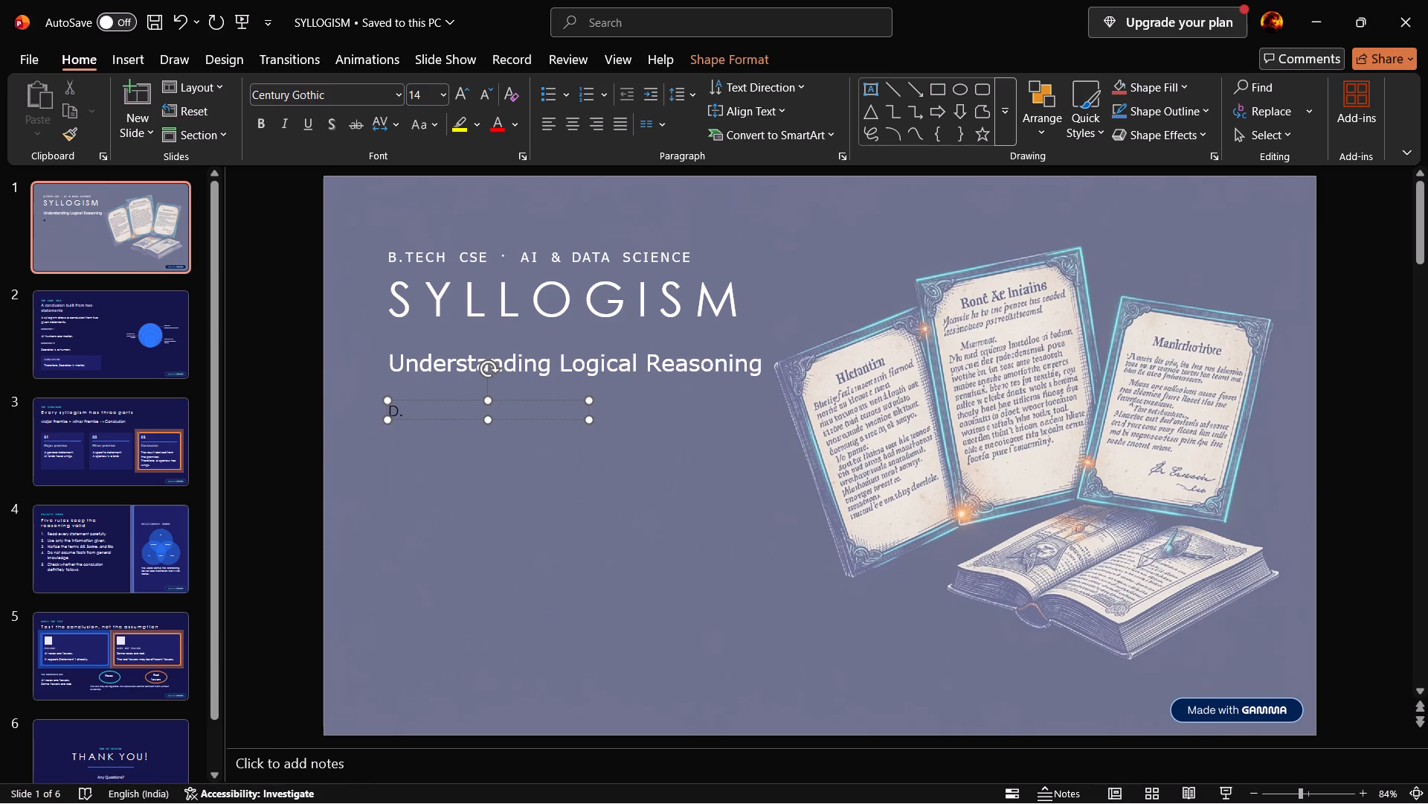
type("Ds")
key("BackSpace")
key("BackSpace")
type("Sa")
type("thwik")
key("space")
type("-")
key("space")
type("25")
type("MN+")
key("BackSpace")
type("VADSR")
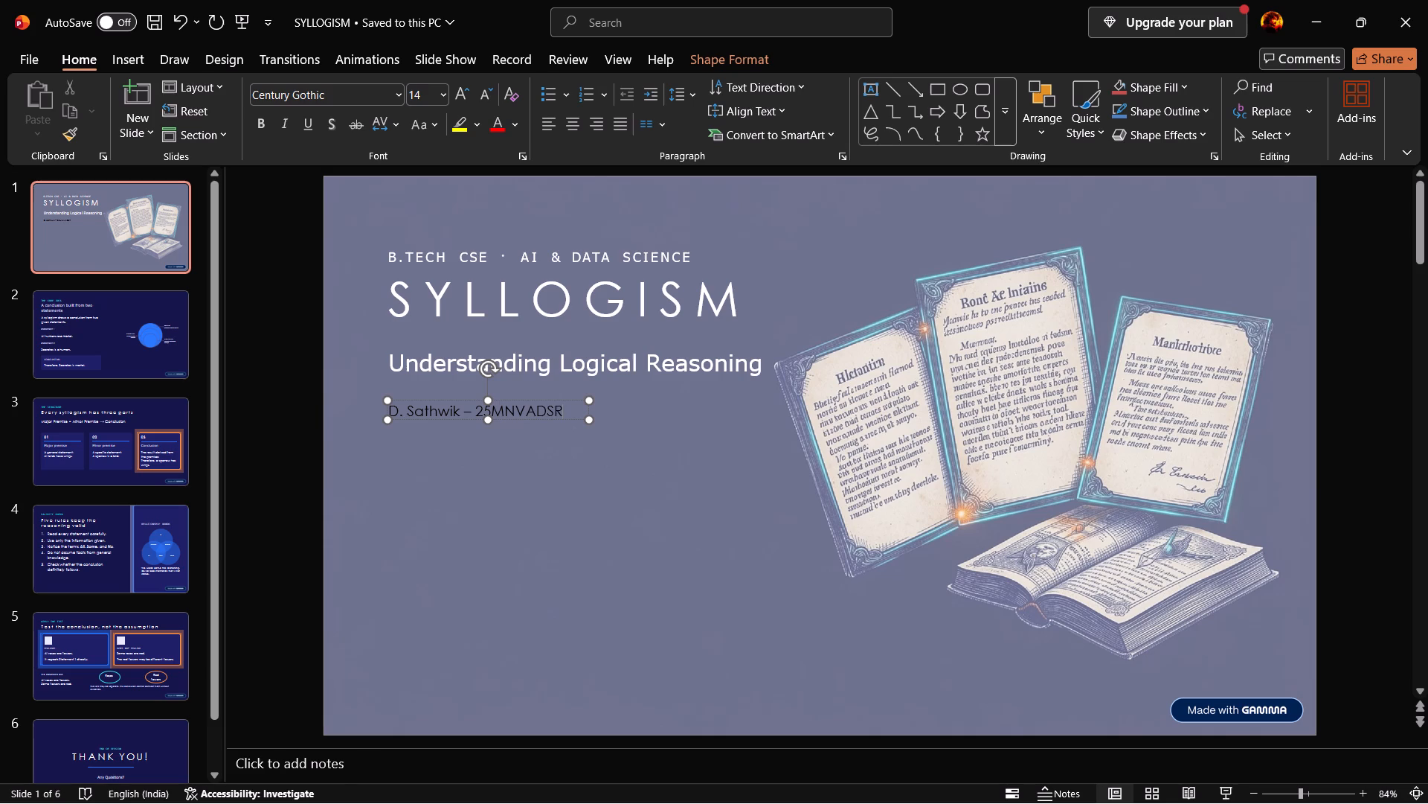
left_click(514, 409)
key("BackSpace")
key("Right")
key("Right")
key("Right")
key("Right")
key("Right")
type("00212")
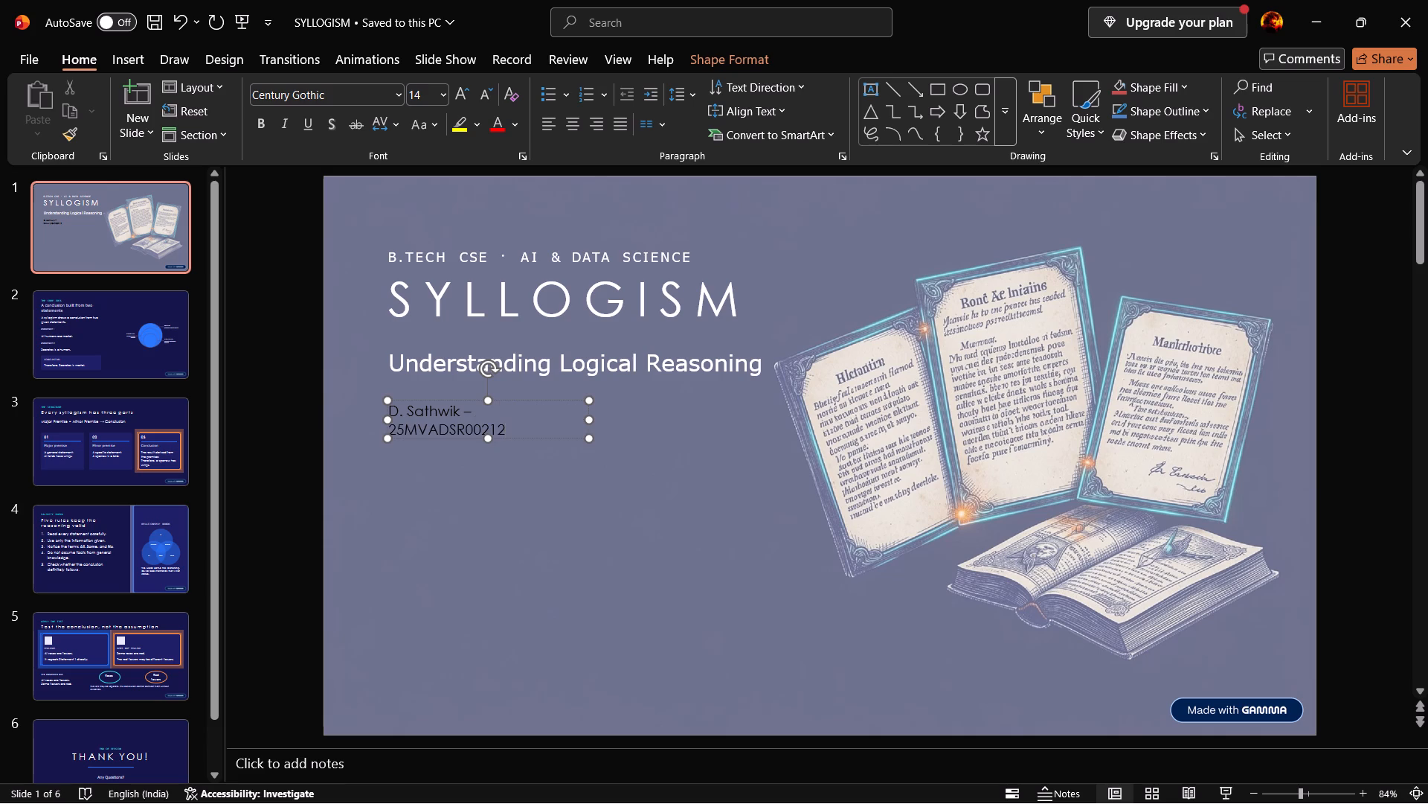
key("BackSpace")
Add the second student's name and roll number, separated by a dash, on a new line of the student details.
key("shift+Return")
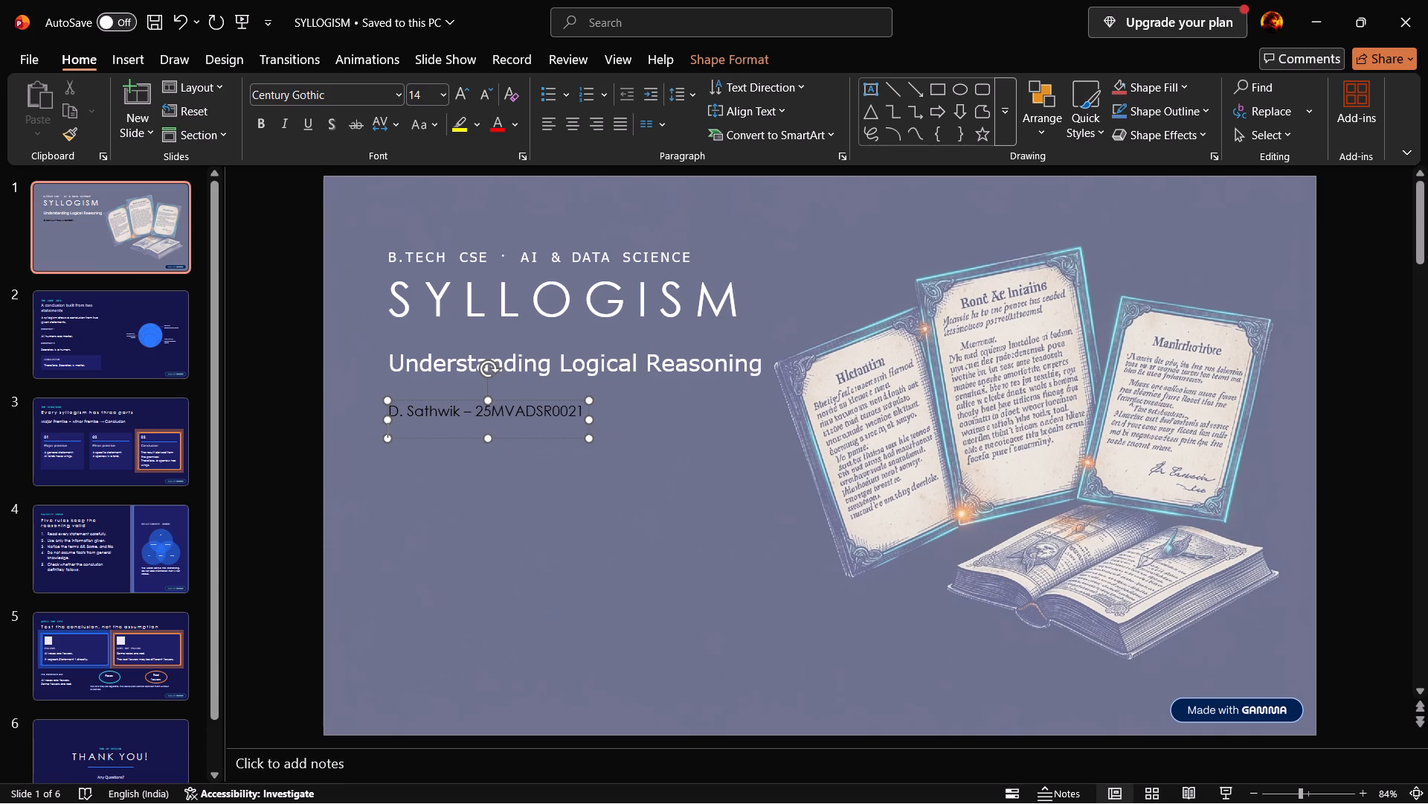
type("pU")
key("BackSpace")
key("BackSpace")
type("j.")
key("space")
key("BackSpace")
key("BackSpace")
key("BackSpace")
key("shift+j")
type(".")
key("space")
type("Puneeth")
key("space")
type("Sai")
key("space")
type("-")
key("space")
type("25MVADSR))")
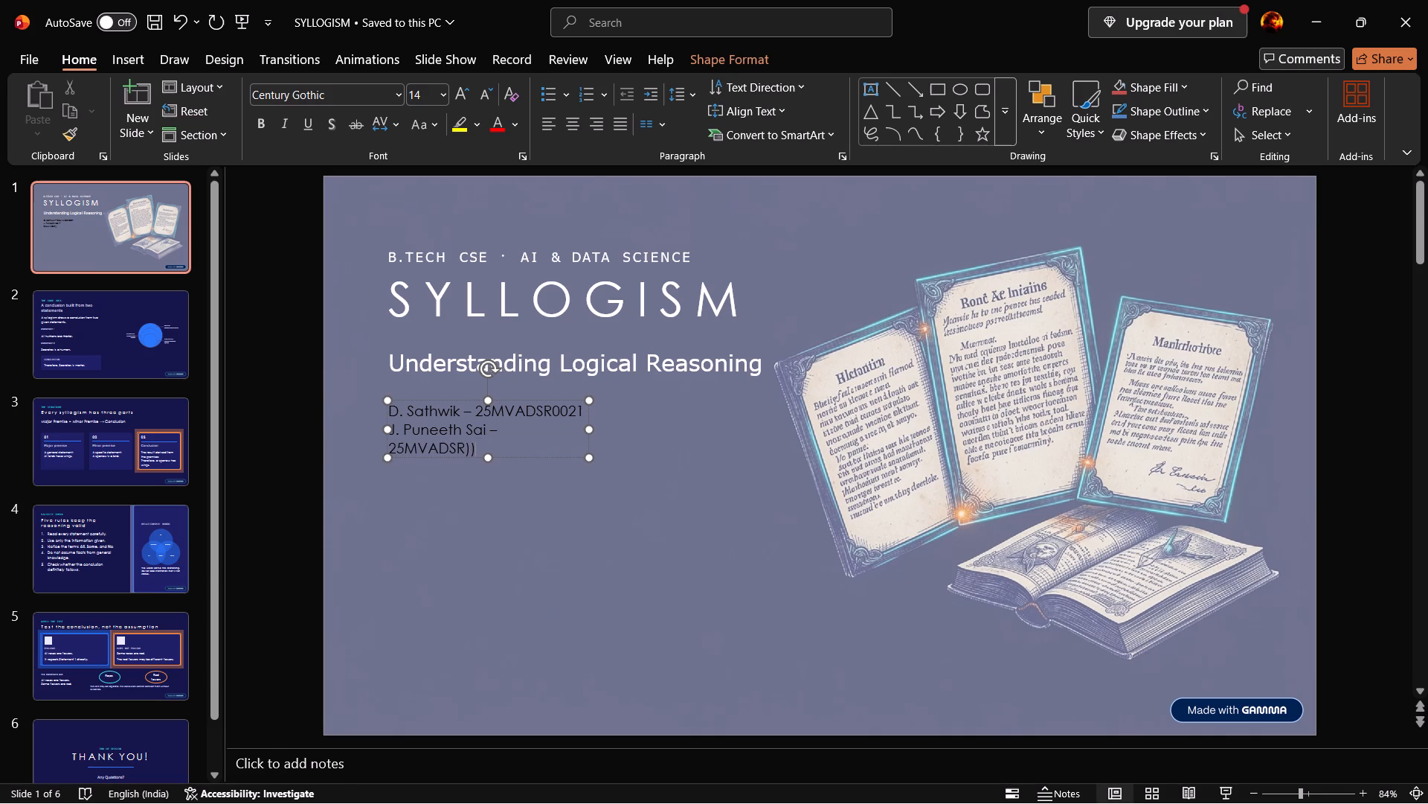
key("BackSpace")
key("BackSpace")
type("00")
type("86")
Widen the student details text box so the second student's entry fits on one line.
left_click_drag(590, 428, 678, 434)
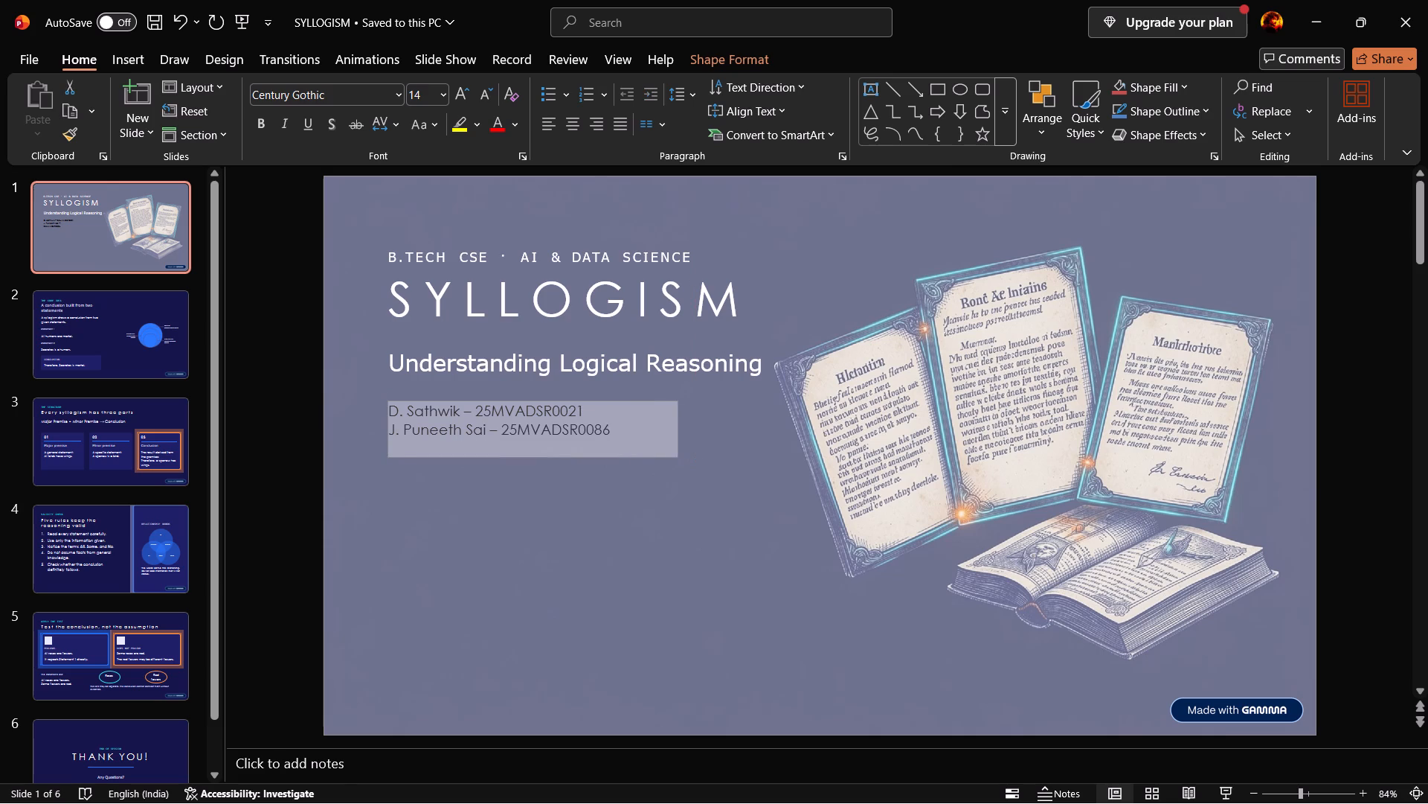
left_click_drag(678, 434, 681, 435)
Add the third student's name on a new line below the second entry in the title slide's student details box.
left_click(624, 430)
left_click(608, 428)
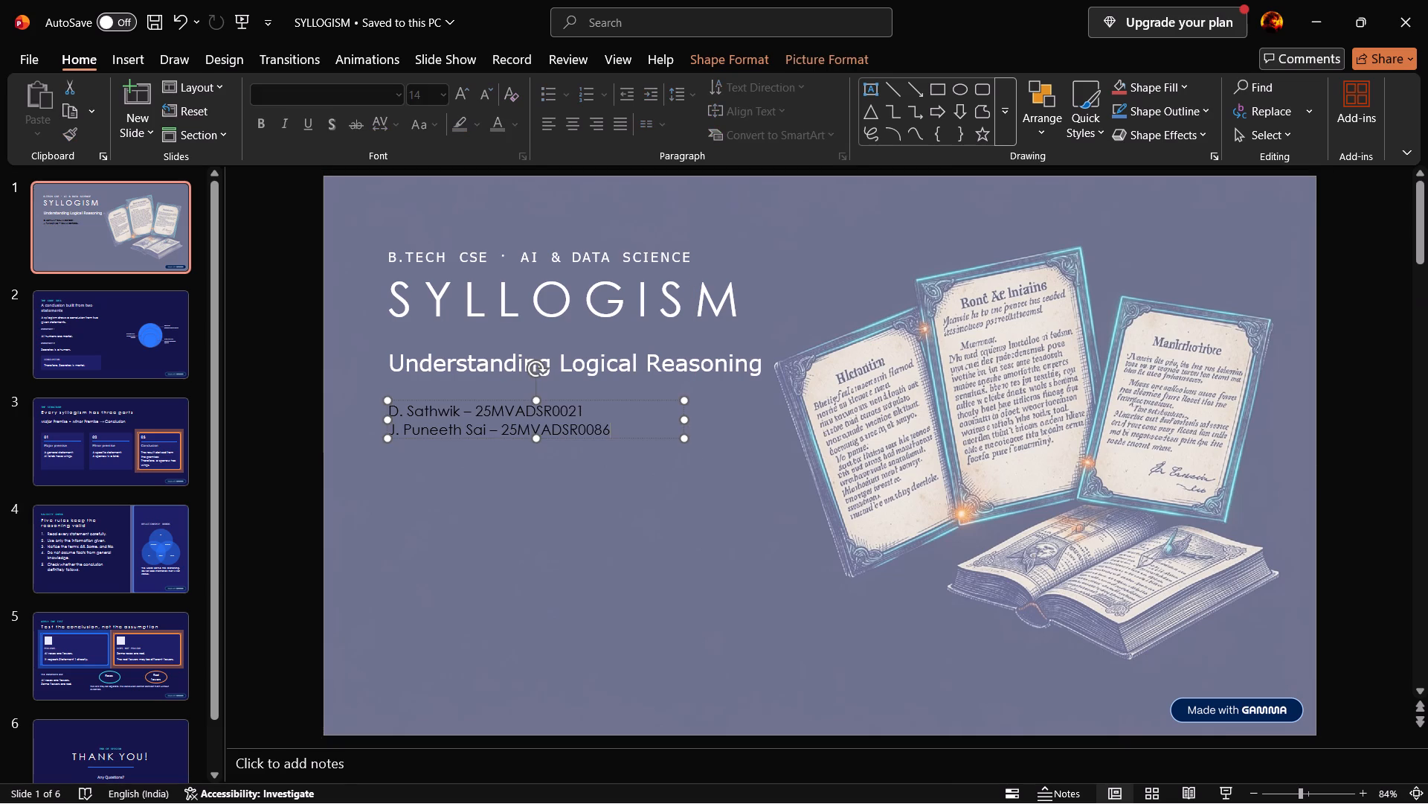
key("shift+Return")
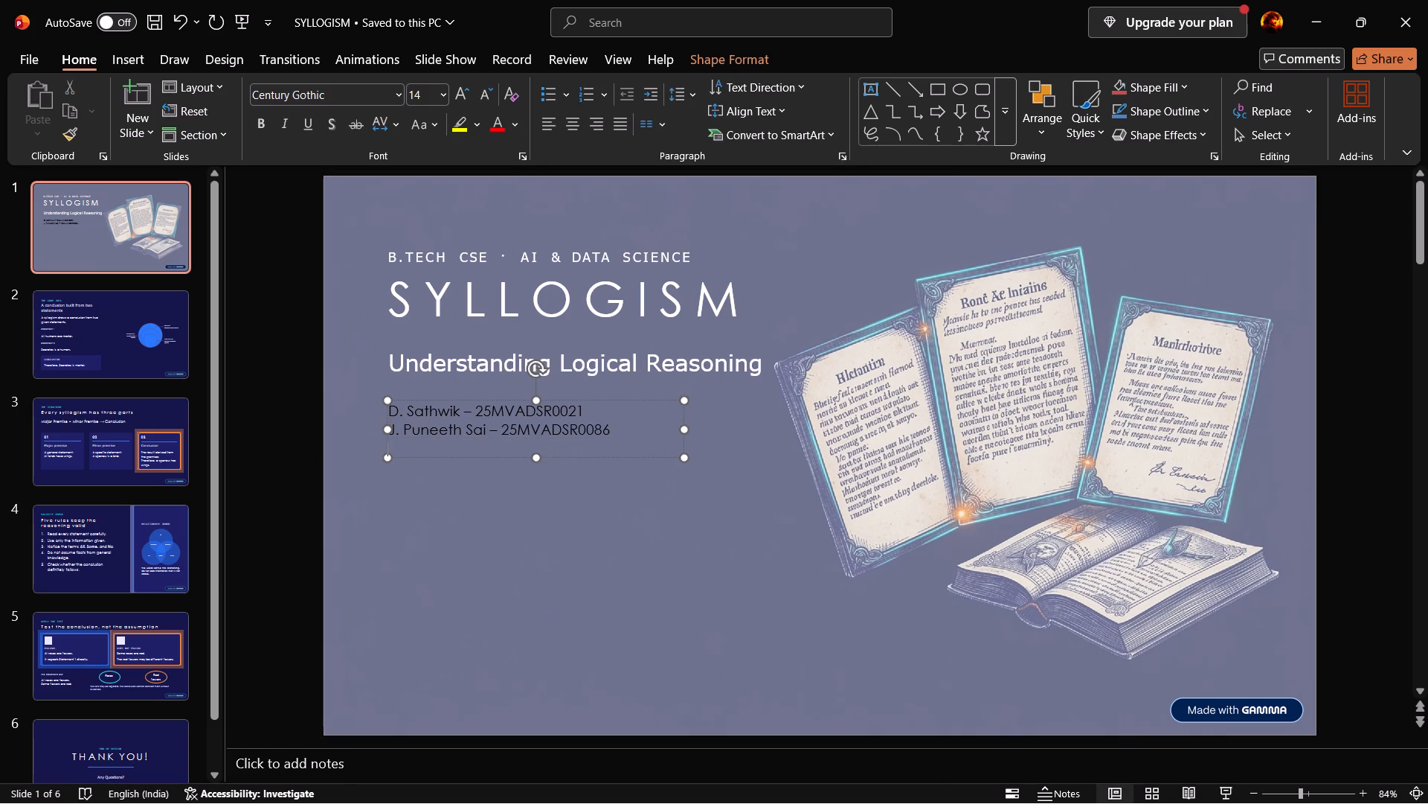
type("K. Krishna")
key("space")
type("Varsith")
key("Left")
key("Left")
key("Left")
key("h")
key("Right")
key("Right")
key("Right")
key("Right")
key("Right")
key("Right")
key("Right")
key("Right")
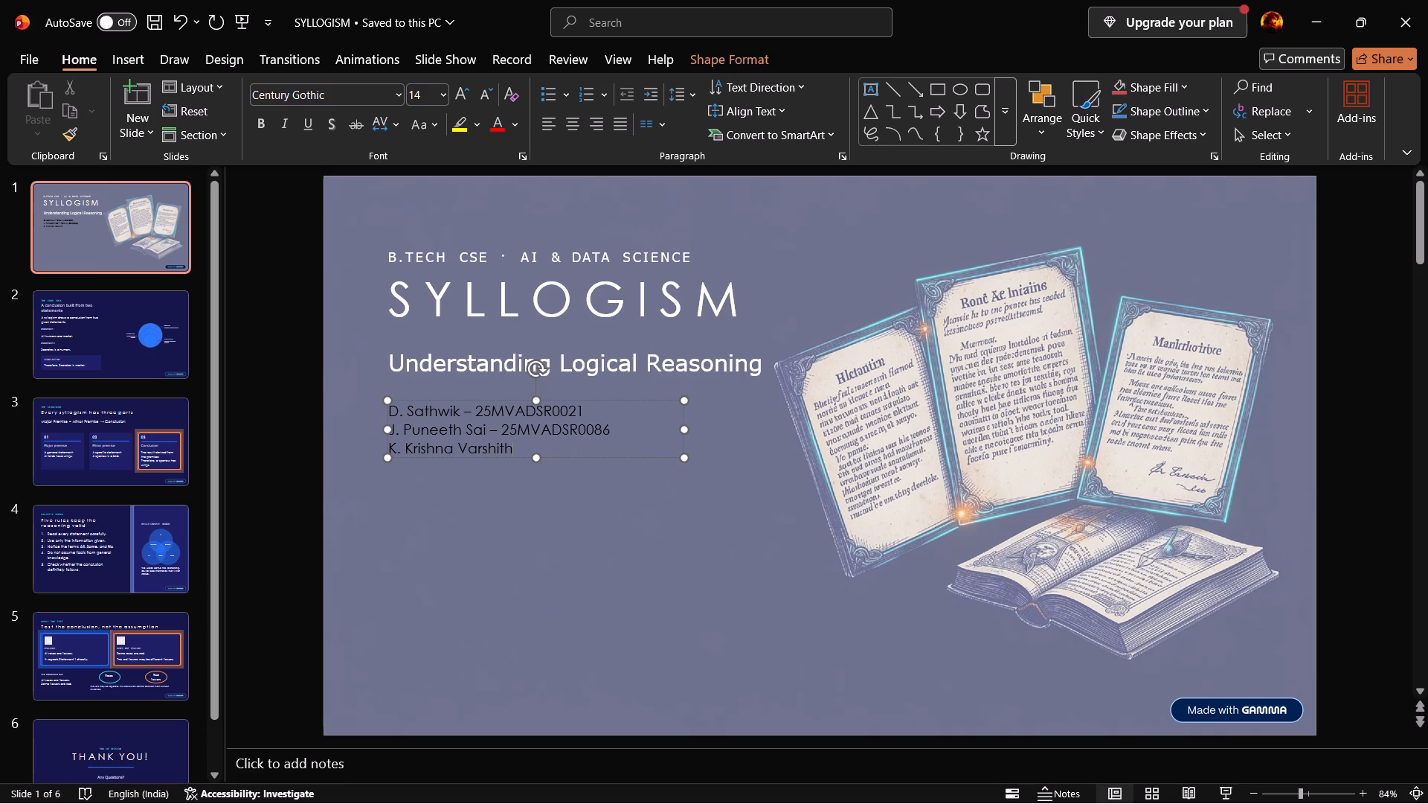
Append the third student's roll number after the name, separated by a dash.
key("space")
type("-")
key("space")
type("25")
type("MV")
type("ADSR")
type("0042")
Add the fourth student's name on a new line of the student details, with the initial capitalised.
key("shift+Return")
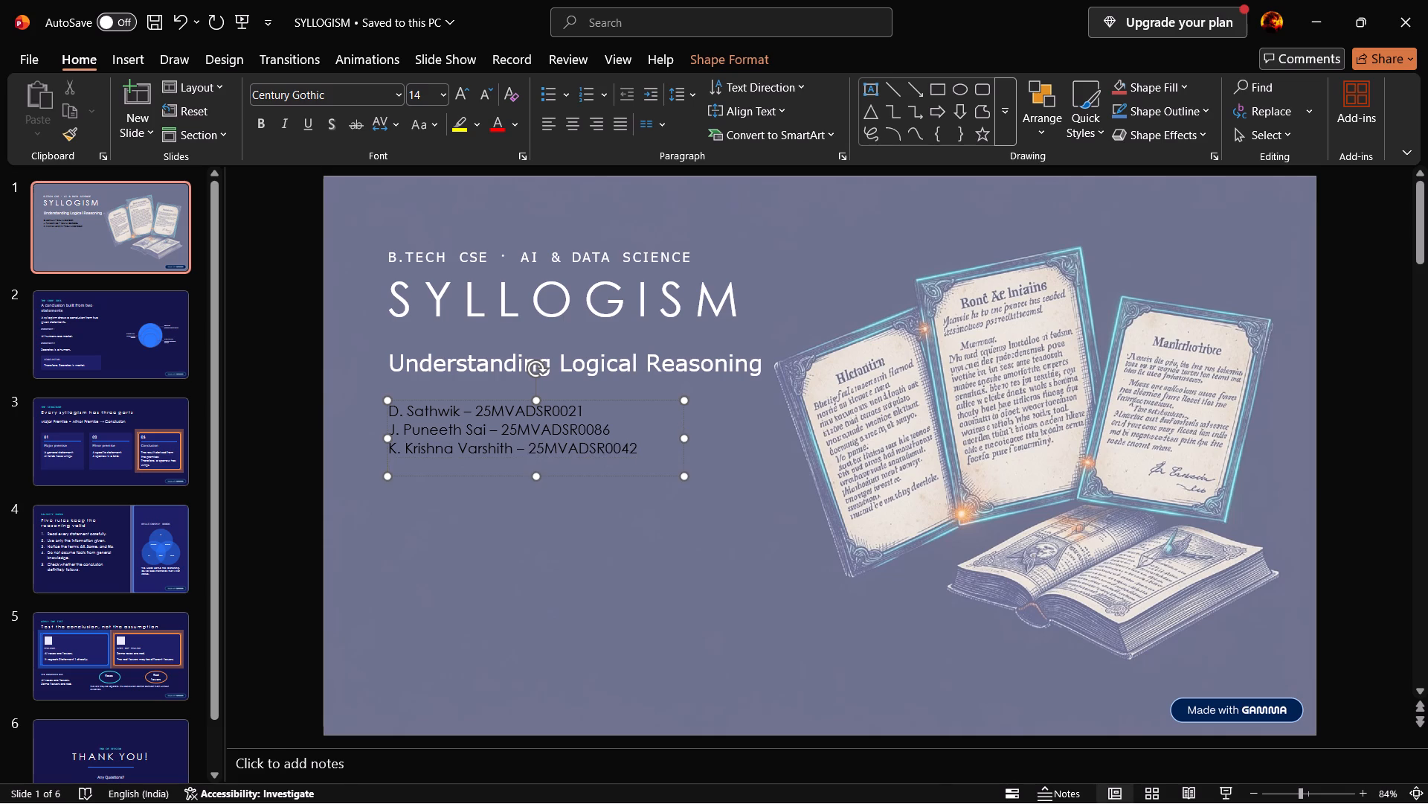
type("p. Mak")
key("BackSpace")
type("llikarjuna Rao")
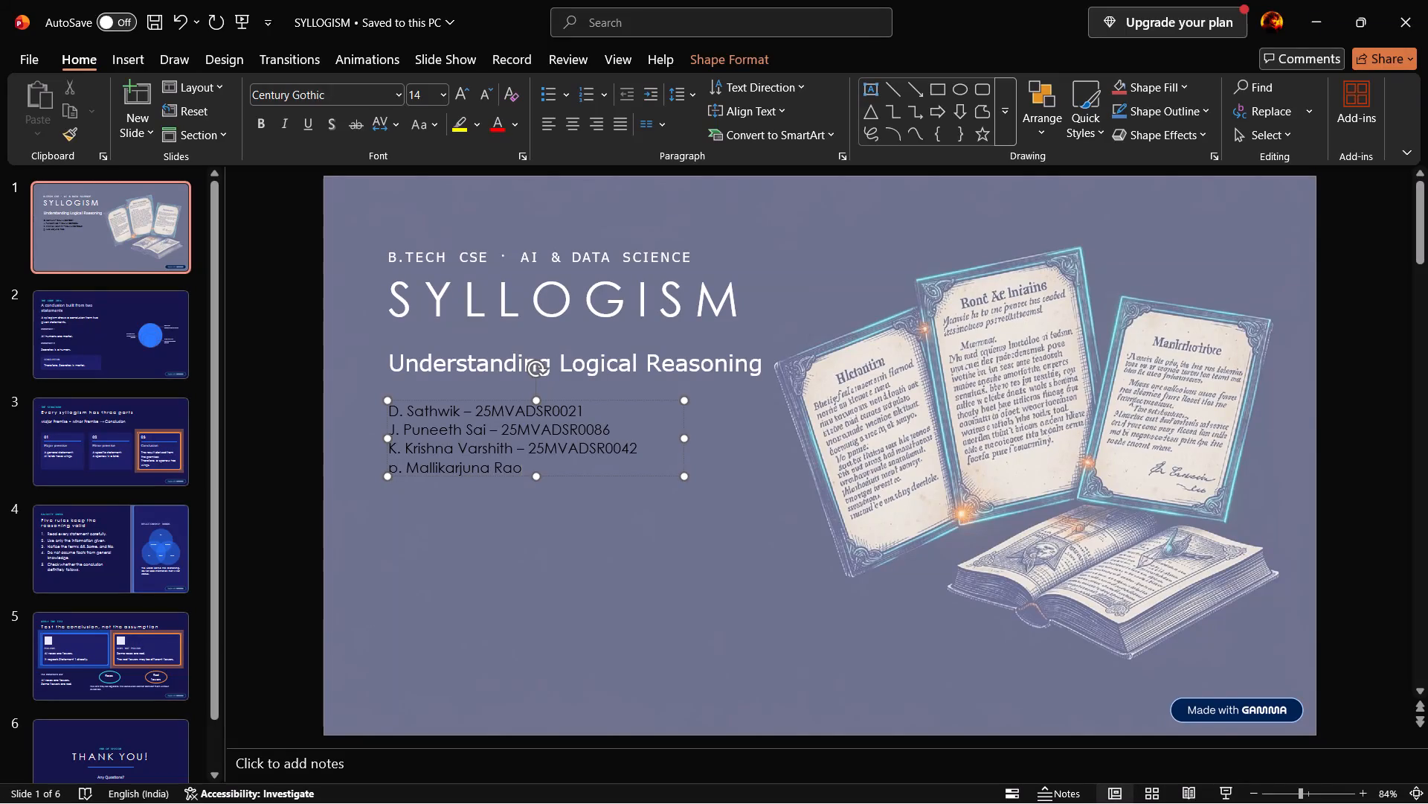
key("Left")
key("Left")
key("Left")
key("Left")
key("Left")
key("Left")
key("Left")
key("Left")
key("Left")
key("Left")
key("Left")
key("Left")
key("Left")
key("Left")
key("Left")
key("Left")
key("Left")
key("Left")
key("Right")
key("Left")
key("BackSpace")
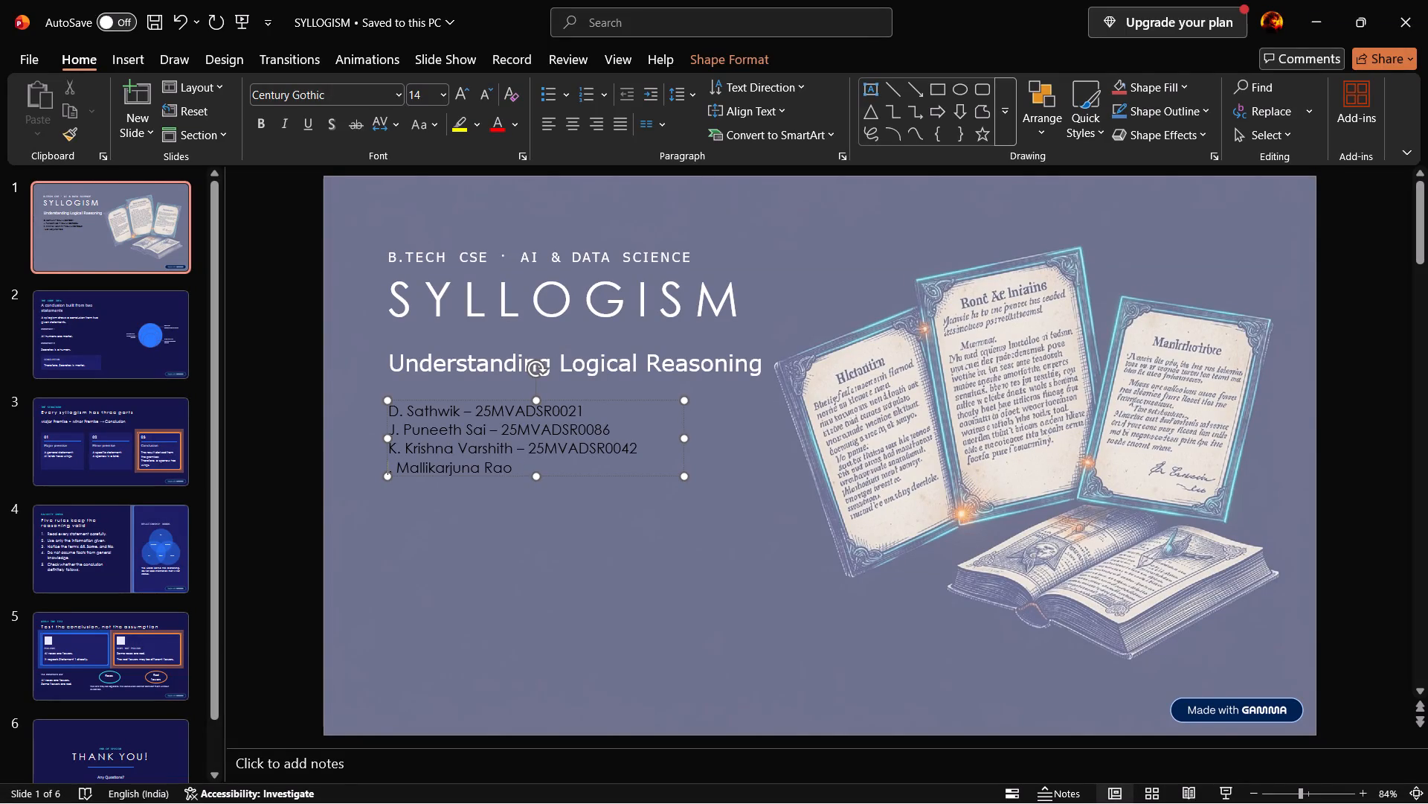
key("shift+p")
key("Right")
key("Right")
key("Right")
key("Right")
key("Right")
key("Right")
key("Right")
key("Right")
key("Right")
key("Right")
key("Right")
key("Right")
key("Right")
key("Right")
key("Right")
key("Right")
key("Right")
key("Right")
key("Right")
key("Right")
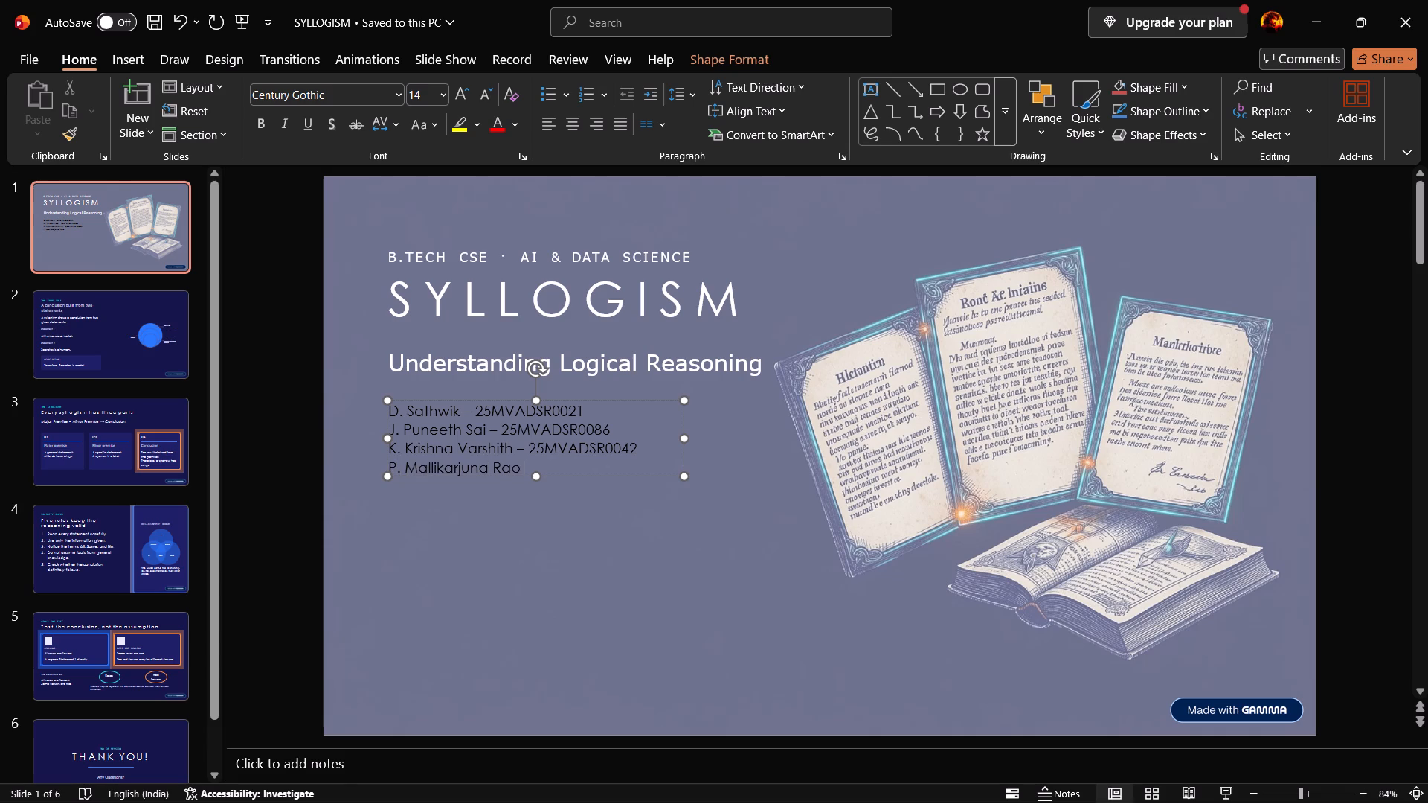
Append the fourth student's roll number after the name, separated by a dash, and leave the text box.
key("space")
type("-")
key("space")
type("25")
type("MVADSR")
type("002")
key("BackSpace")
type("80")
left_click(656, 610)
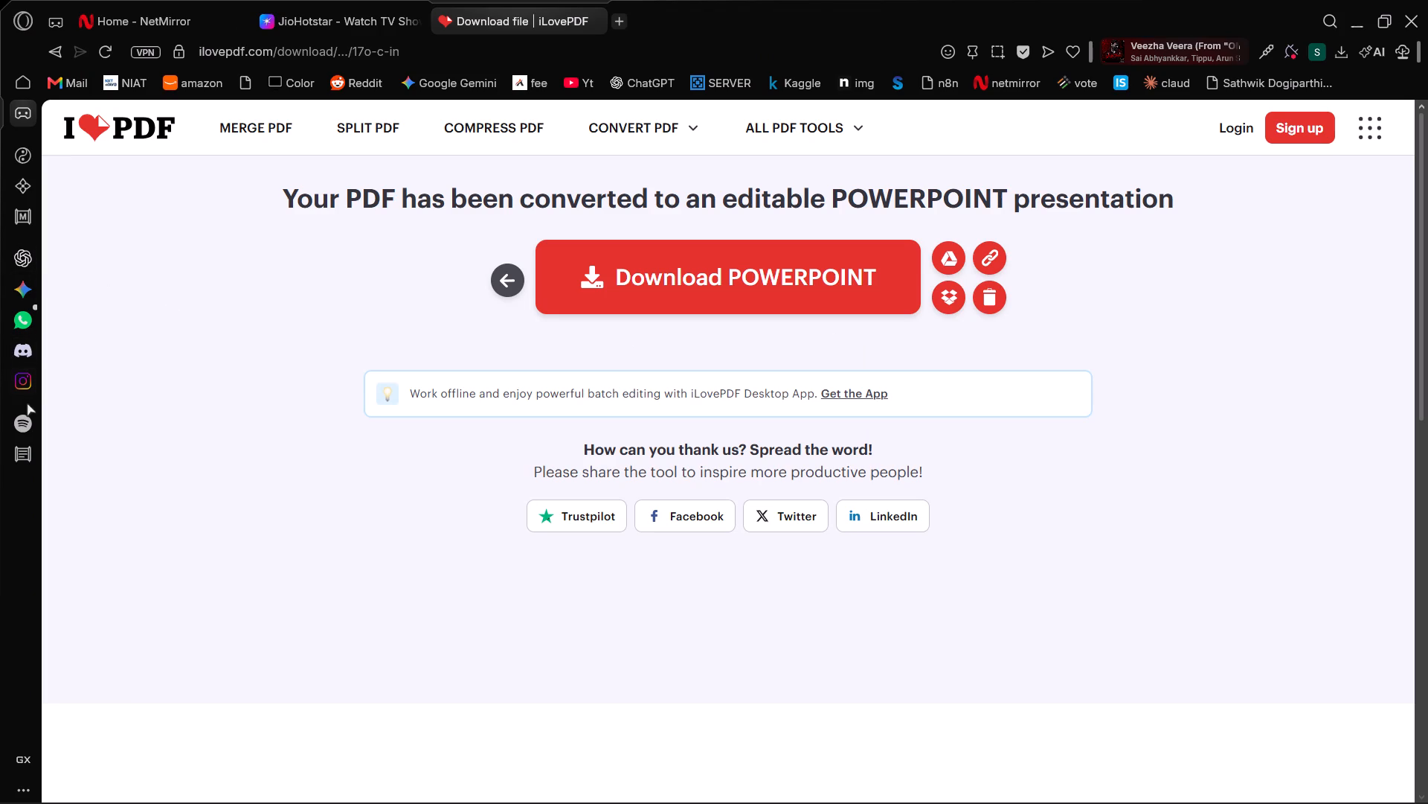
Switch to Opera GX, open its Spotify player with the home page and queue, and save the current song Veezha Veera to Liked Songs.
left_click(18, 416)
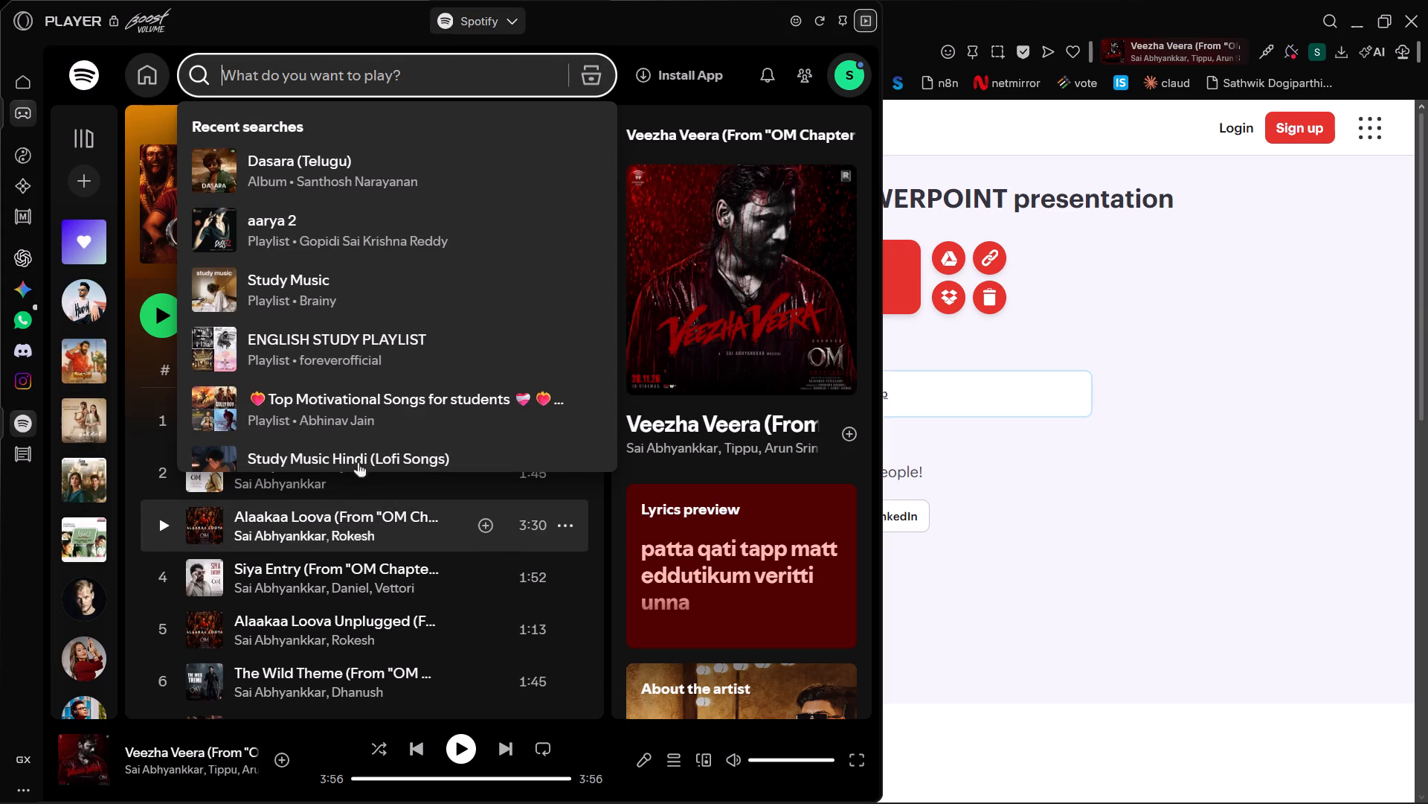
left_click(129, 269)
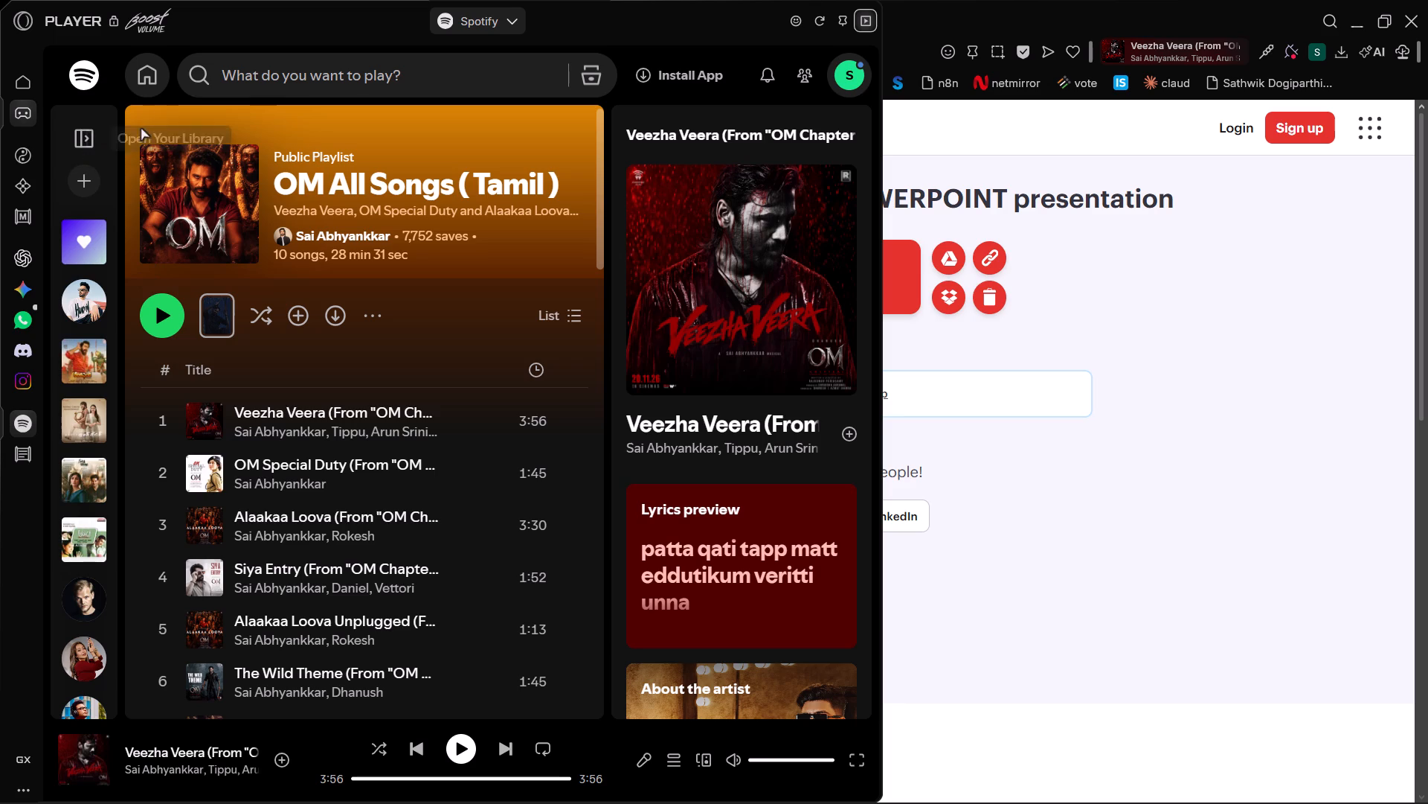
left_click(144, 61)
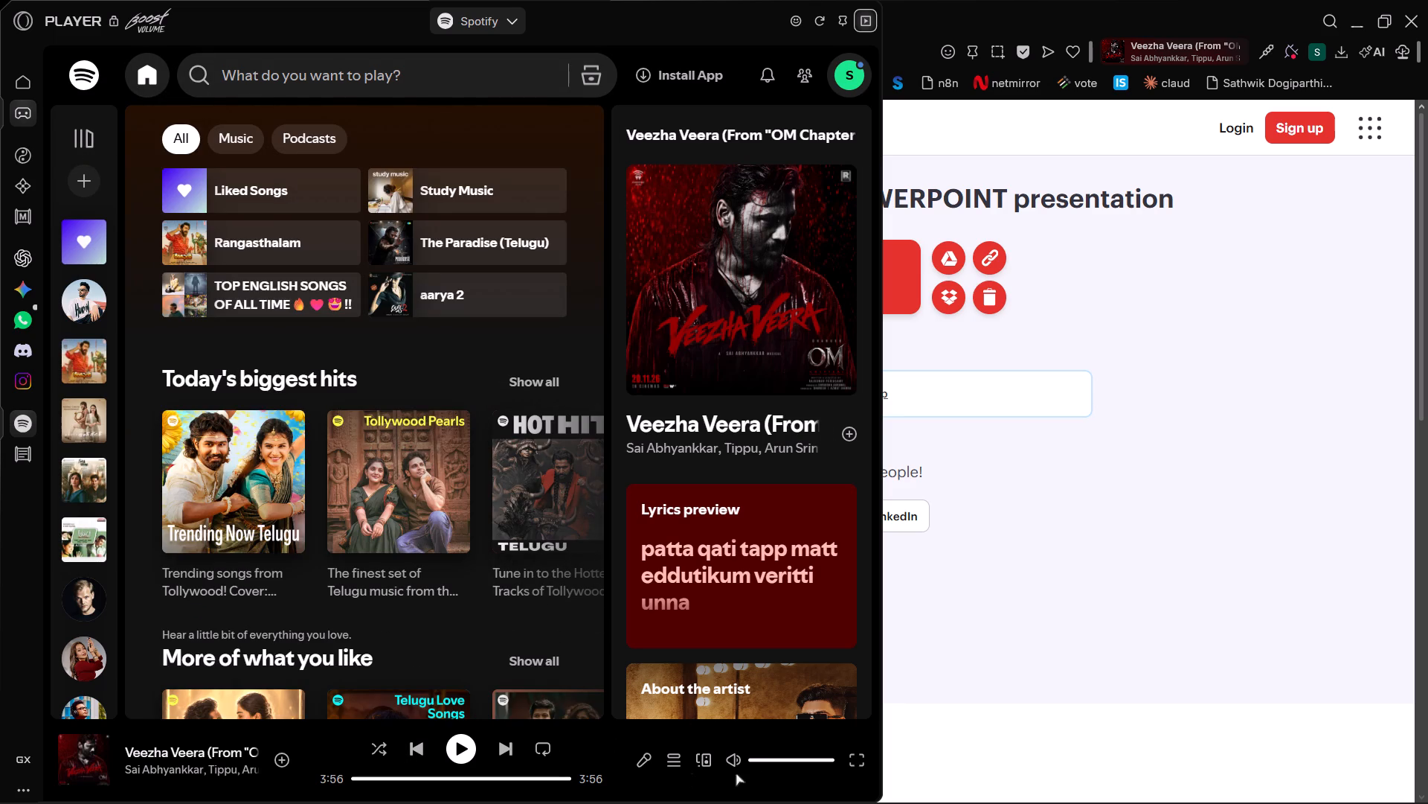
left_click(671, 763)
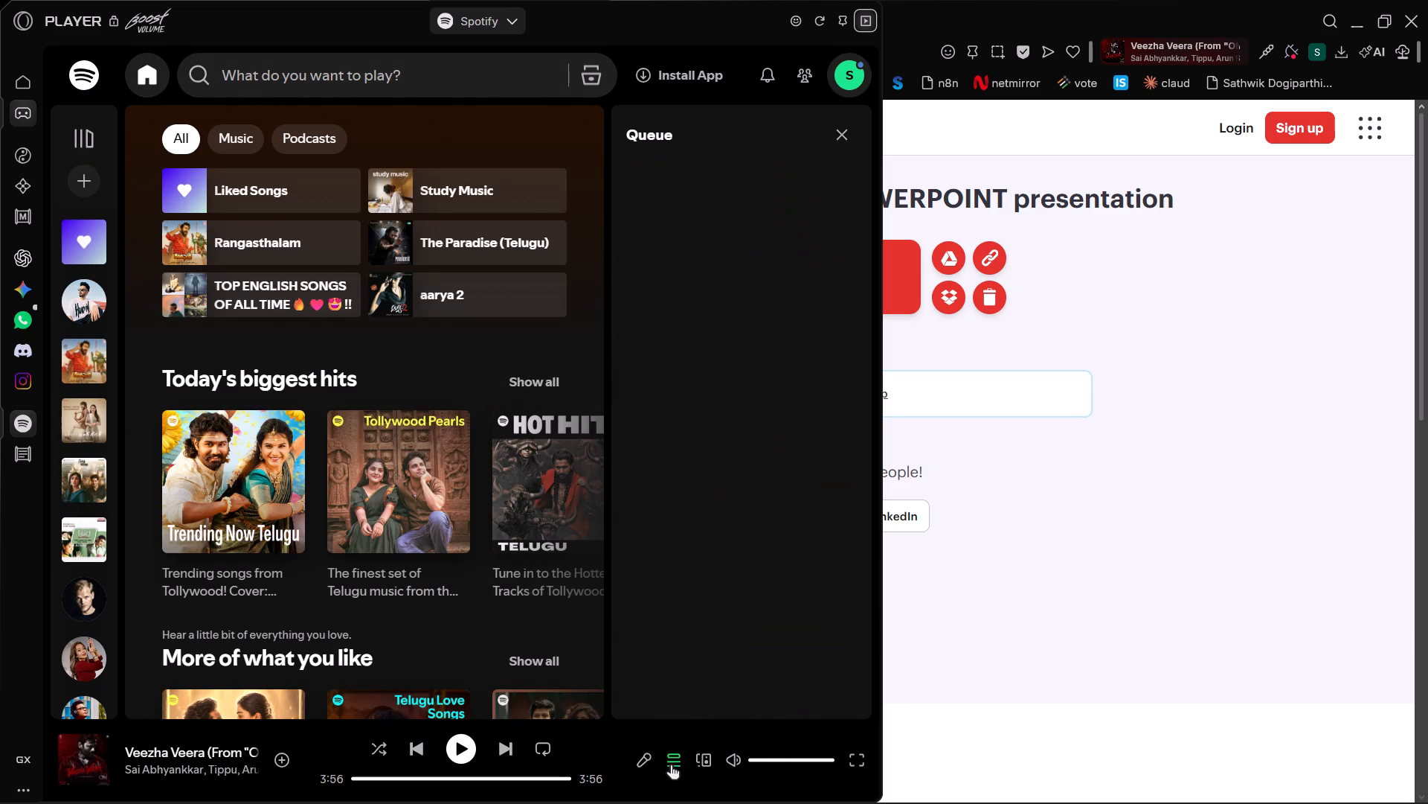
left_click(621, 749)
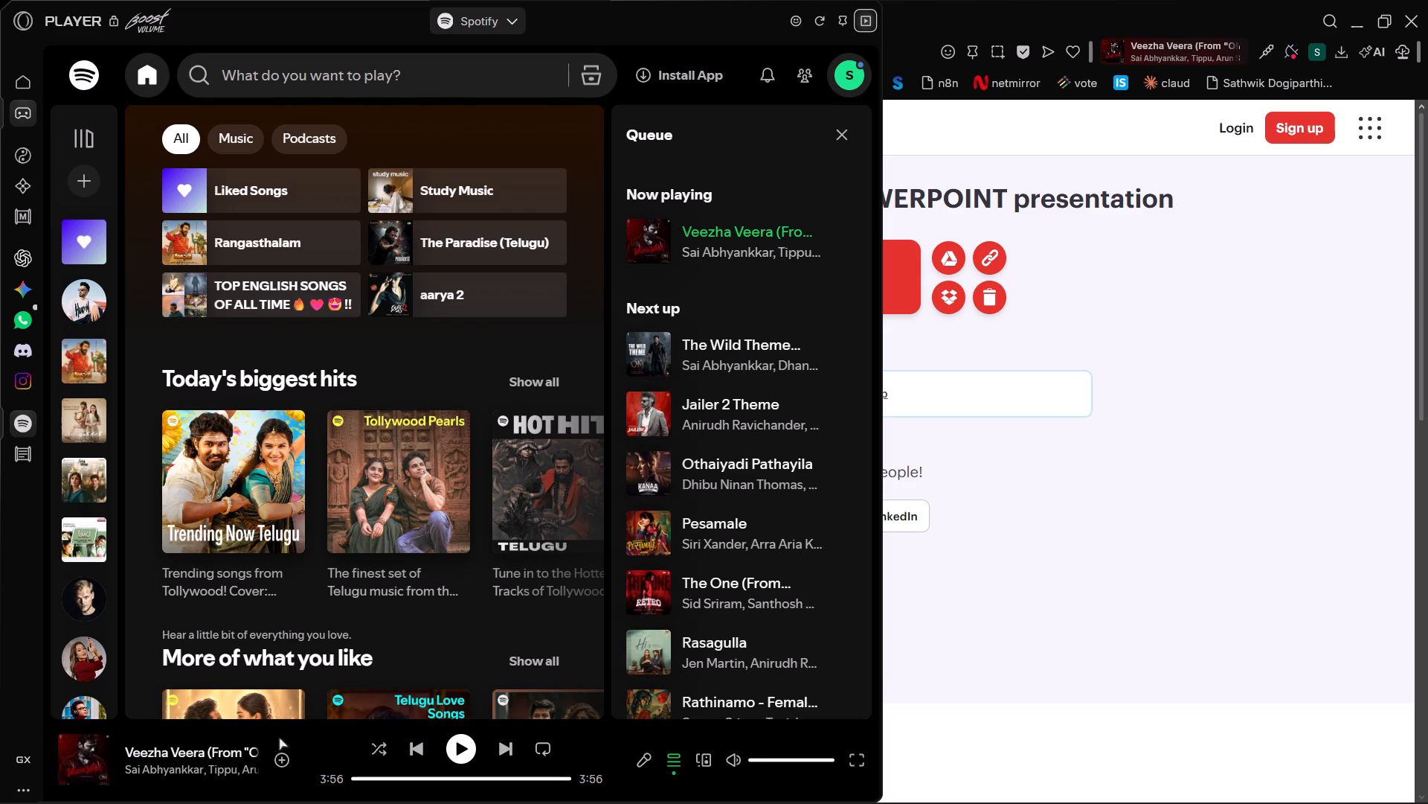
left_click(280, 752)
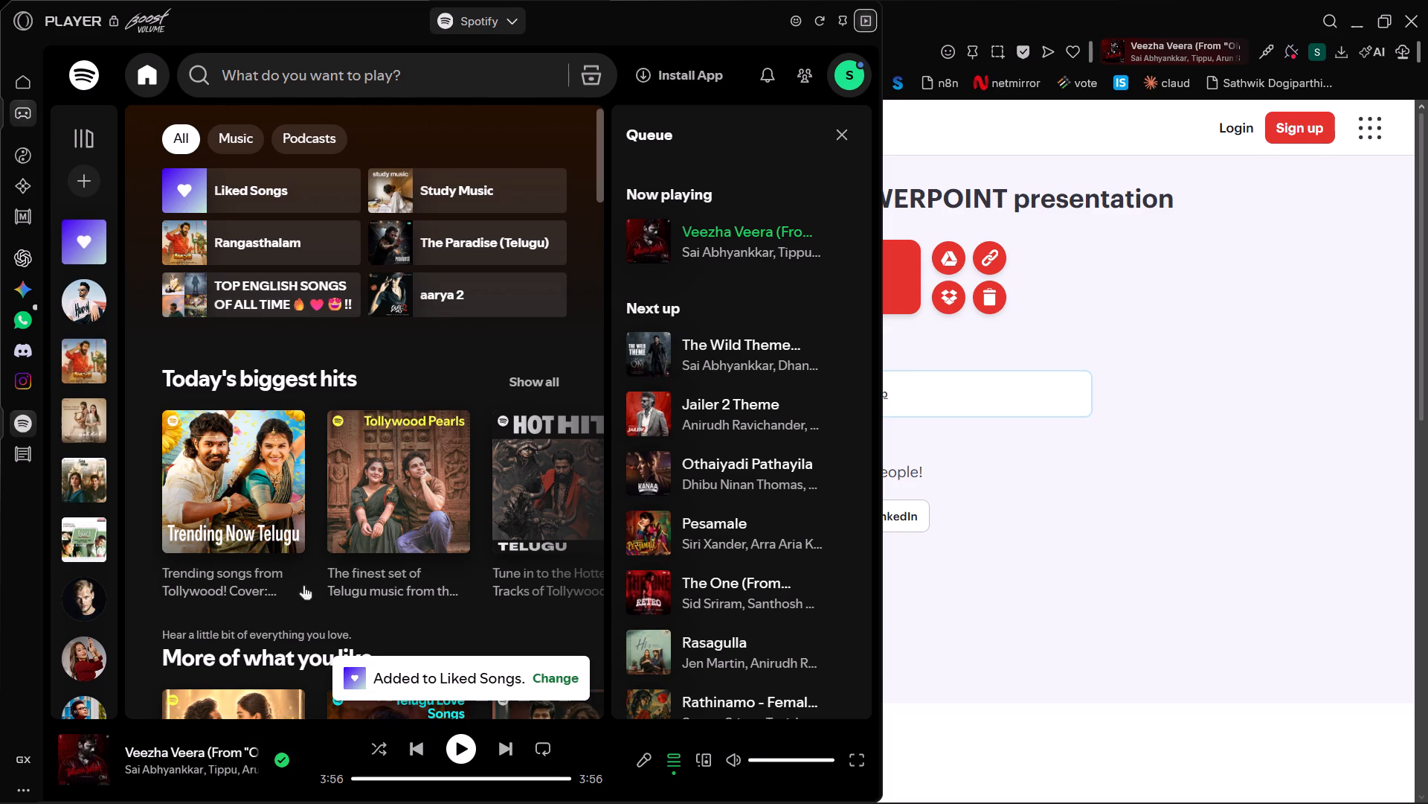
Search Spotify for "veera", add the Telugu song Veera Veera from OM Chapter 1 to Liked Songs, play it and return to PowerPoint.
left_click(302, 67)
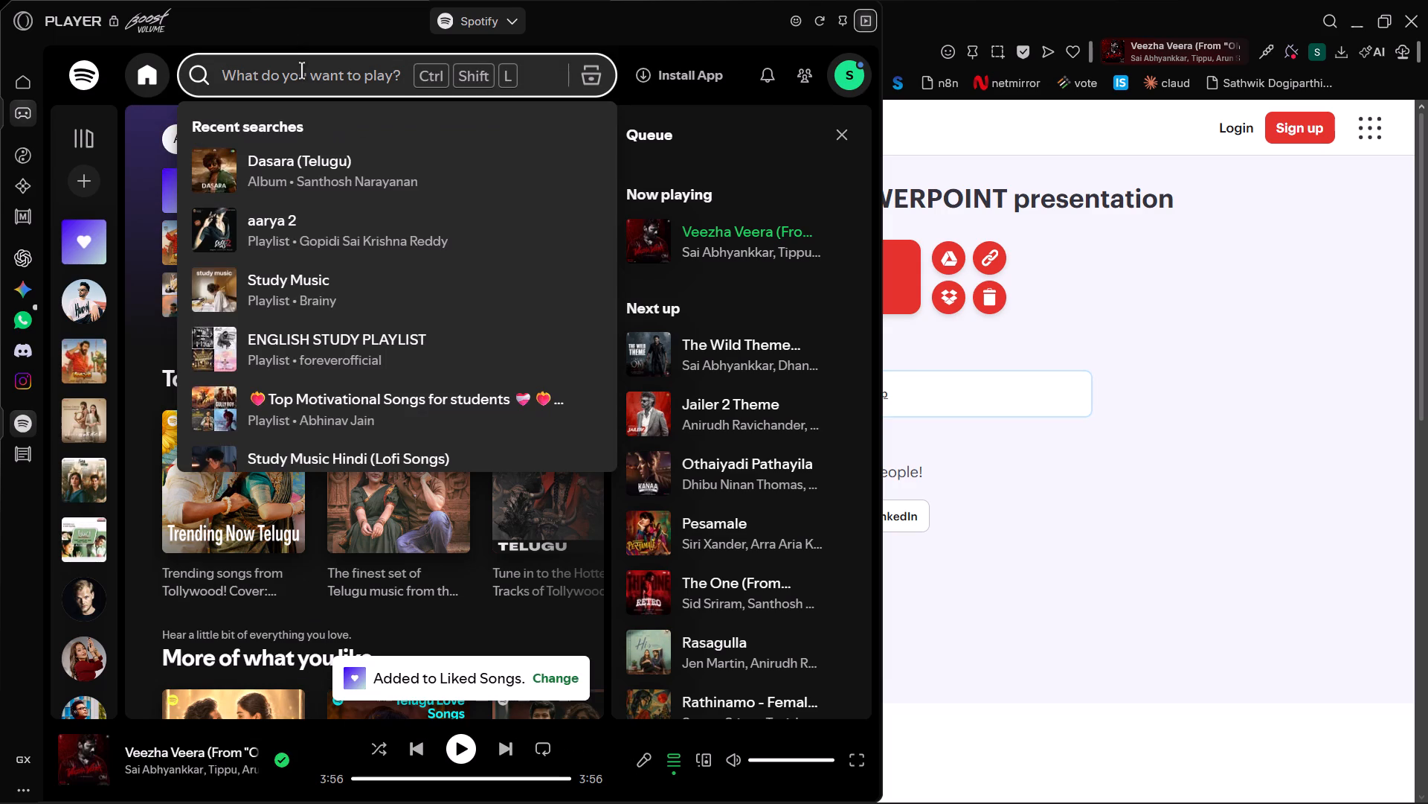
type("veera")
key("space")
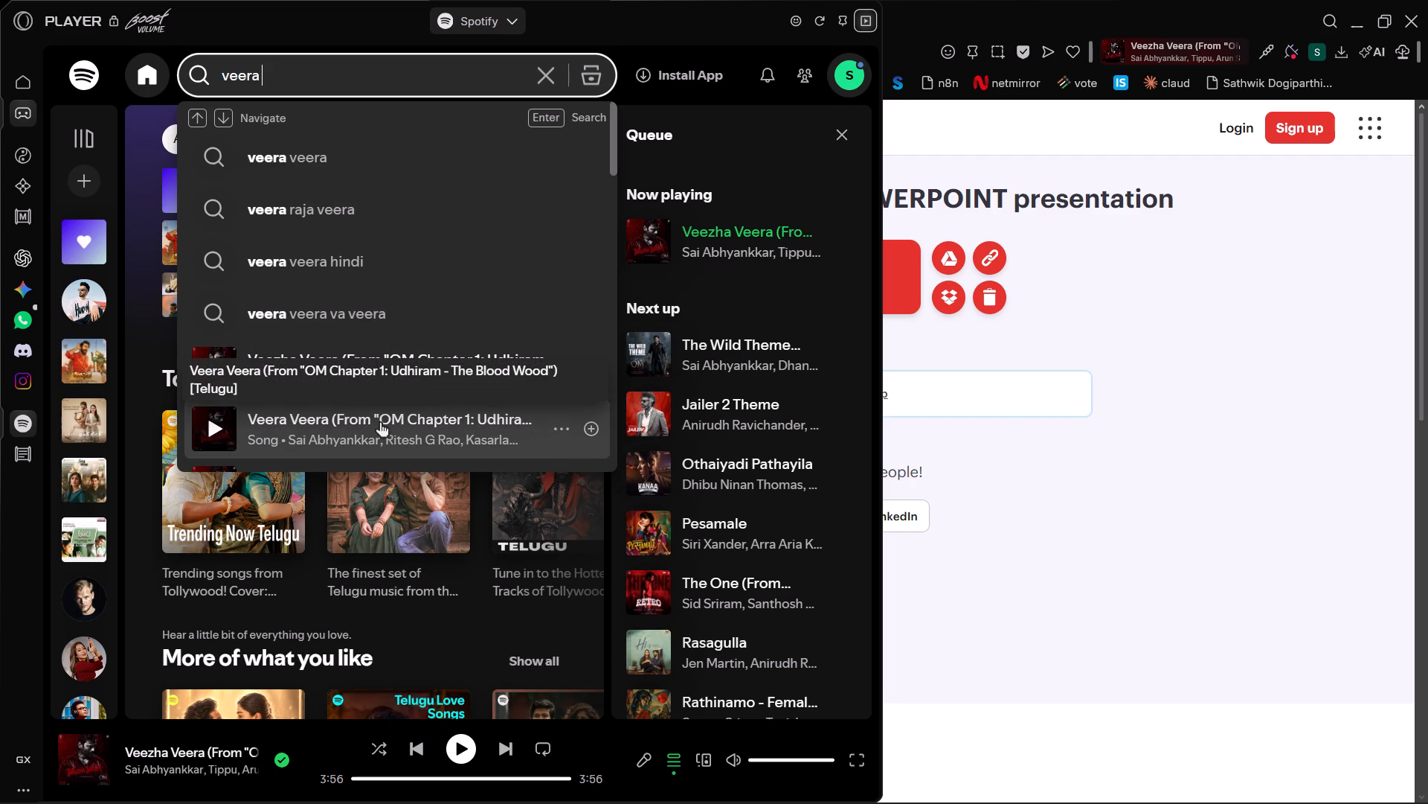
left_click(588, 430)
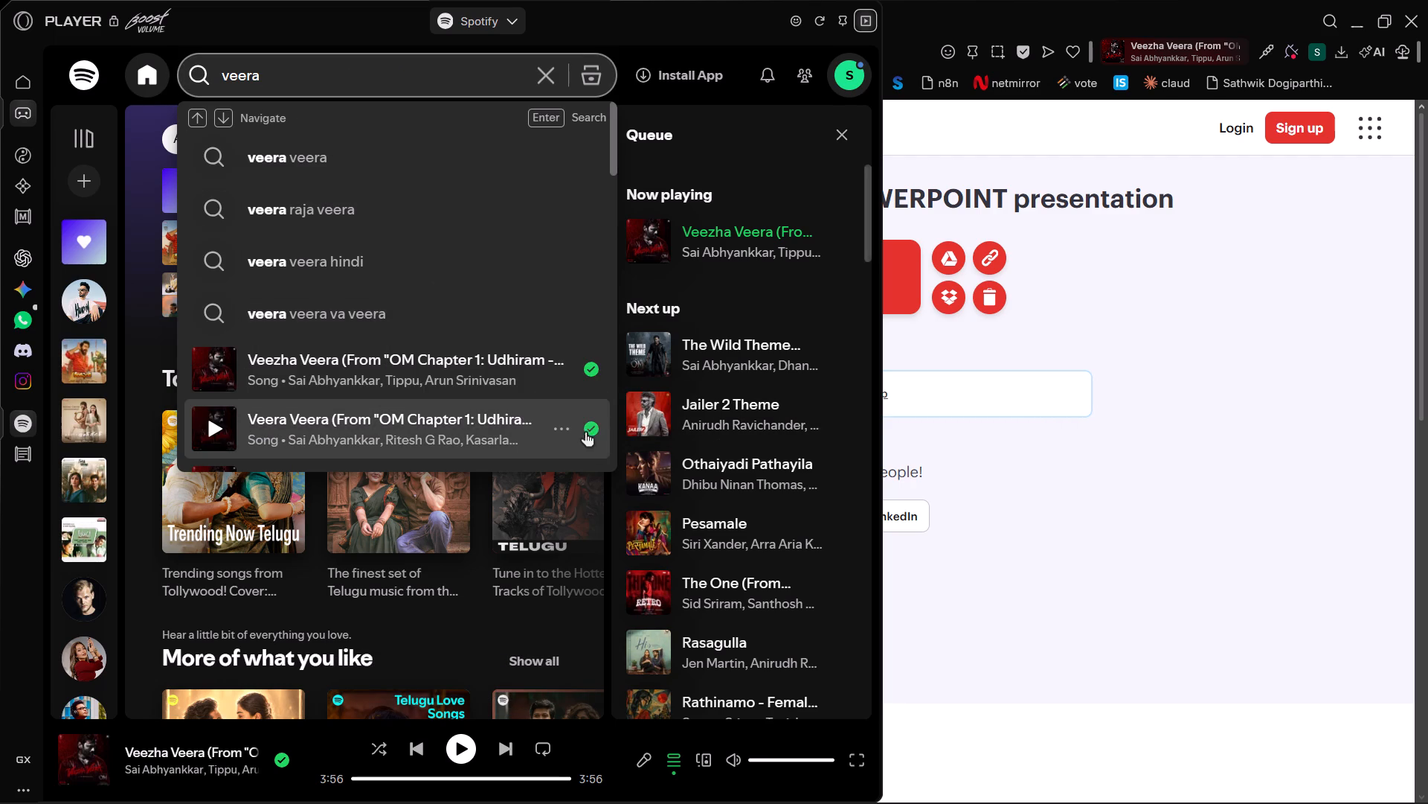
left_click(215, 431)
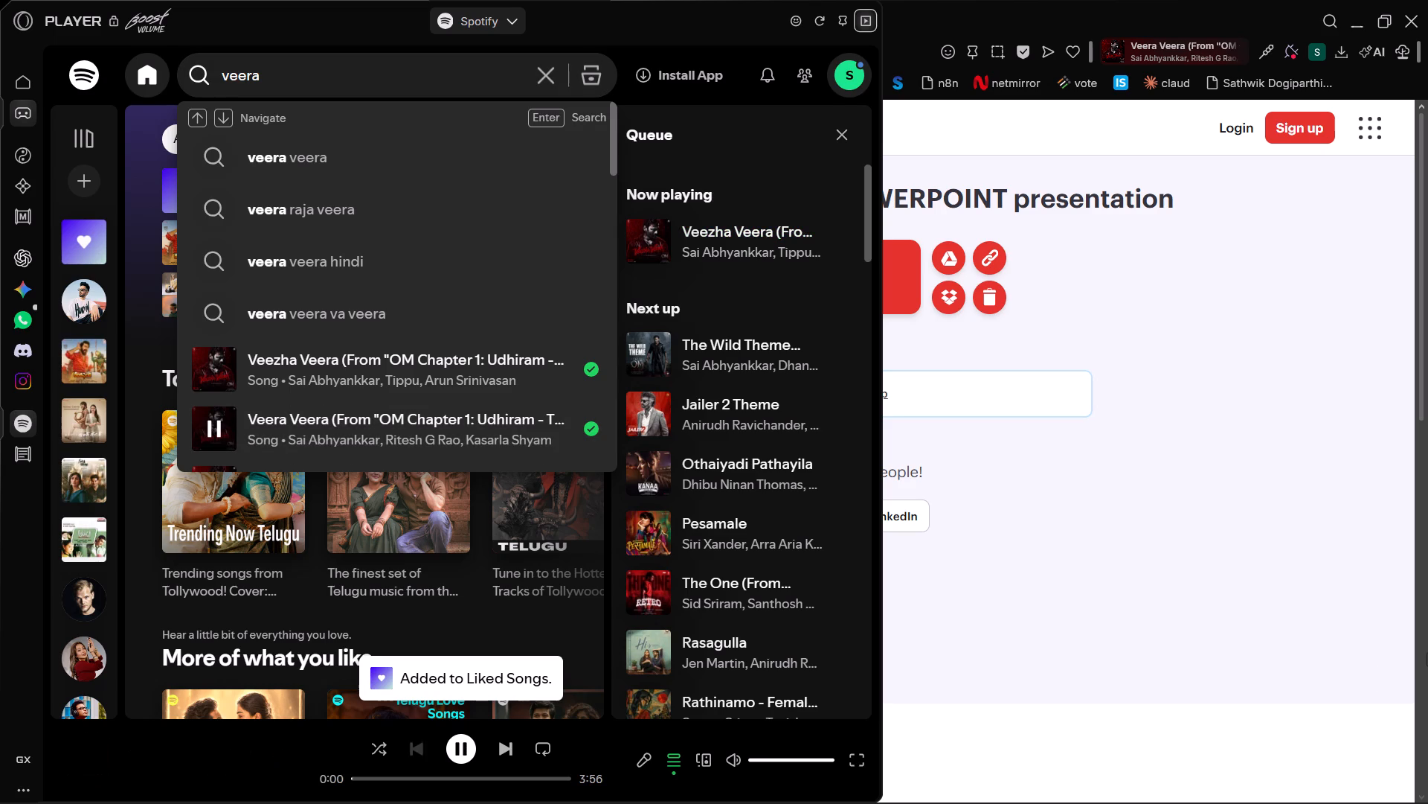
left_click(1427, 648)
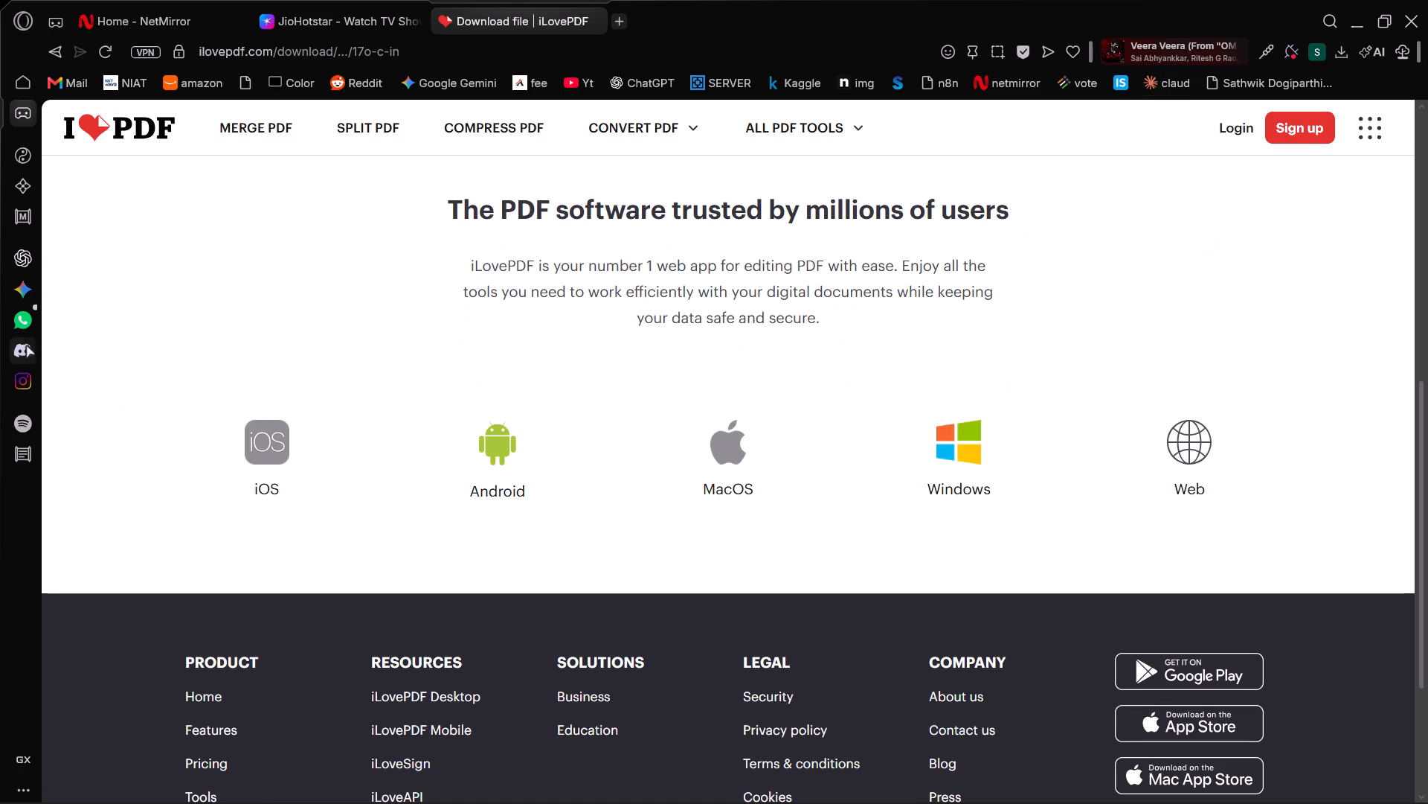
left_click(29, 424)
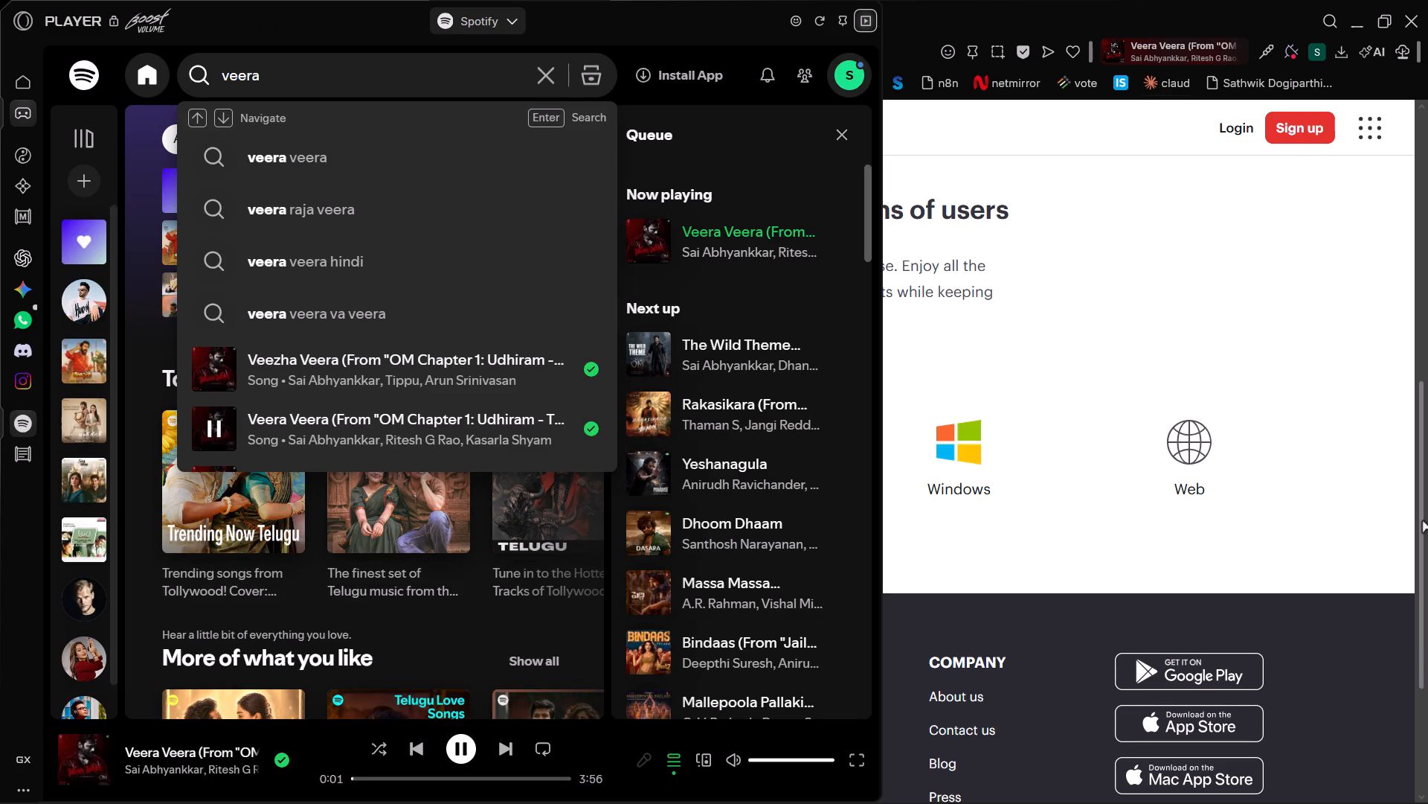
left_click(1319, 417)
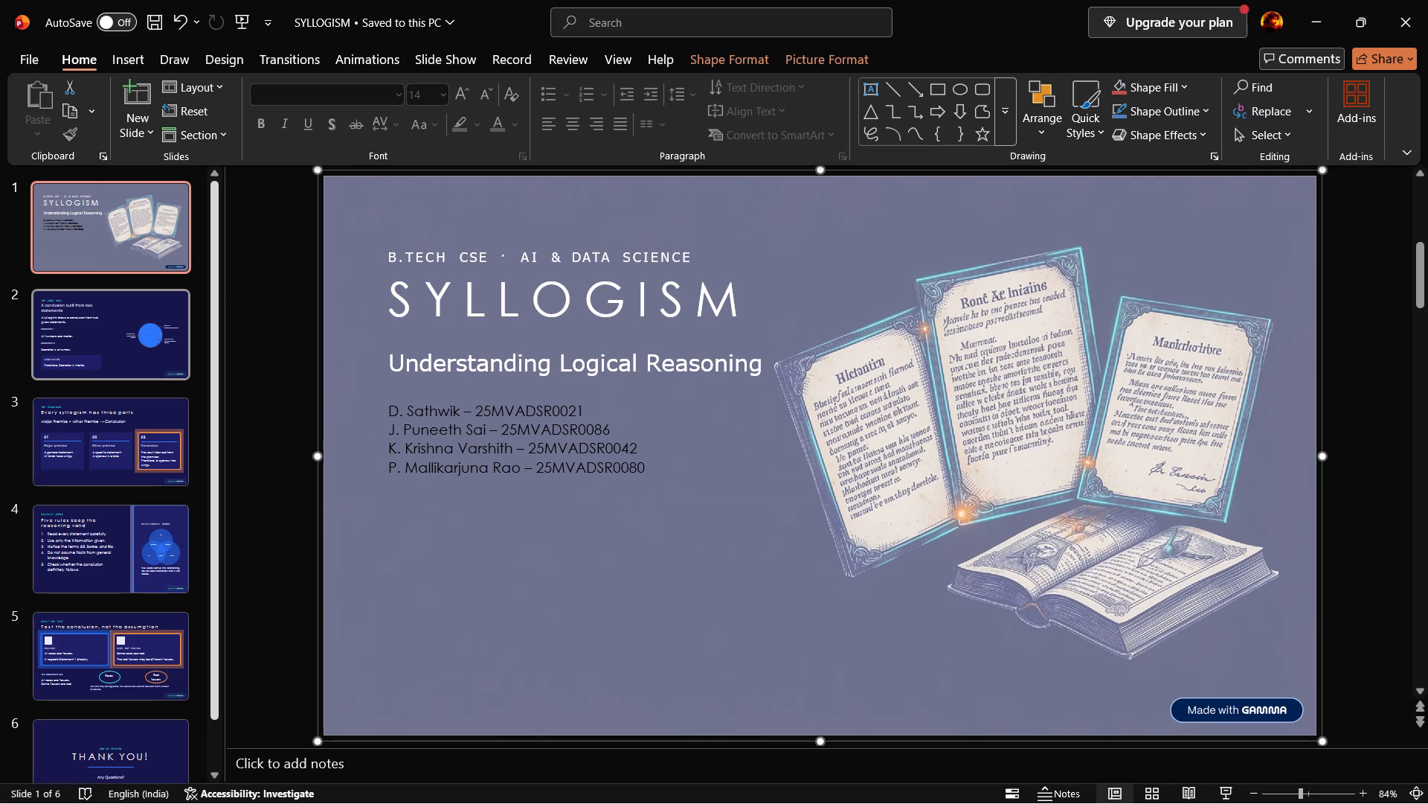
Capture a screen snip of a blank background patch, about 4.5 by 1.2 cm, near the bottom edge of the title slide.
key("shift+super+s")
left_click_drag(807, 677, 962, 722)
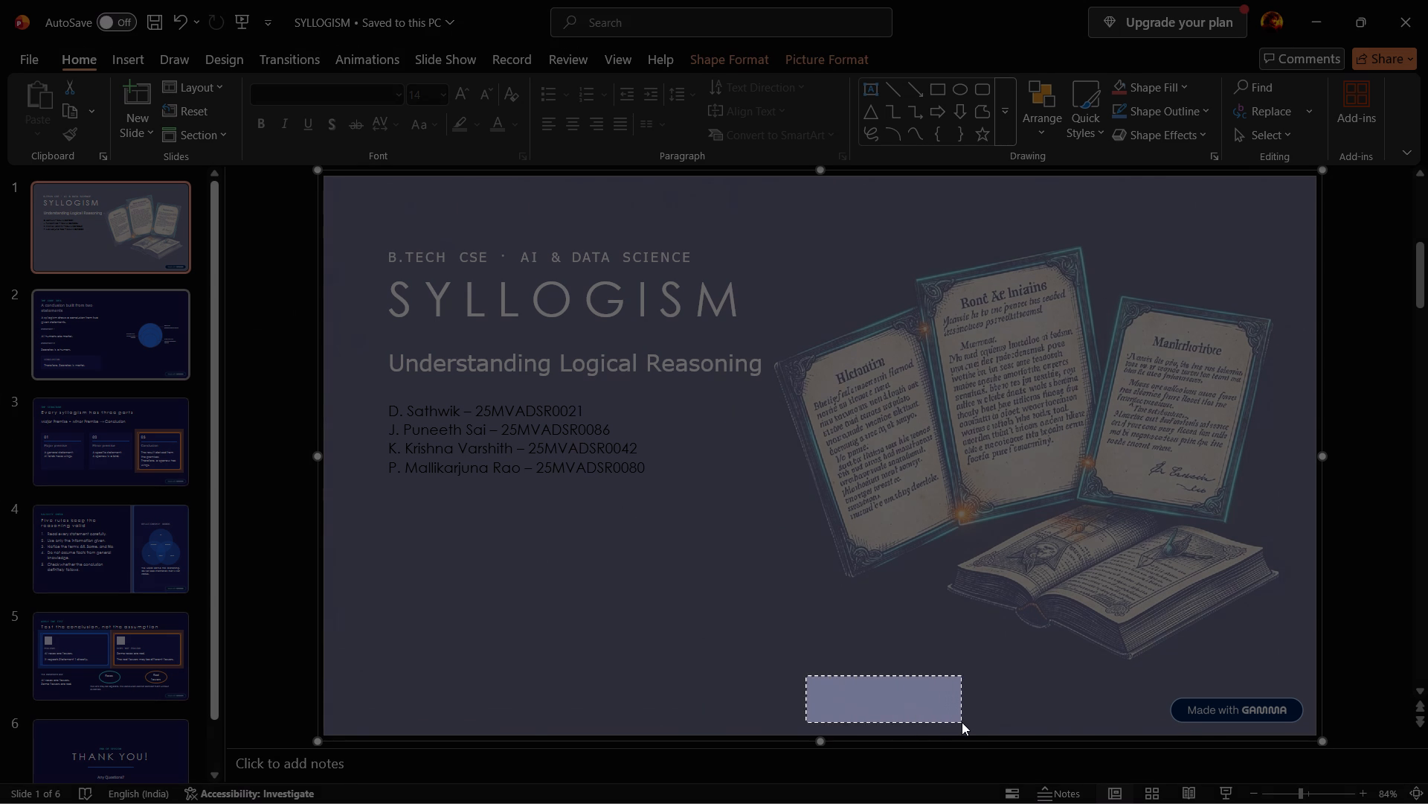
left_click_drag(962, 722, 965, 720)
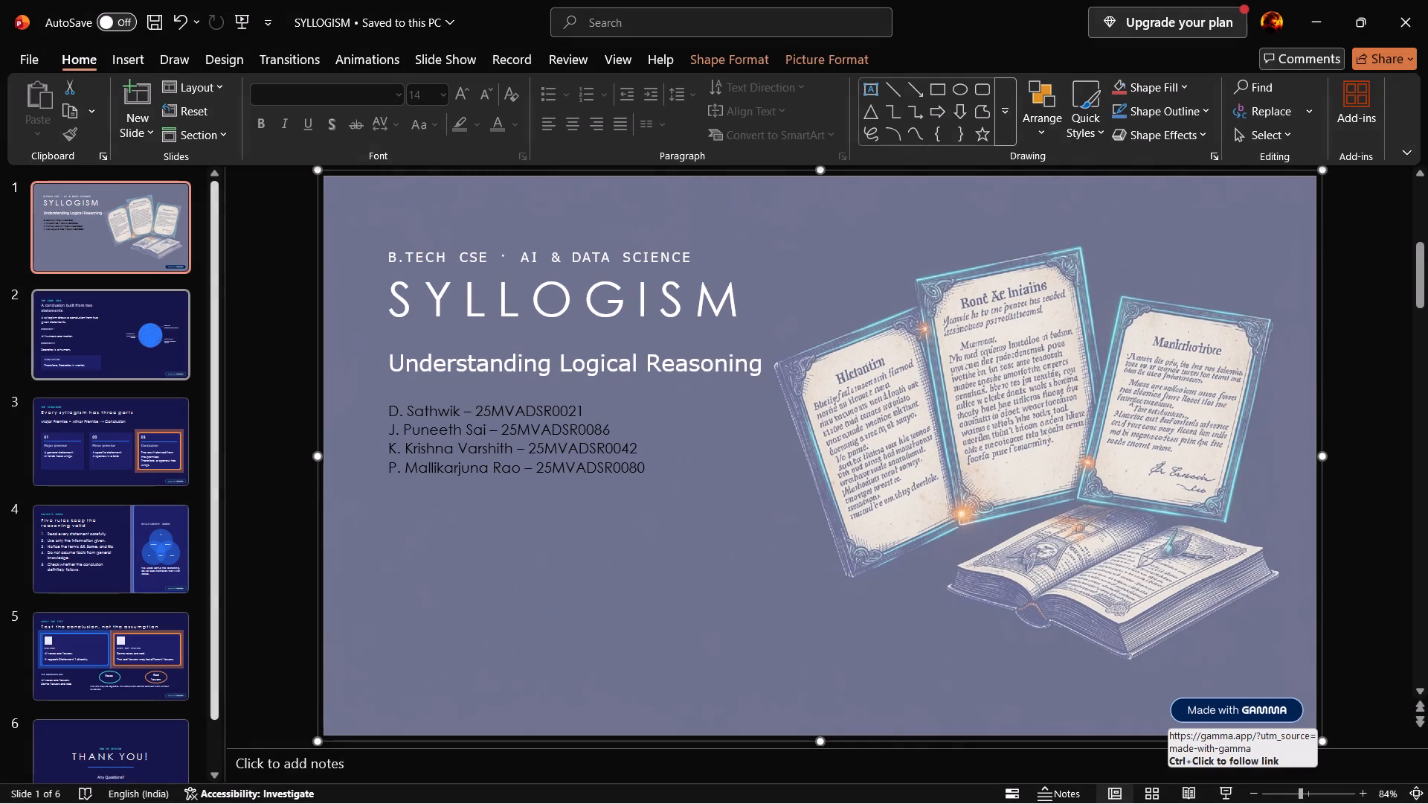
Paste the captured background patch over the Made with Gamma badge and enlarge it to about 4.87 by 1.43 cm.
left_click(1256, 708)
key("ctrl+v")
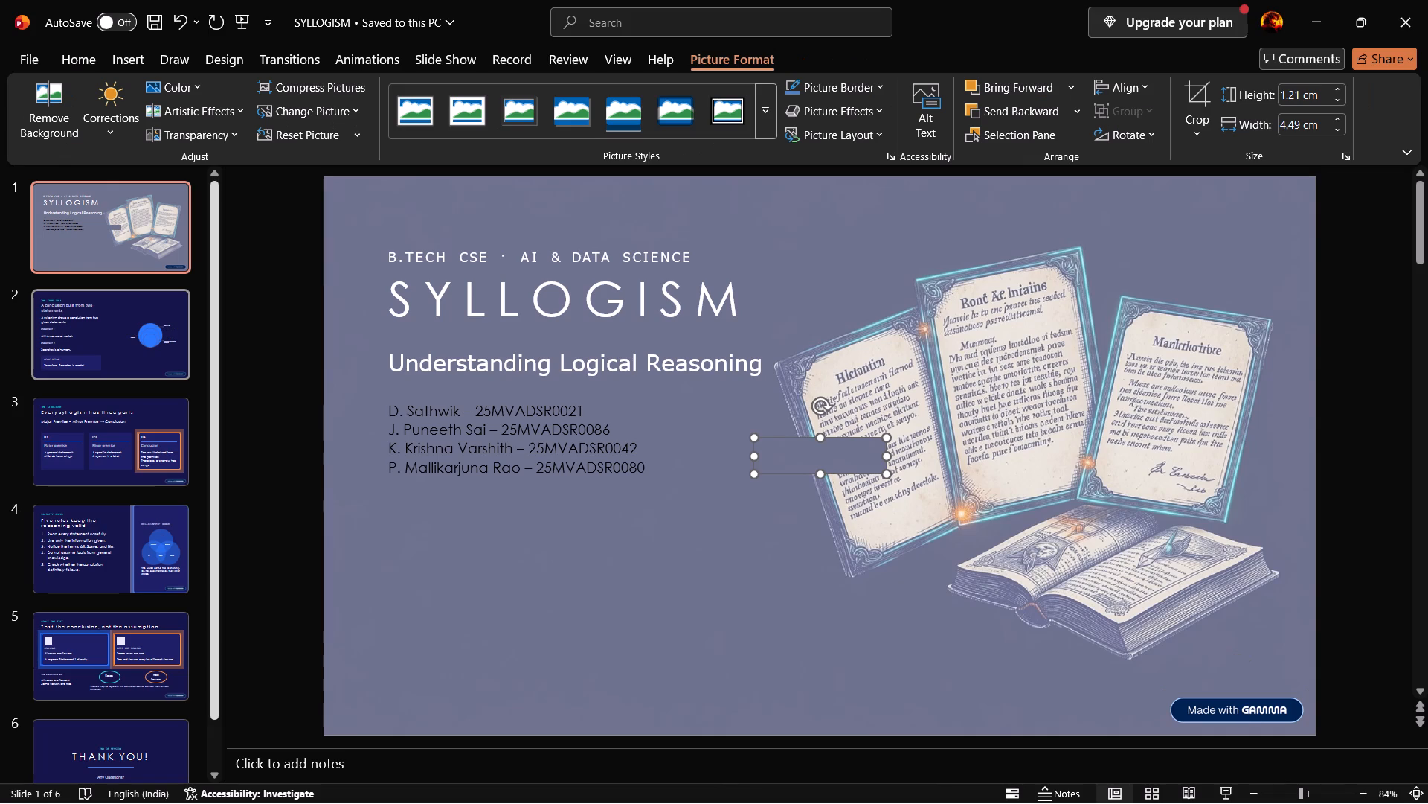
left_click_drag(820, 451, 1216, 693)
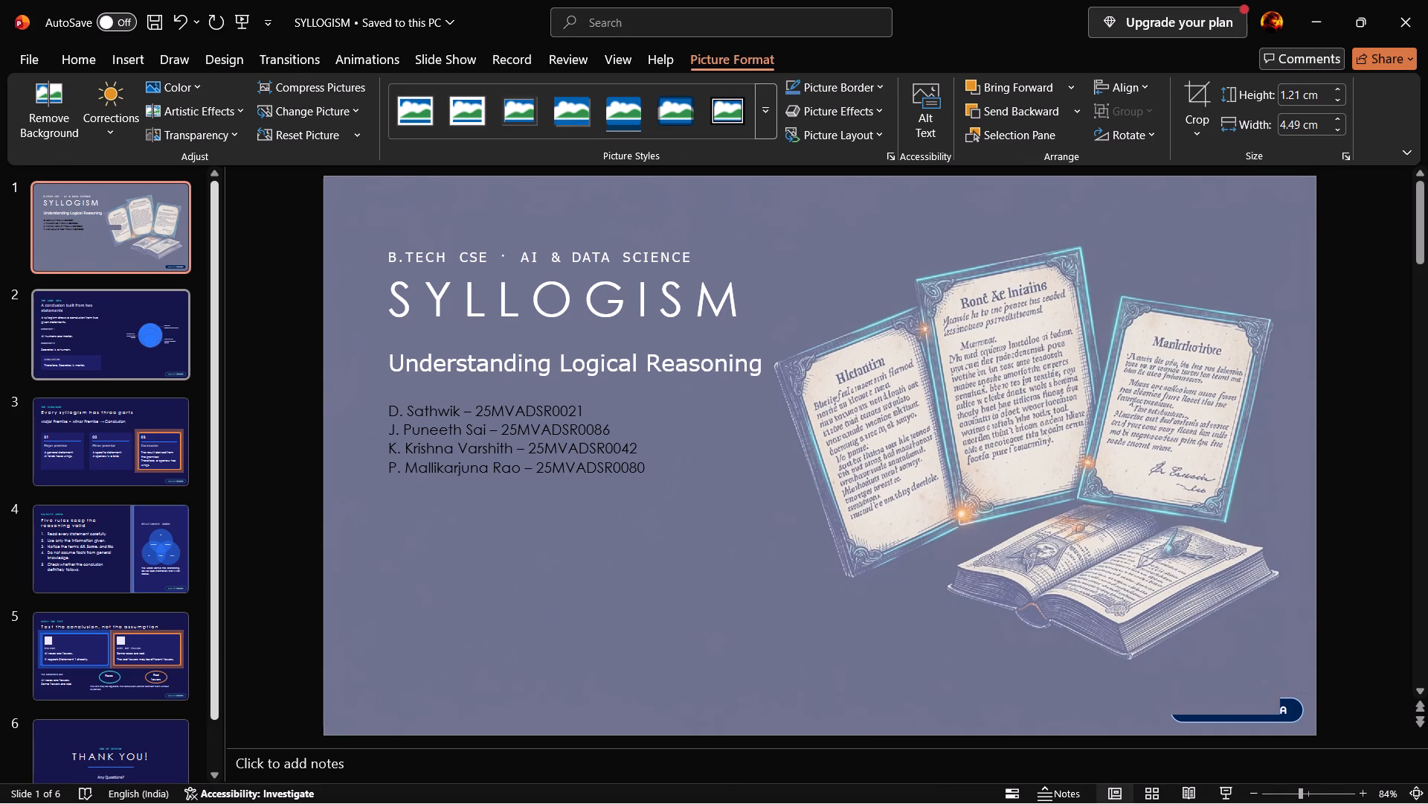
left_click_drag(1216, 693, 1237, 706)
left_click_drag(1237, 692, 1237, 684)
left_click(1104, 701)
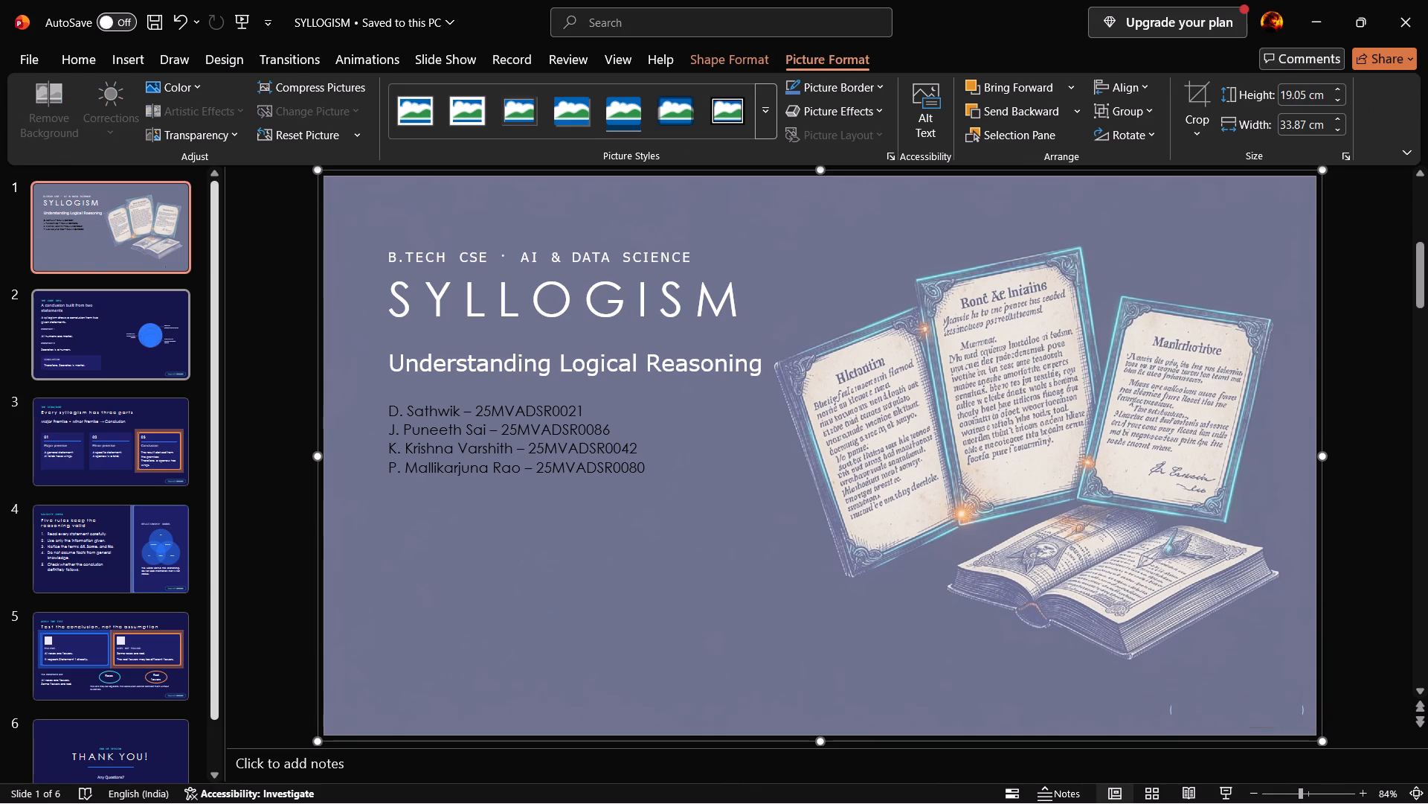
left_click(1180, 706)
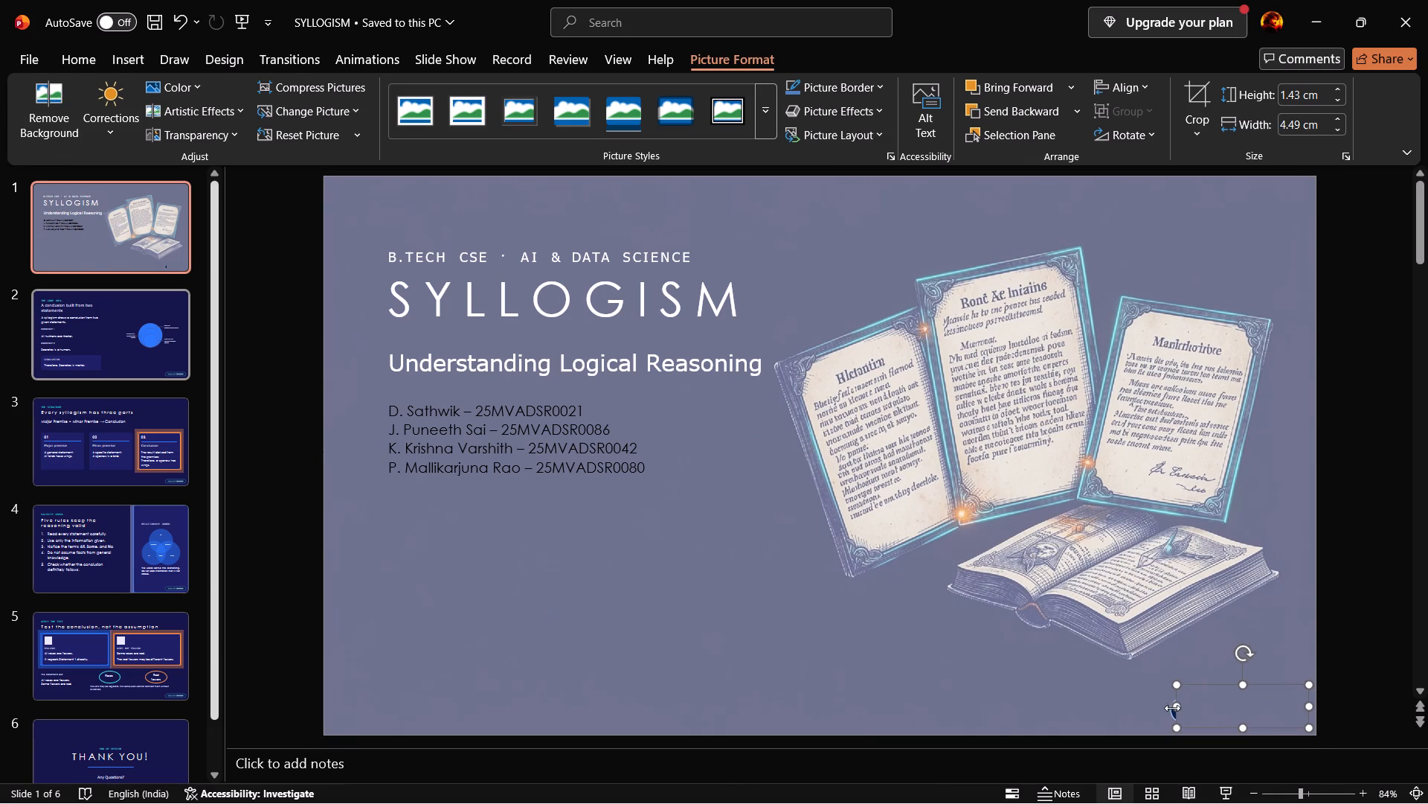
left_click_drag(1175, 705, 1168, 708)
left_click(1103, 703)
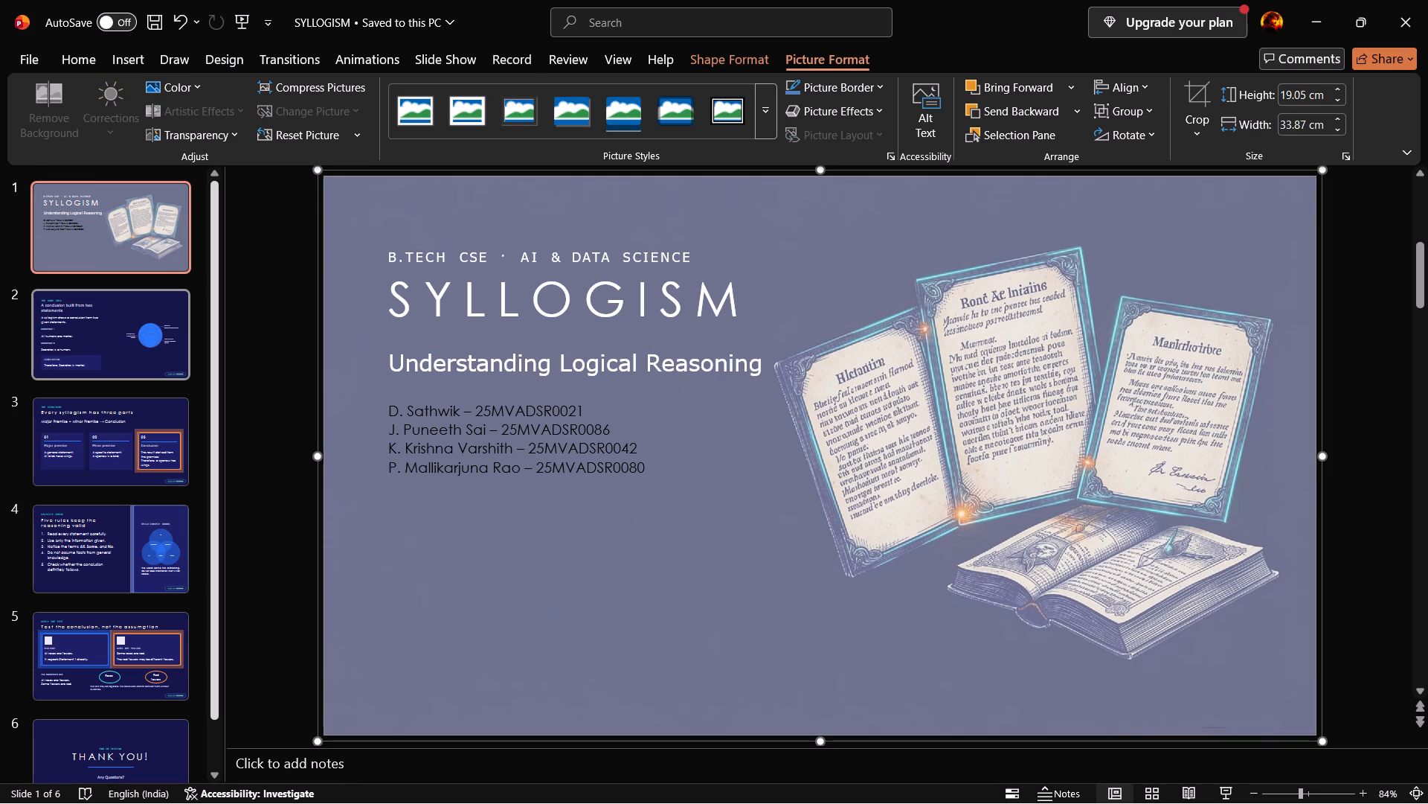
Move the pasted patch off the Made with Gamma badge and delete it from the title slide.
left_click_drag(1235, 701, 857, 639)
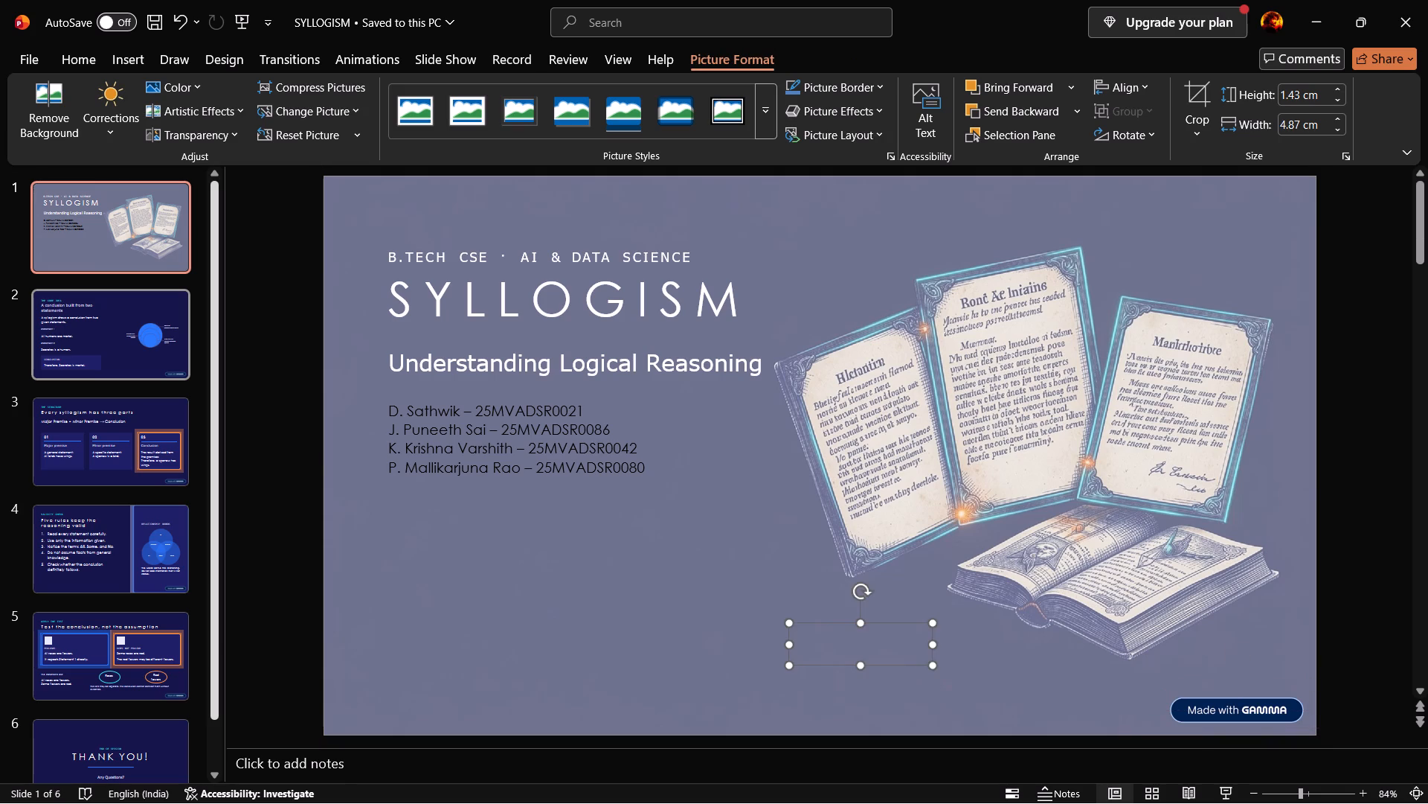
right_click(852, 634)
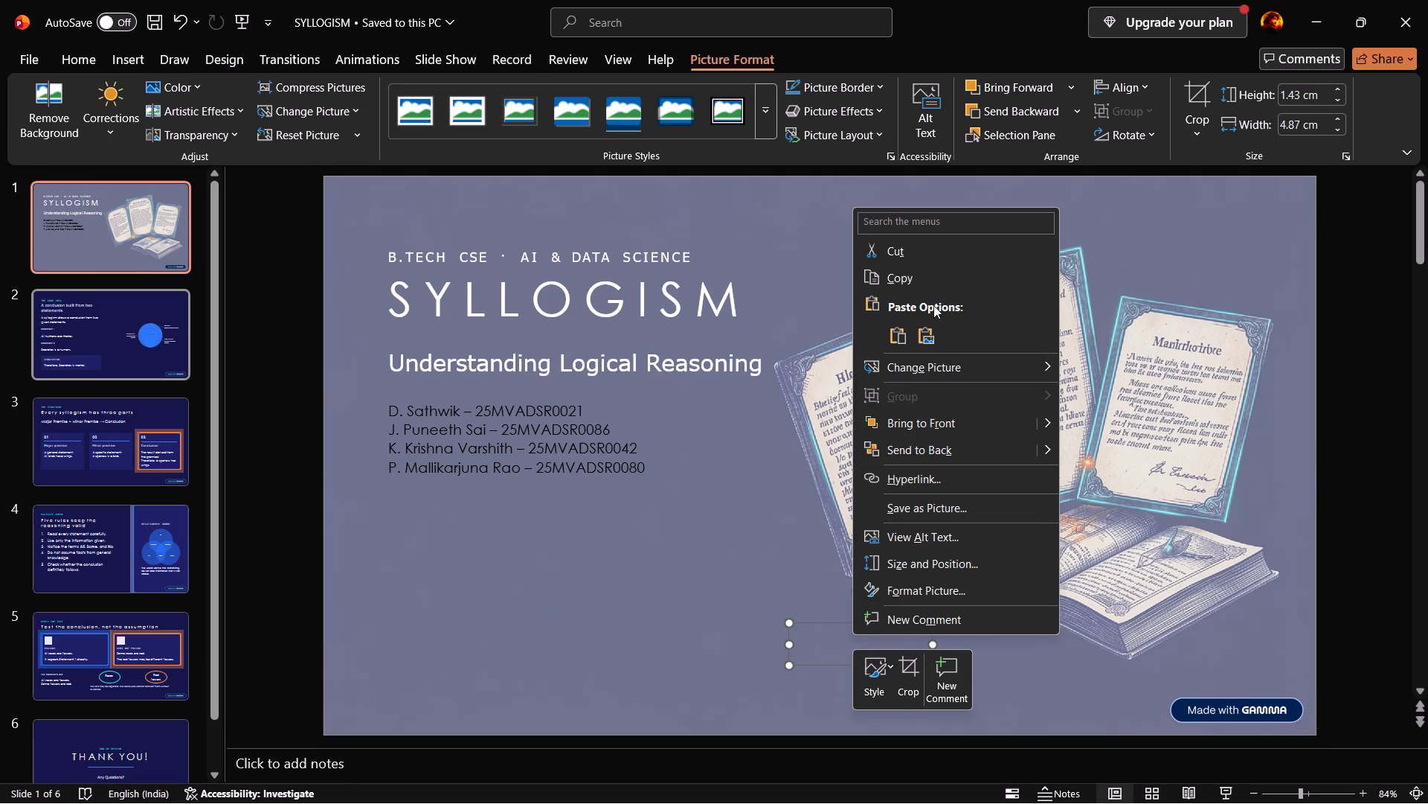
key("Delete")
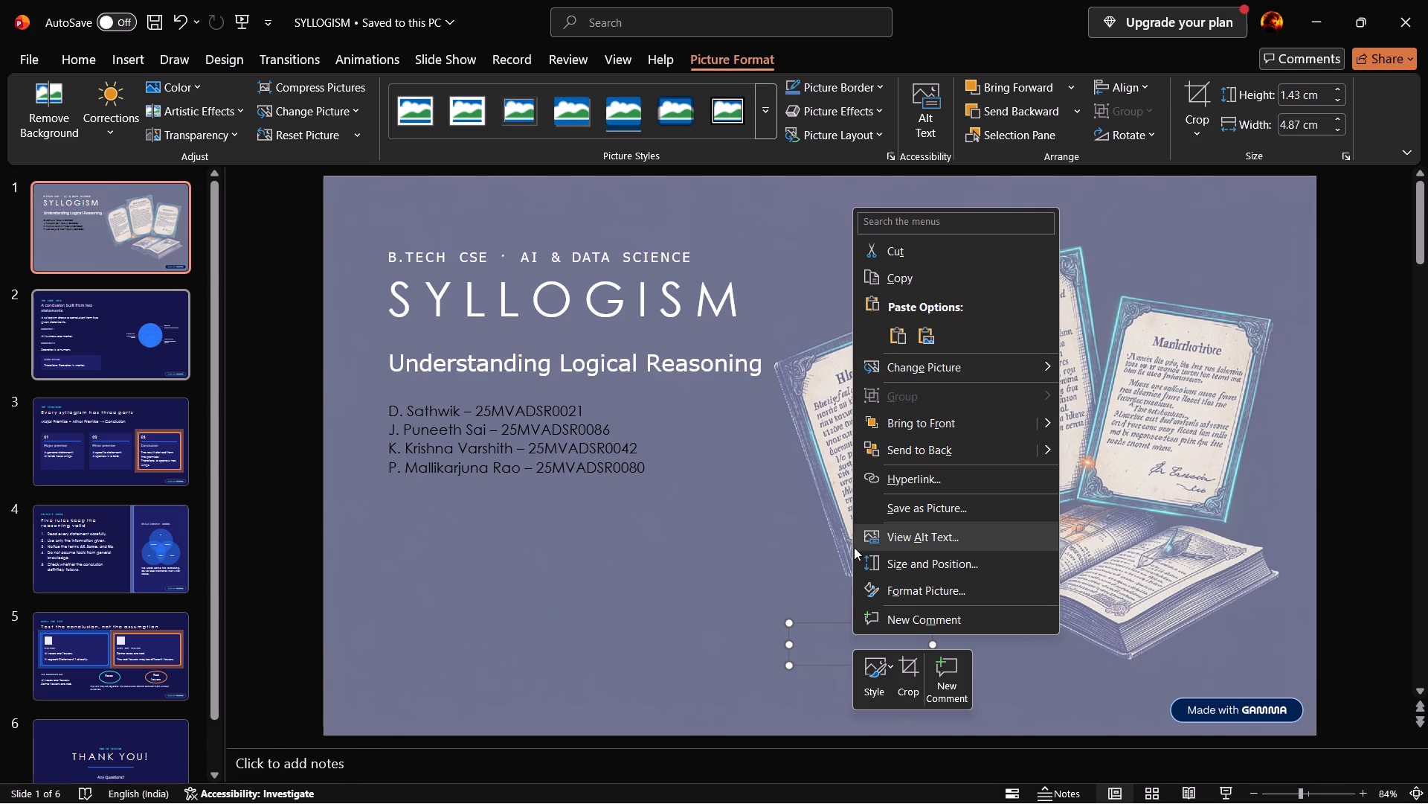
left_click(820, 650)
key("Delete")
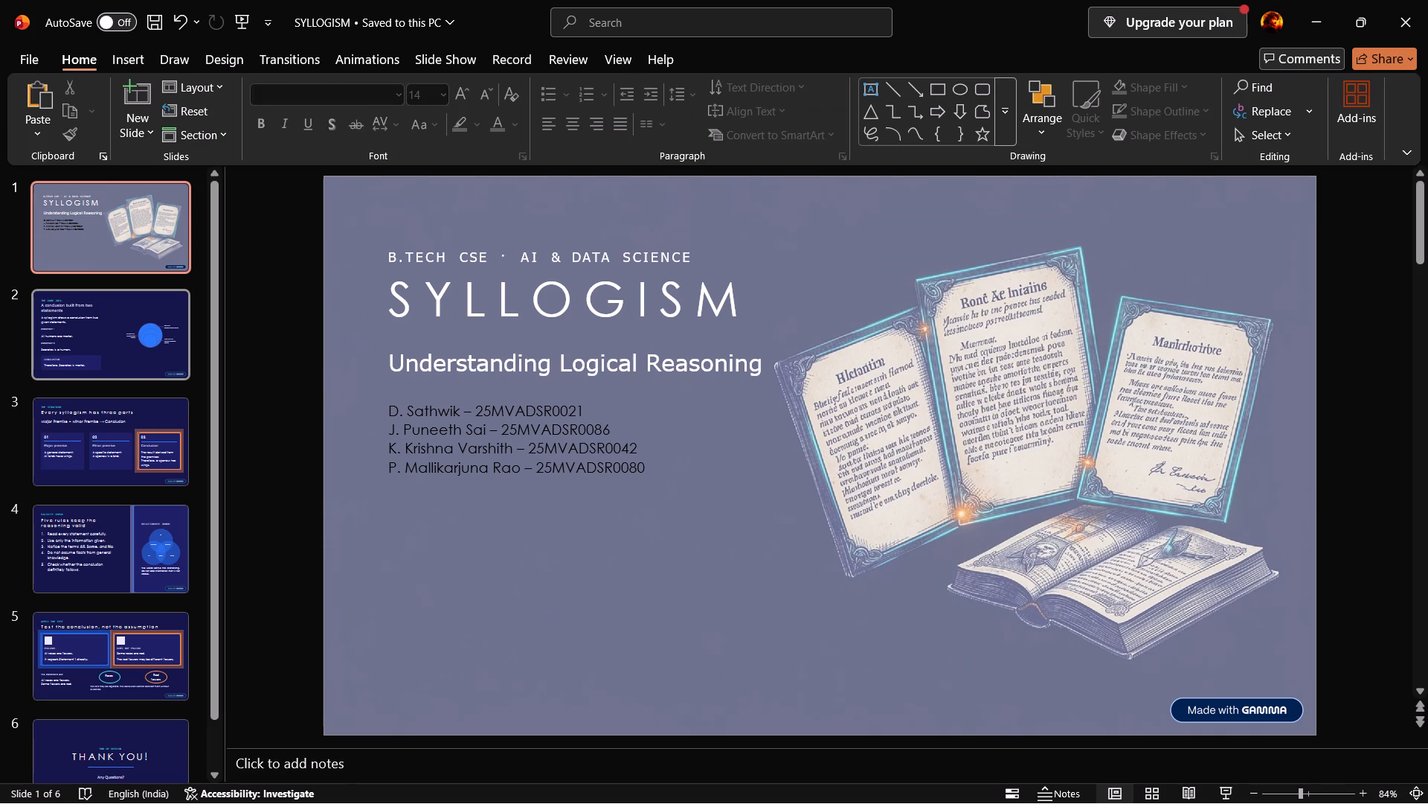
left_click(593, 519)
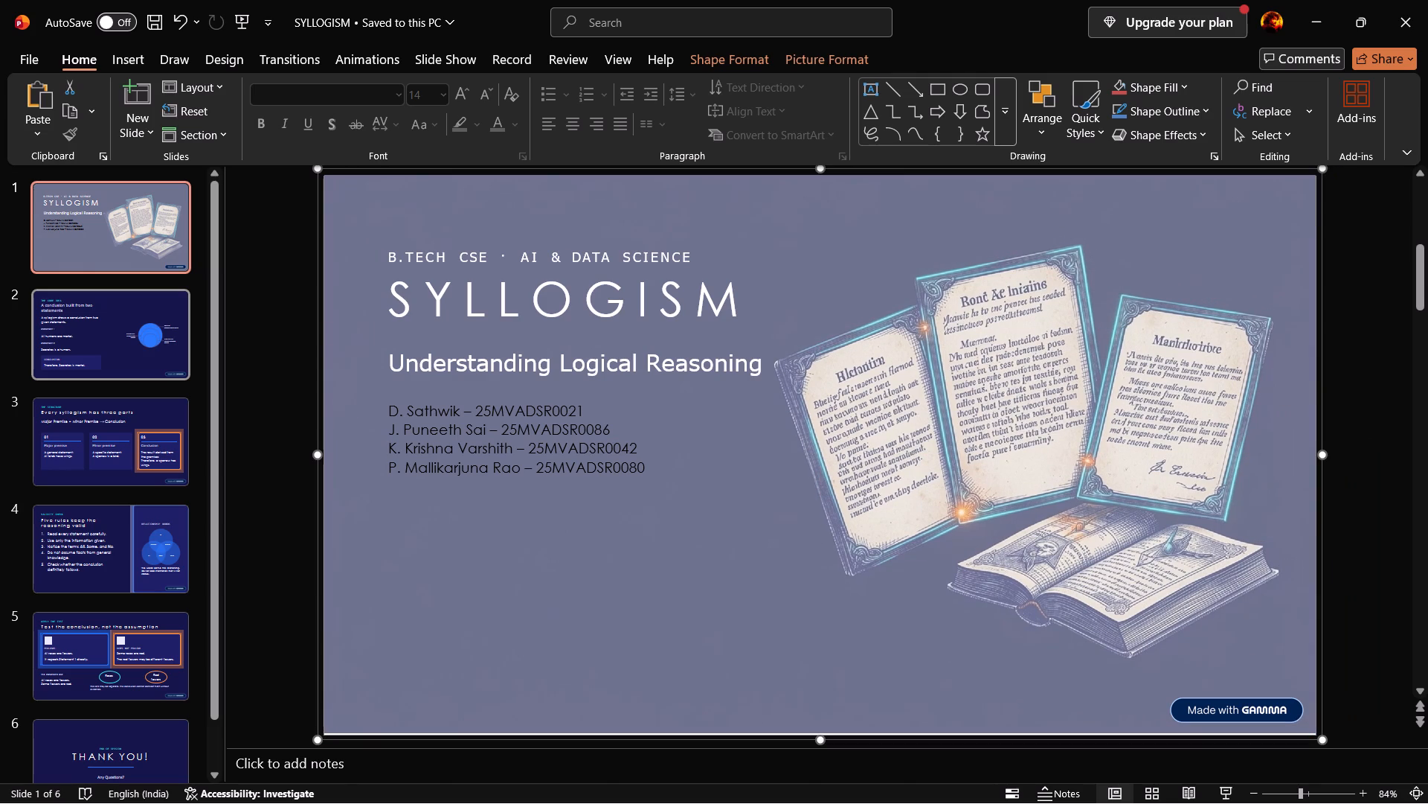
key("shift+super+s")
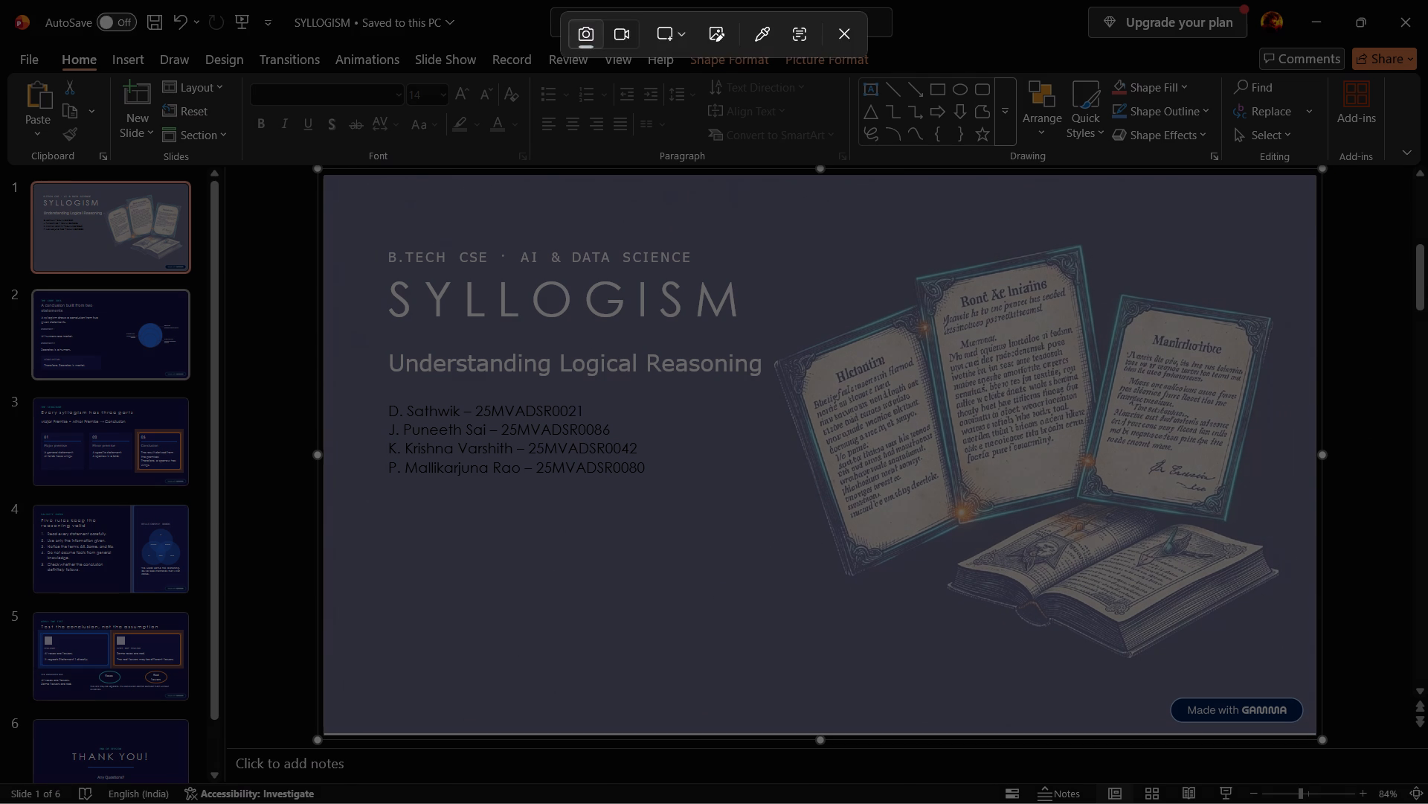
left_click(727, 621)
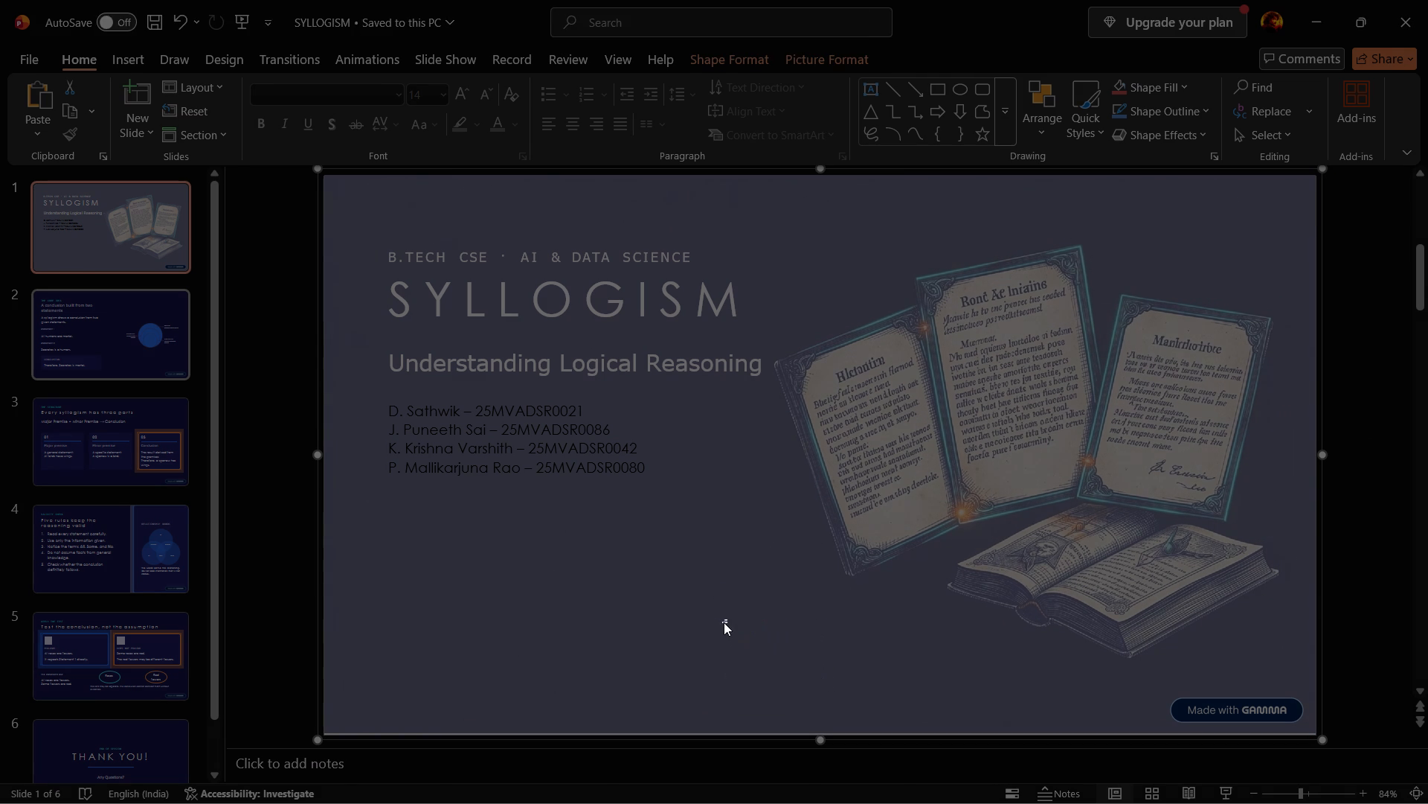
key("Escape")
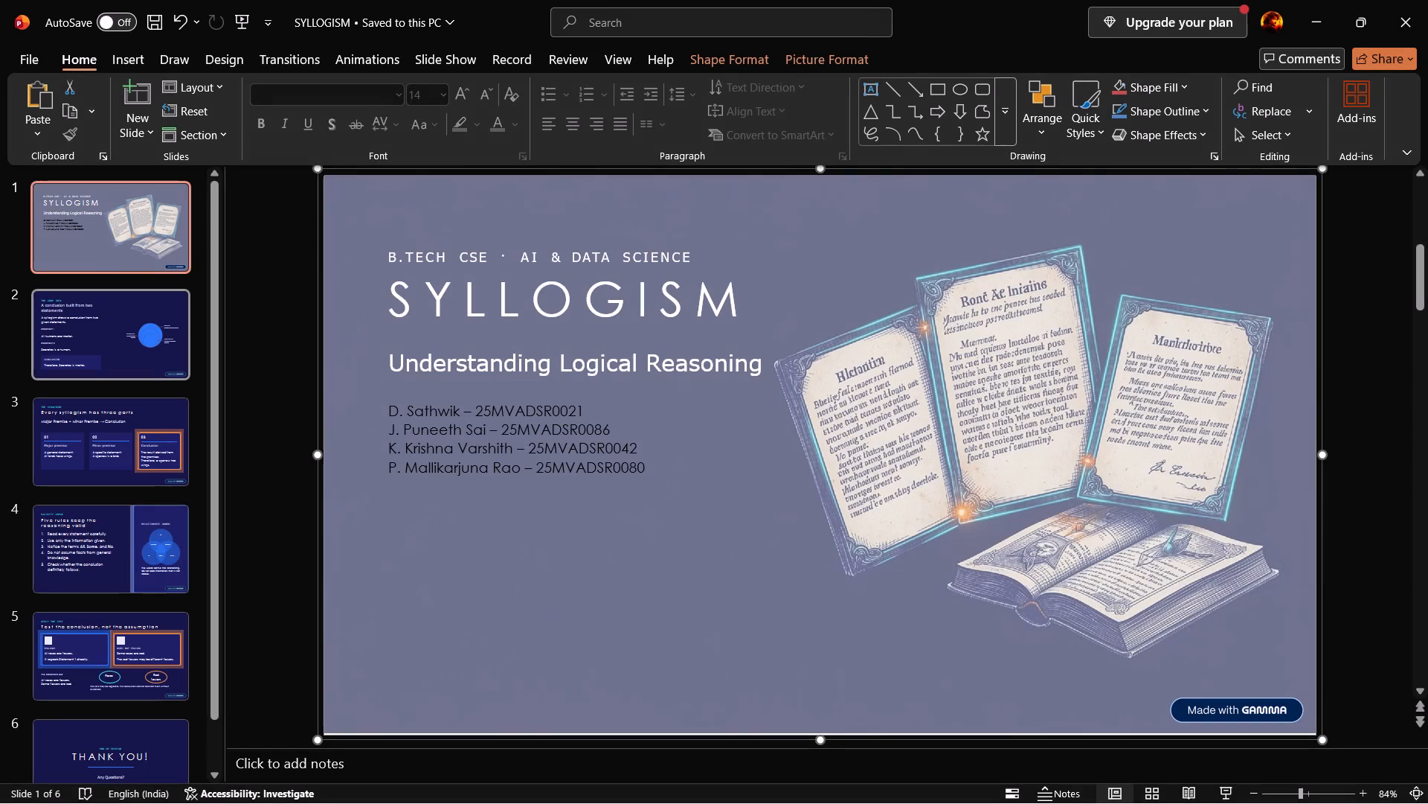
Return to the title slide in the slide list and save the presentation.
left_click(136, 319)
left_click(111, 234)
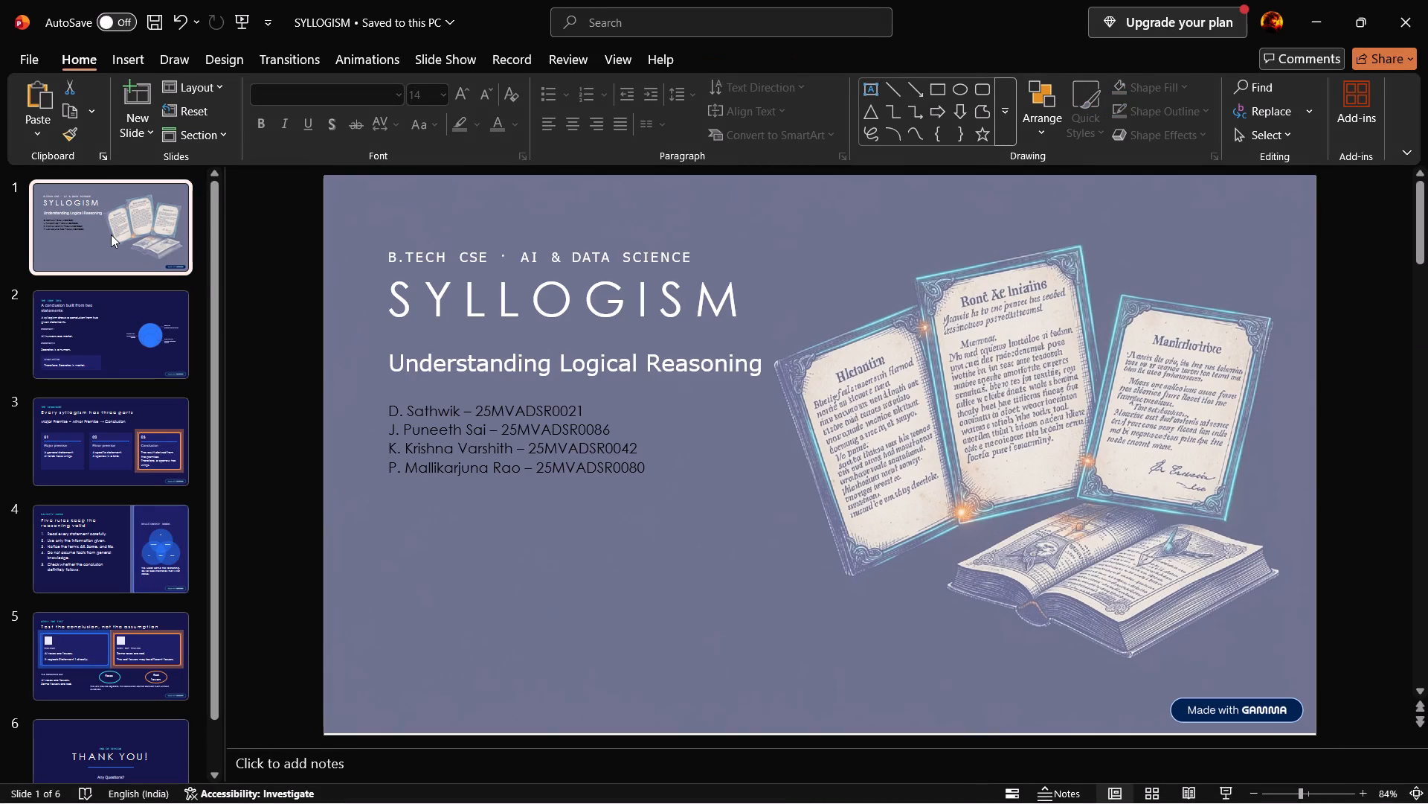
key("ctrl+s")
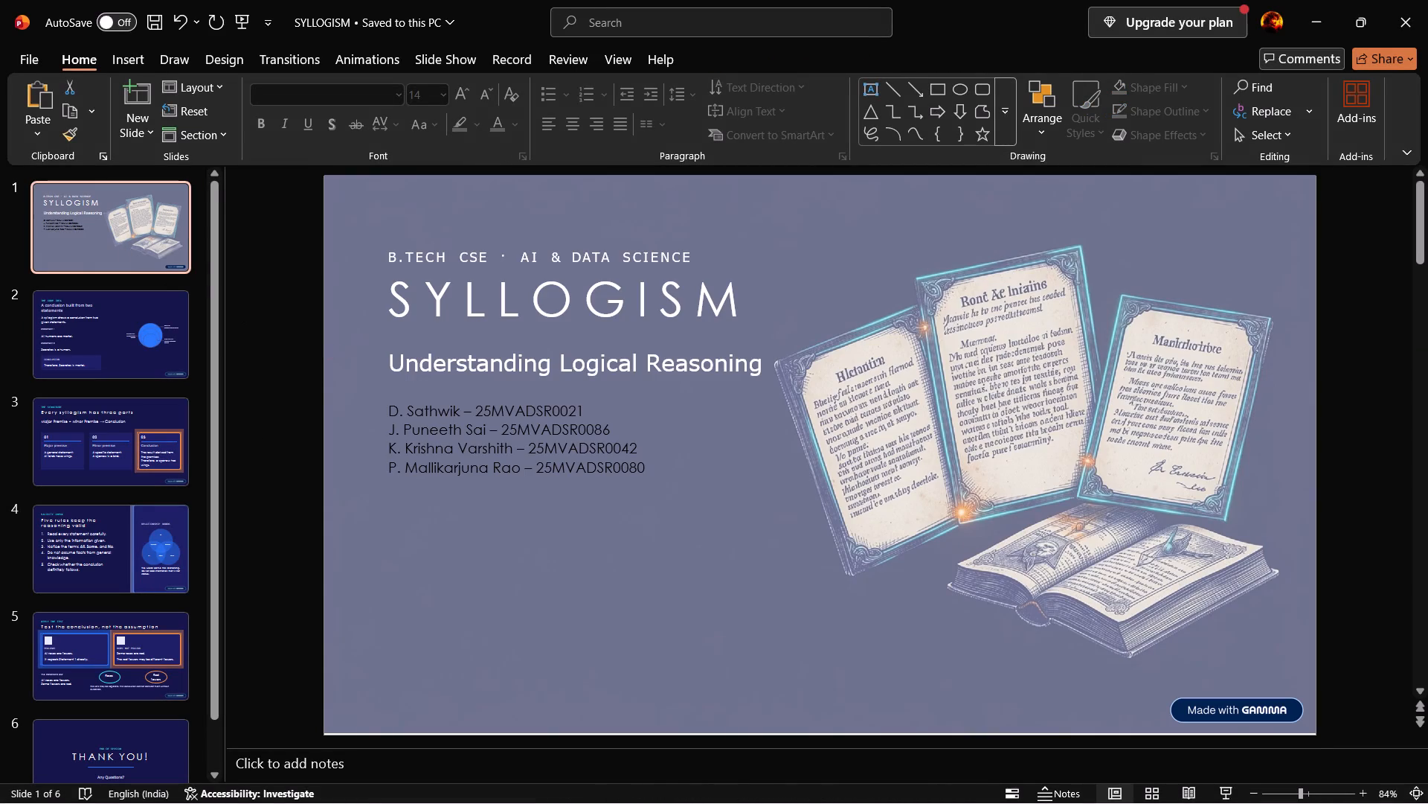
Close the presentation and reopen the SYLLOGISM file from Opera GX's downloads.
key("ctrl+r")
left_click(1410, 0)
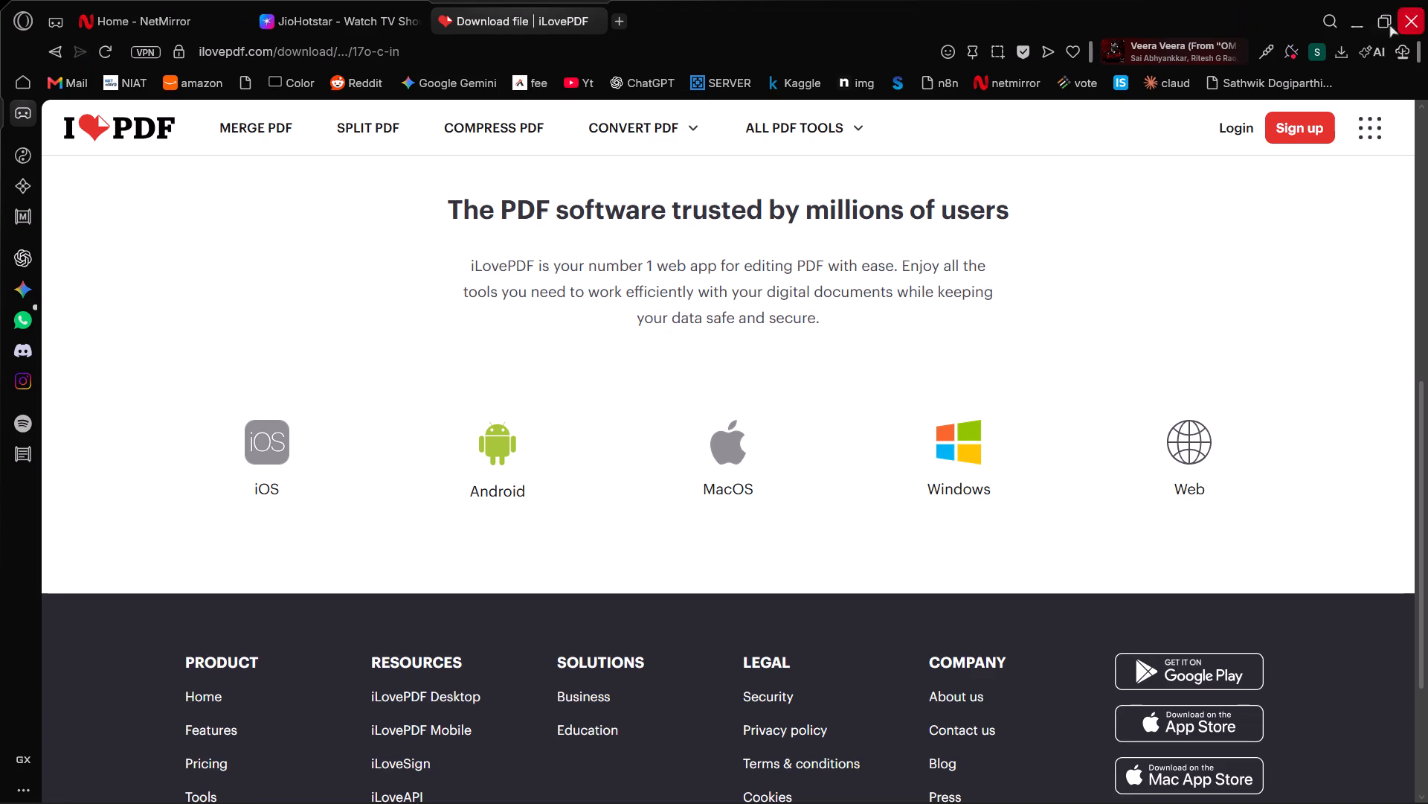
left_click(1337, 48)
double_click(1074, 172)
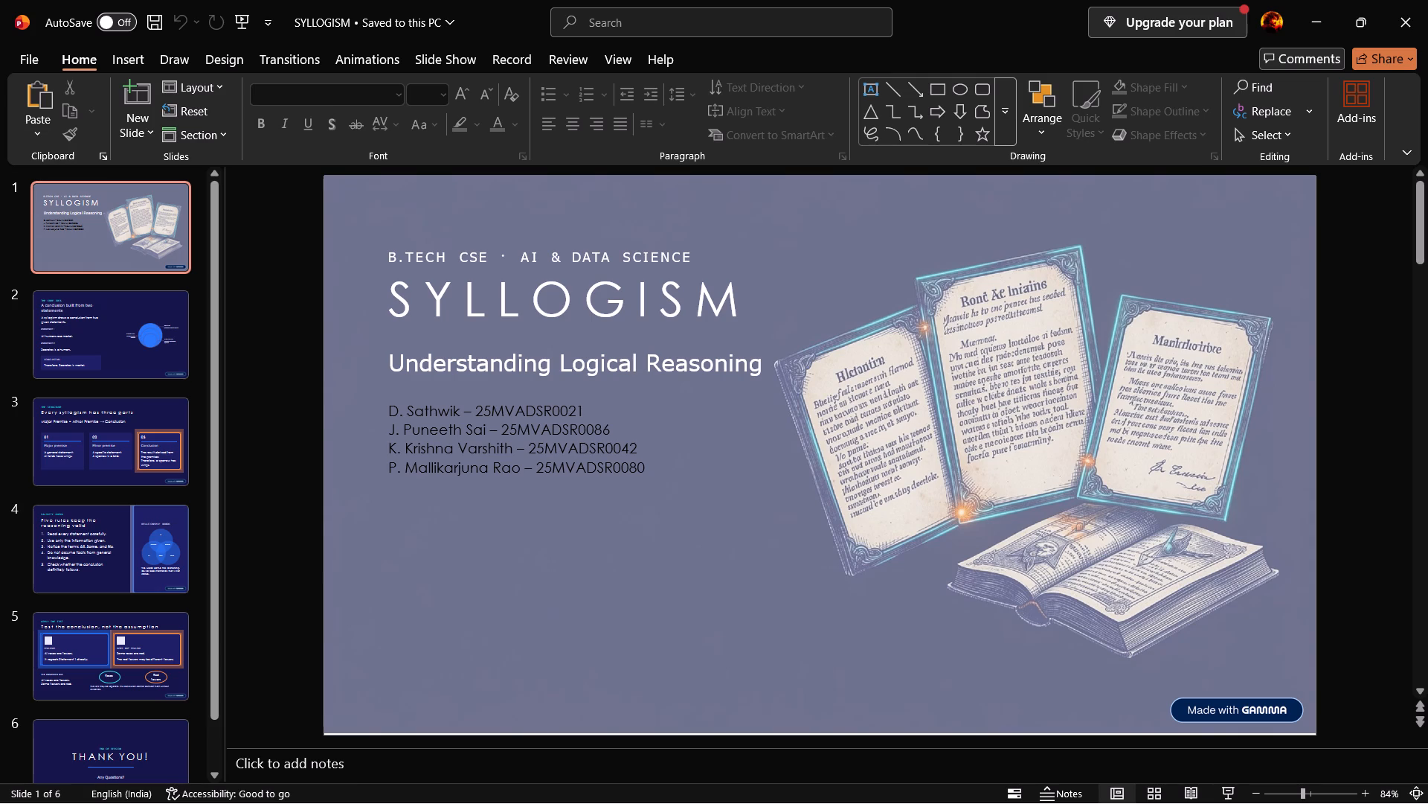
Draw a rectangle about 6.56 by 1.91 cm on the title slide and move it over the Made with Gamma badge.
left_click(948, 83)
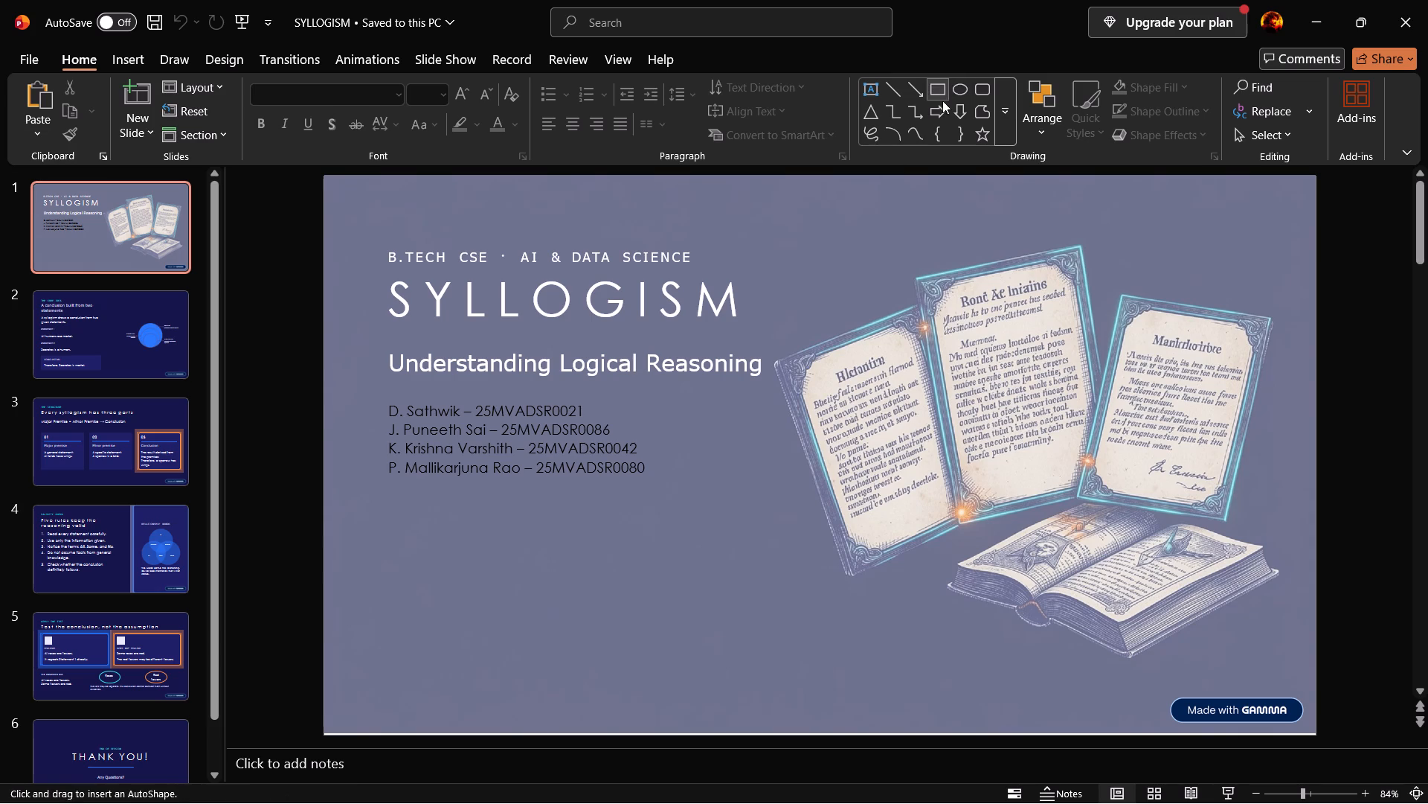
left_click_drag(601, 602, 792, 663)
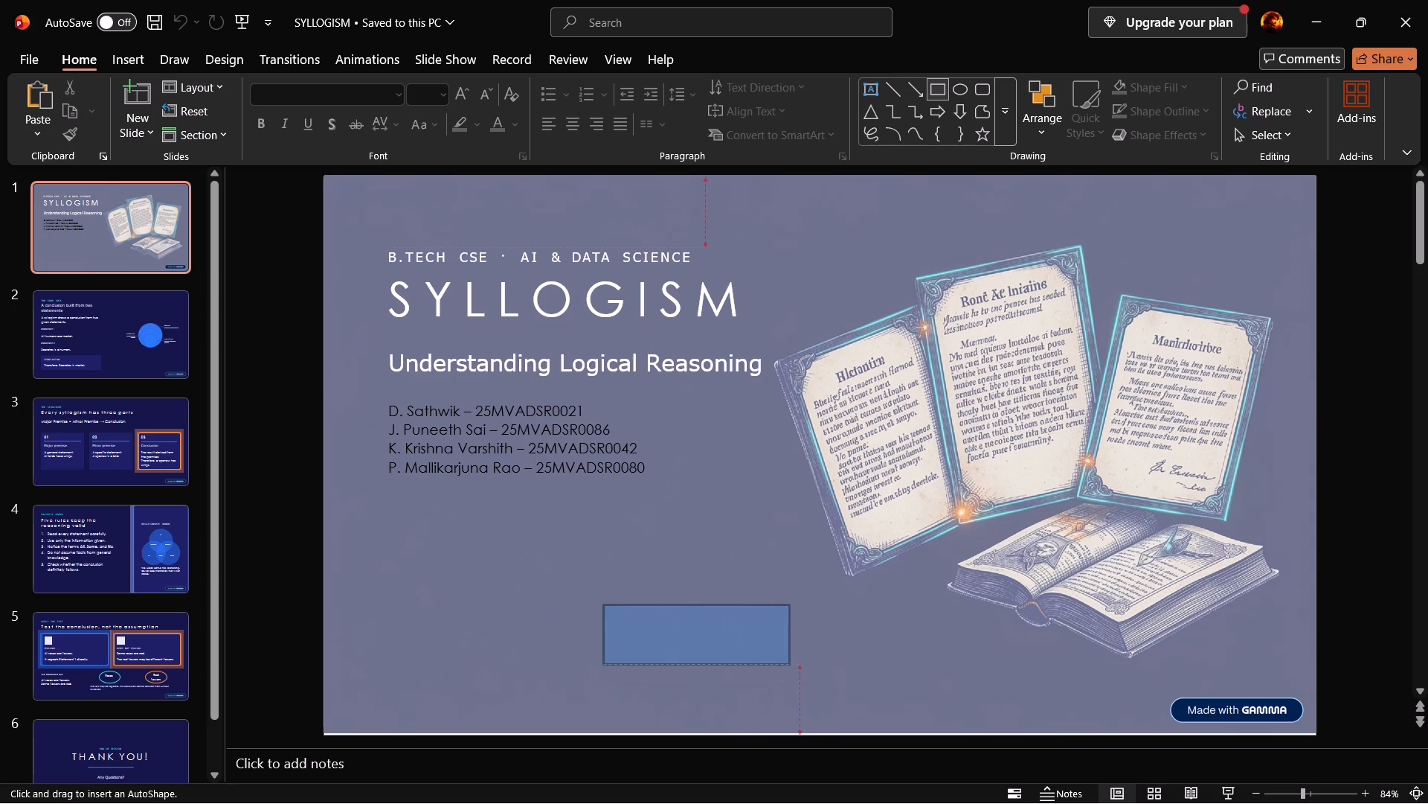
left_click_drag(792, 663, 795, 657)
right_click(719, 635)
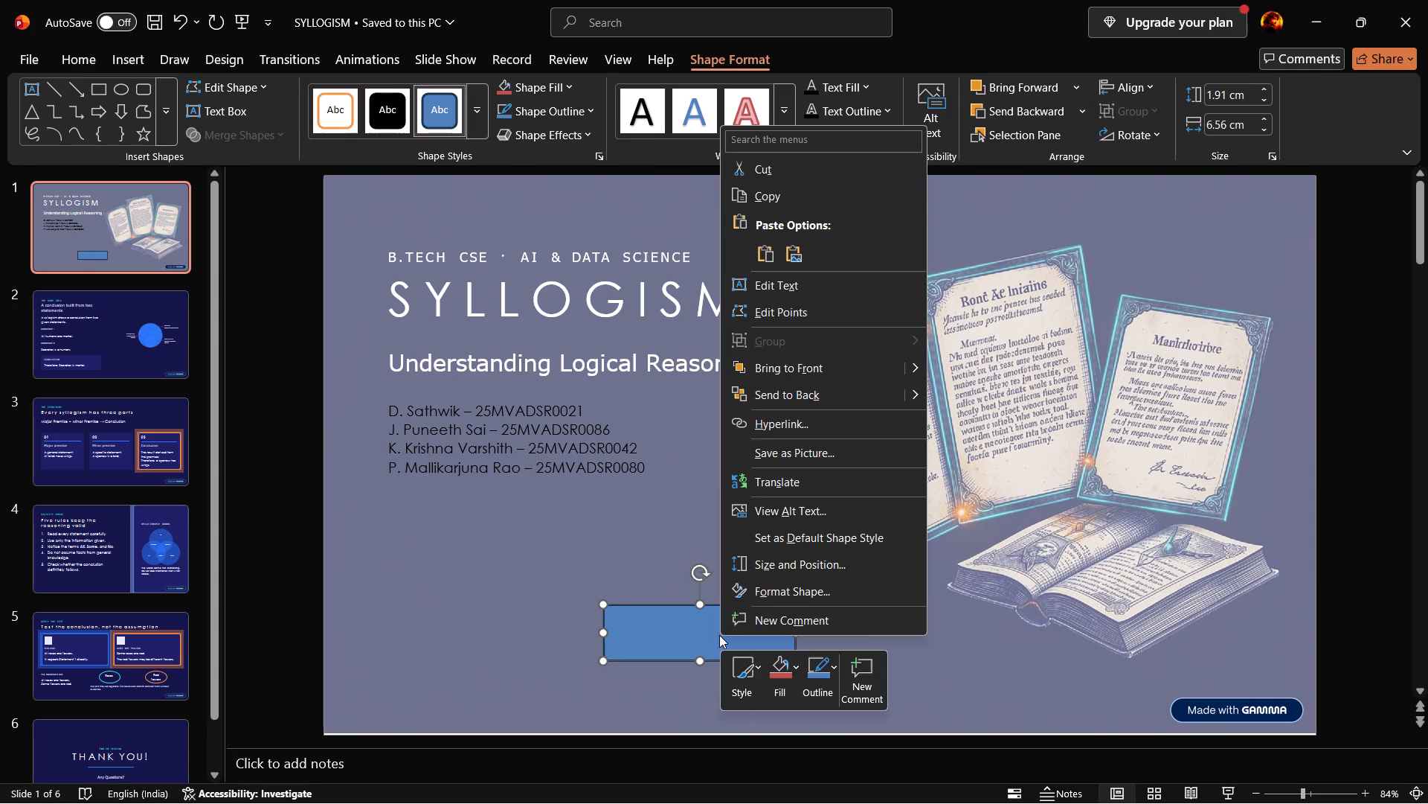
left_click(715, 635)
left_click_drag(721, 610, 834, 654)
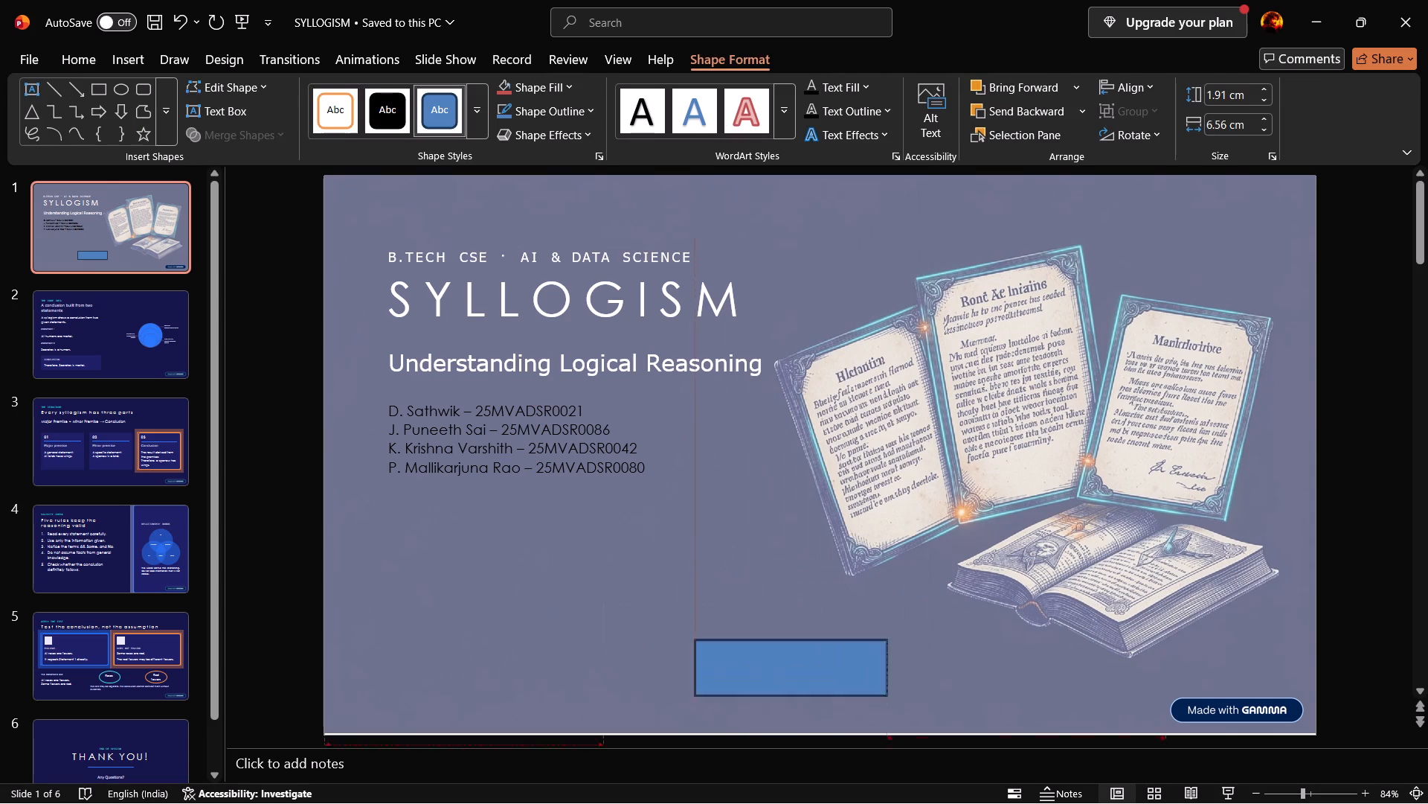
left_click_drag(834, 654, 1245, 689)
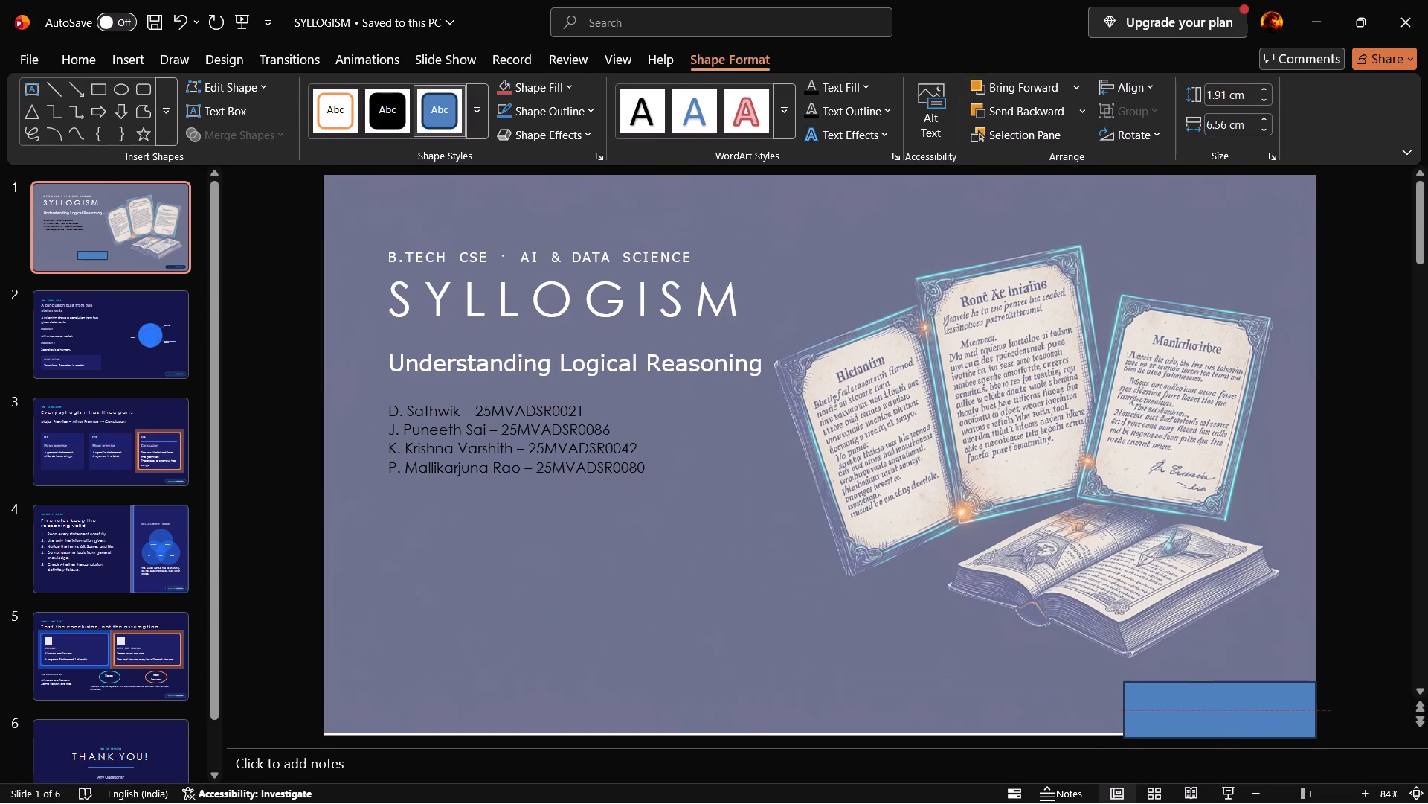
left_click_drag(1245, 689, 1247, 689)
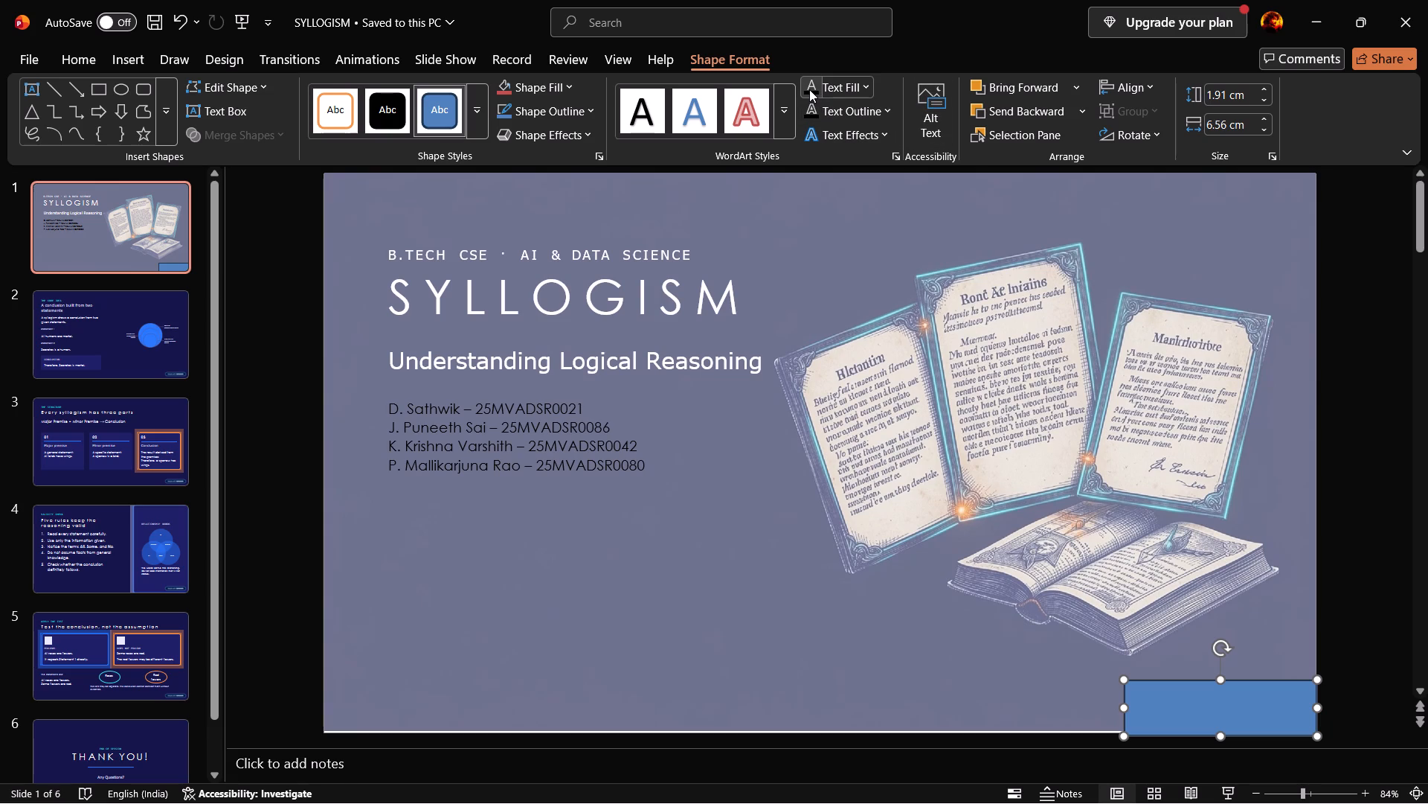
Fill the rectangle over the badge with the slide's background colour, sampled with the Eyedropper, and adjust its position slightly.
left_click(509, 88)
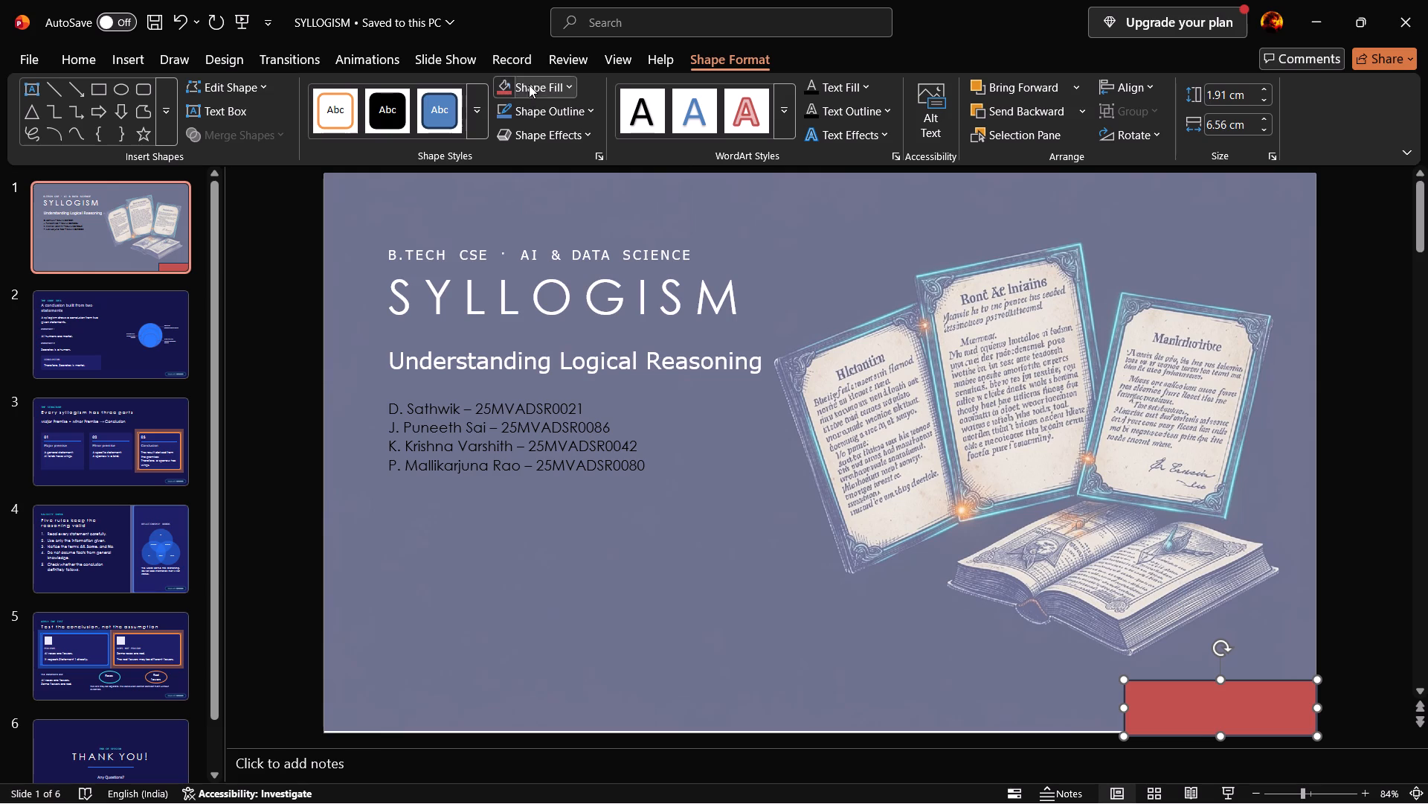
left_click(529, 85)
left_click(546, 449)
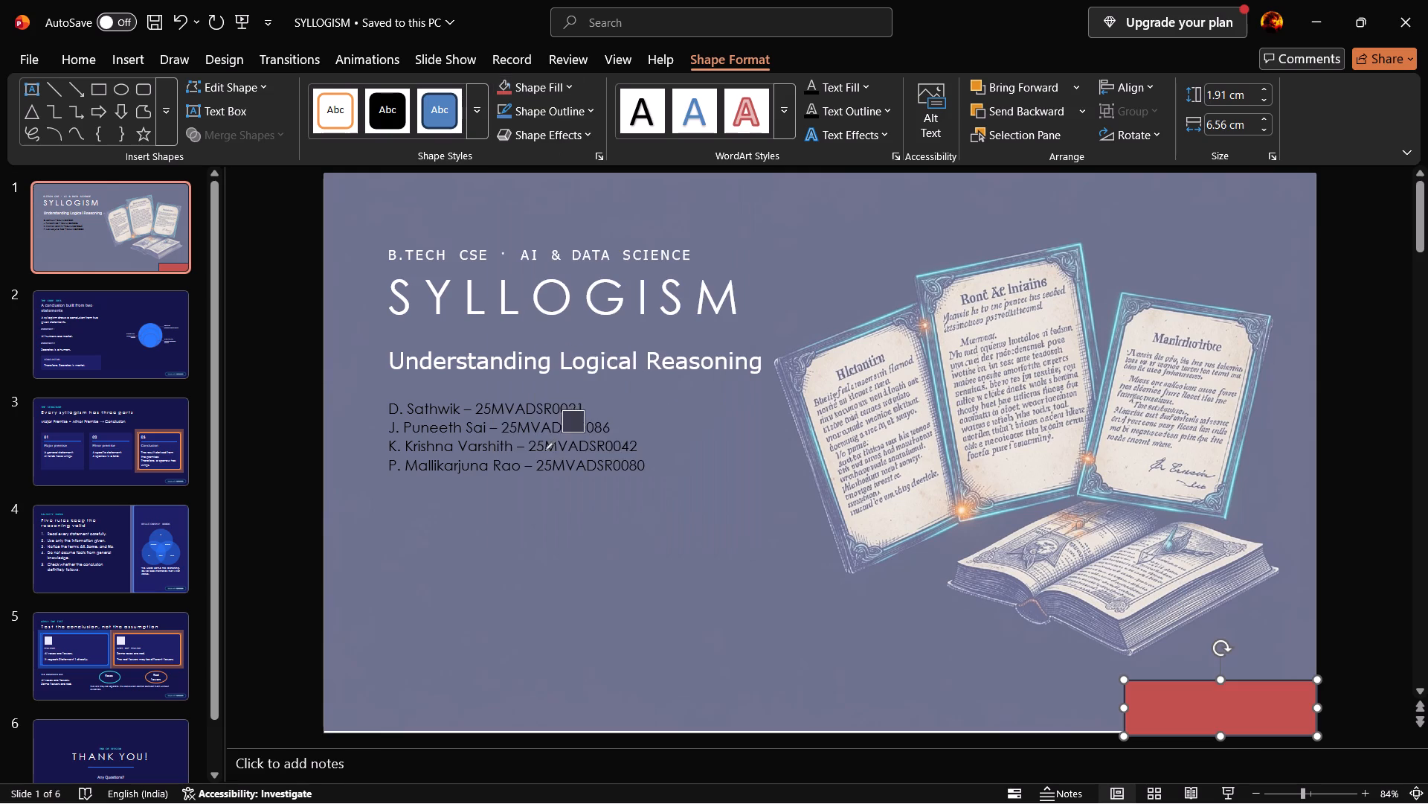
left_click(727, 565)
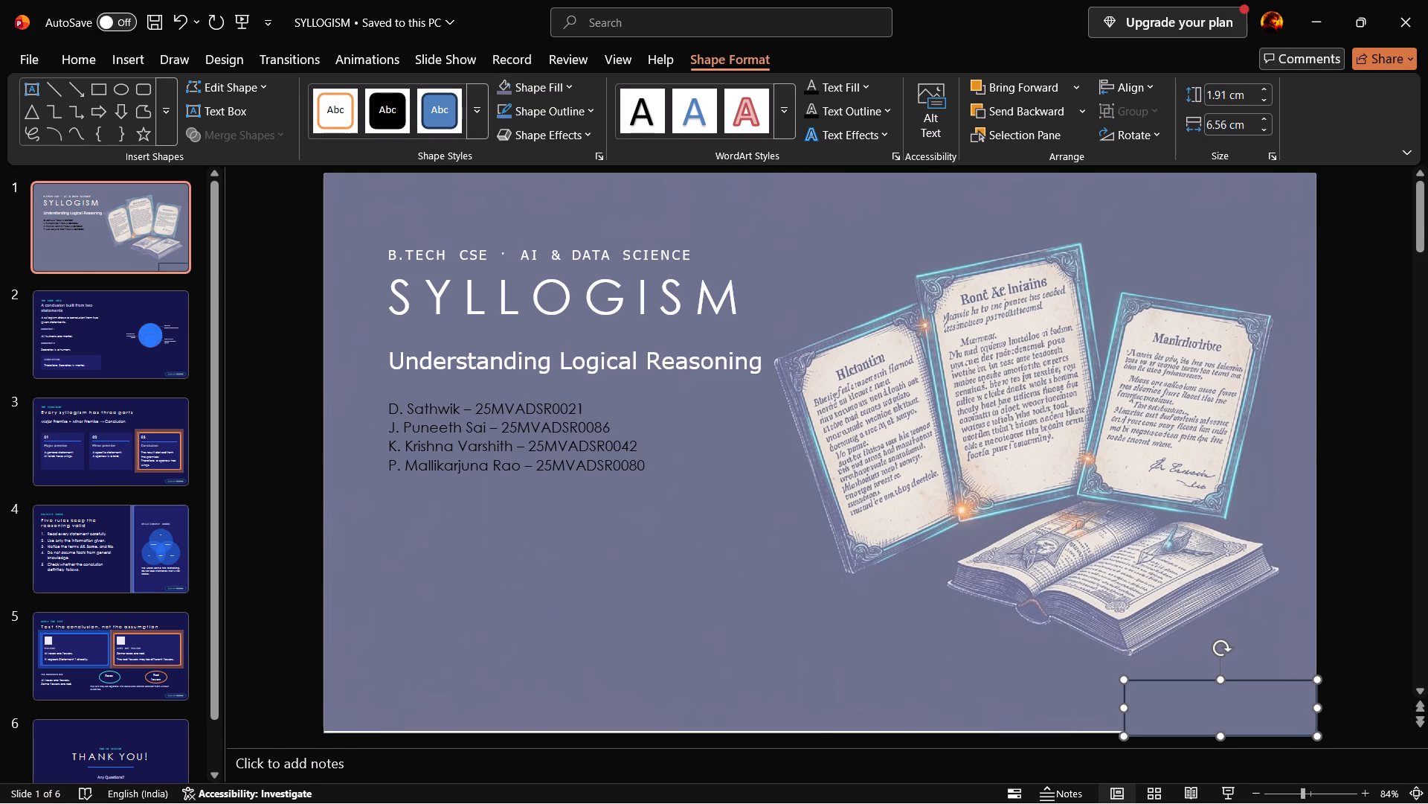
left_click(937, 659)
left_click(1171, 709)
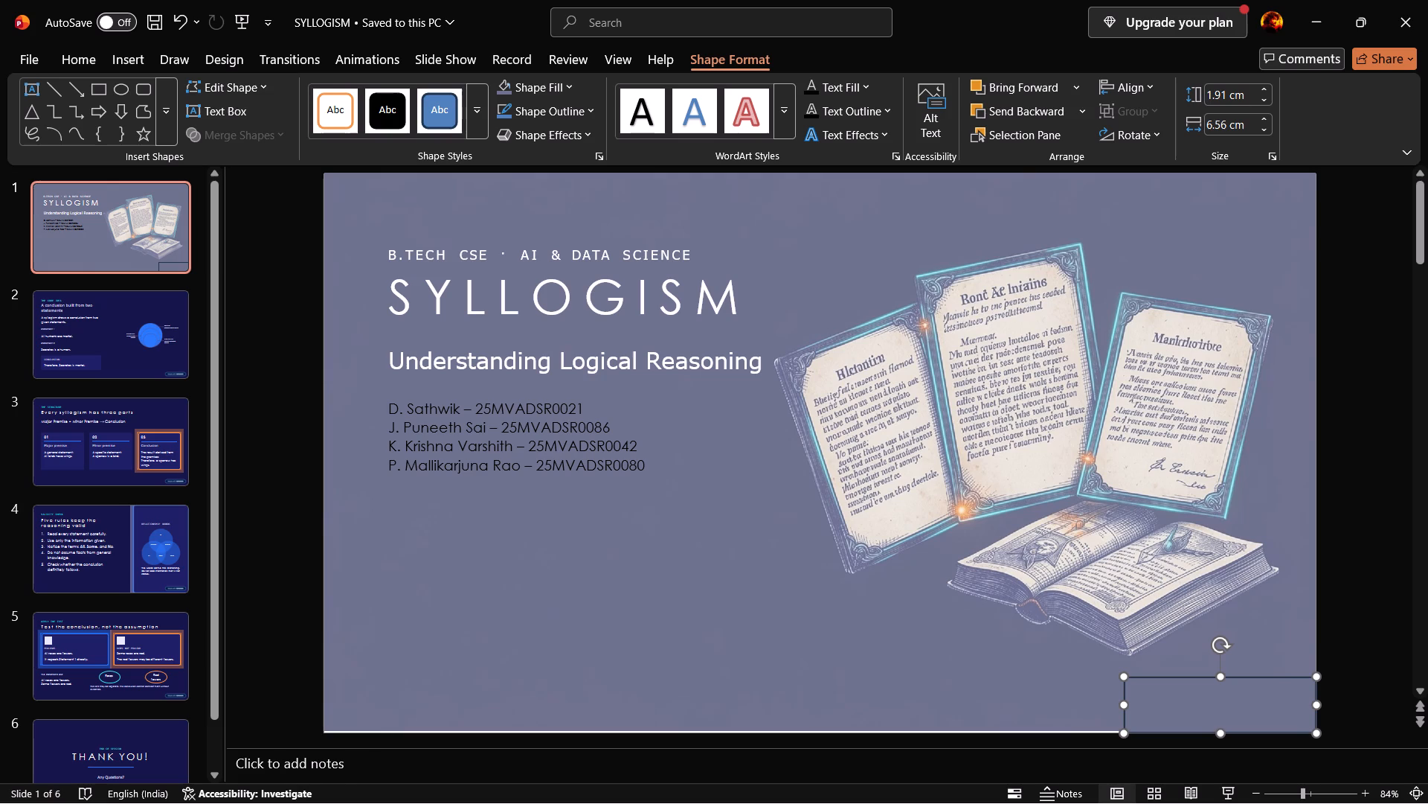
Set the rectangle over the badge to No Outline.
left_click(530, 109)
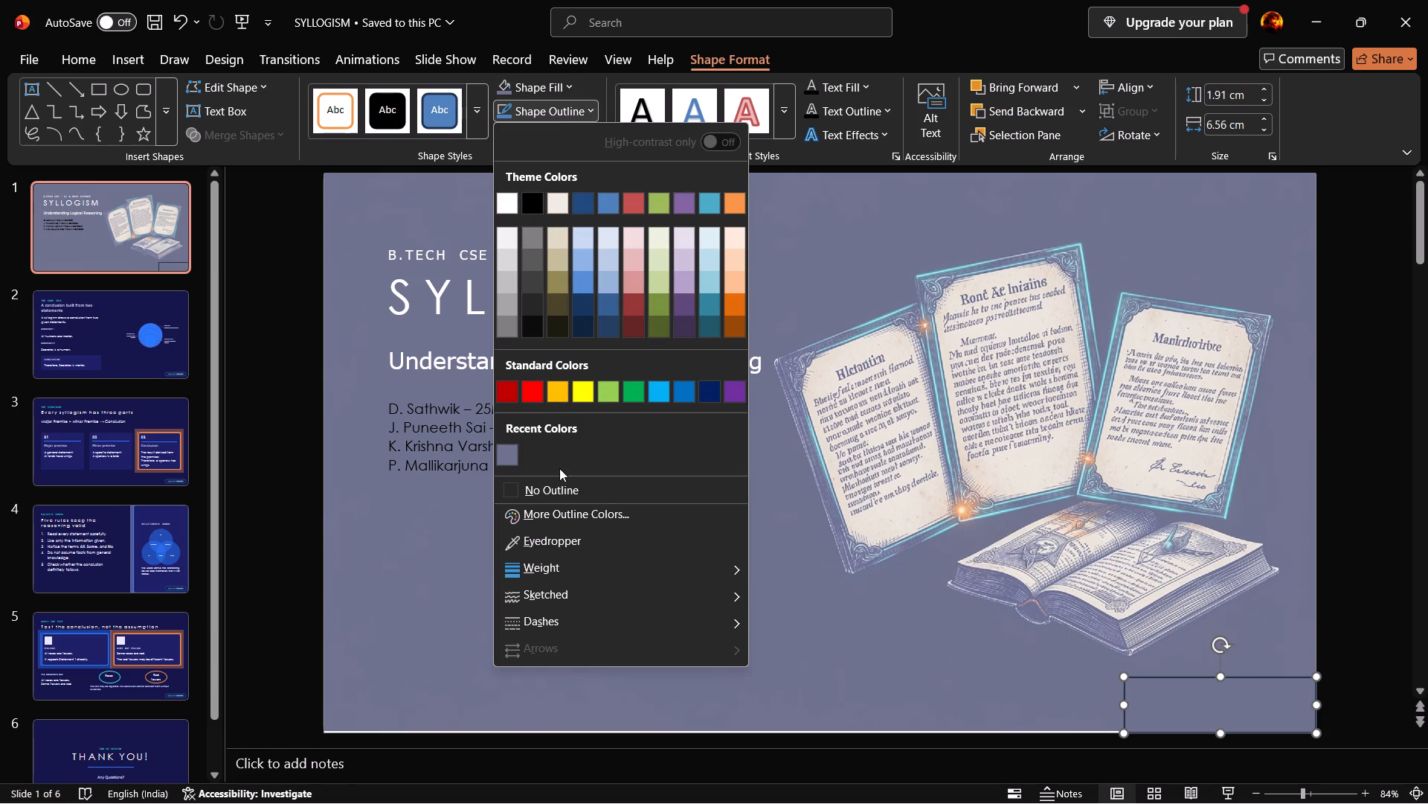
left_click(549, 490)
Nudge the title slide's background picture until it lines up with the slide edges.
left_click(751, 573)
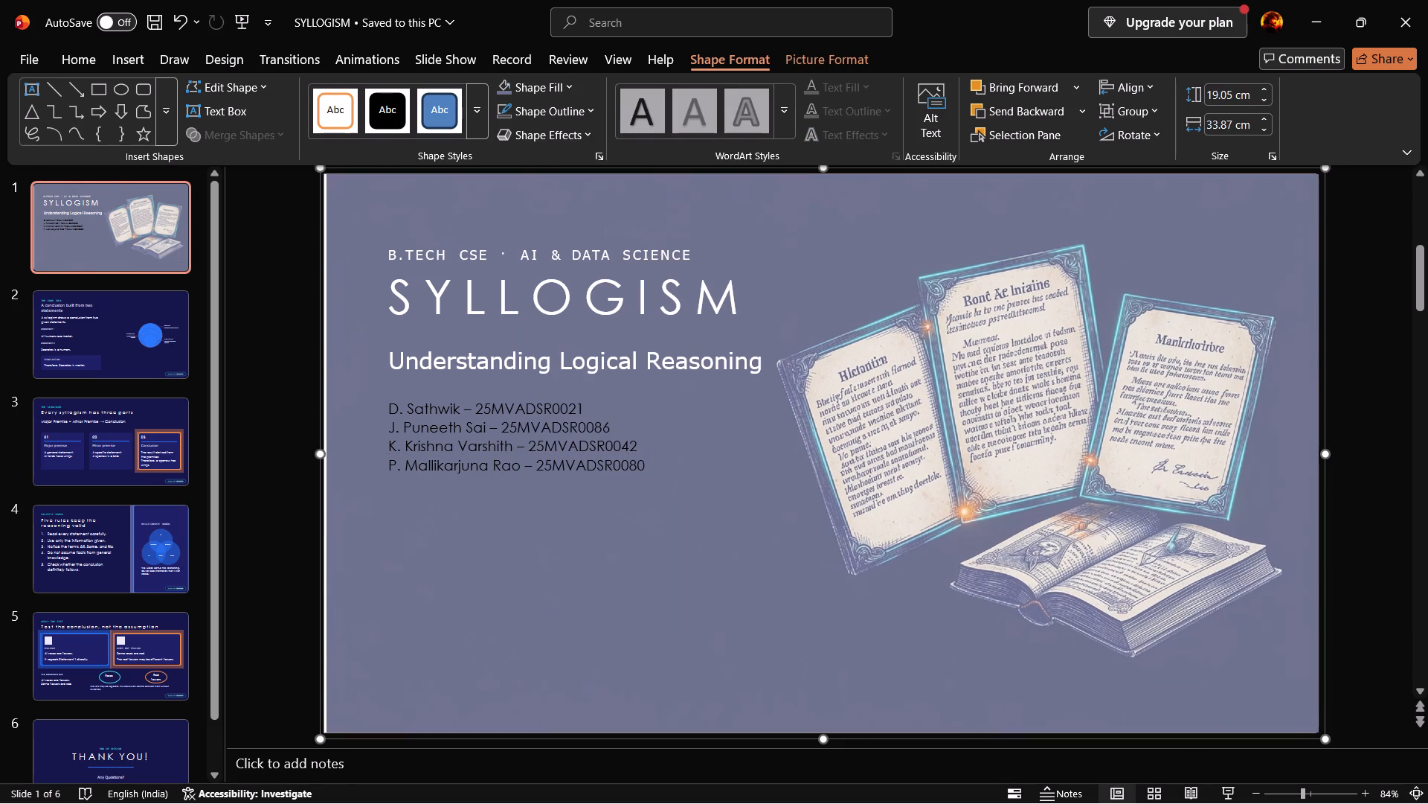
right_click(607, 555)
left_click_drag(548, 555, 516, 560)
left_click(567, 555)
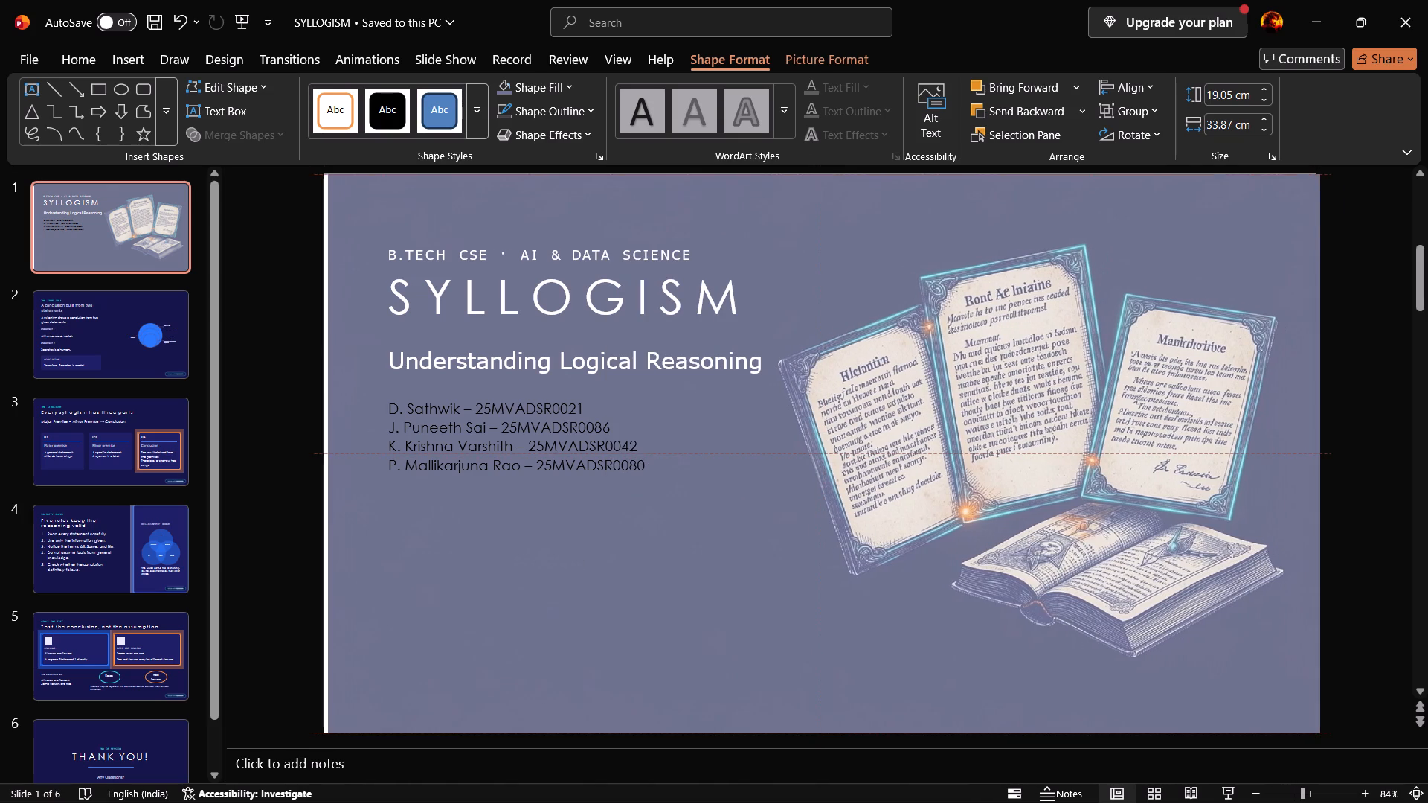
left_click(561, 556)
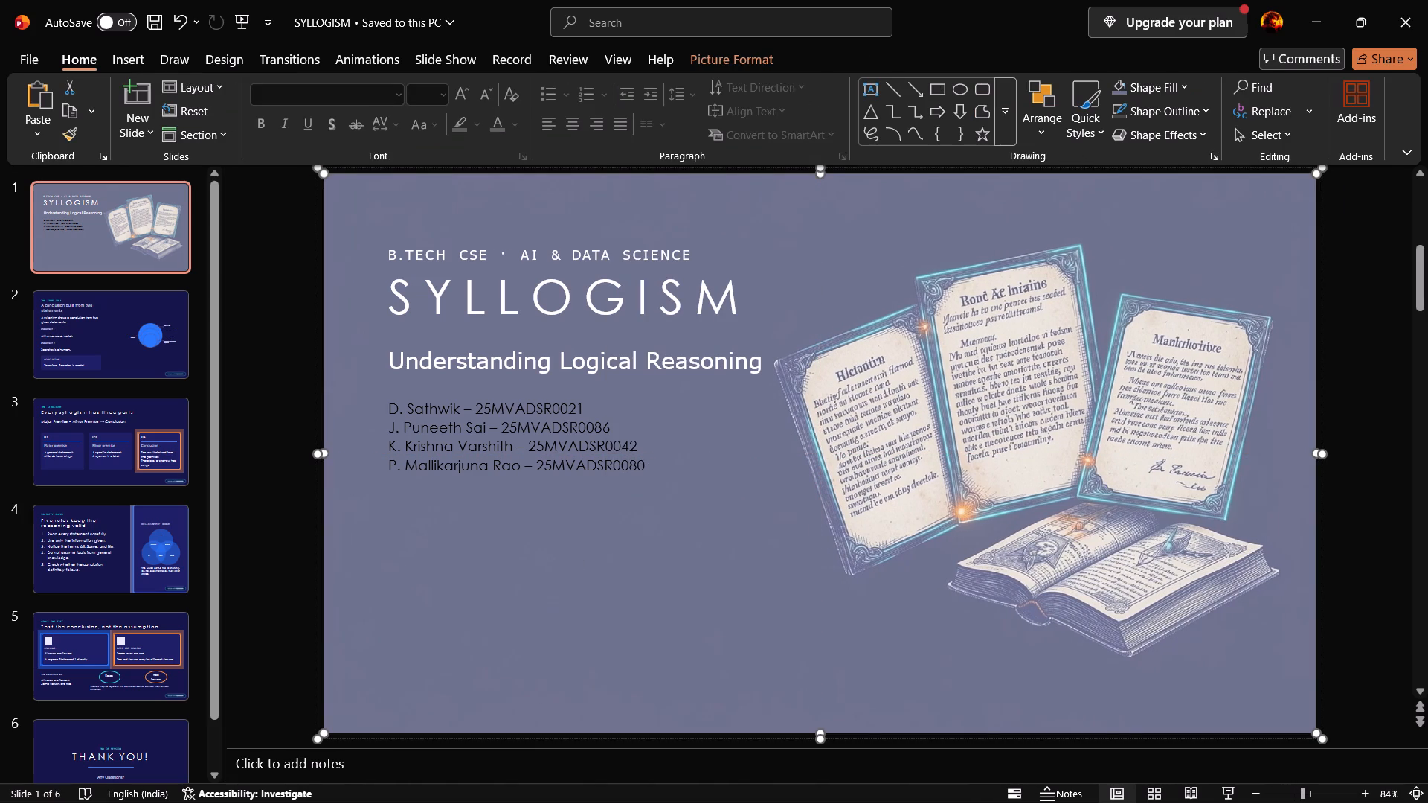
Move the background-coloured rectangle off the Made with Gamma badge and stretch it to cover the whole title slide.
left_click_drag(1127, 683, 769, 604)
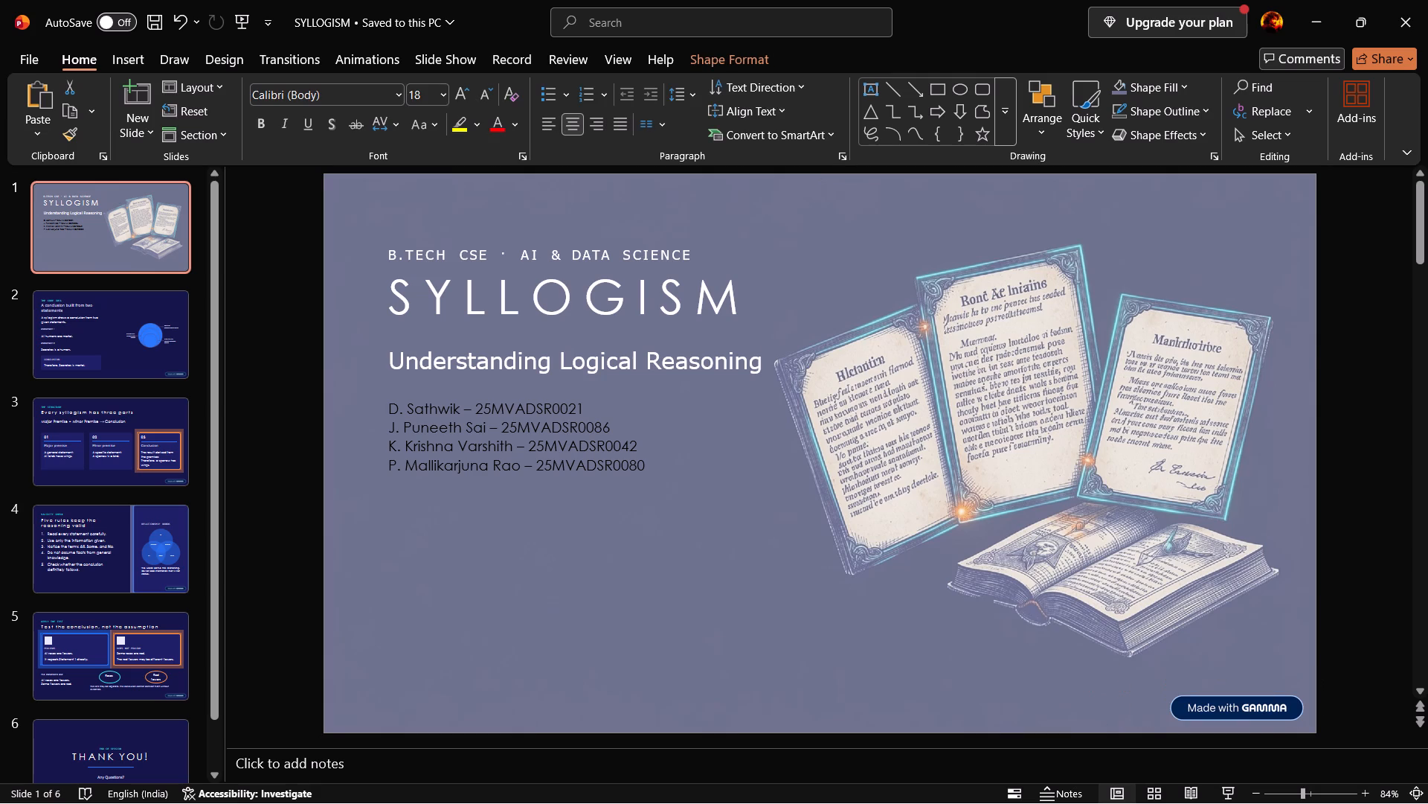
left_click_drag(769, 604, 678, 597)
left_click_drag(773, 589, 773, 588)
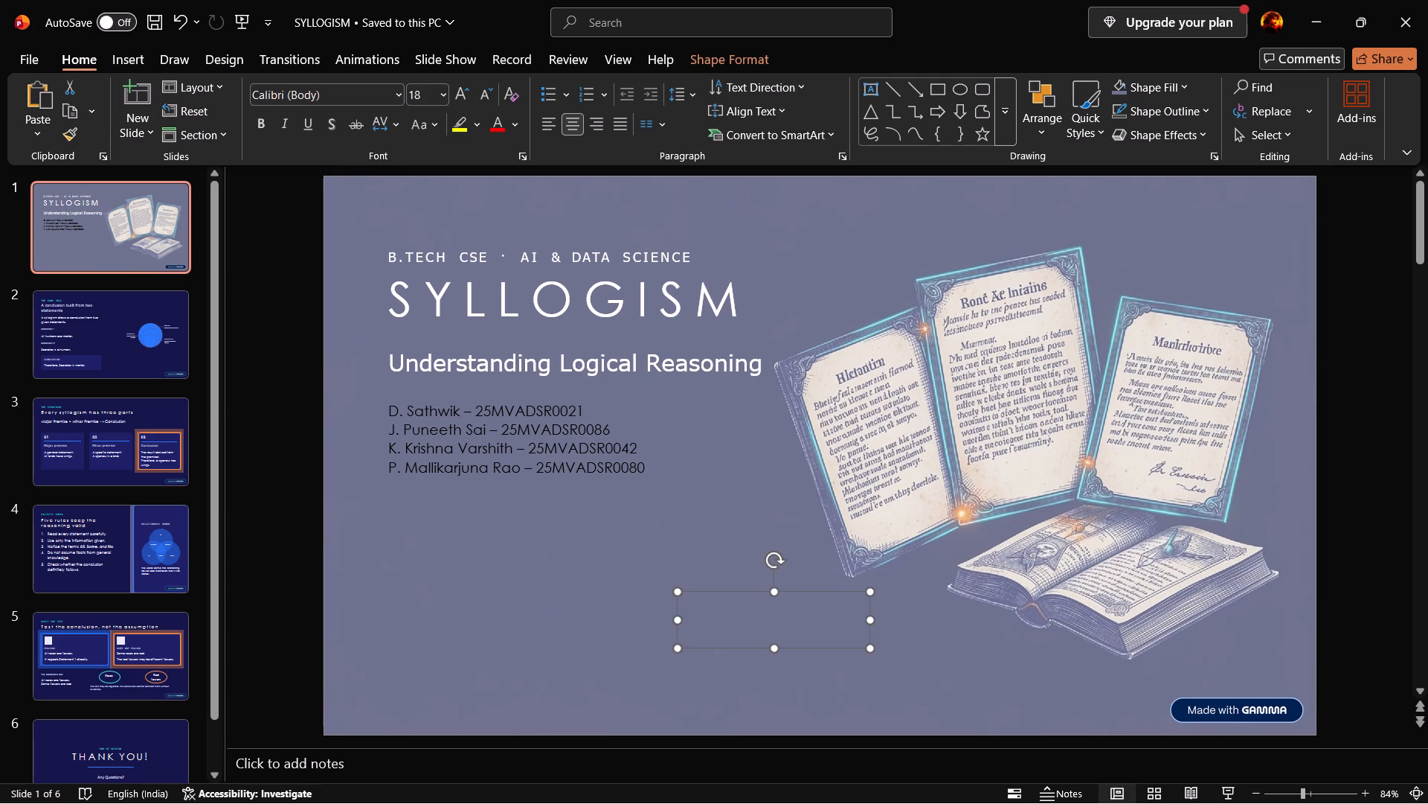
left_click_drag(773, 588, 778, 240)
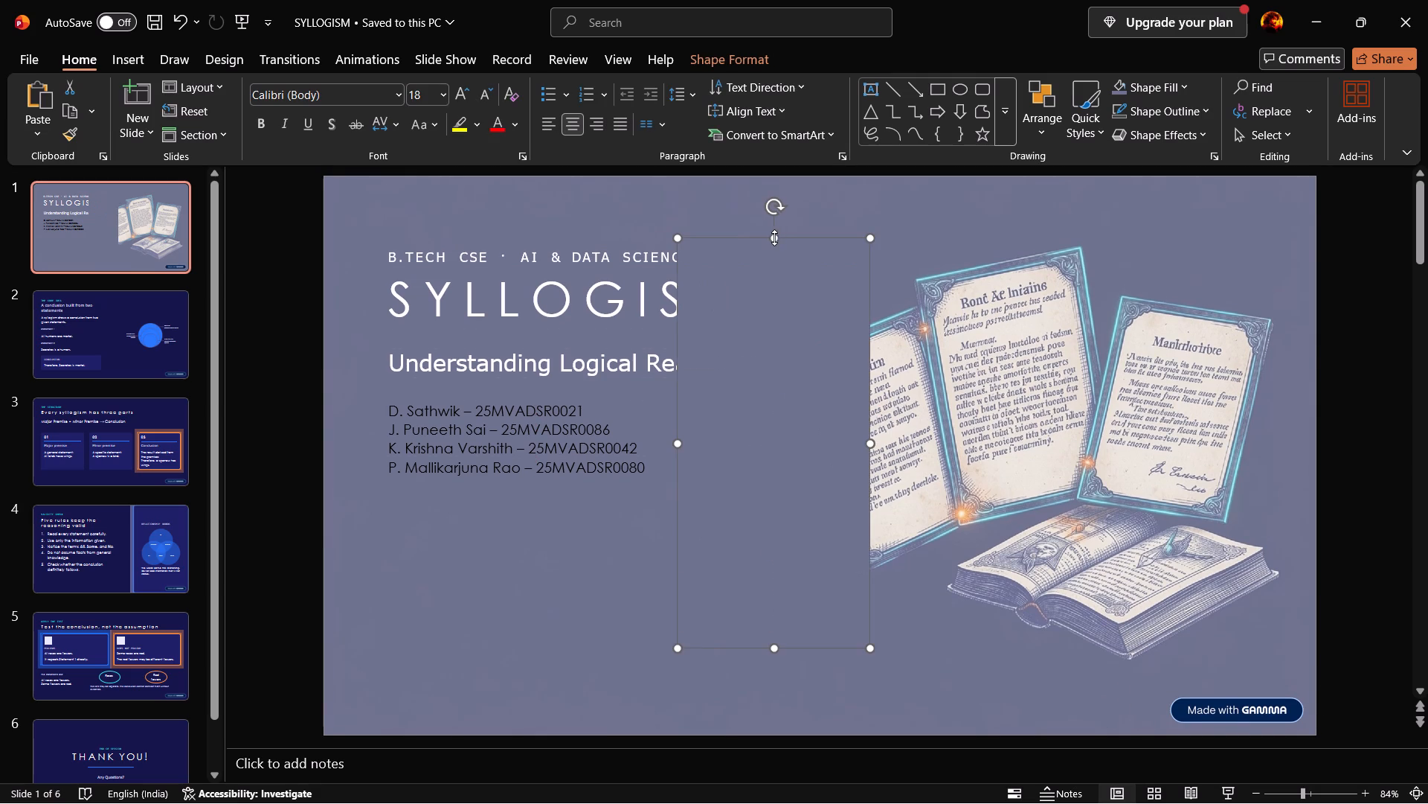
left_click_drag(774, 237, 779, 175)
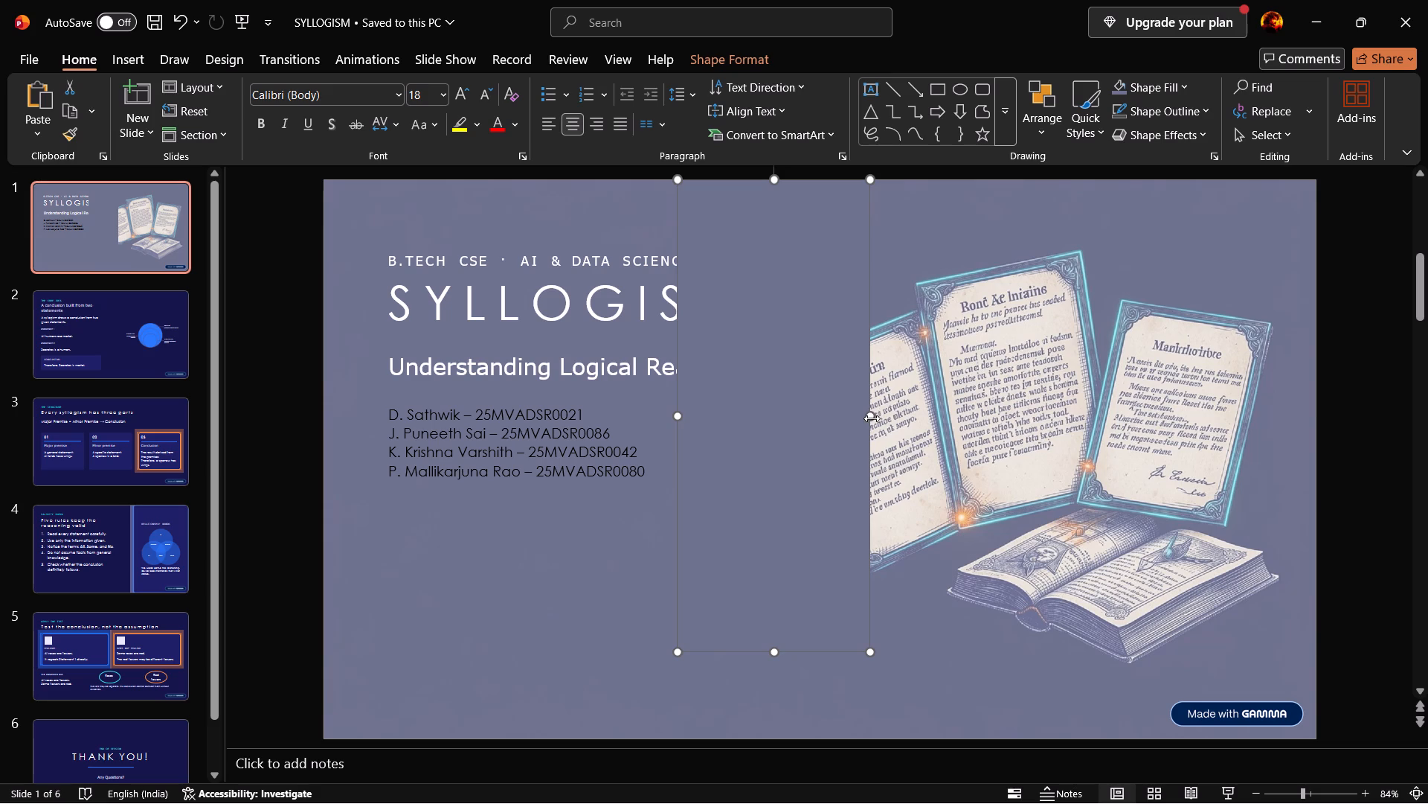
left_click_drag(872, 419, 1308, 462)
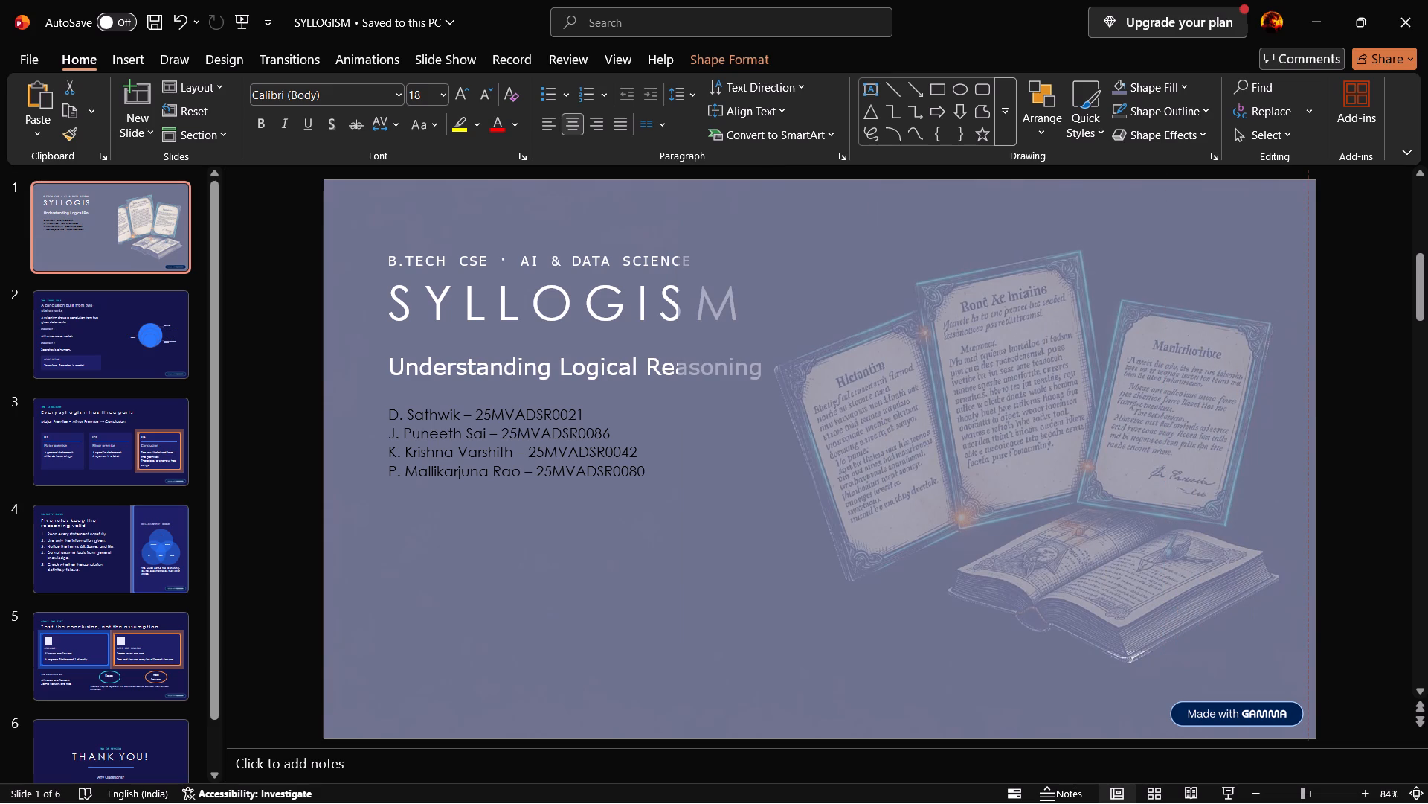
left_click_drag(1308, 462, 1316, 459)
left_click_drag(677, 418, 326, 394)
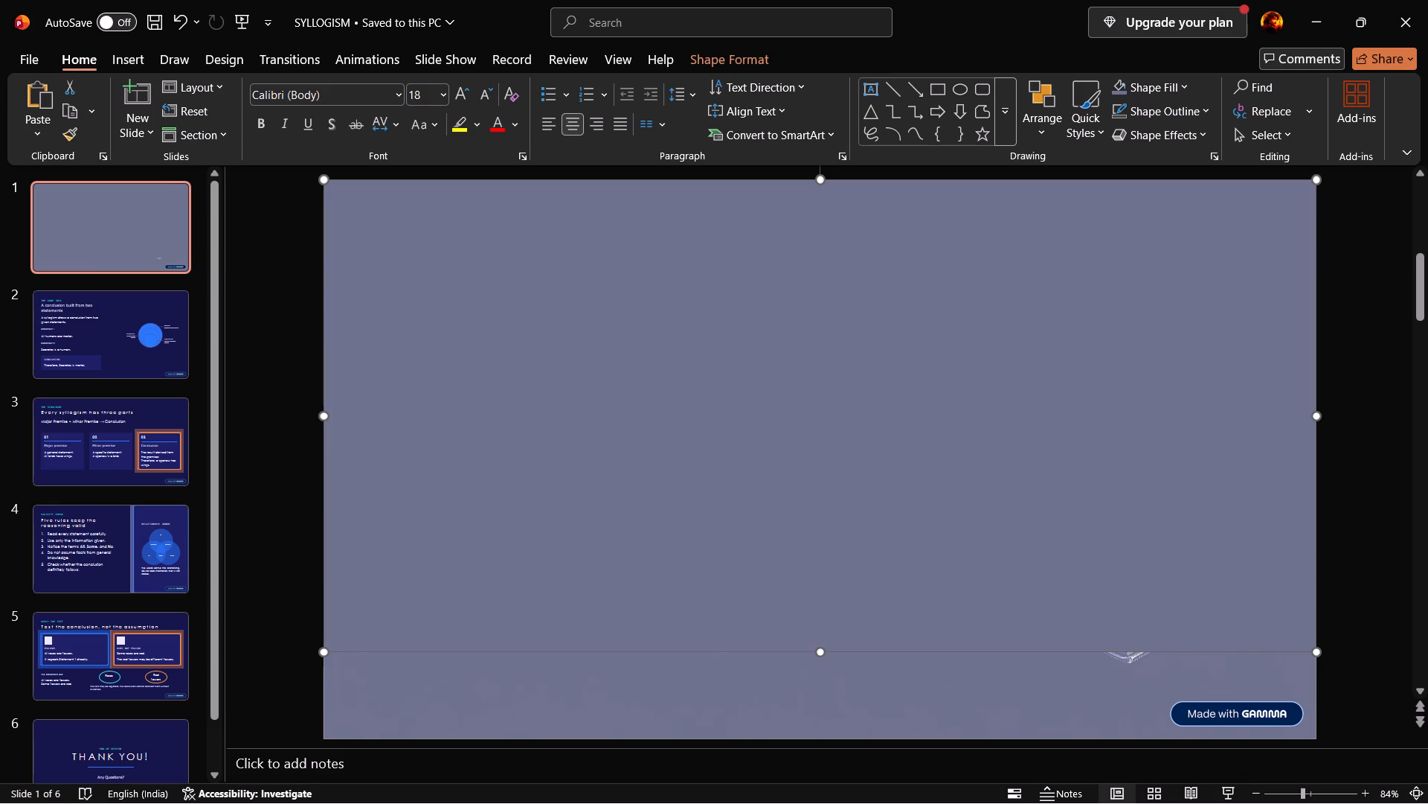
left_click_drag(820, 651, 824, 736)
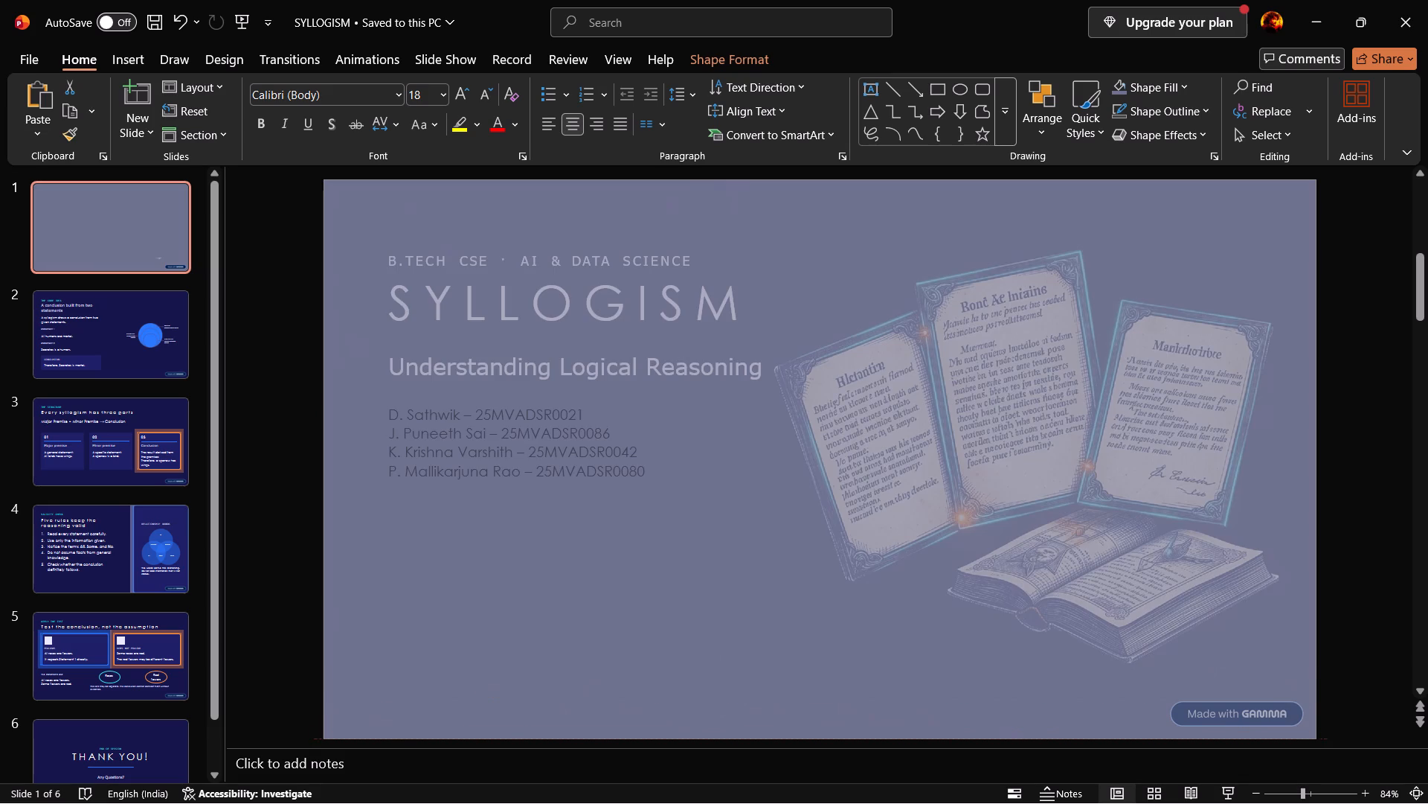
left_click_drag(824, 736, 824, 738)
Delete the background-coloured rectangle from the title slide.
right_click(755, 535)
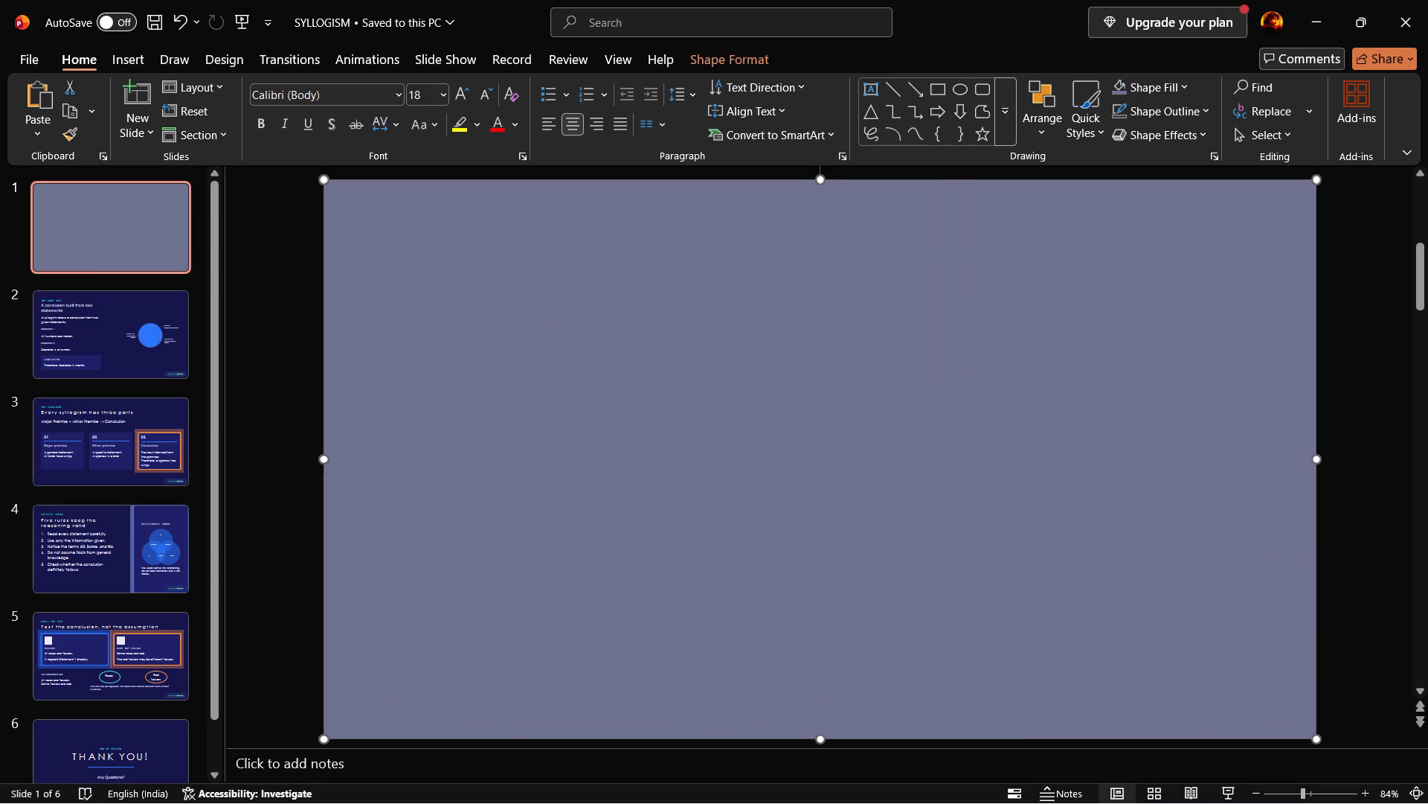
left_click(742, 531)
key("Delete")
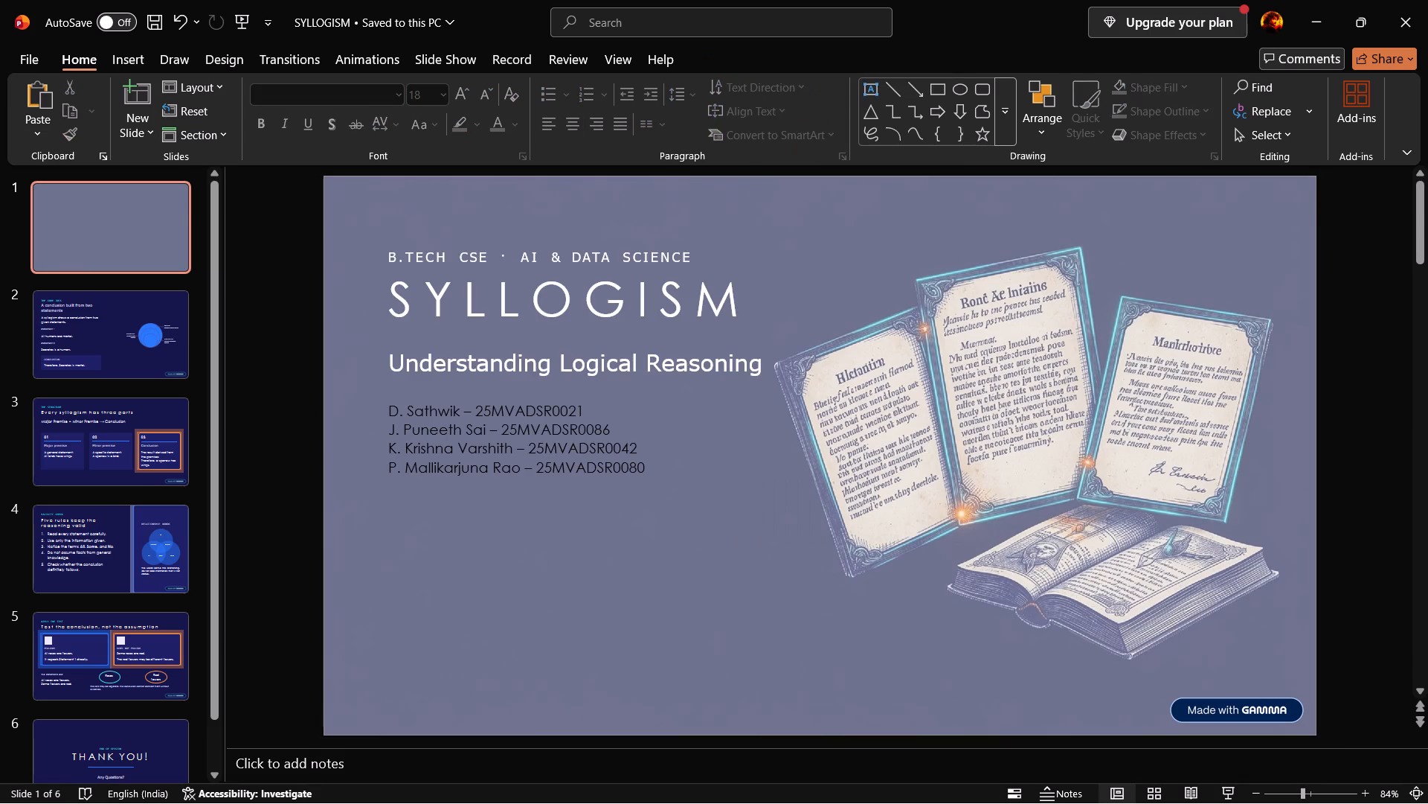
Move aside and delete the semi-transparent grey overlay that covers the title slide's background picture.
left_click(727, 532)
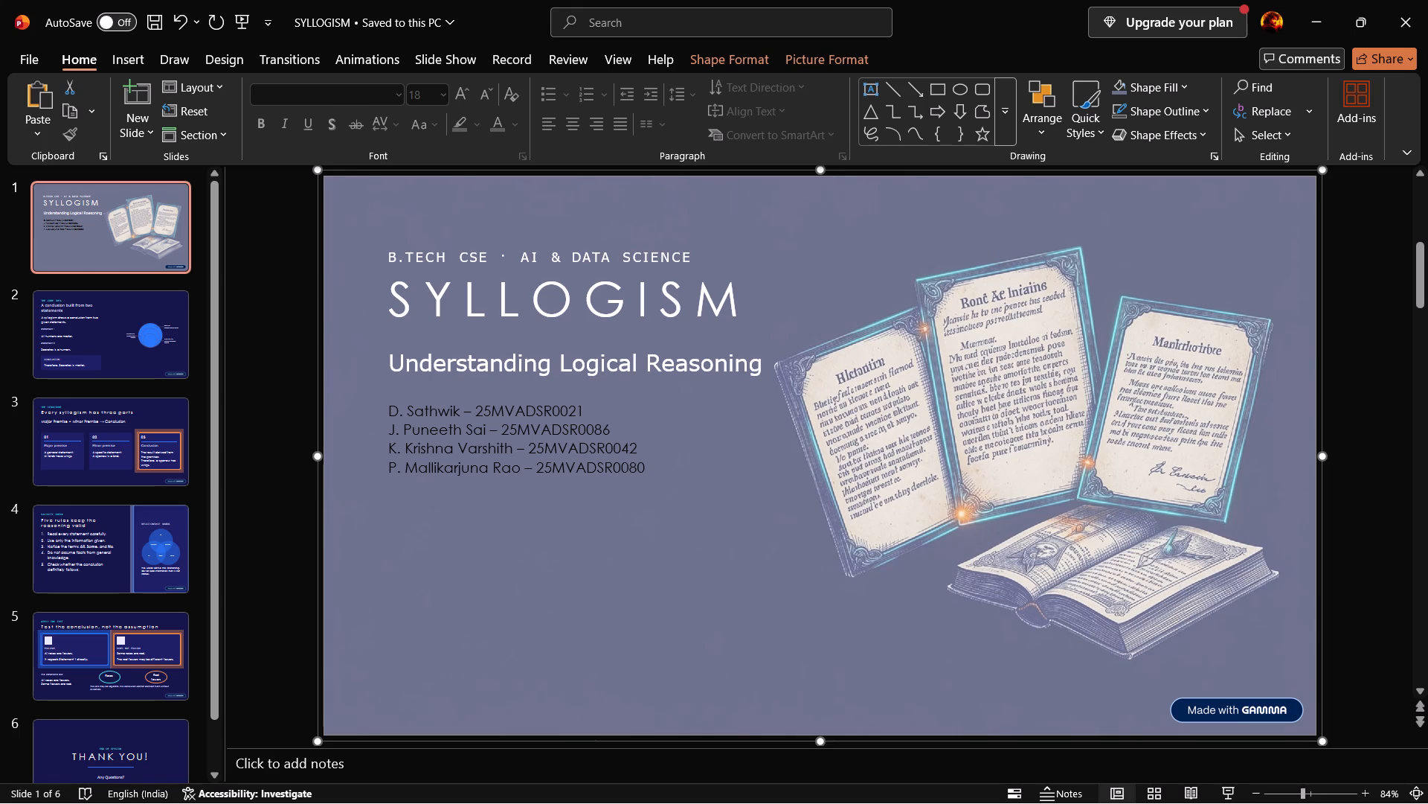
left_click(732, 525)
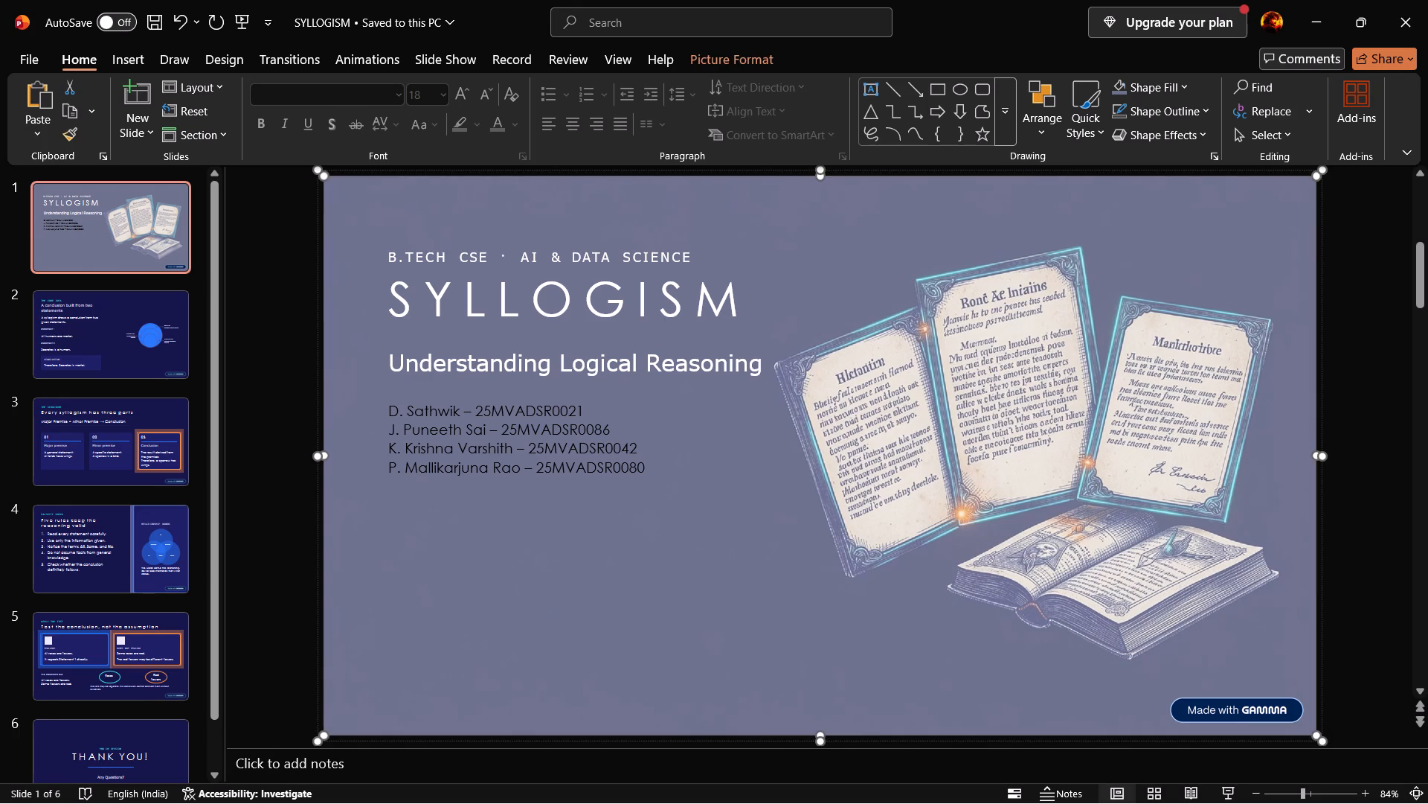
left_click_drag(940, 450, 848, 779)
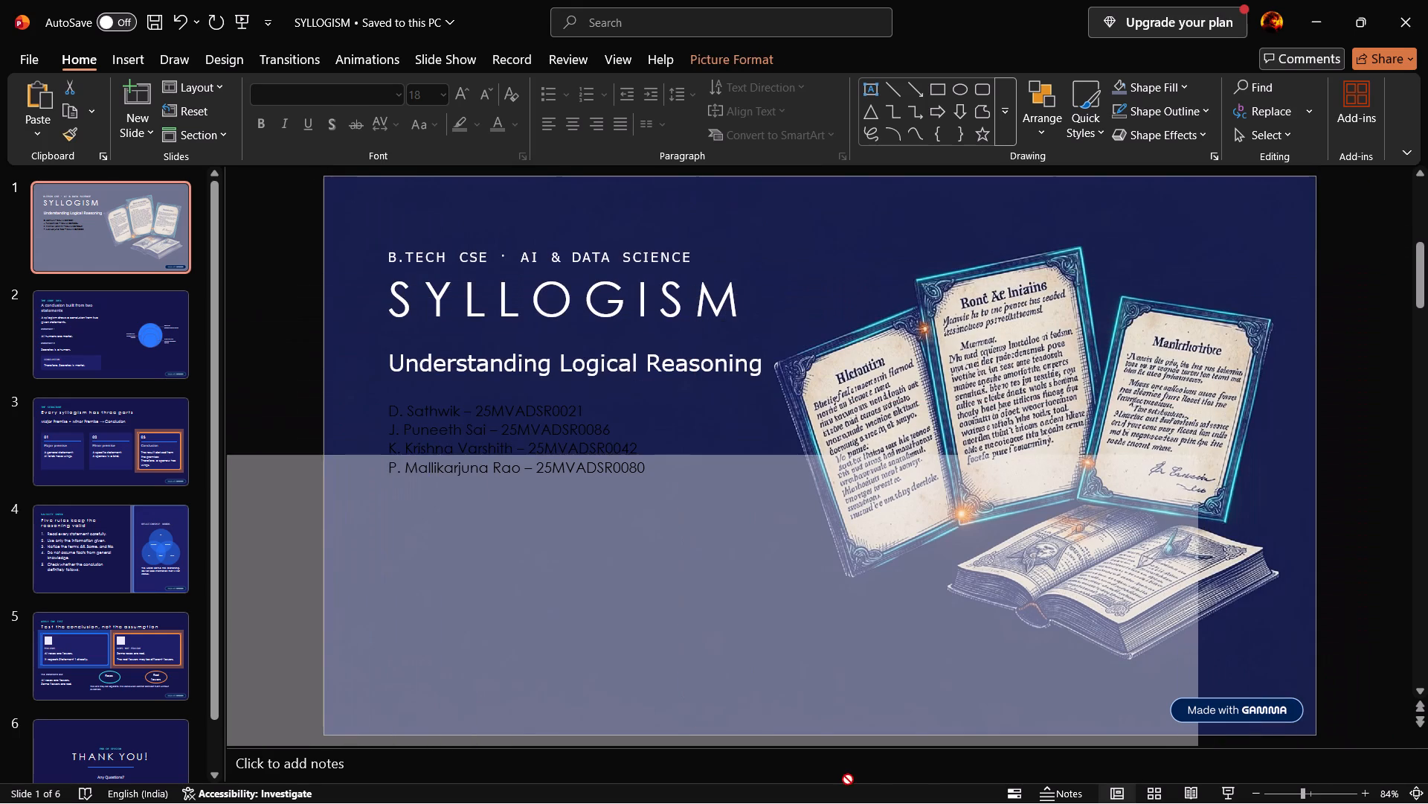
left_click_drag(848, 779, 872, 637)
key("Delete")
key("Delete")
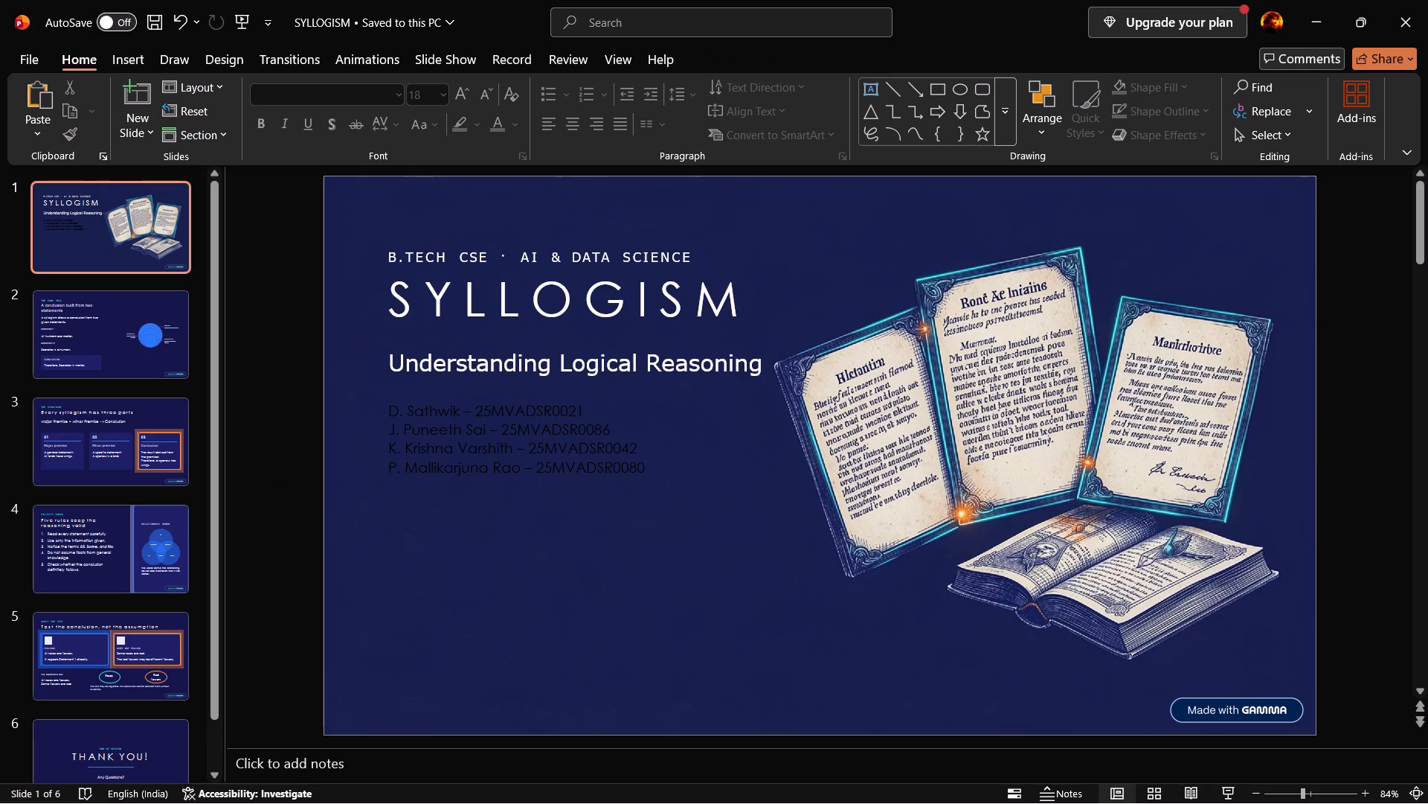
Change the font colour of all the student details on the title slide to red.
left_click(535, 442)
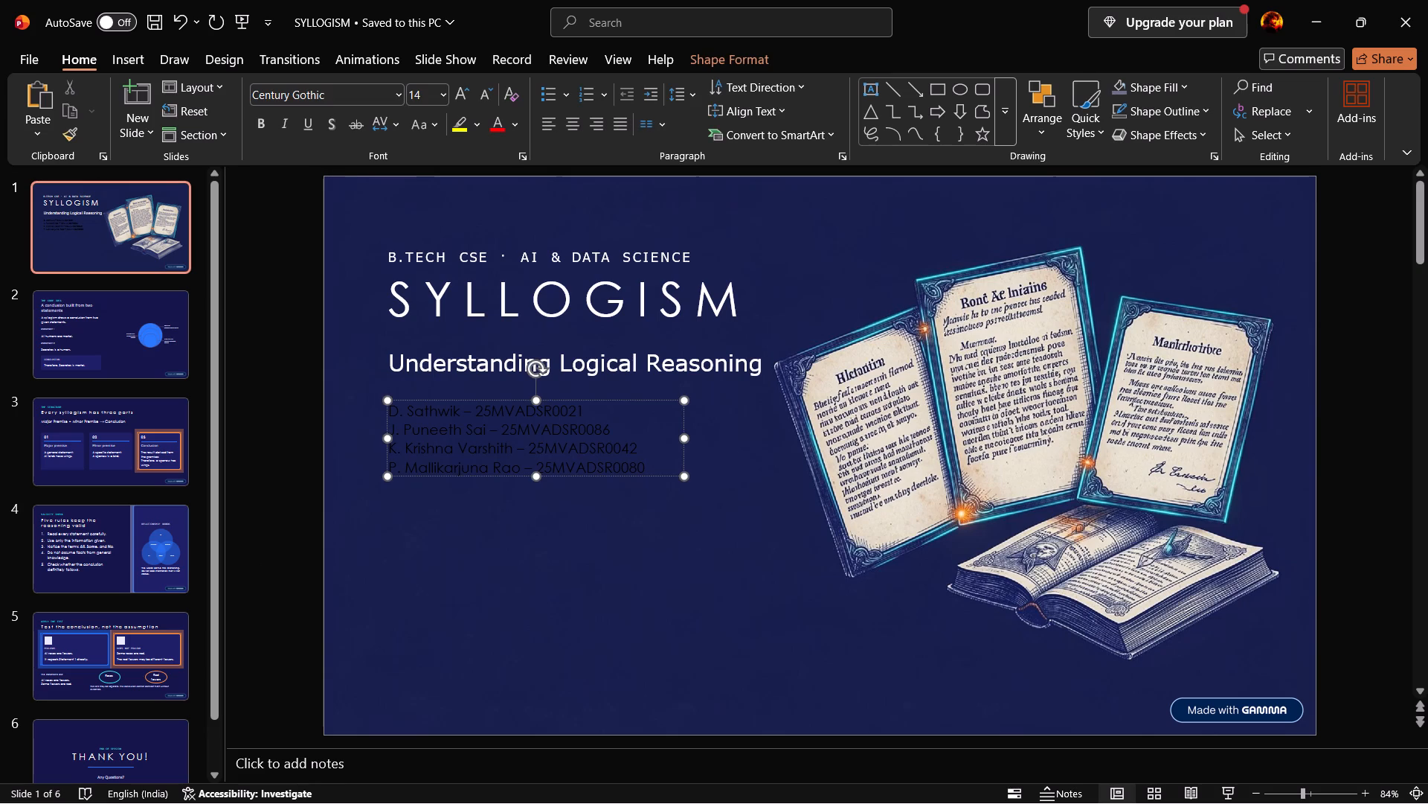
left_click(651, 460)
left_click(650, 463)
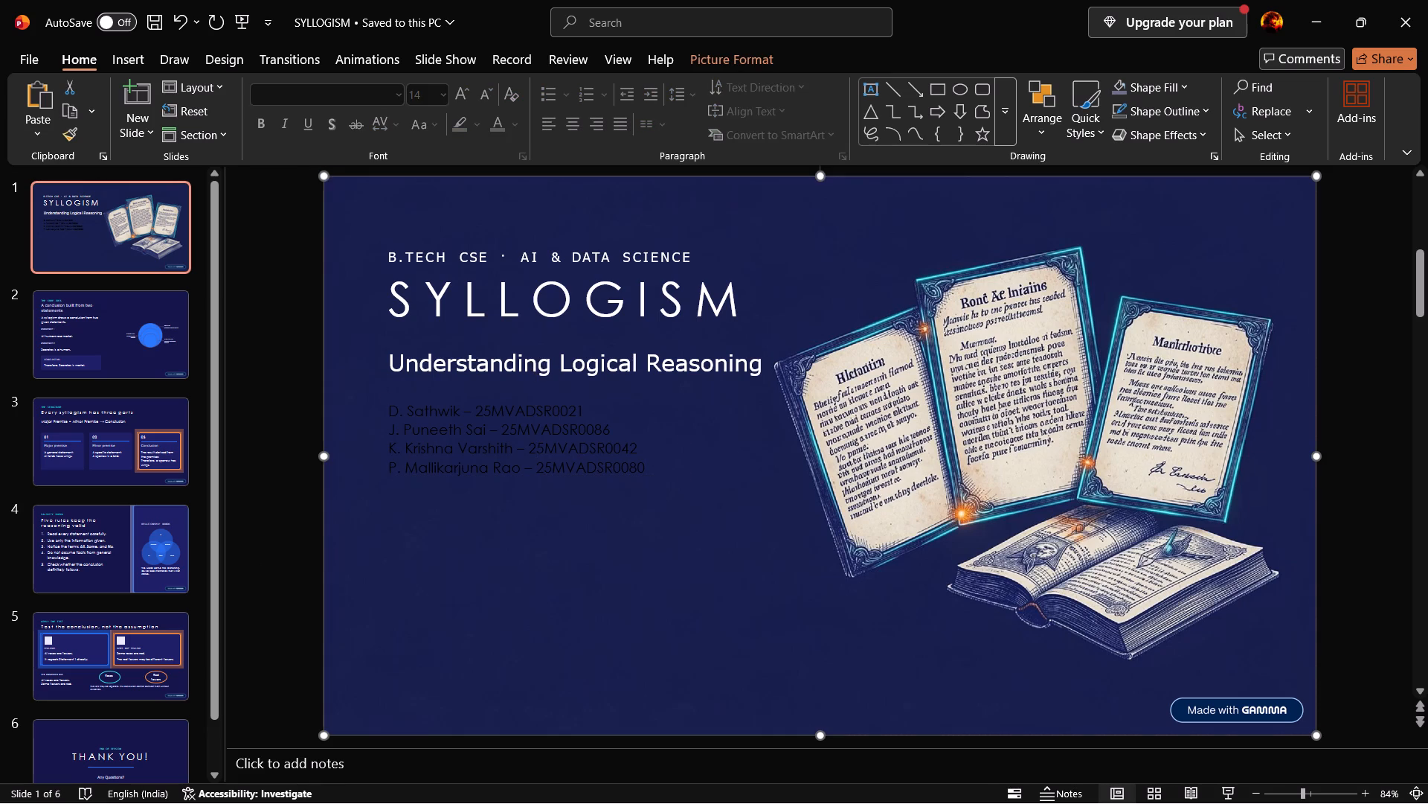
left_click(646, 464)
left_click(601, 456)
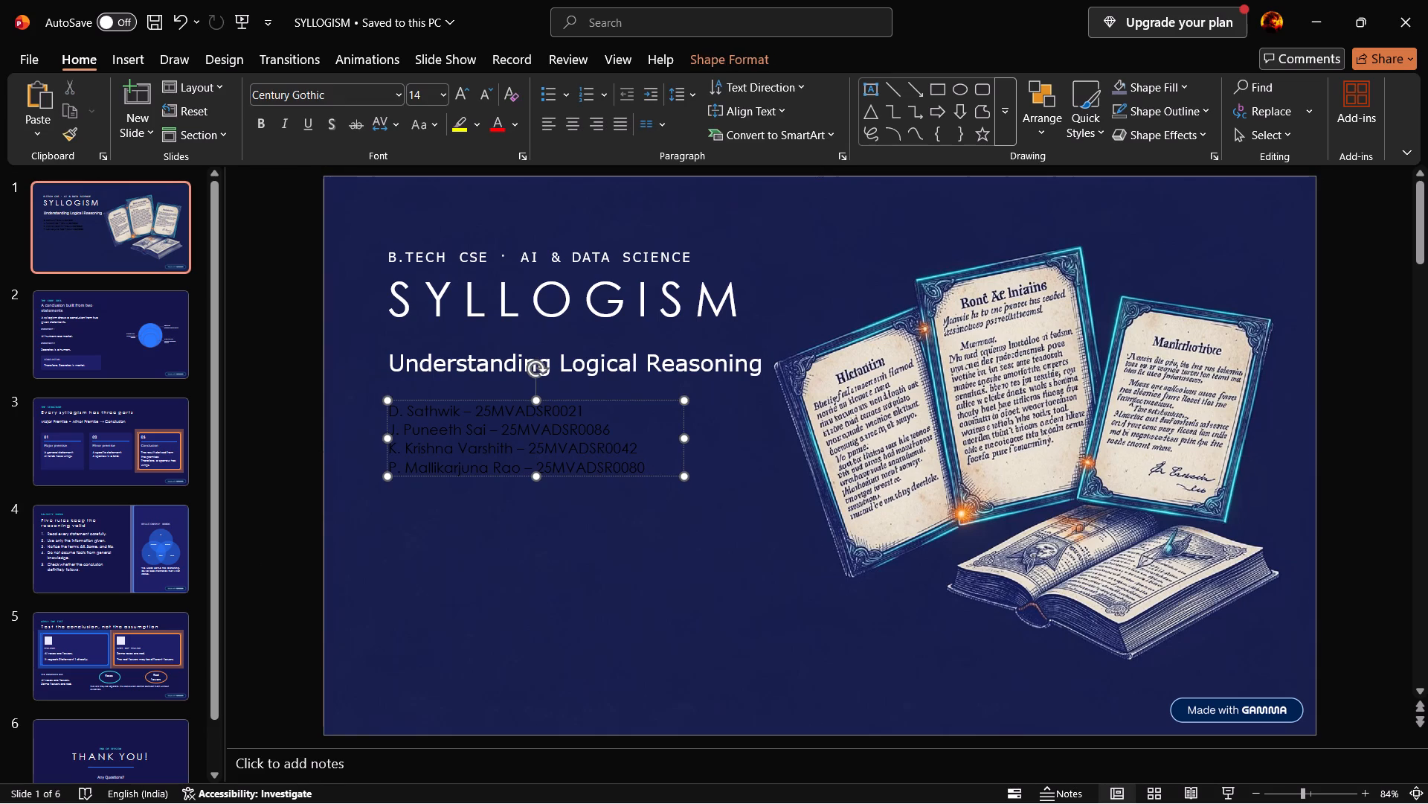
key("ctrl+a")
right_click(596, 459)
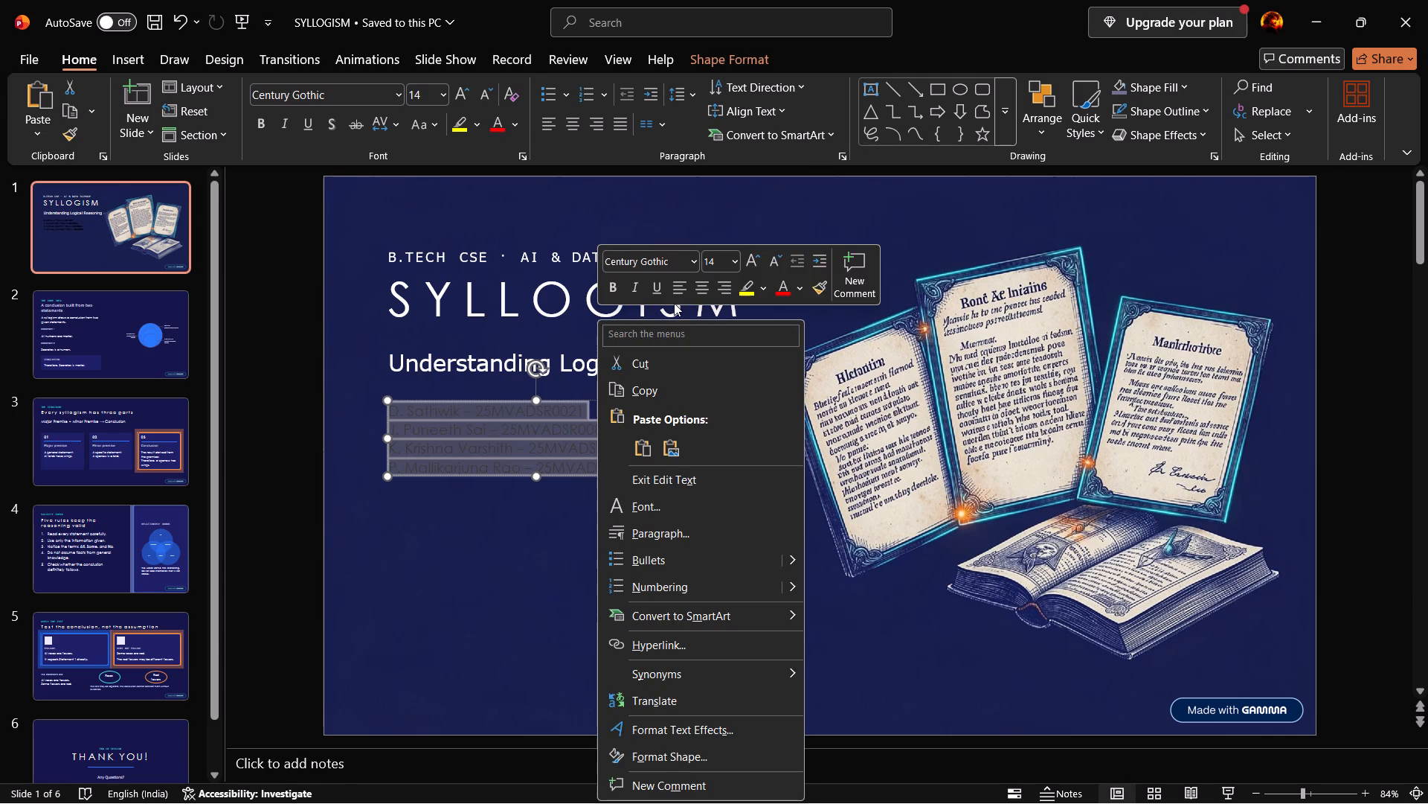
left_click(783, 291)
left_click(698, 600)
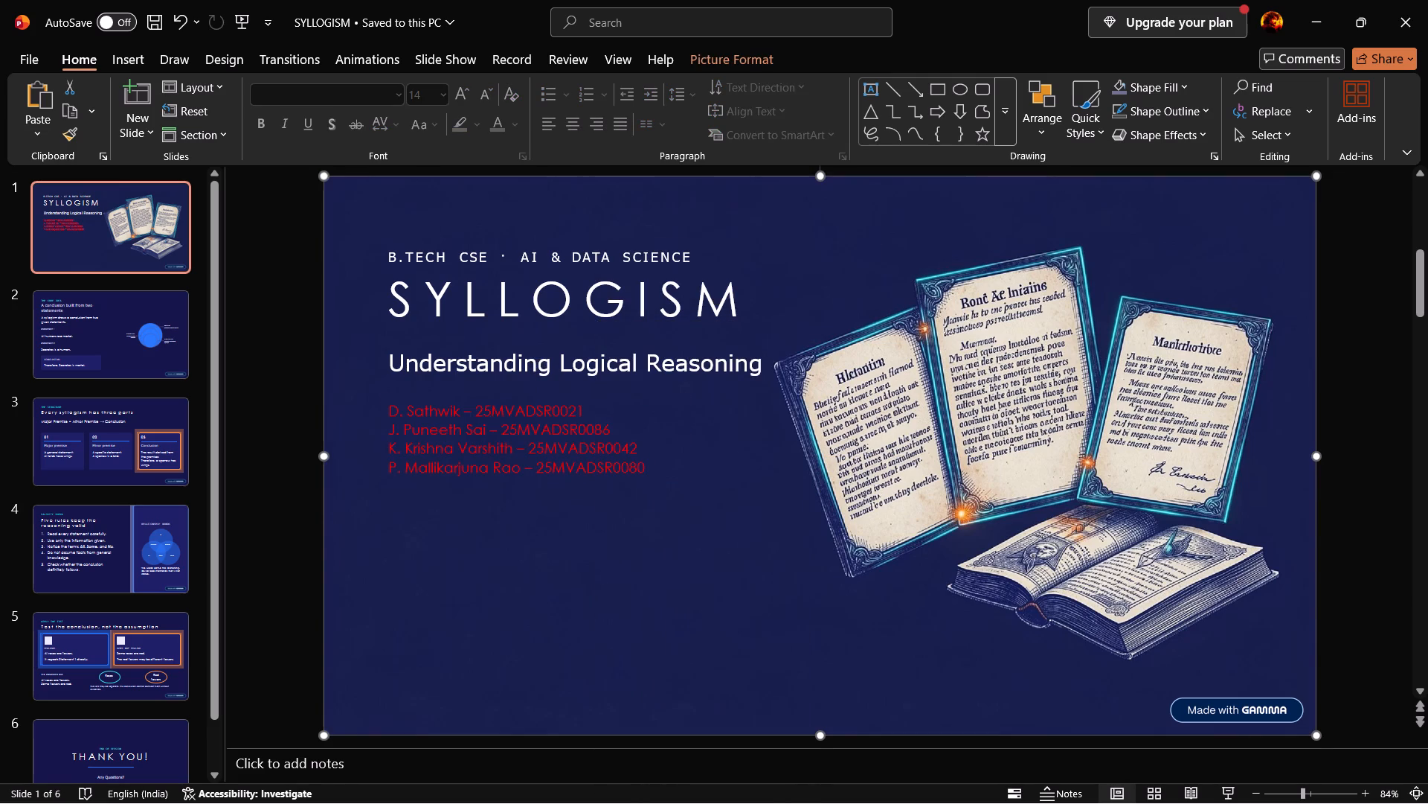
Capture a plain patch of the title slide's background, about 4.91 by 1.33 cm, and paste it over the Made with Gamma badge.
key("shift+super+s")
left_click_drag(745, 644, 919, 692)
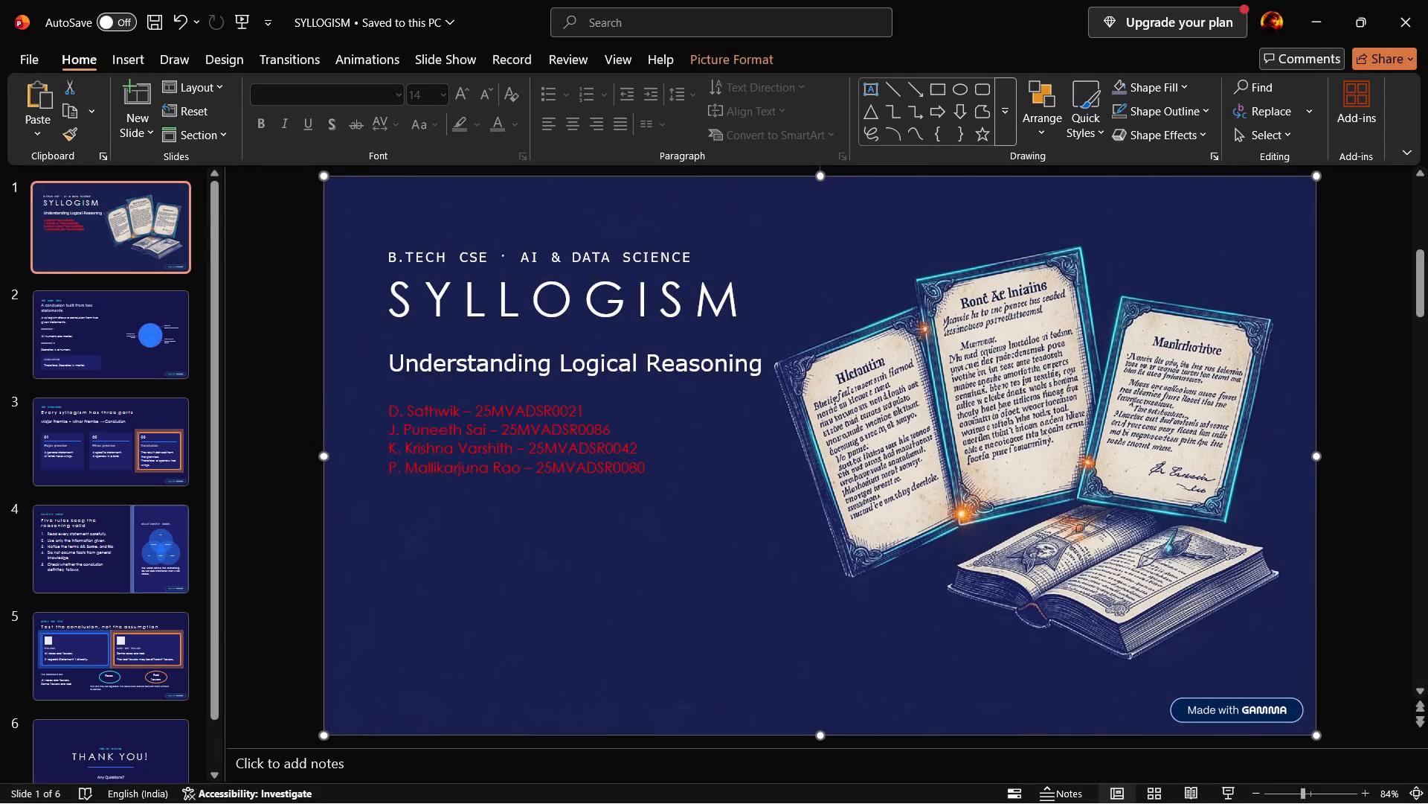
left_click(1250, 709)
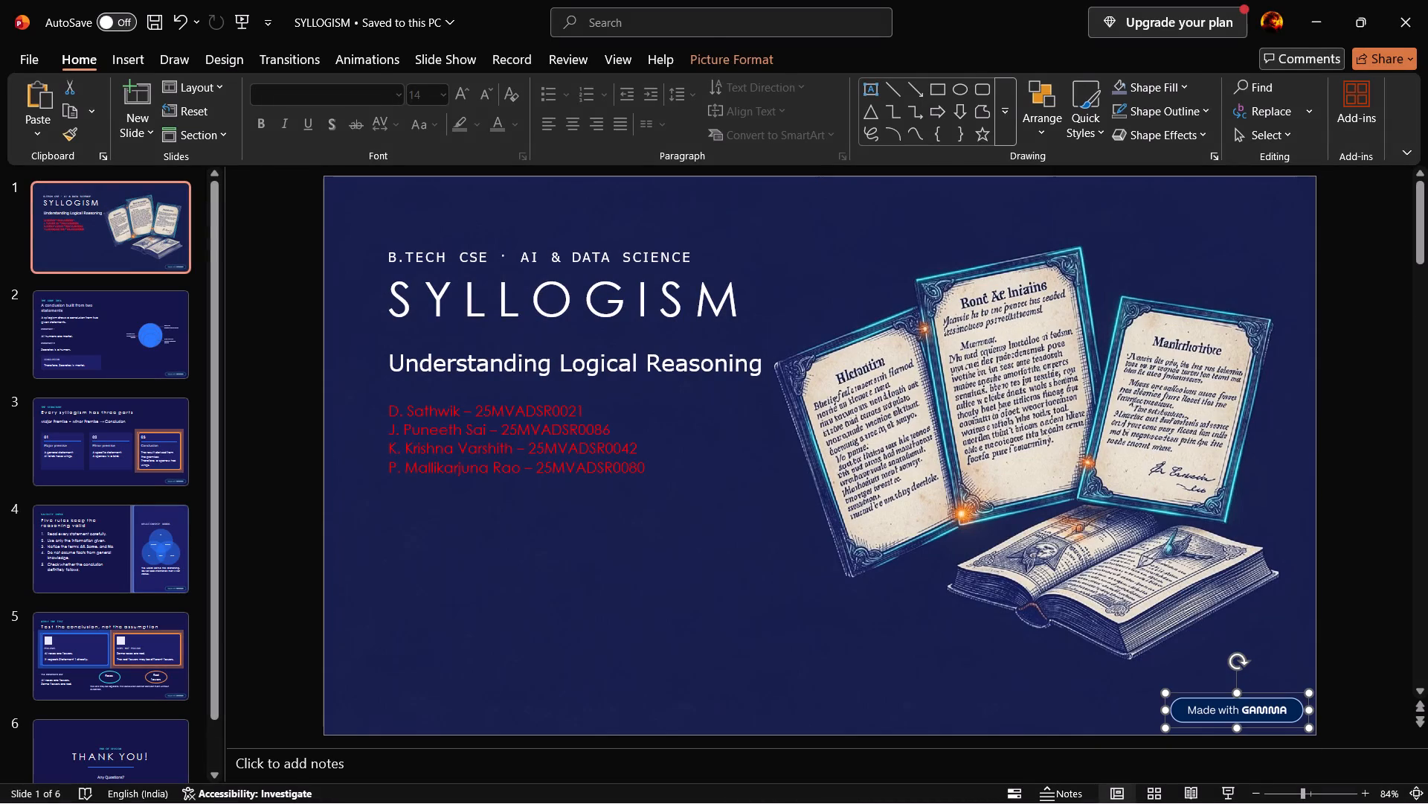
key("ctrl+v")
left_click_drag(849, 463, 1235, 696)
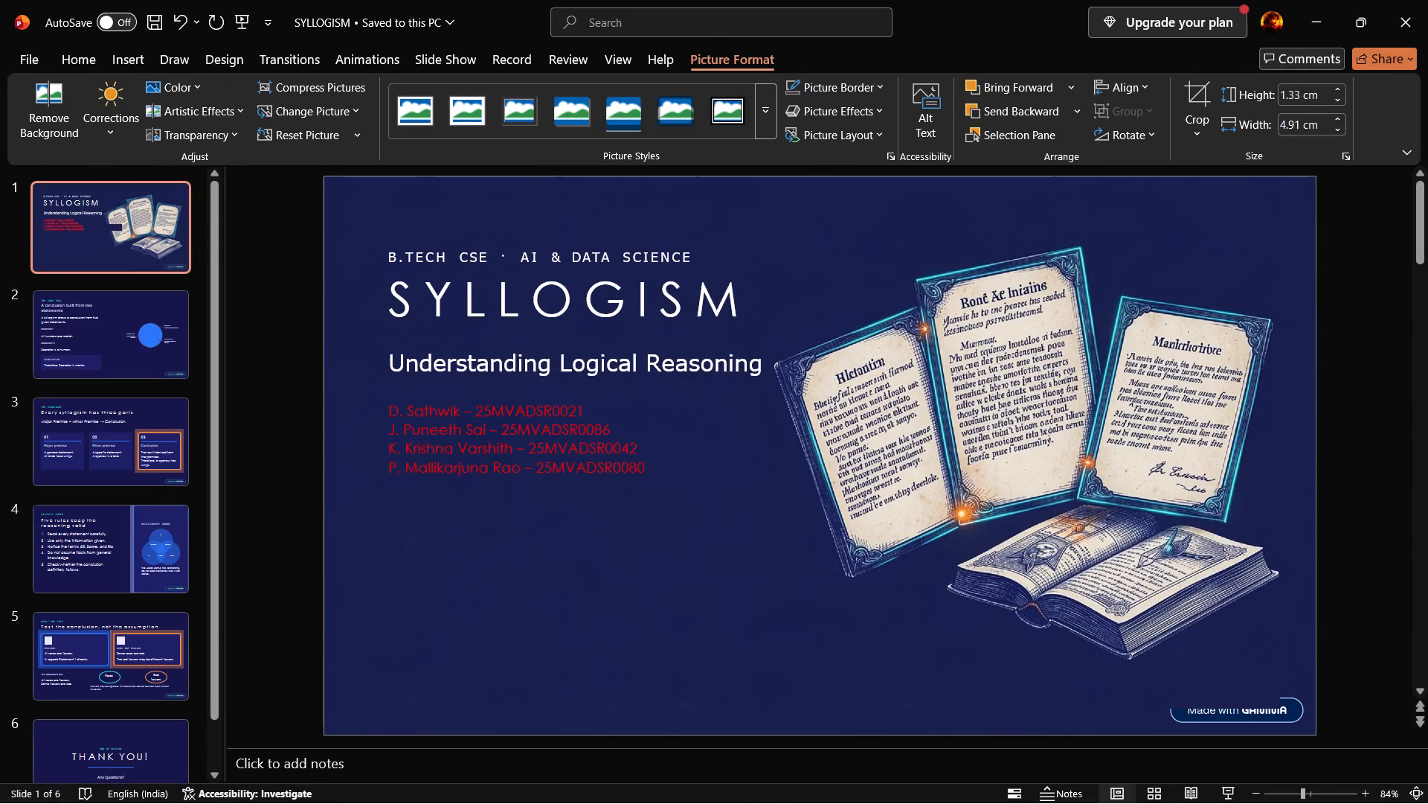
left_click_drag(1235, 696, 1265, 713)
left_click(982, 688)
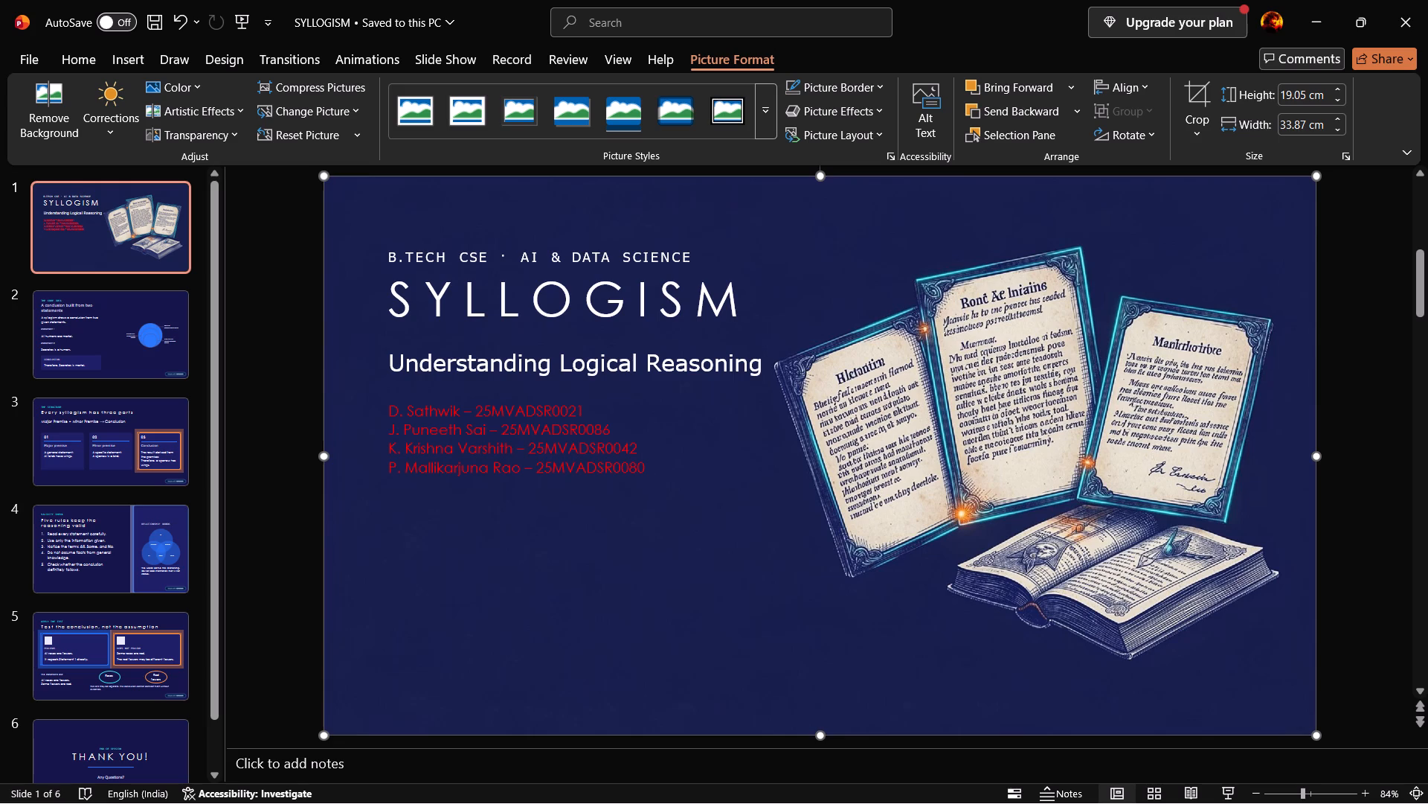
Paste the captured background patch on slide 5 and place it over the Made with Gamma badge.
scroll(993, 665, "down", 3)
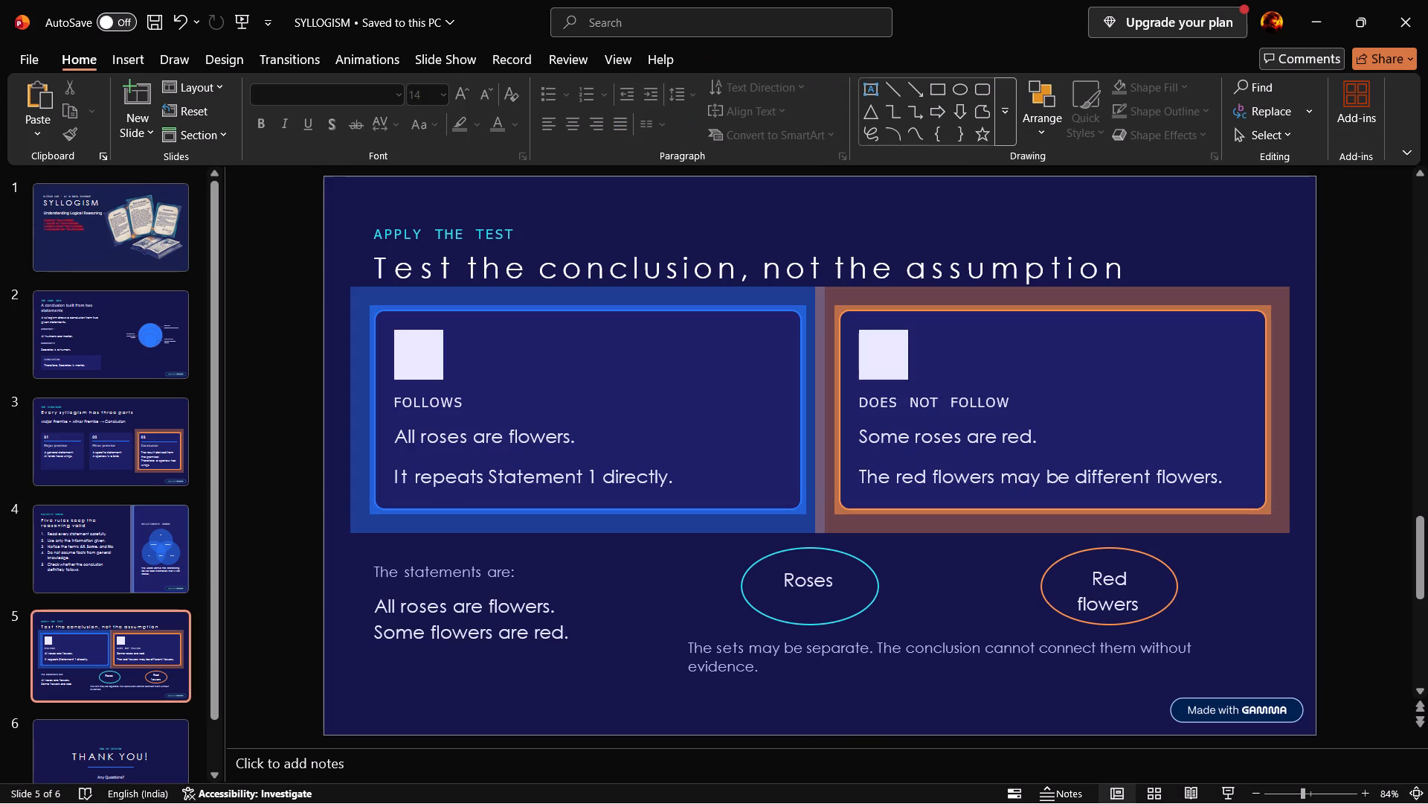
left_click(1219, 652)
key("ctrl+v")
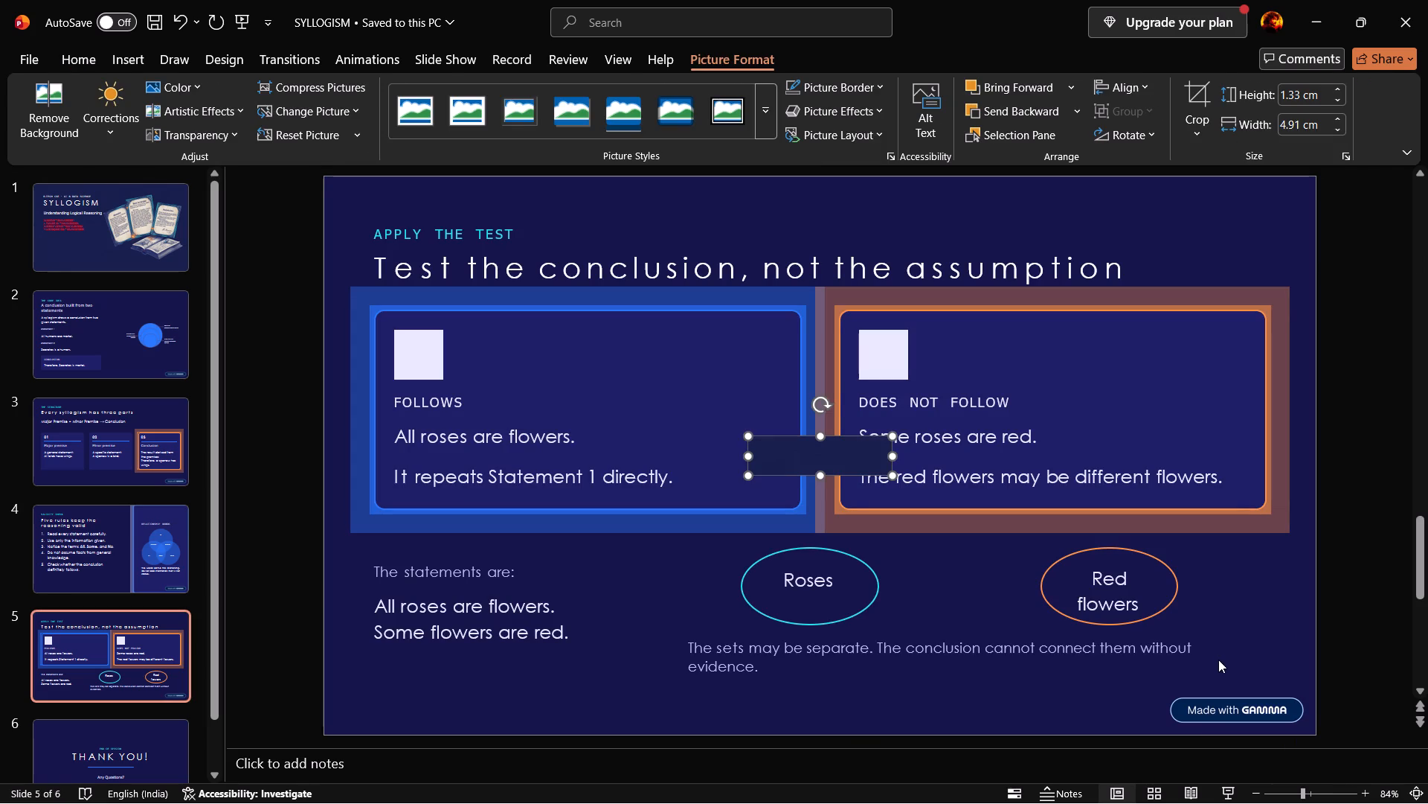
left_click_drag(802, 451, 1229, 712)
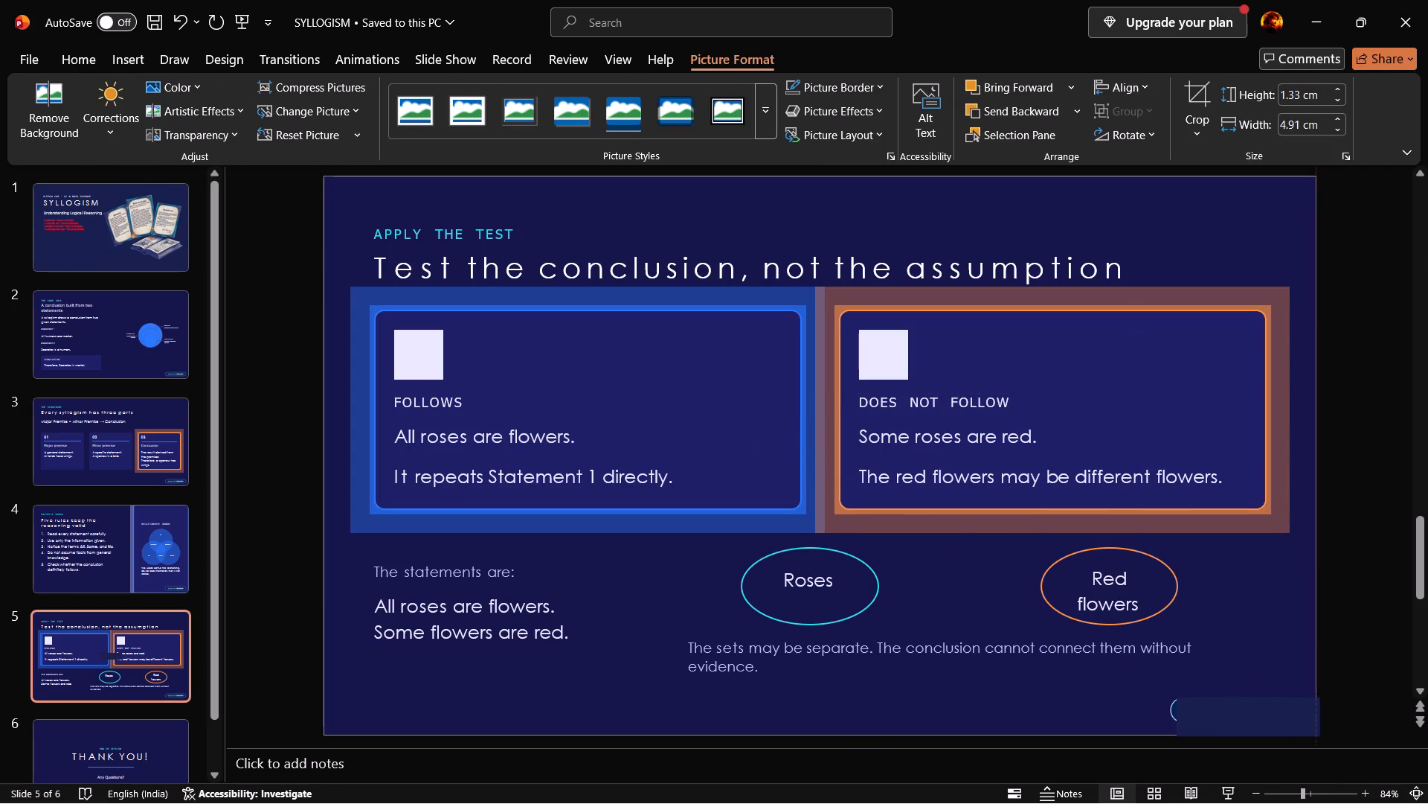
left_click_drag(1229, 712, 1214, 707)
left_click(1214, 707)
left_click(1035, 687)
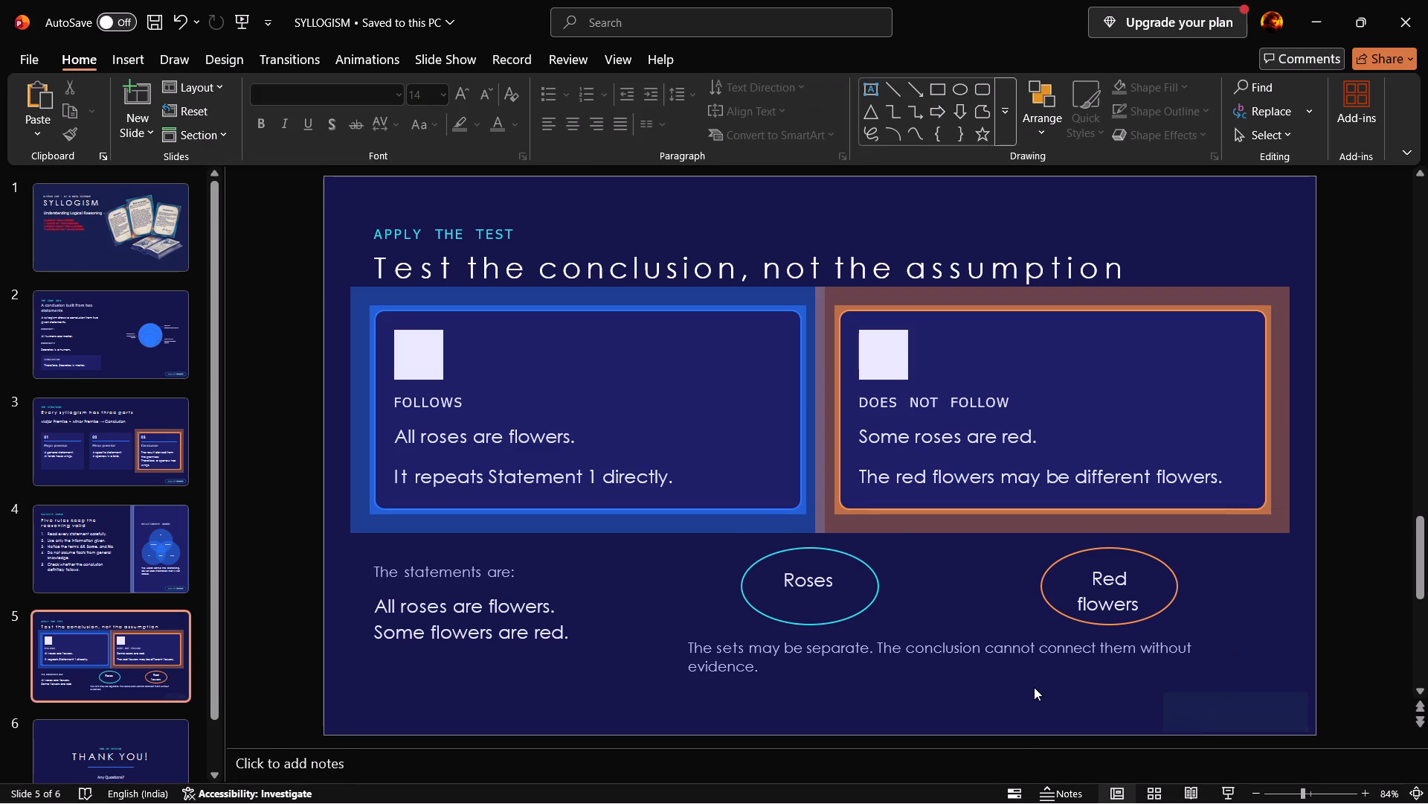
Paste the background patch on the Thank You slide and place it over the Made with Gamma badge.
scroll(1035, 685, "down", 1)
left_click(1223, 710)
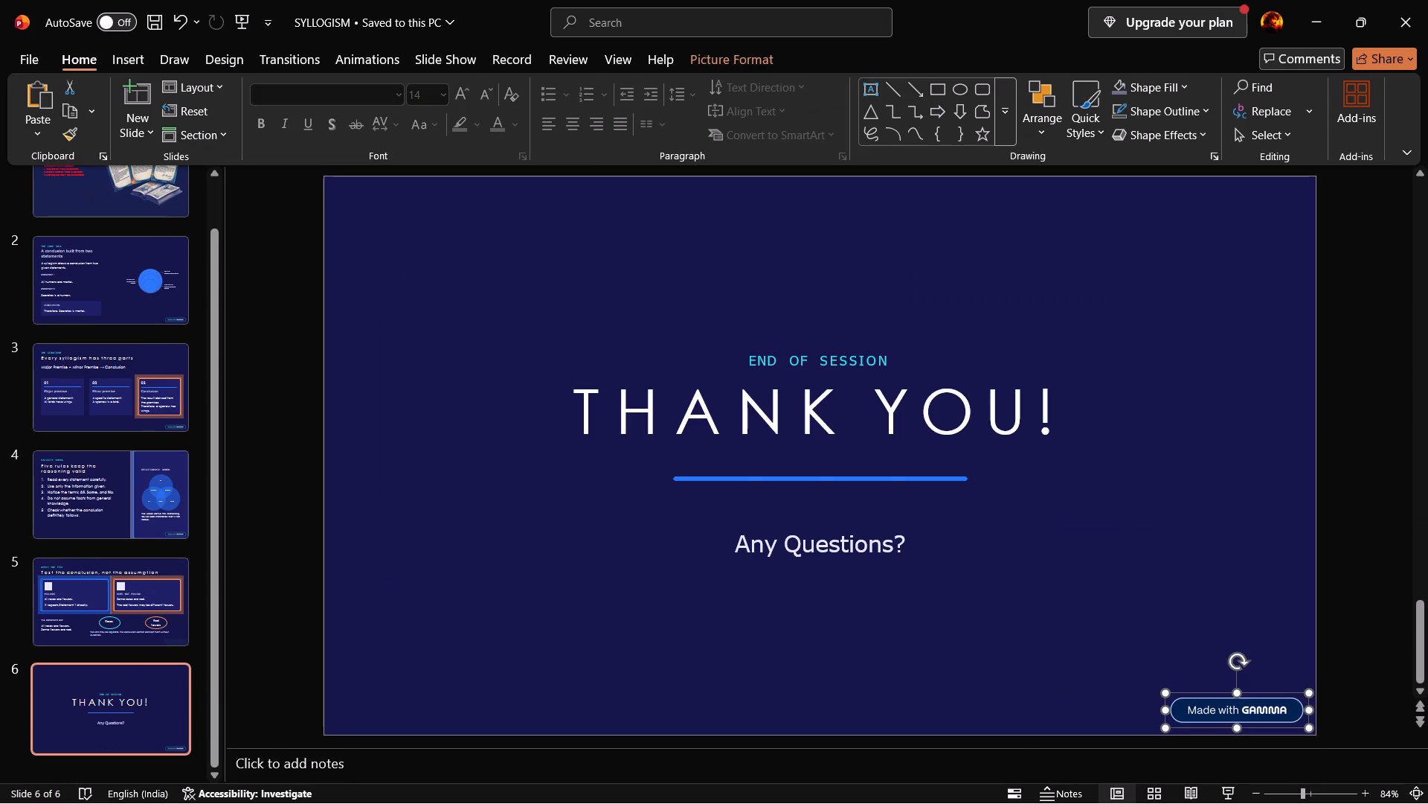
key("ctrl+v")
left_click_drag(829, 452, 1070, 604)
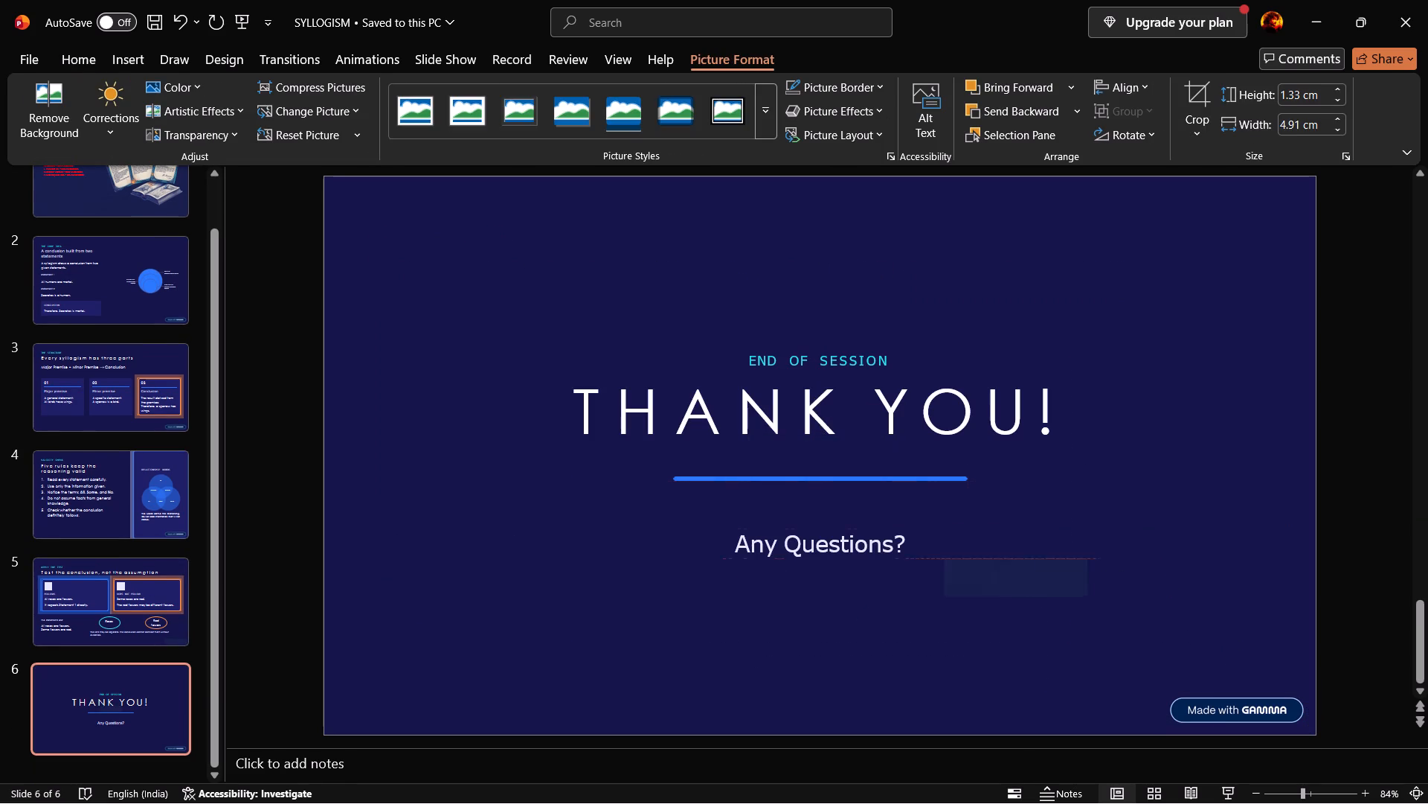
left_click_drag(1070, 604, 1247, 709)
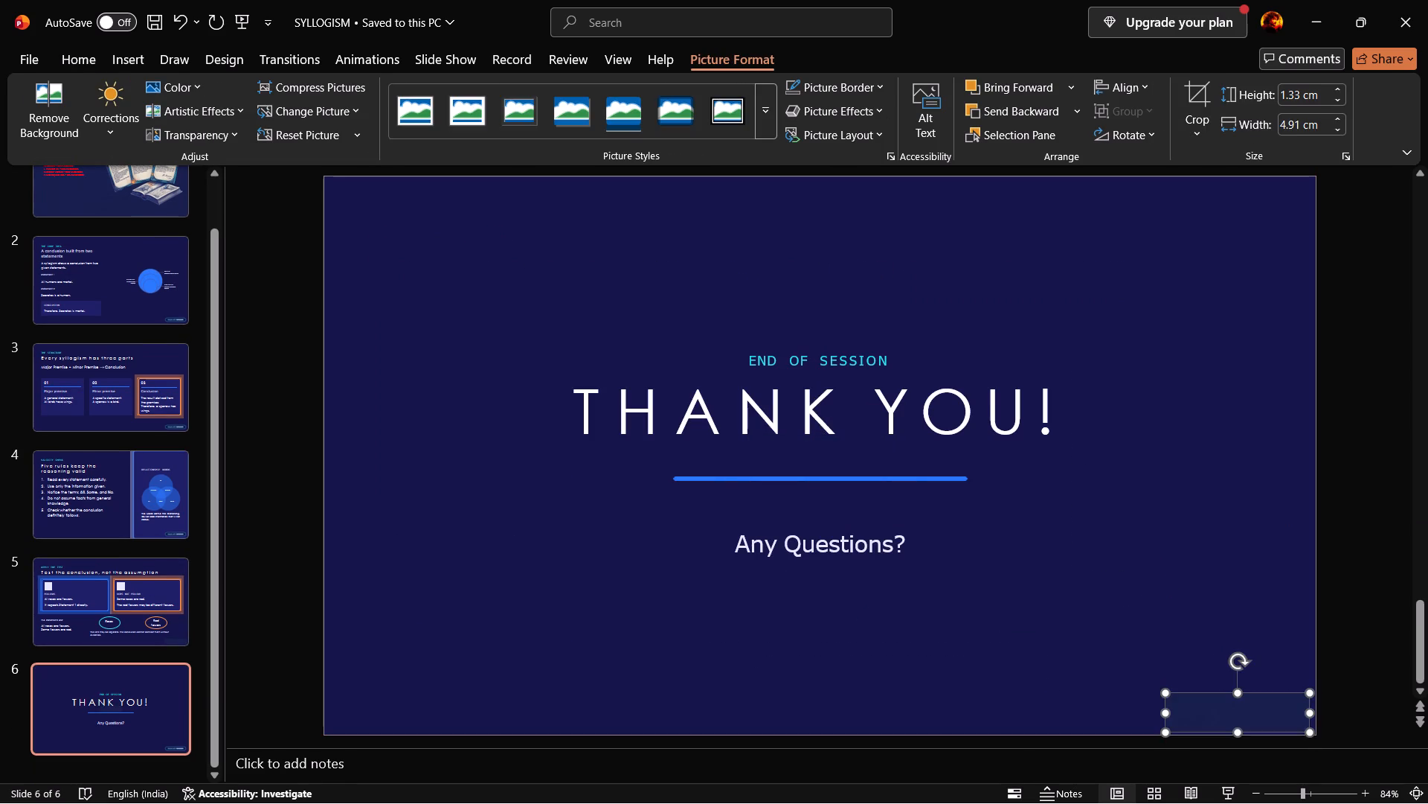
left_click(1166, 612)
Paste the background patch on slide 4 and place it over the Made with Gamma badge.
left_click(89, 580)
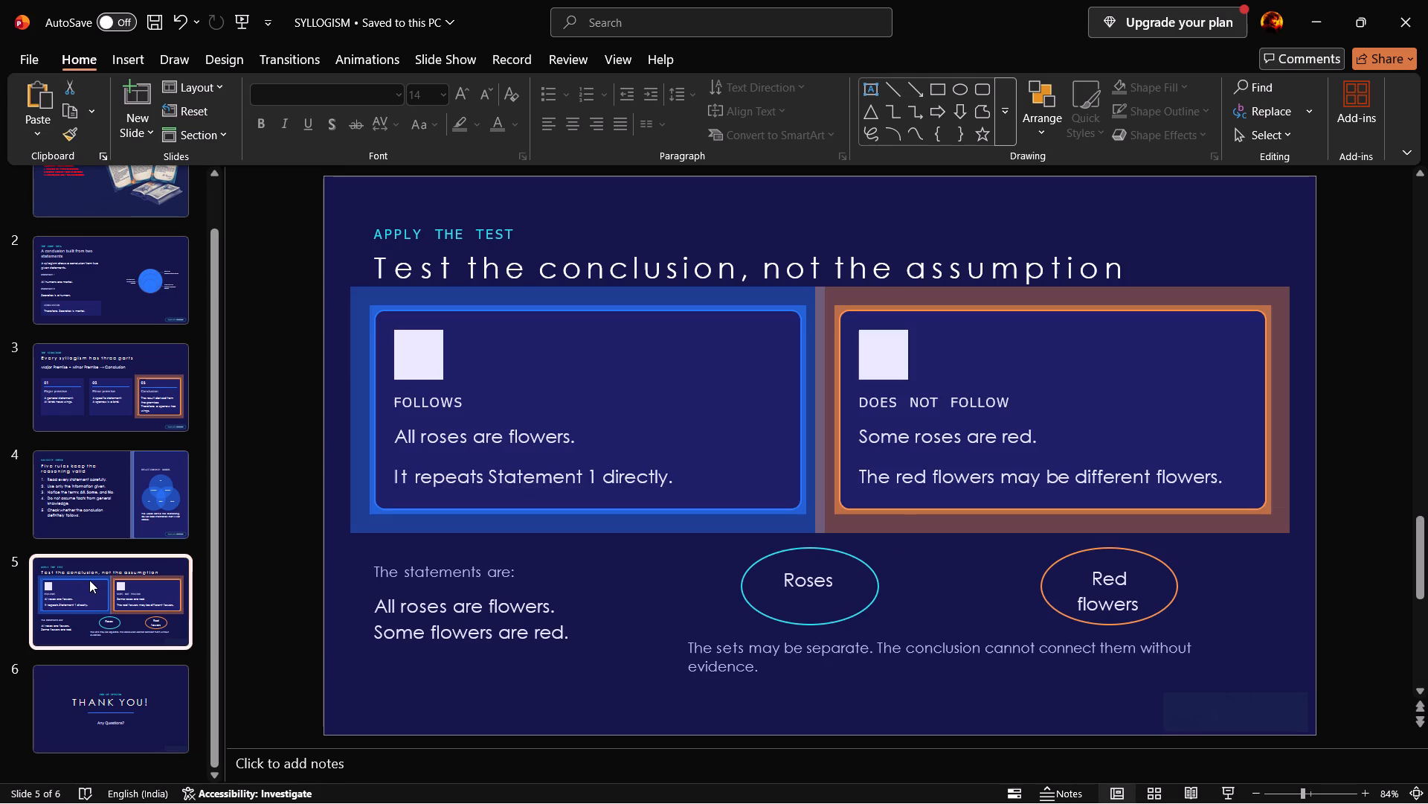
left_click(79, 508)
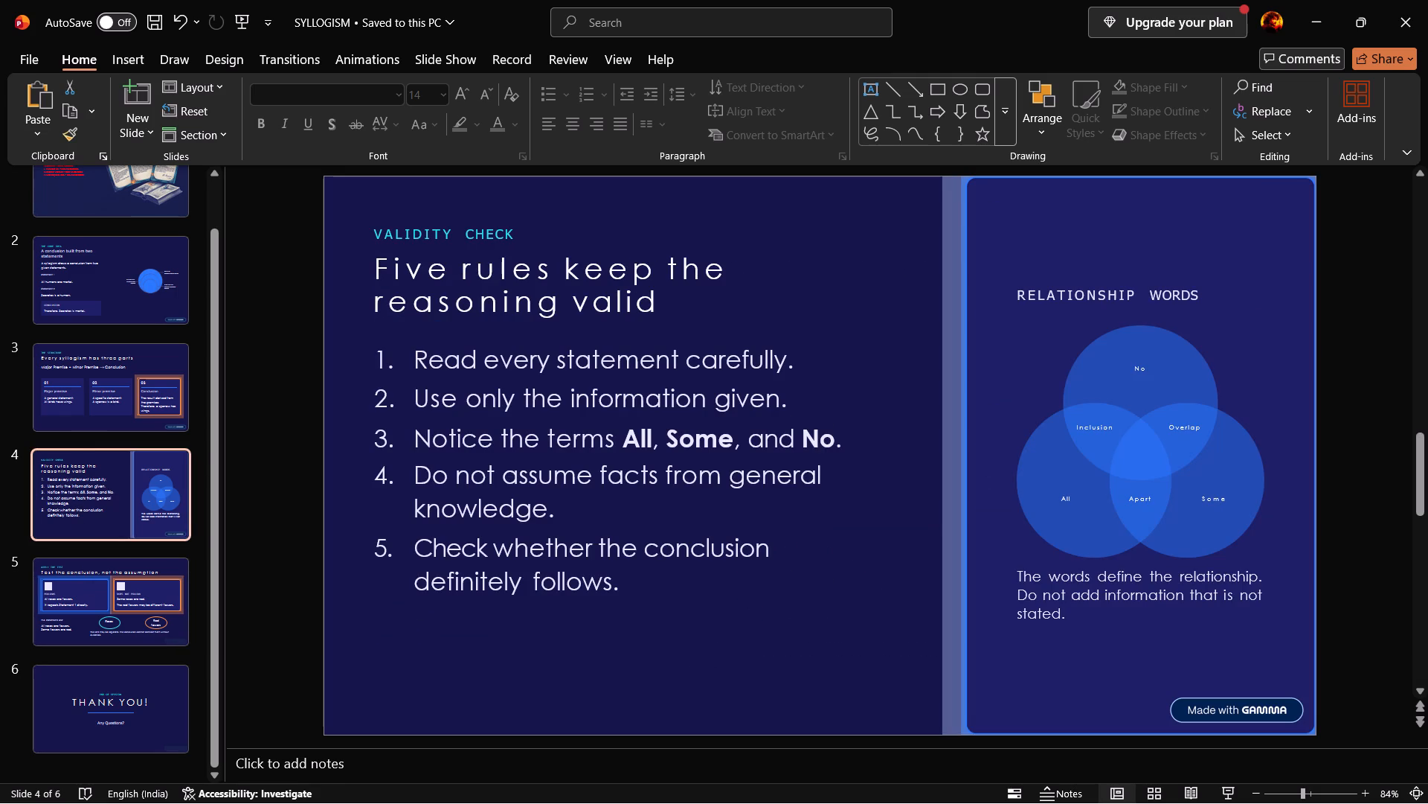
left_click(1220, 715)
key("ctrl+v")
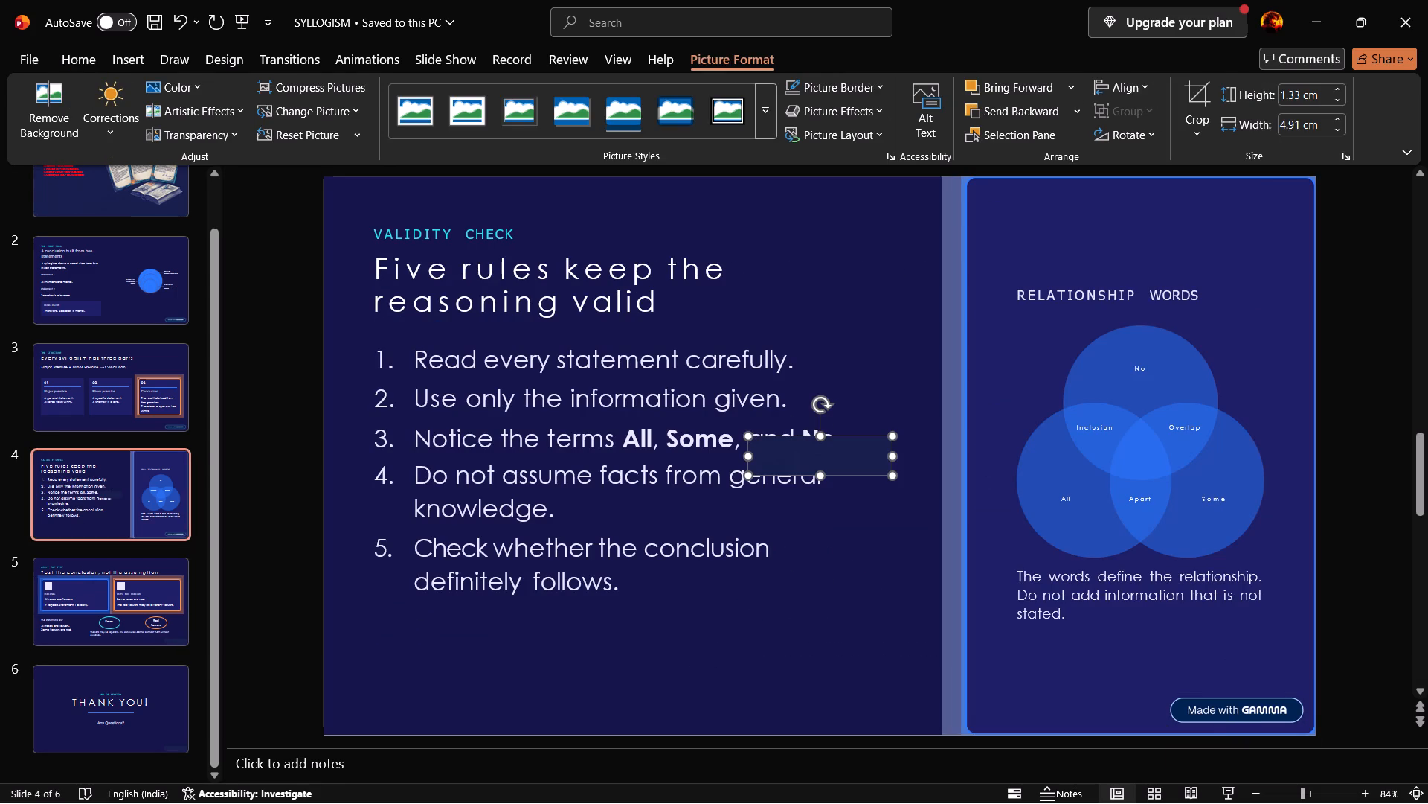
left_click_drag(839, 463, 1237, 706)
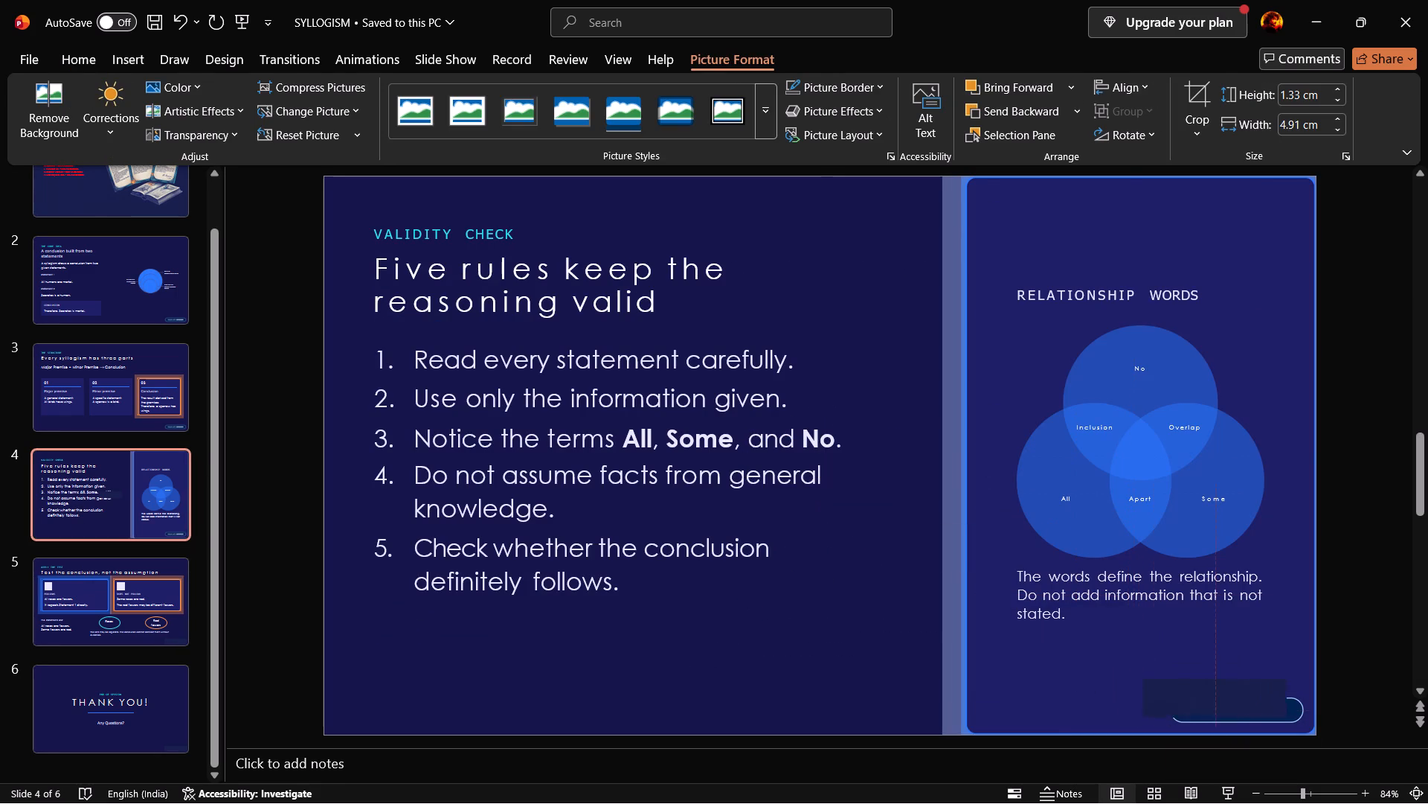
left_click_drag(1237, 706, 1256, 715)
left_click(818, 632)
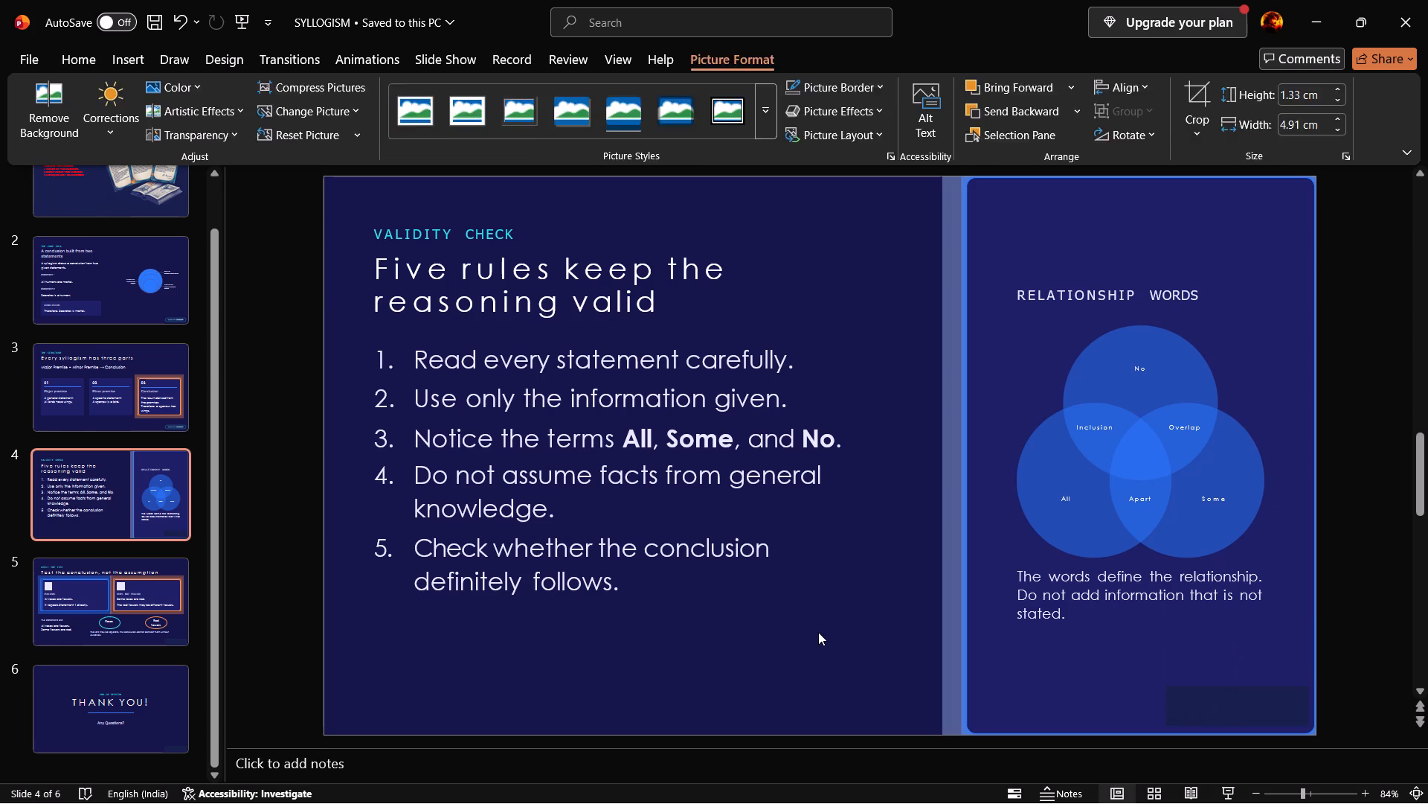
Delete the background patch covering the Made with Gamma badge on slide 4.
left_click(1251, 706)
key("Delete")
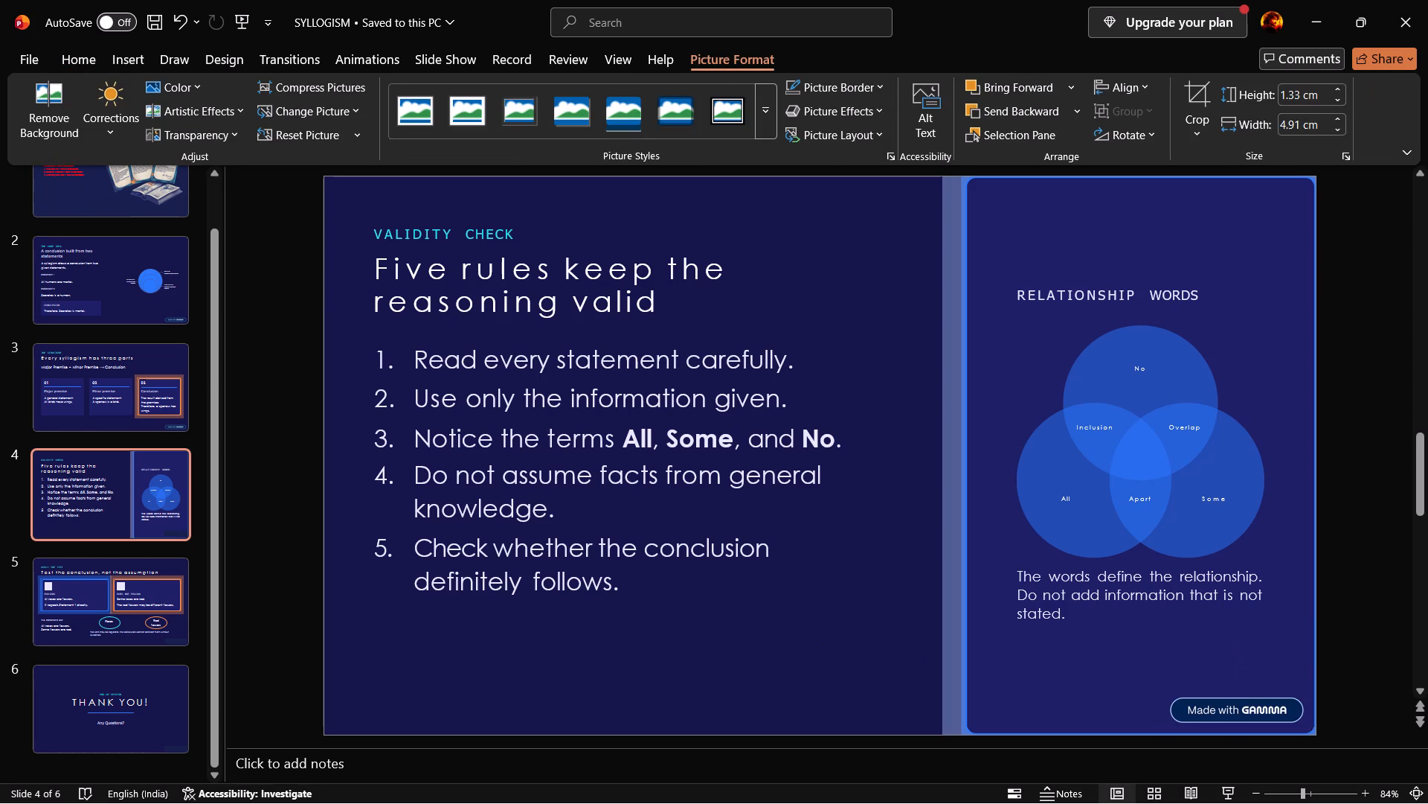
Capture a plain patch of slide 4's Relationship Words panel, about 3.85 by 1.27 cm, and paste it over the Made with Gamma badge.
right_click(1058, 637)
left_click(1011, 668)
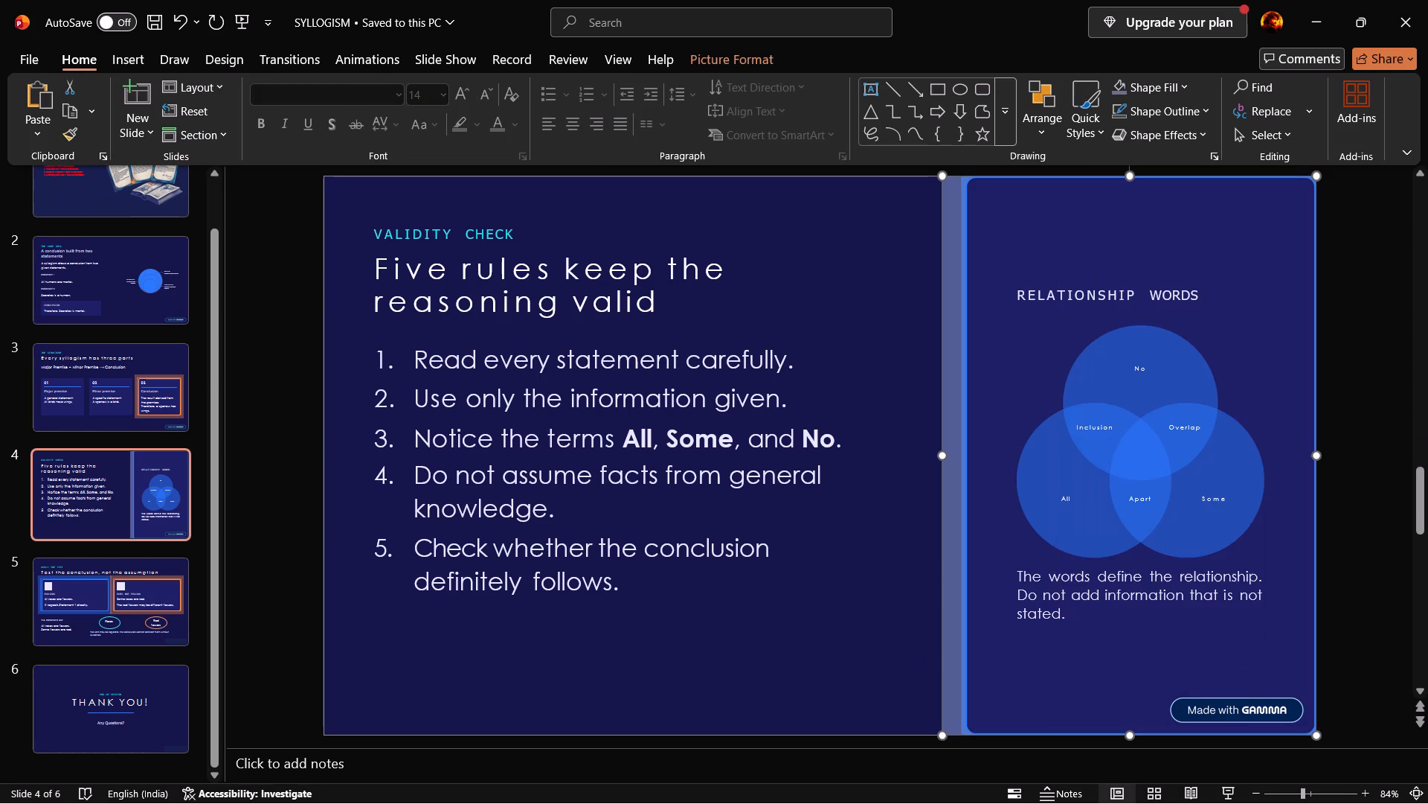
key("shift+super+d")
key("shift+super+s")
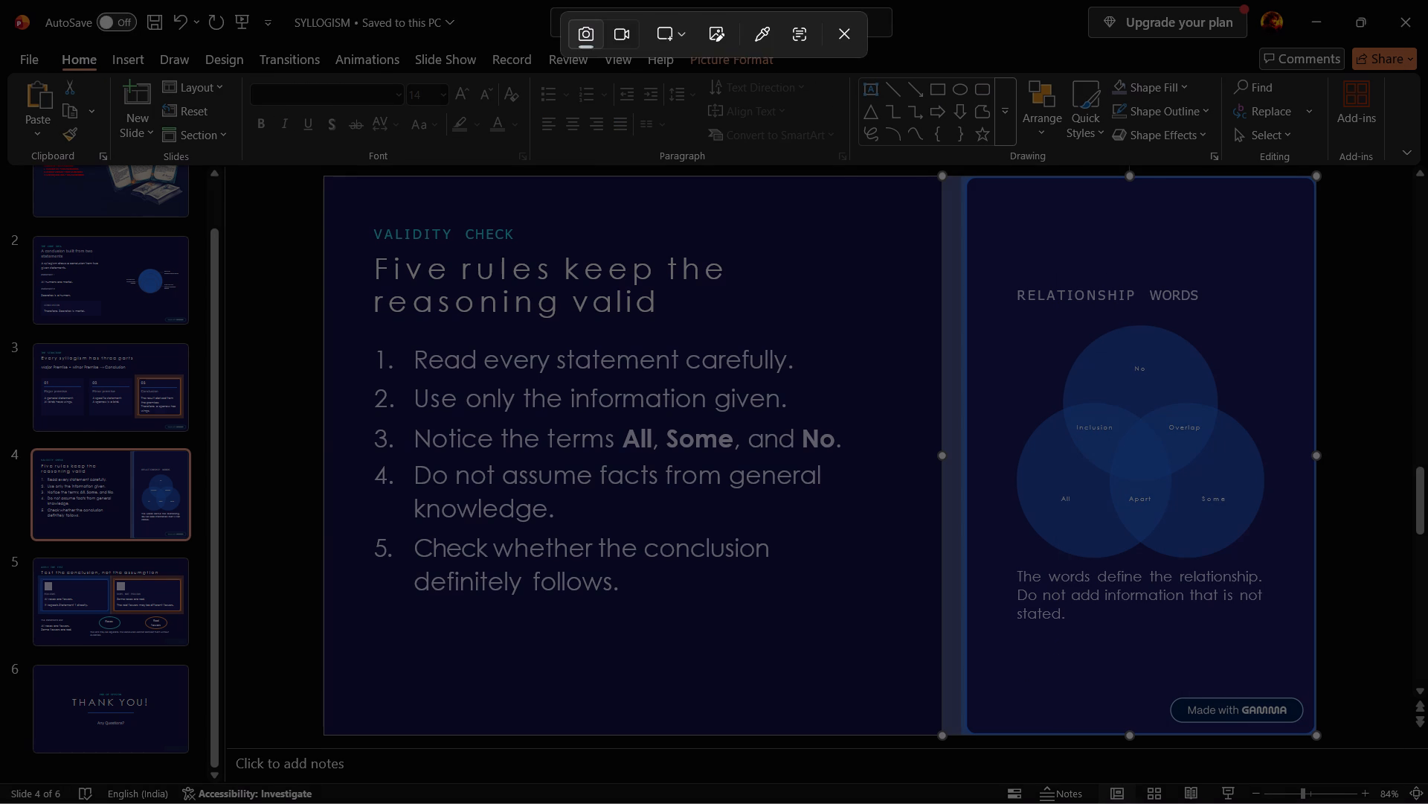
left_click_drag(1023, 663, 1160, 708)
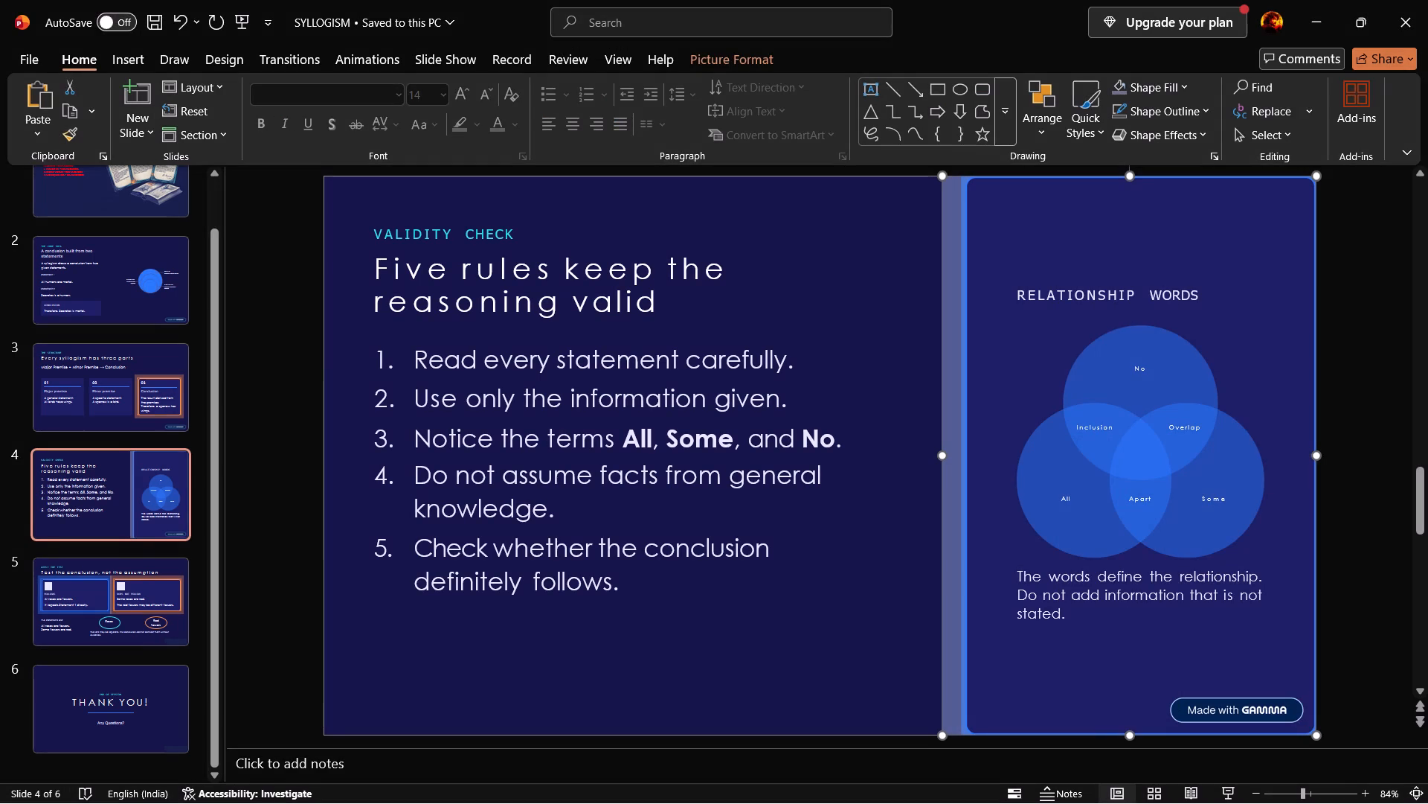
key("ctrl+v")
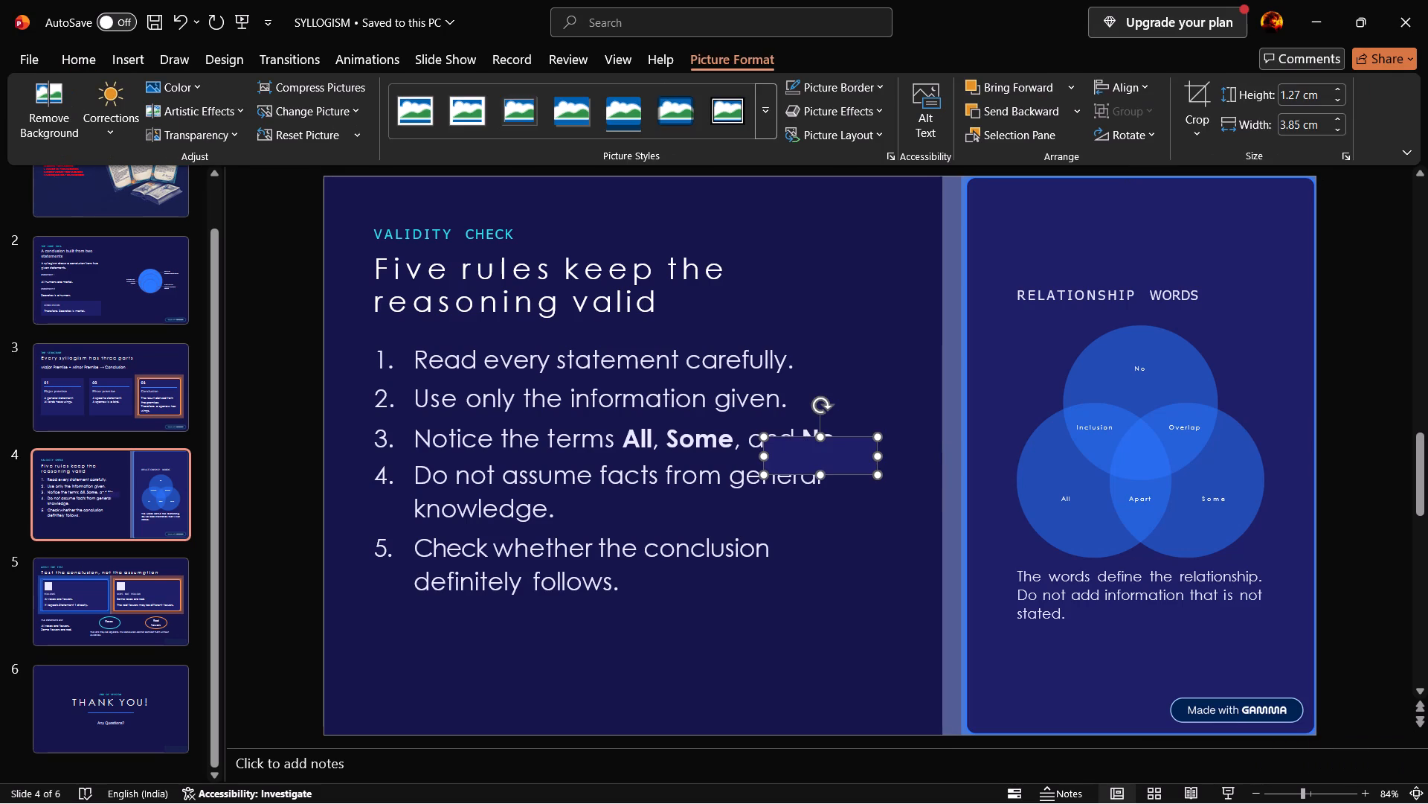
left_click_drag(832, 466, 1241, 720)
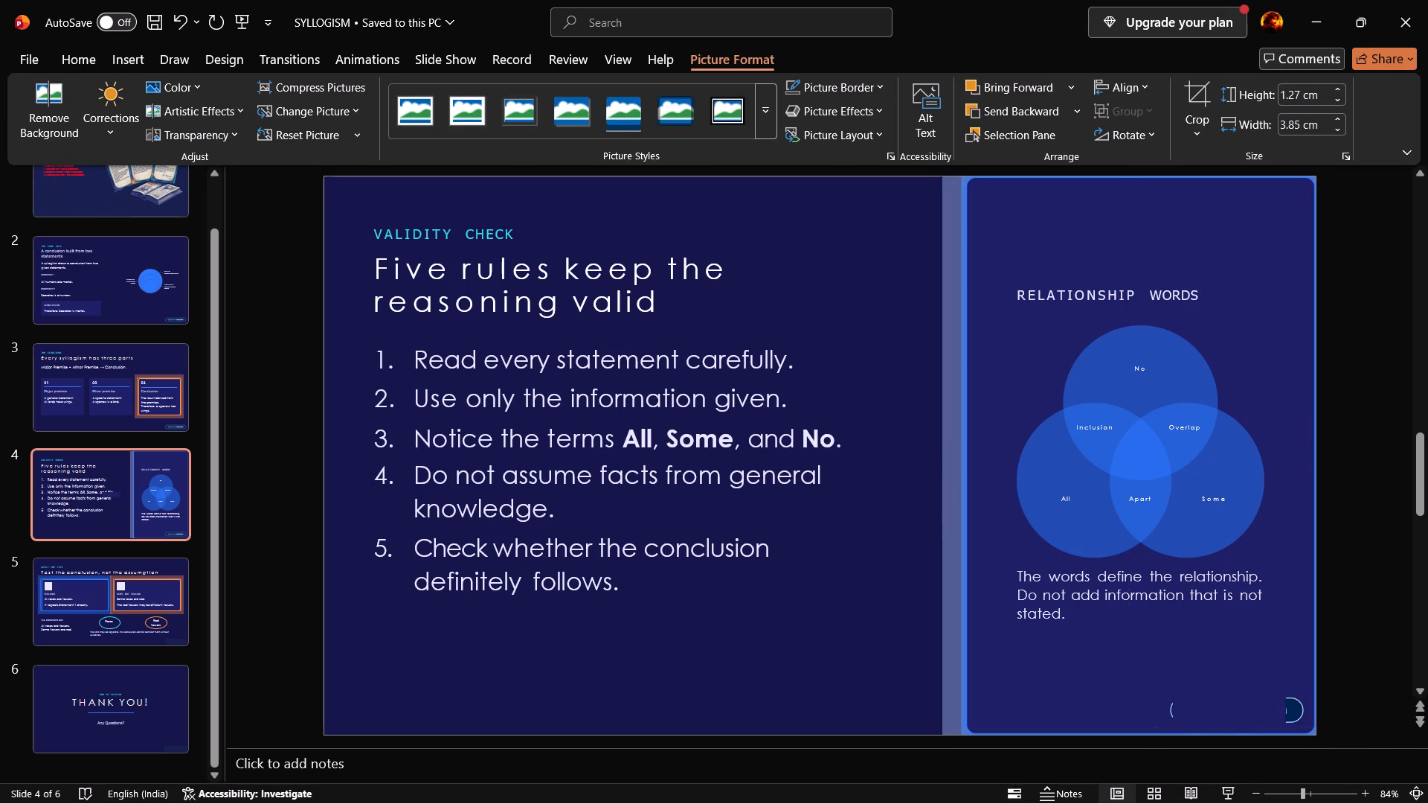
left_click_drag(1241, 720, 1264, 715)
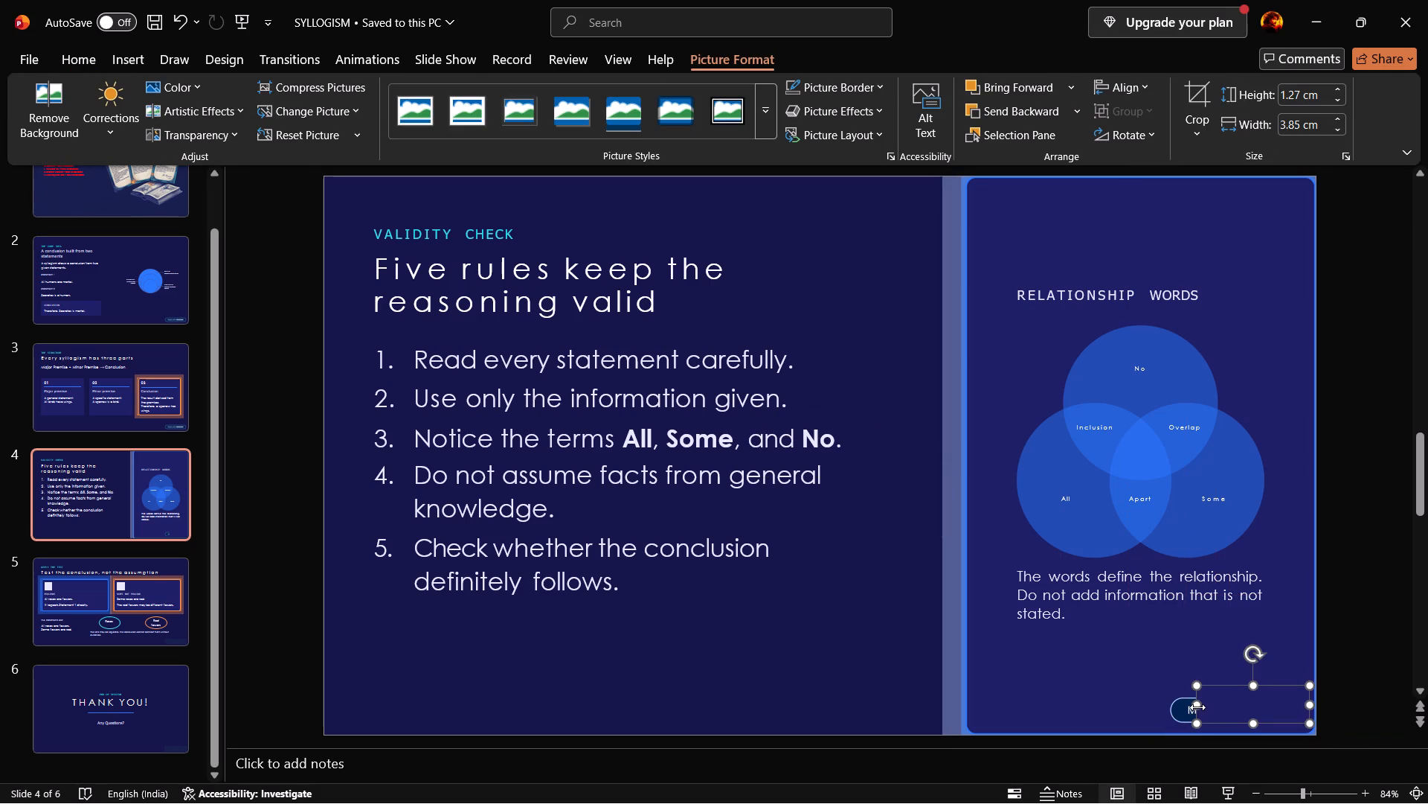
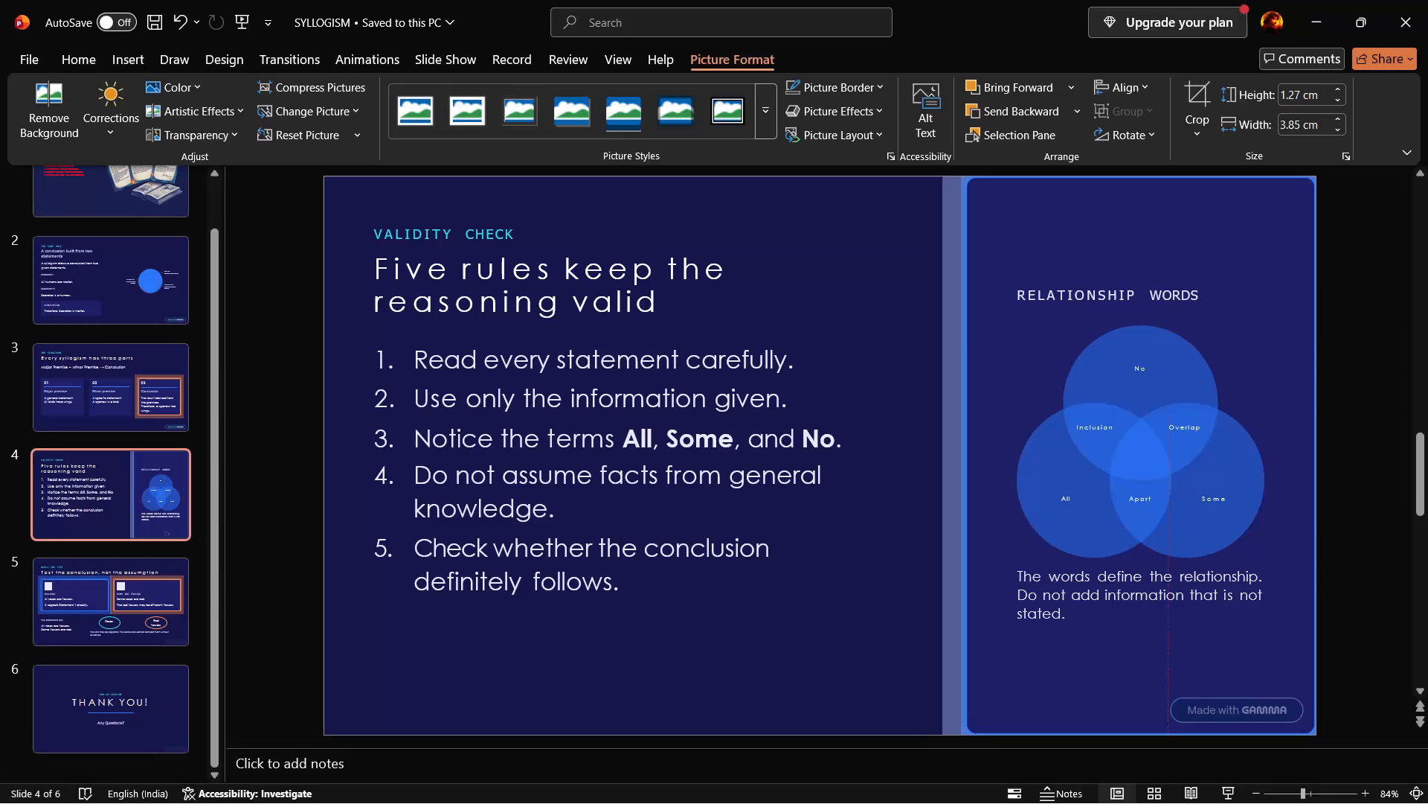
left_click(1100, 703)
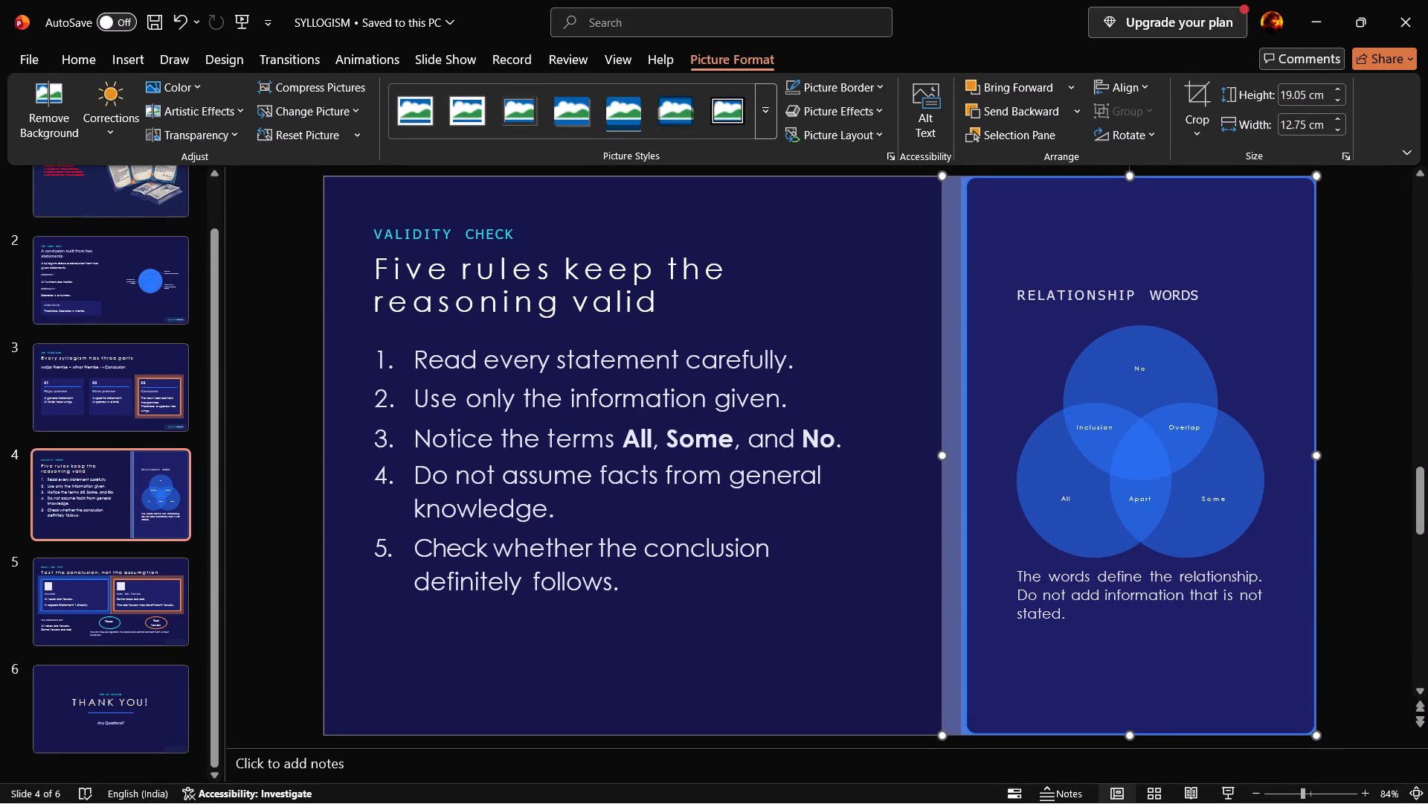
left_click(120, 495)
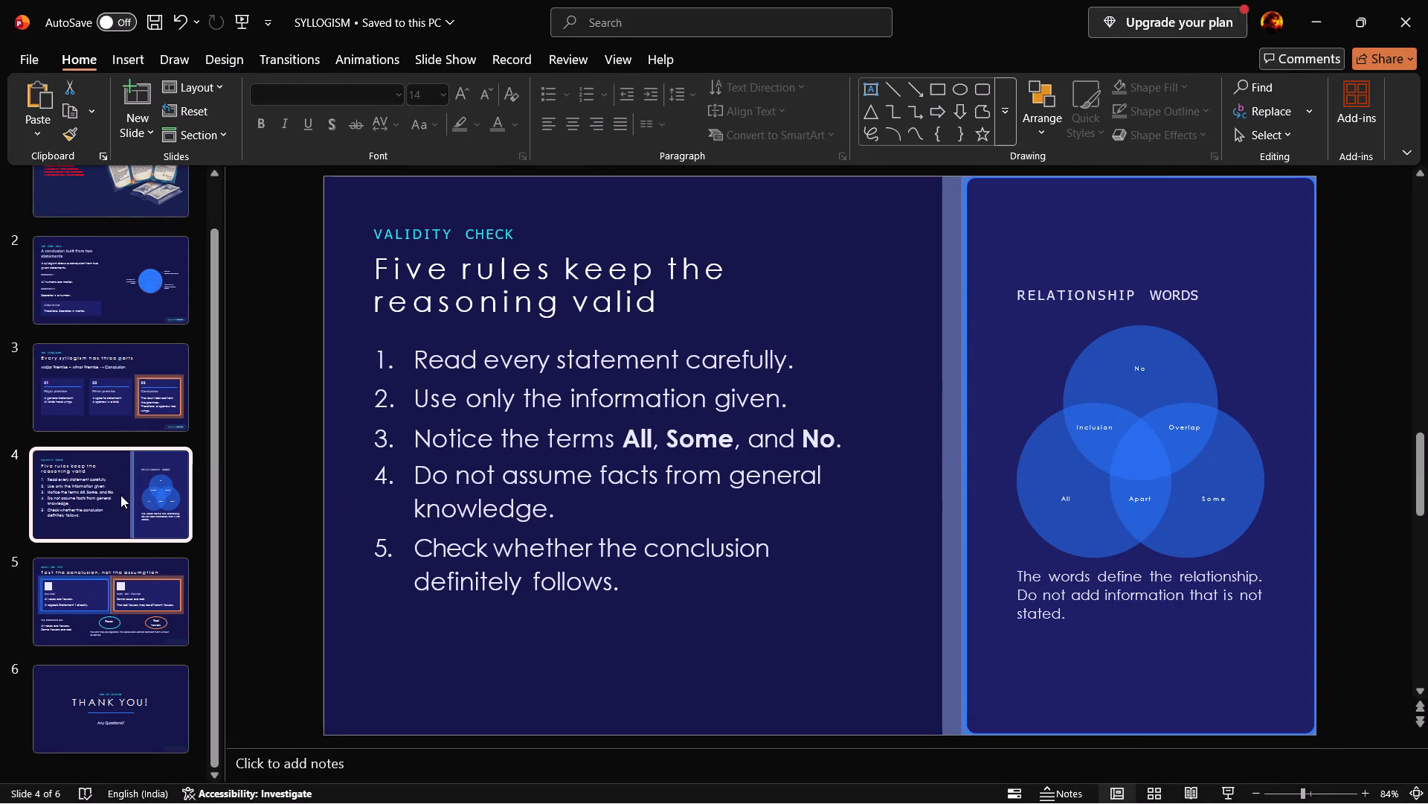
Capture a plain background patch below slide 3's cards, about 6.35 by 1.63 cm, and paste it over the Made with Gamma badge.
left_click(108, 406)
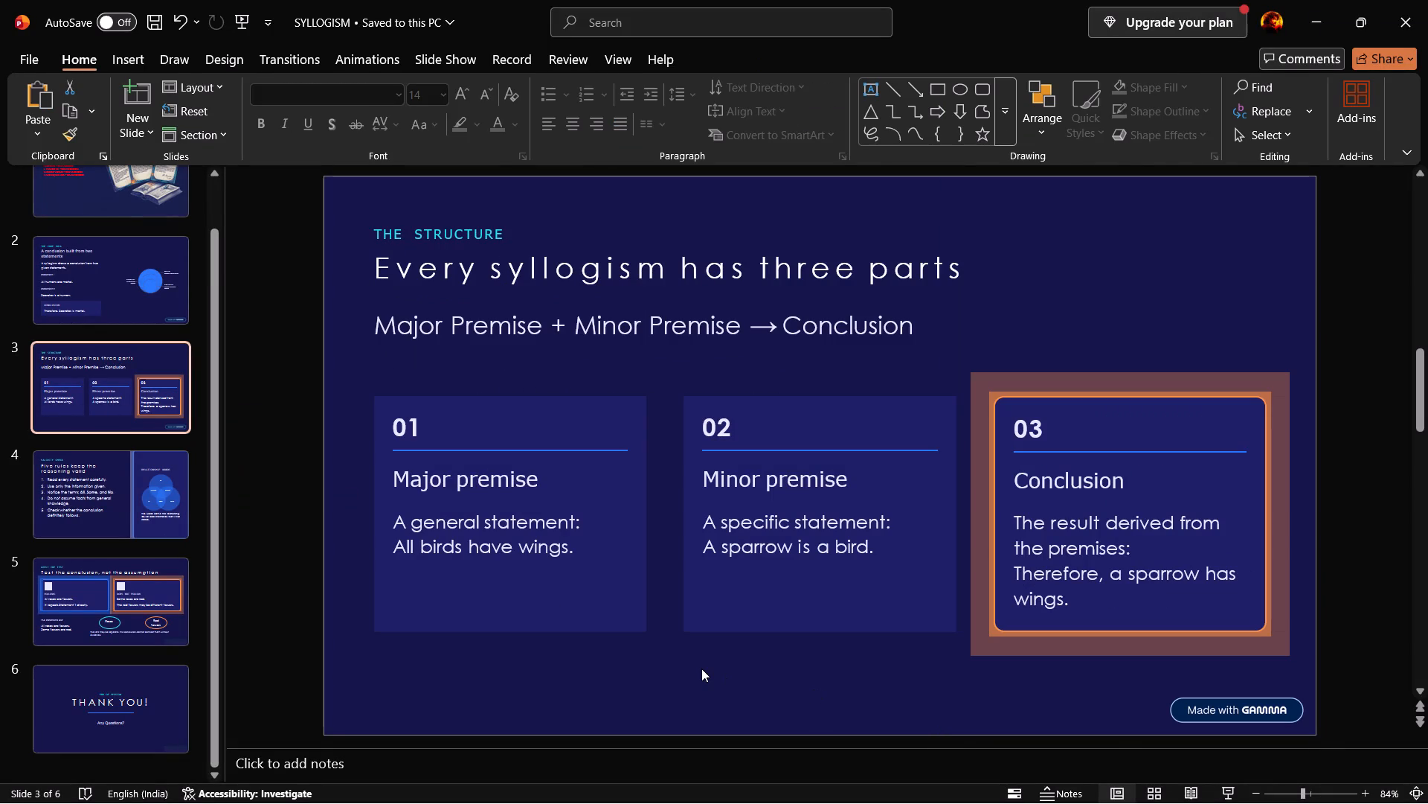
key("shift+super+s")
left_click_drag(699, 665, 701, 665)
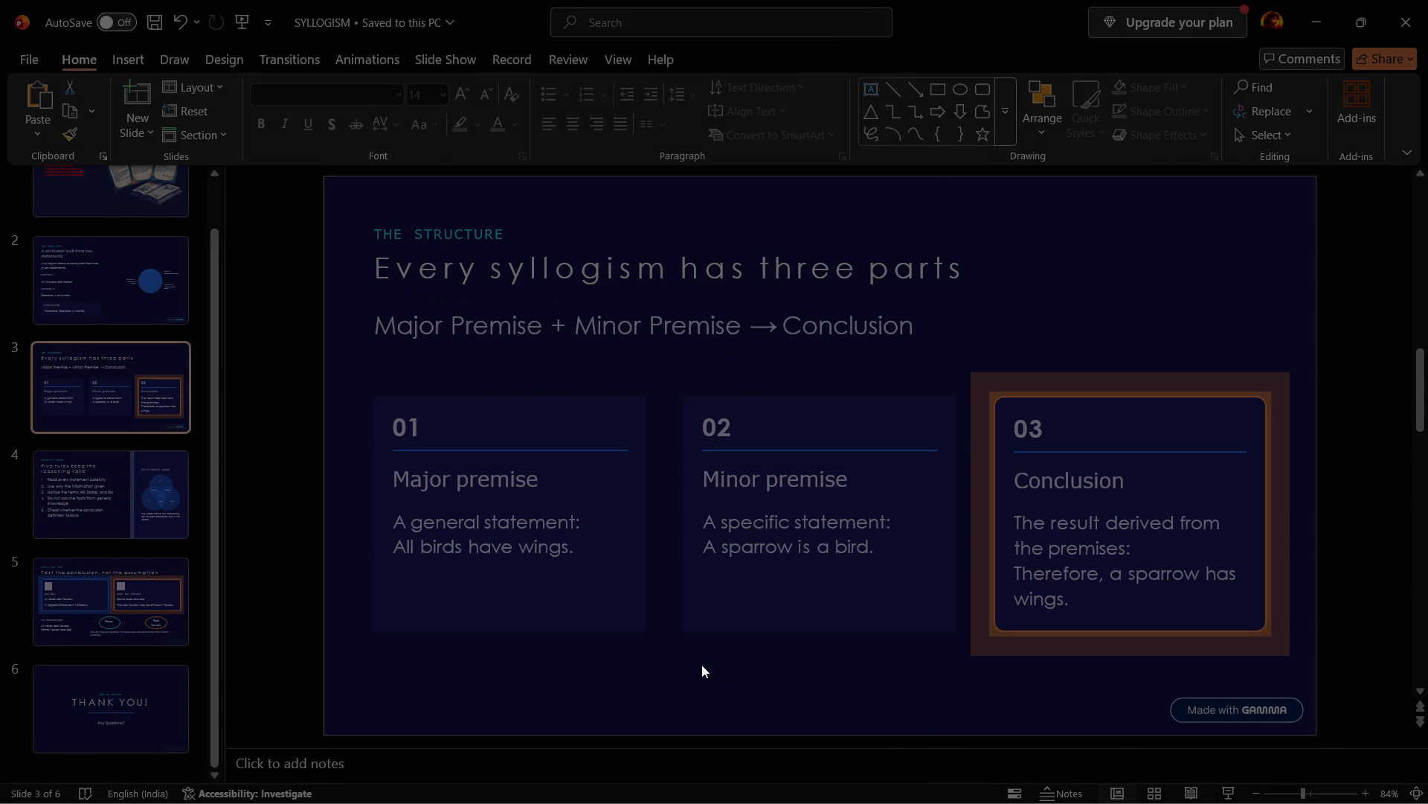
left_click_drag(701, 665, 922, 723)
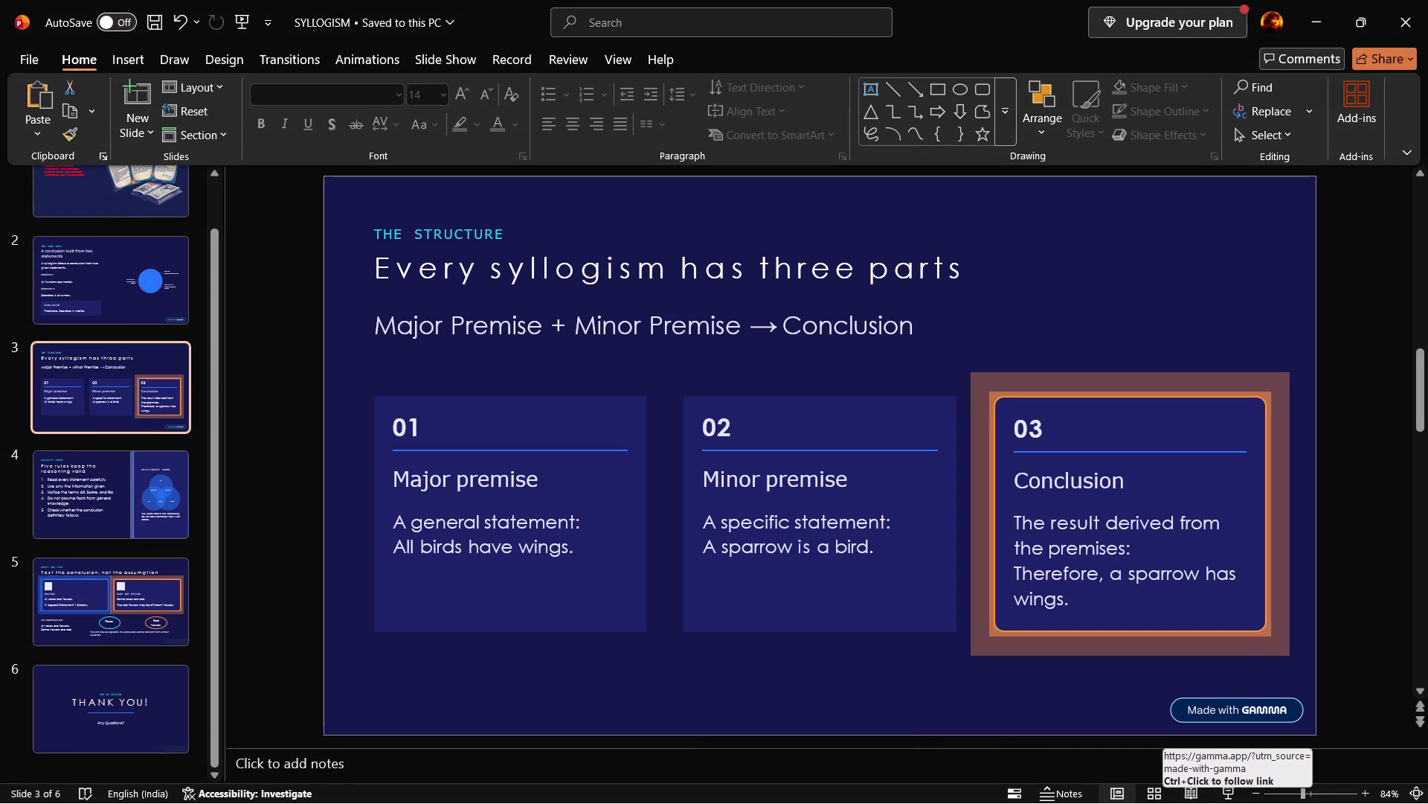
right_click(1236, 713)
key("ctrl+v")
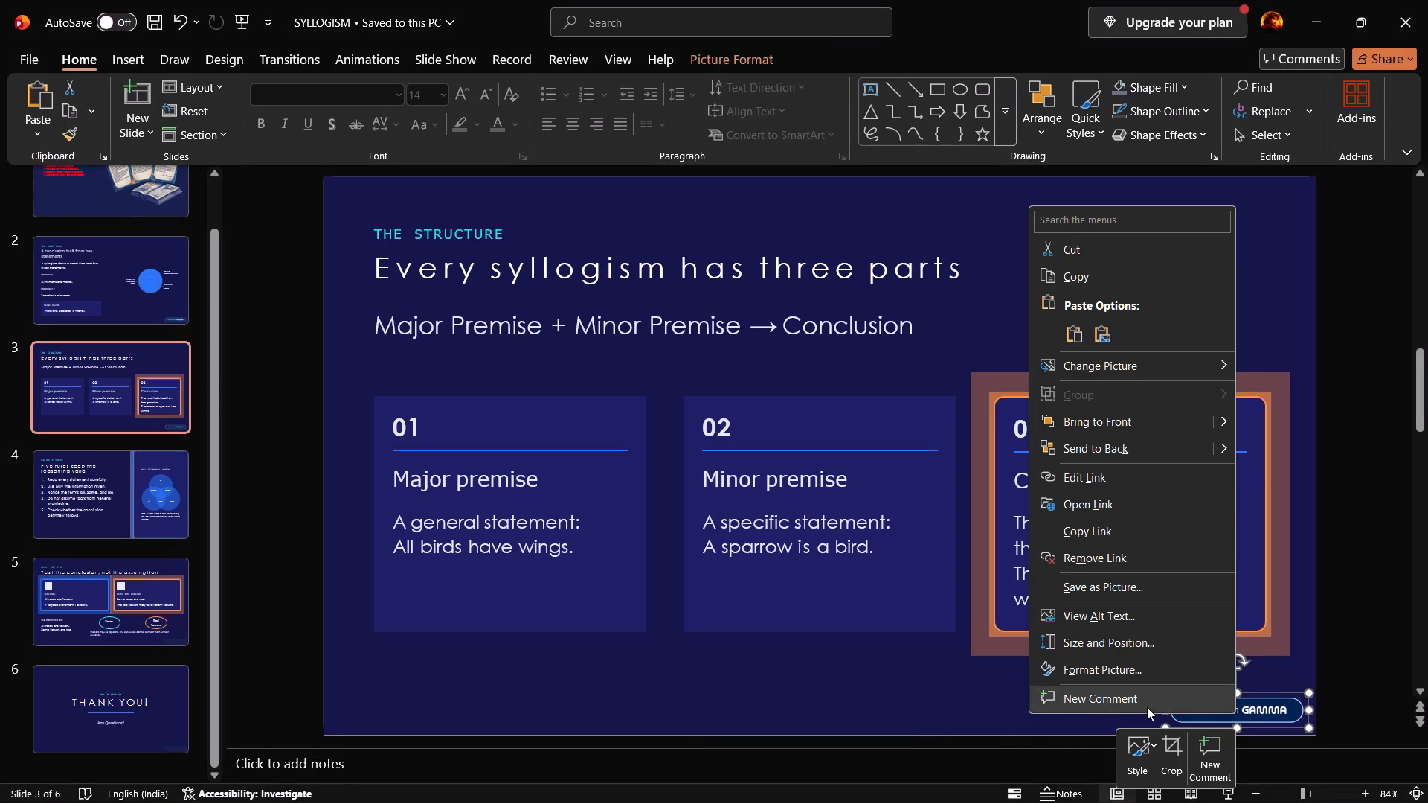
left_click(898, 707)
right_click(1200, 697)
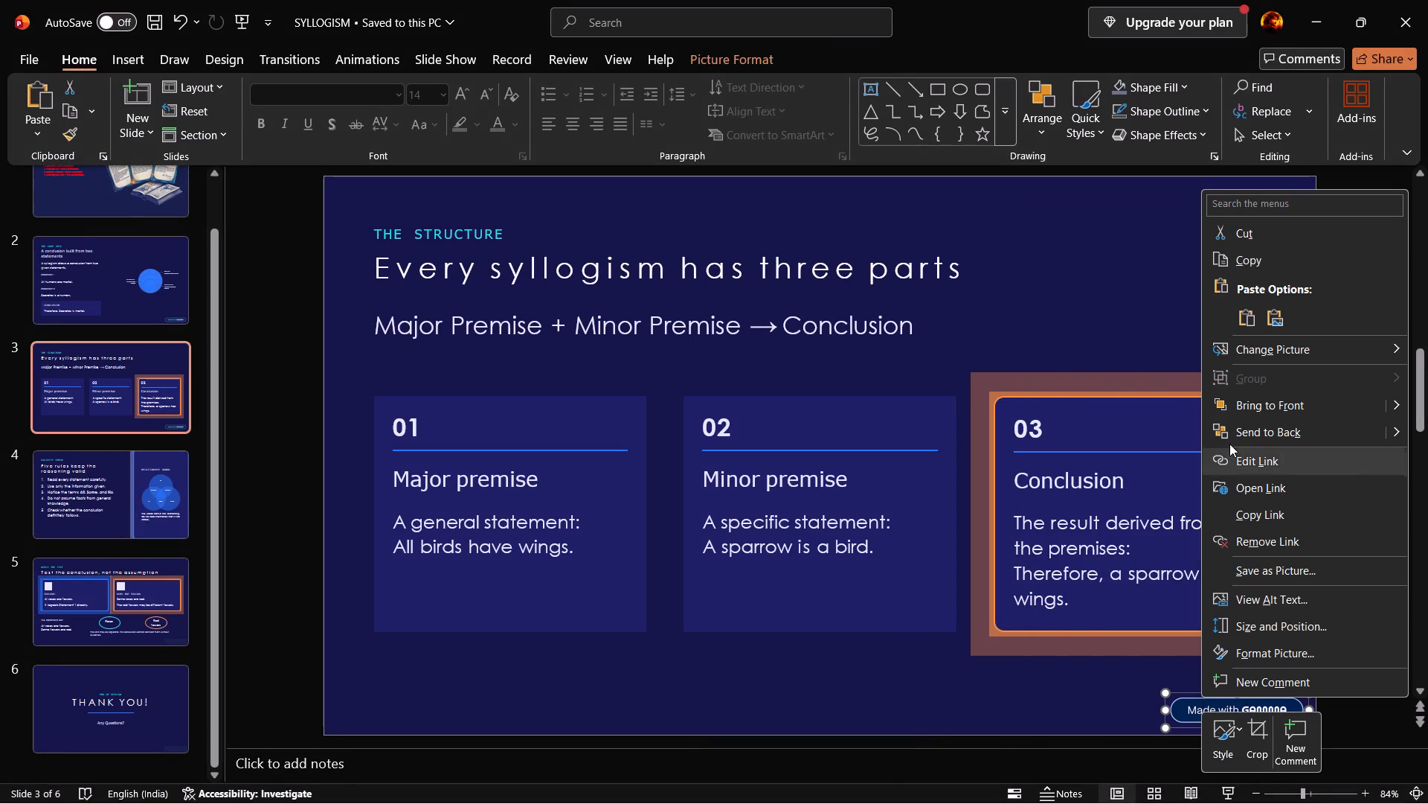
left_click(1247, 308)
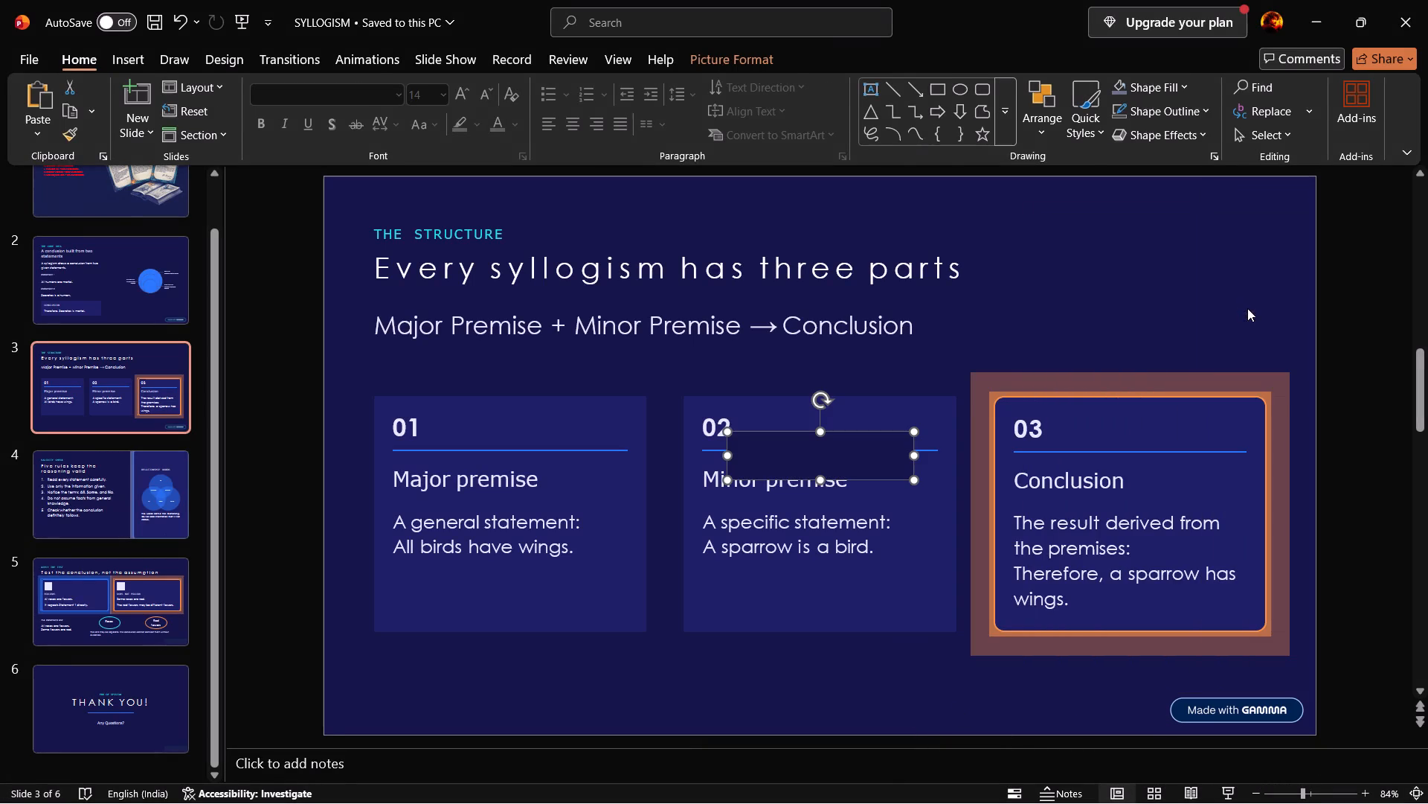
left_click_drag(812, 459, 1217, 706)
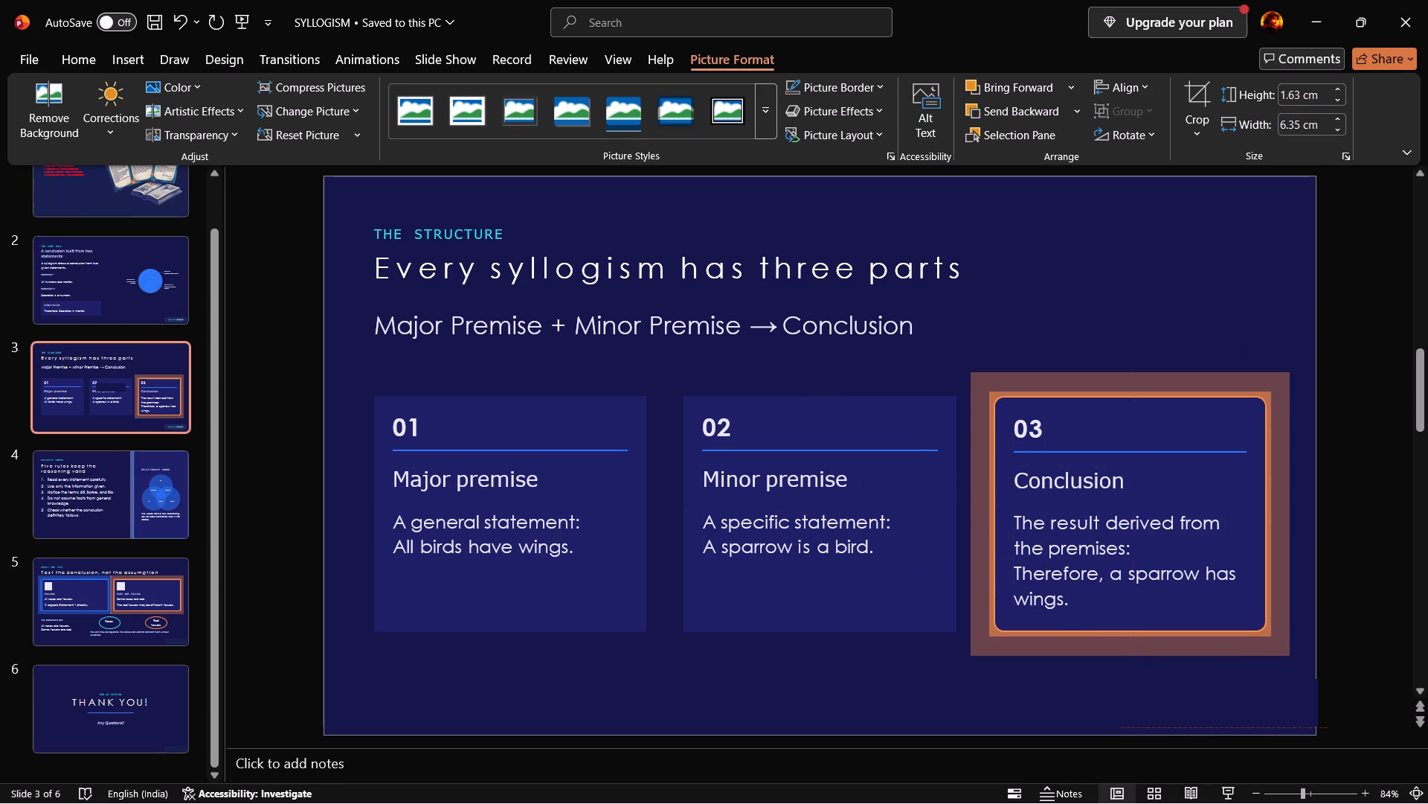
left_click_drag(1217, 706, 1212, 711)
left_click(1049, 706)
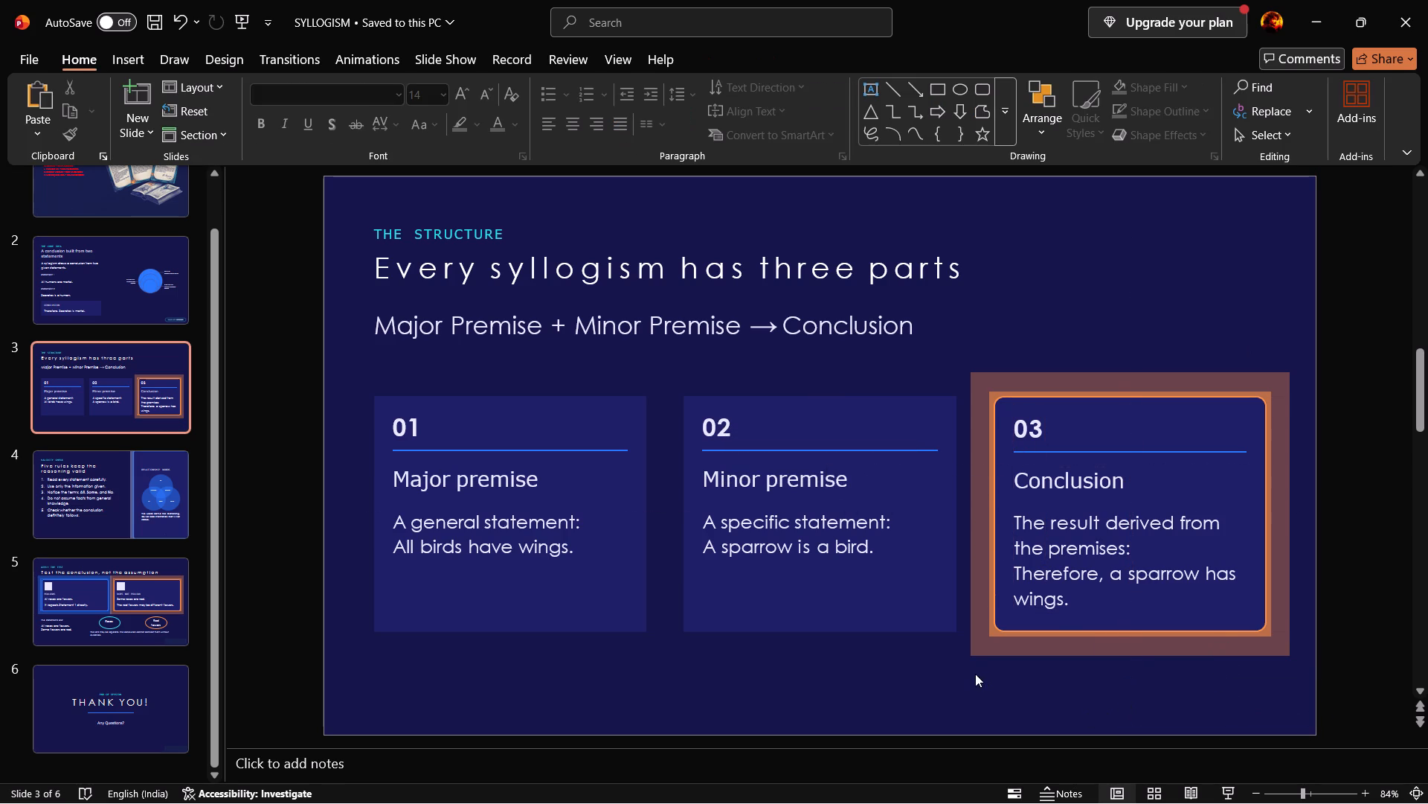
Paste the same background patch on slide 2 and place it over the Made with Gamma badge.
left_click(154, 277)
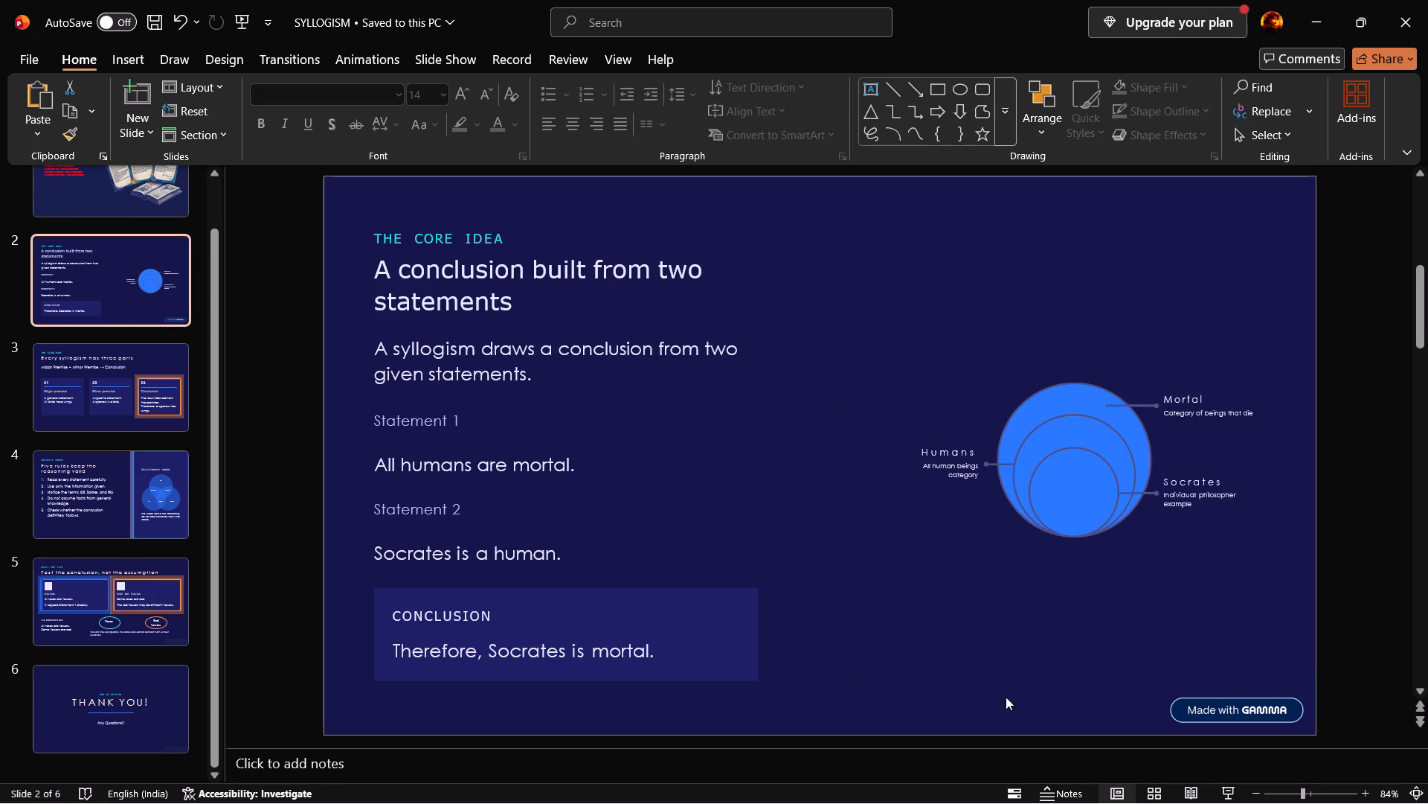
left_click(997, 672)
key("ctrl+v")
left_click_drag(849, 447, 1212, 699)
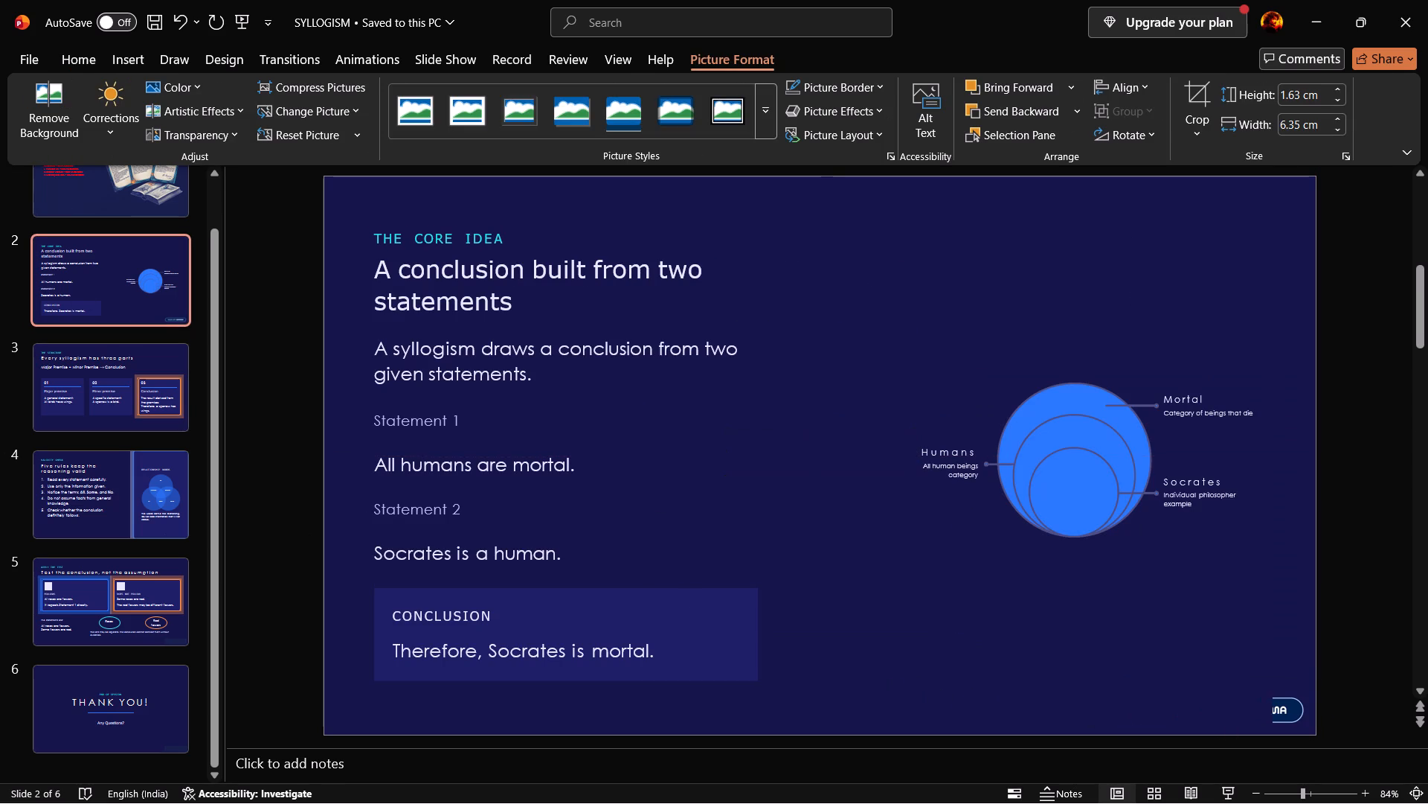
left_click_drag(1212, 699, 1244, 701)
left_click(984, 642)
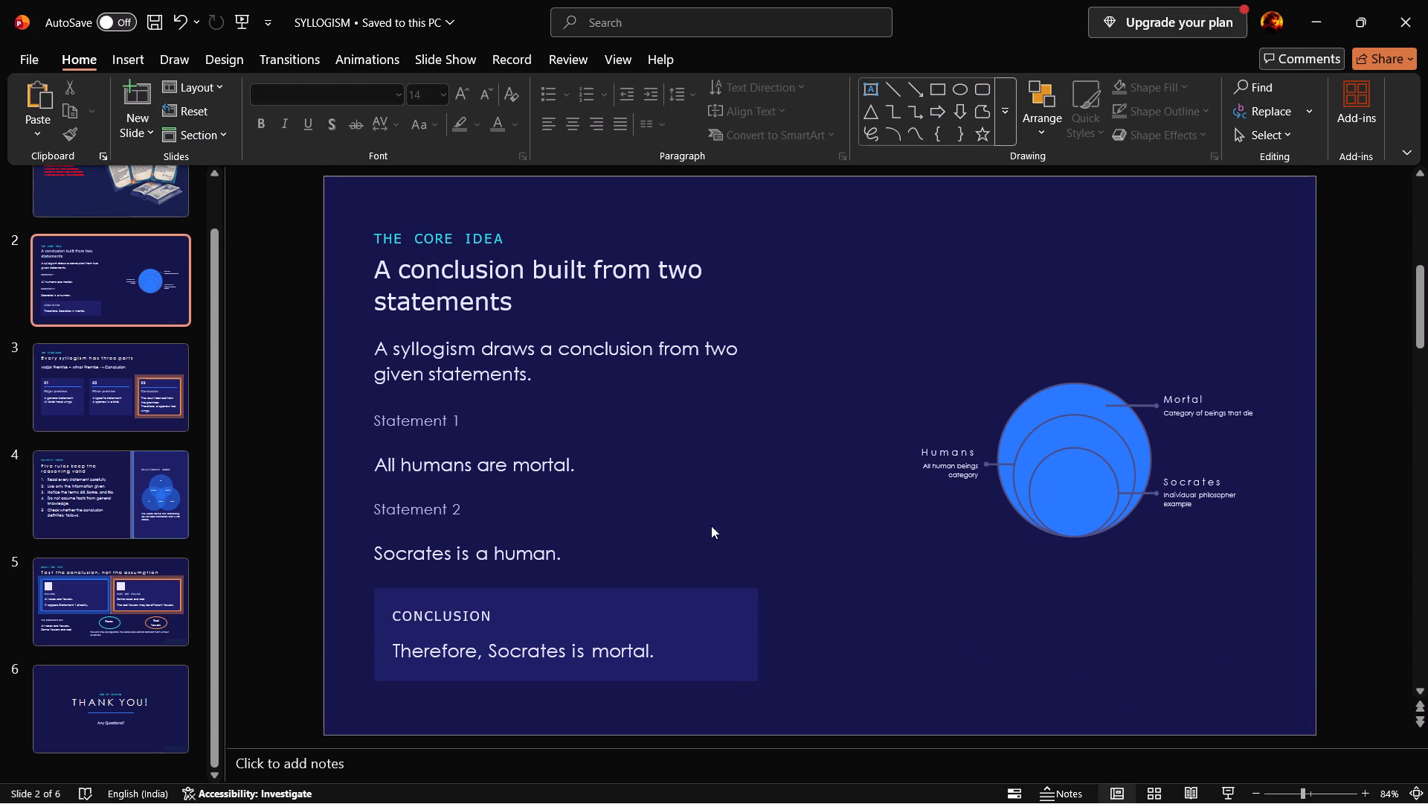
Review slides 1 to 6 in order to check the area around each Made with Gamma badge.
left_click(112, 202)
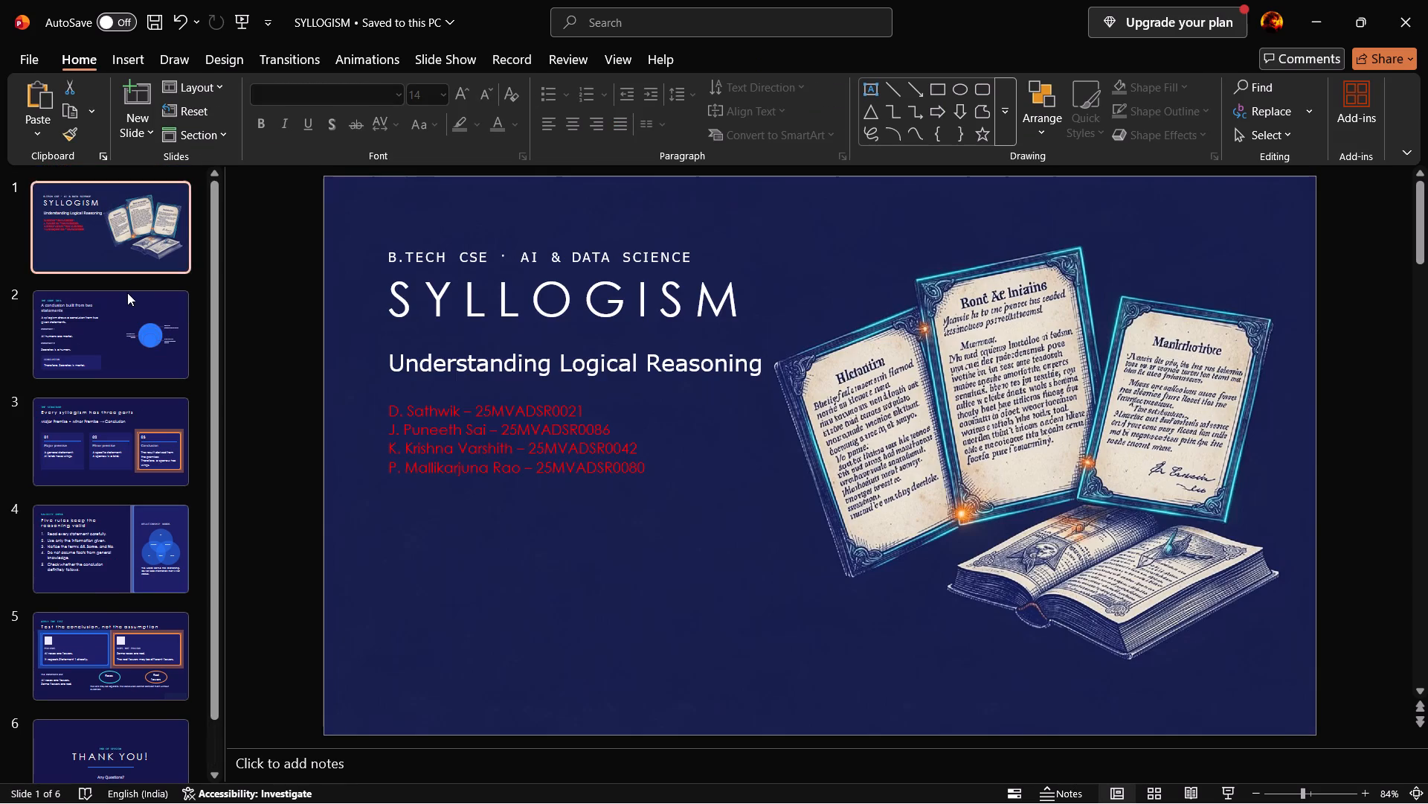
left_click(126, 310)
left_click(158, 443)
left_click(144, 526)
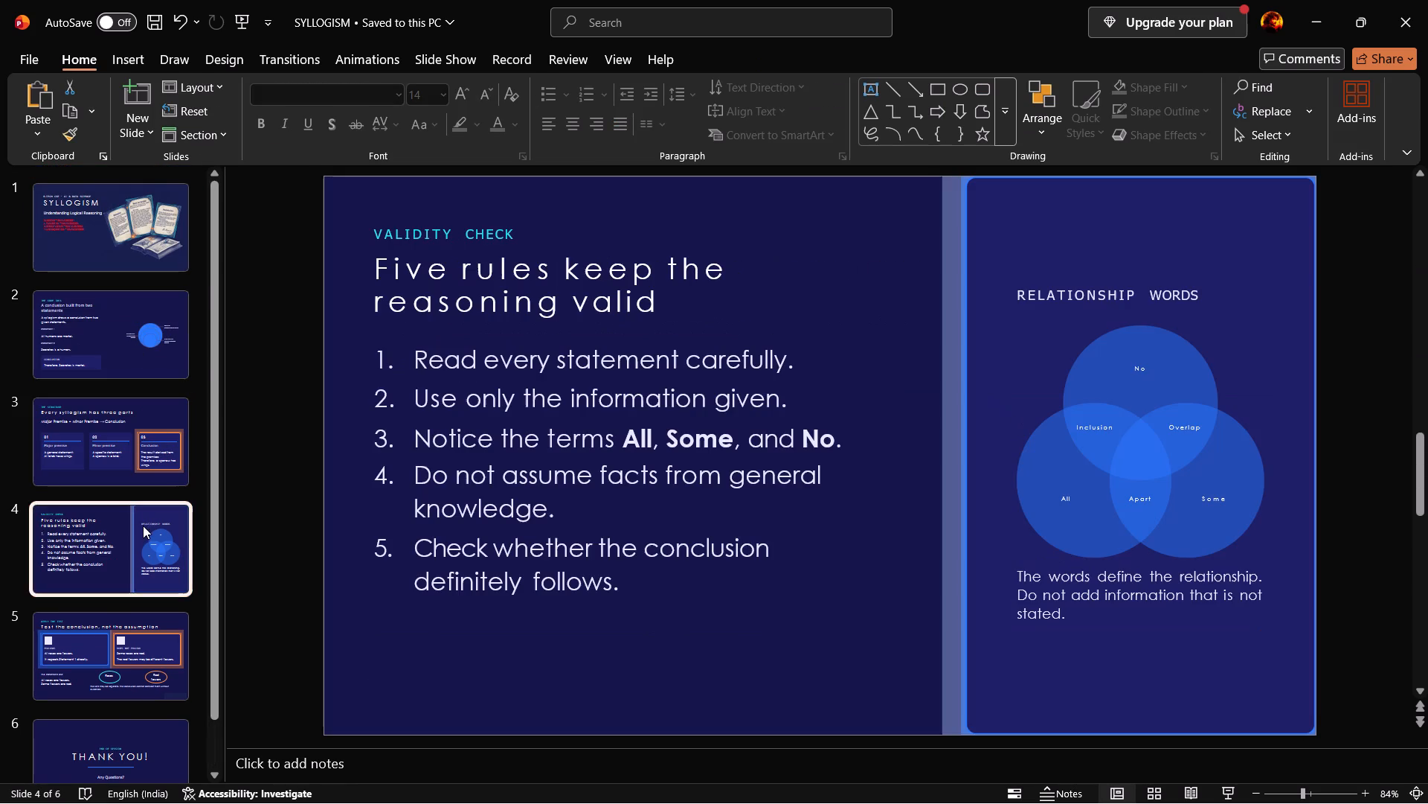
left_click(131, 676)
scroll(130, 666, "down", 1)
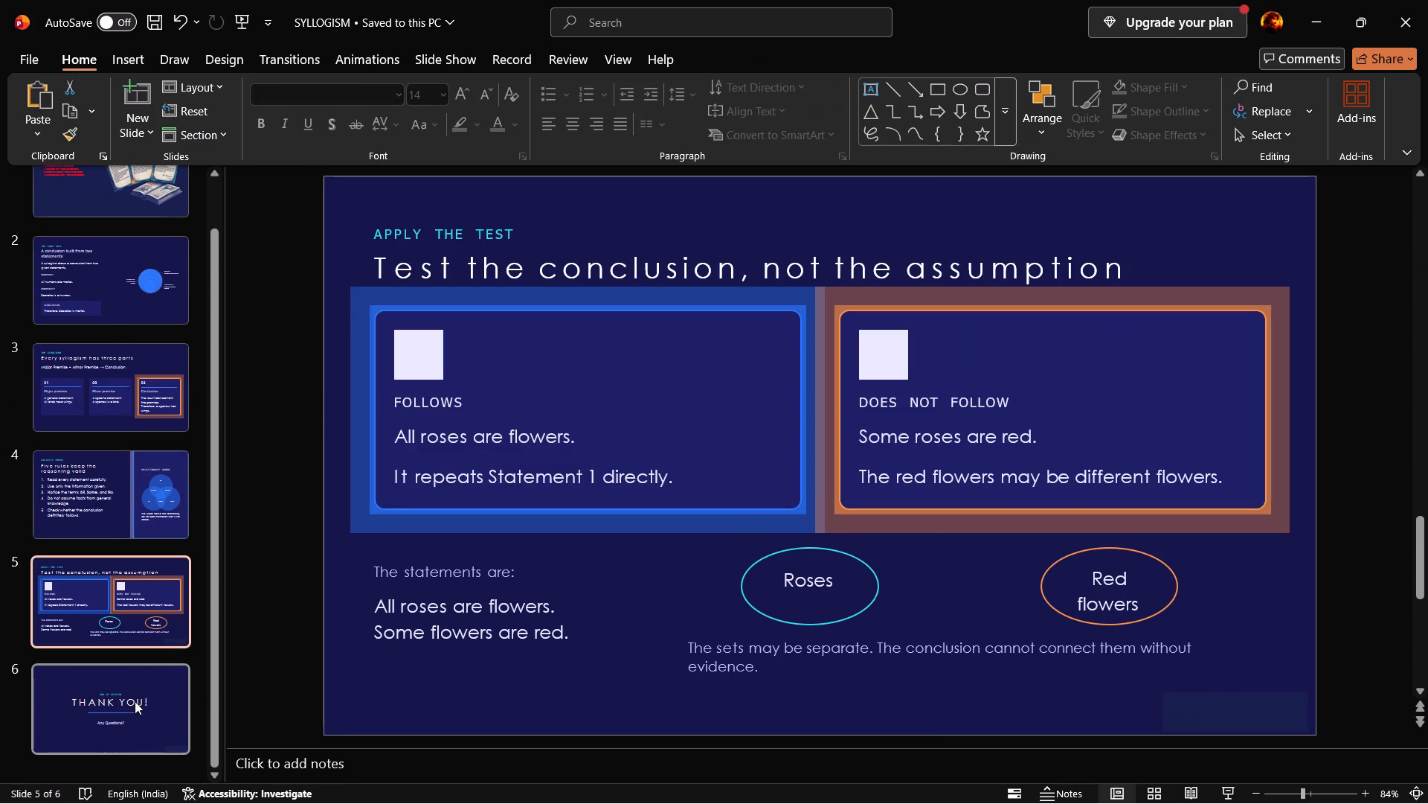
left_click(135, 727)
left_click(622, 695)
Save the SYLLOGISM presentation and close it.
key("ctrl+s")
key("ctrl+s")
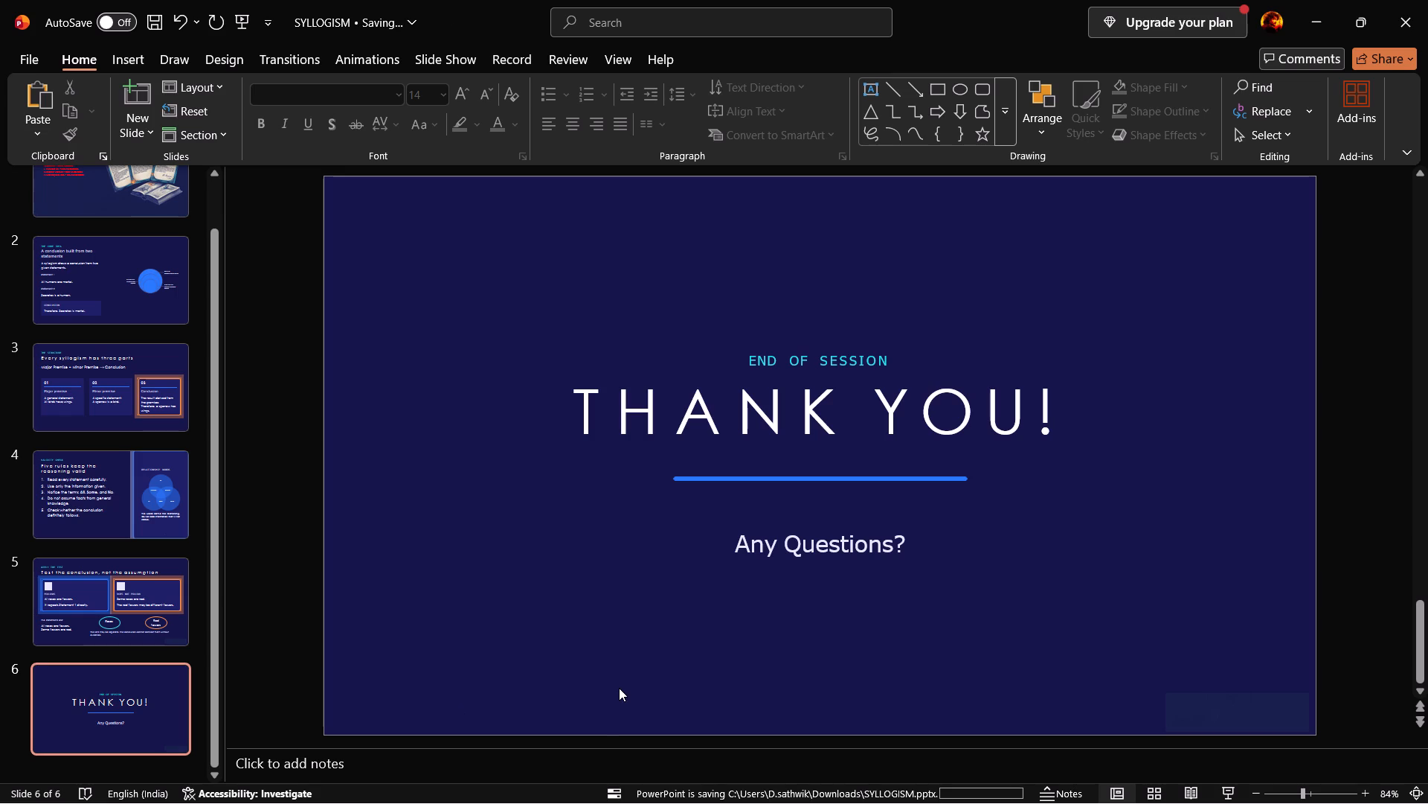
key("ctrl+s")
key("ctrl+s")
key("ctrl+s")
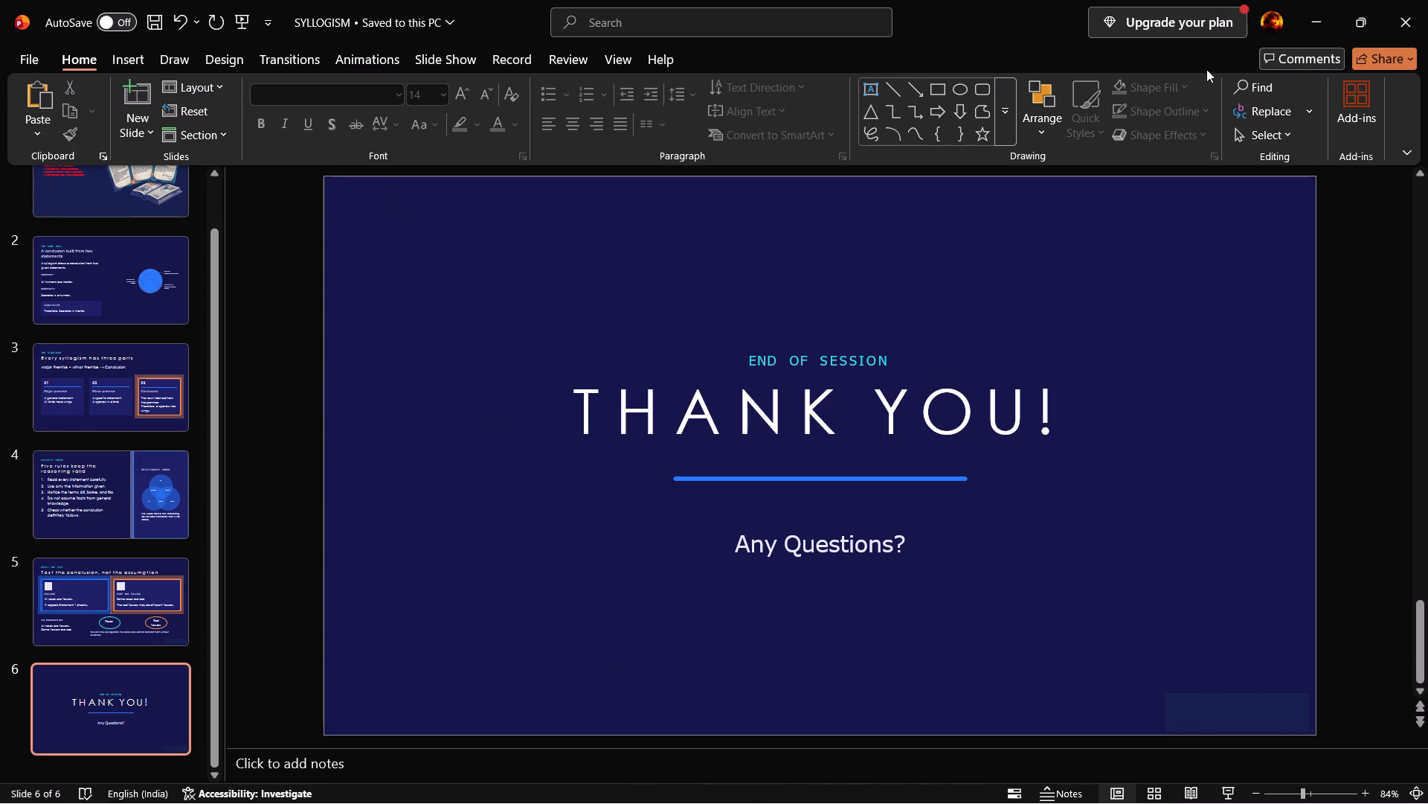
left_click(1395, 9)
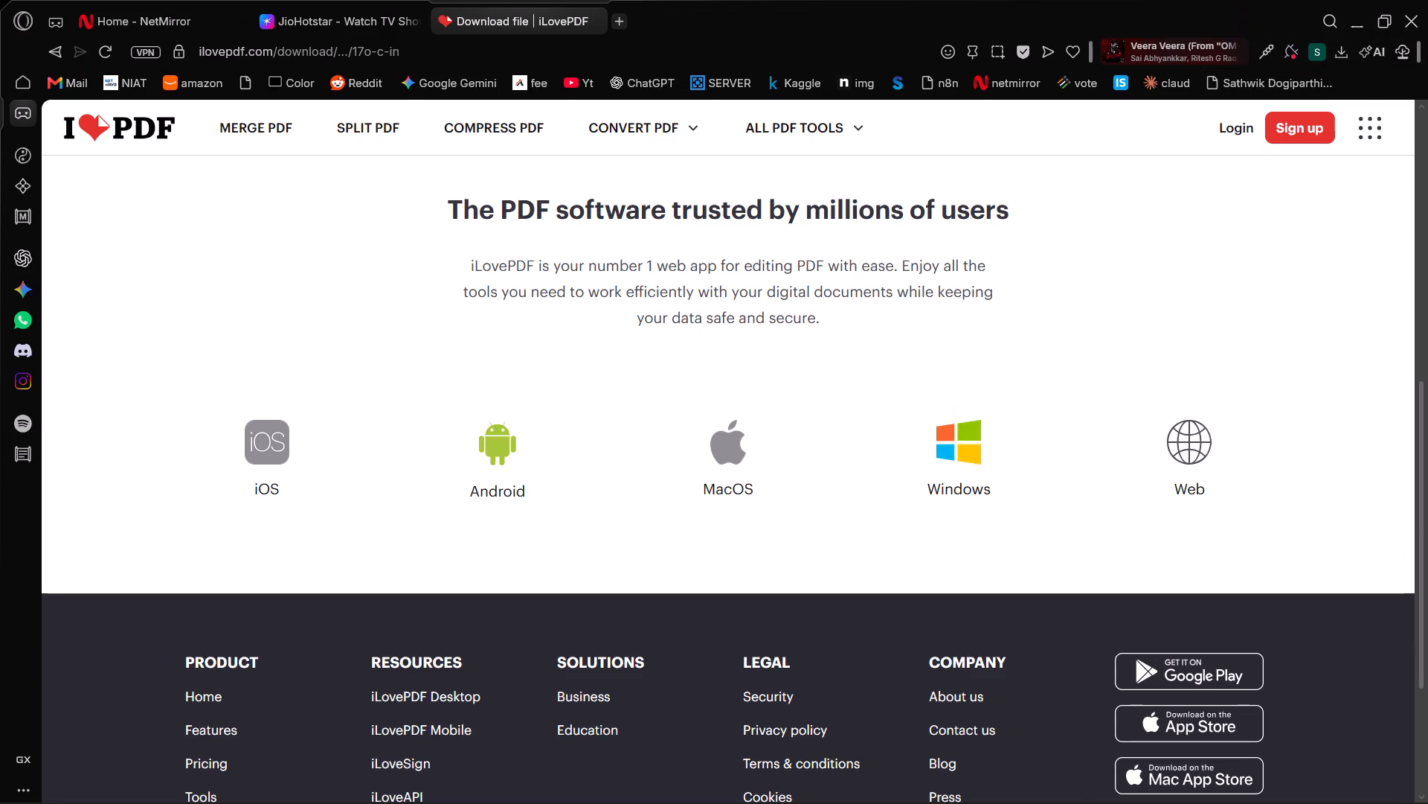
Open the Downloads folder in File Explorer.
left_click(714, 773)
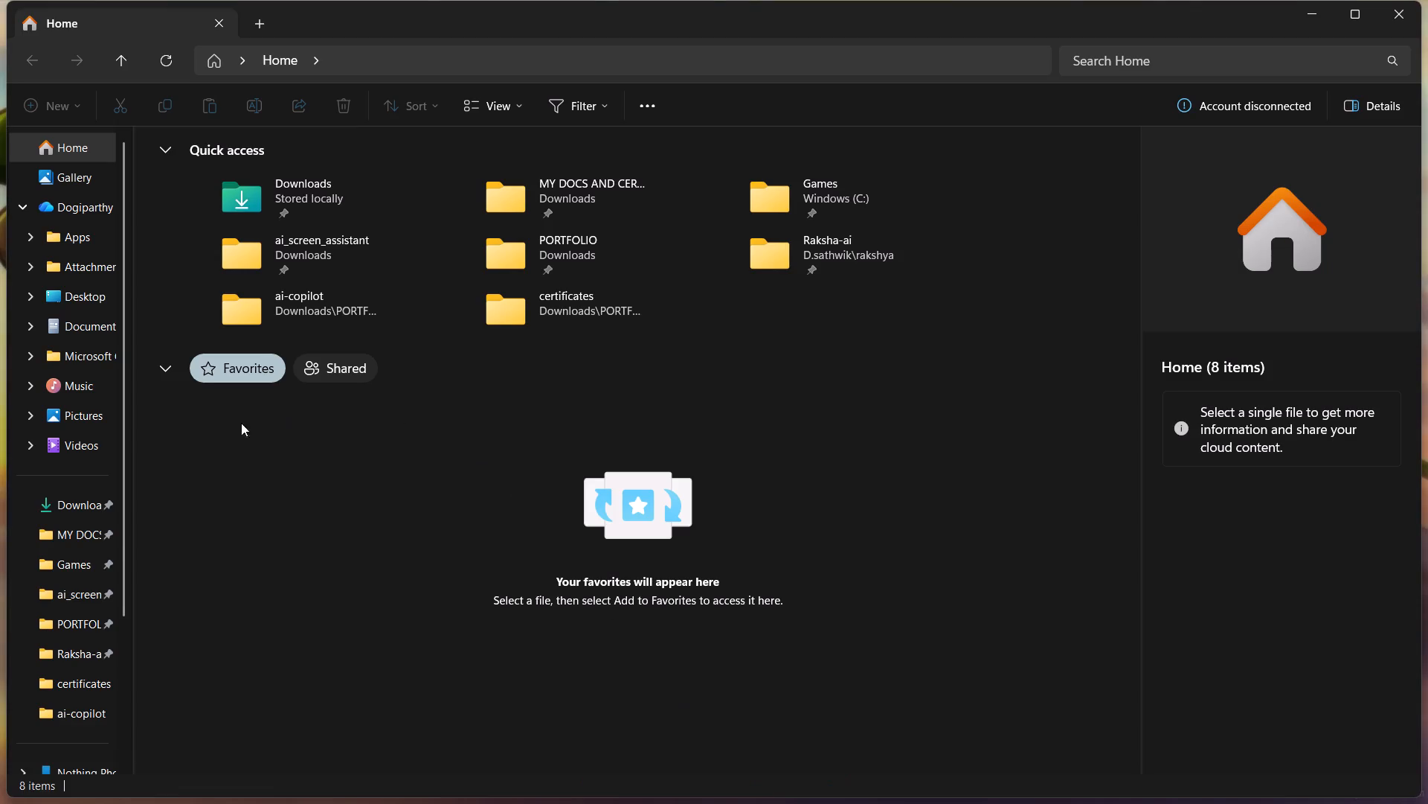
left_click(79, 535)
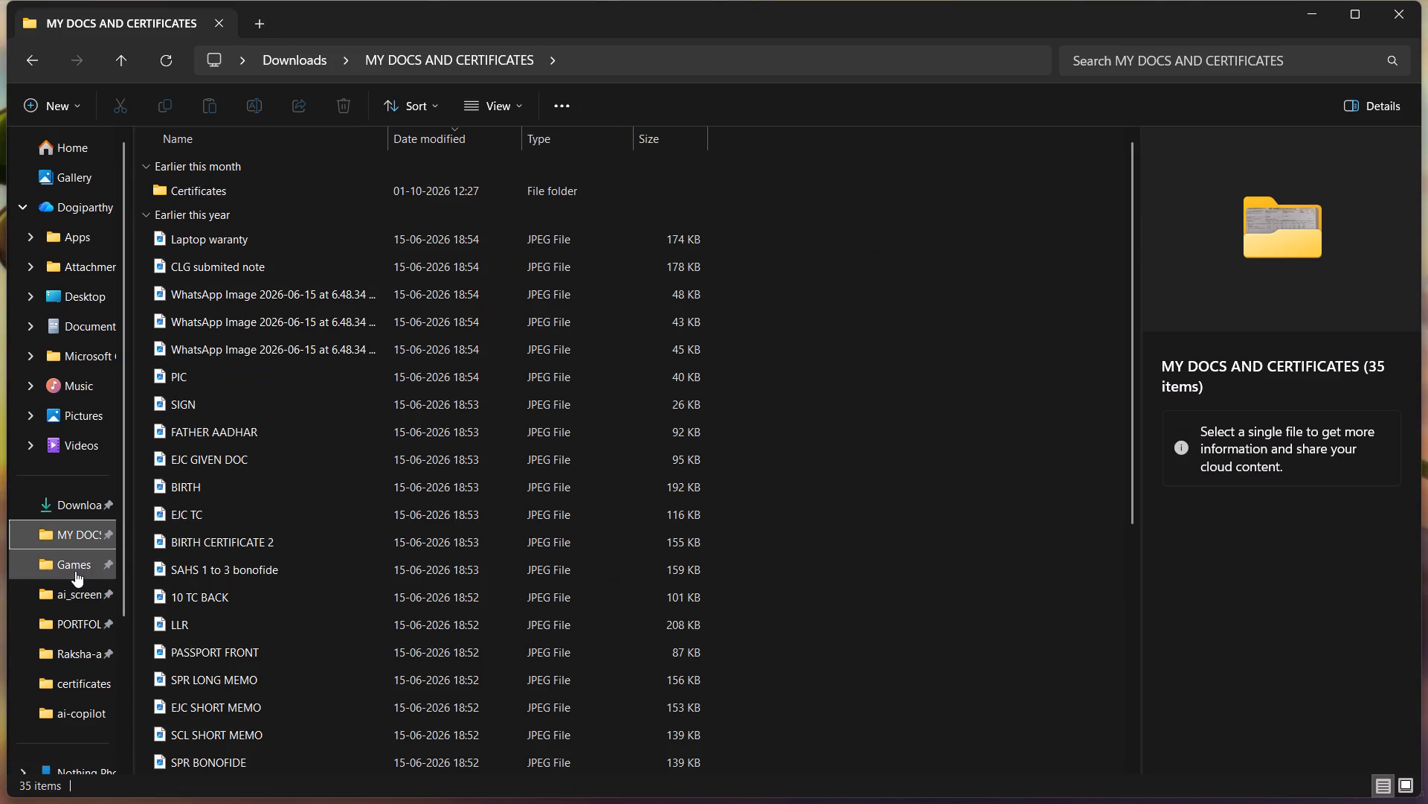
left_click(75, 573)
left_click(68, 497)
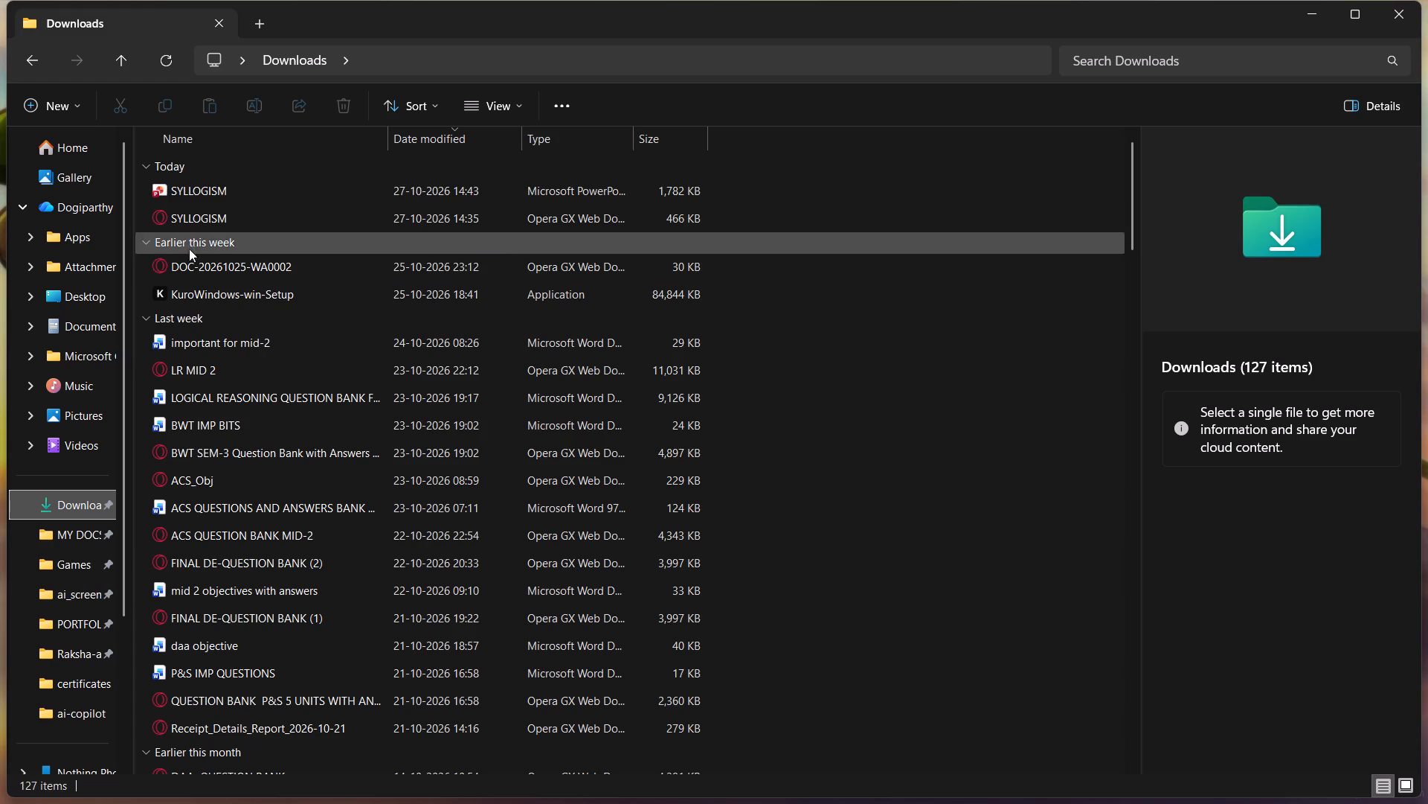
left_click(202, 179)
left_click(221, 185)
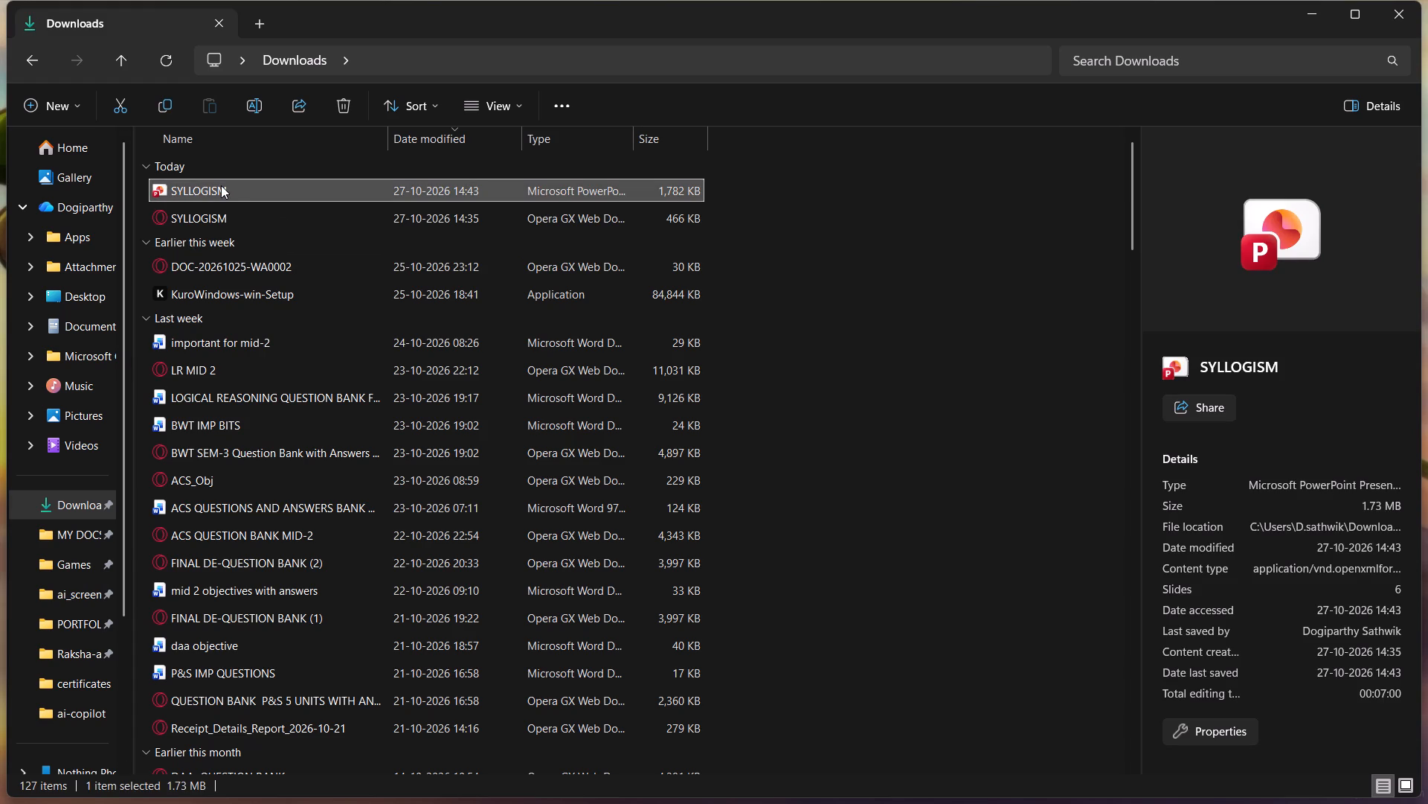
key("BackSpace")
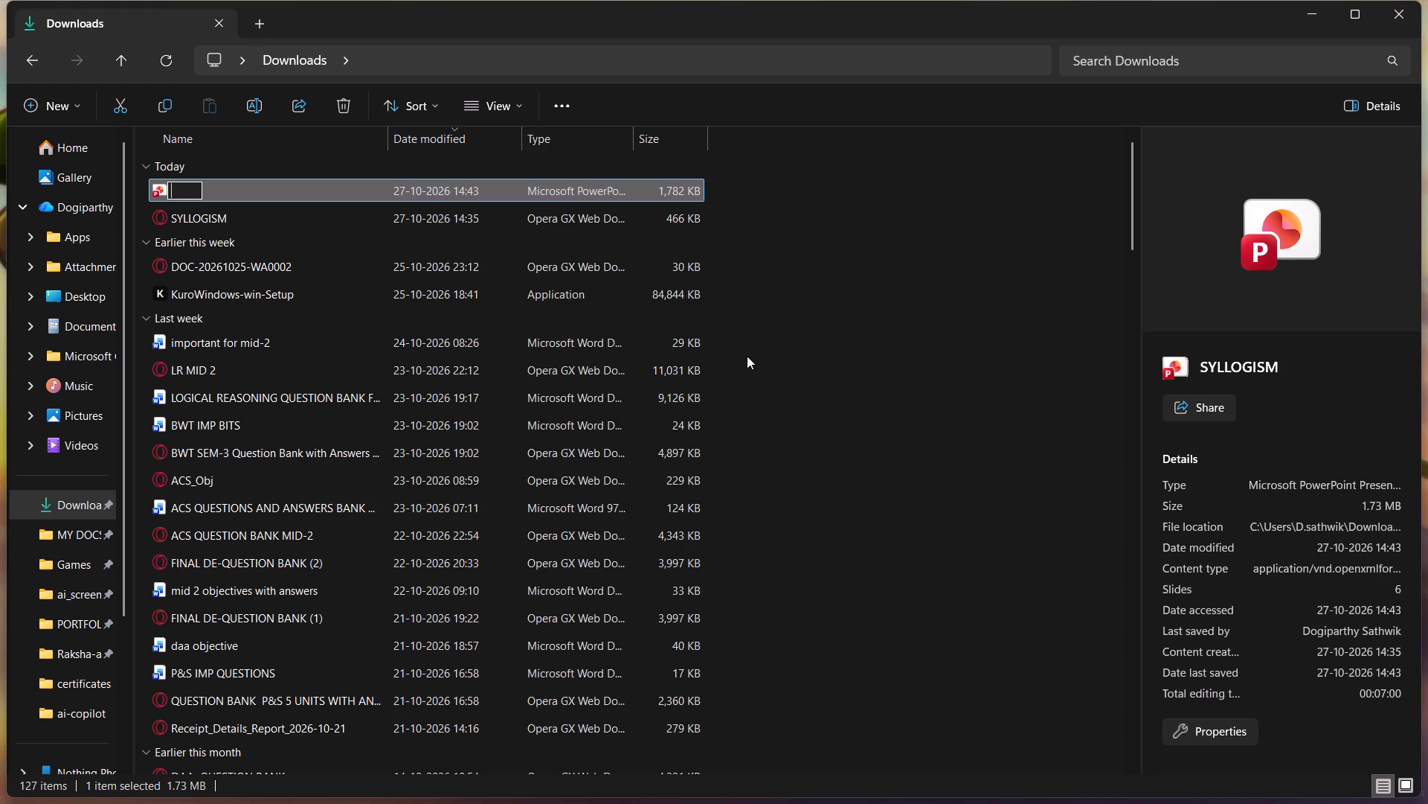
Delete the original SYLLOGISM PDF from Downloads, keeping the PowerPoint file.
left_click(553, 218)
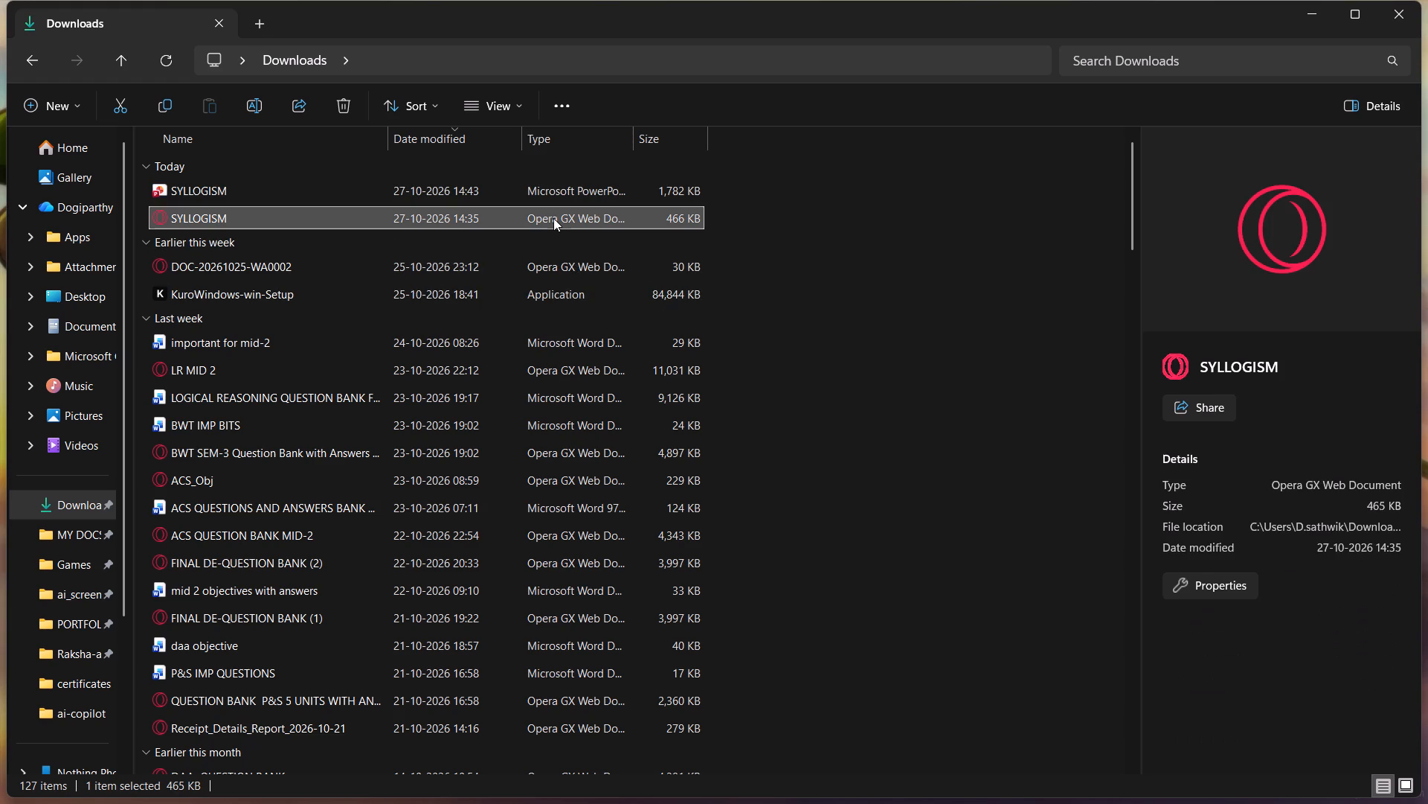
key("Delete")
left_click(916, 291)
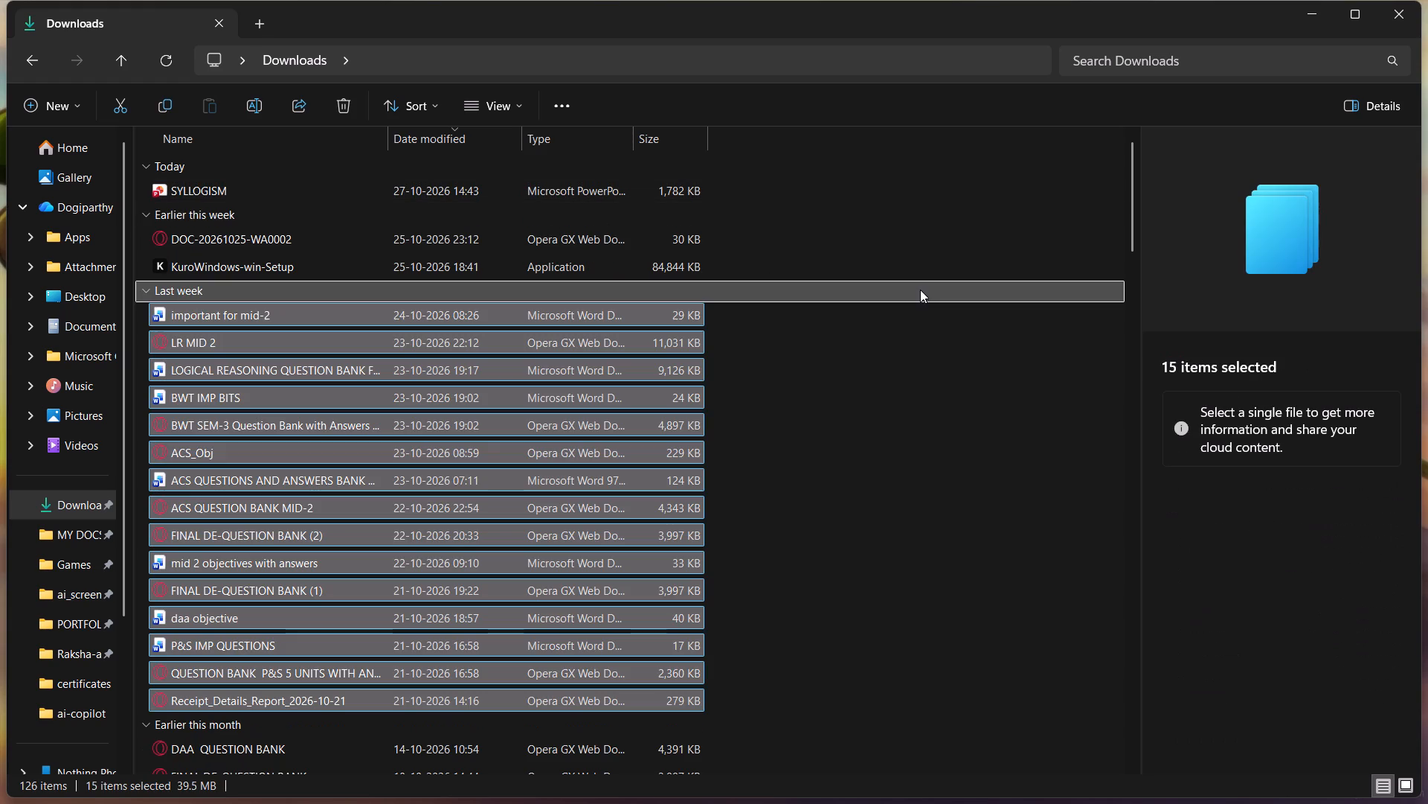
left_click(1032, 167)
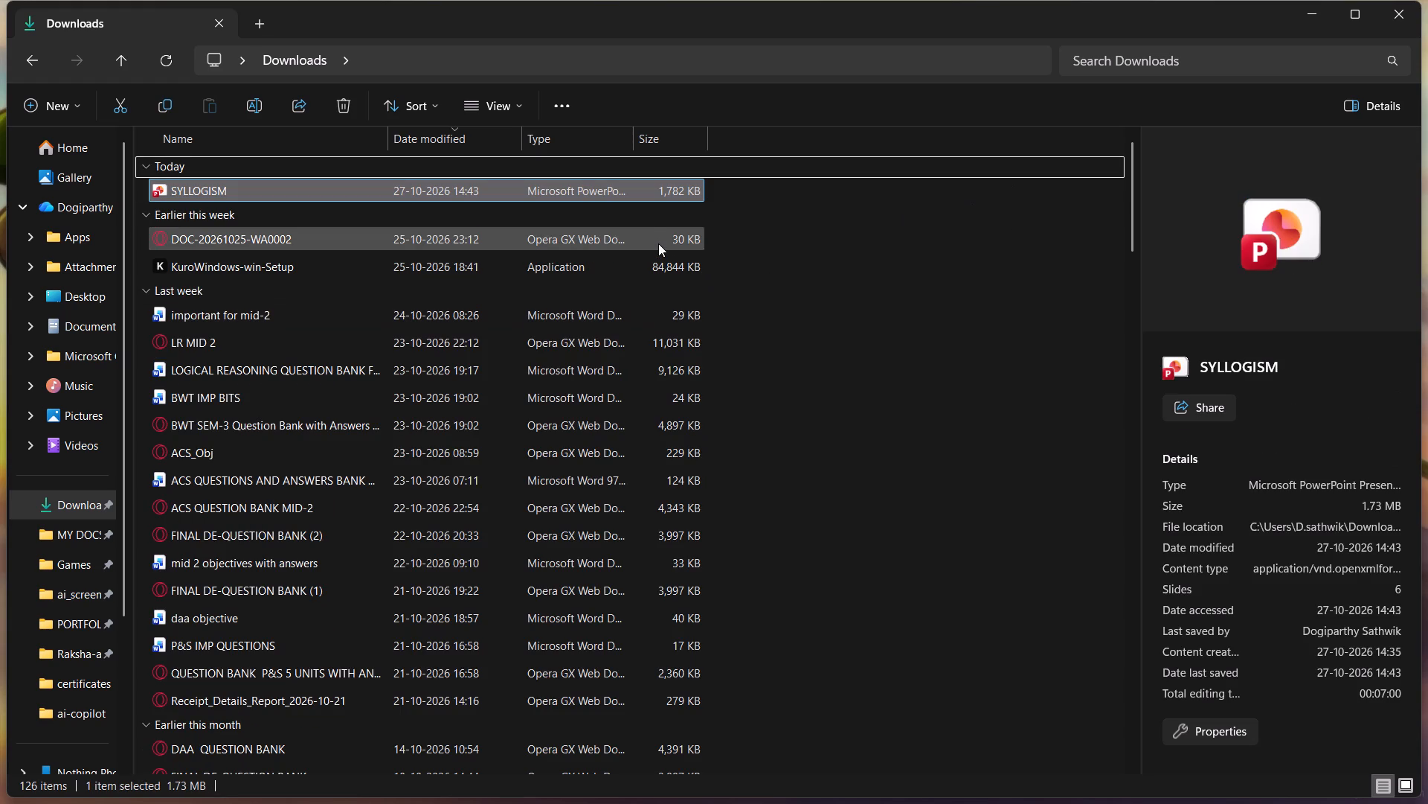
Open the DOC-20261025-WA0002 file from Downloads.
left_click(657, 238)
double_click(657, 238)
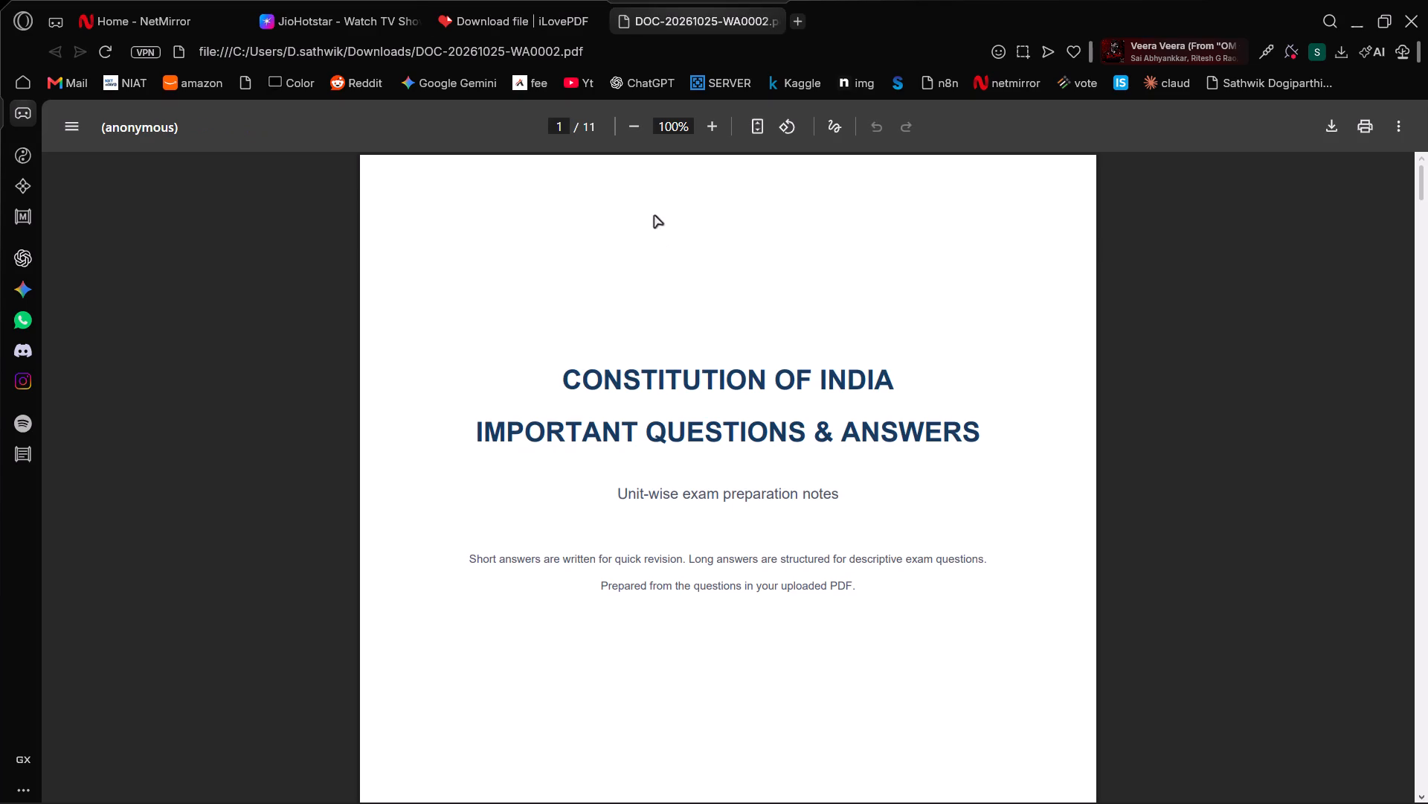
Close the DOC-20261025-WA0002 PDF and delete that file from the Downloads folder.
left_click(778, 25)
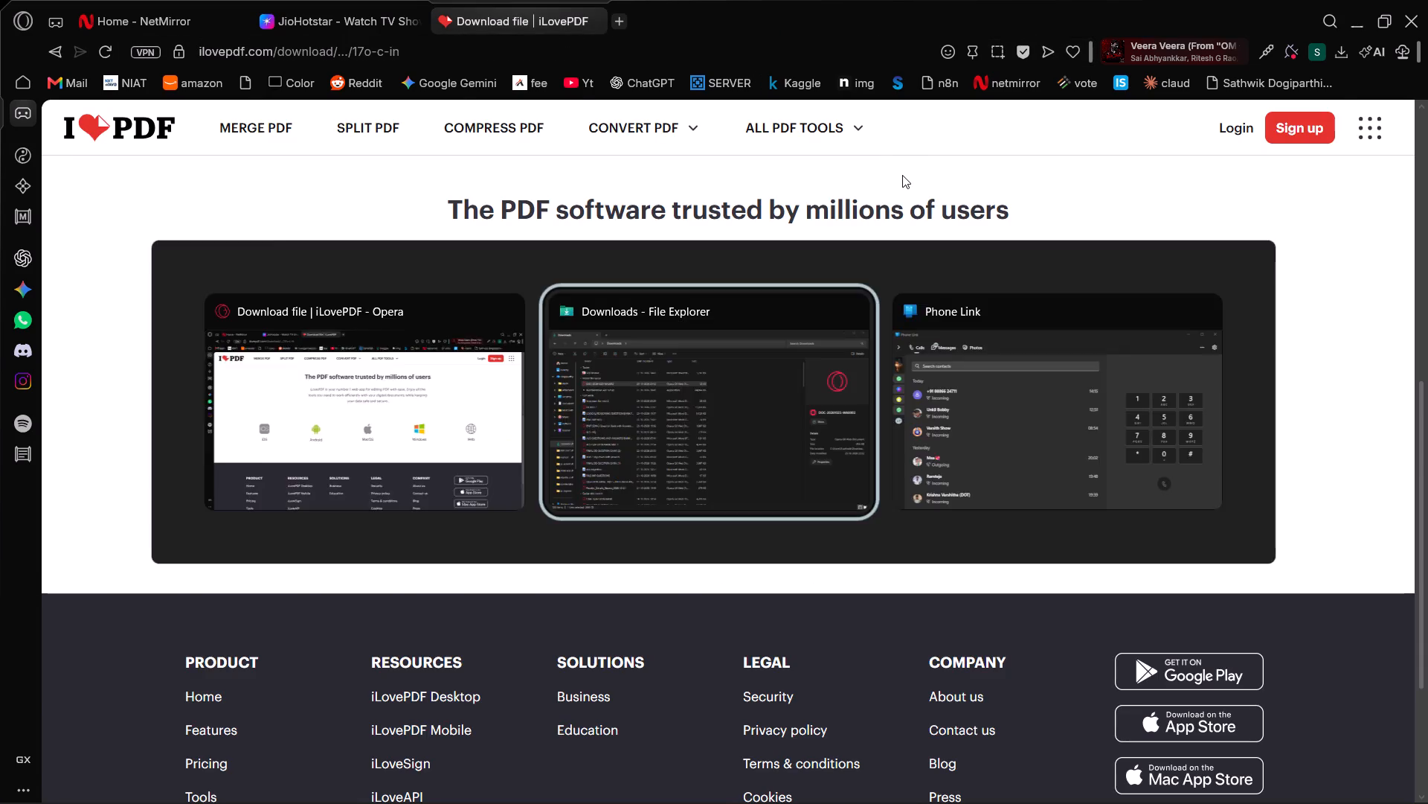
left_click(319, 235)
key("Delete")
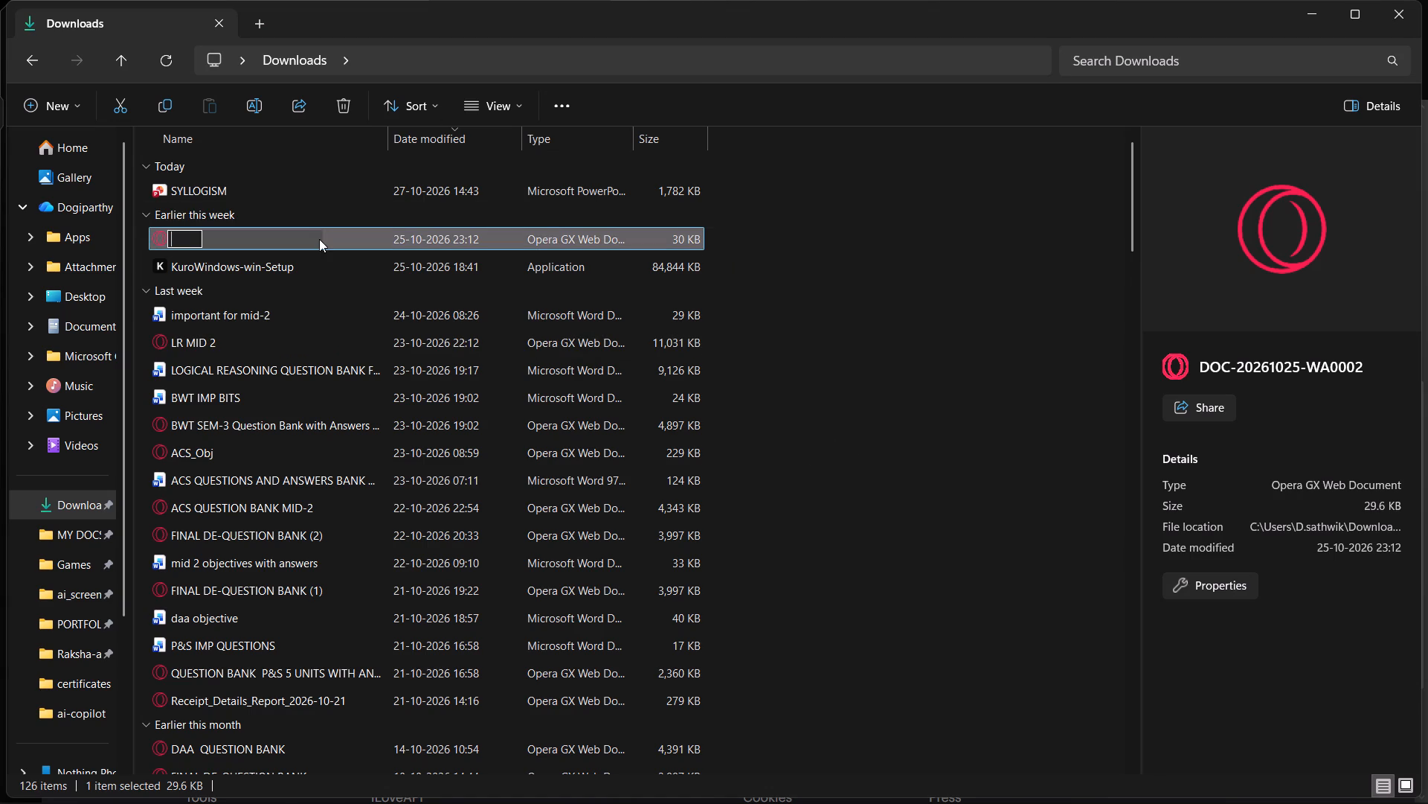
left_click(367, 237)
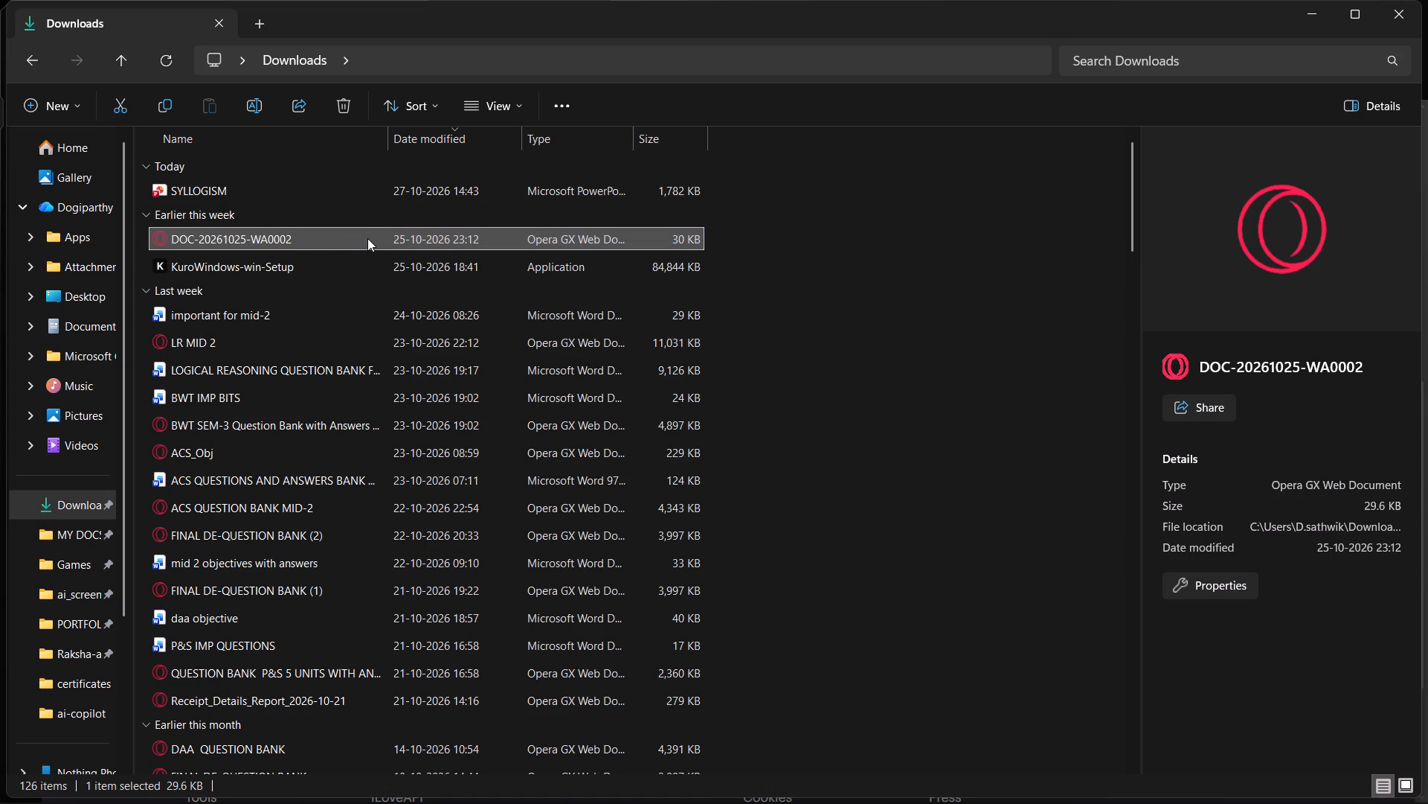
key("Delete")
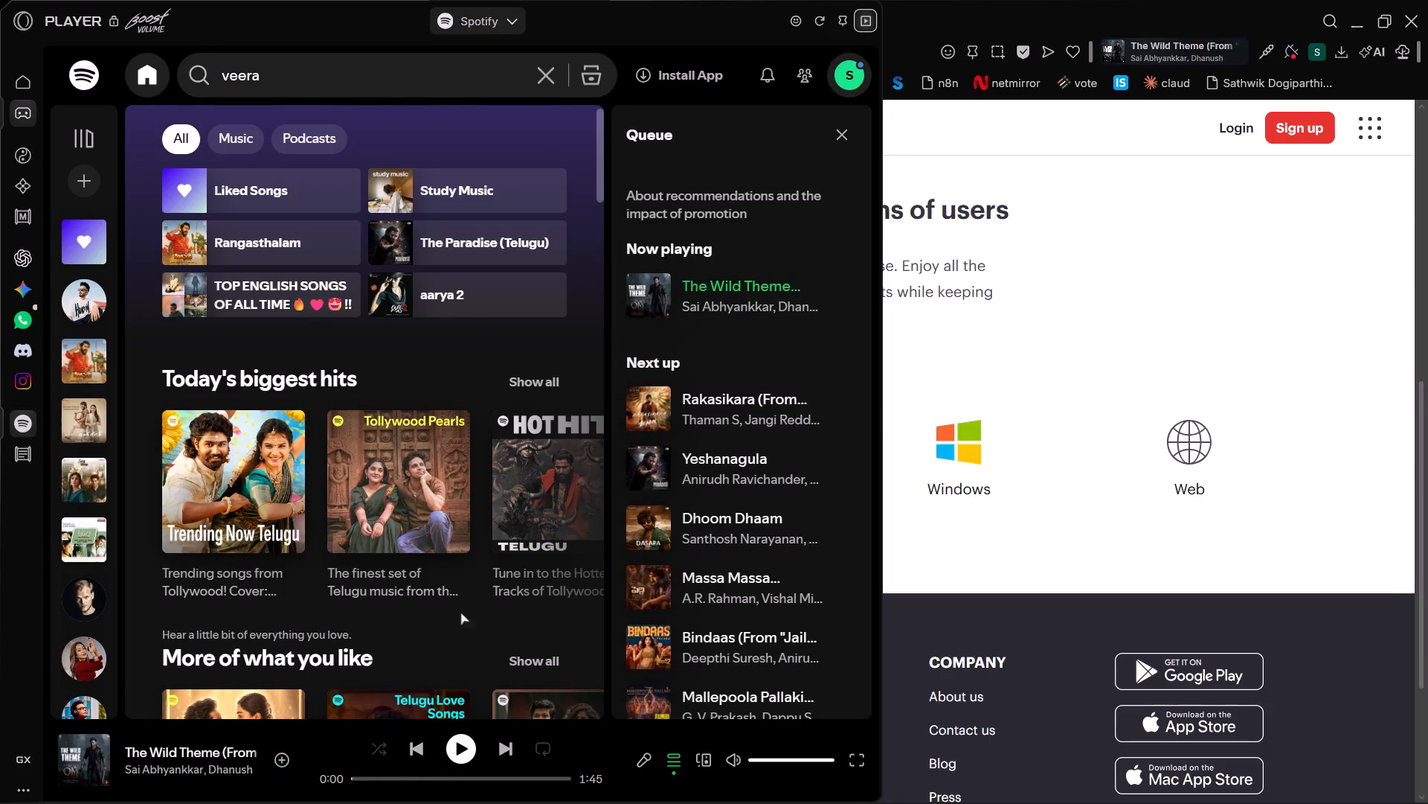
left_click(412, 750)
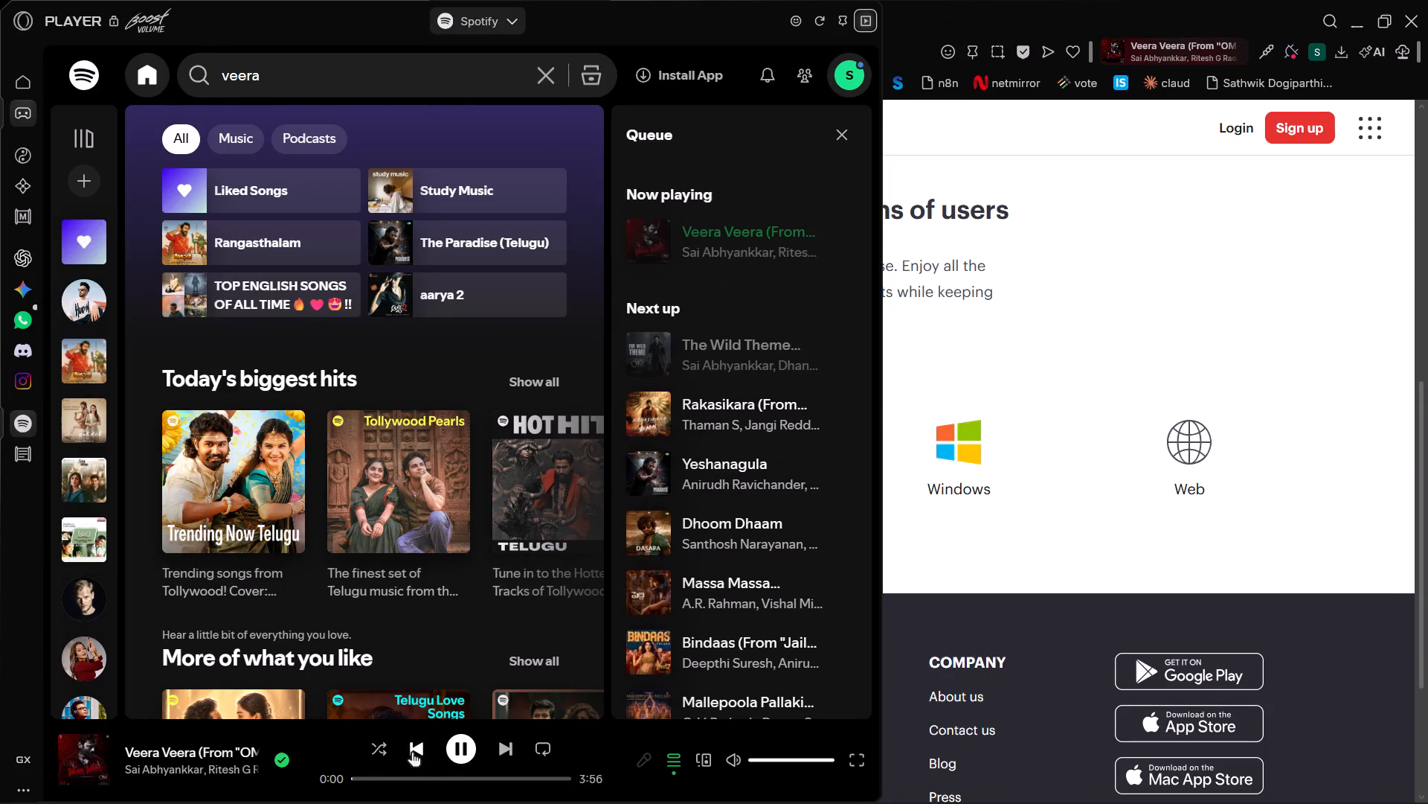
left_click(414, 748)
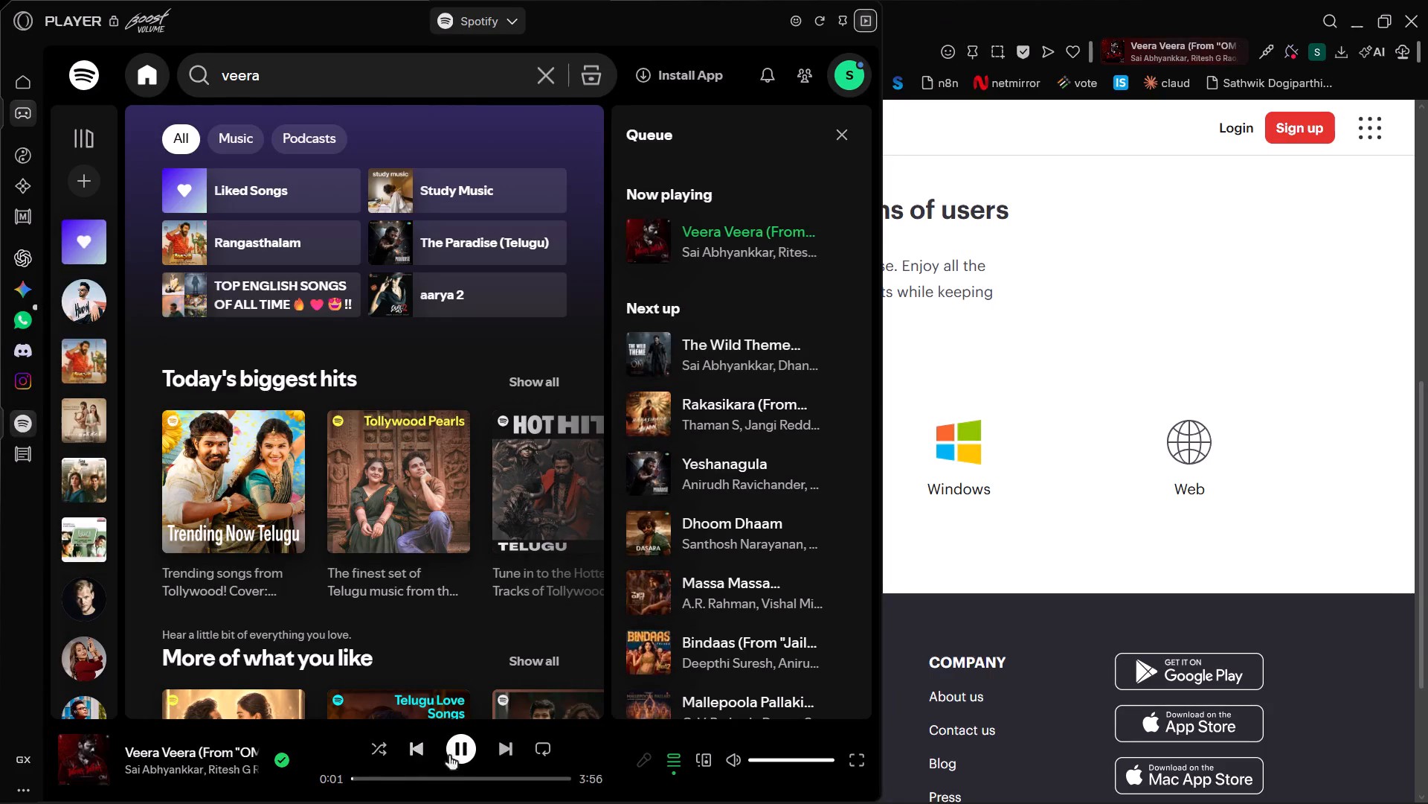
left_click(419, 744)
double_click(419, 744)
left_click(324, 746)
left_click(1100, 423)
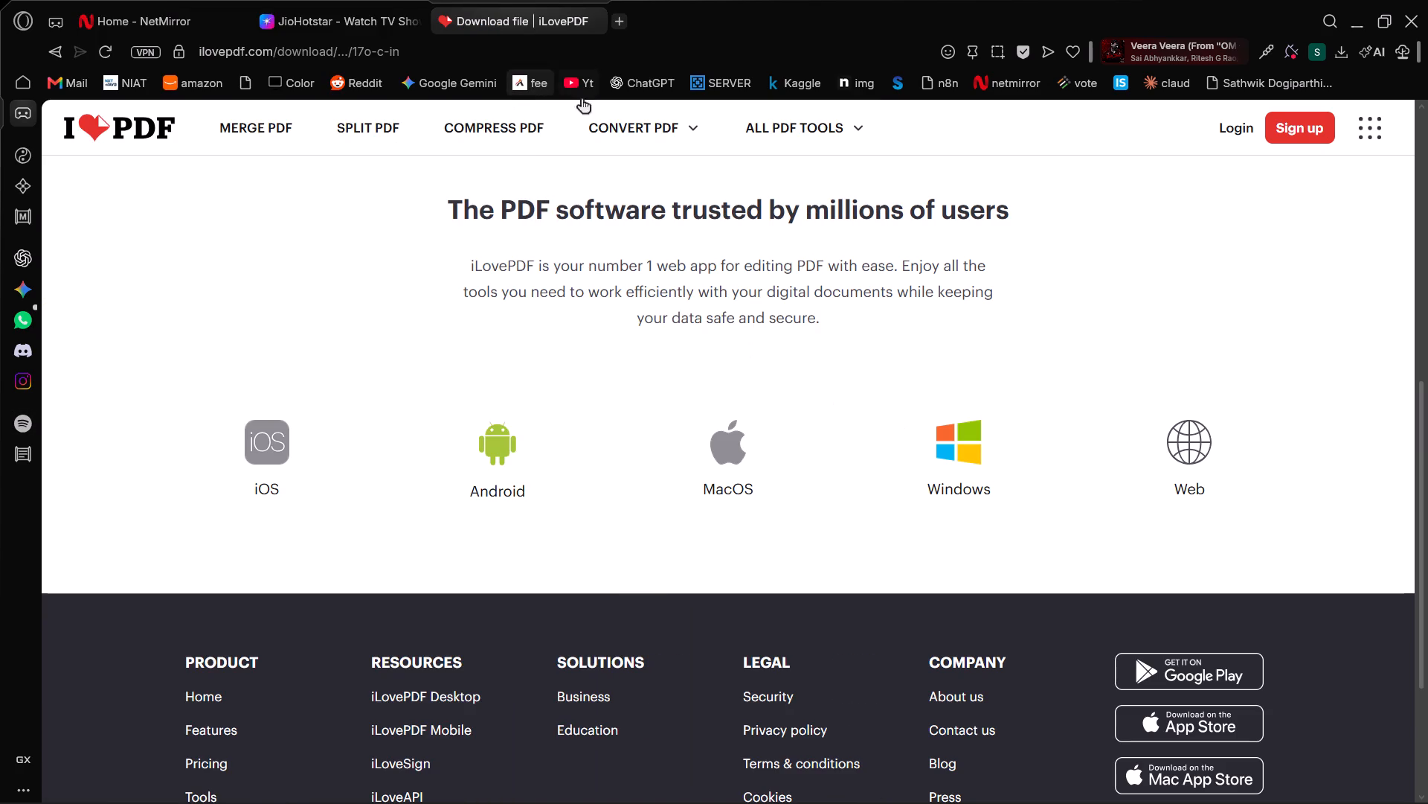
left_click(100, 124)
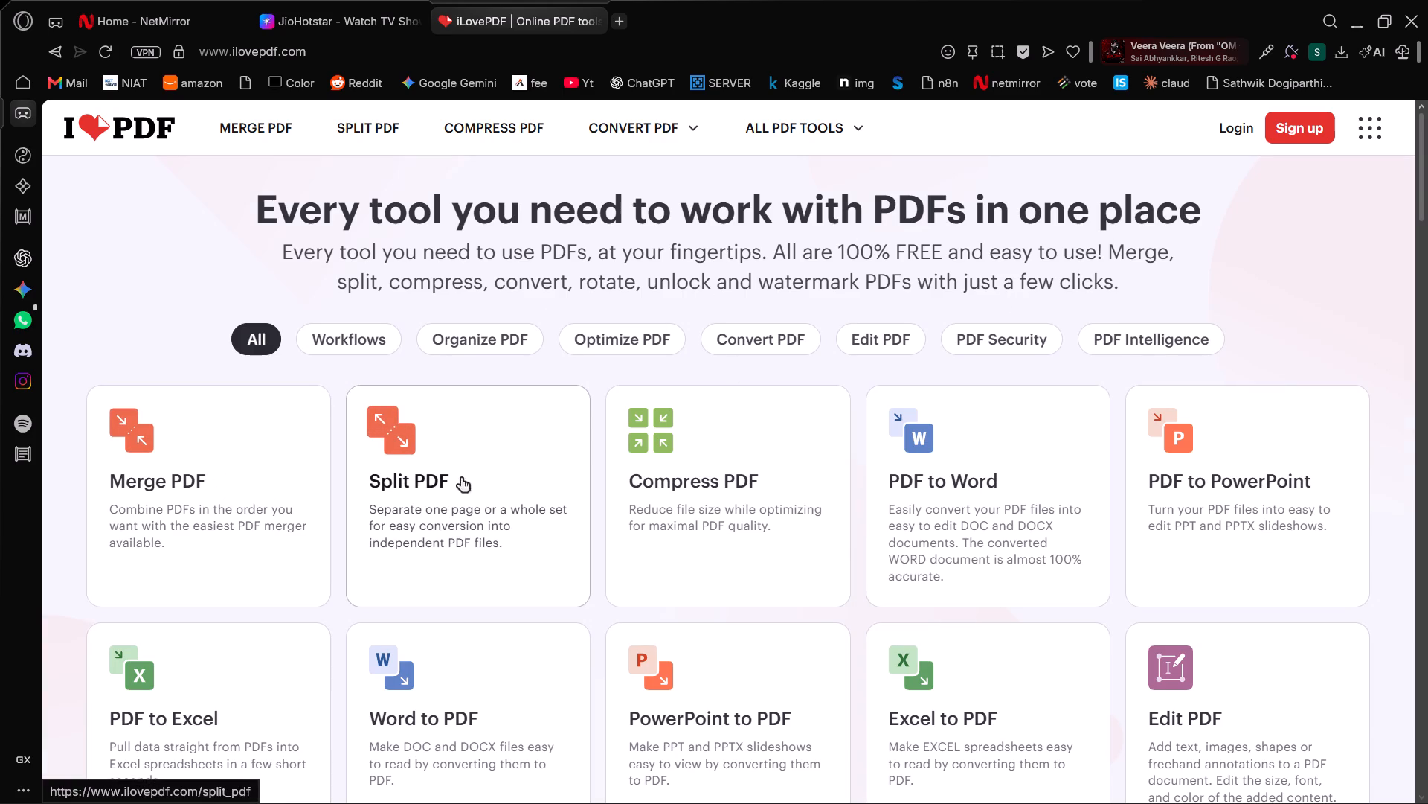
left_click(1189, 433)
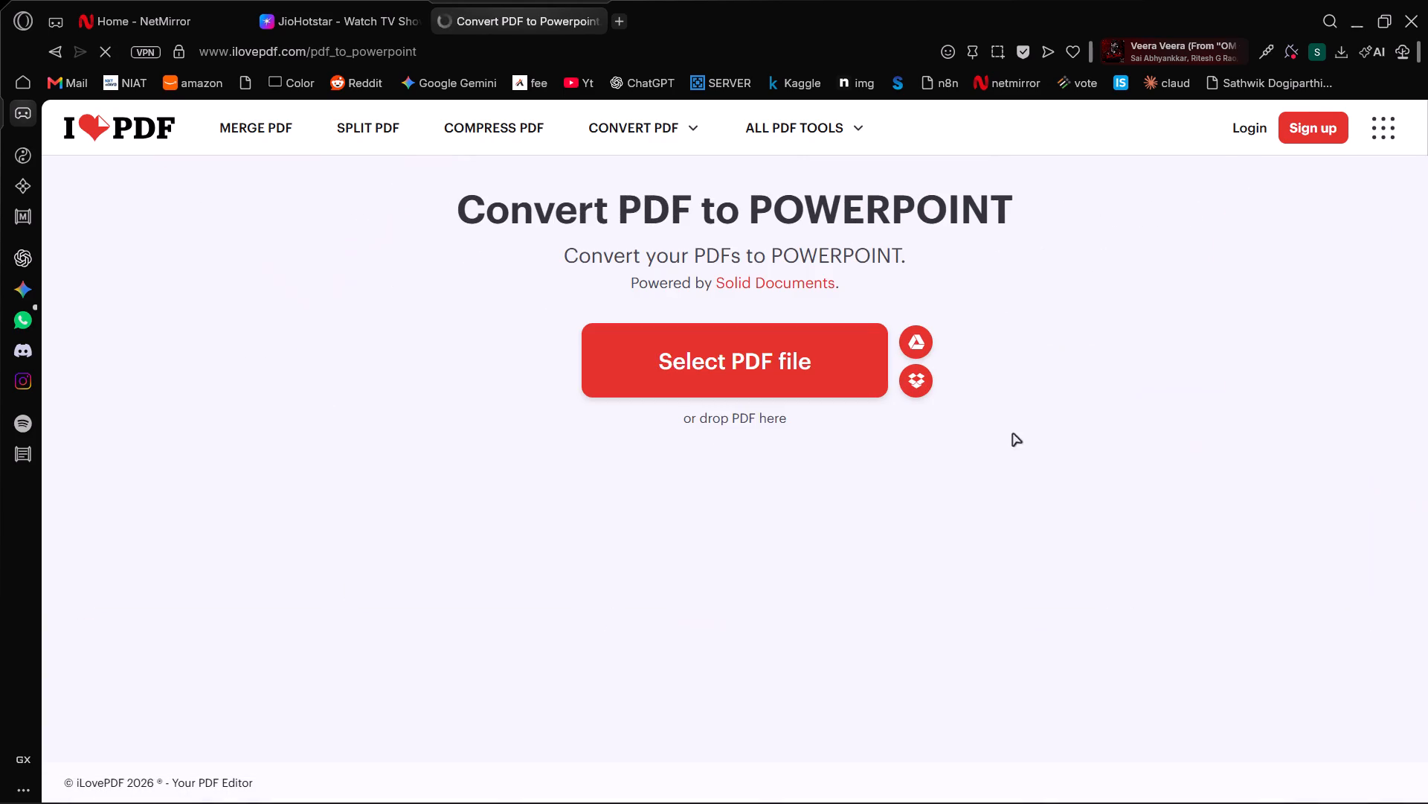
left_click(695, 376)
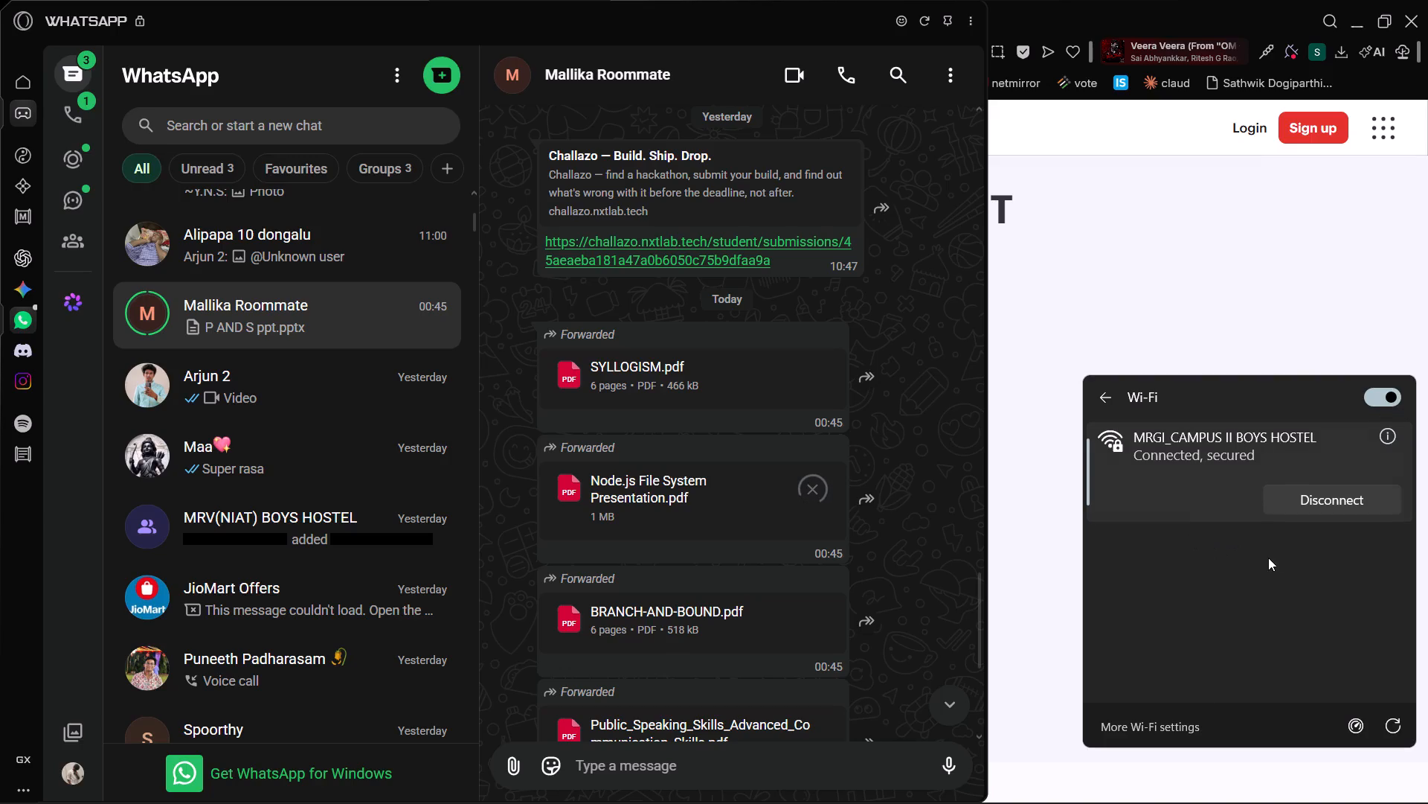
left_click(1394, 712)
left_click(829, 453)
left_click(898, 517)
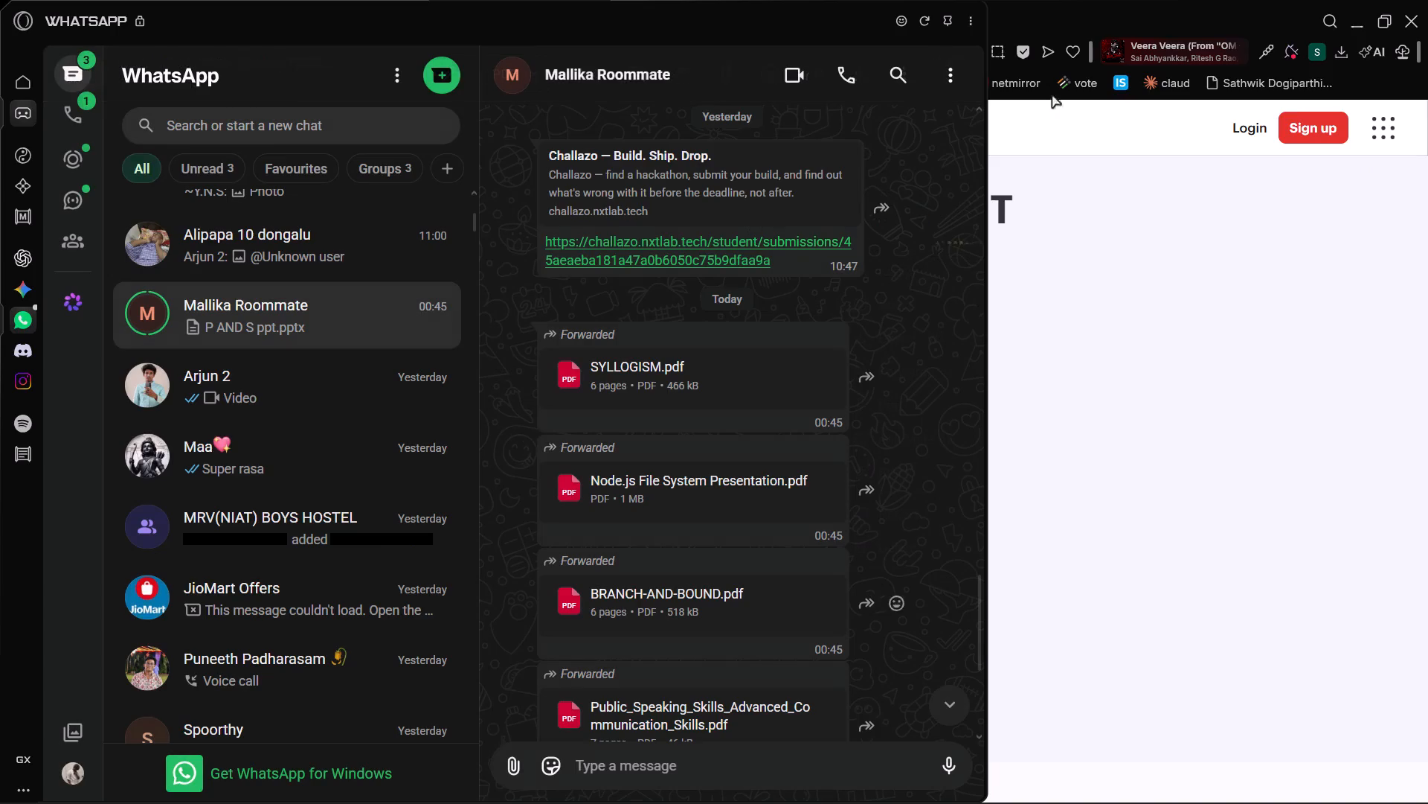
Check the browser's recent downloads and choose Node.js File System Presentation.pdf for conversion to PowerPoint.
left_click(1343, 43)
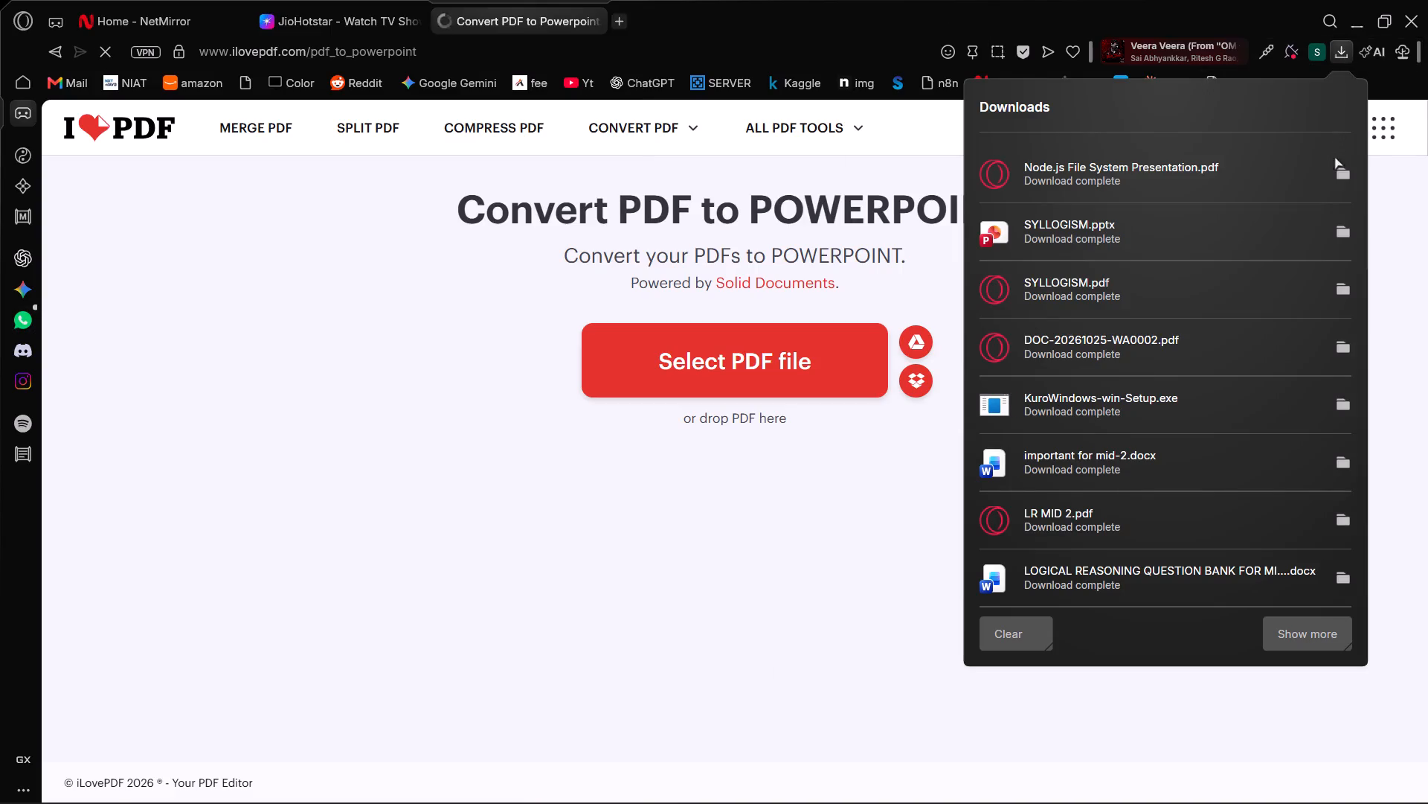
left_click(666, 392)
left_click(784, 497)
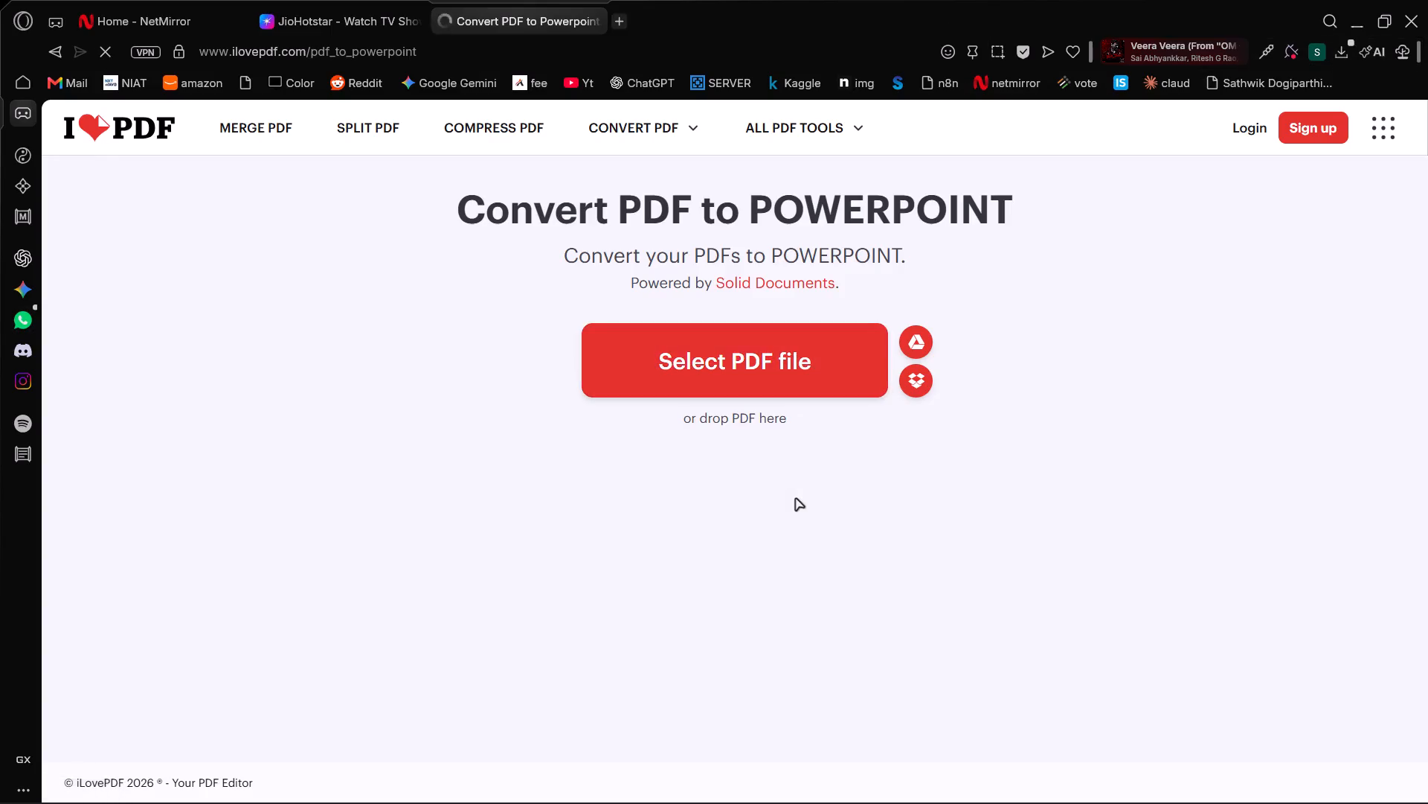
In the browser, convert the Node.js File System Presentation PDF to PowerPoint on iLovePDF without OCR and download it.
left_click(1165, 728)
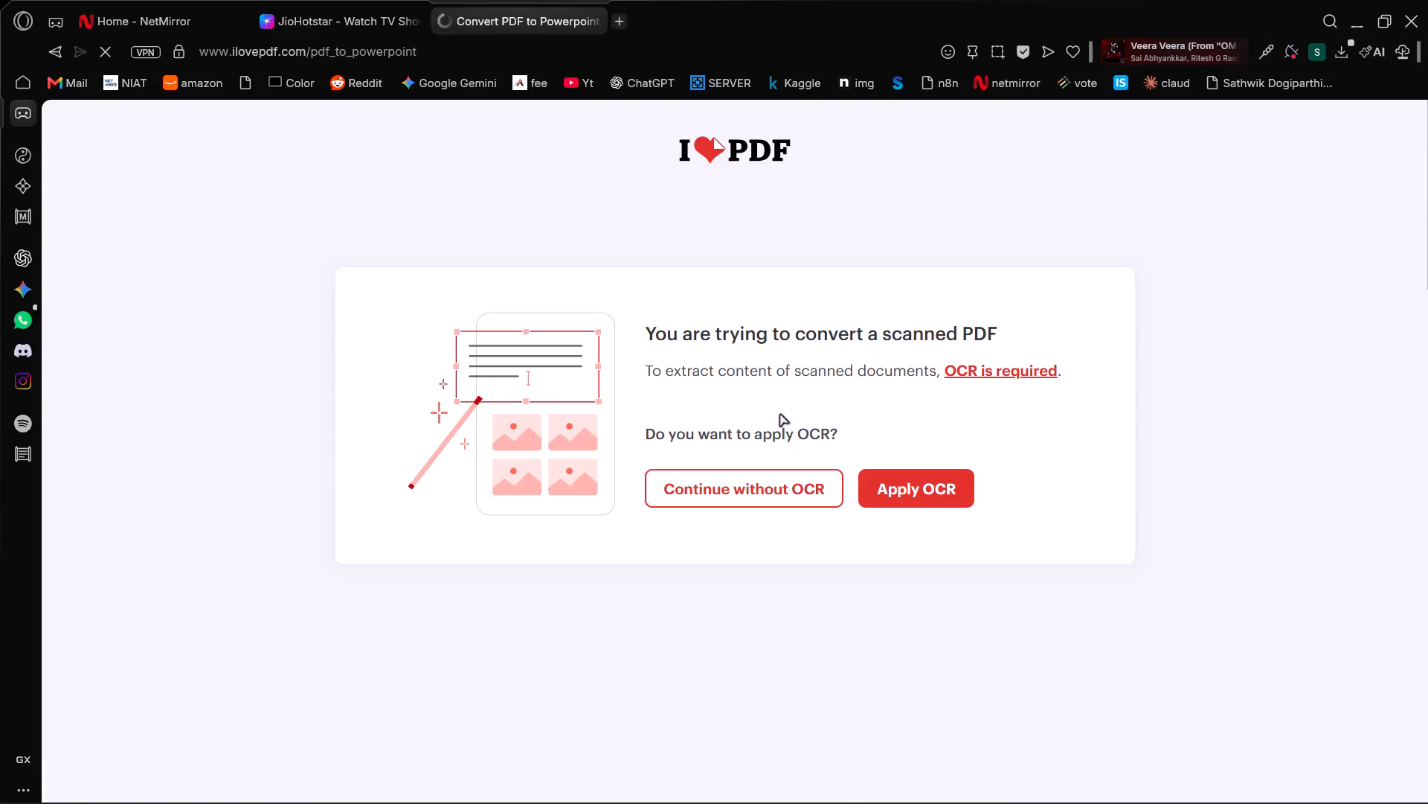
left_click(785, 493)
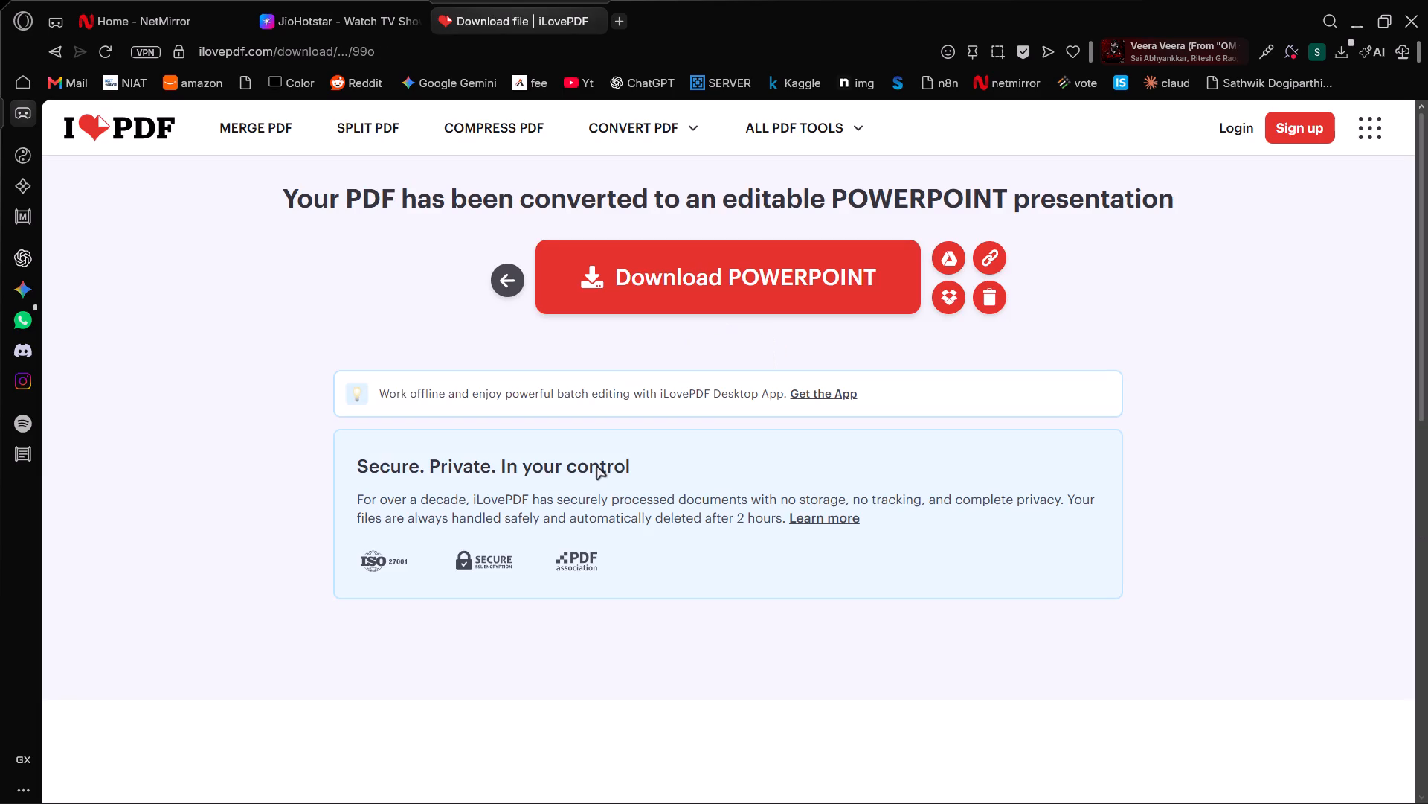
left_click(764, 282)
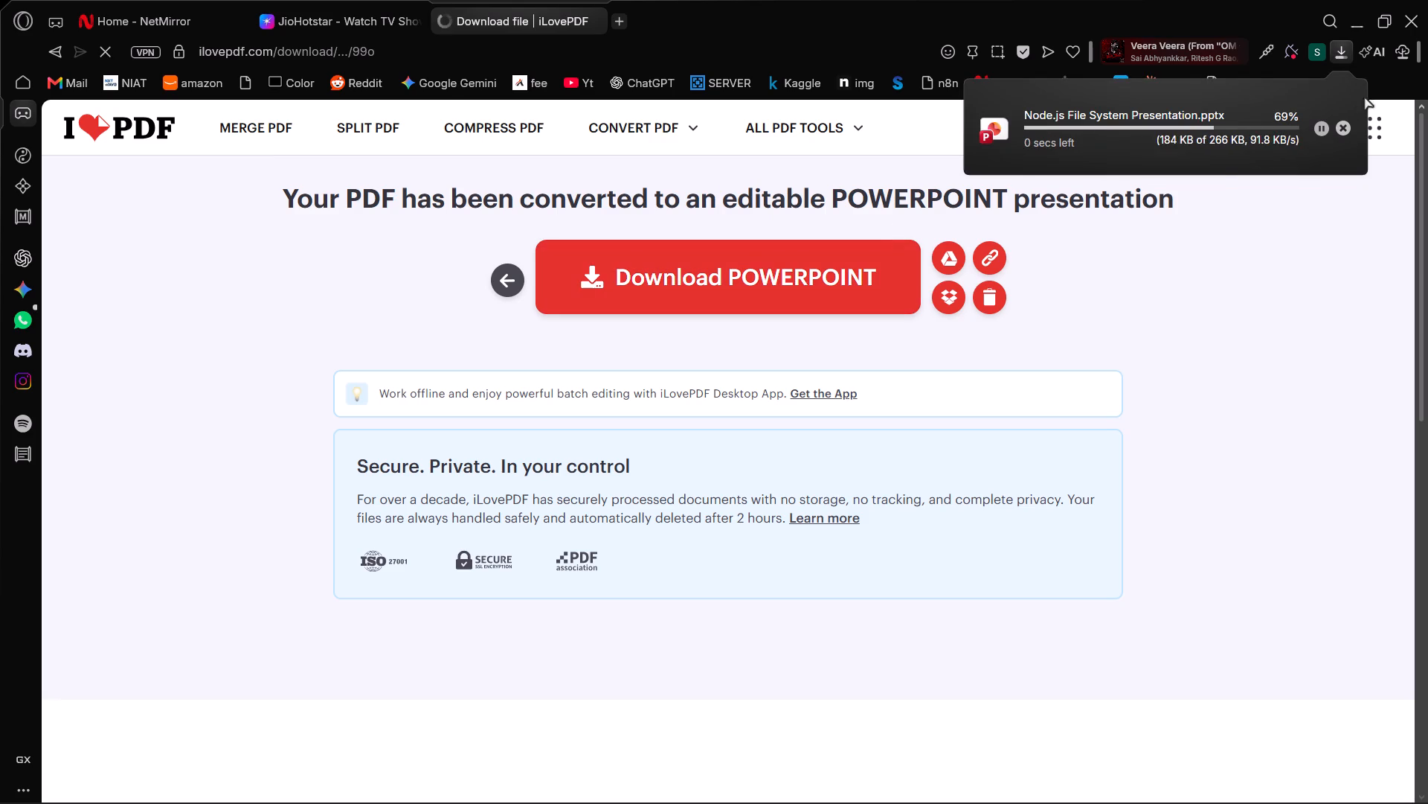
left_click(327, 176)
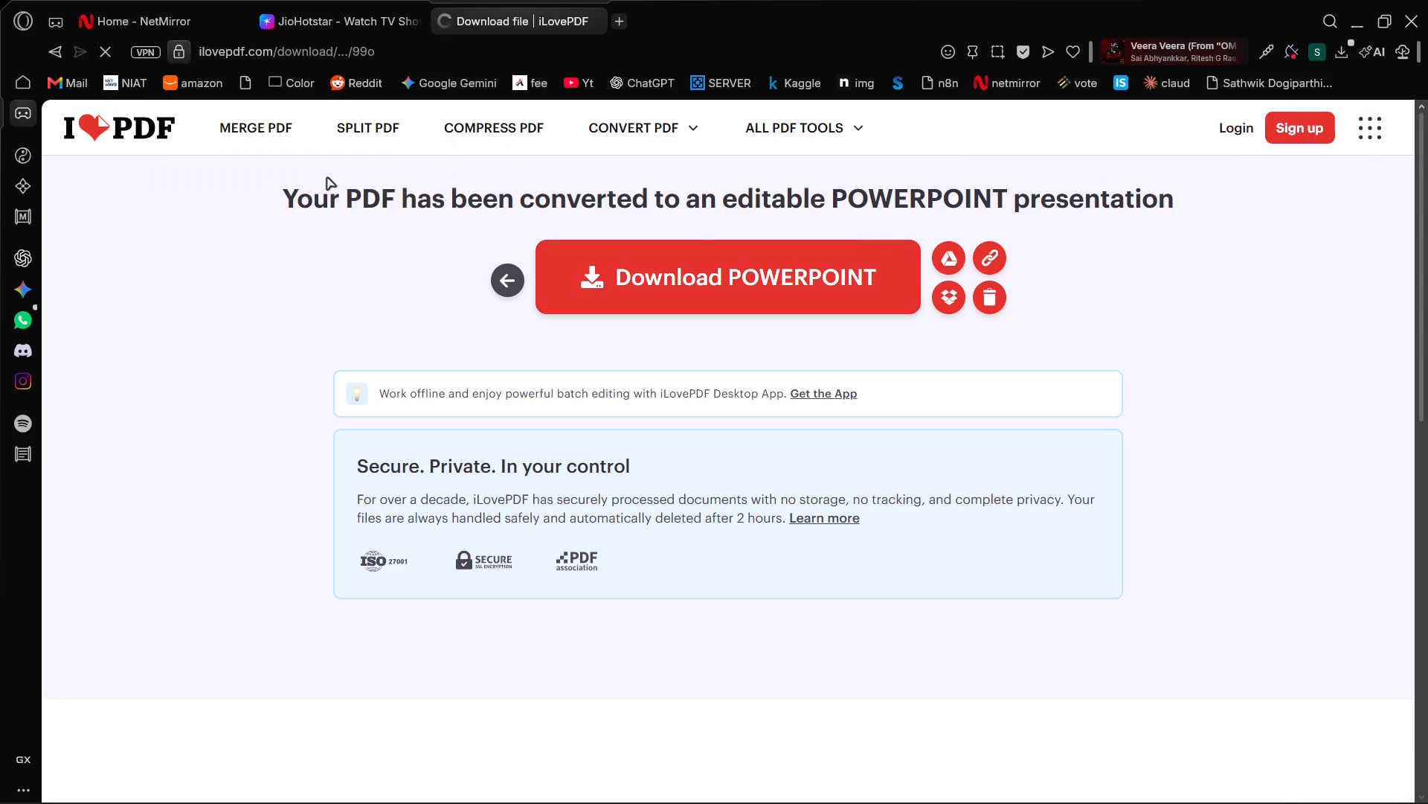
Show the download in its folder and delete the duplicate Node.js File System Presentation (1) PowerPoint file.
left_click(1334, 127)
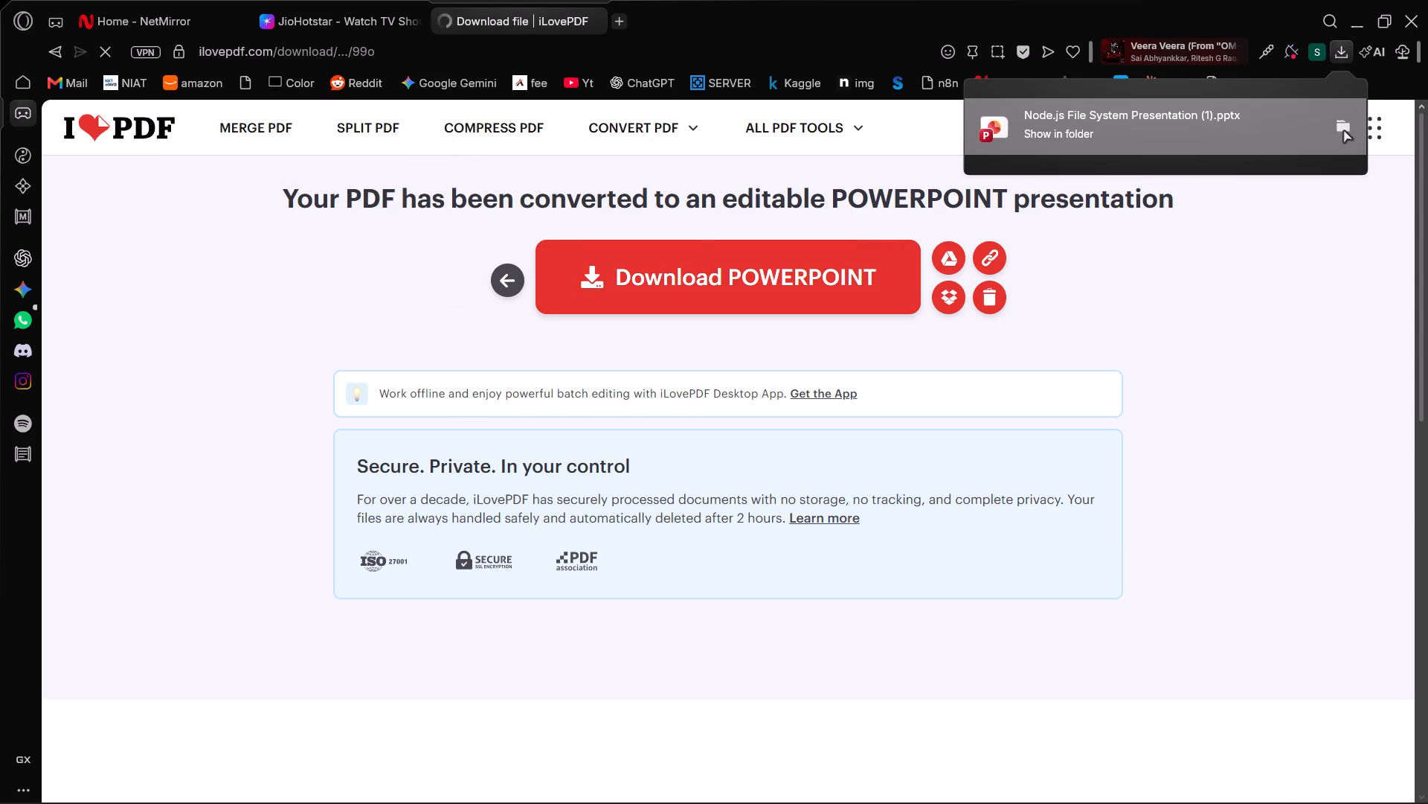
left_click(1343, 130)
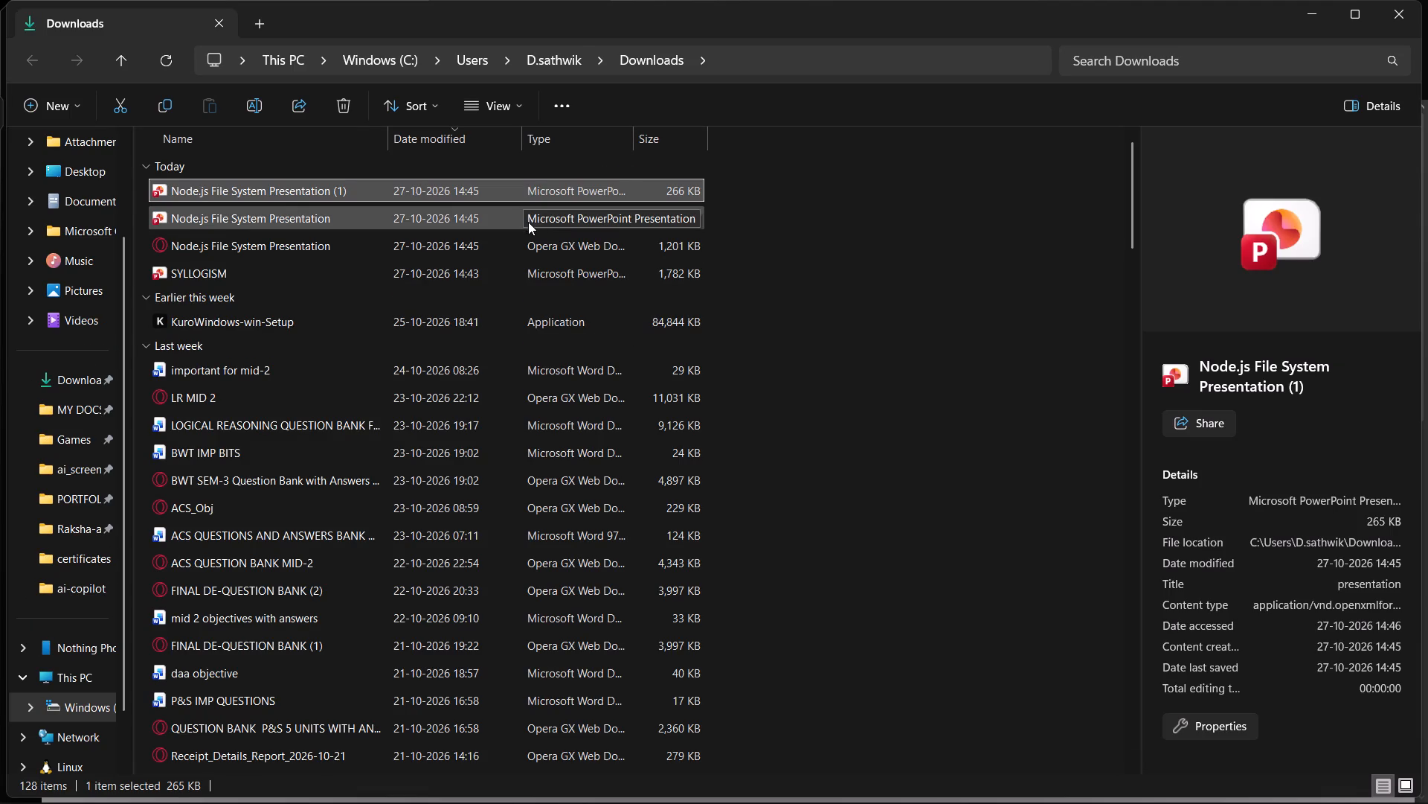
left_click(533, 191)
key("Delete")
key("BackSpace")
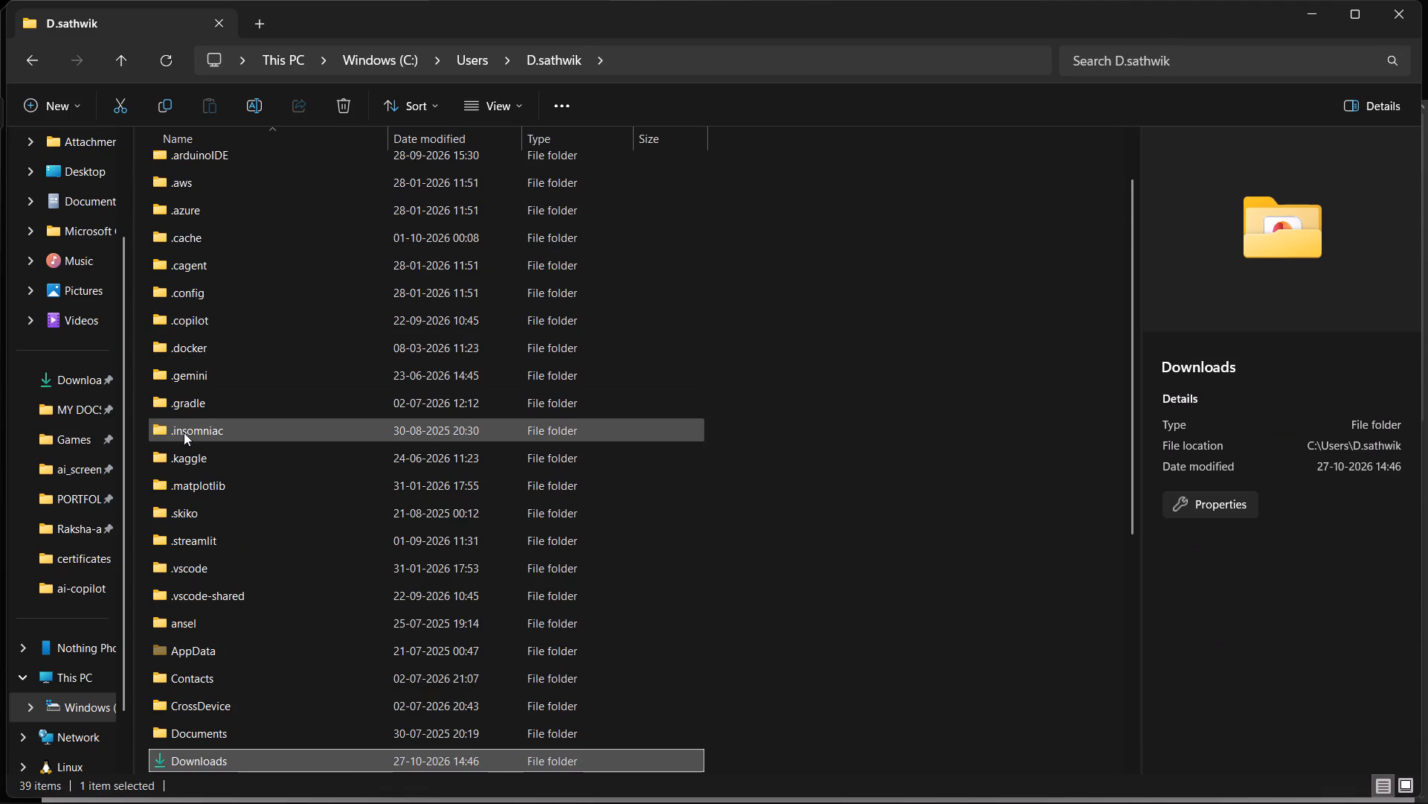
Open the Node.js File System Presentation PowerPoint file from Downloads and close the extra Downloads window.
left_click(91, 380)
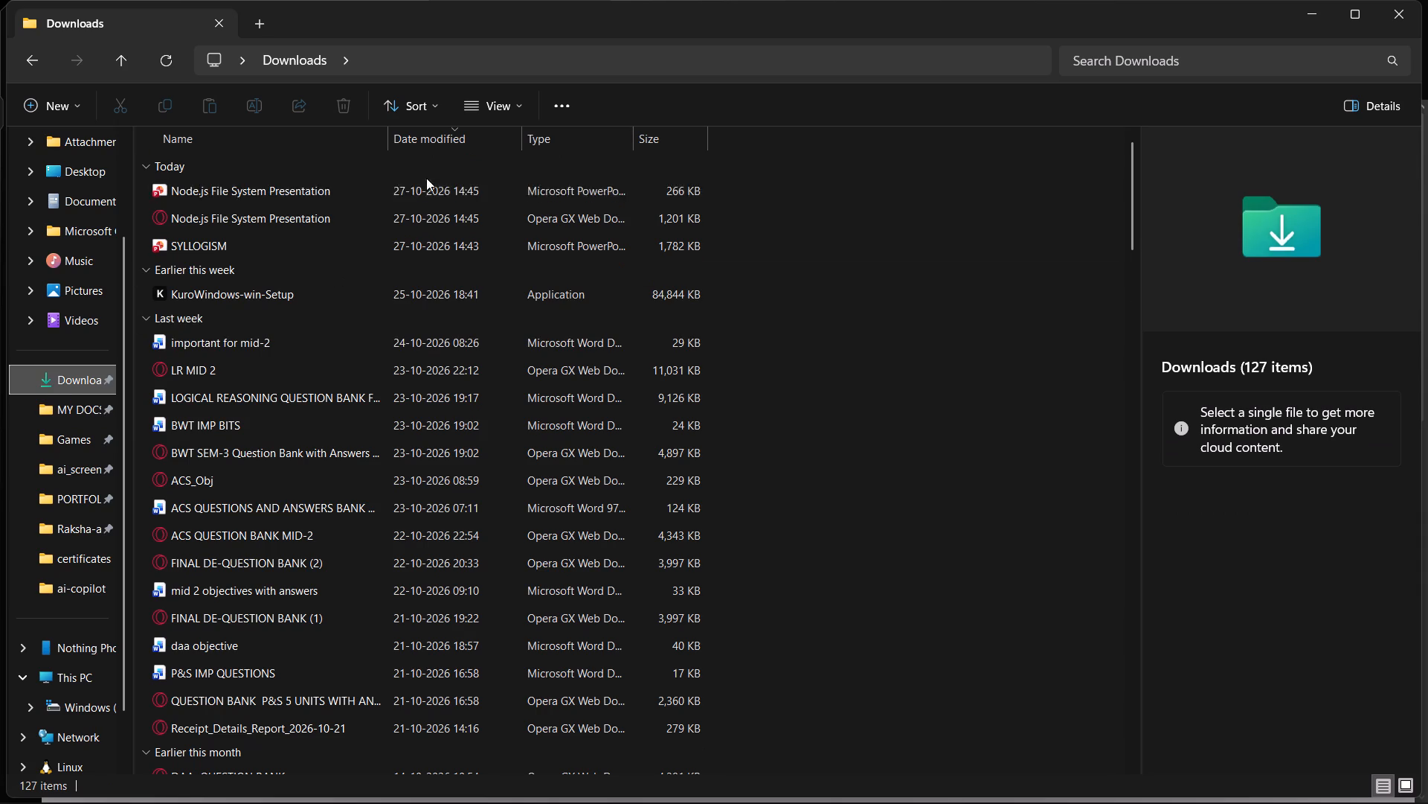
left_click(421, 195)
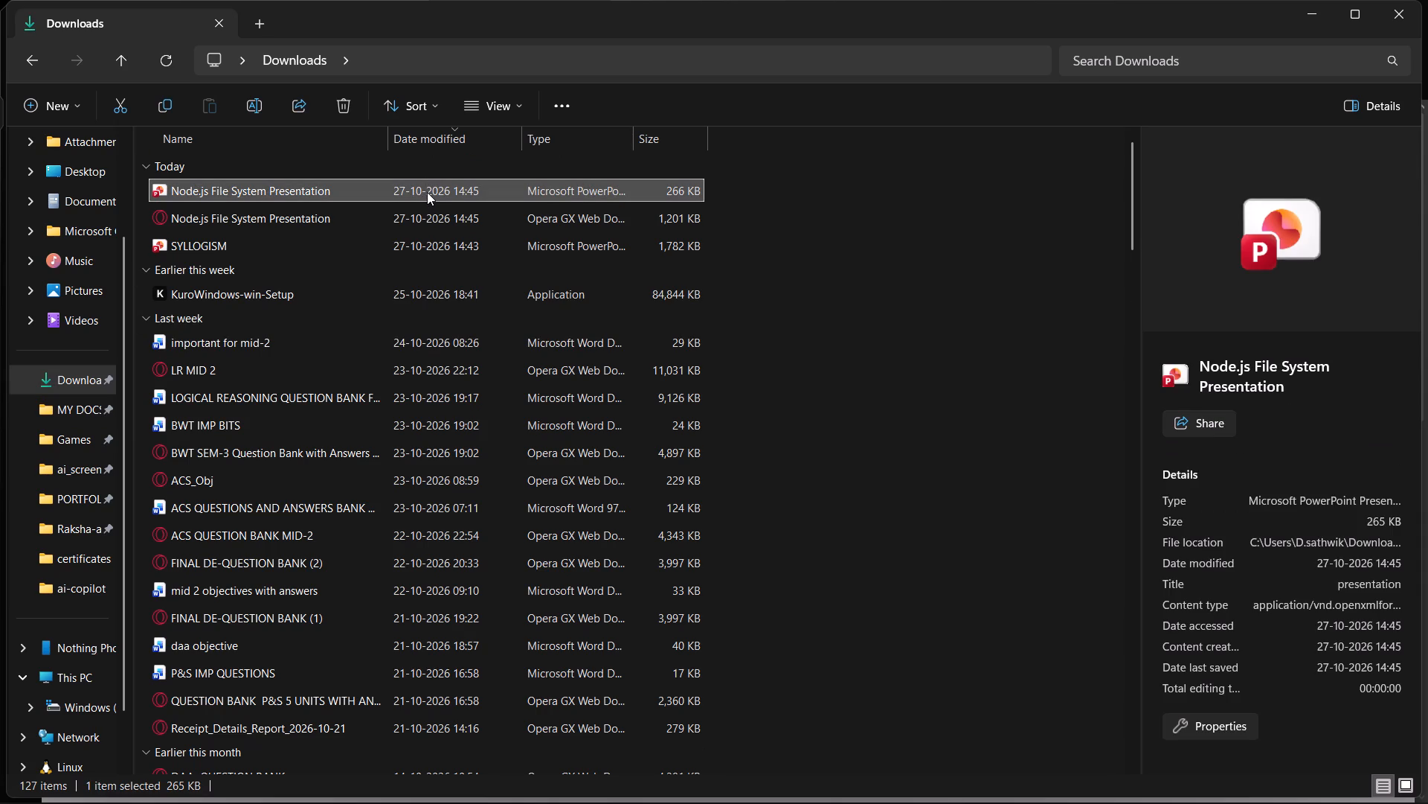
left_click(427, 192)
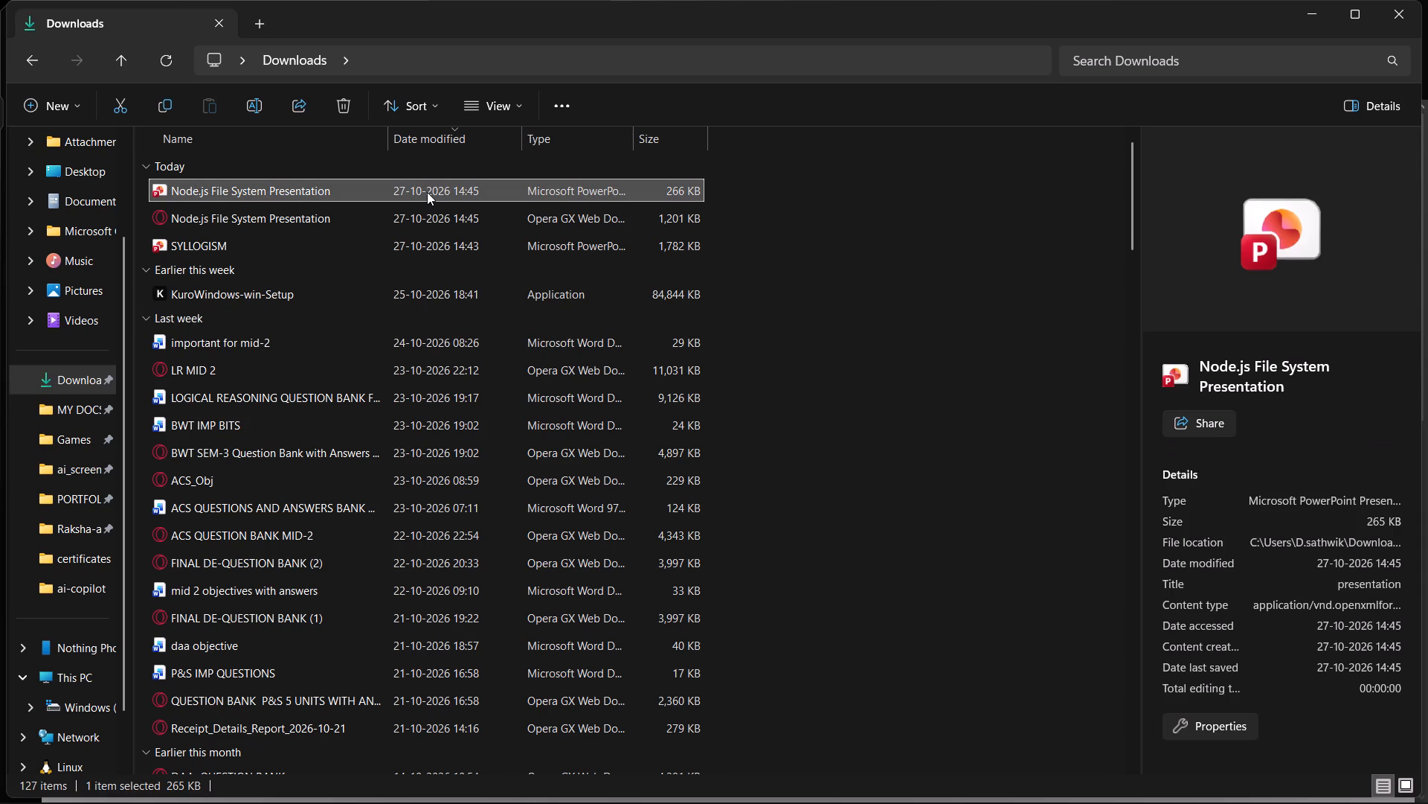
double_click(427, 192)
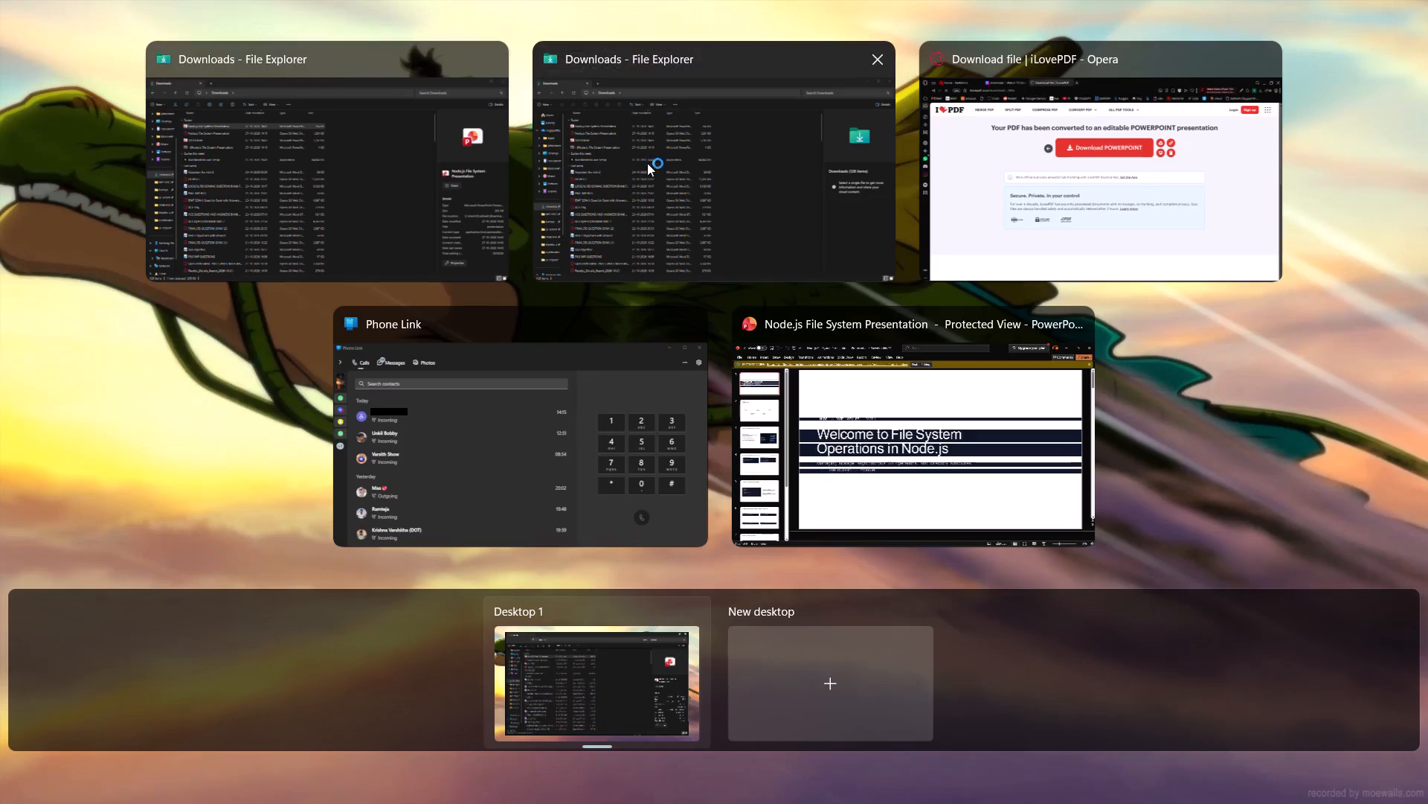
left_click(495, 69)
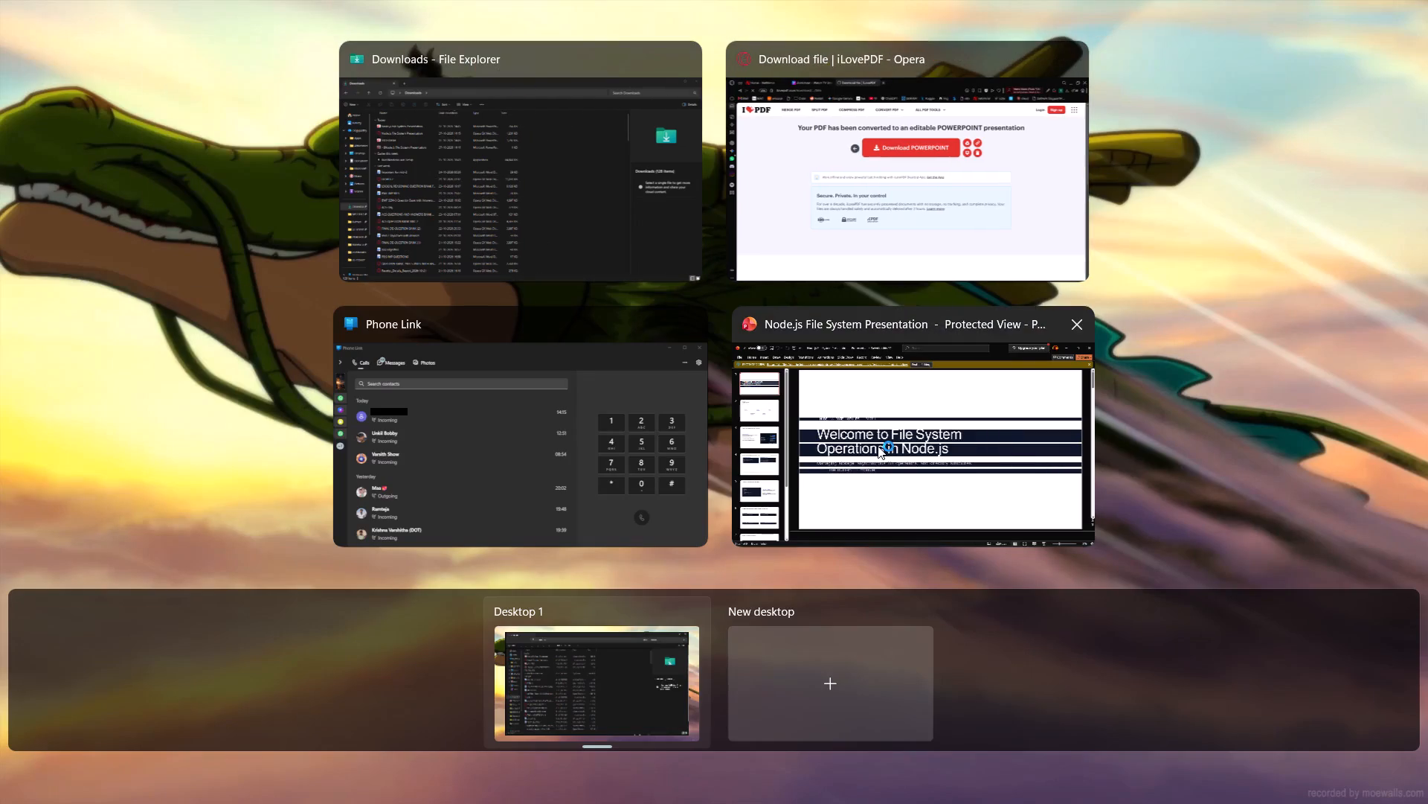
left_click(878, 446)
left_click(725, 603)
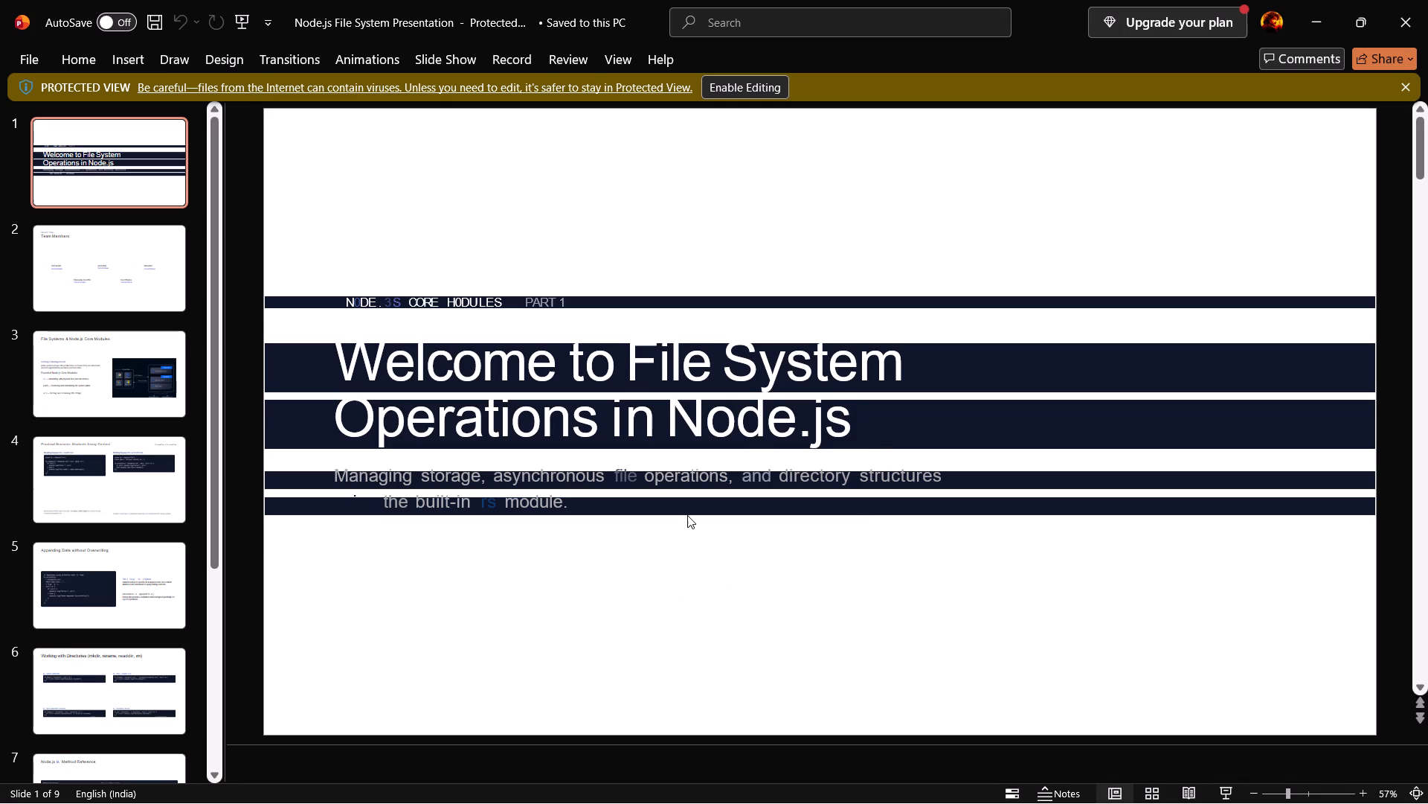
Examine the text and layout of slides 1 to 5 in the converted Node.js presentation, and close the presentation.
left_click(164, 294)
left_click(152, 366)
left_click(120, 447)
left_click(107, 335)
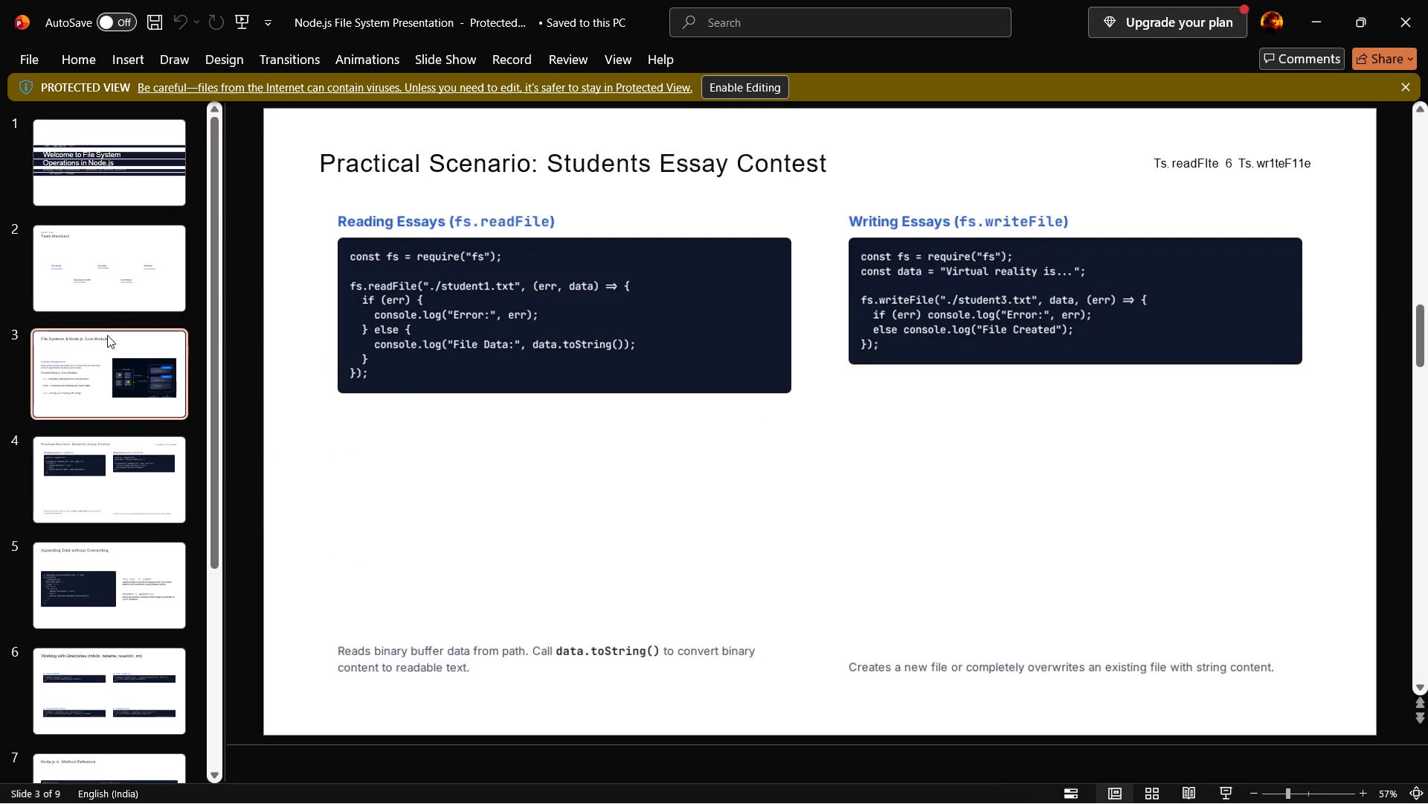
left_click(117, 279)
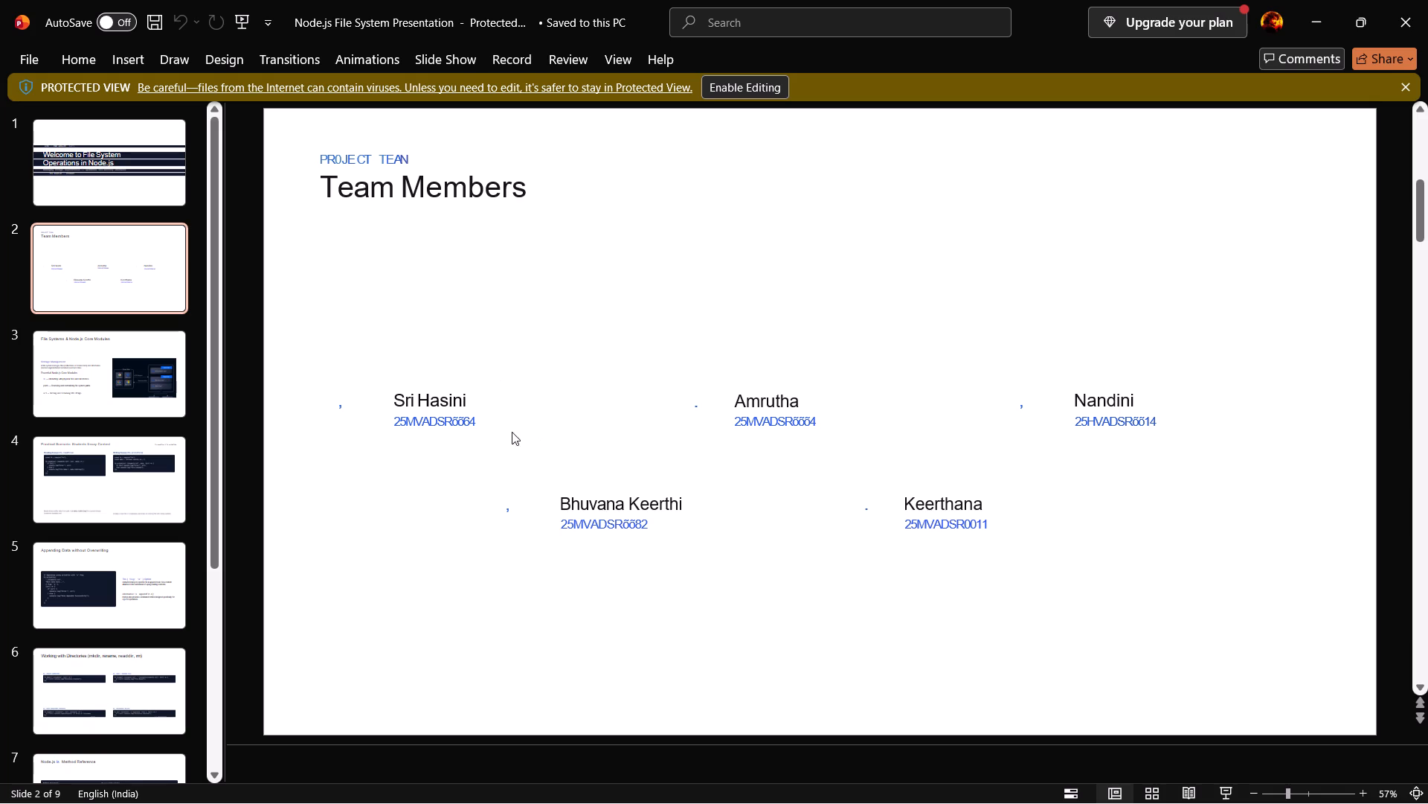
left_click(96, 177)
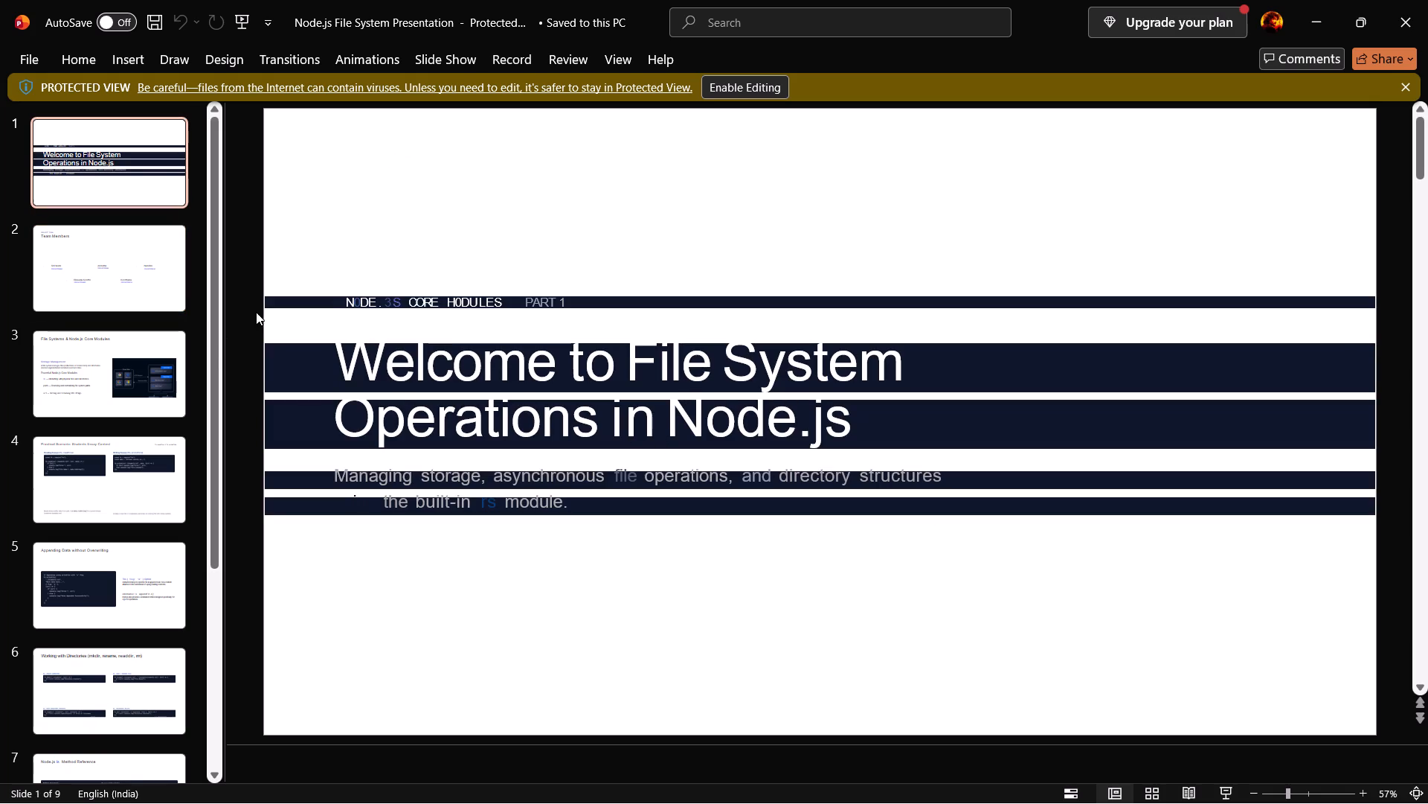
left_click(107, 392)
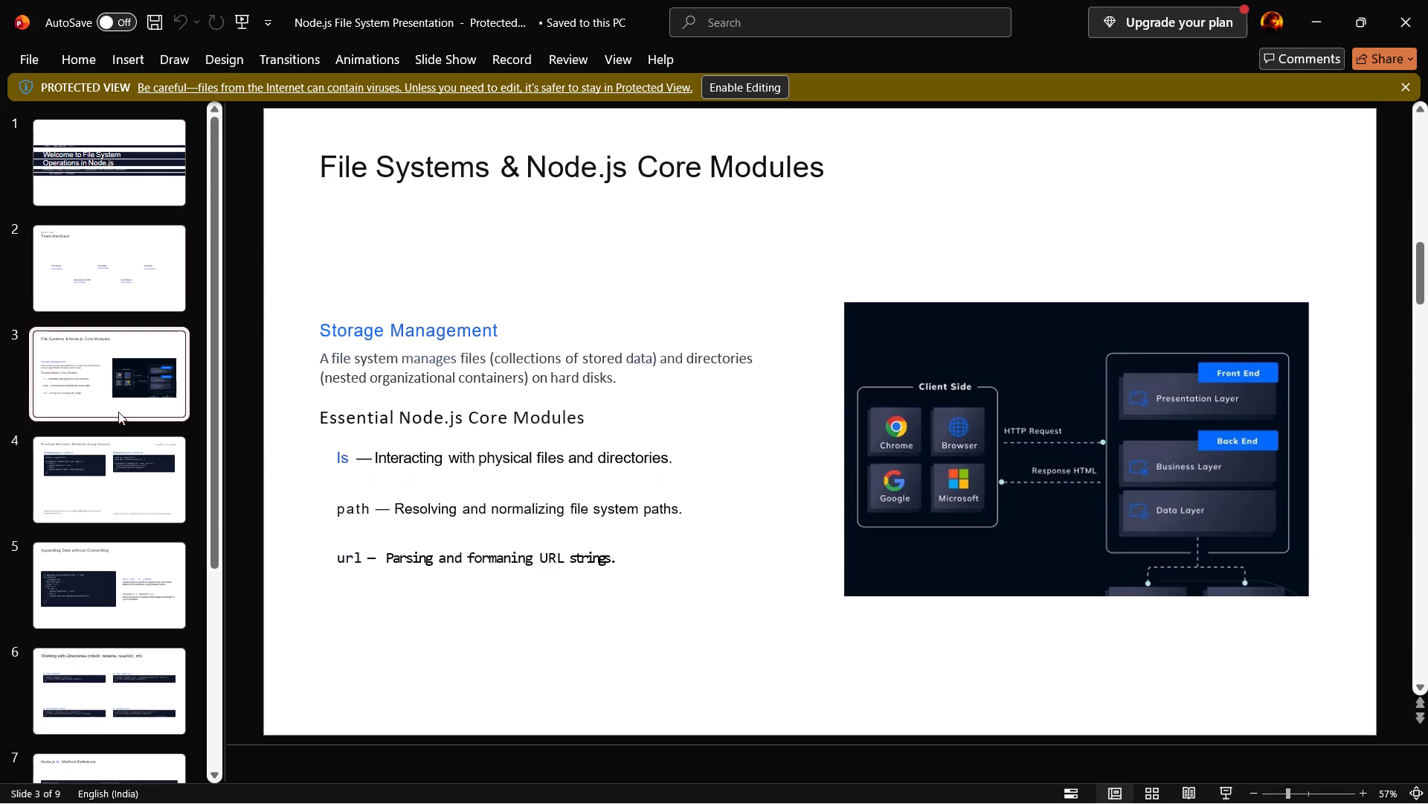
left_click(141, 468)
left_click(126, 590)
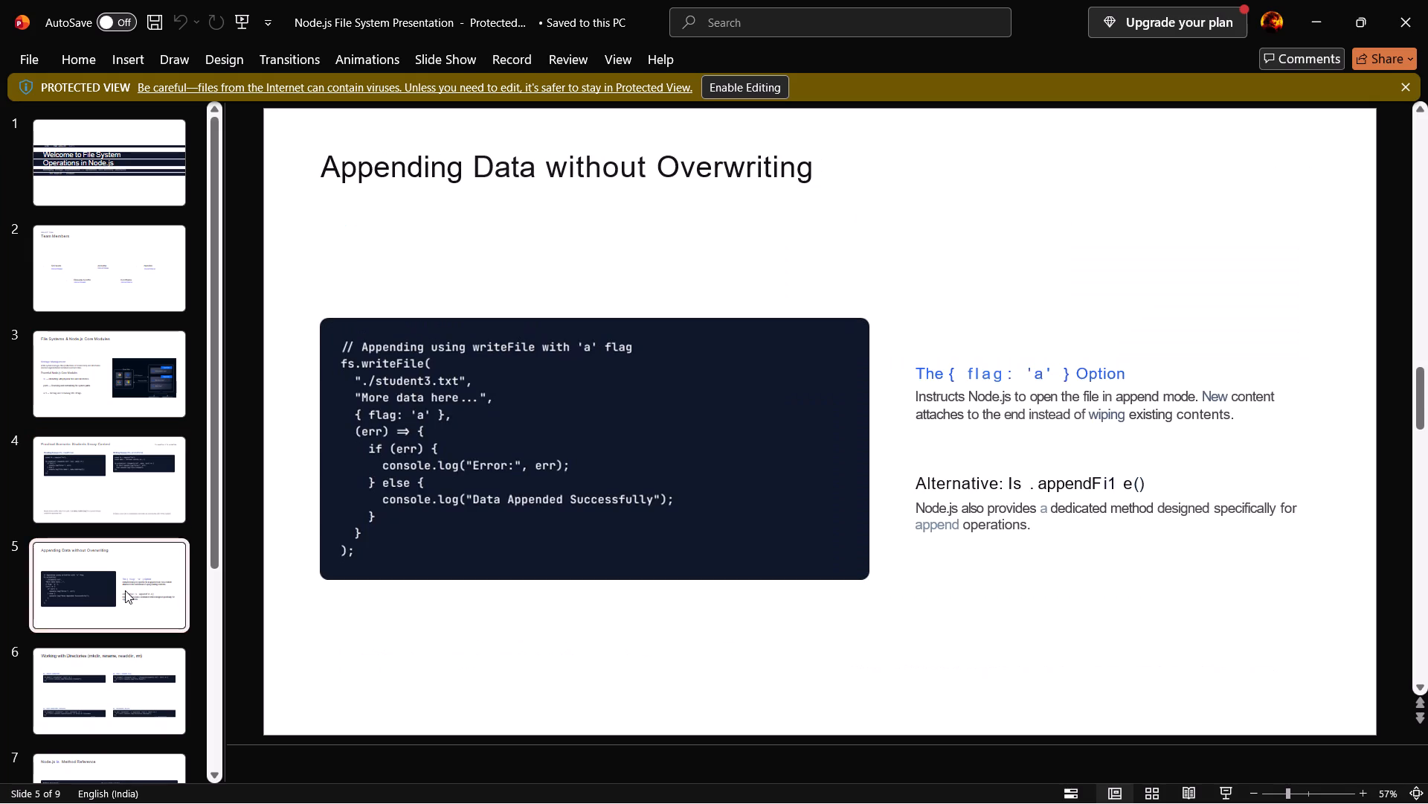
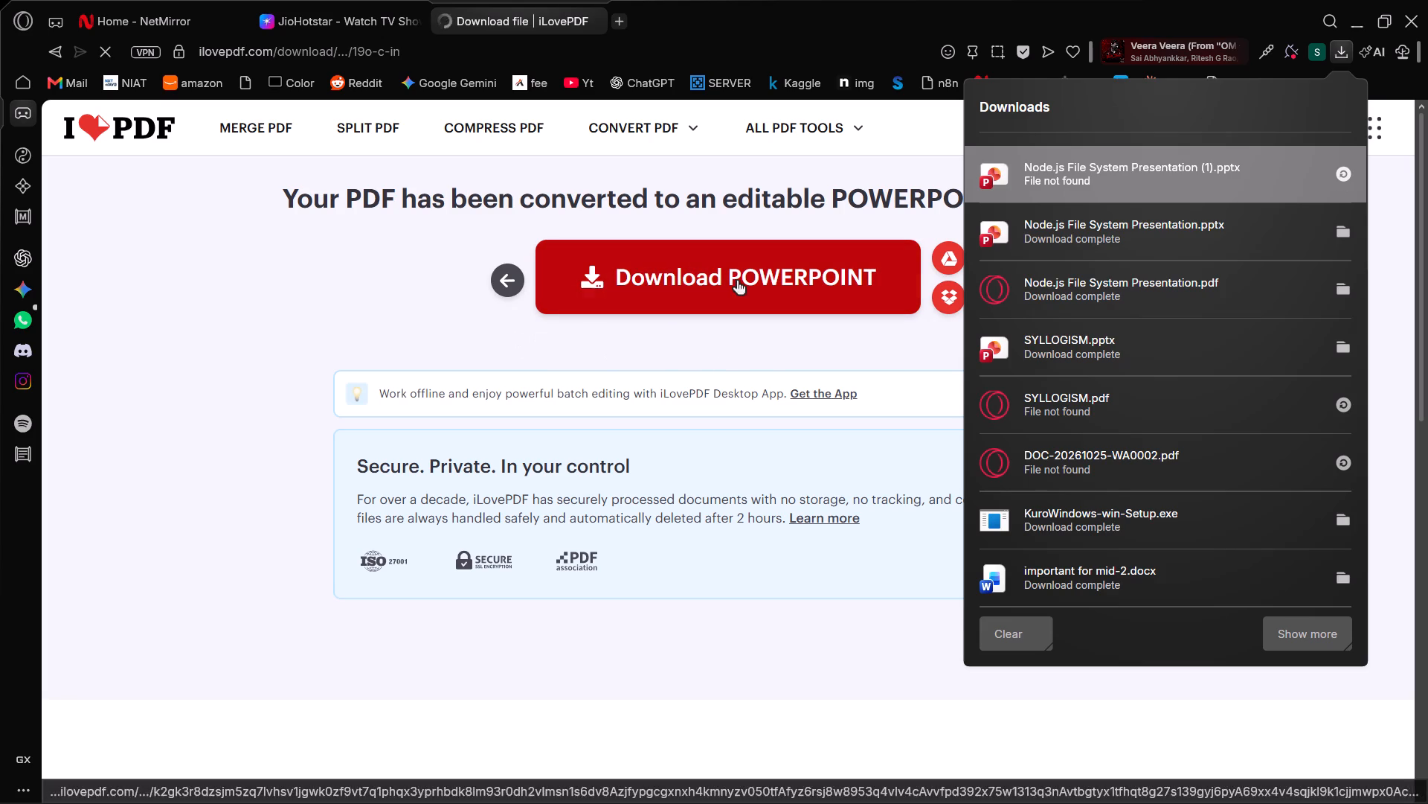
In the browser, download the converted Node.js File System Presentation PowerPoint from iLovePDF again and open the downloaded file.
left_click(737, 278)
double_click(1214, 124)
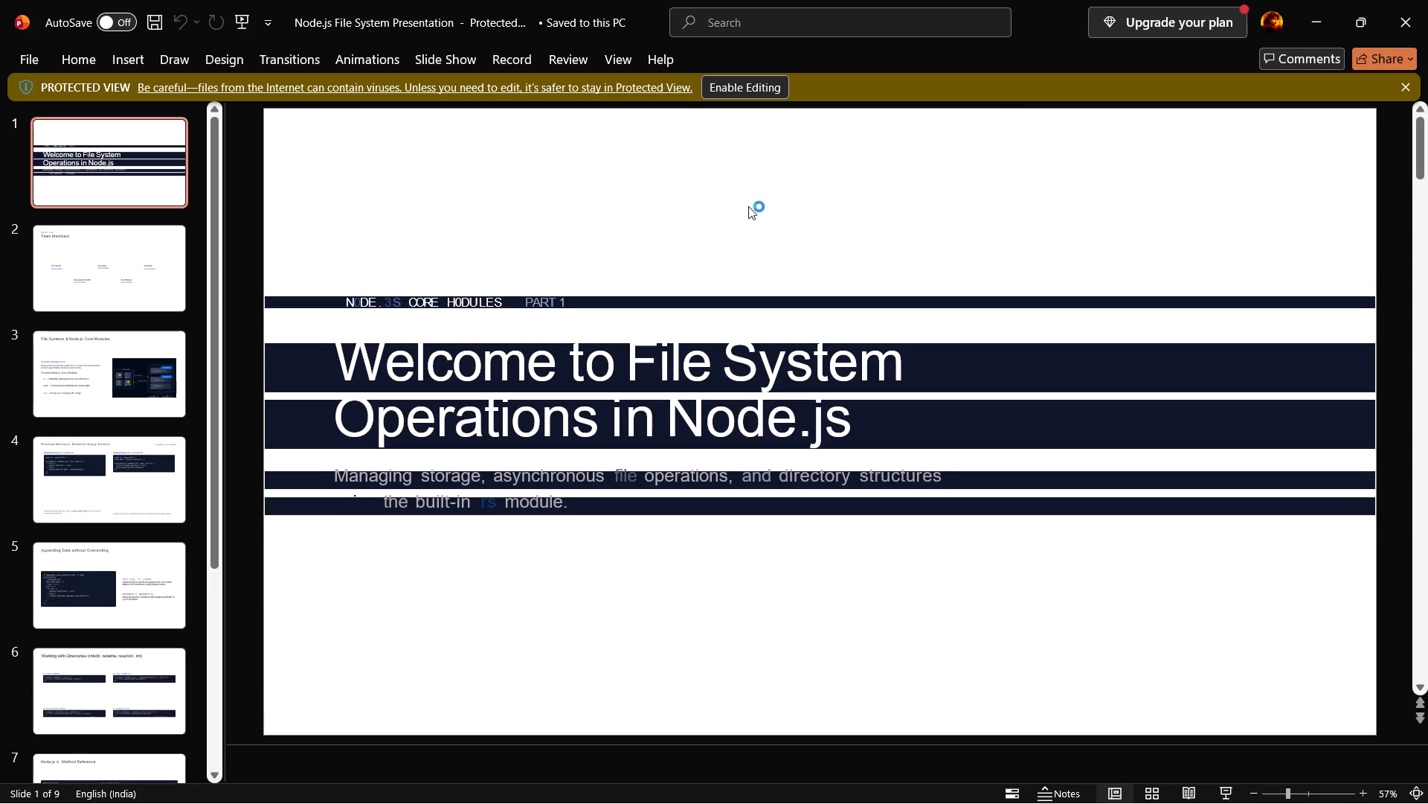
View slides 1 and 2 of the Node.js presentation and enable editing for the protected file.
left_click(114, 275)
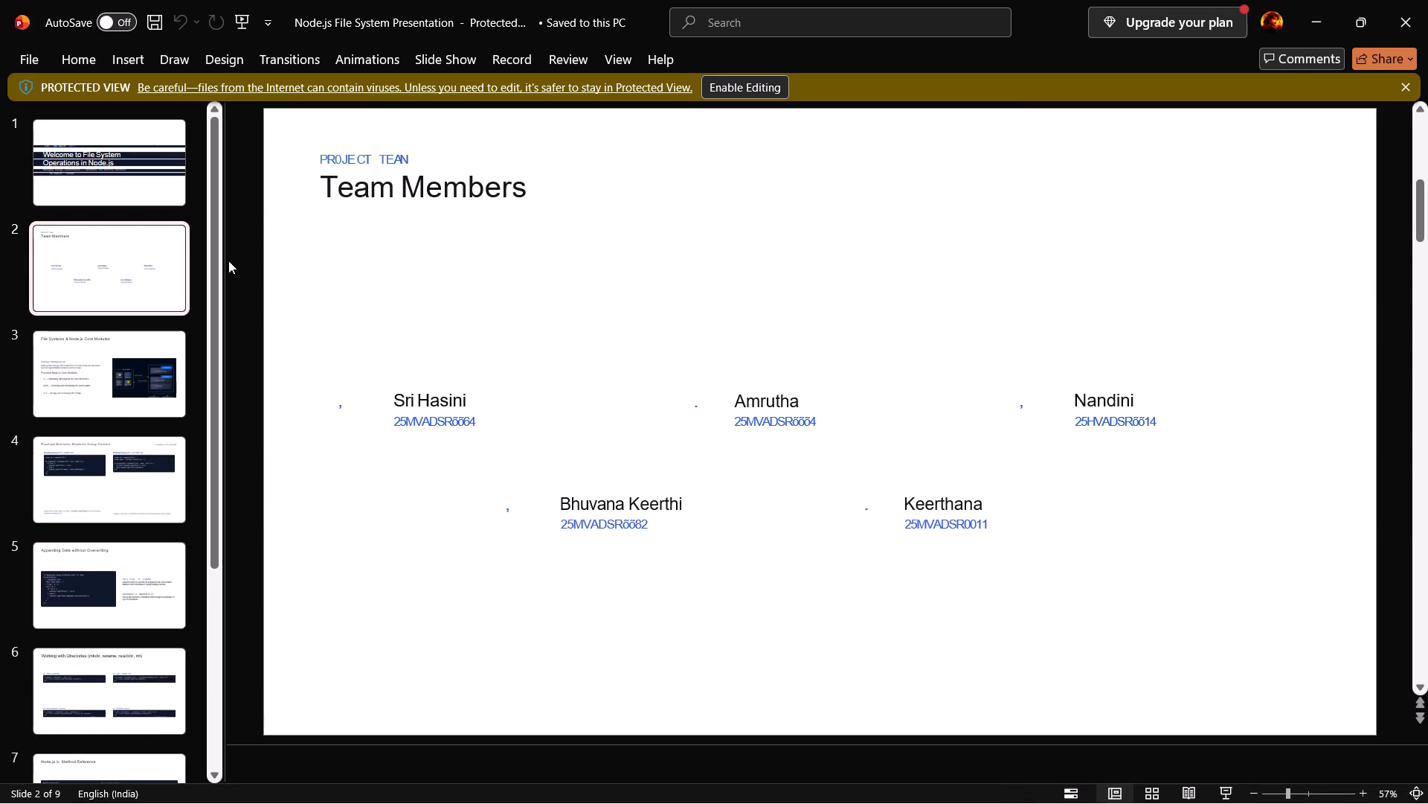
left_click(113, 180)
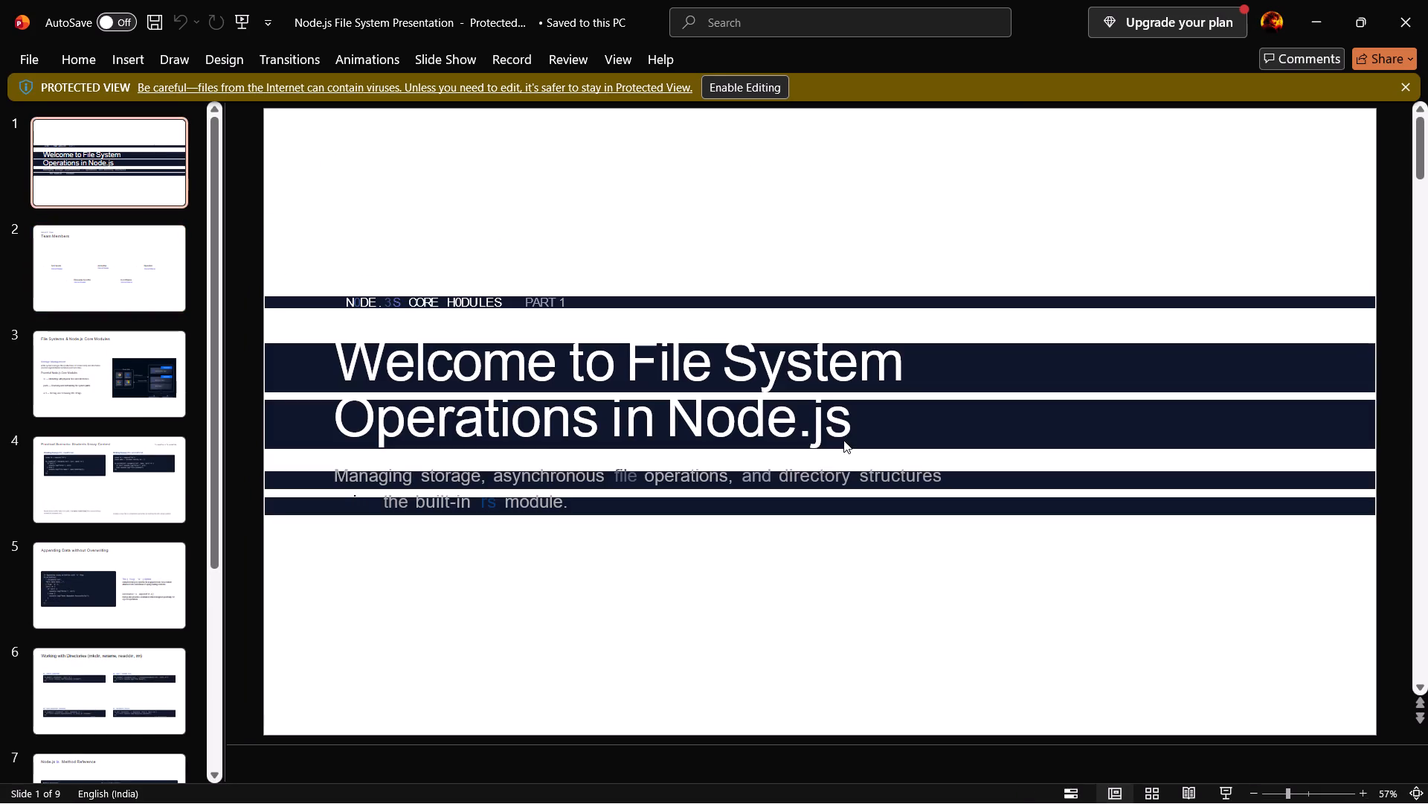
left_click_drag(872, 429, 312, 357)
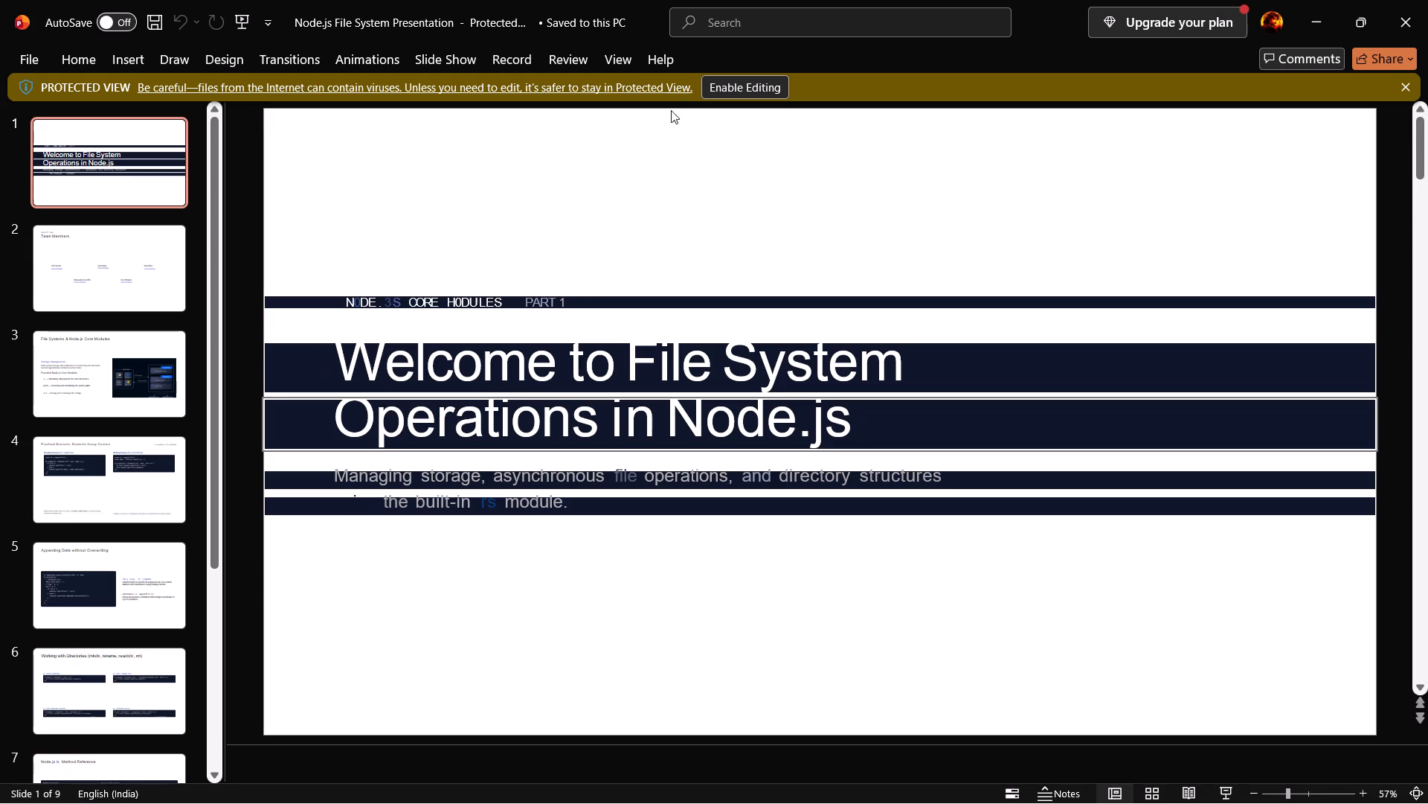
left_click(771, 84)
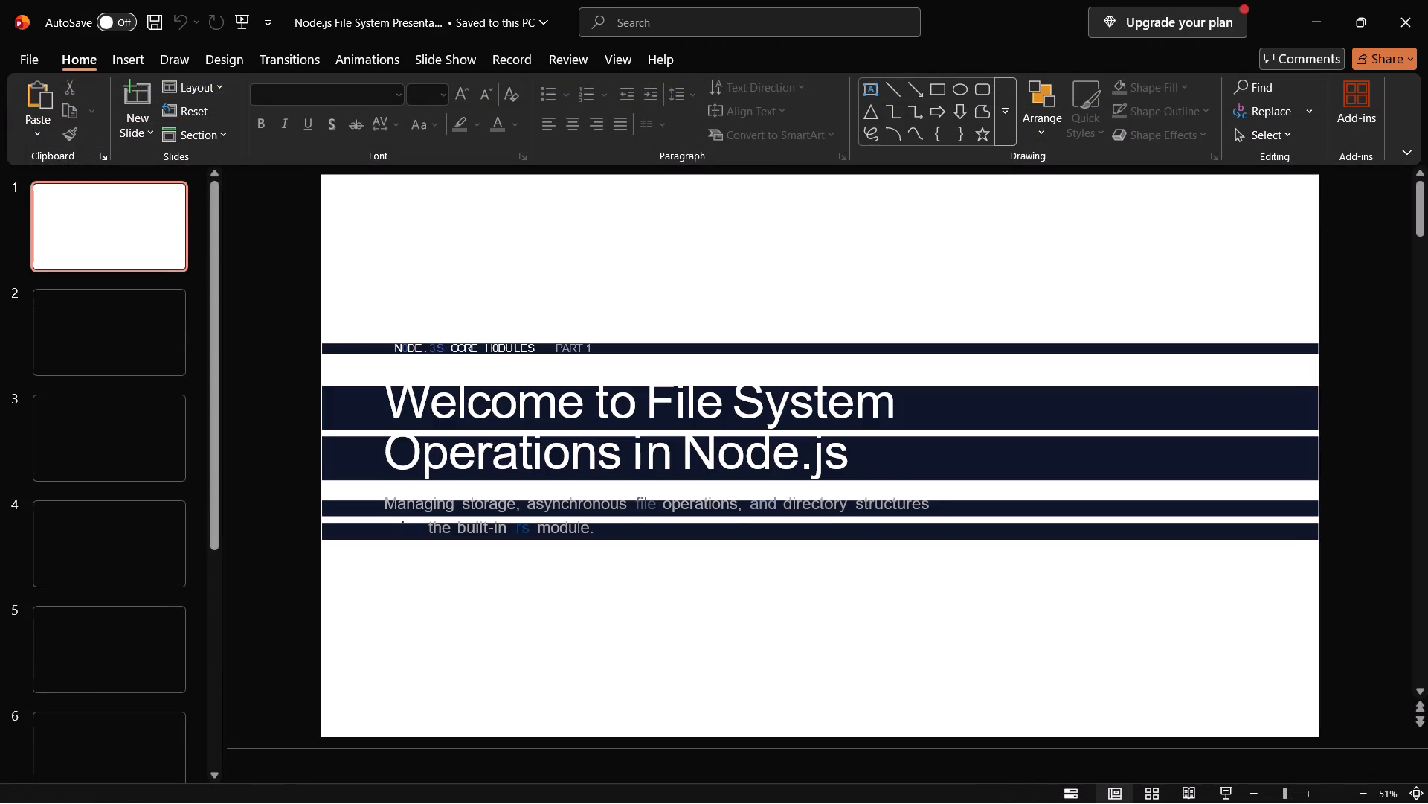
On slide 1, extend the dark band behind "Welcome to File System" down to the next band and up to the slide's top edge.
left_click(856, 455)
left_click(852, 465)
left_click(836, 462)
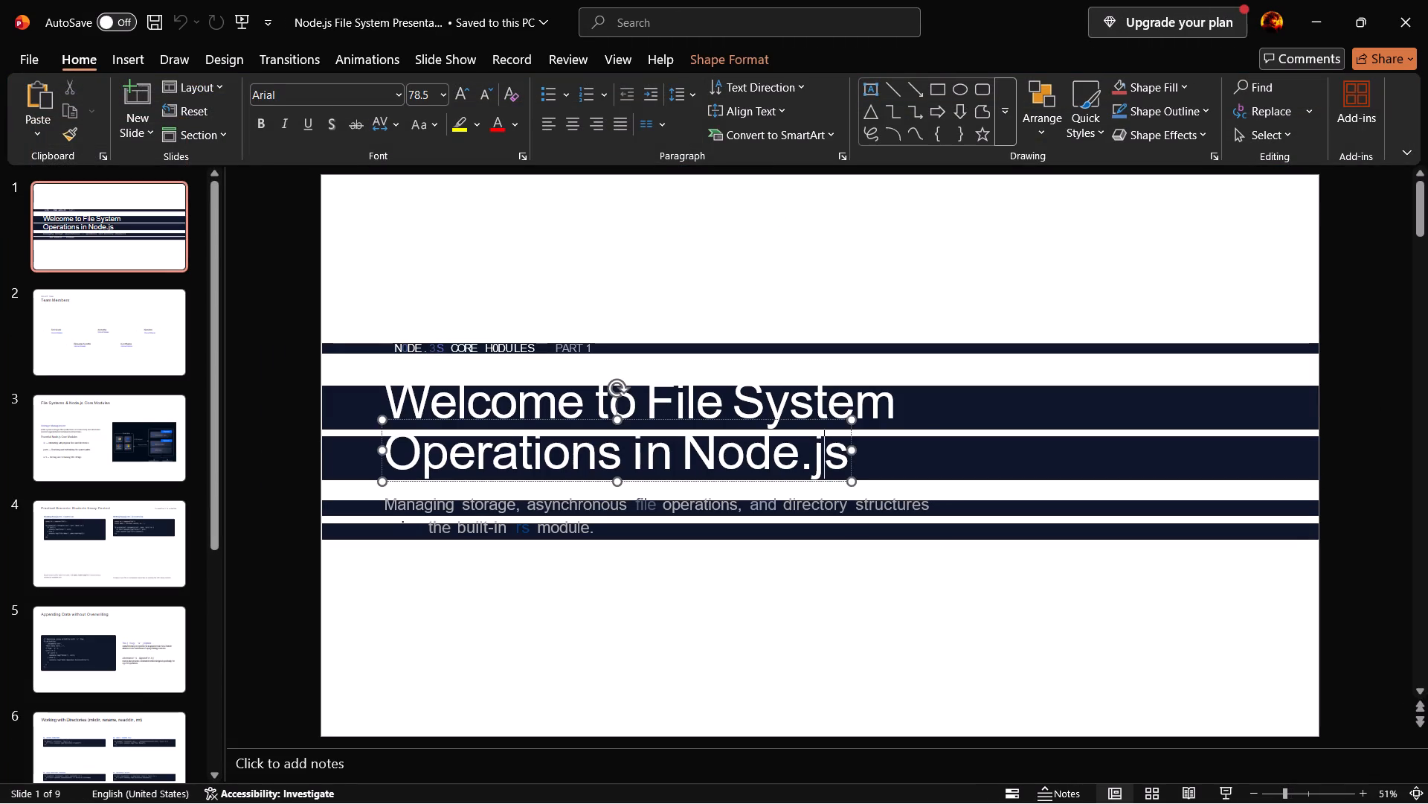
left_click(861, 462)
left_click(861, 462)
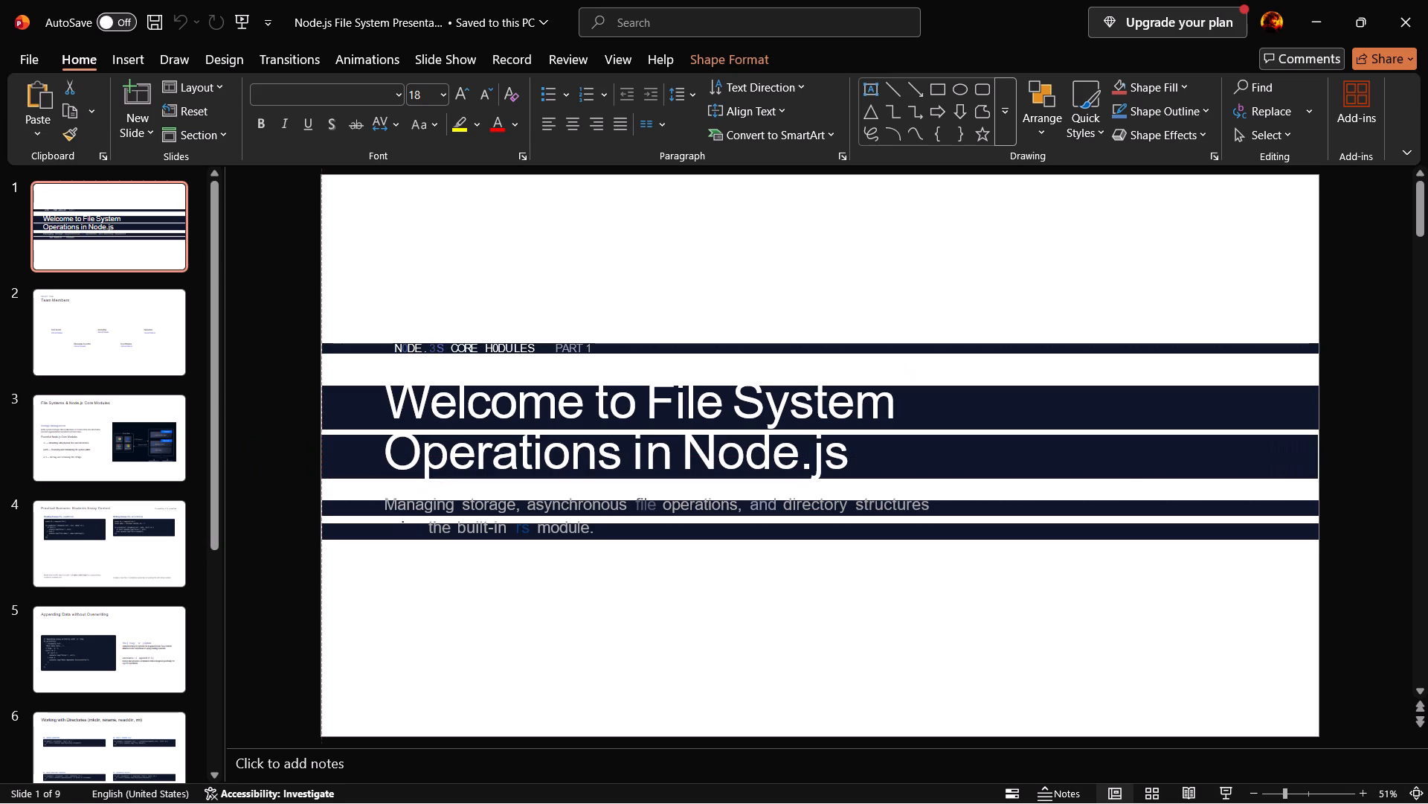
left_click(872, 439)
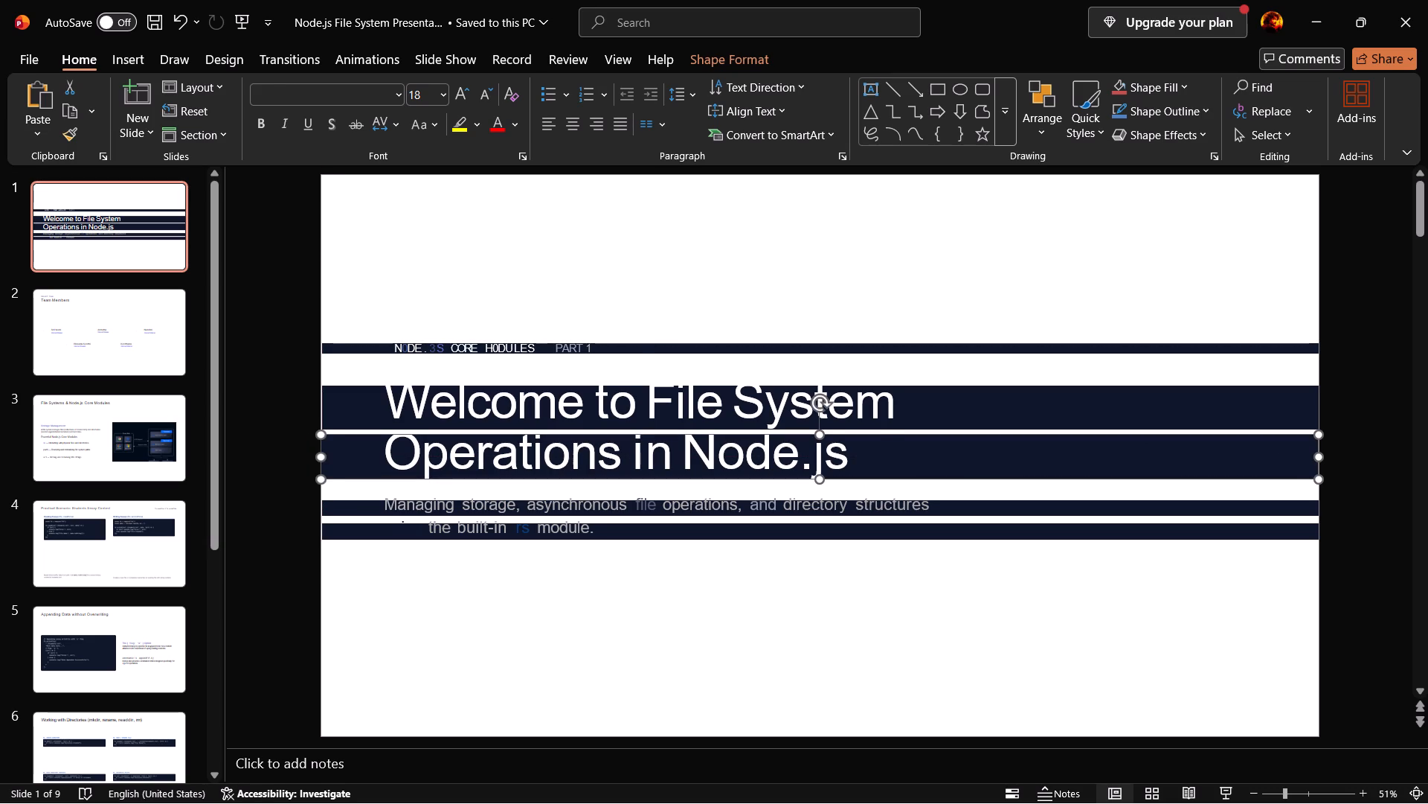
left_click(870, 412)
left_click(925, 421)
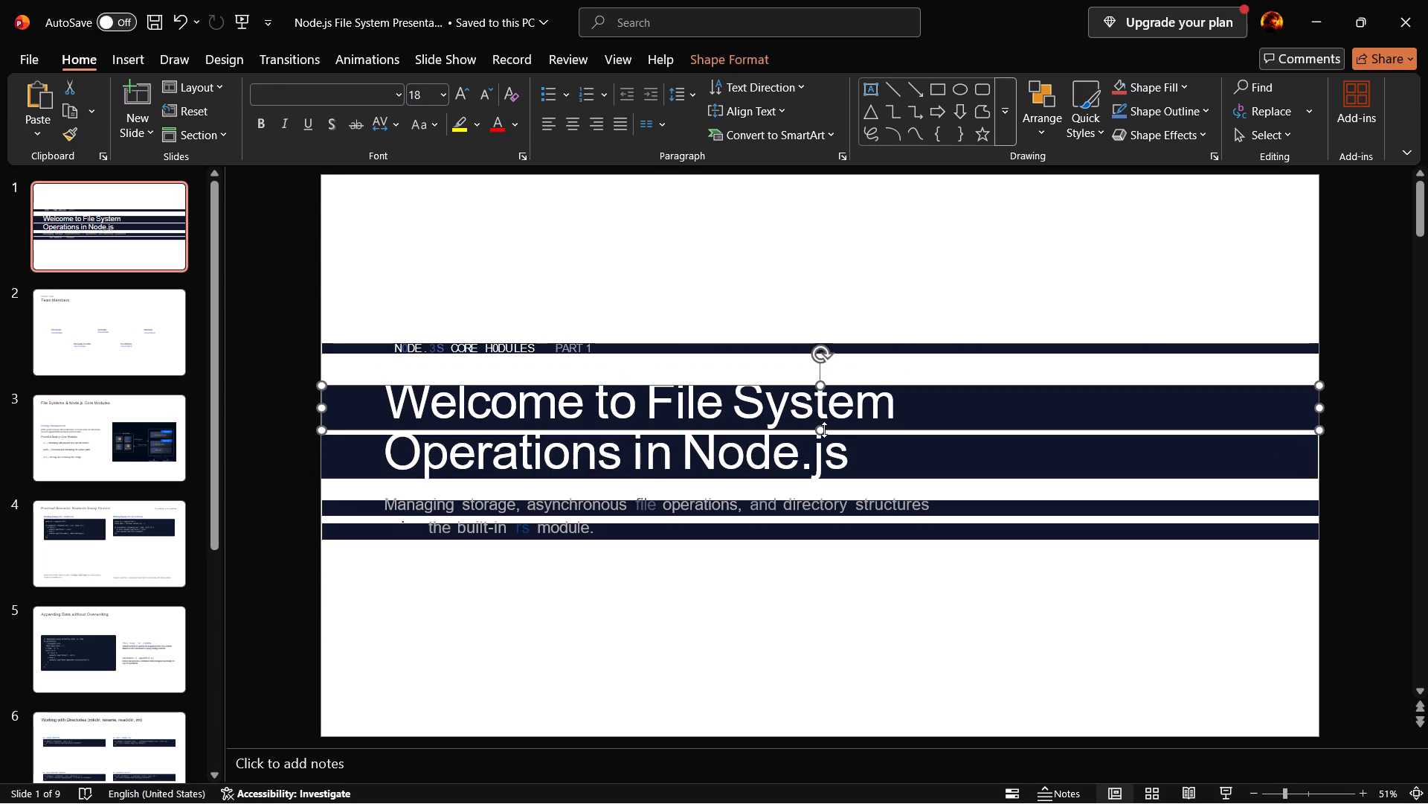
left_click_drag(823, 430, 823, 437)
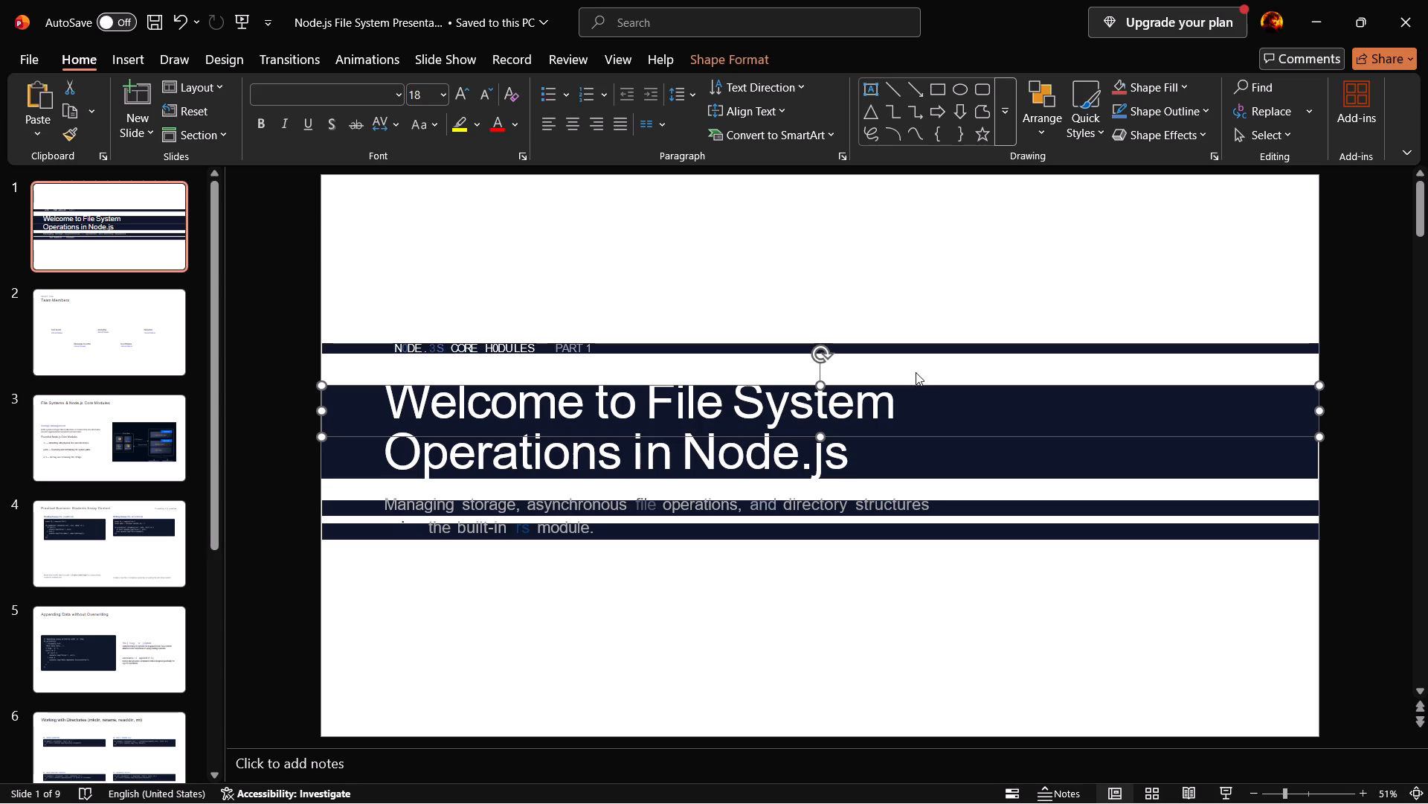
left_click_drag(821, 383, 821, 352)
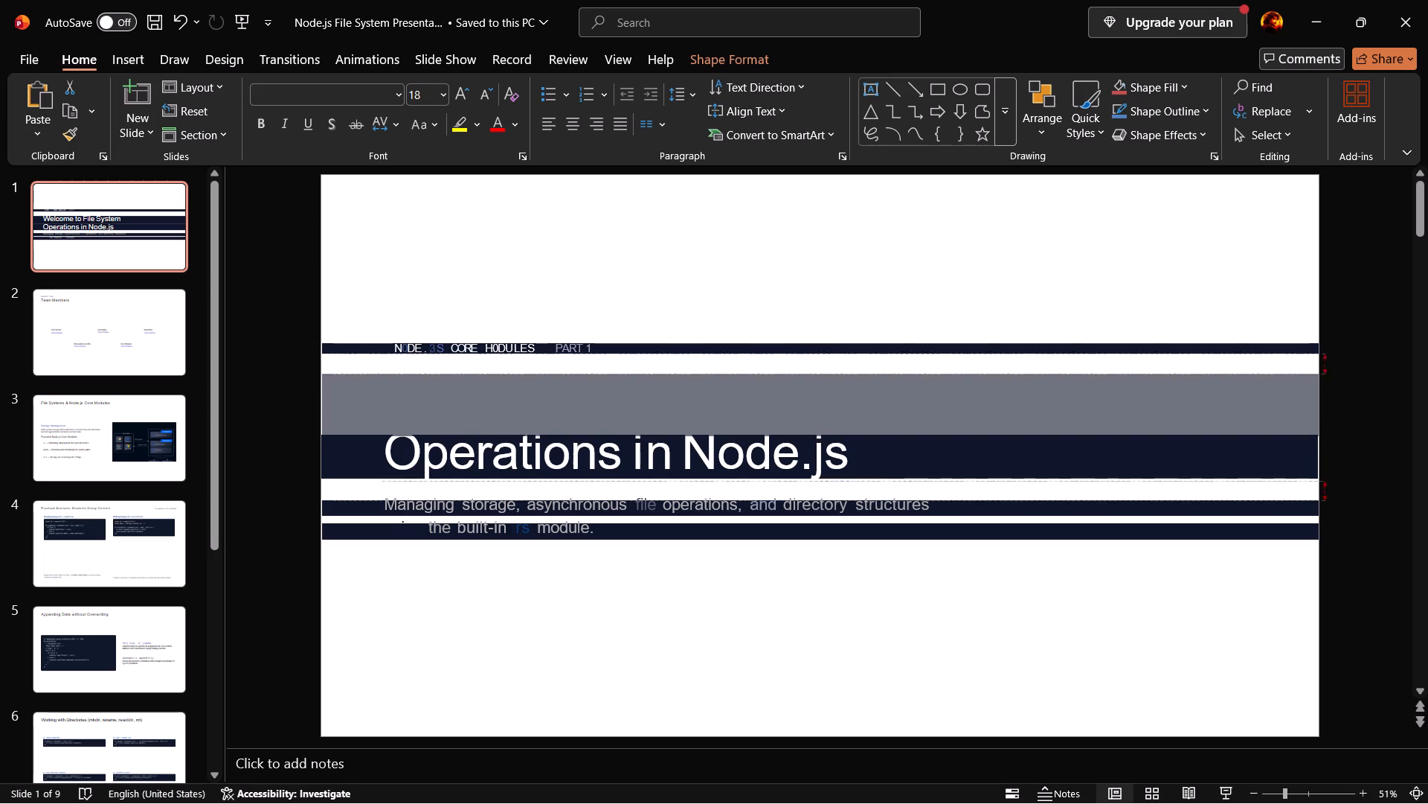
left_click_drag(821, 352, 824, 171)
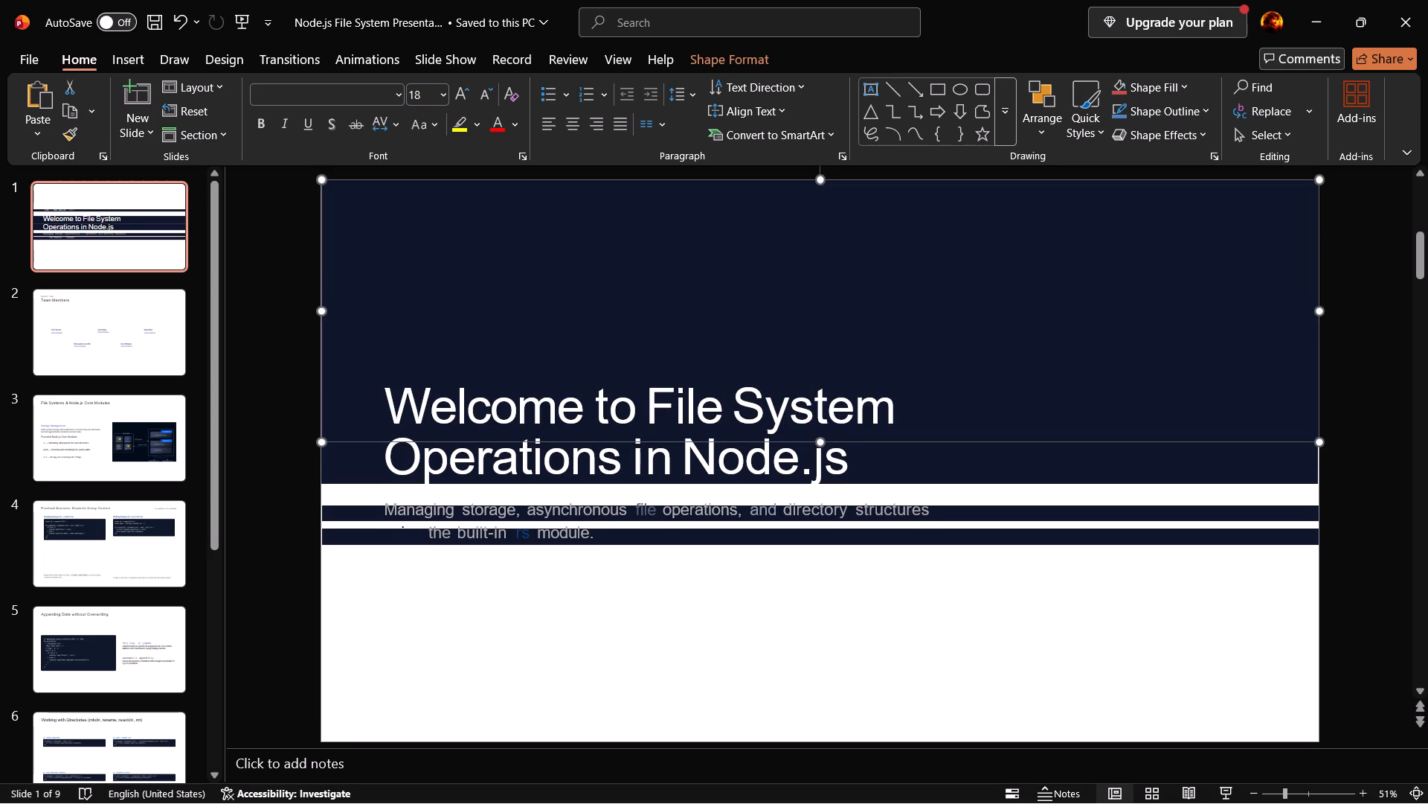
Extend the dark band behind "Operations in Node.js" down to the bottom edge of slide 1.
left_click(792, 476)
left_click(887, 478)
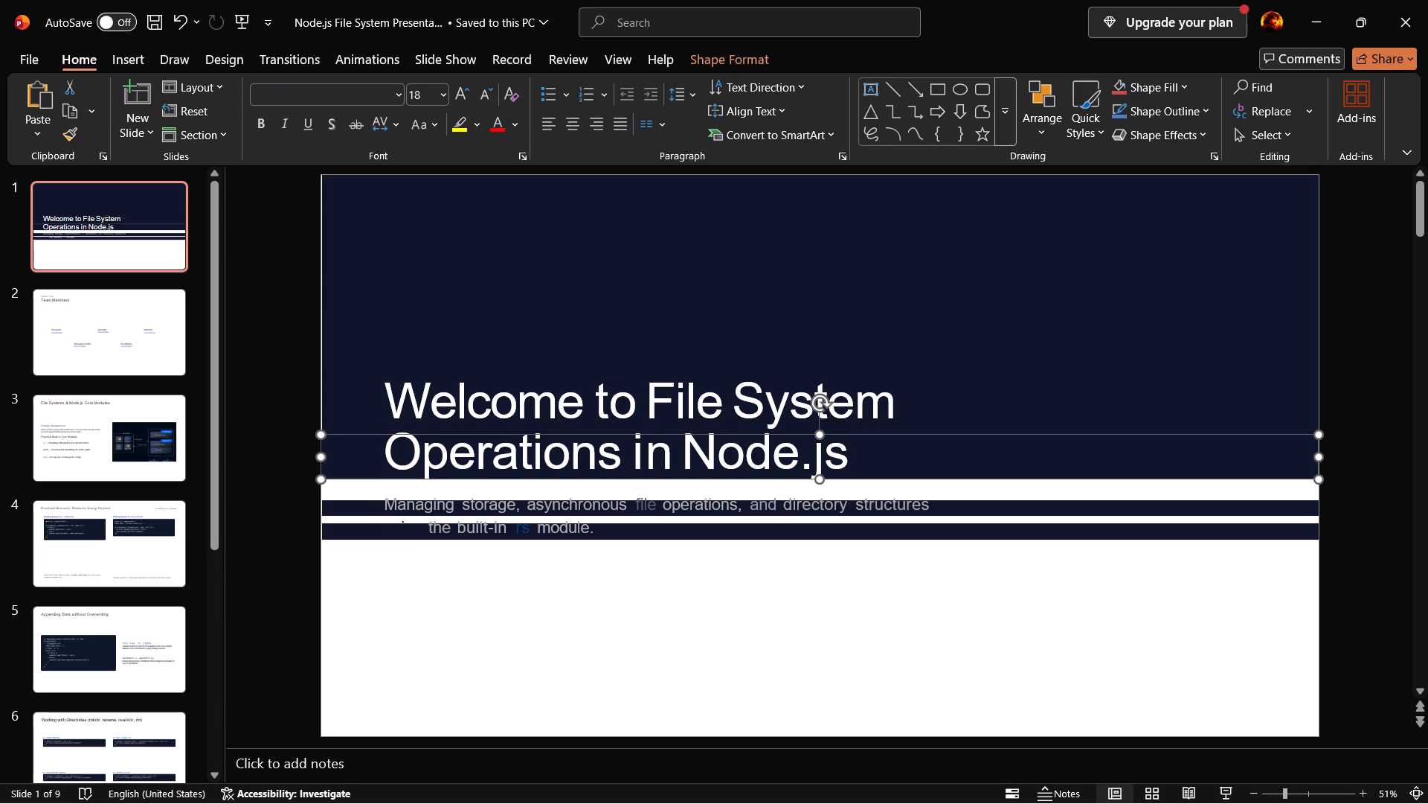
left_click_drag(820, 480, 805, 729)
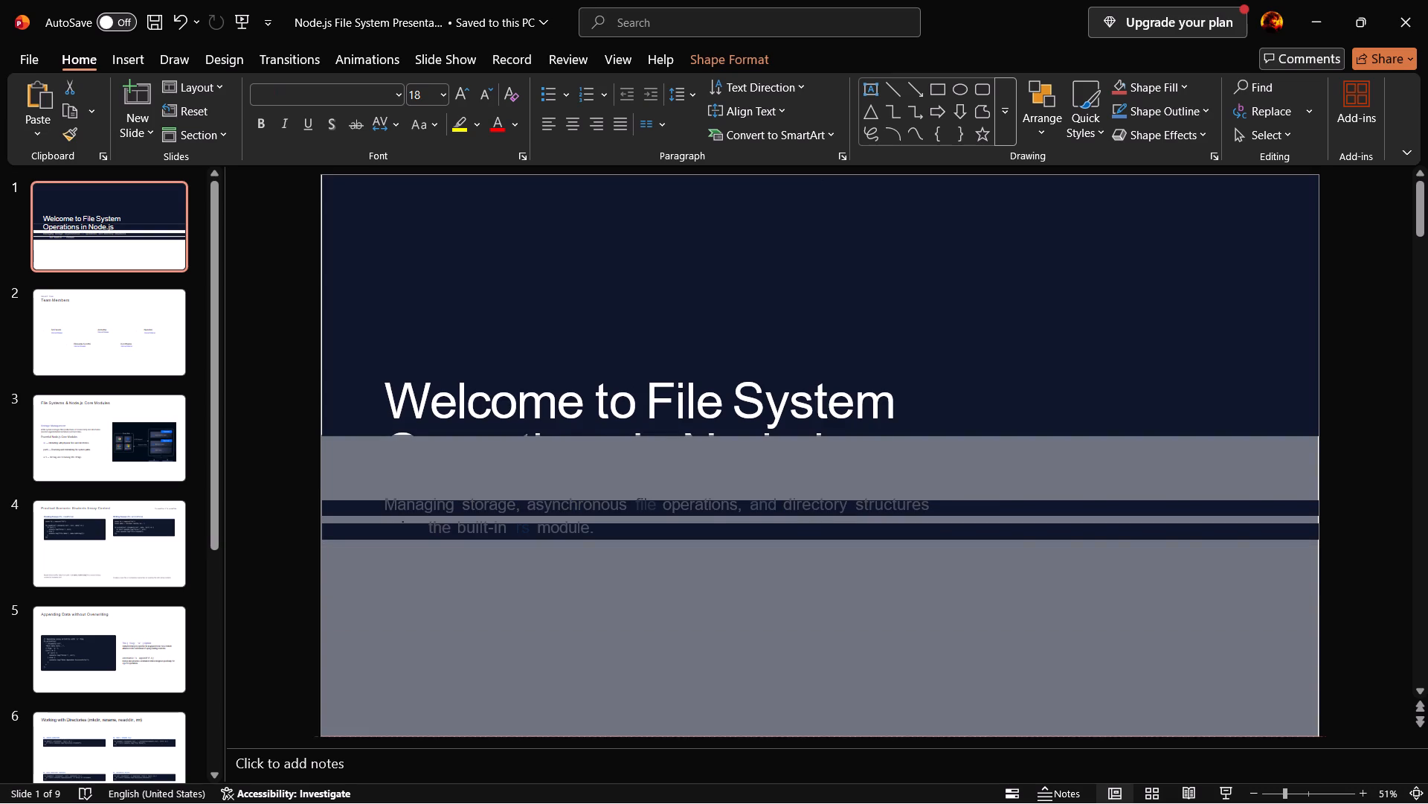
left_click_drag(805, 729, 808, 745)
left_click(675, 606)
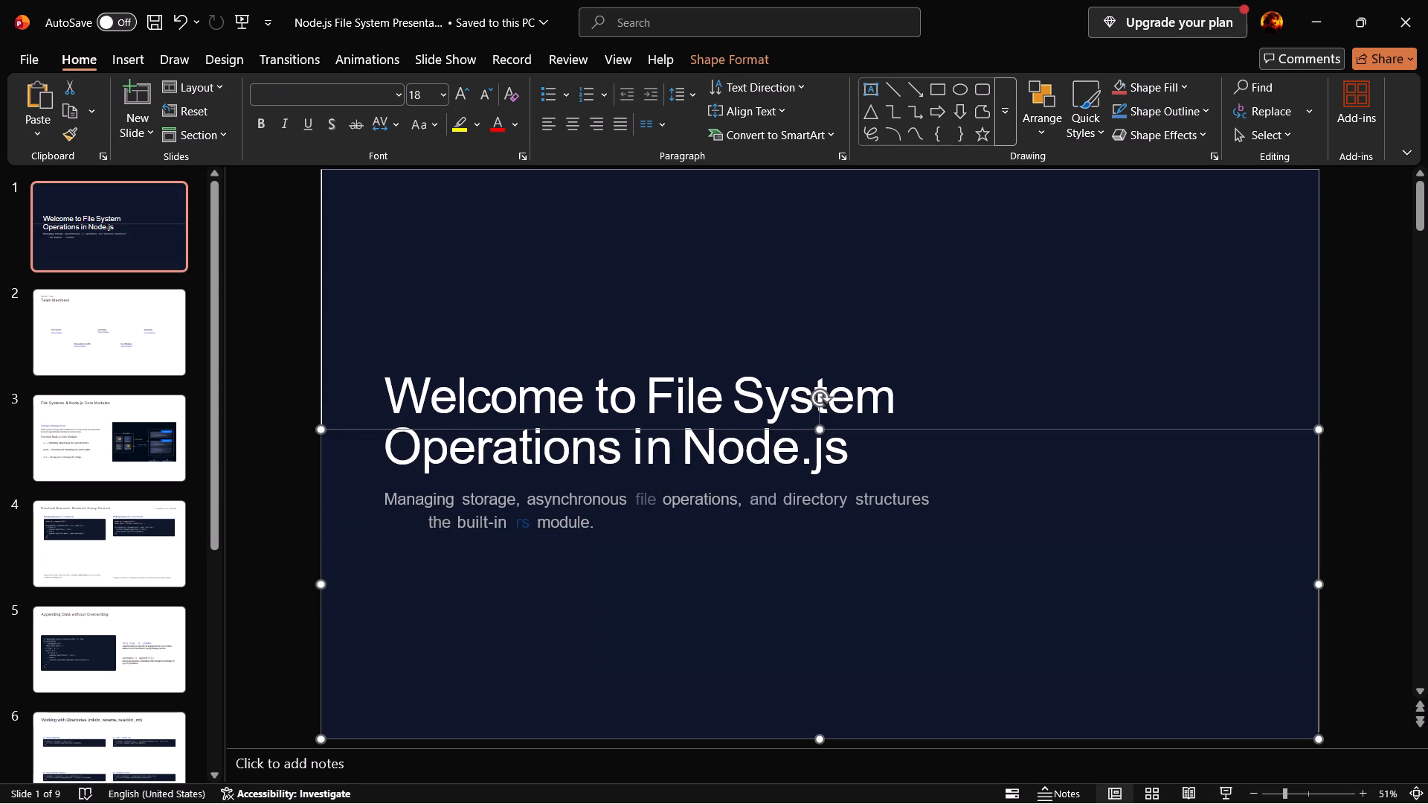
Stretch the upper dark rectangle down to the slide's bottom edge so that it spans the full height of slide 1.
left_click(515, 292)
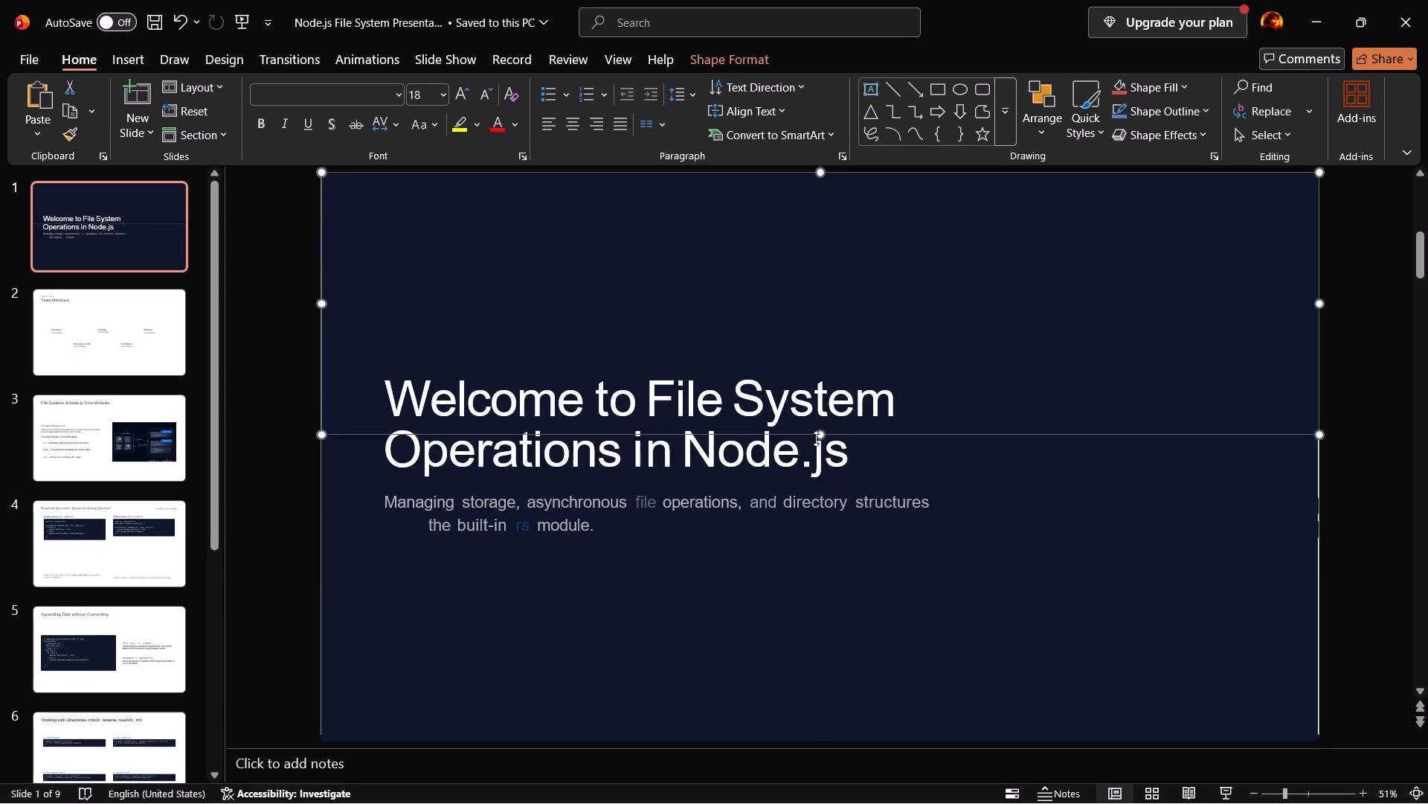
left_click_drag(820, 432, 753, 748)
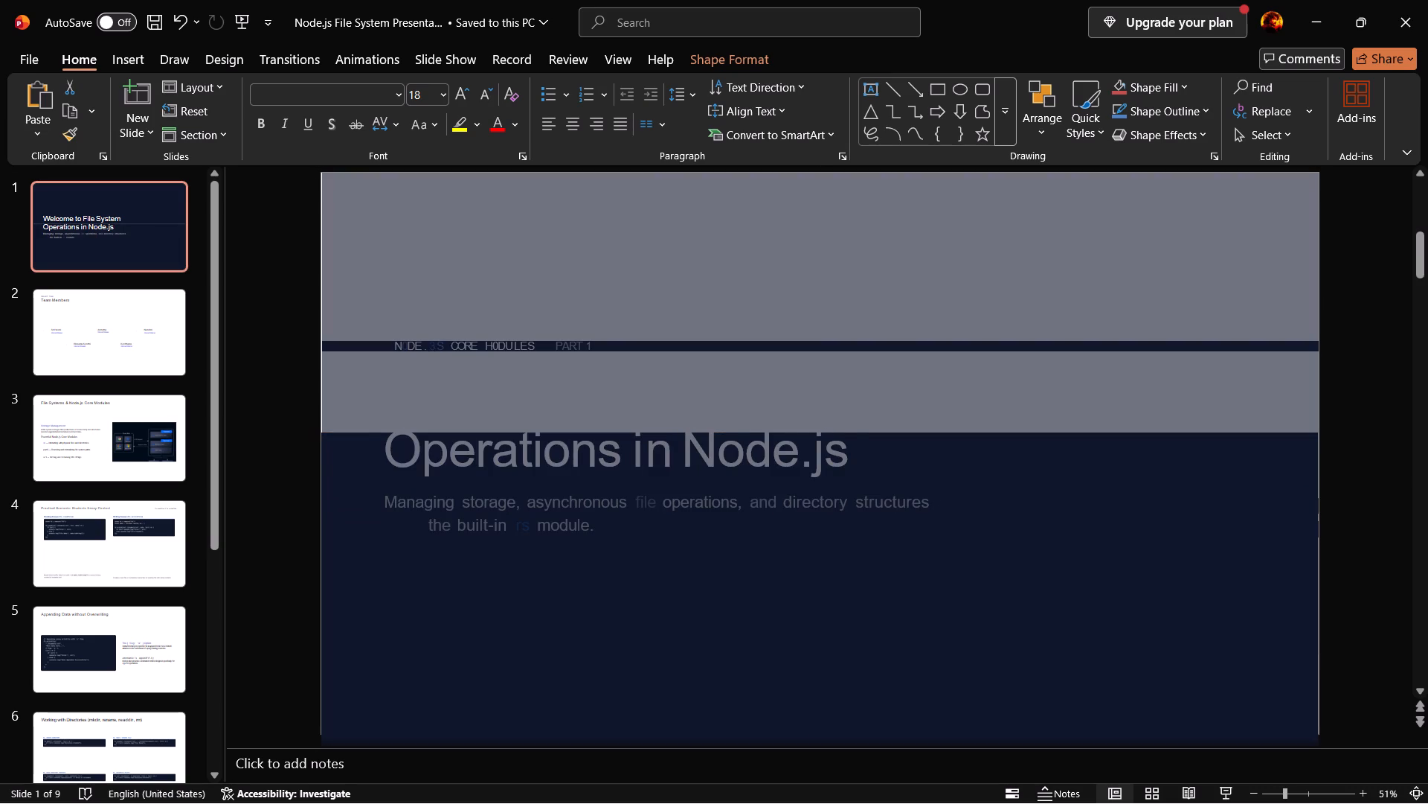
left_click_drag(753, 748, 755, 750)
left_click(958, 564)
left_click(1084, 326)
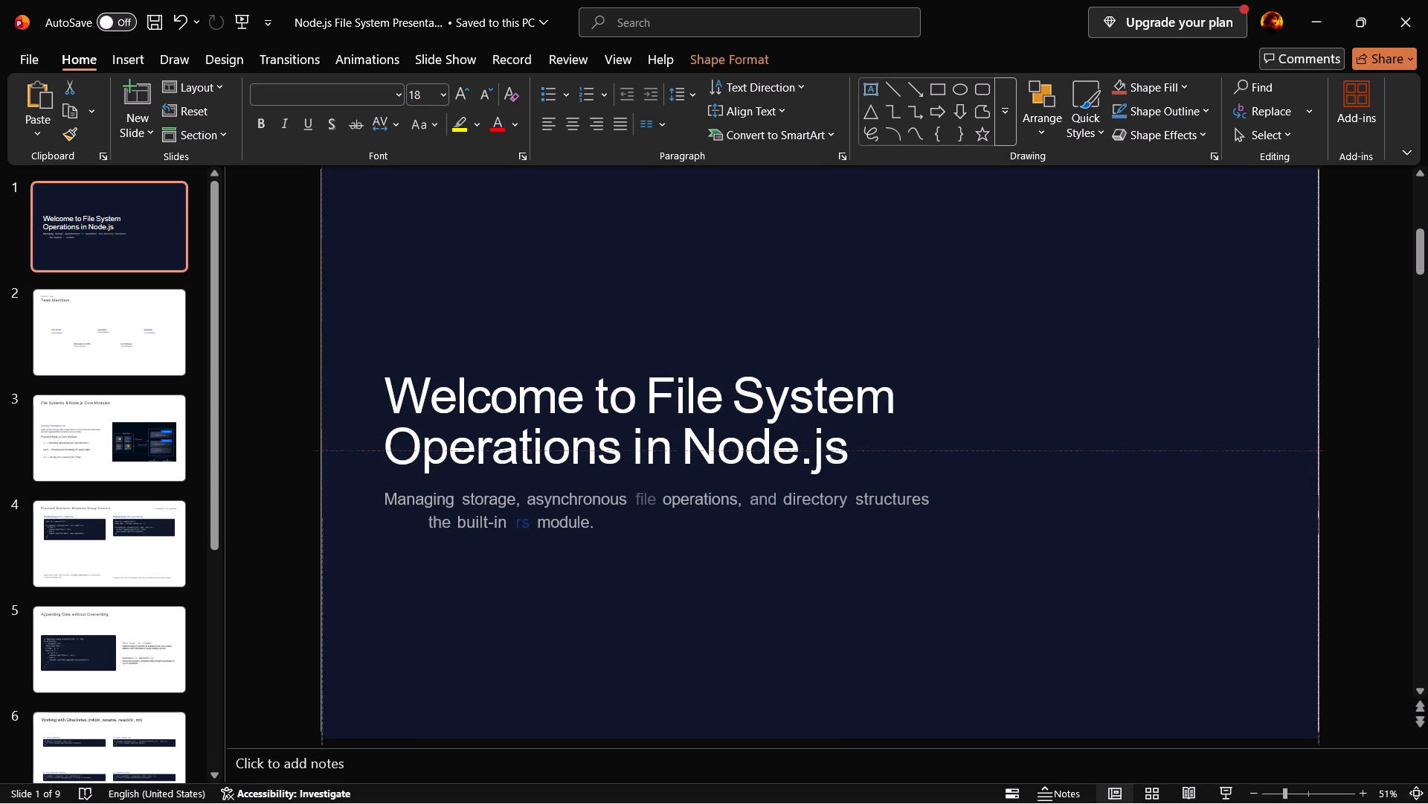
left_click(1381, 425)
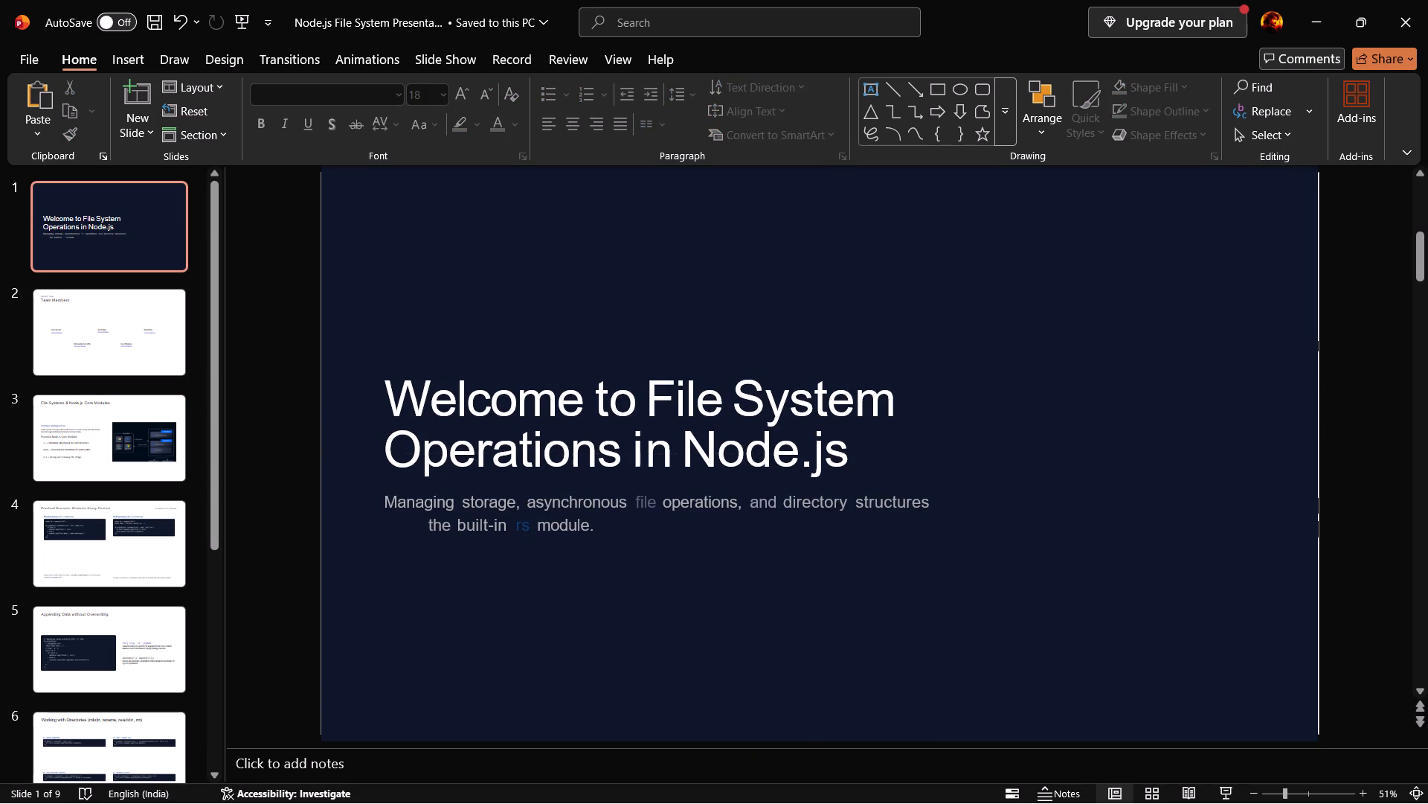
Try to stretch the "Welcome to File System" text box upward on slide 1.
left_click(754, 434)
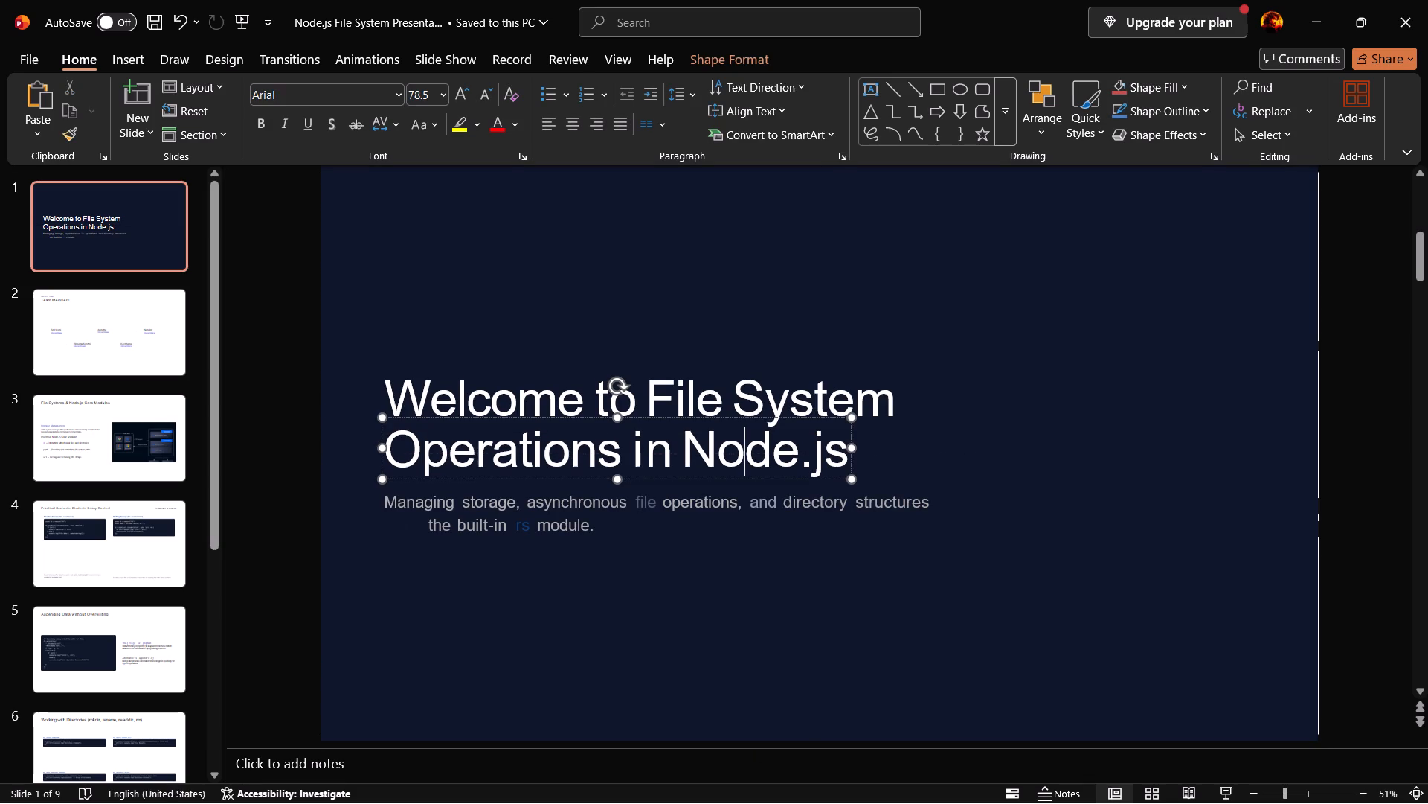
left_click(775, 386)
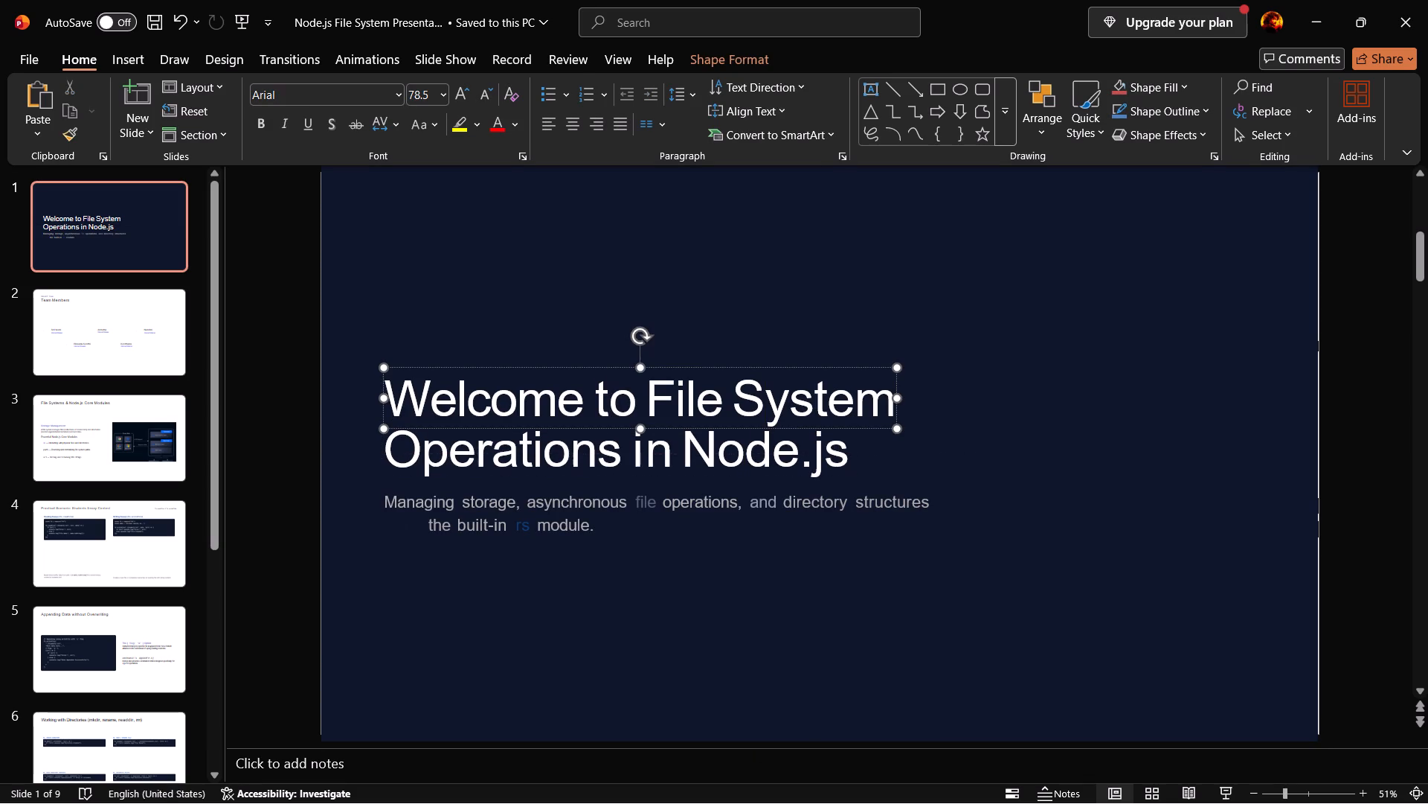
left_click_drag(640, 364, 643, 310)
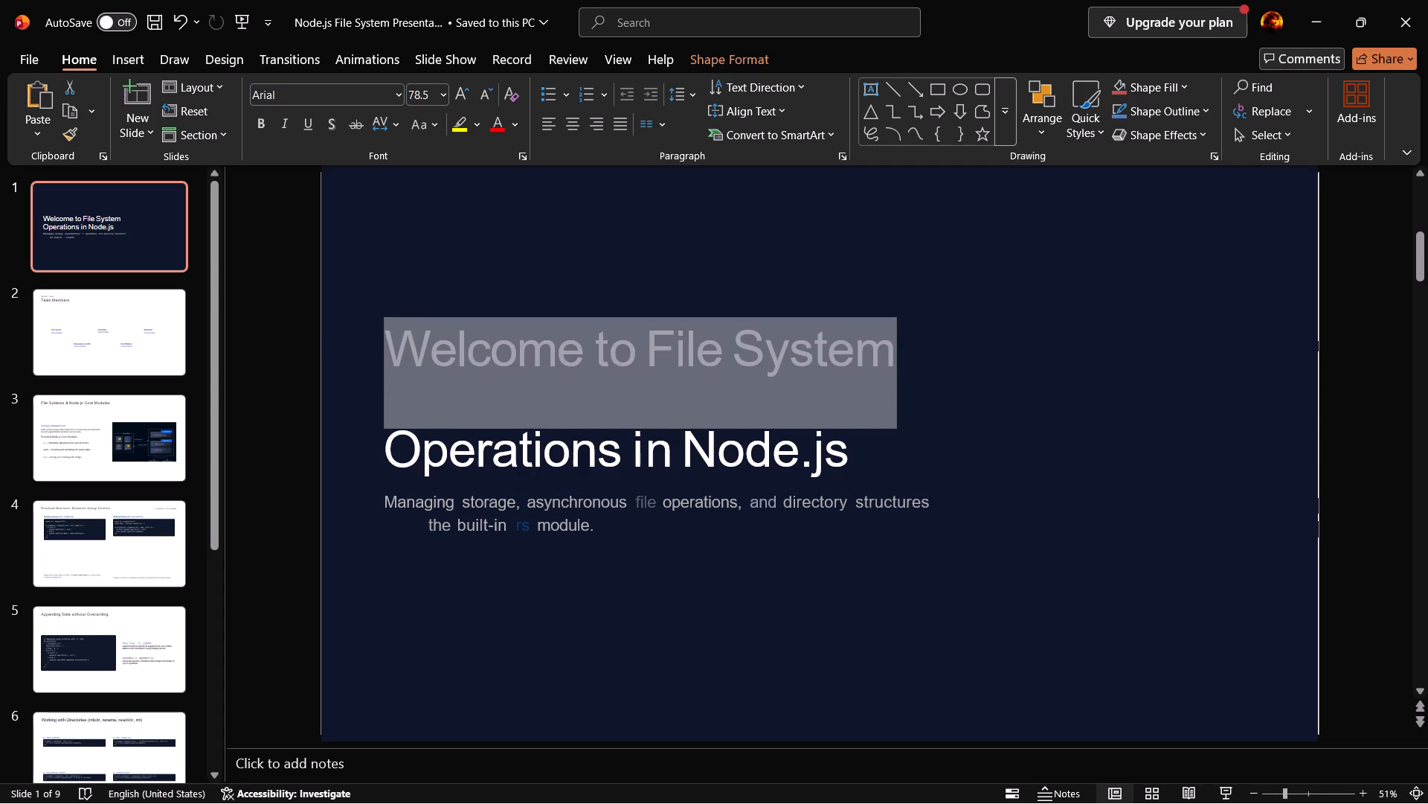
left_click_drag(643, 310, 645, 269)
Shift the full-height dark rectangle slightly up and to the left, and extend its lower edge past the slide's bottom.
left_click_drag(631, 360, 640, 320)
left_click_drag(581, 317, 572, 317)
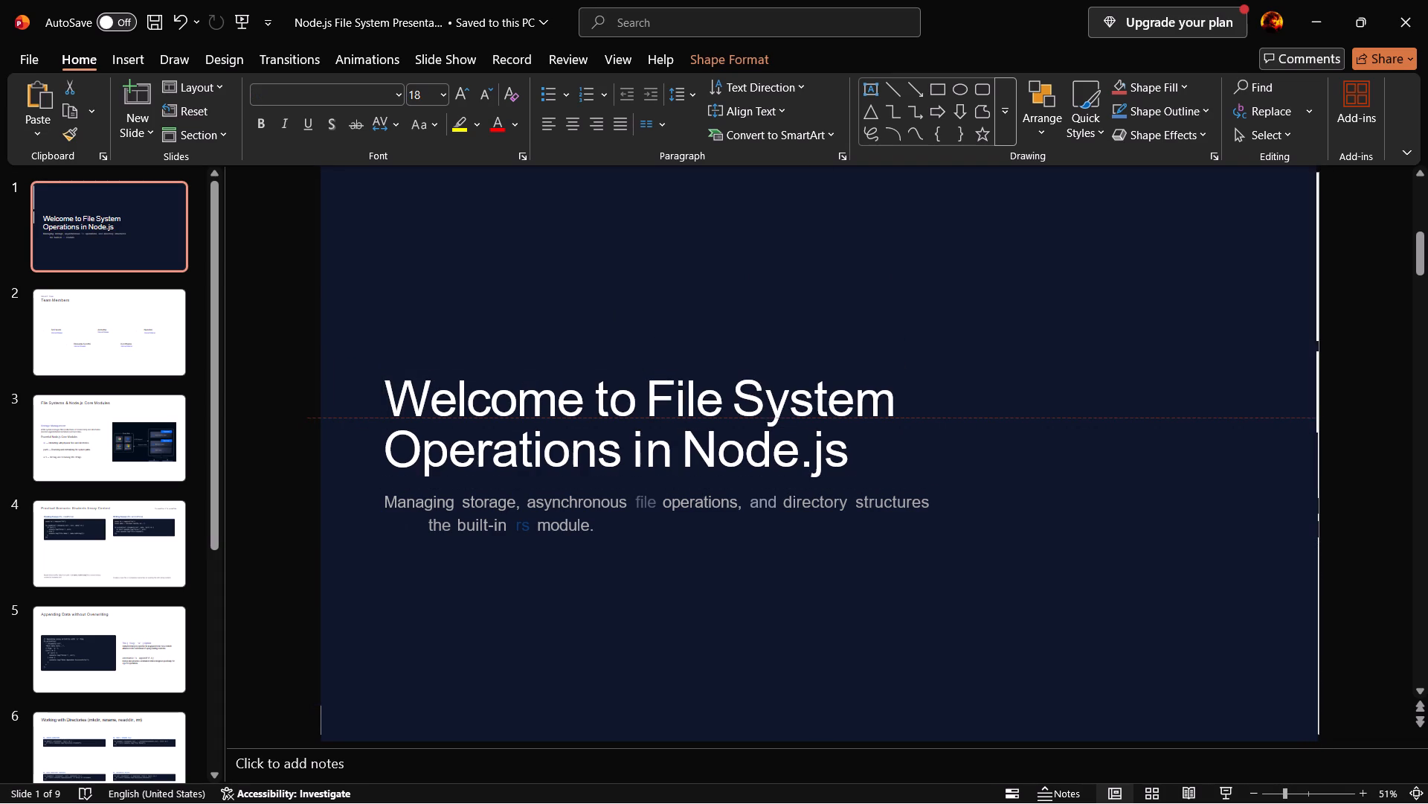
left_click_drag(572, 317, 573, 322)
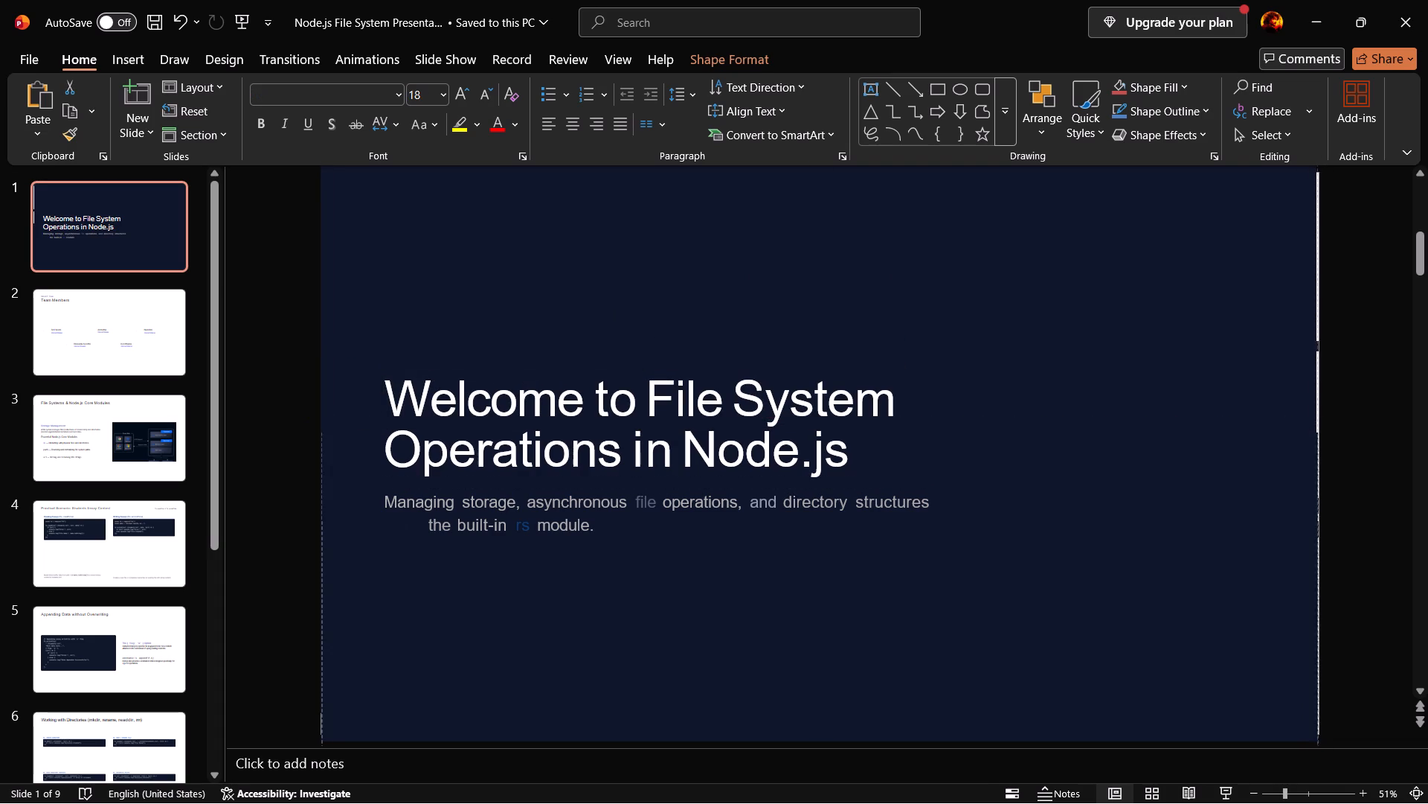
left_click_drag(573, 322, 571, 325)
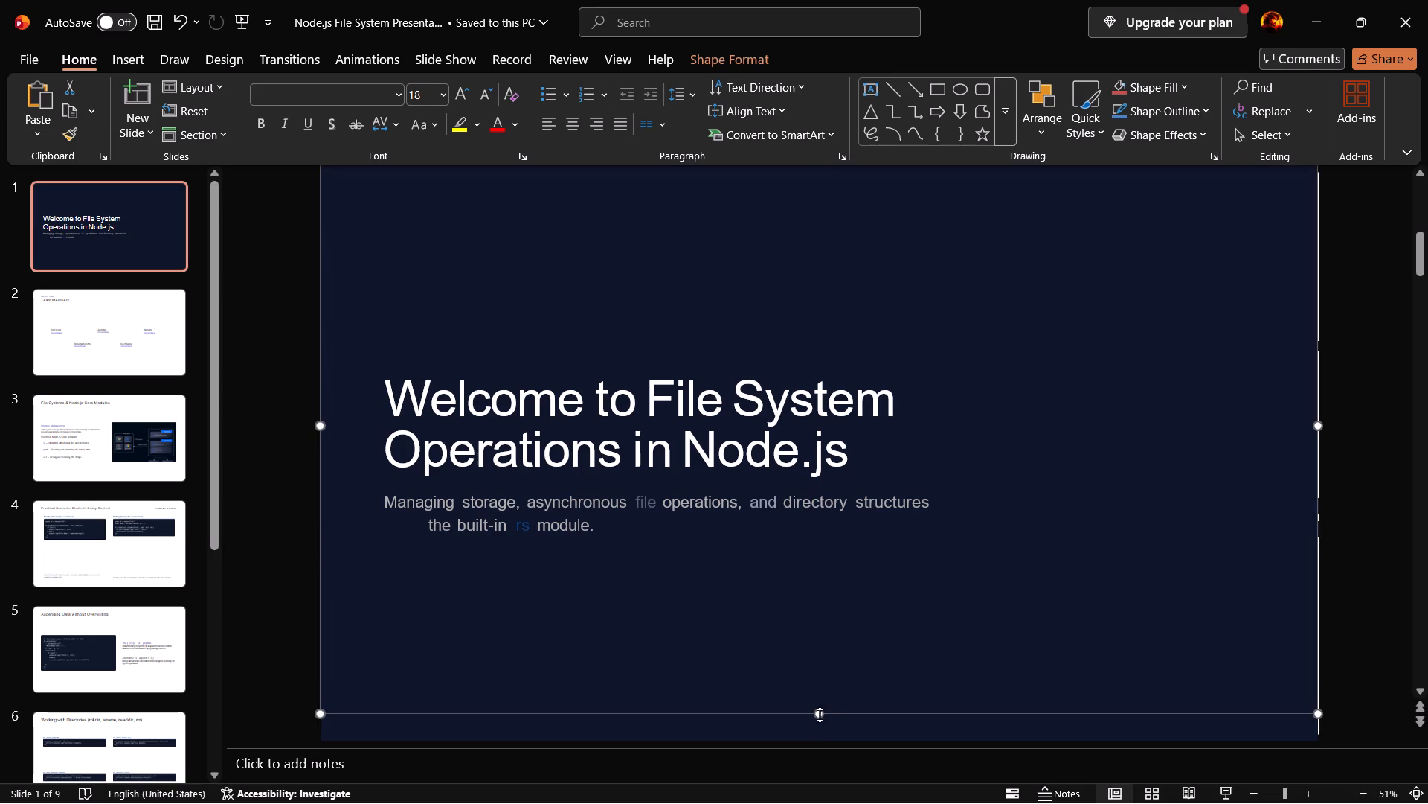
left_click_drag(818, 712, 822, 773)
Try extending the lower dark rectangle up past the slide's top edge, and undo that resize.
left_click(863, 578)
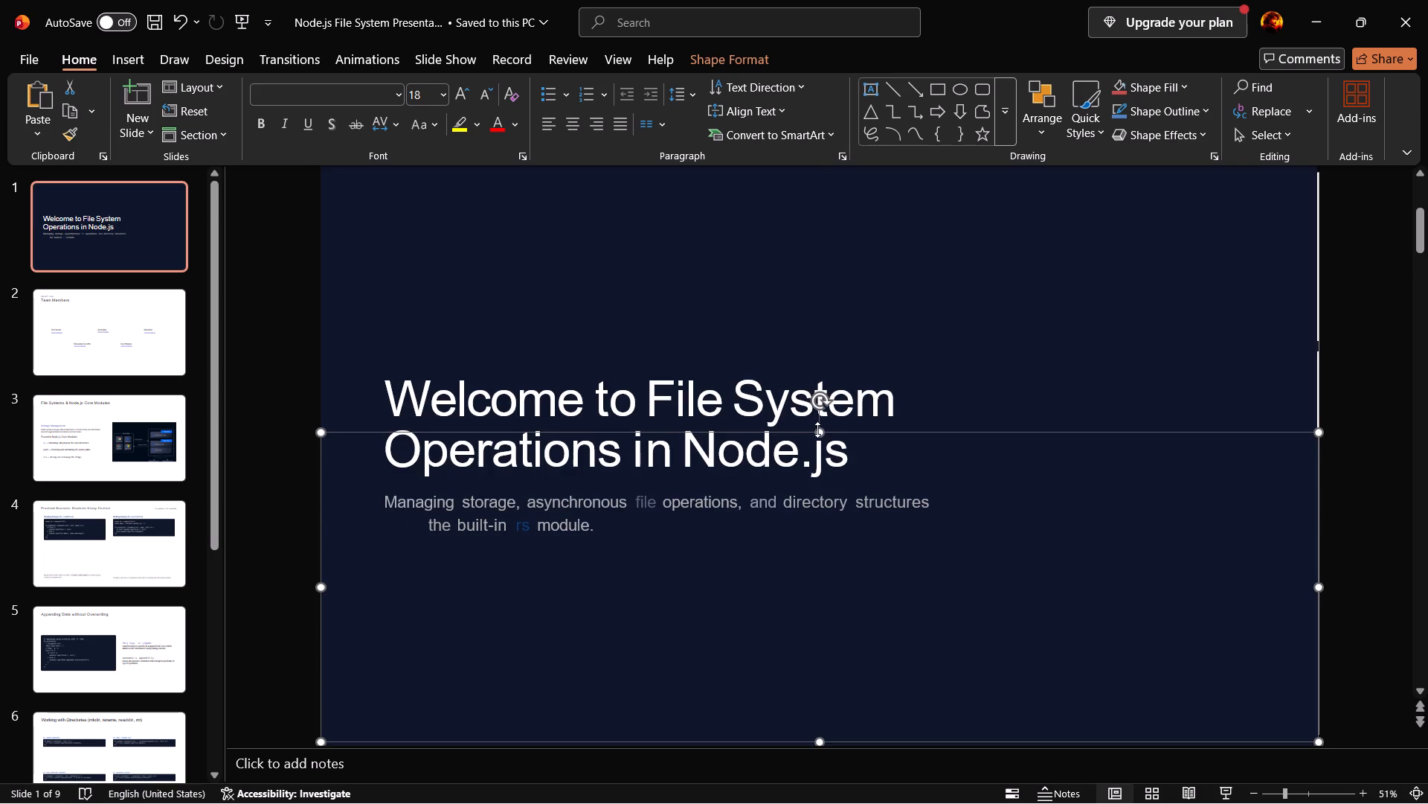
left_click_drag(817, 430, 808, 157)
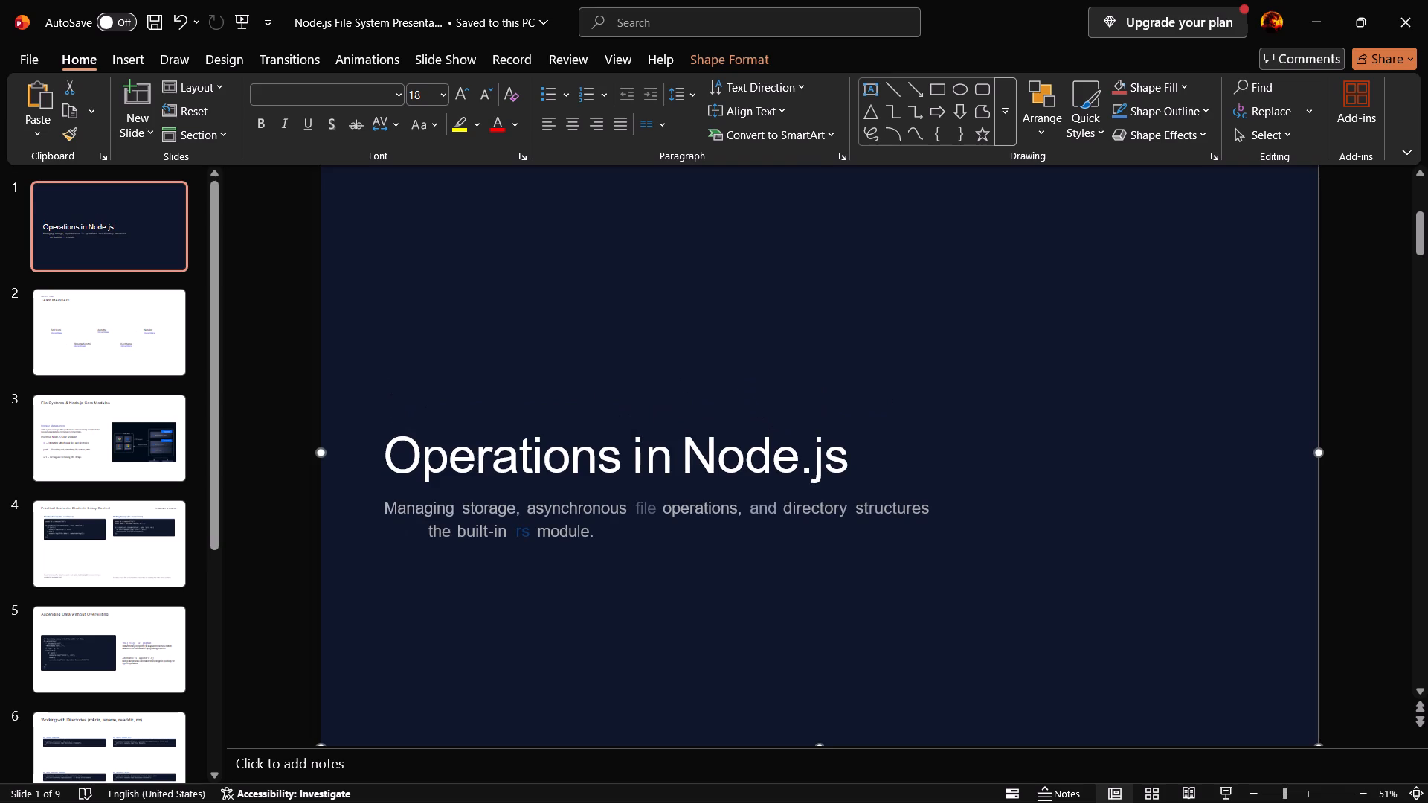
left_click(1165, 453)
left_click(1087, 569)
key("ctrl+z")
Set the font size of the "Welcome to File System" title line on slide 1 to 96.
left_click(711, 418)
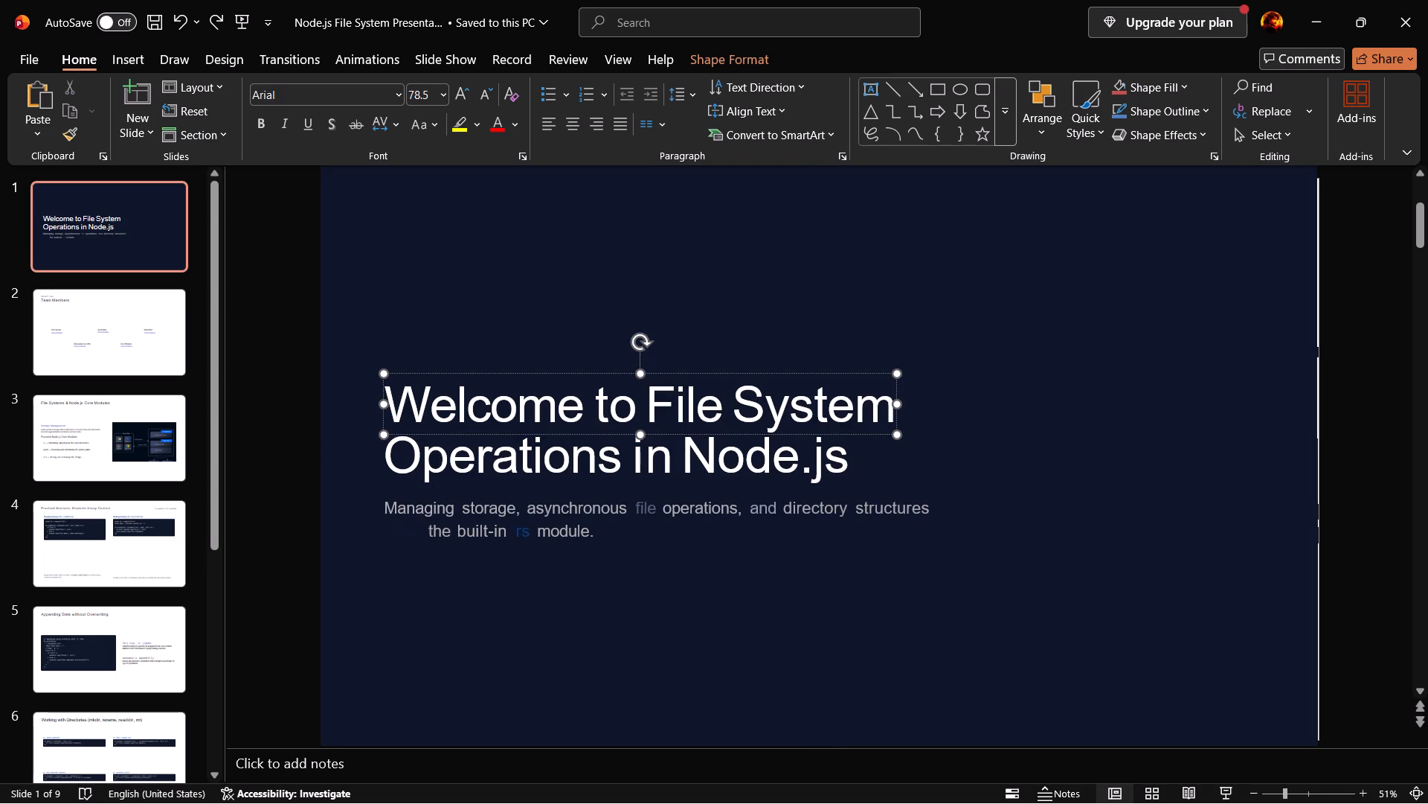
key("ctrl+a")
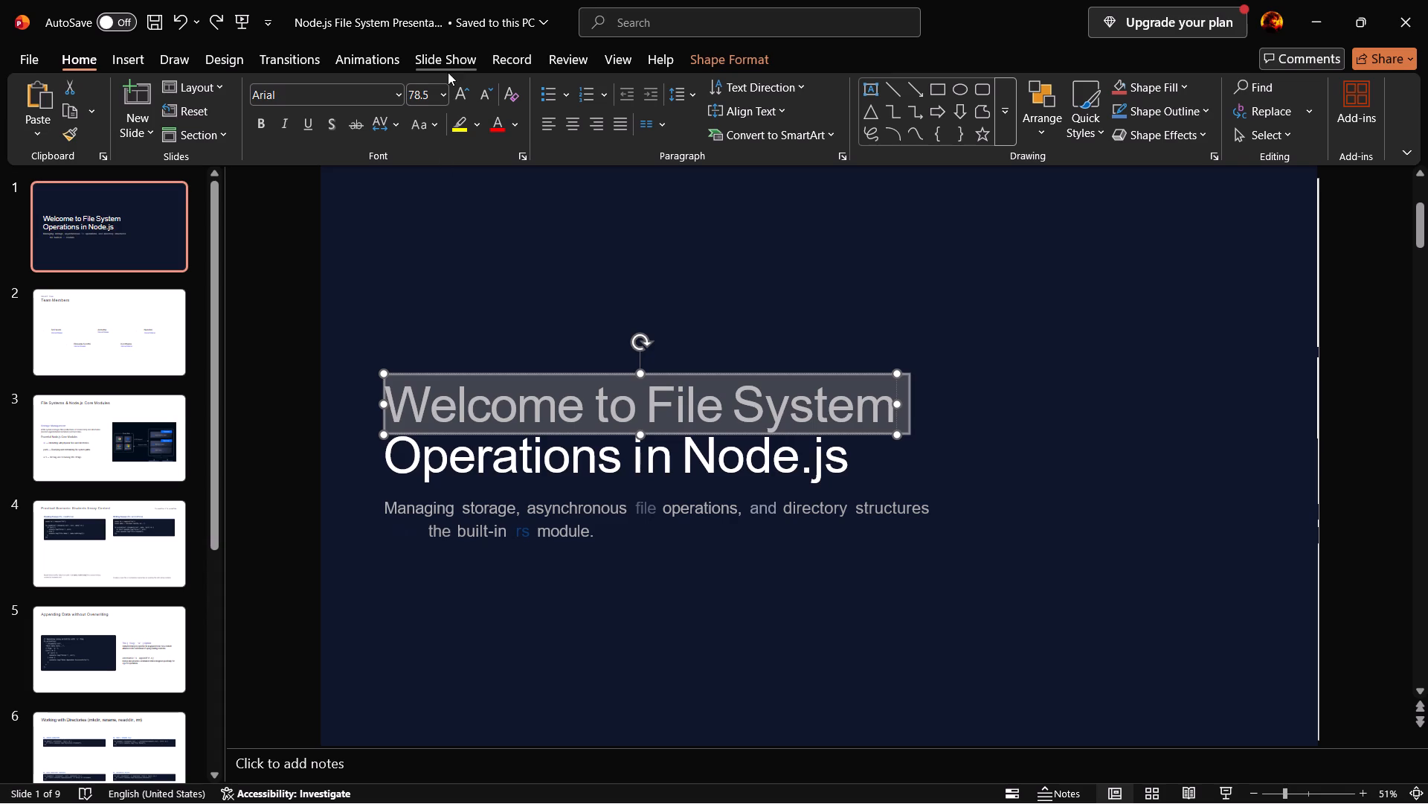
left_click(443, 89)
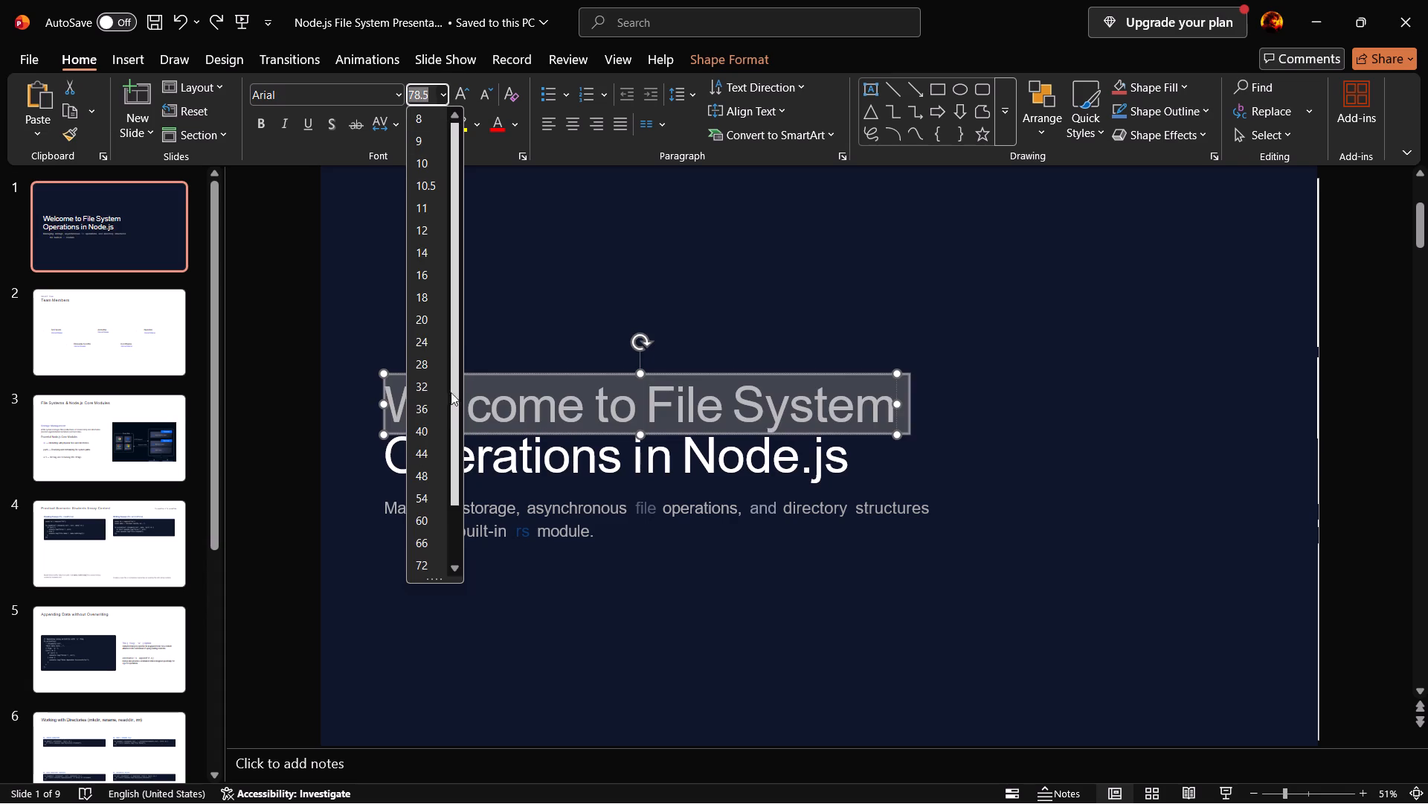
scroll(445, 412, "down", 6)
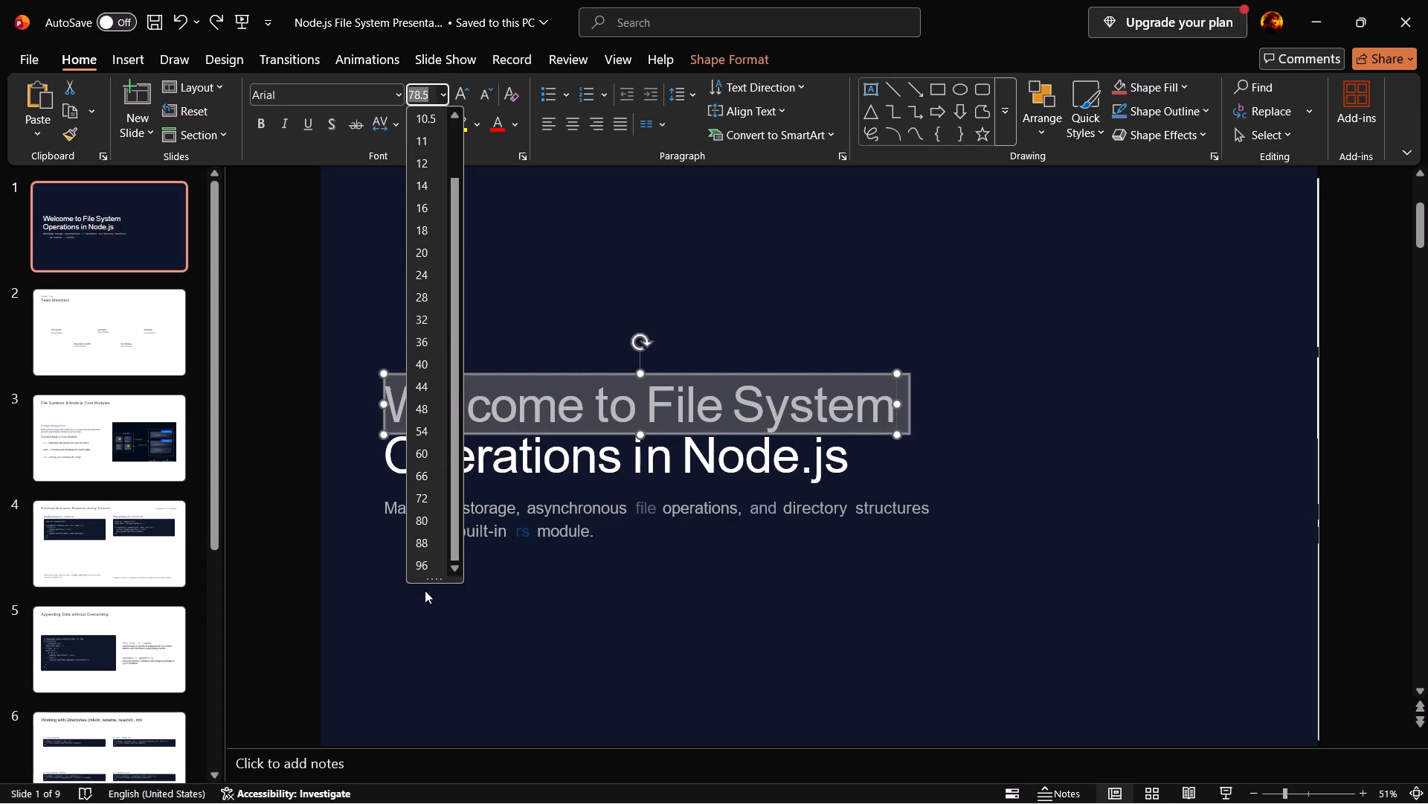
scroll(429, 555, "down", 8)
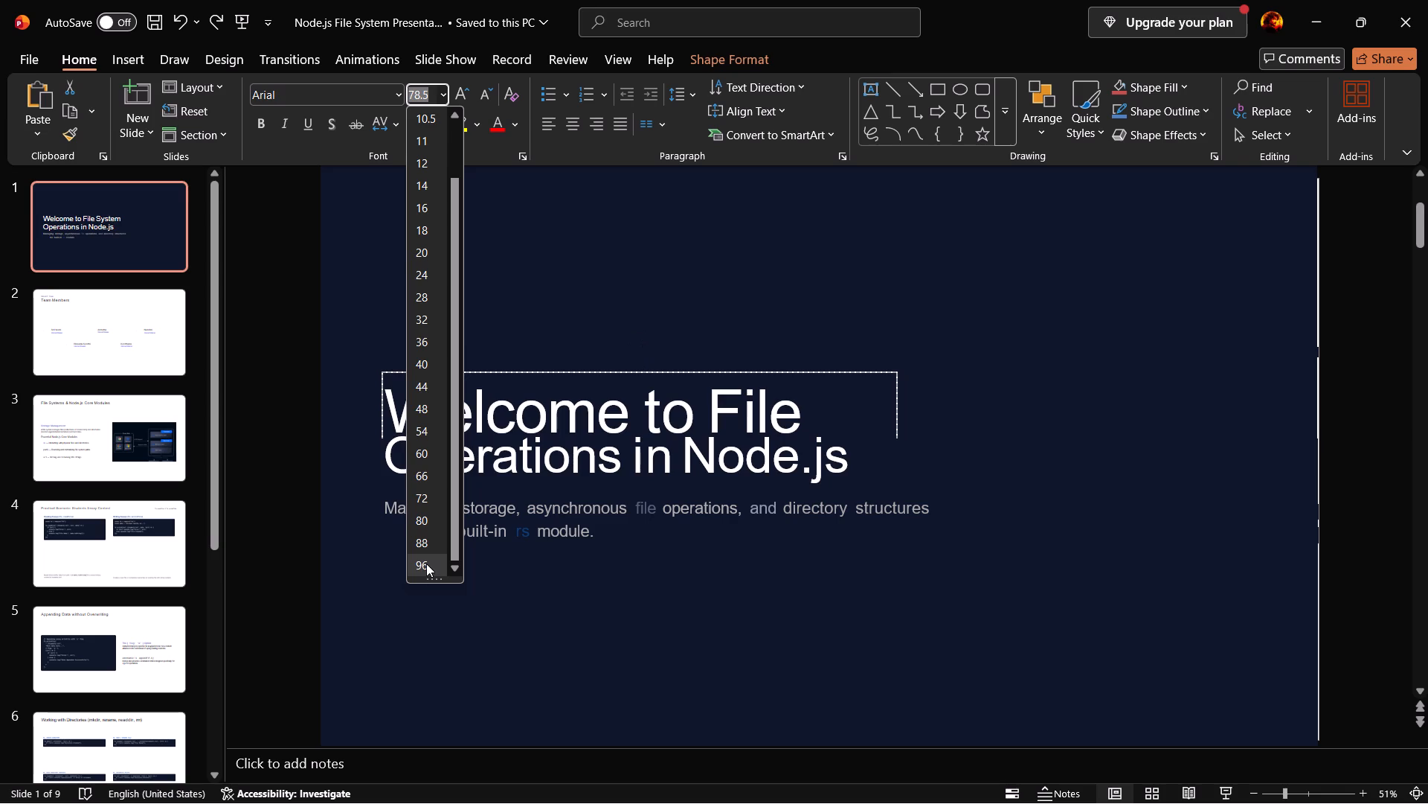
left_click(421, 558)
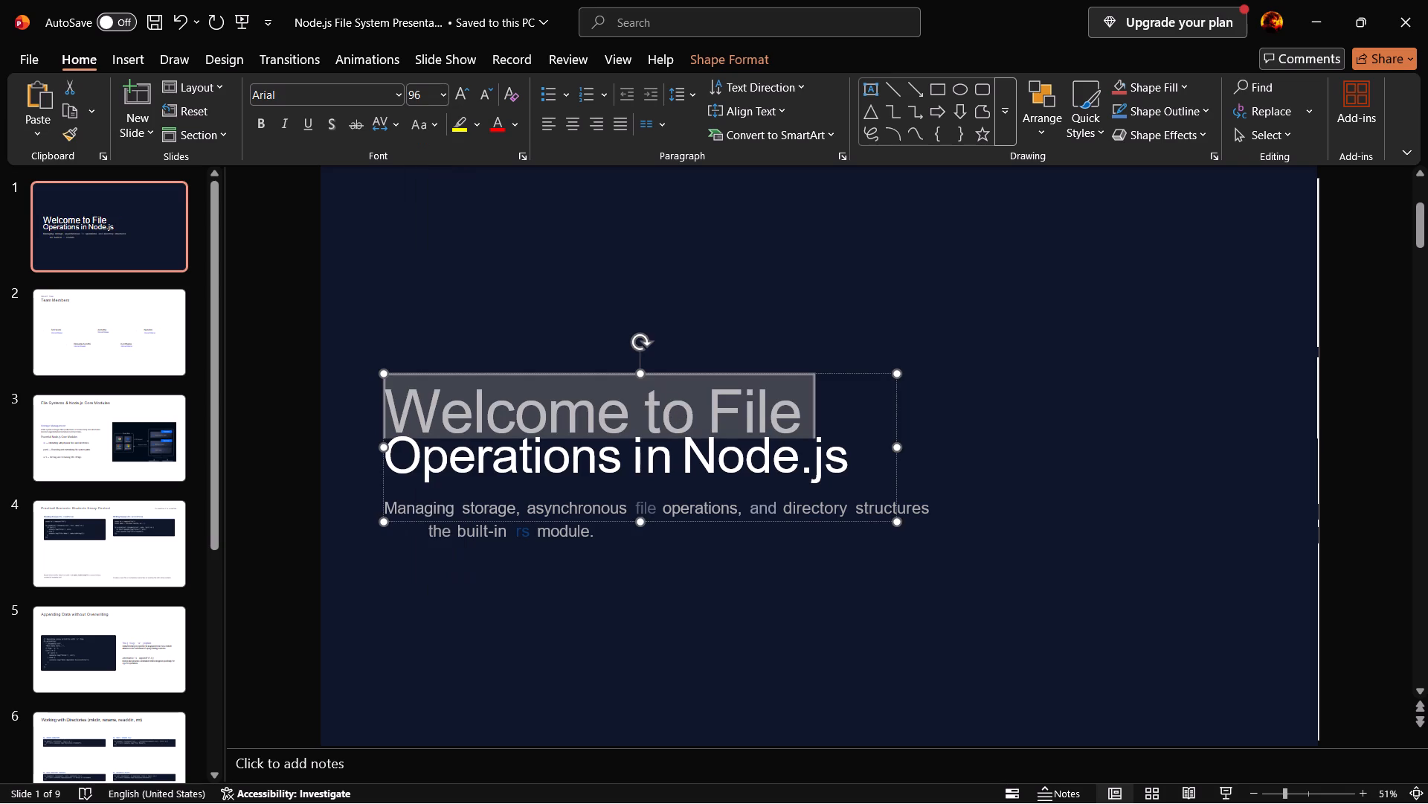
Enlarge the "Welcome to File System" text box upward and to the right so the title fits on one line above "Operations in Node.js".
left_click_drag(641, 370, 641, 310)
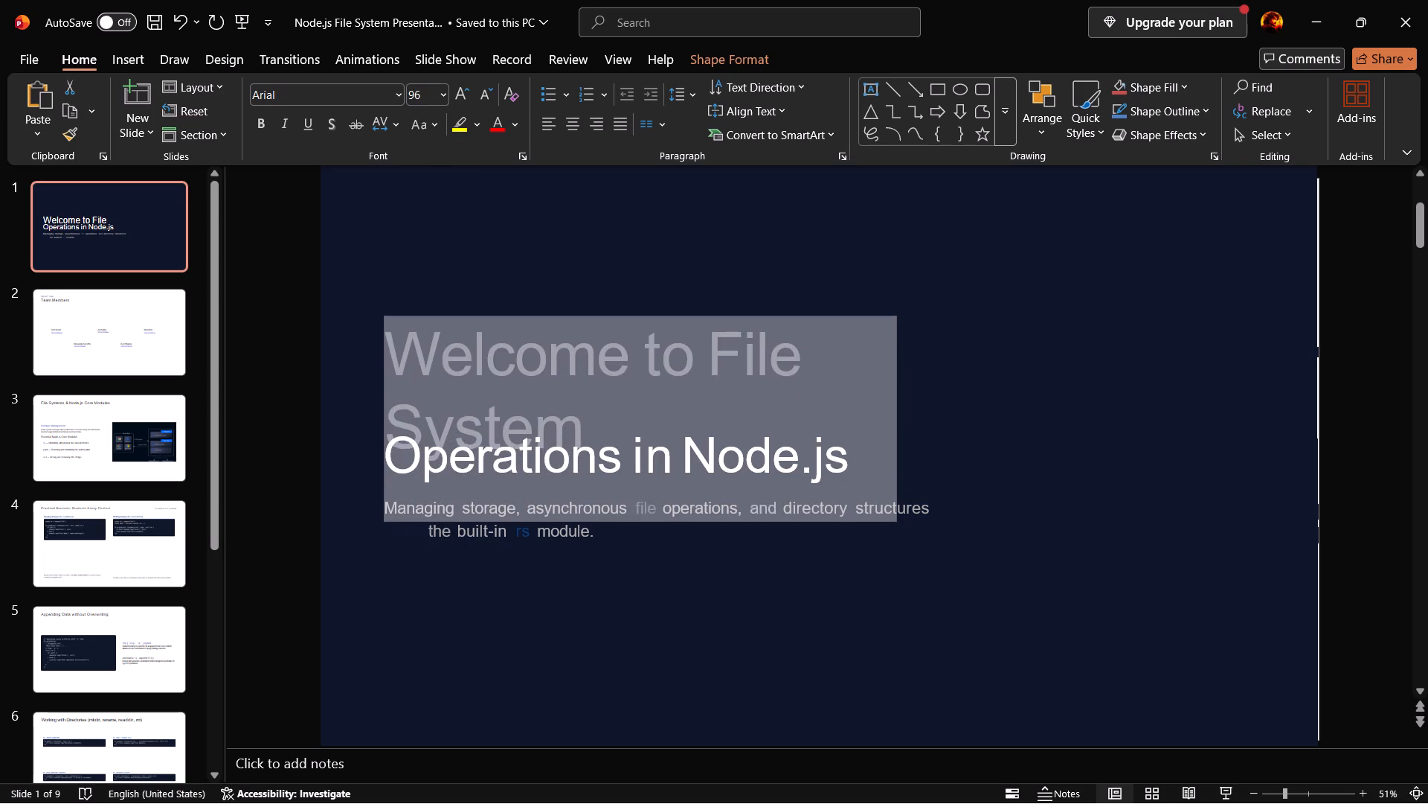
left_click_drag(641, 310, 628, 221)
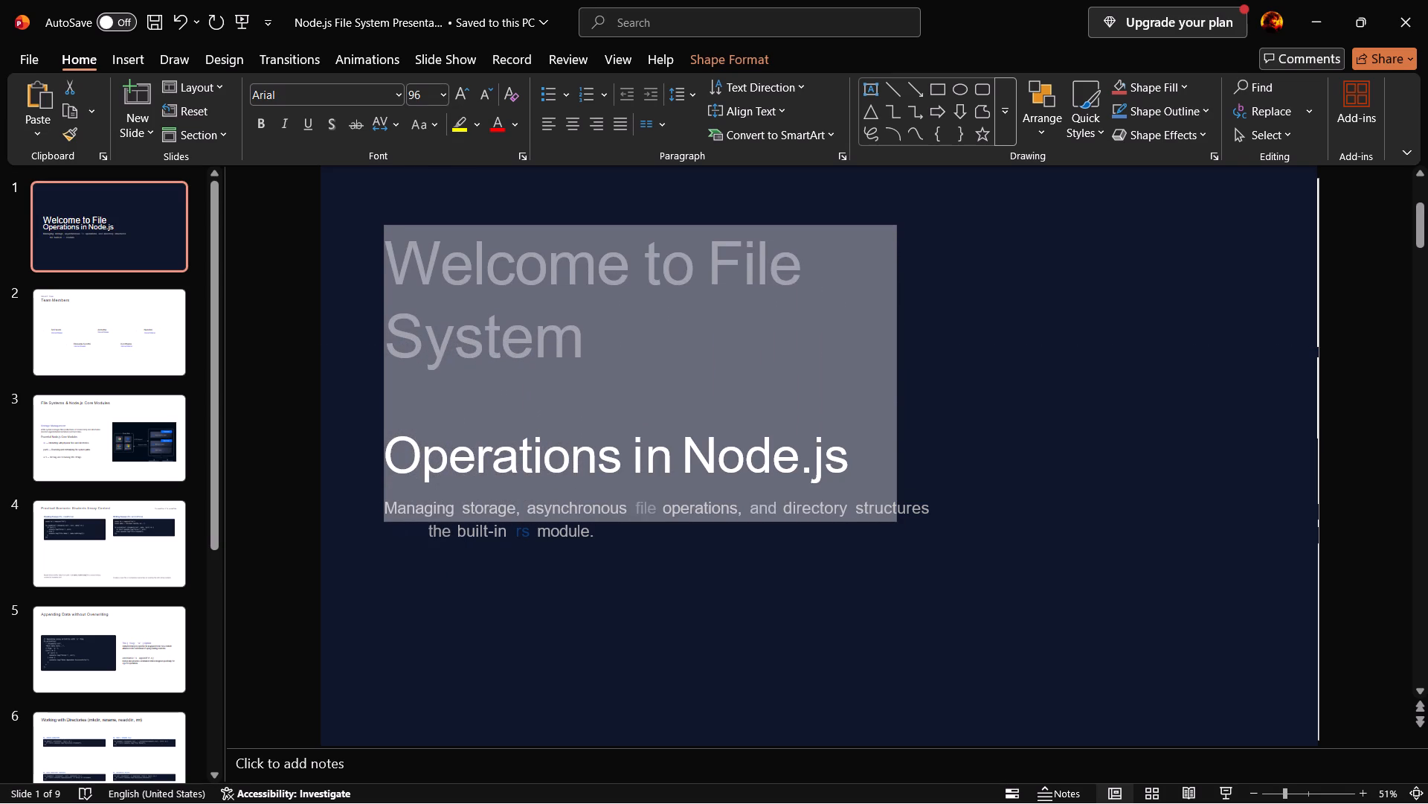
left_click_drag(628, 221, 628, 216)
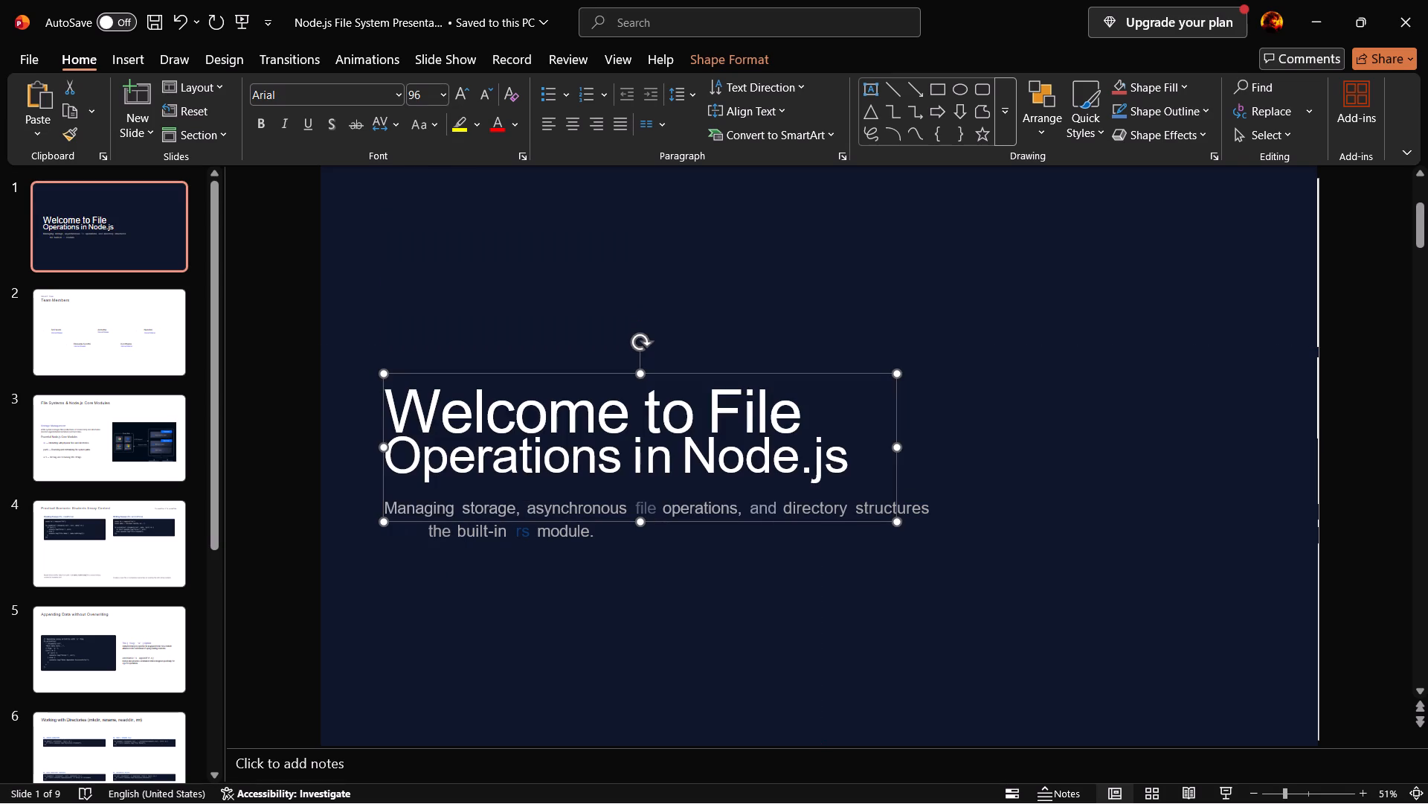
left_click_drag(898, 372, 1094, 270)
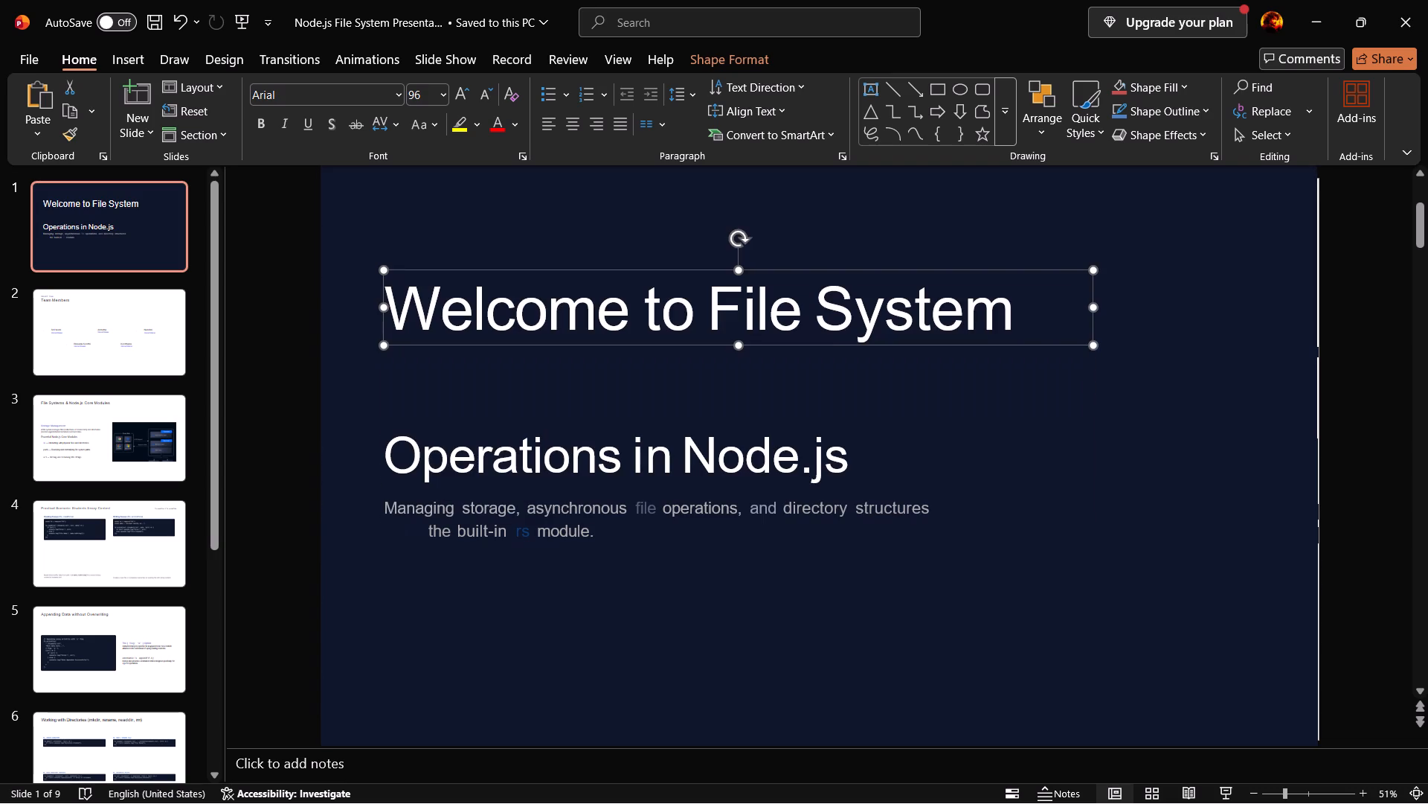
left_click_drag(735, 344, 738, 406)
left_click_drag(744, 342, 743, 408)
Move the "Operations in Node.js" text box up to sit directly beneath the "Welcome to File System" title.
left_click(705, 458)
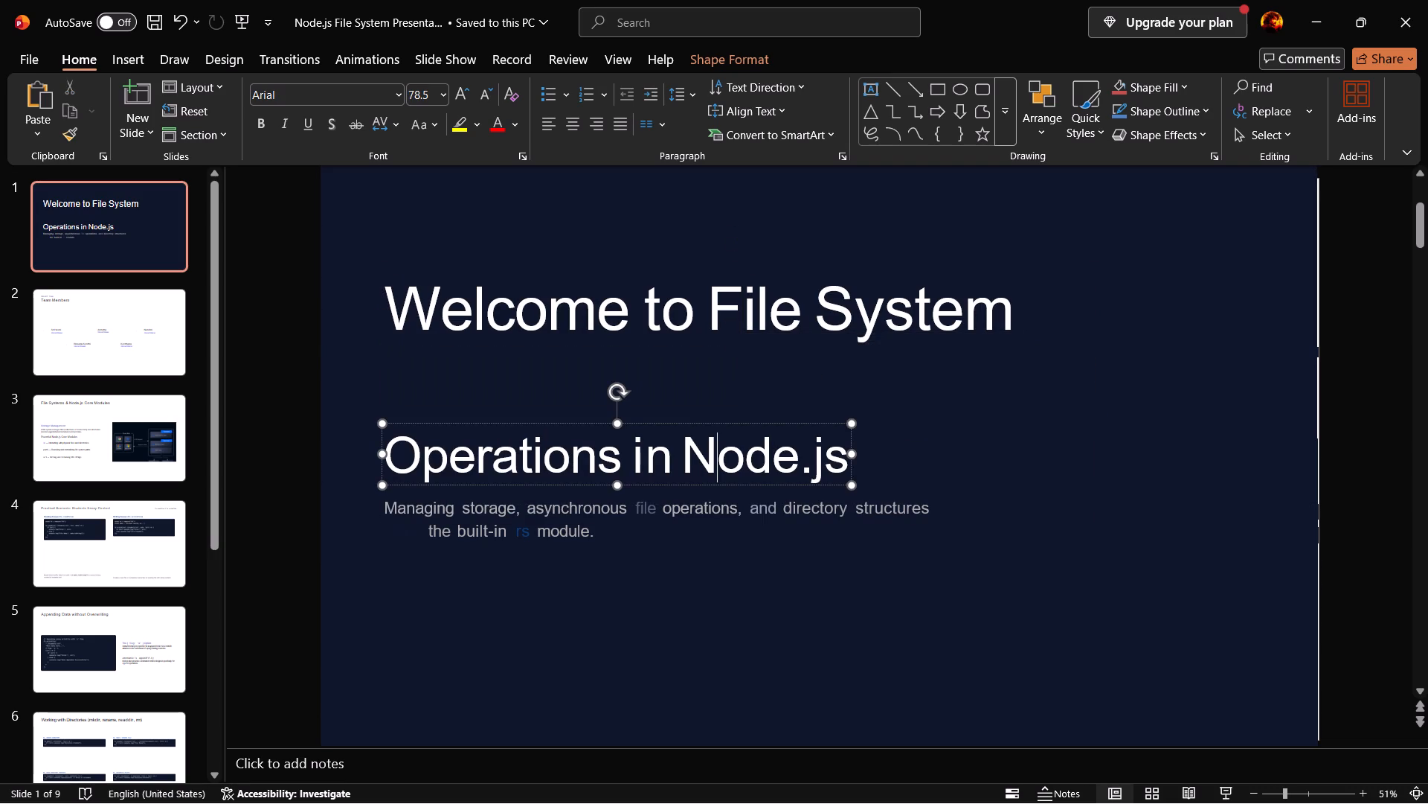
left_click_drag(608, 418, 607, 392)
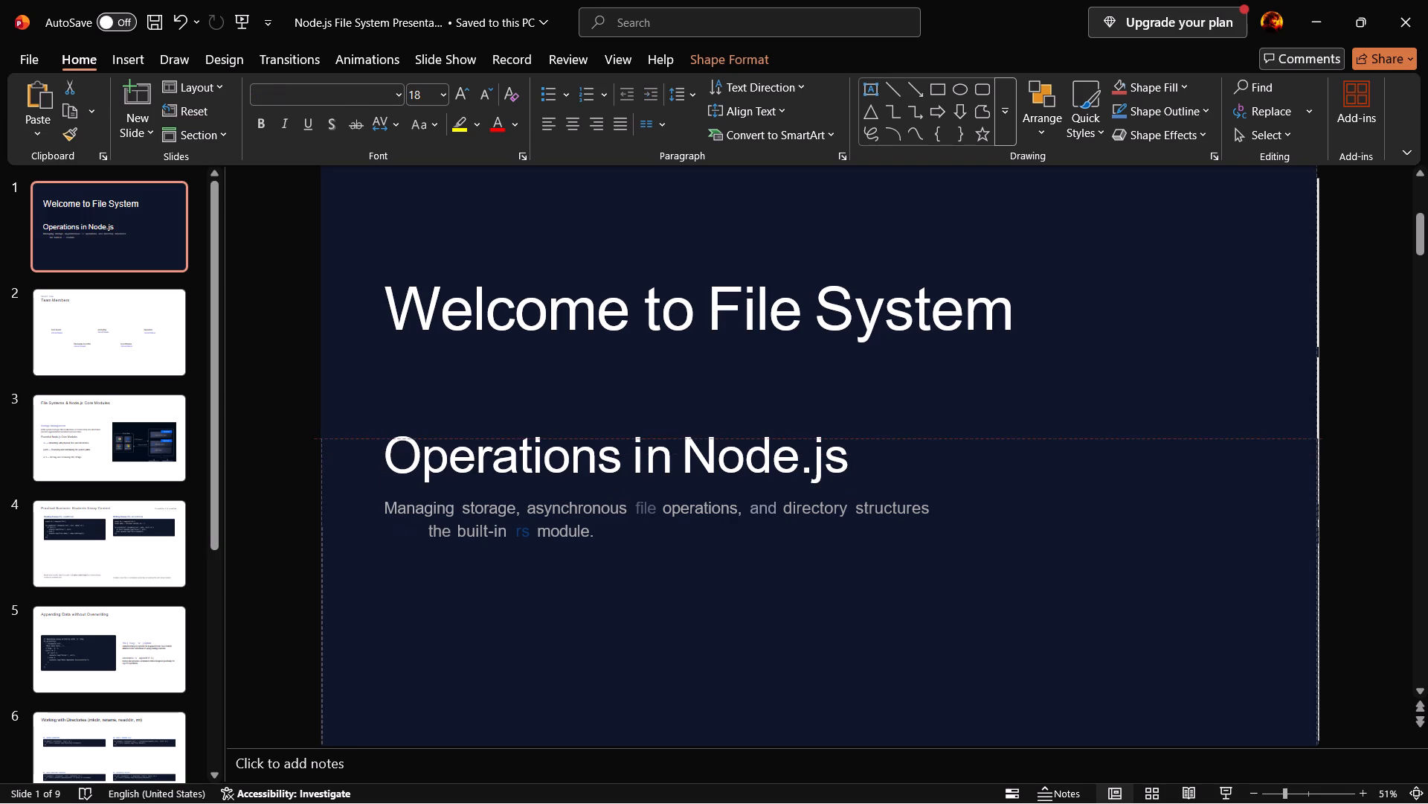
left_click_drag(607, 392, 618, 420)
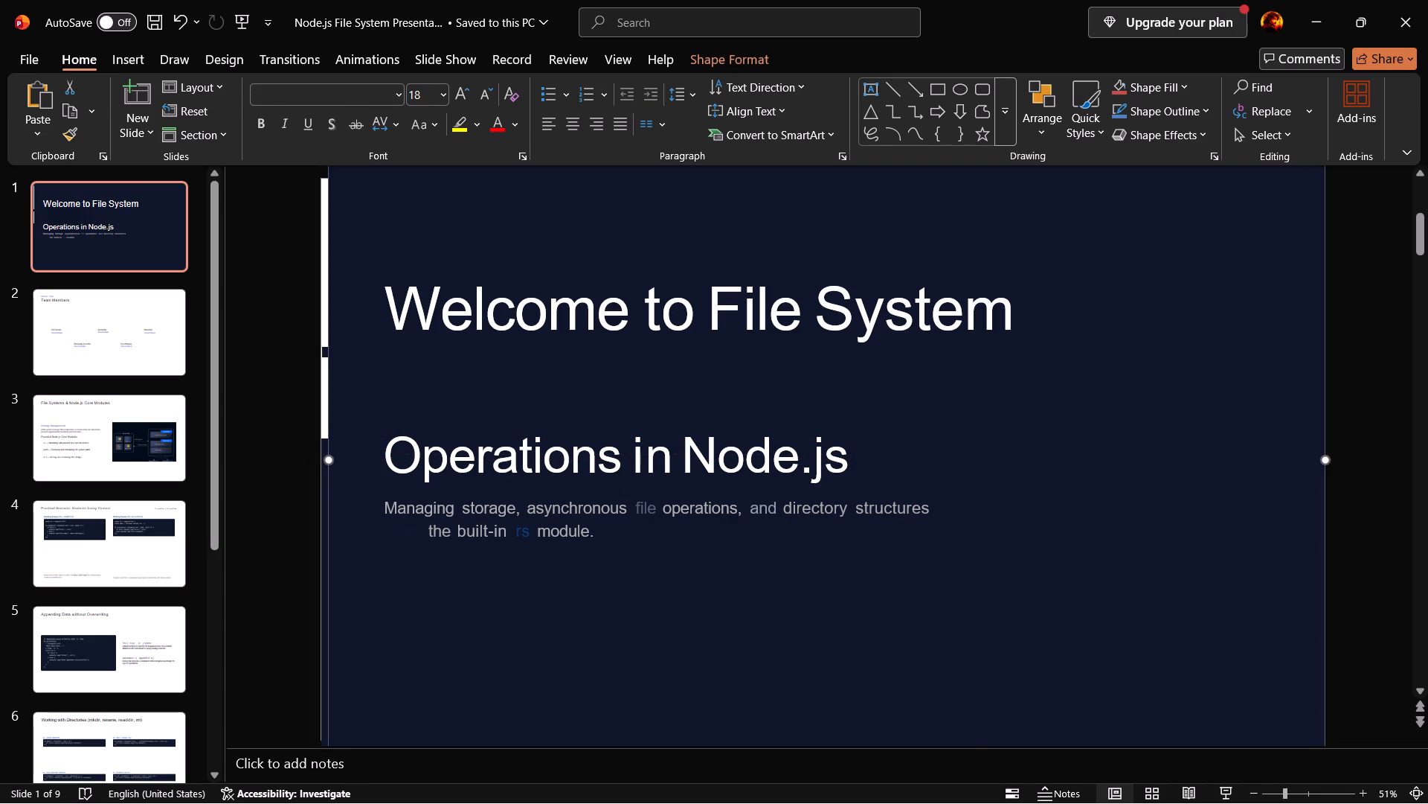
left_click(608, 449)
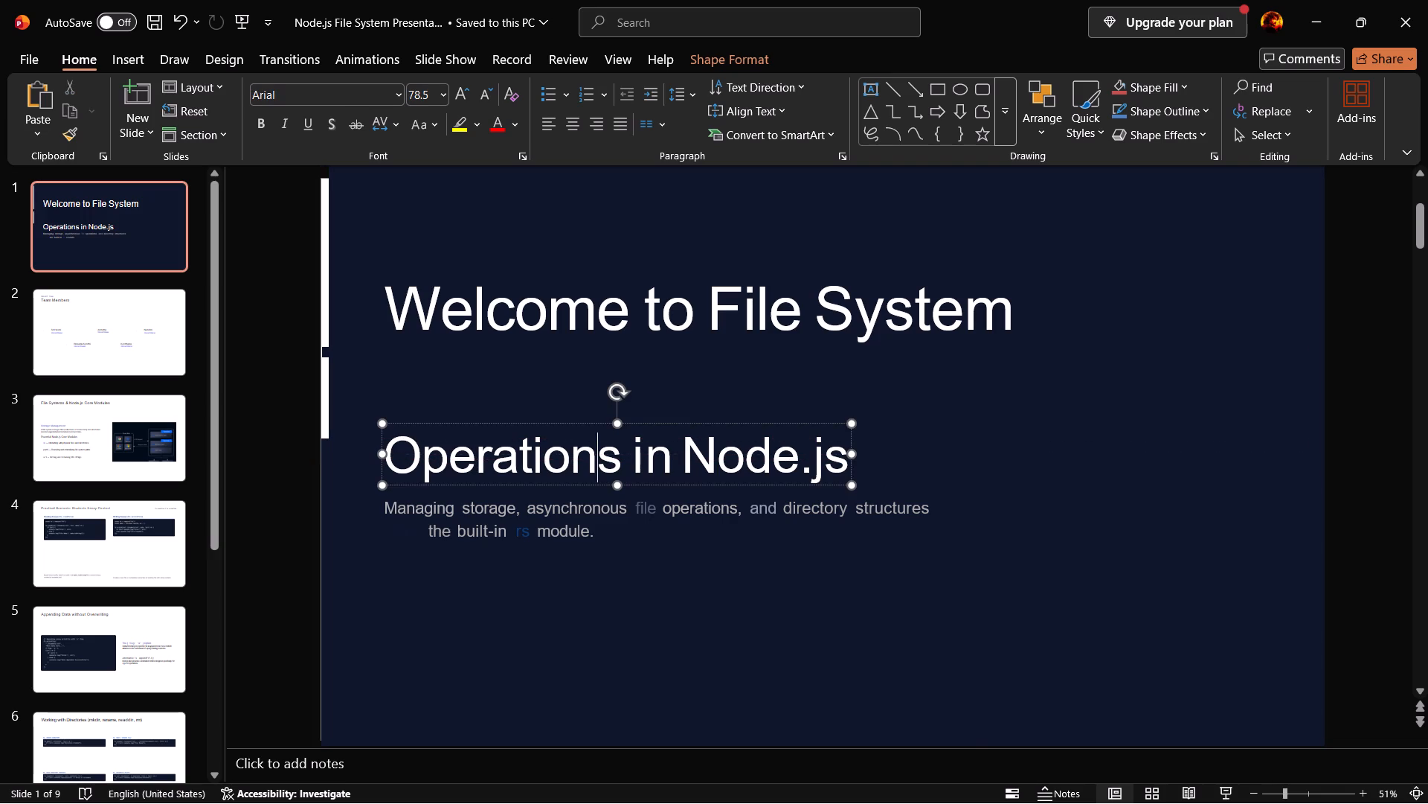
left_click_drag(646, 433, 648, 424)
left_click_drag(619, 392, 619, 375)
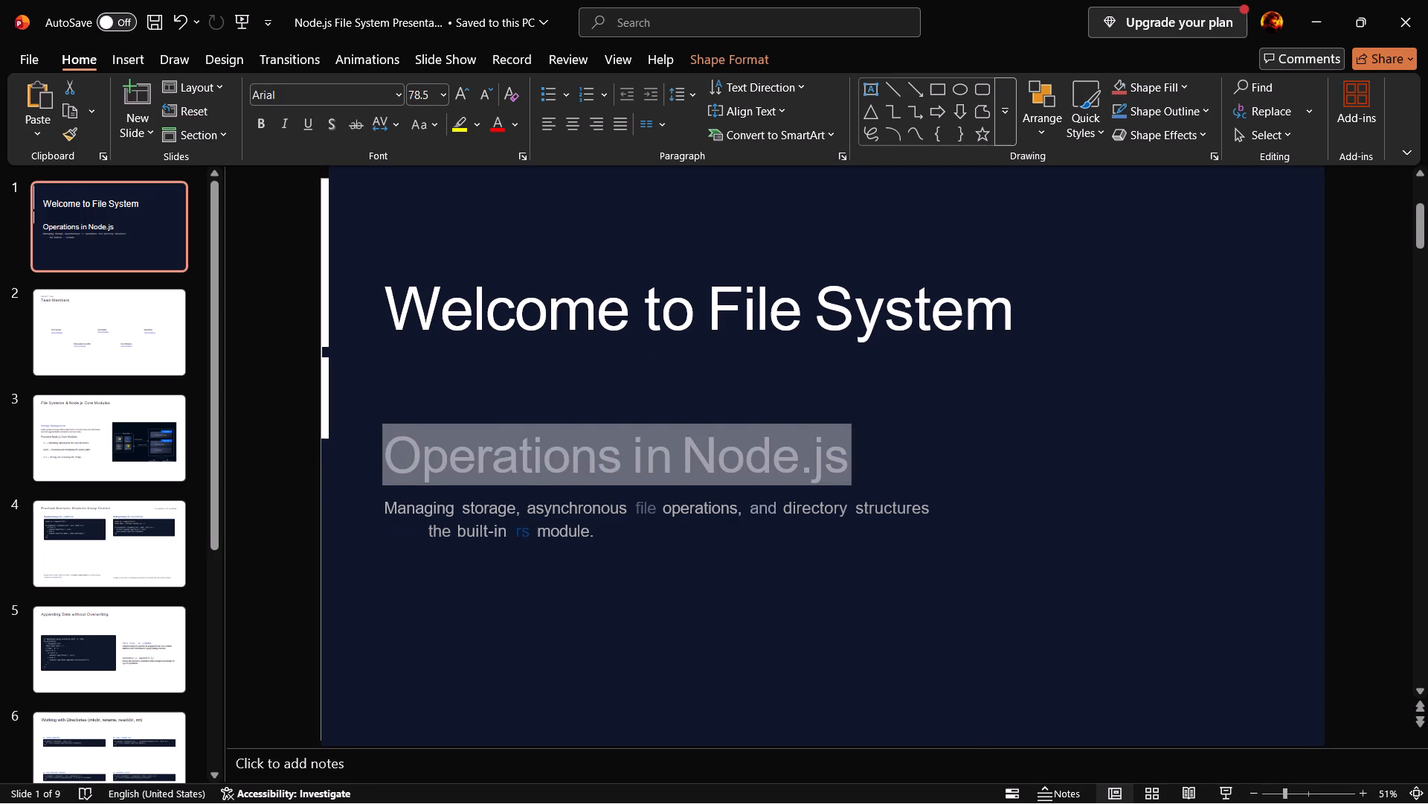
left_click_drag(619, 375, 621, 321)
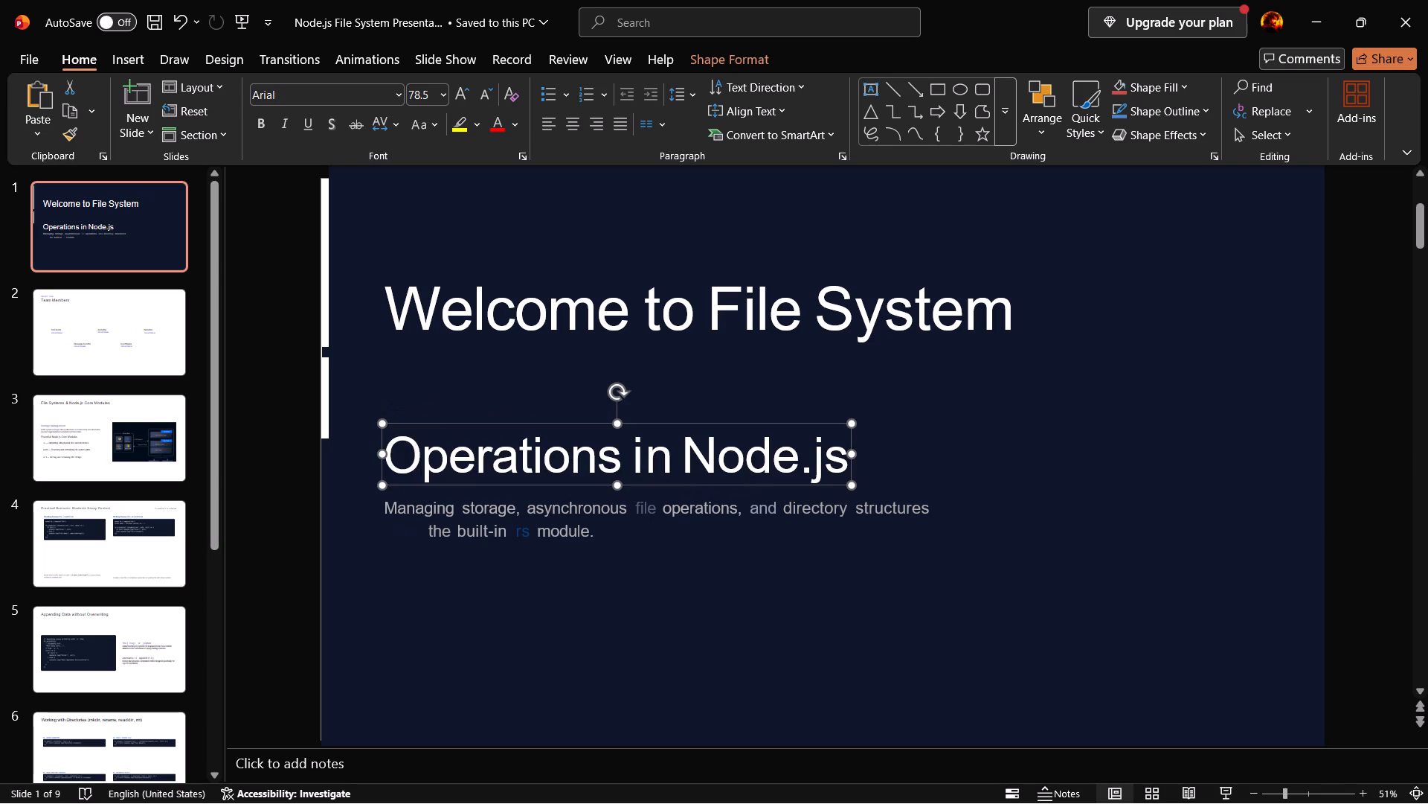
left_click(854, 455)
left_click_drag(852, 439, 823, 401)
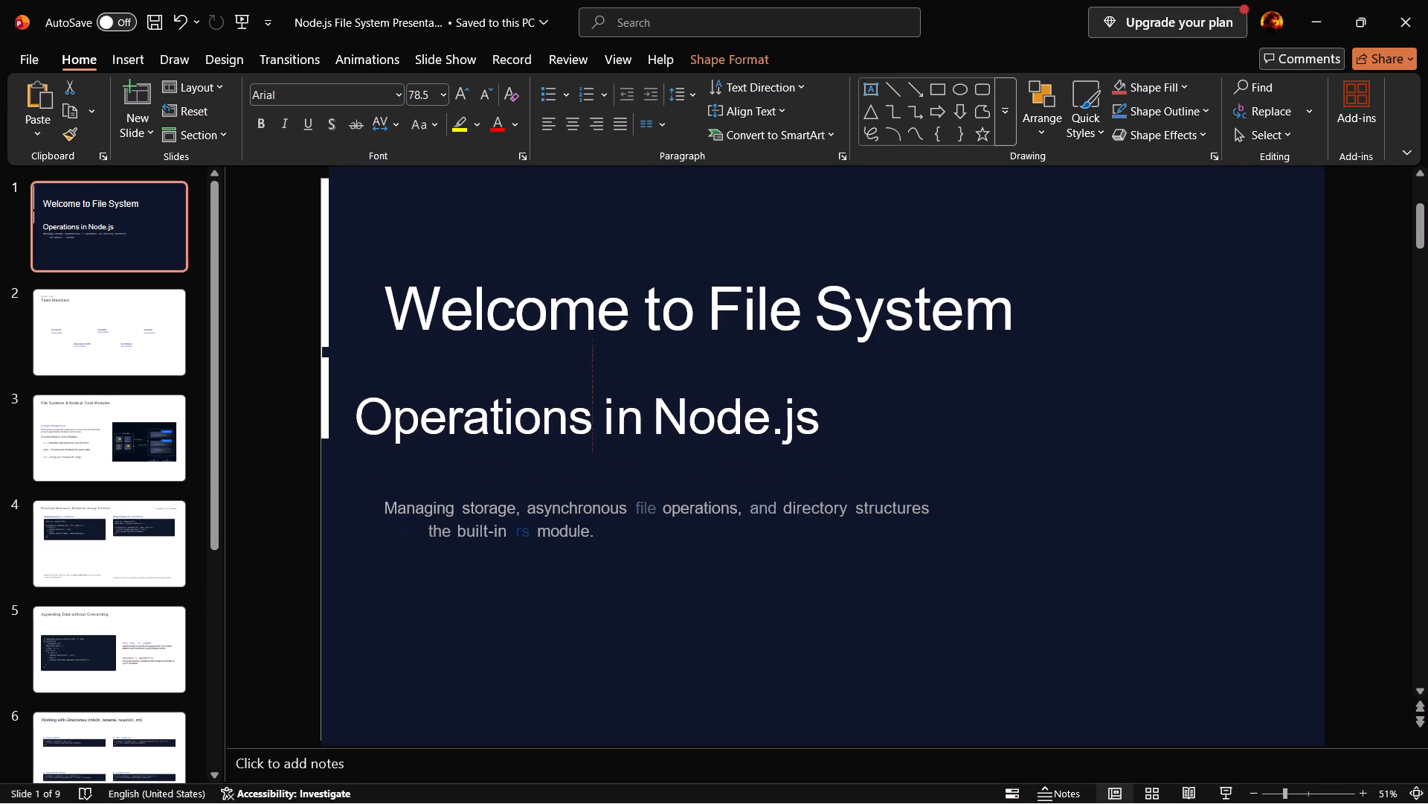
left_click_drag(823, 401, 847, 360)
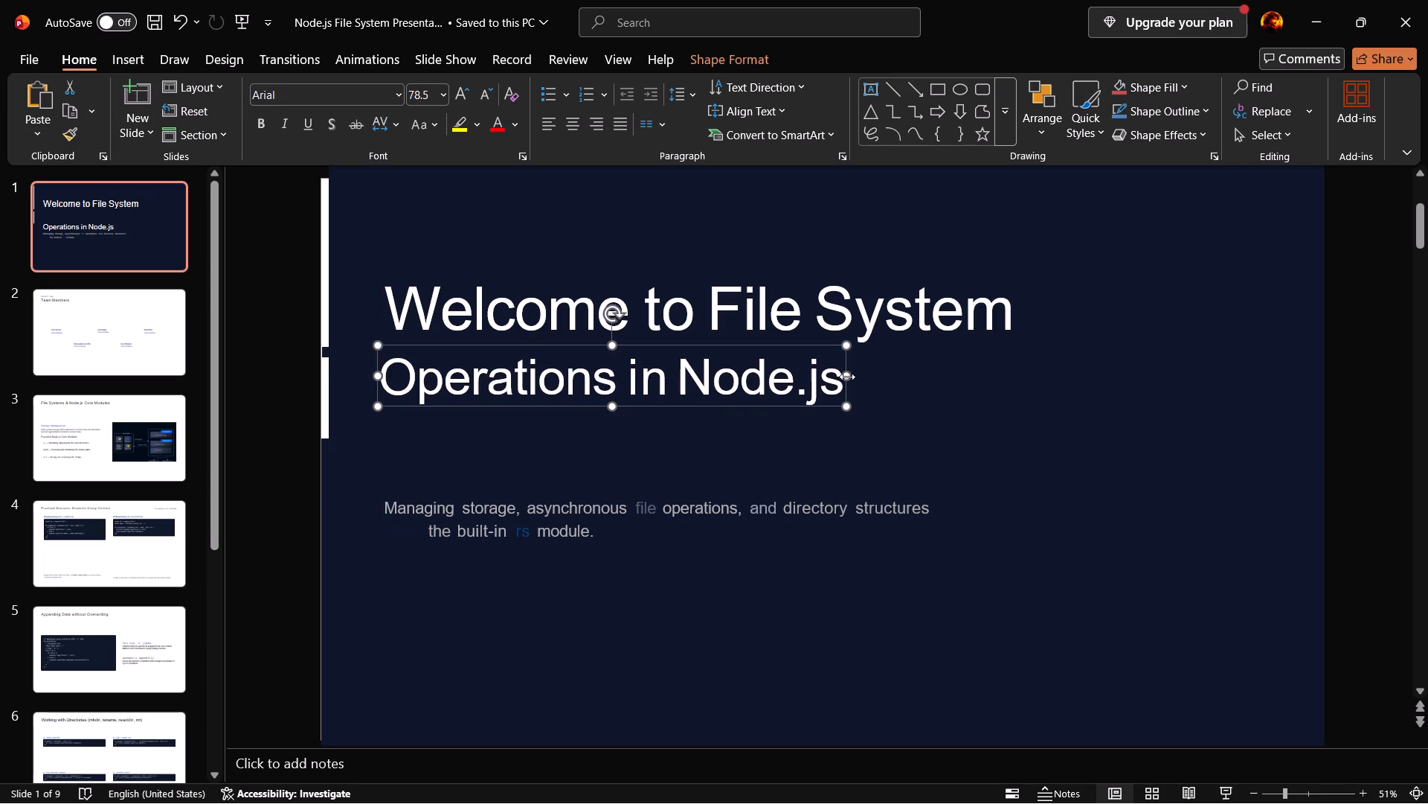
Move the "Managing storage, asynchronous file operations" description up to sit just below "Operations in Node.js".
left_click(831, 482)
left_click(782, 513)
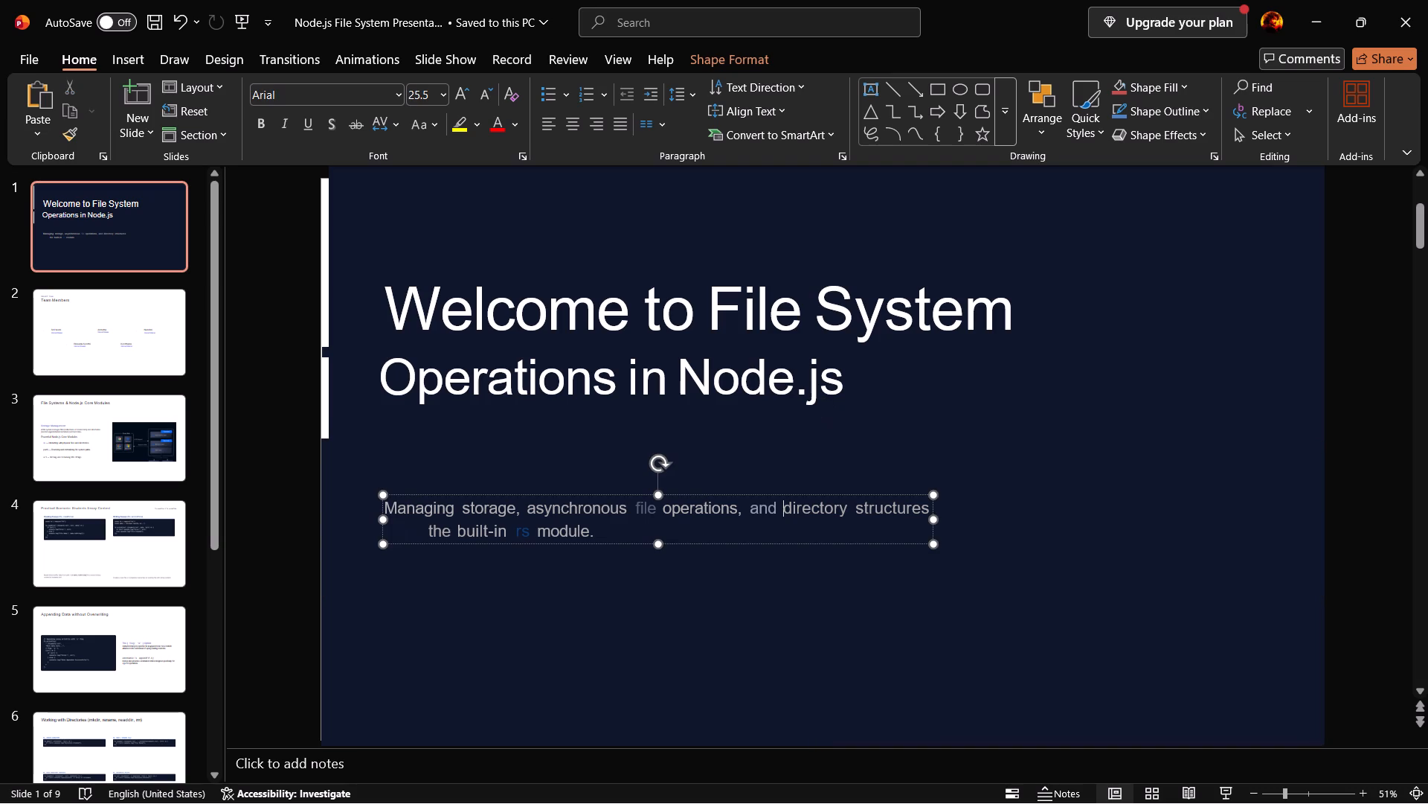
left_click_drag(932, 502, 930, 464)
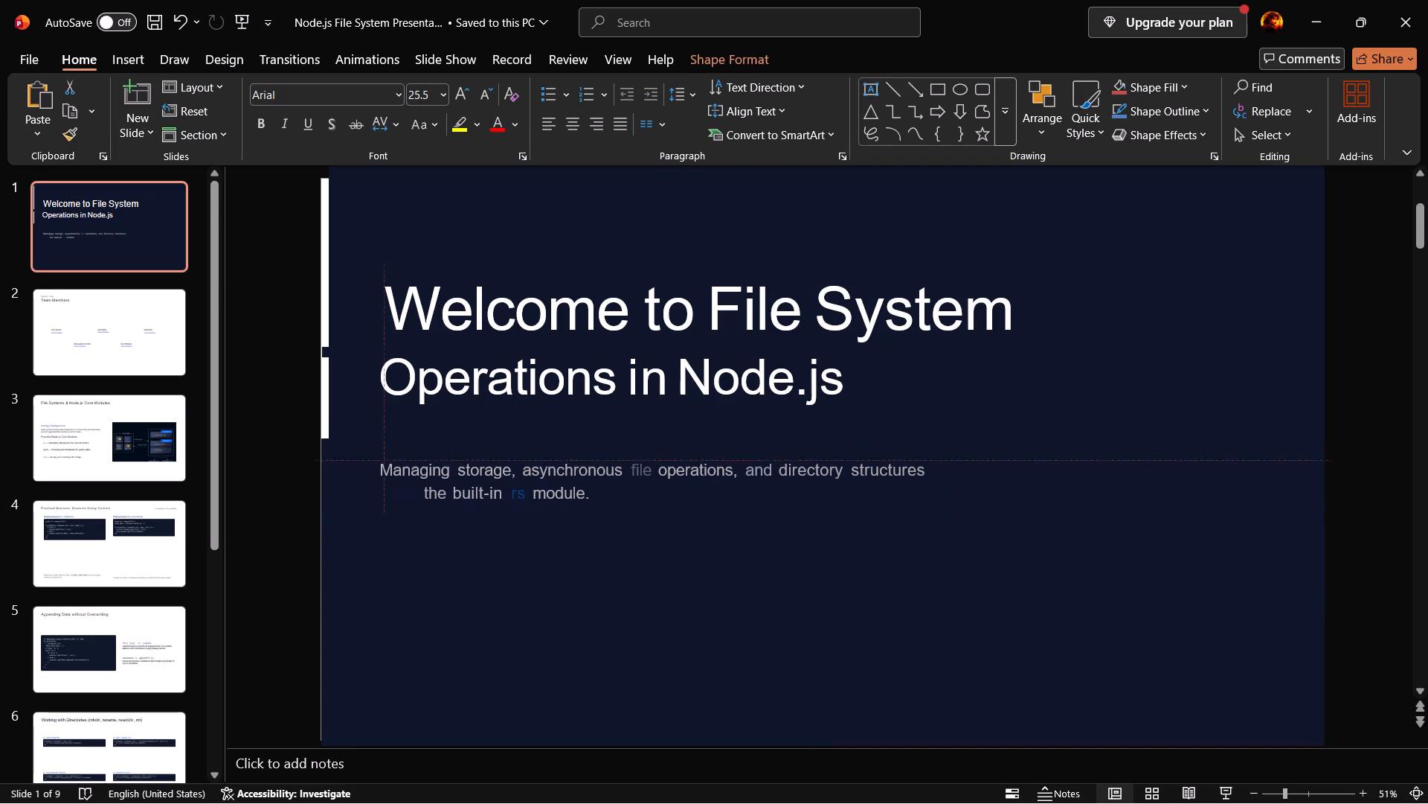
left_click_drag(930, 464, 922, 441)
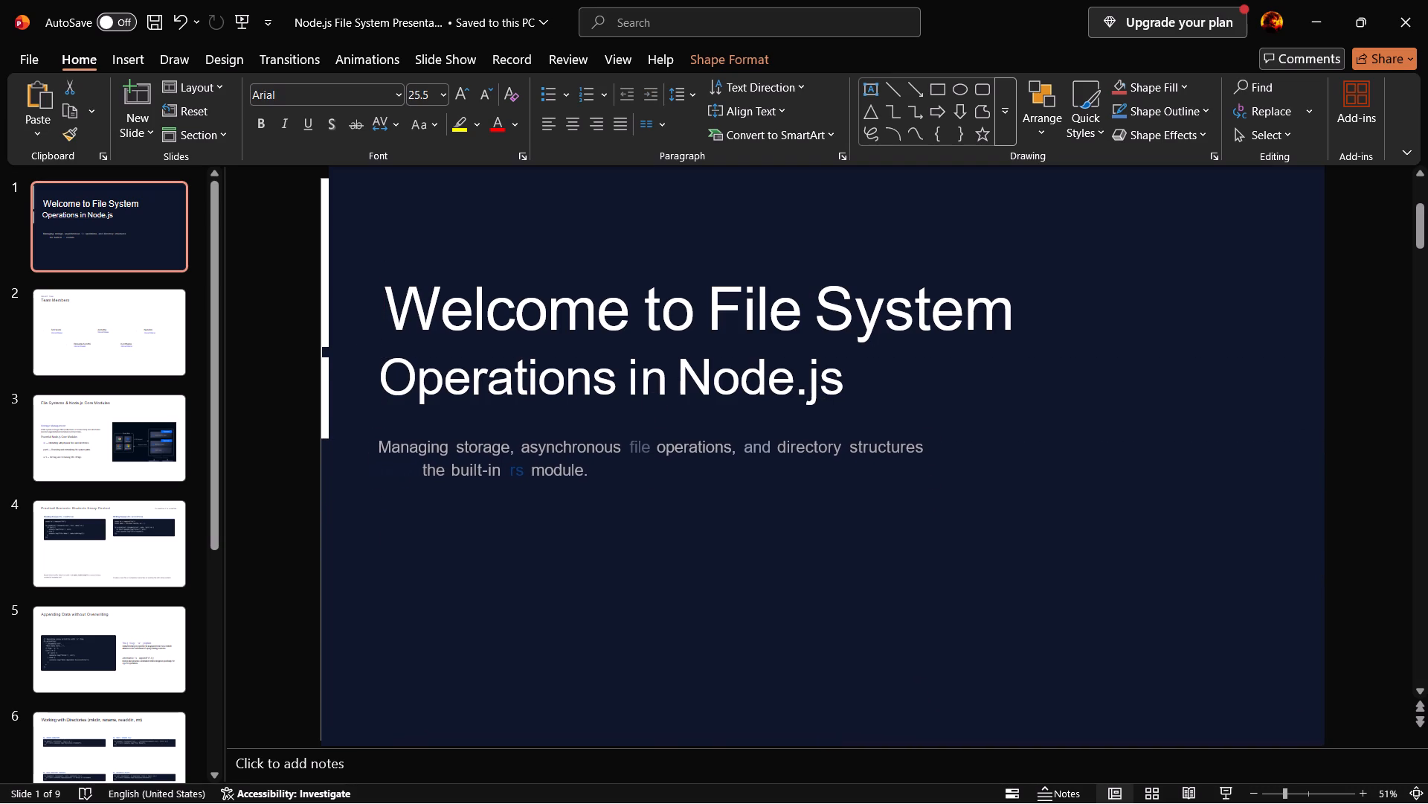
left_click_drag(922, 441, 923, 441)
Shift the dark background rectangle back over the slide's left edge and widen it slightly past the slide's right edge.
left_click(1051, 366)
left_click_drag(1051, 365, 1039, 363)
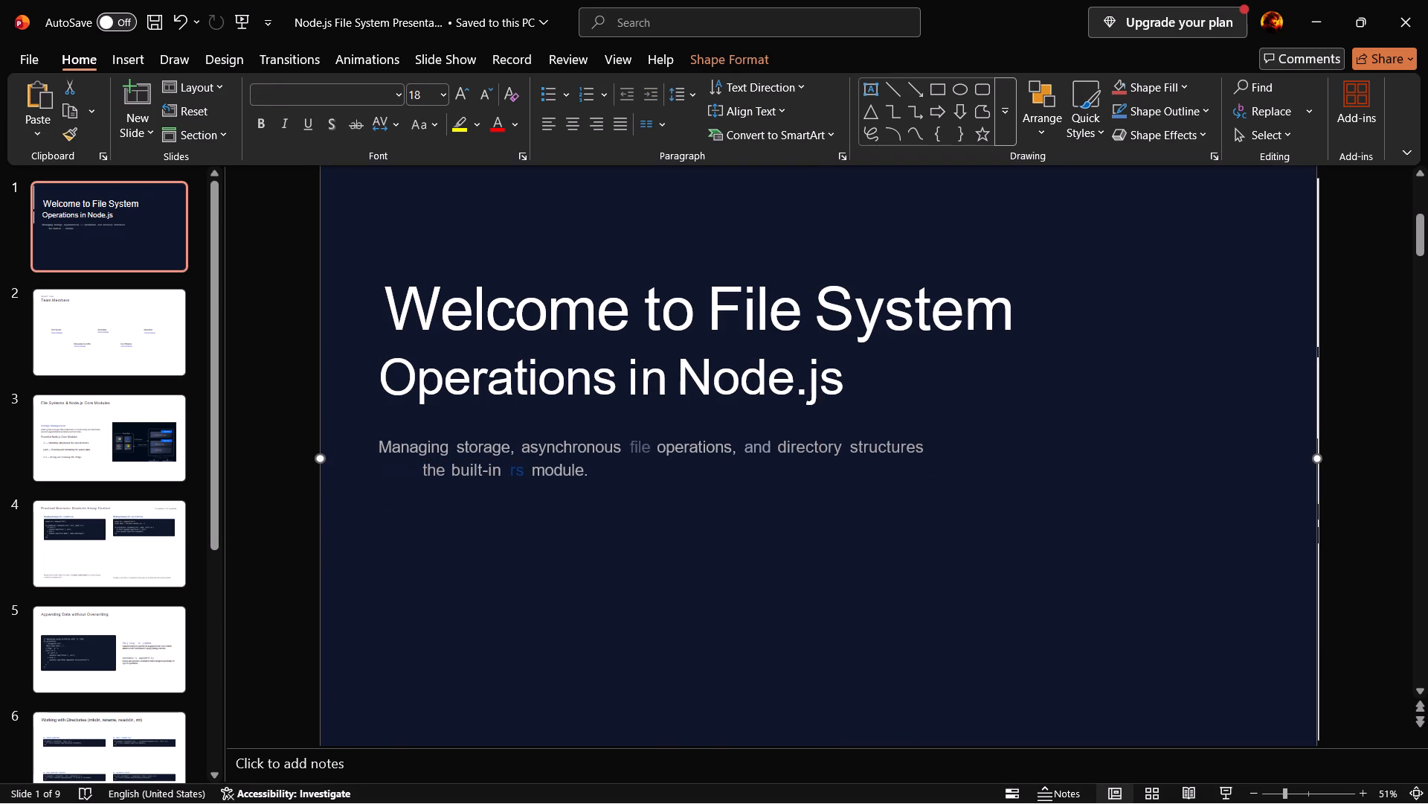
left_click(1244, 399)
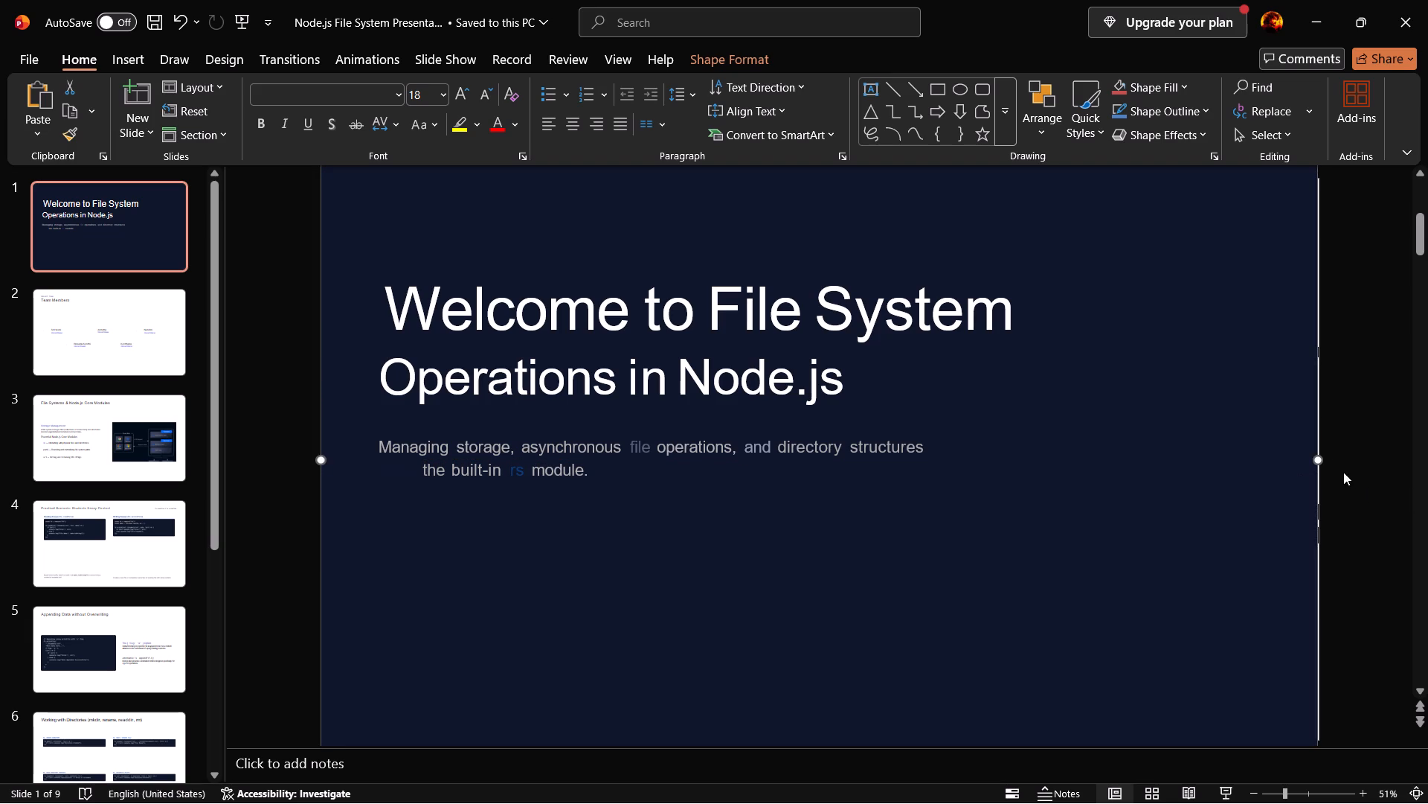
left_click_drag(1319, 456, 1328, 458)
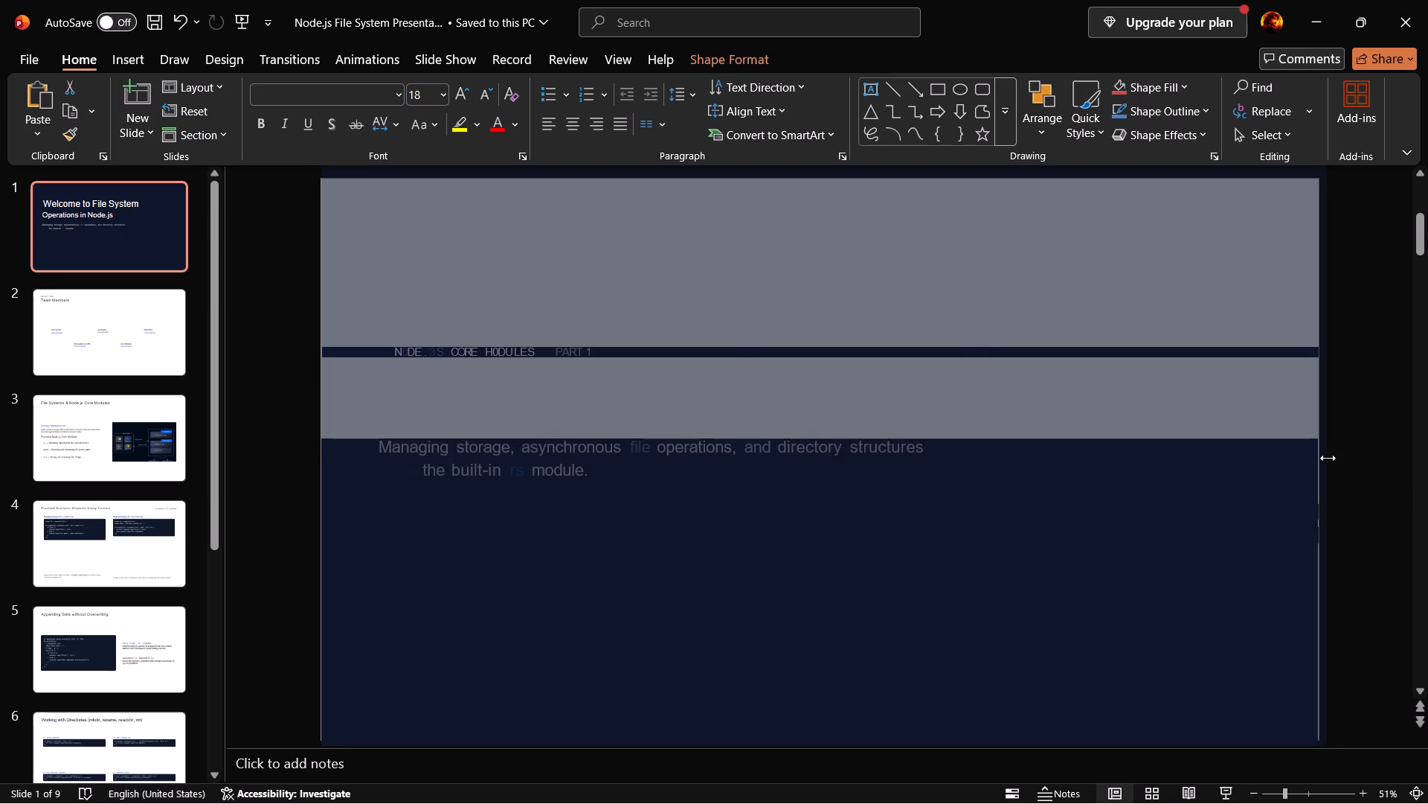
left_click(1360, 459)
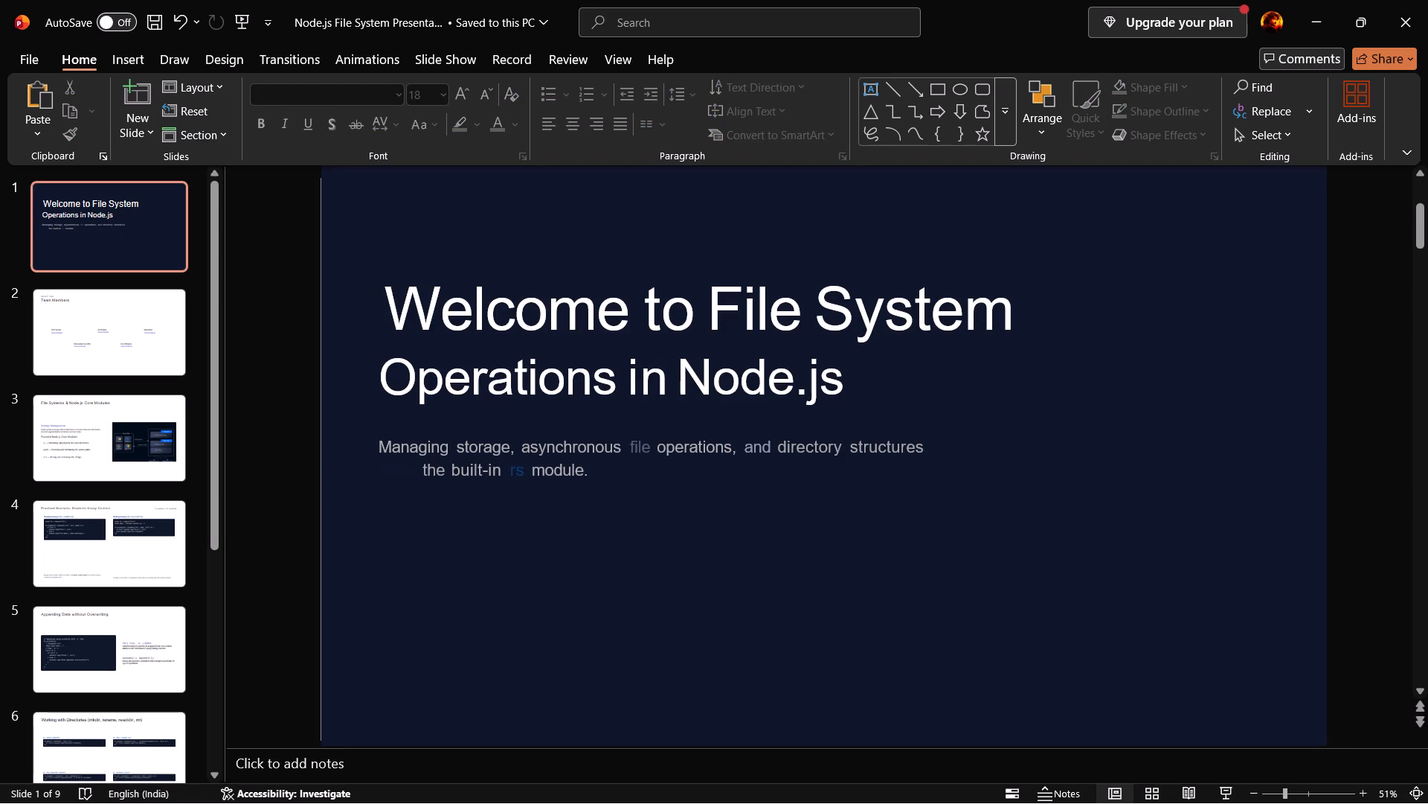
On slide 2, delete the first team member's name and ID entry, along with the stray comma mark beside it.
left_click(113, 334)
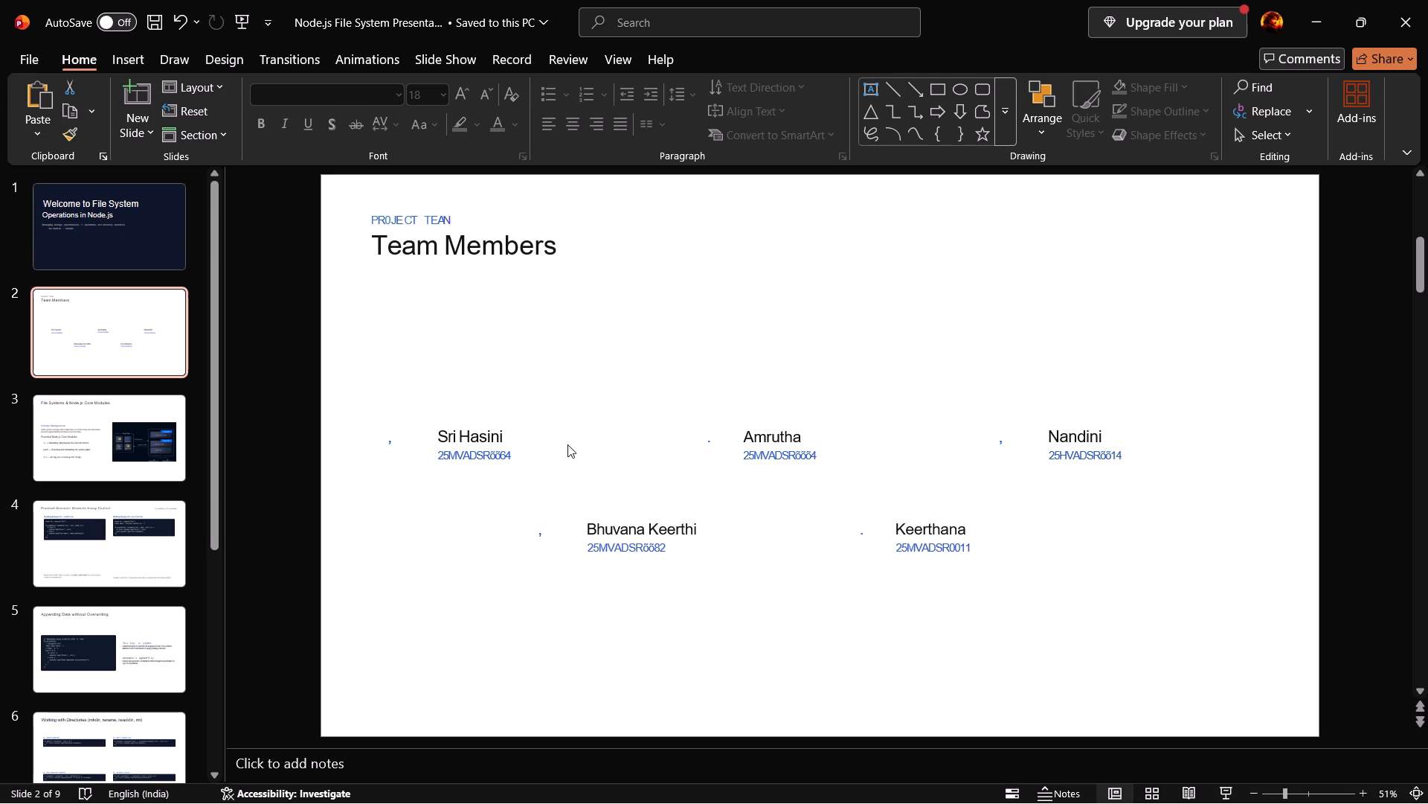
left_click(520, 454)
left_click(747, 561)
left_click(646, 542)
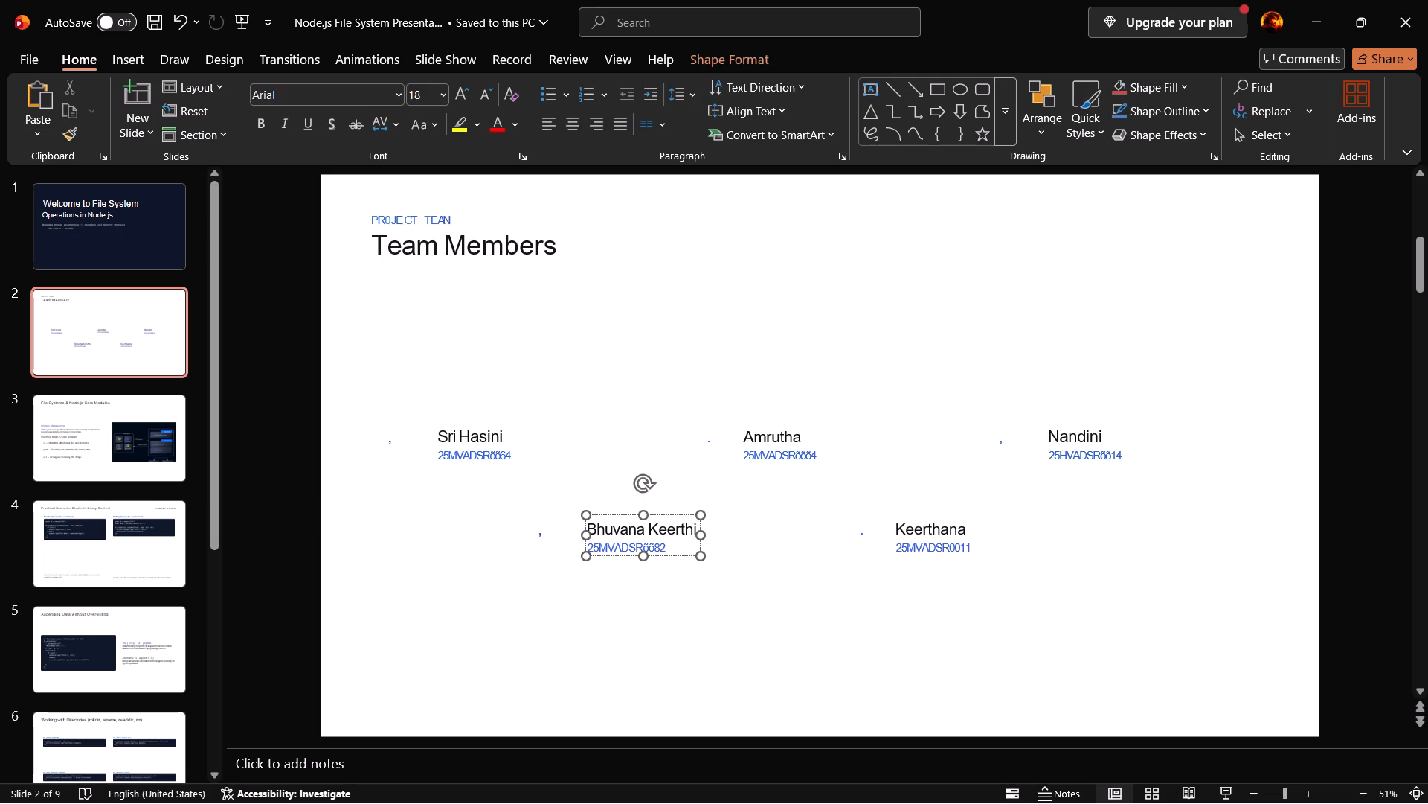
left_click(455, 462)
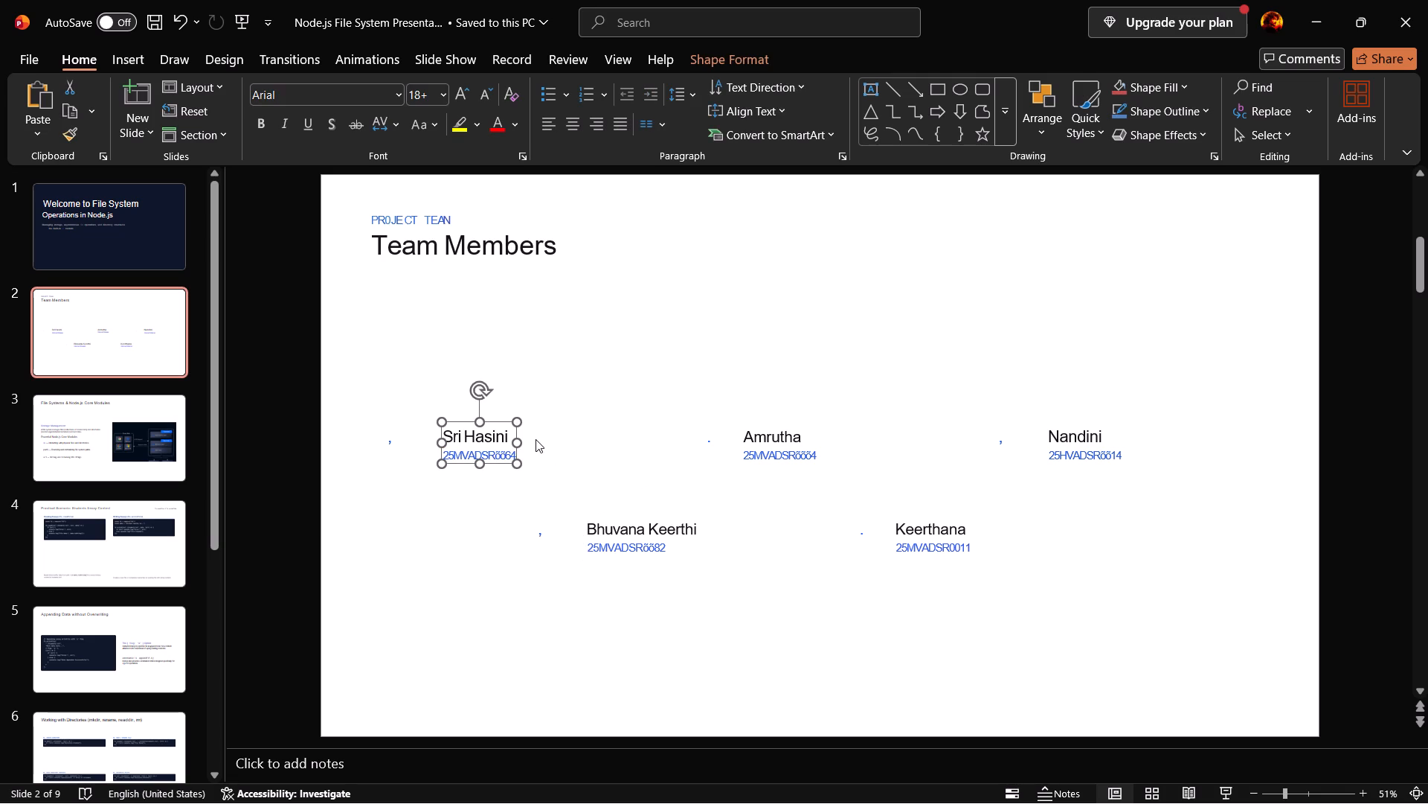
key("Delete")
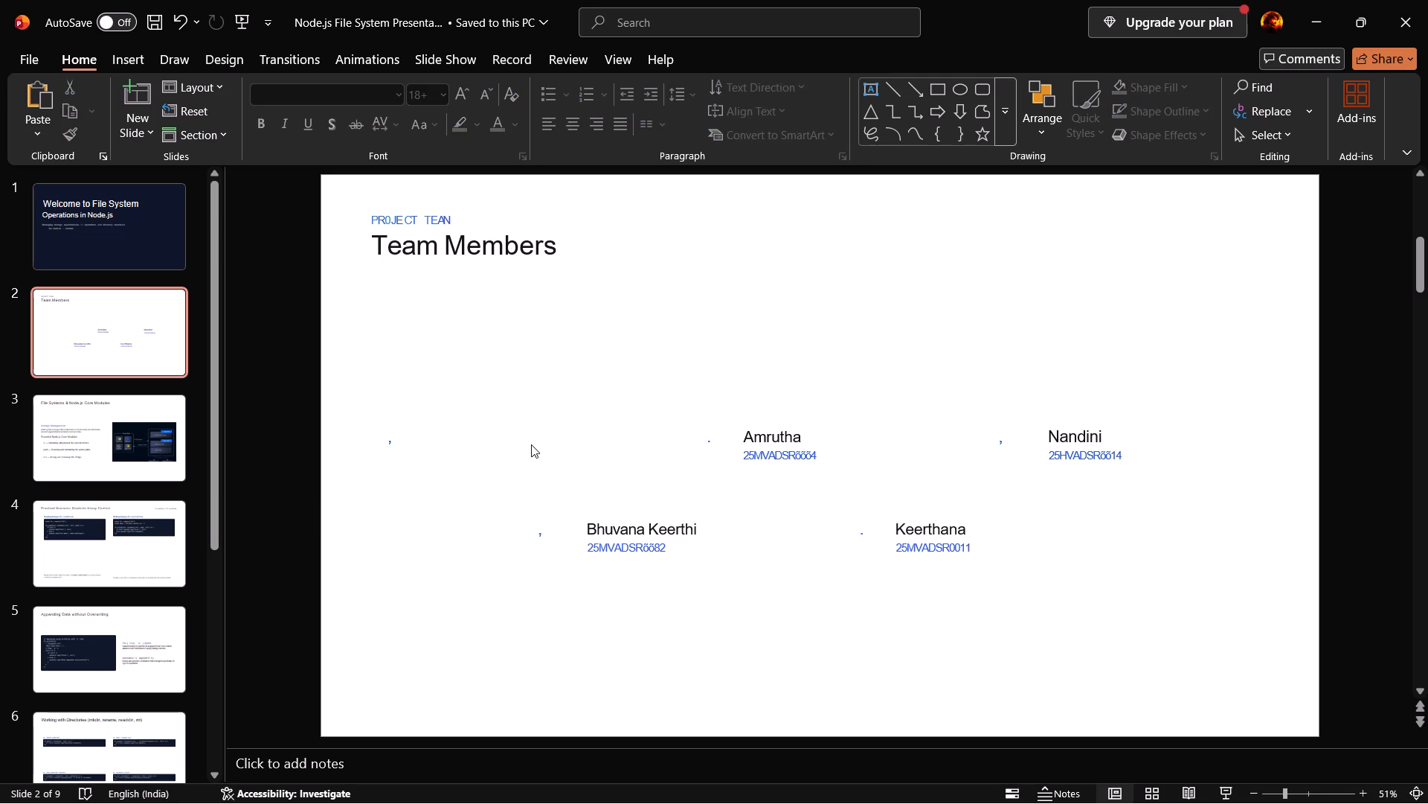
left_click(390, 440)
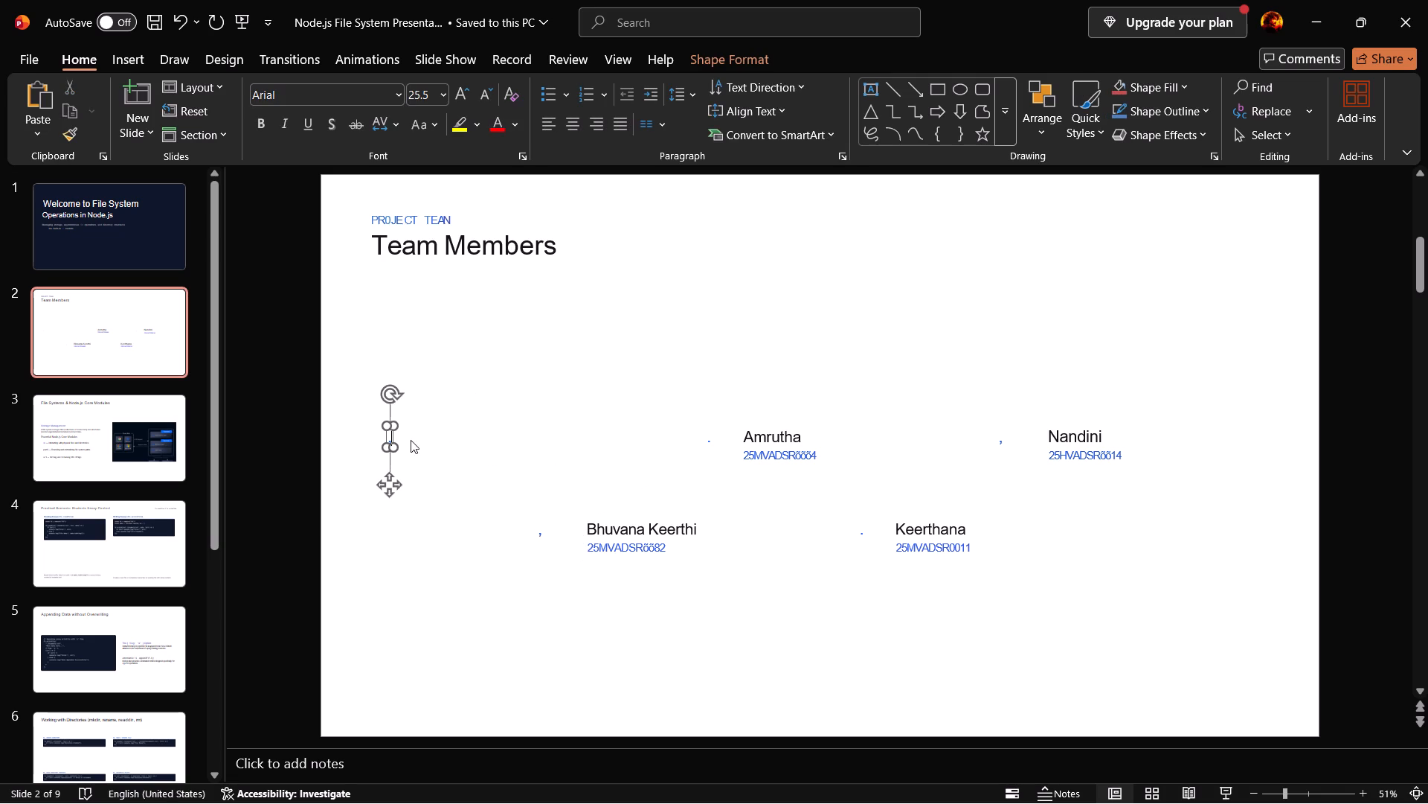
key("Delete")
key("Delete")
left_click(391, 470)
key("Delete")
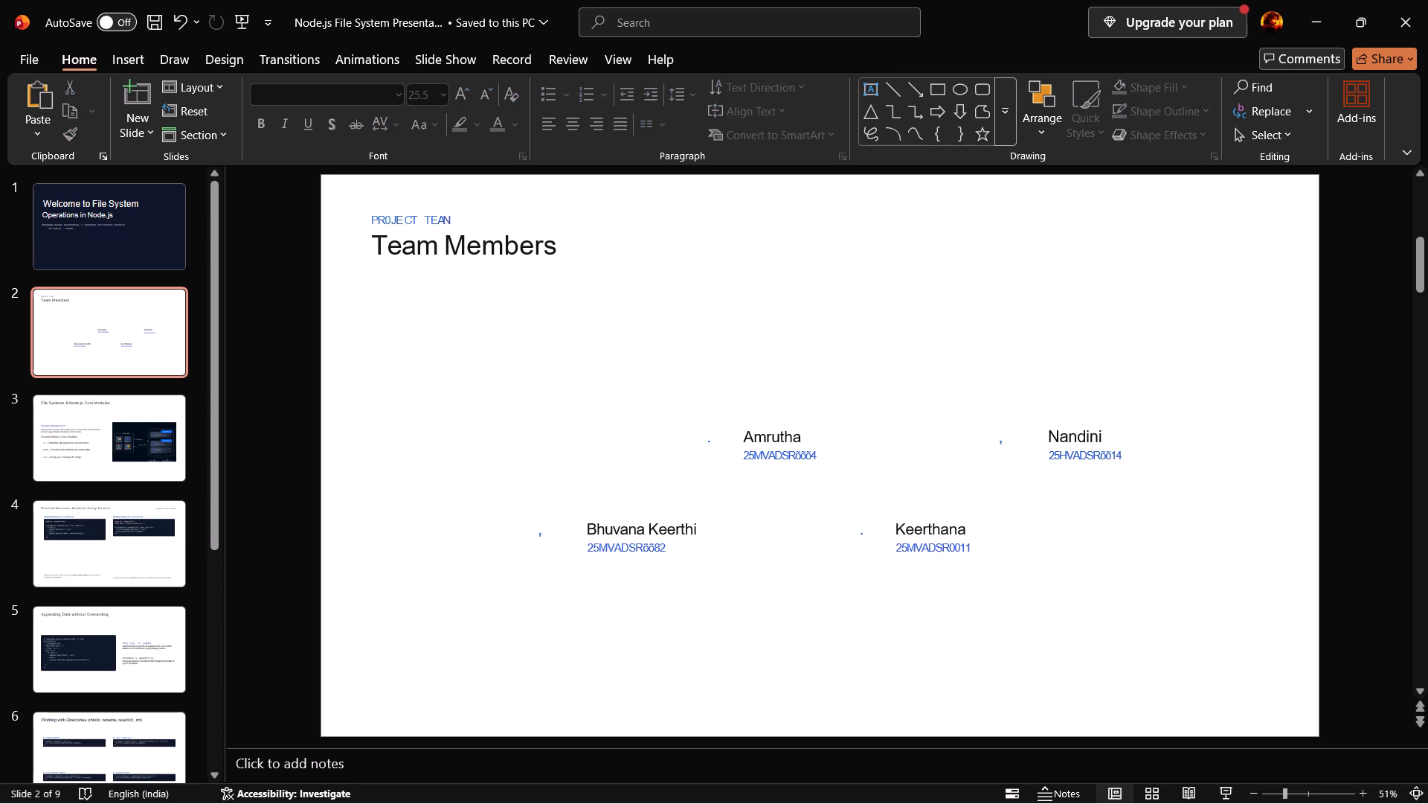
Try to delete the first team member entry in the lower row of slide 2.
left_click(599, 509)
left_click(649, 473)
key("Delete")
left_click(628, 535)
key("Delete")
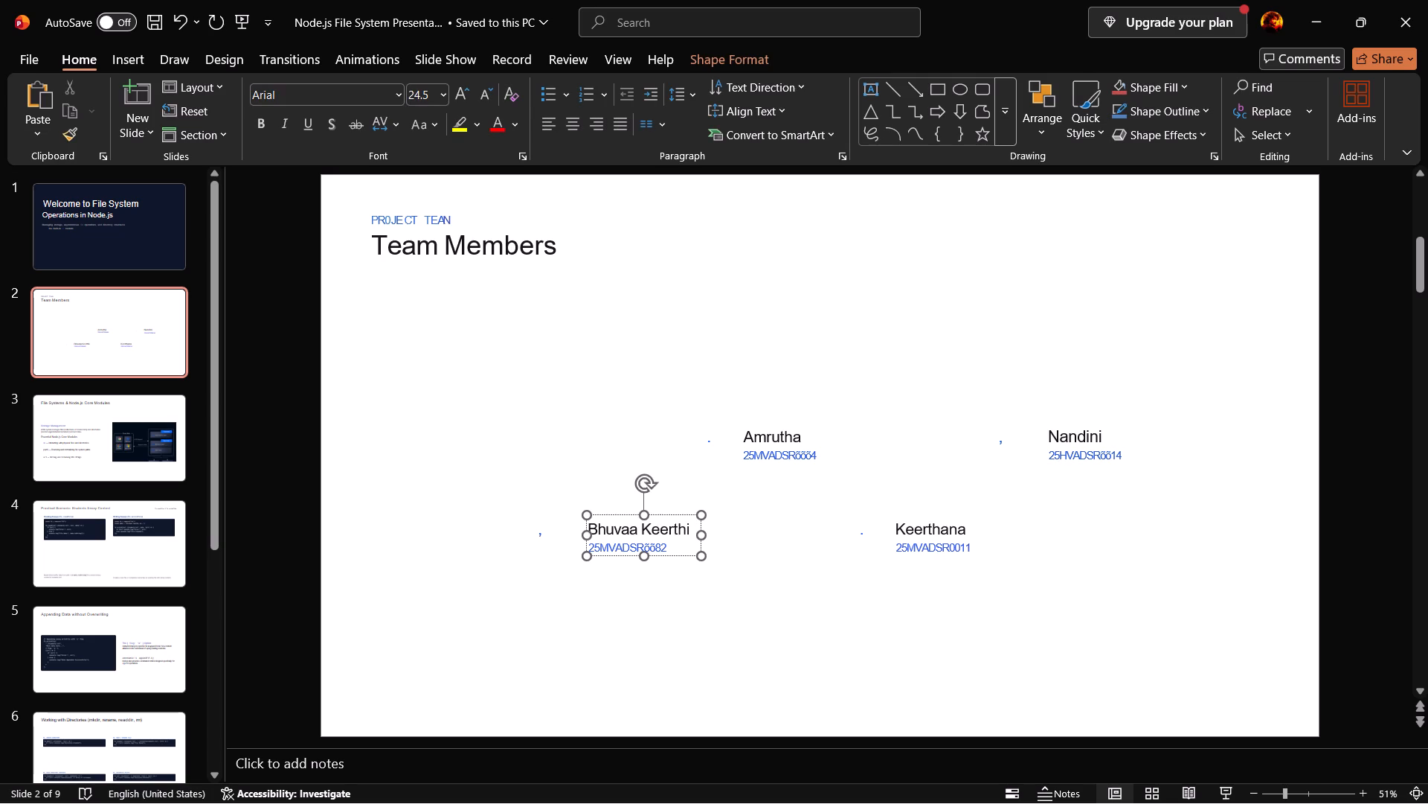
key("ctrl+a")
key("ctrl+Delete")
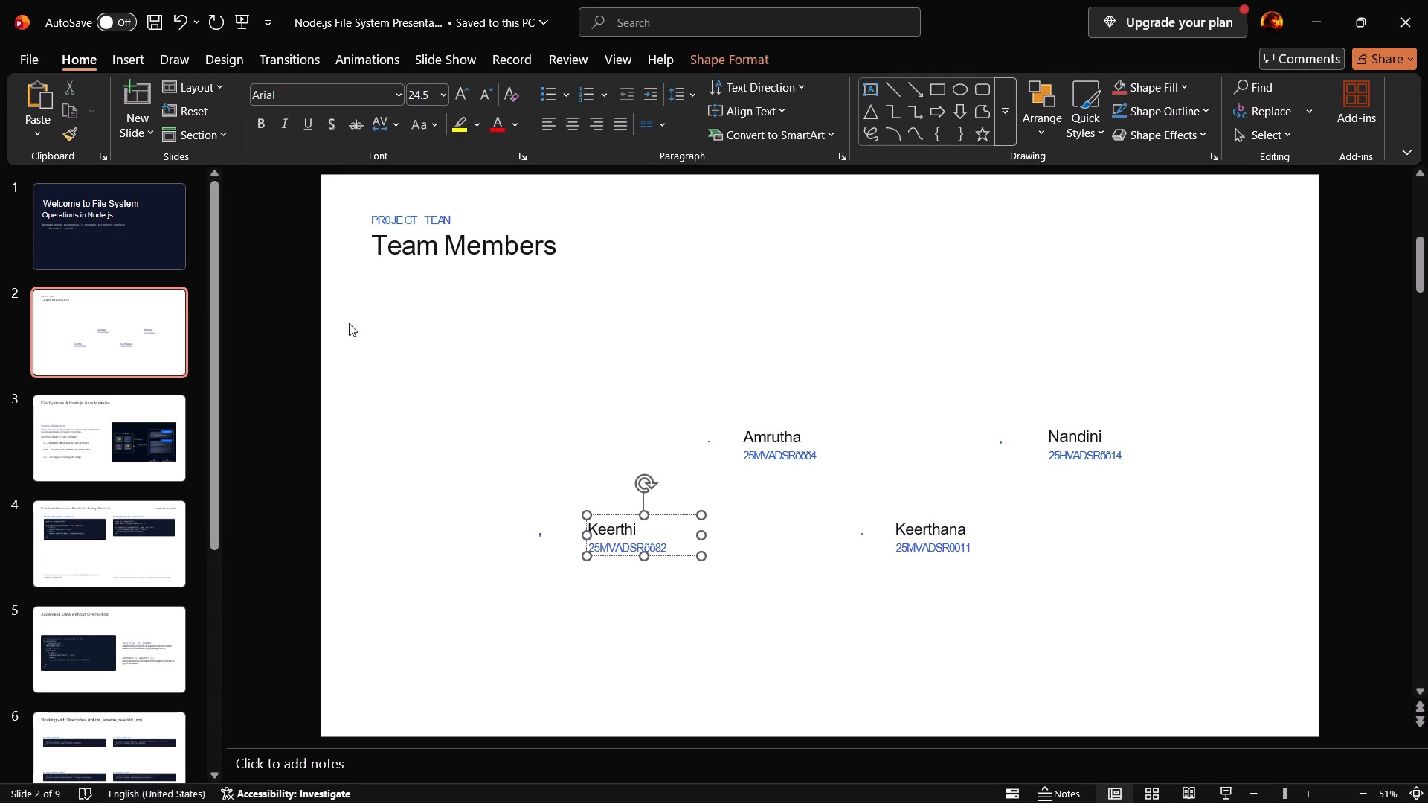
Delete all remaining team member names, IDs and stray marks below the Team Members heading on slide 2.
left_click_drag(366, 299, 1208, 672)
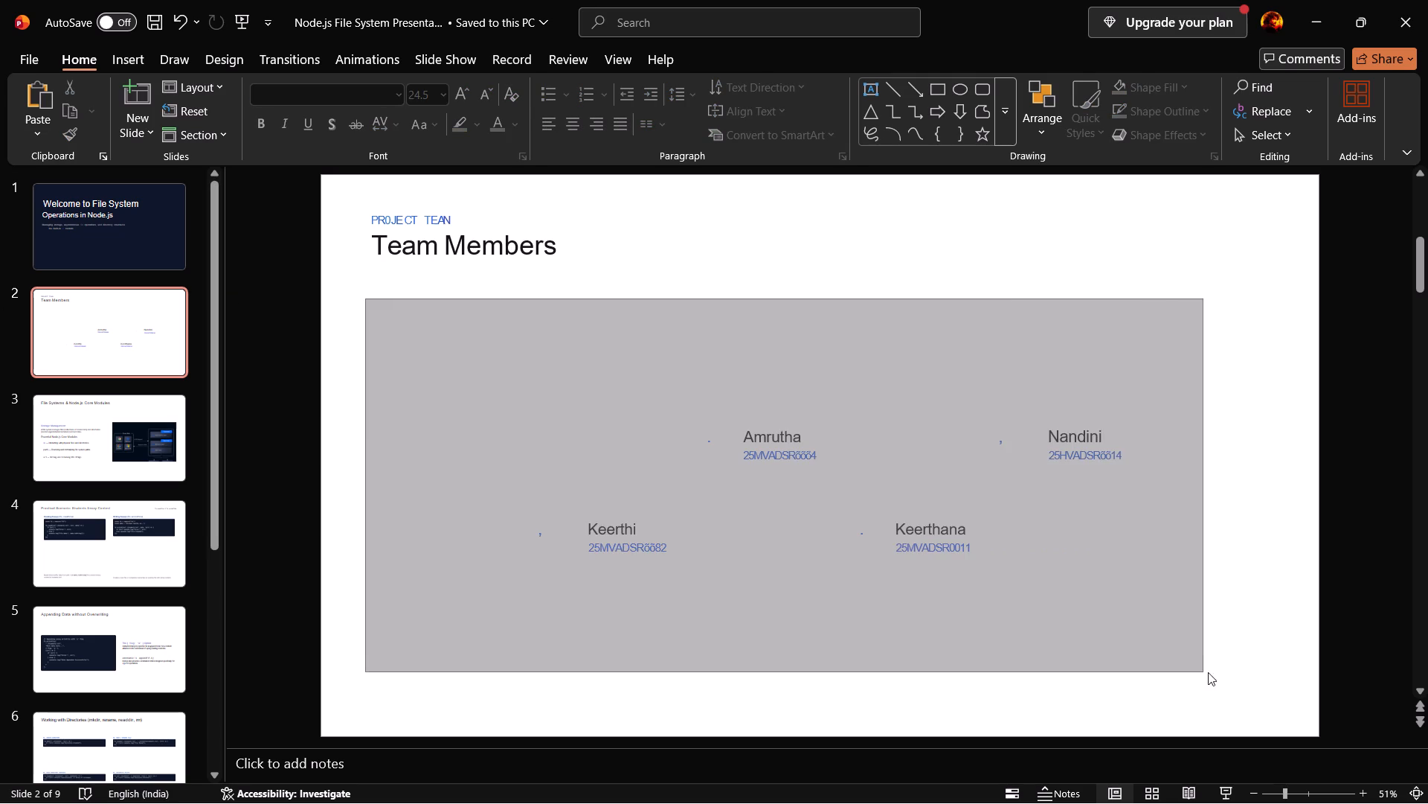
left_click_drag(1208, 672, 1258, 683)
key("Delete")
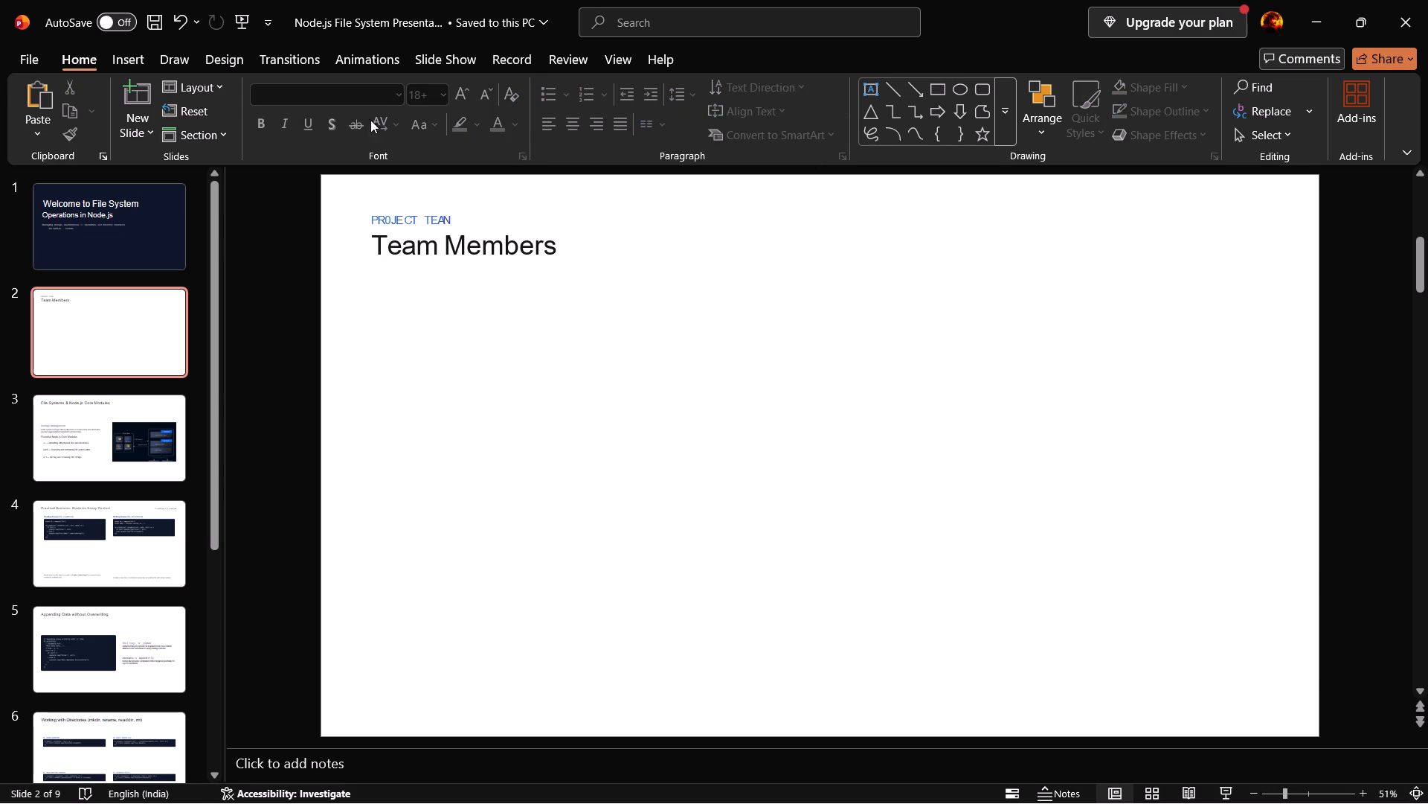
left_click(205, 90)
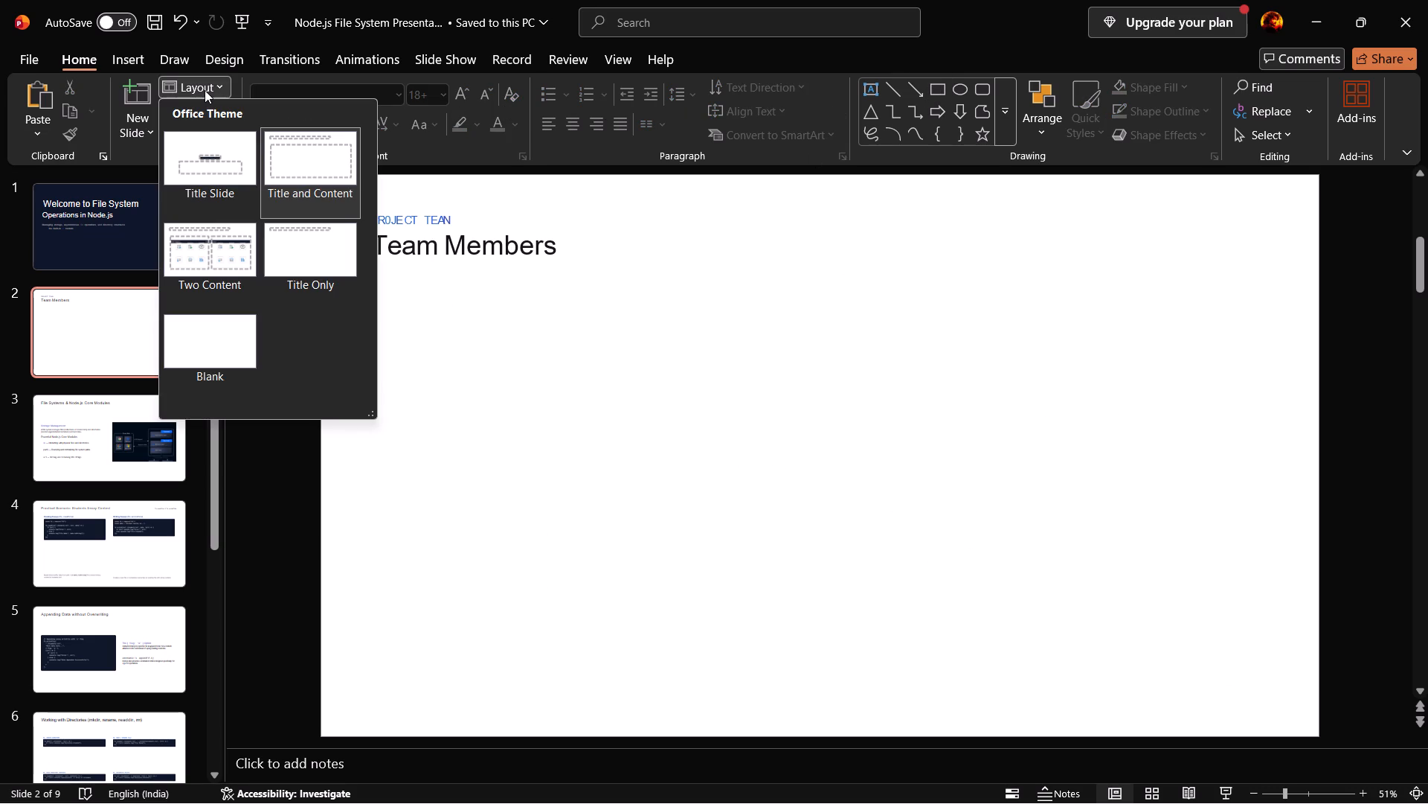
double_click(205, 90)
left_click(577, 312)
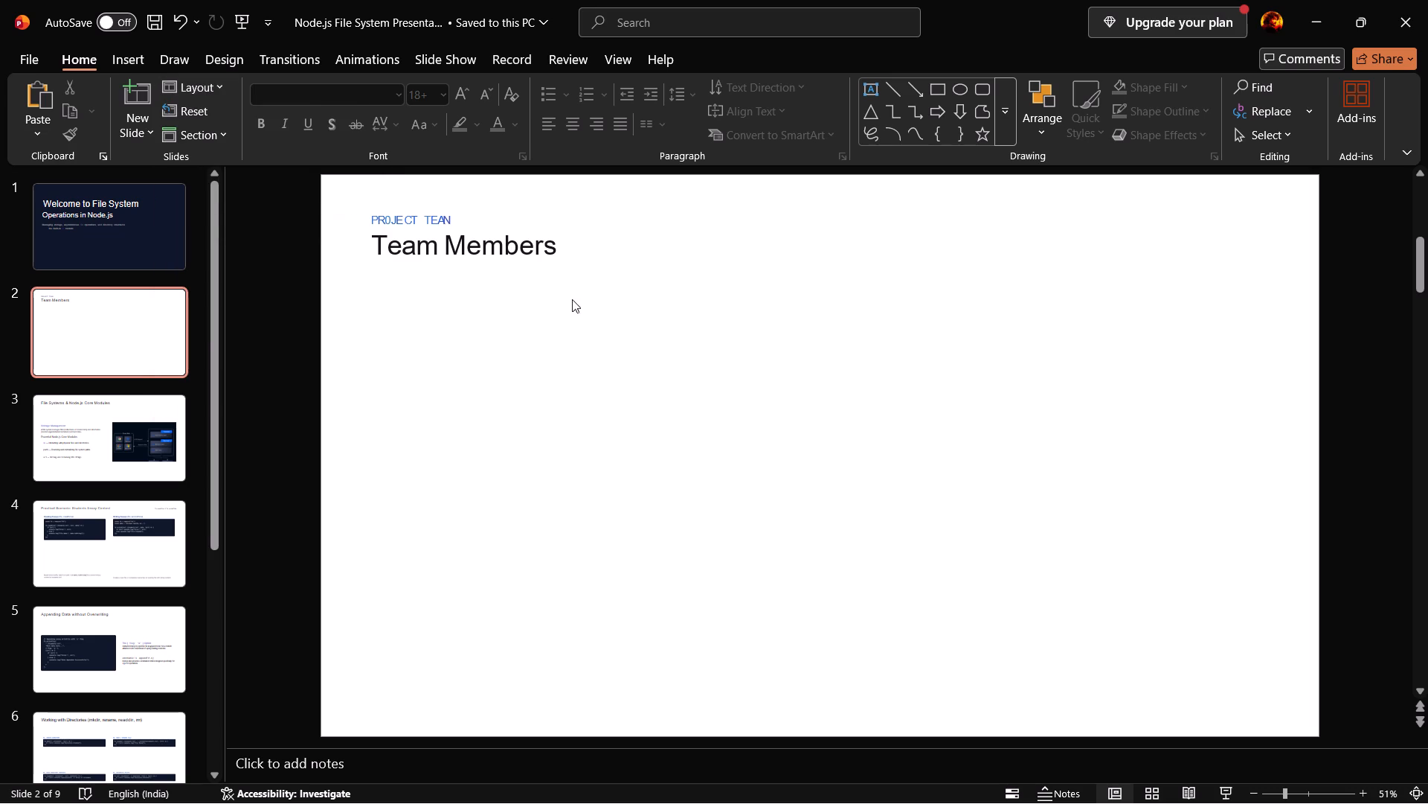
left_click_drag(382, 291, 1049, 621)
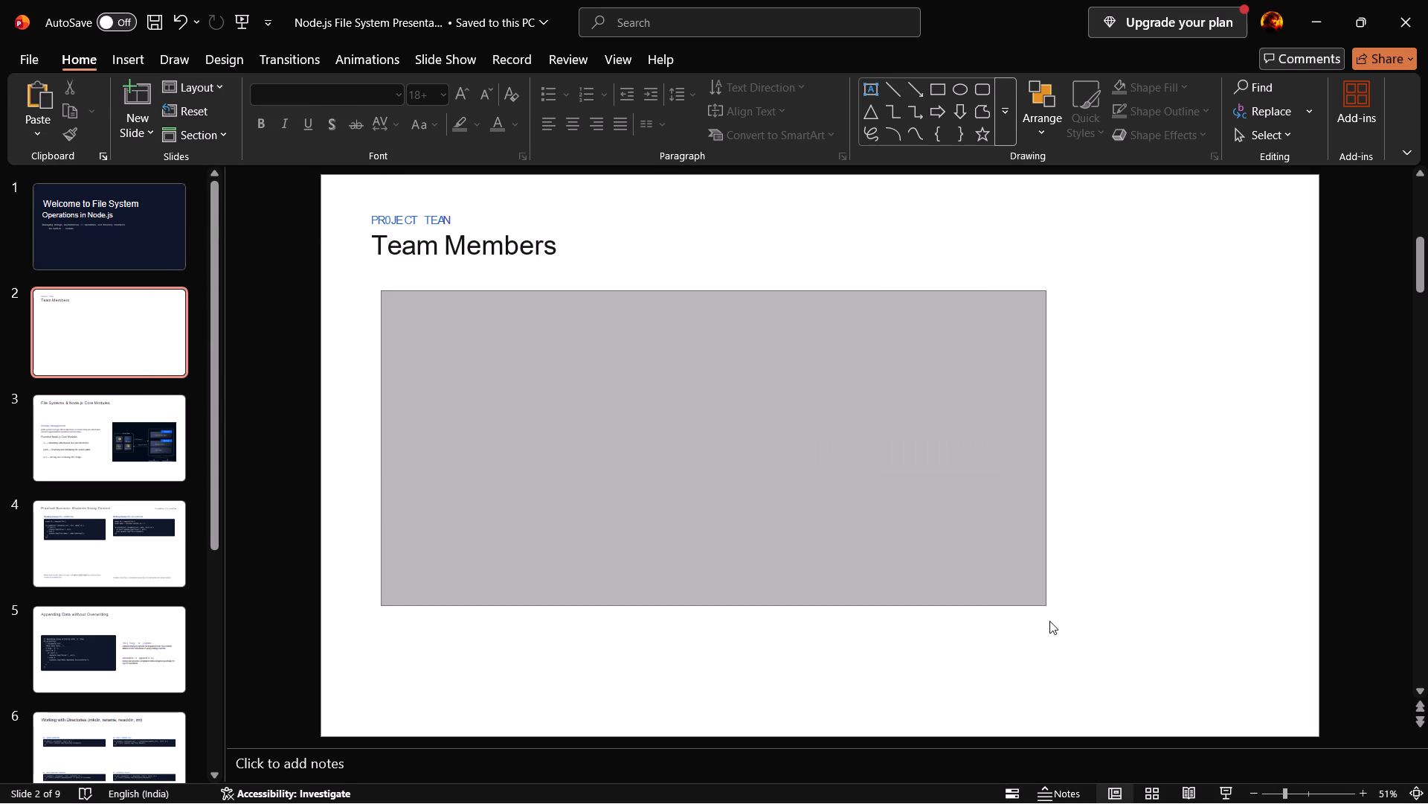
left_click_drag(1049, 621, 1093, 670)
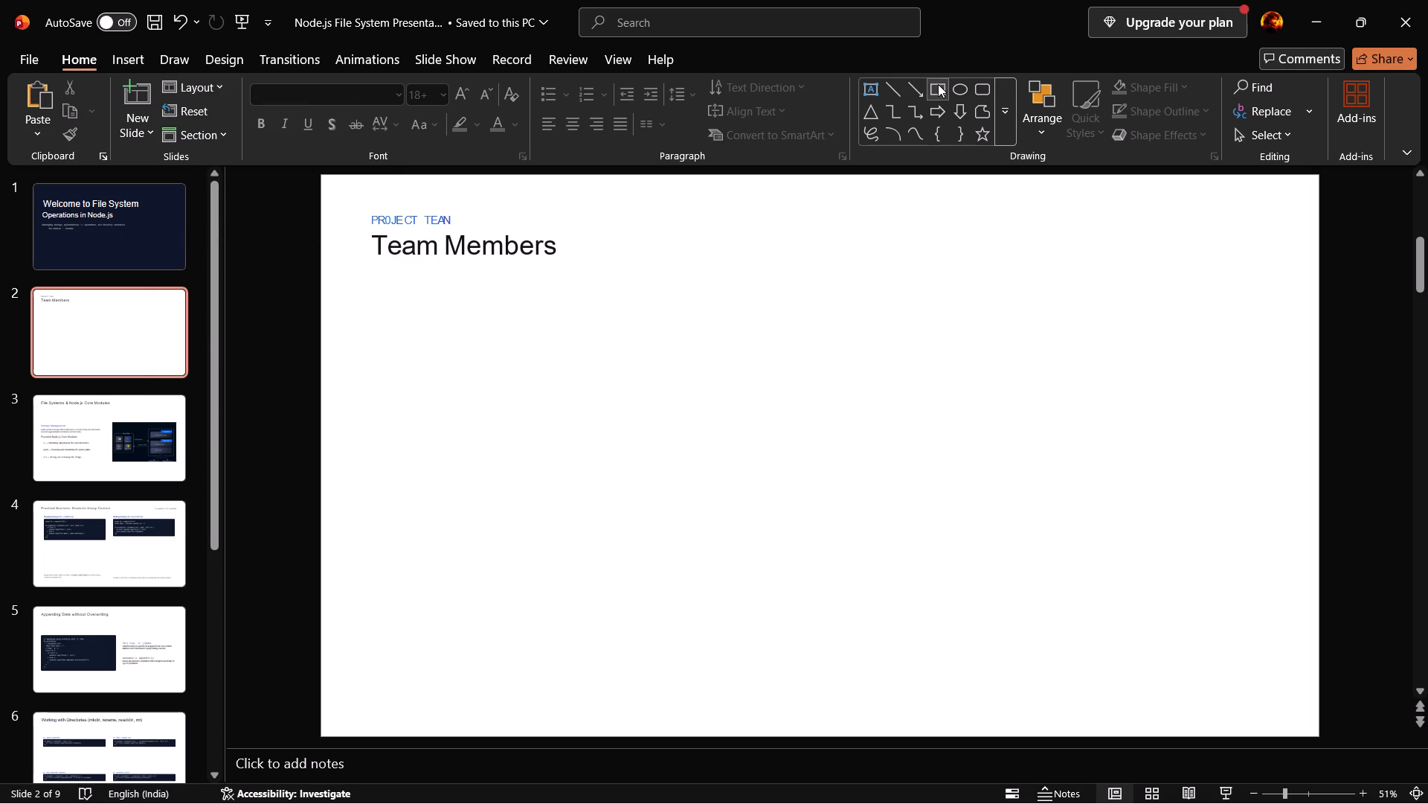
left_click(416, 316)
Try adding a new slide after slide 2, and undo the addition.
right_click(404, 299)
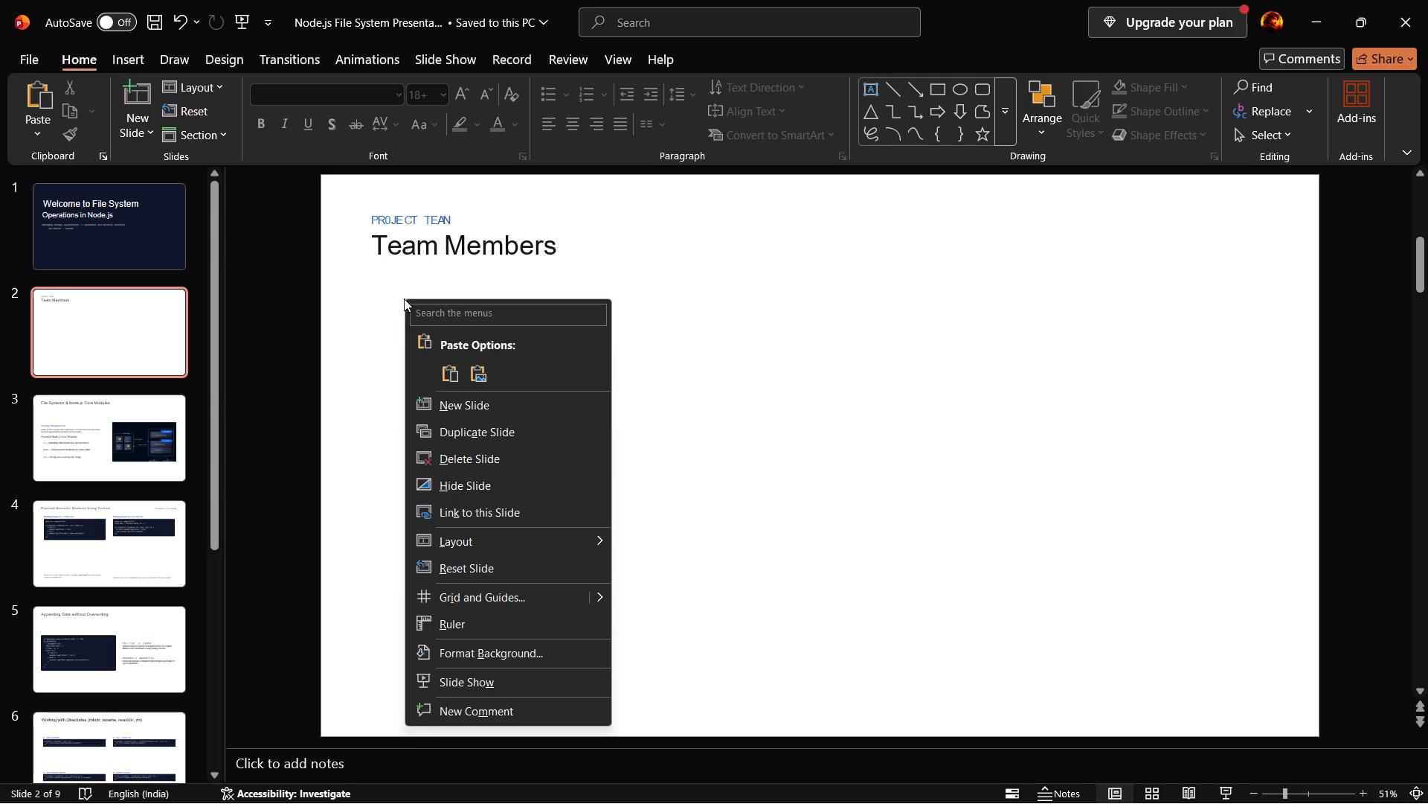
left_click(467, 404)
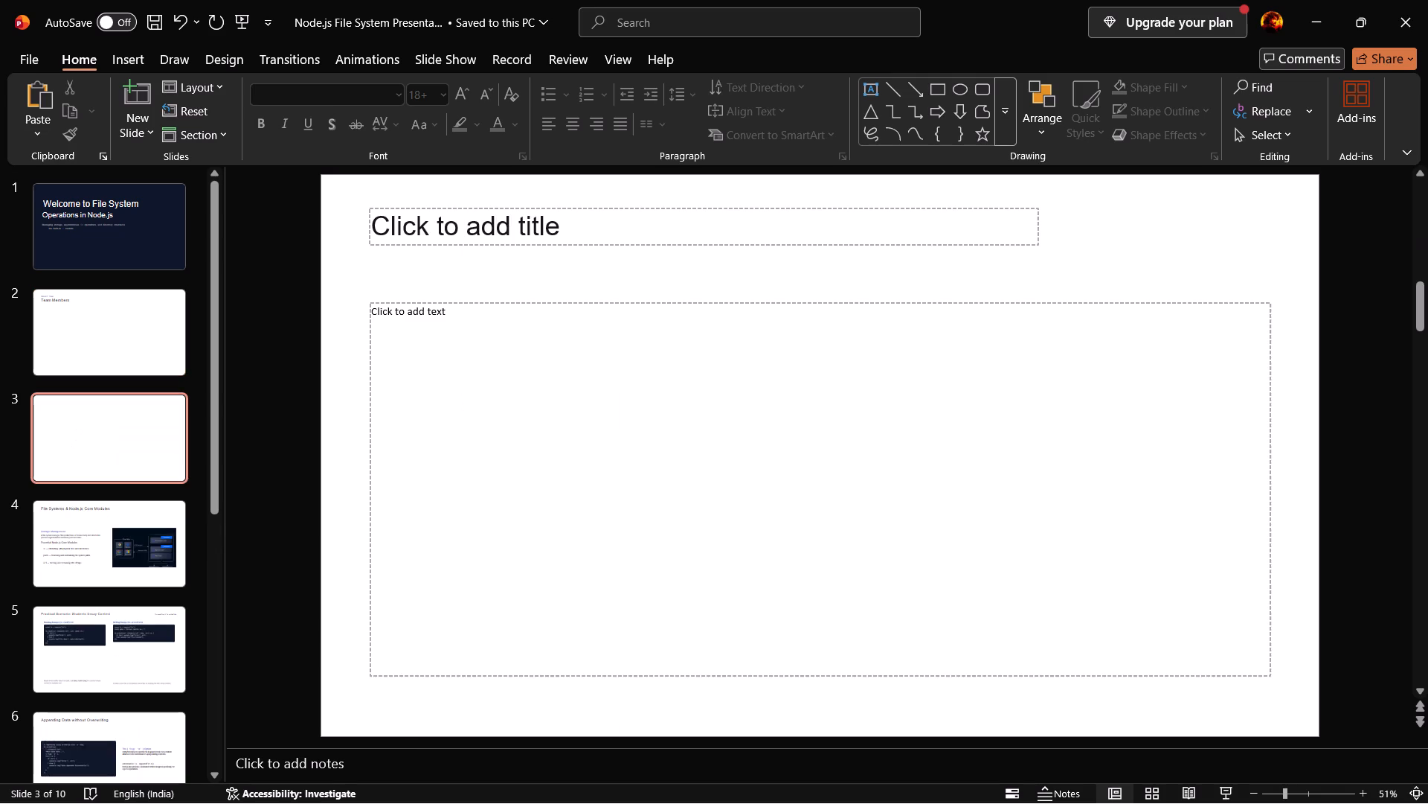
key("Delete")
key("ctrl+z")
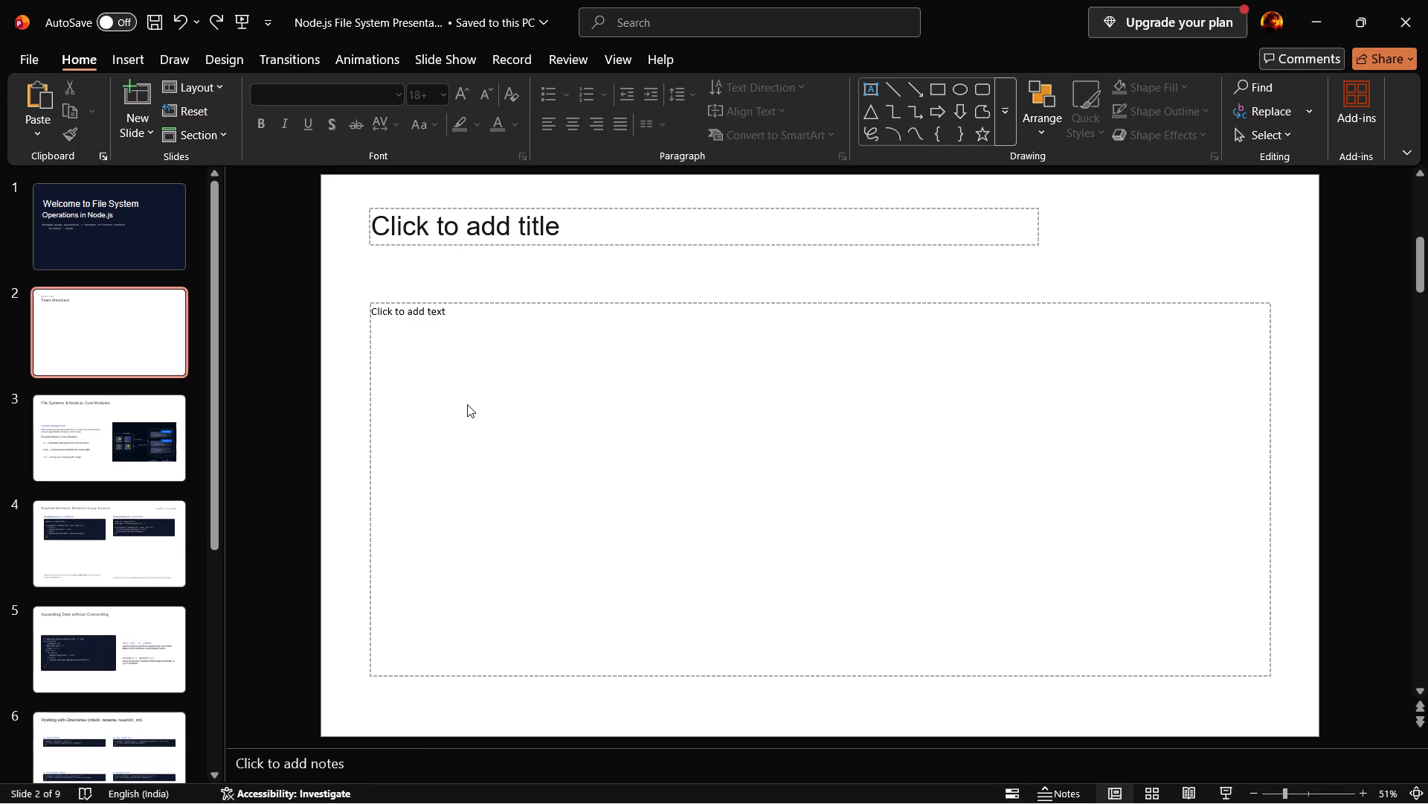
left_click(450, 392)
Widen the Team Members heading's text box on slide 2 until it reaches just past the slide's middle.
left_click(411, 249)
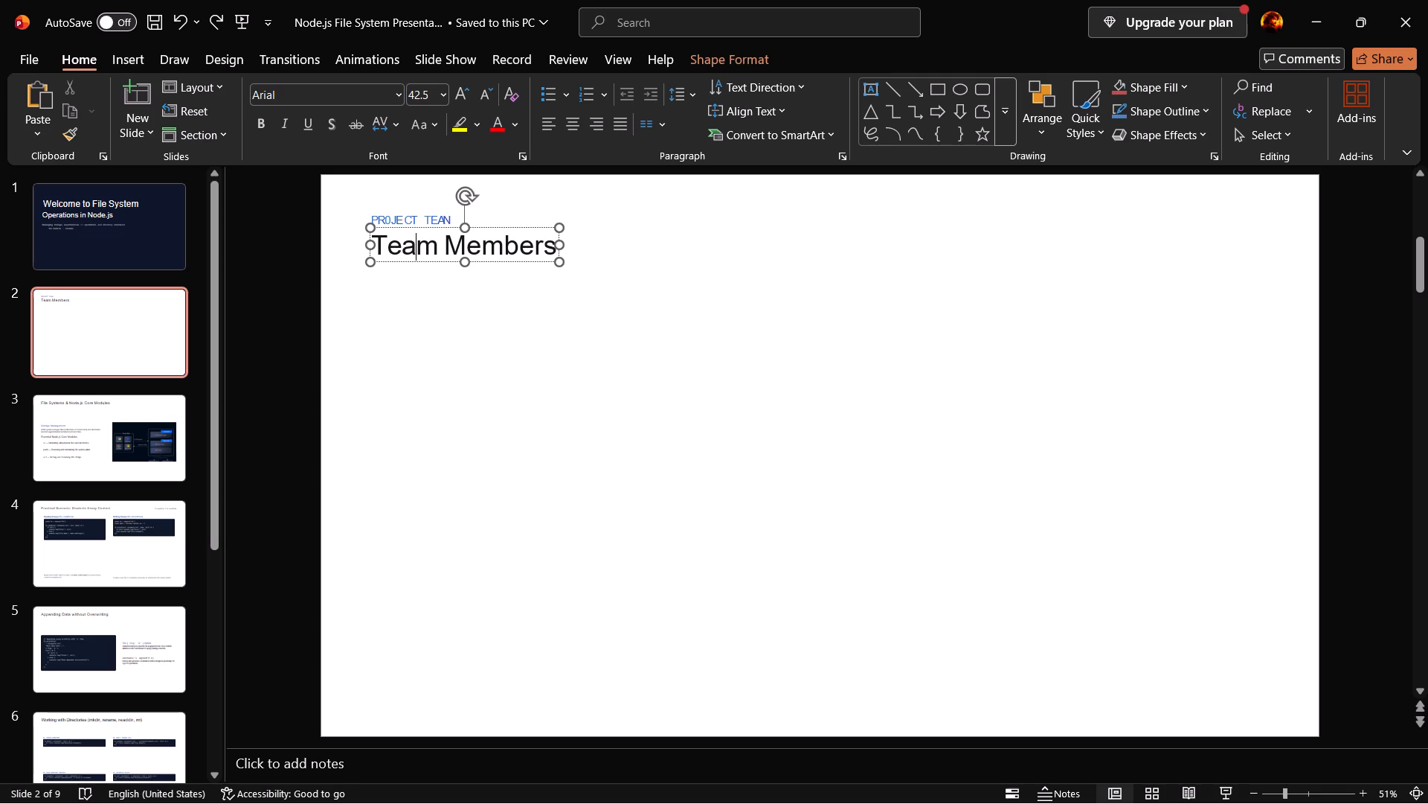
left_click_drag(464, 260, 464, 263)
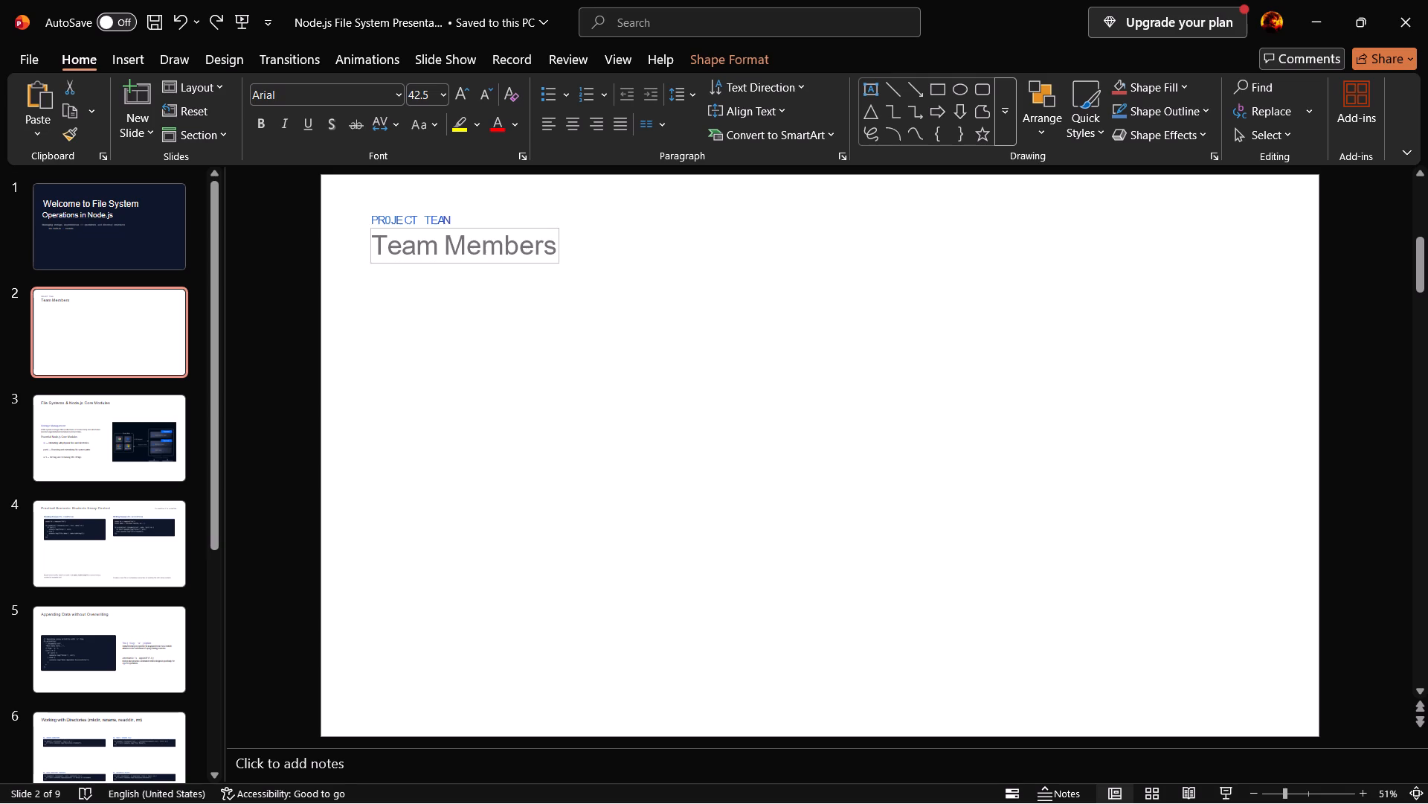
left_click_drag(464, 263, 479, 313)
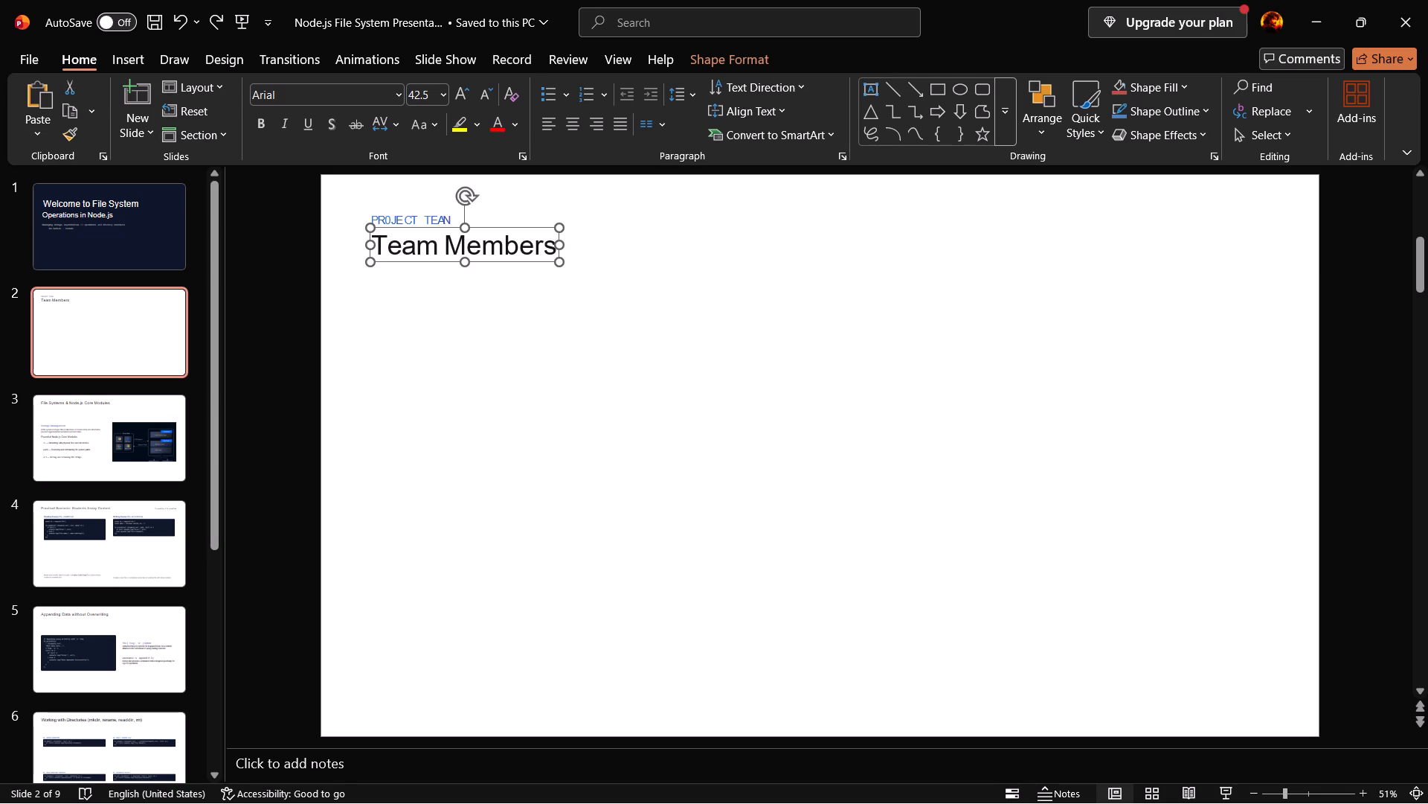
left_click_drag(561, 243, 849, 264)
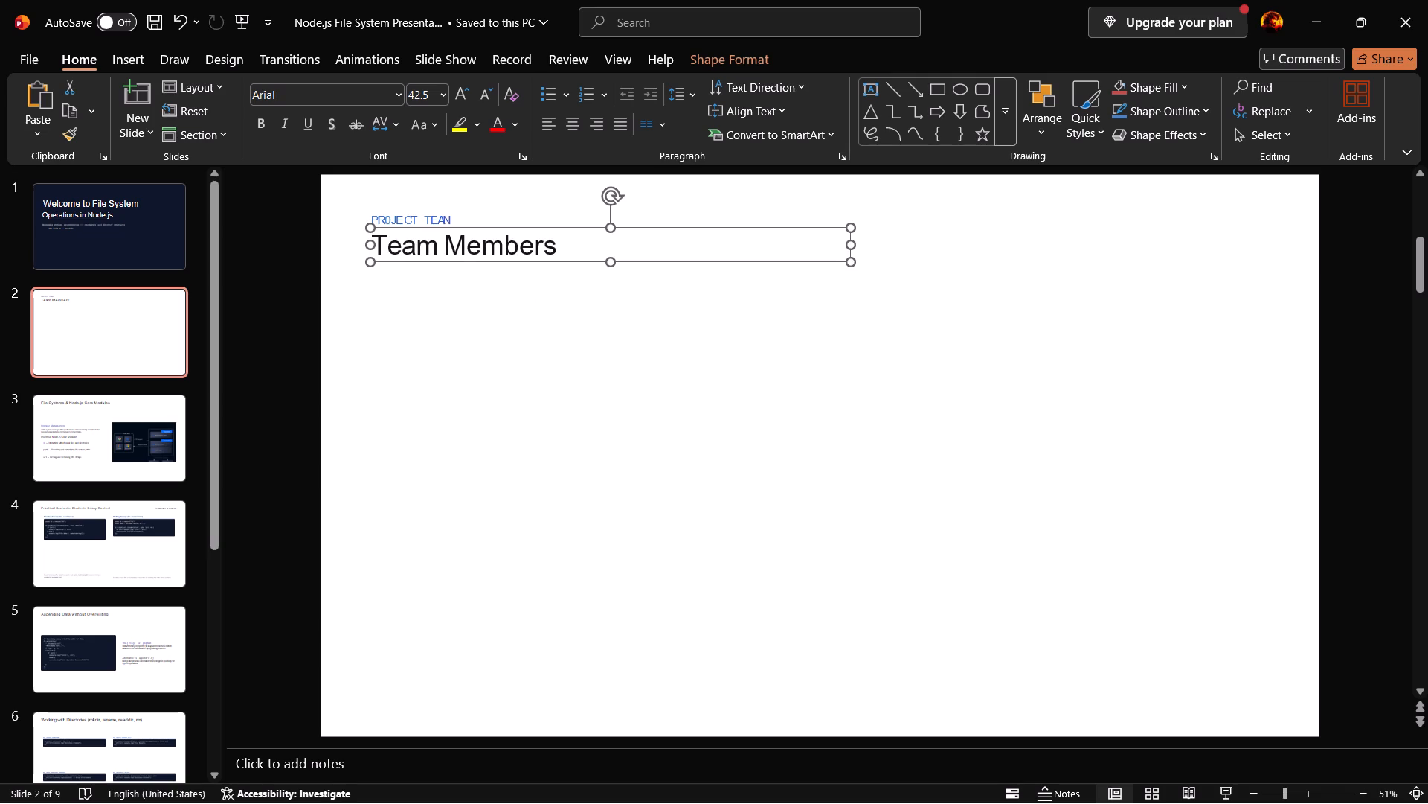
left_click_drag(606, 260, 644, 406)
Set the font size of the whole Team Members heading on slide 2 to 66.
left_click(528, 239)
left_click(564, 239)
key("ctrl+a")
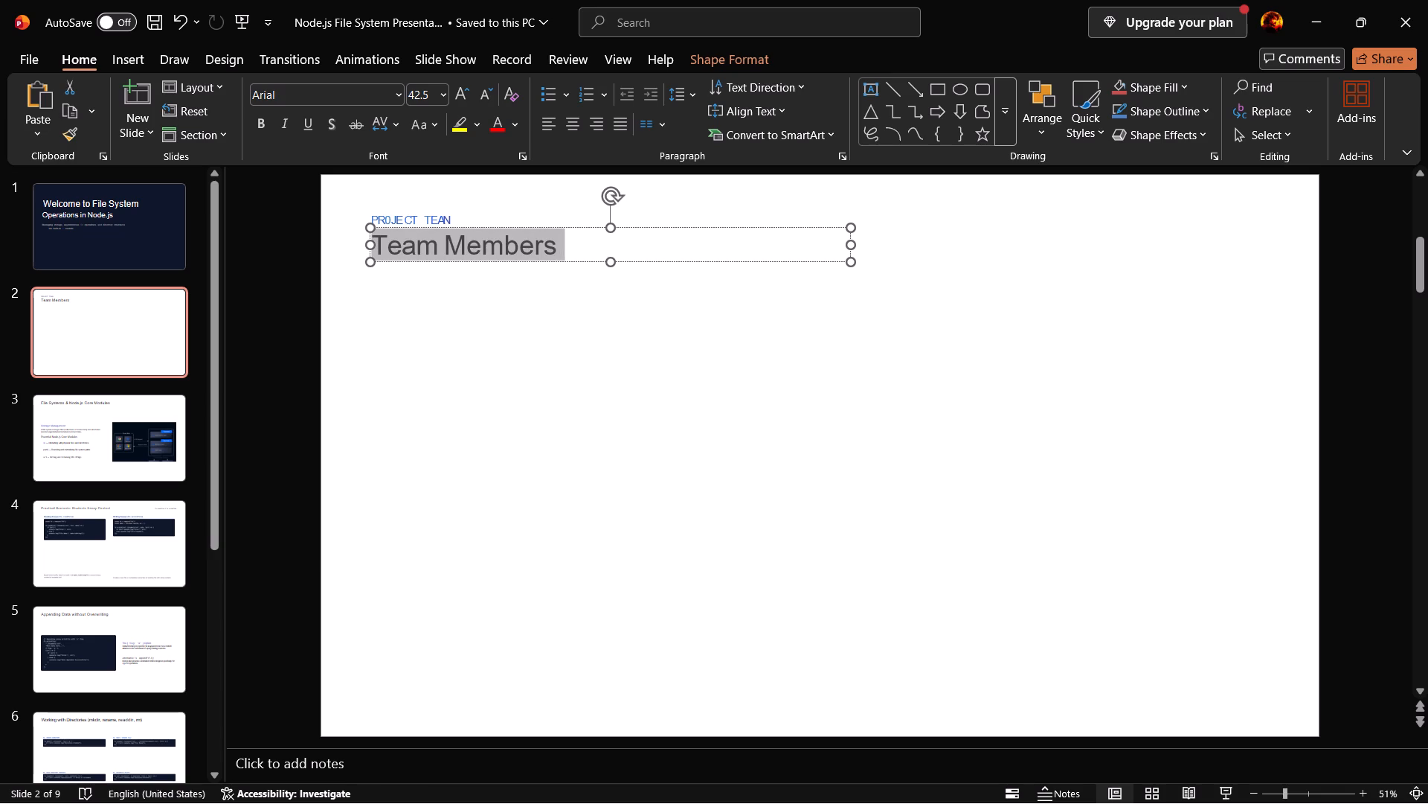
right_click(546, 248)
right_click(496, 249)
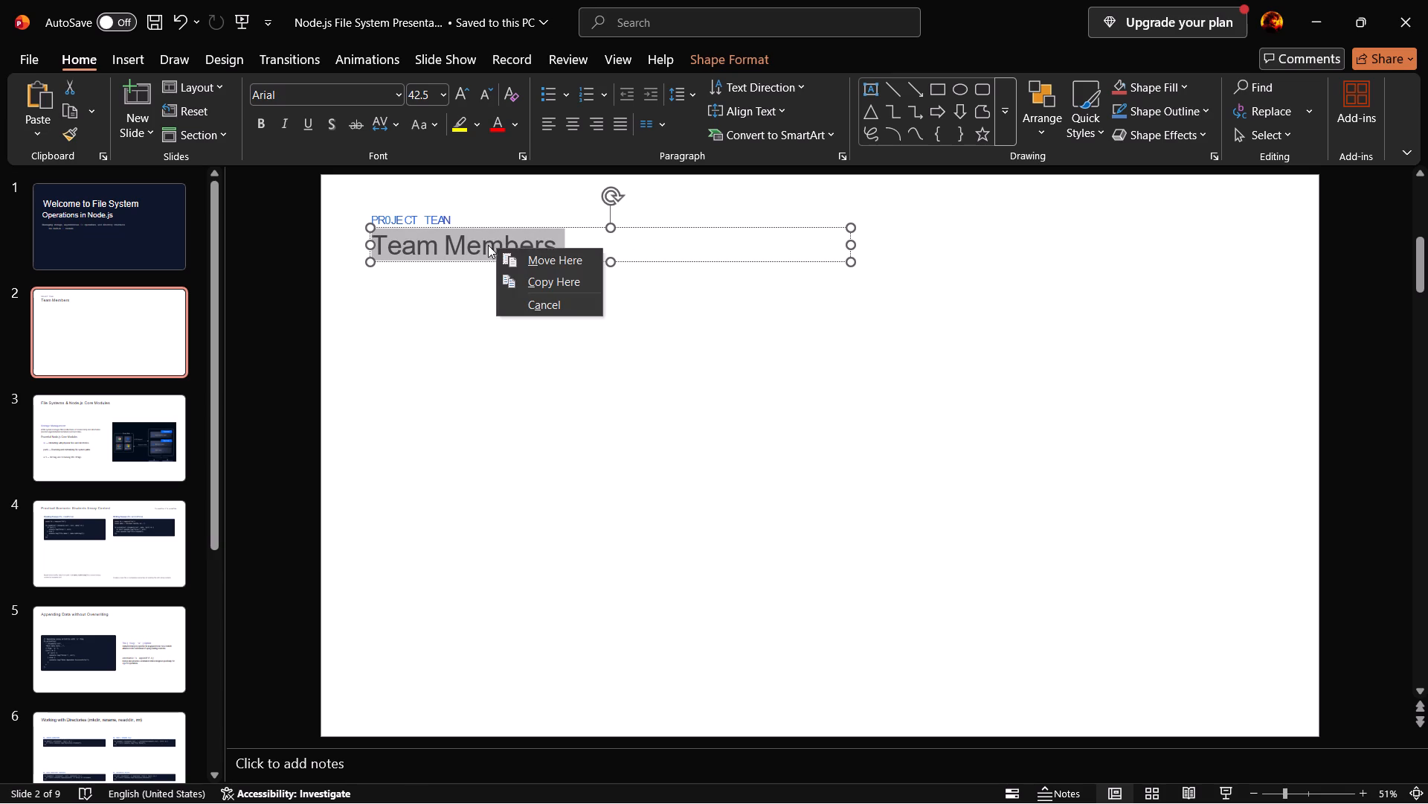
right_click(467, 236)
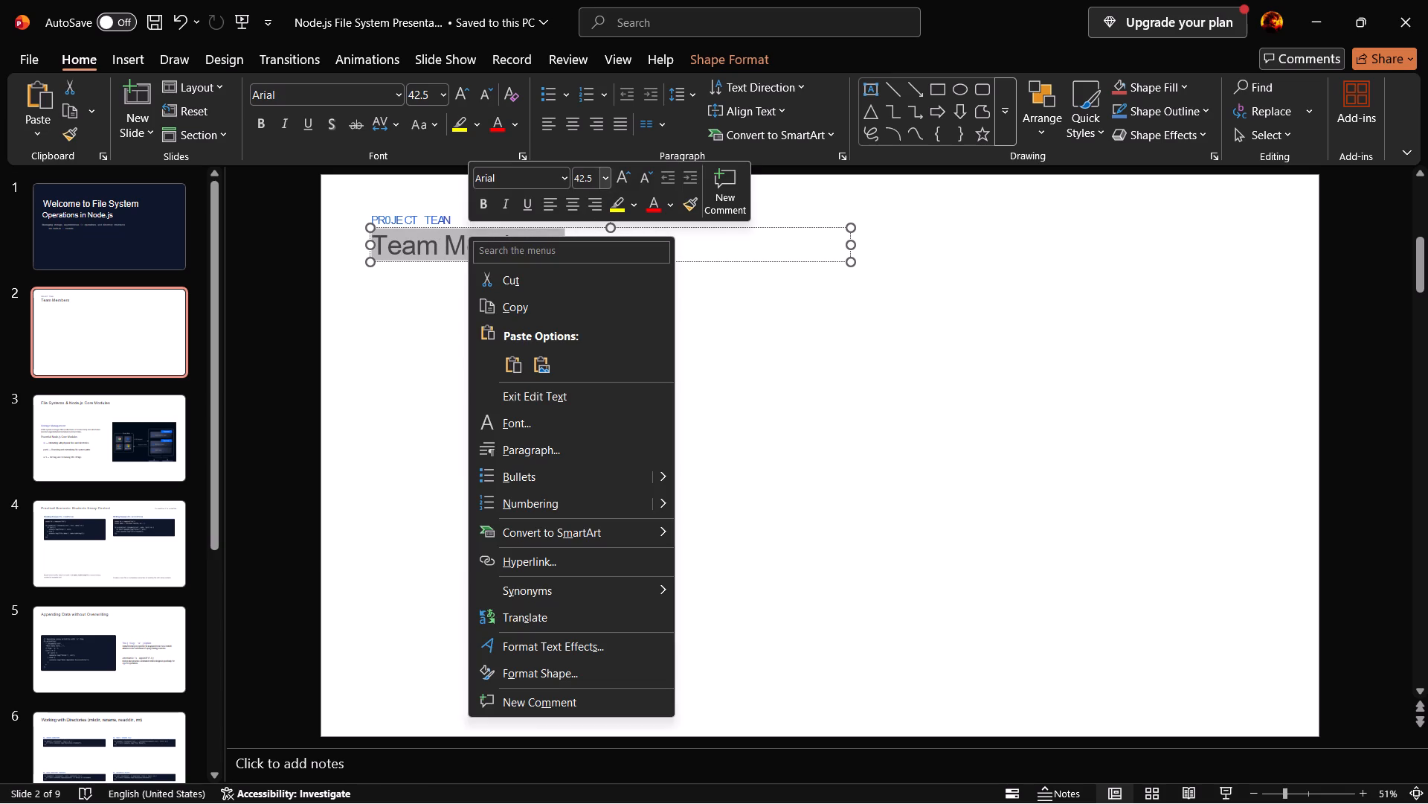
left_click(586, 184)
left_click(587, 184)
left_click(588, 177)
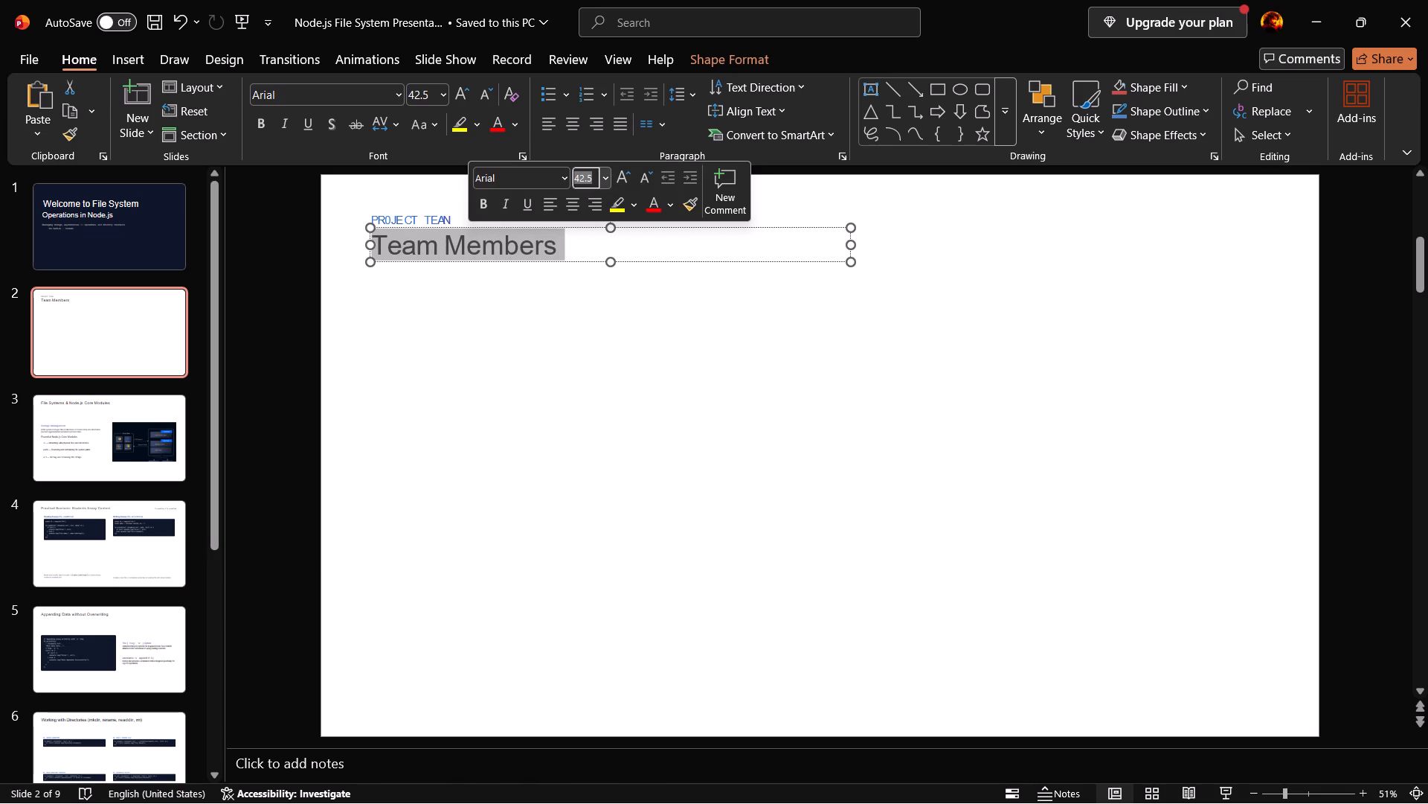
left_click(604, 181)
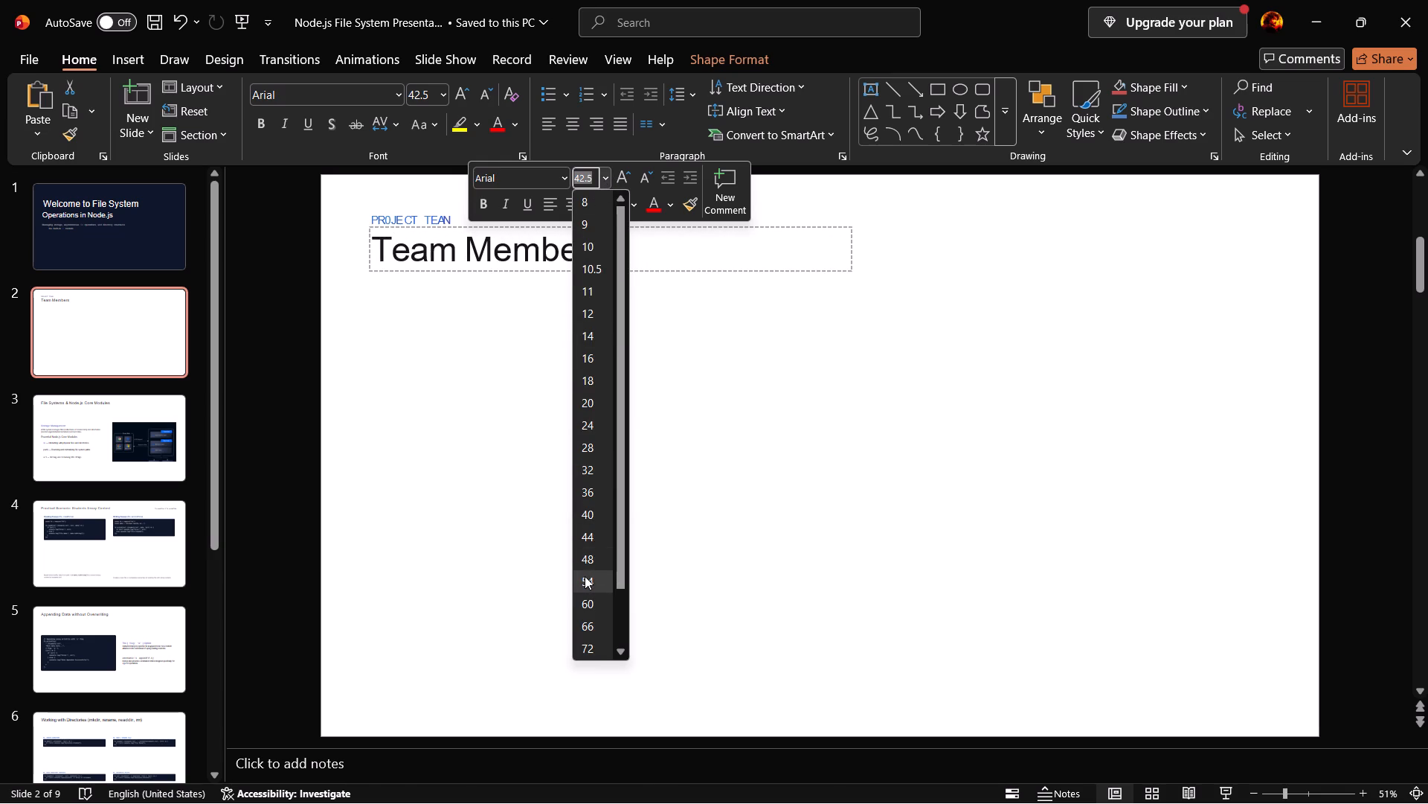
left_click(588, 616)
left_click(867, 539)
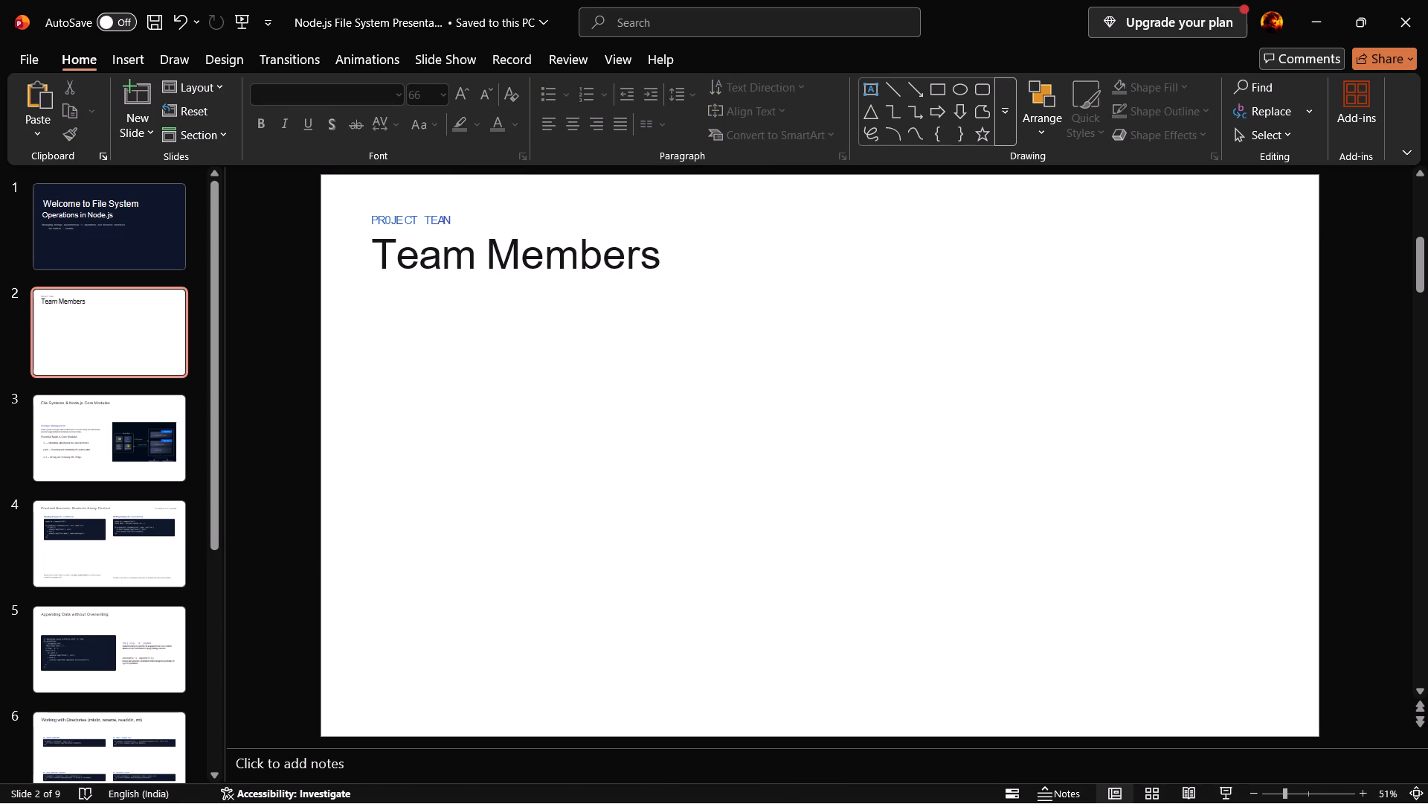
Nudge the small blue project team label above the heading slightly to the right.
left_click(429, 216)
left_click_drag(429, 216, 446, 214)
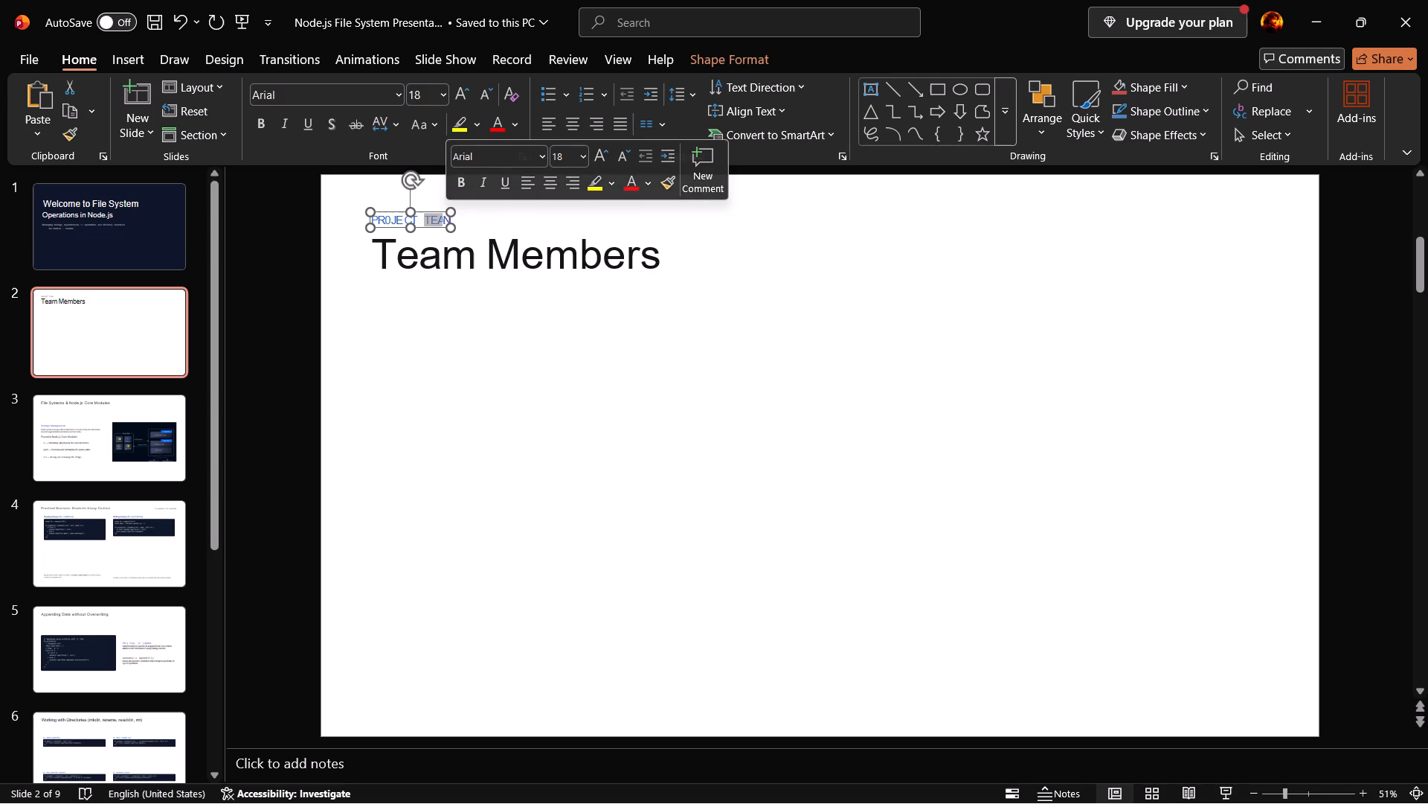
left_click_drag(454, 218, 465, 220)
left_click(537, 380)
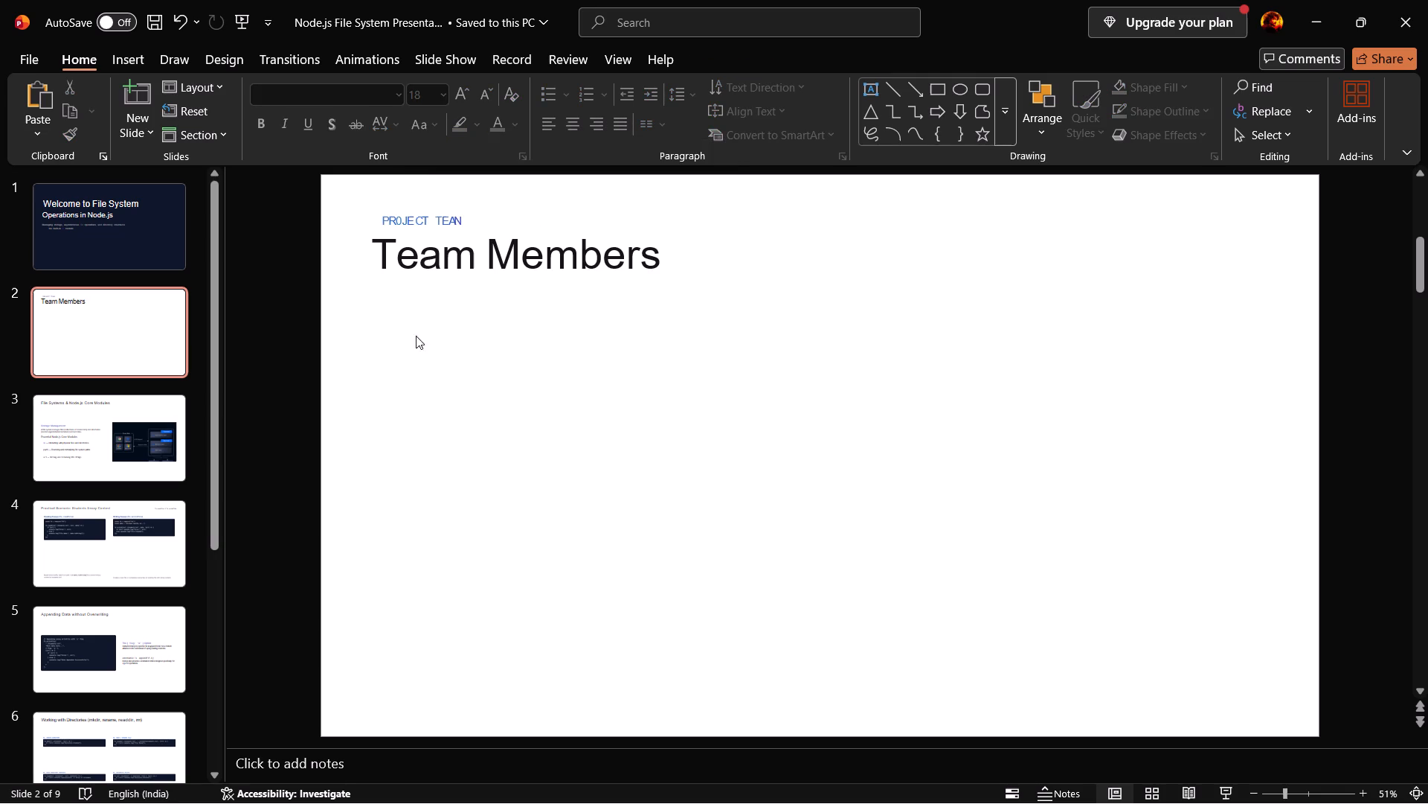
Duplicate the Team Members heading text box on slide 2.
left_click(408, 322)
left_click(383, 290)
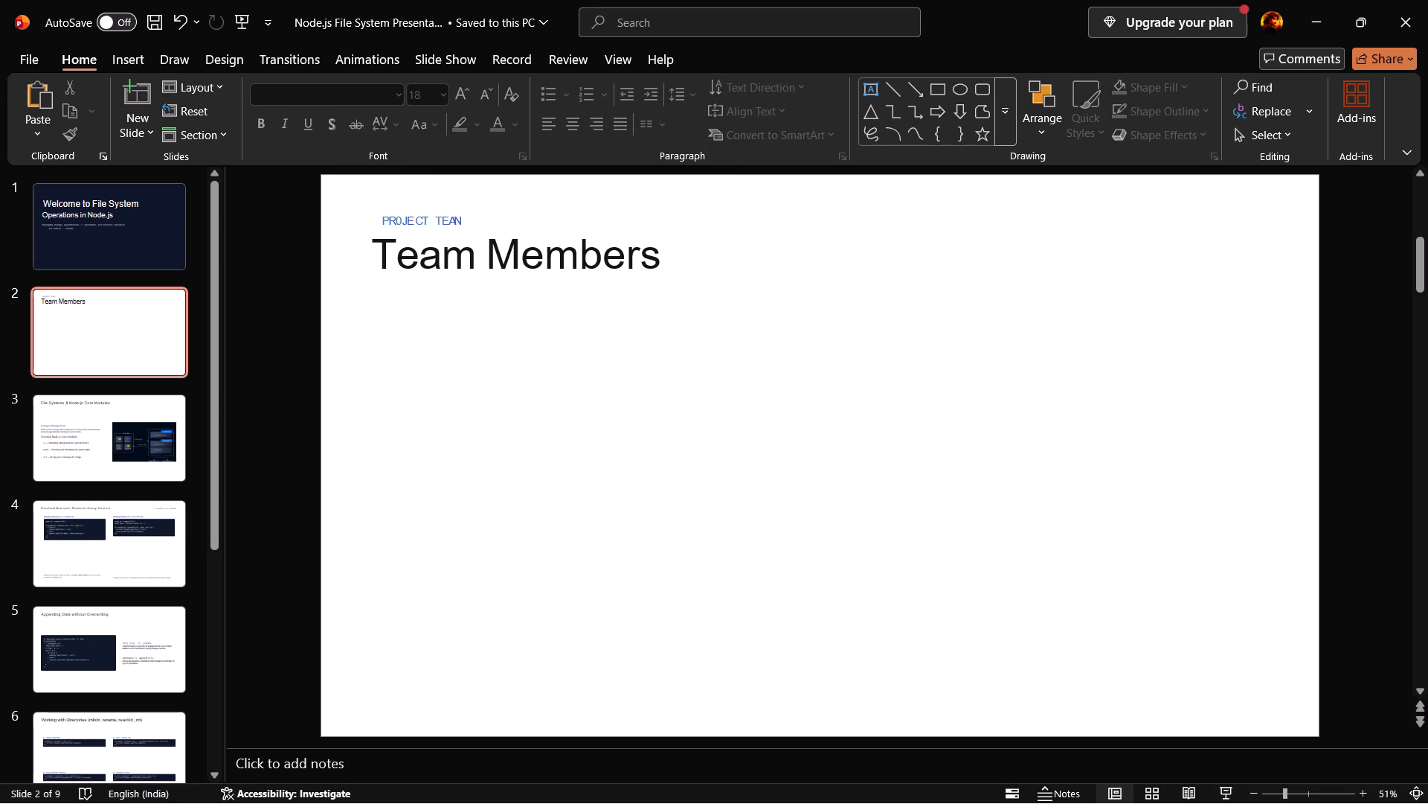
left_click(567, 275)
right_click(719, 243)
left_click(681, 254)
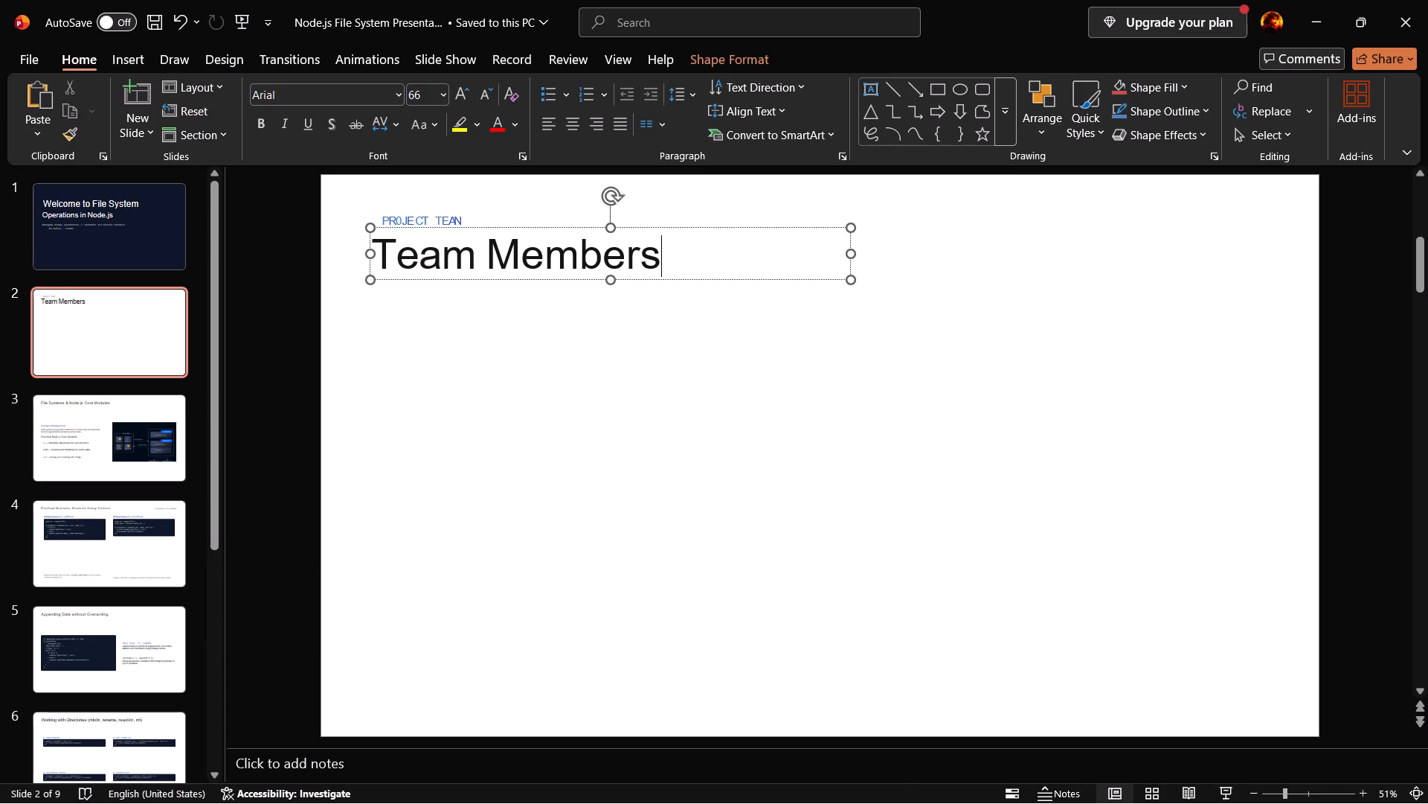
left_click(711, 225)
key("ctrl+c")
left_click(520, 357)
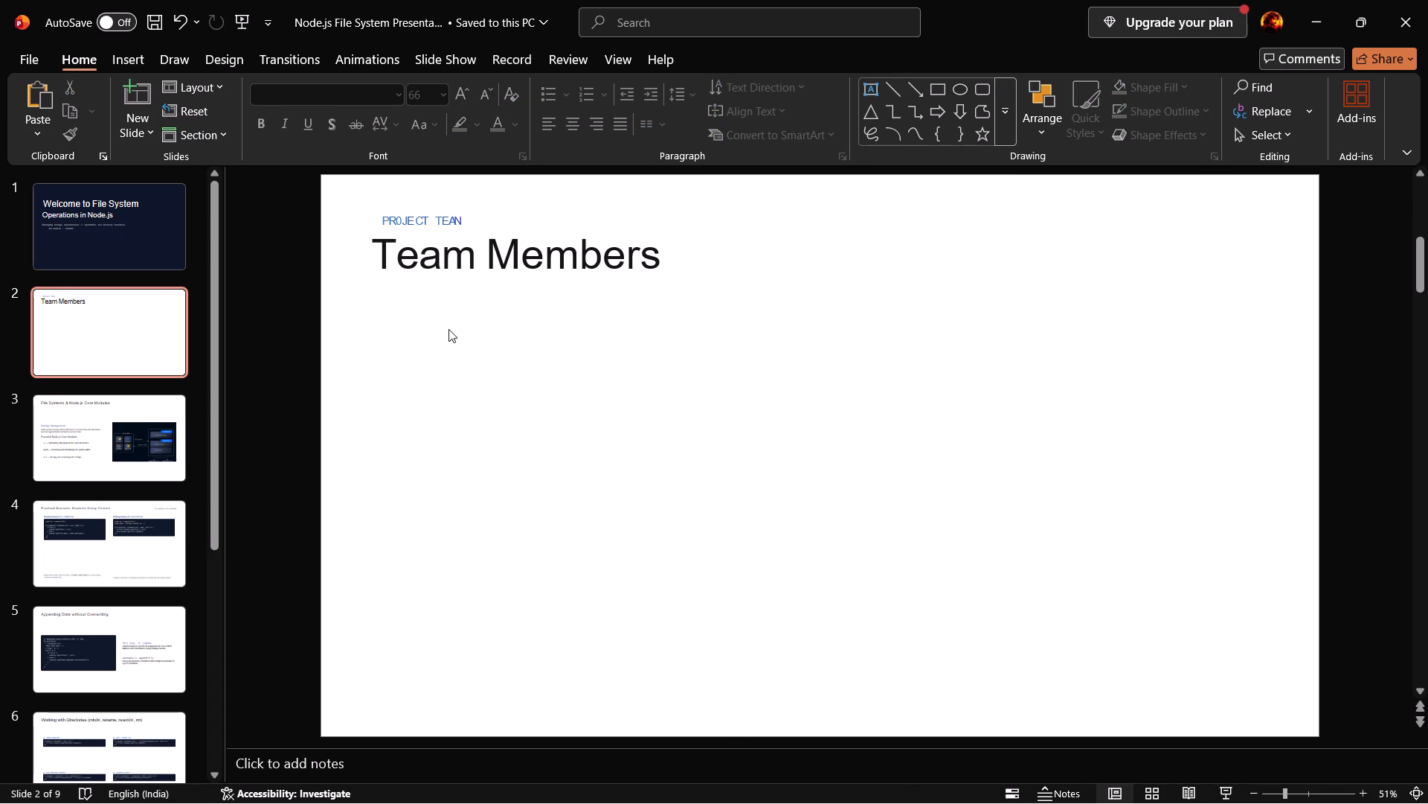
key("ctrl+v")
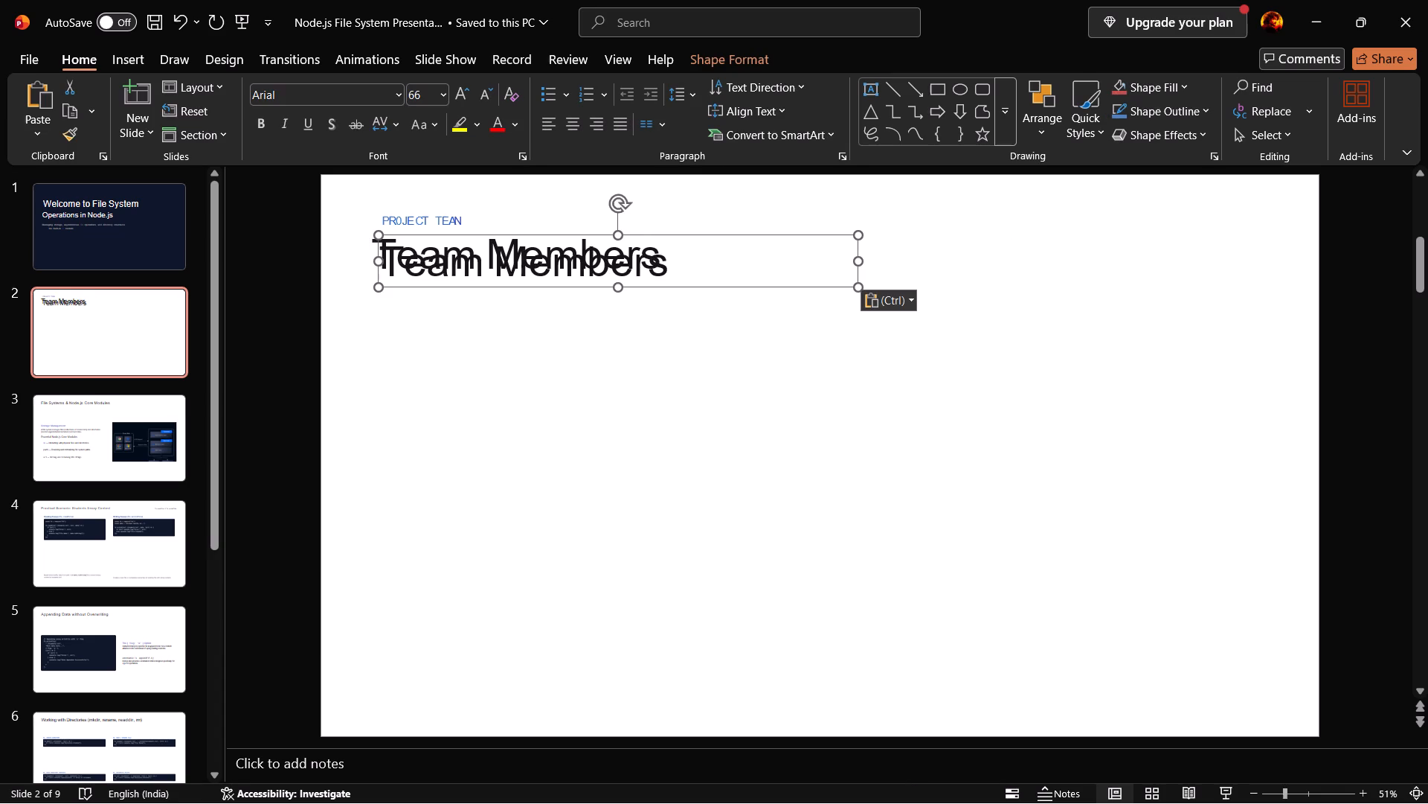
Move the original of the two overlapping Team Members text boxes directly below its copy, nearly aligned with its left edge.
left_click_drag(619, 200, 744, 179)
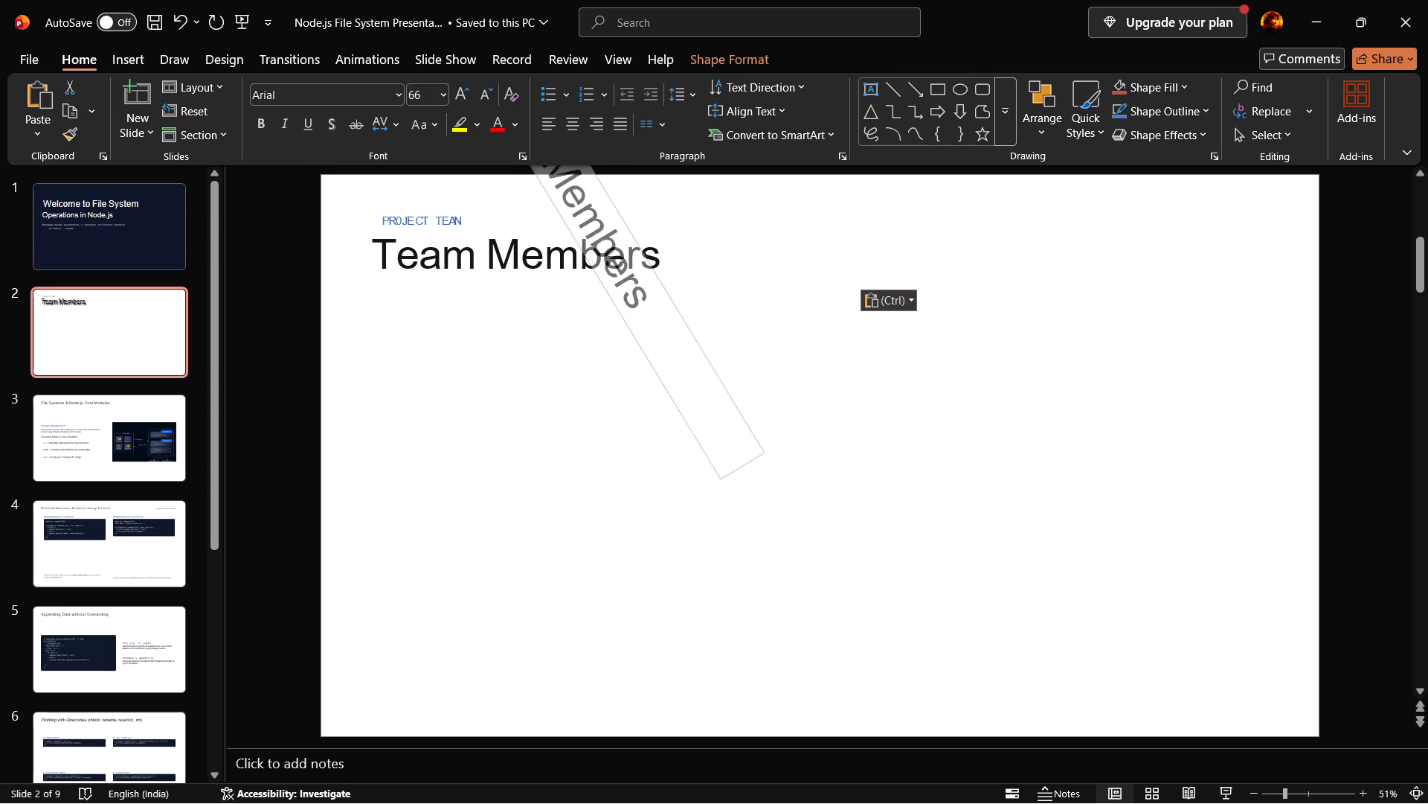
left_click_drag(744, 179, 620, 121)
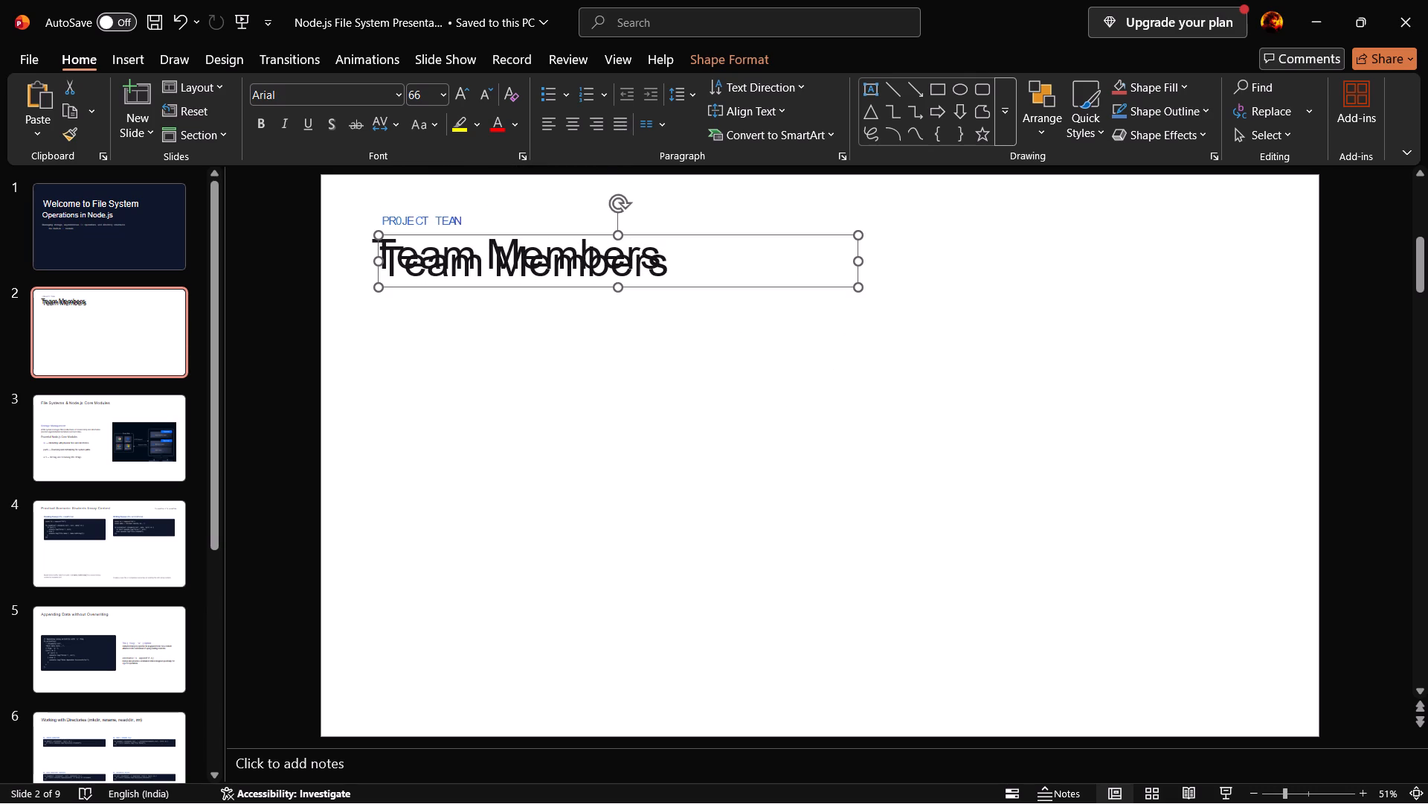
left_click_drag(776, 252, 776, 310)
right_click(678, 238)
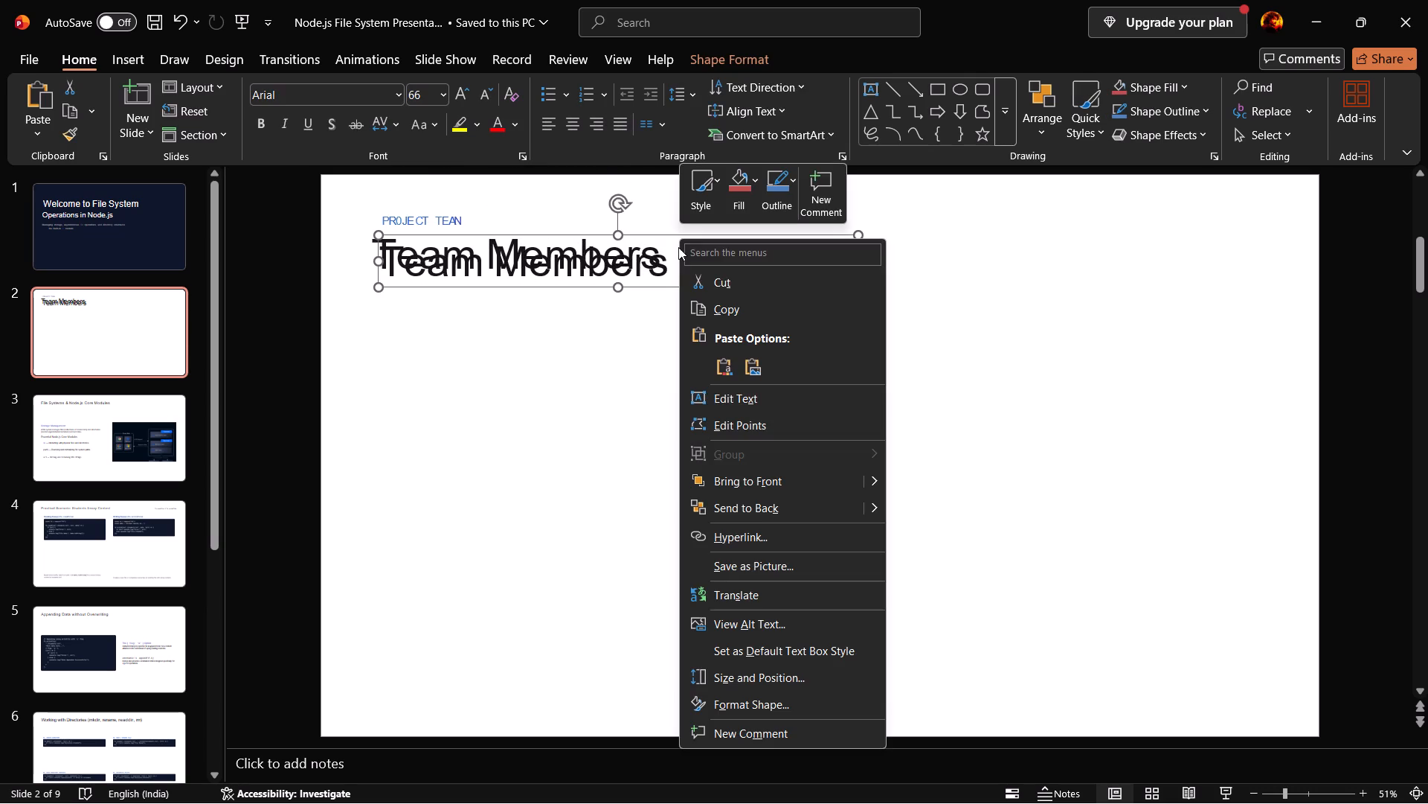
left_click(638, 246)
left_click(623, 232)
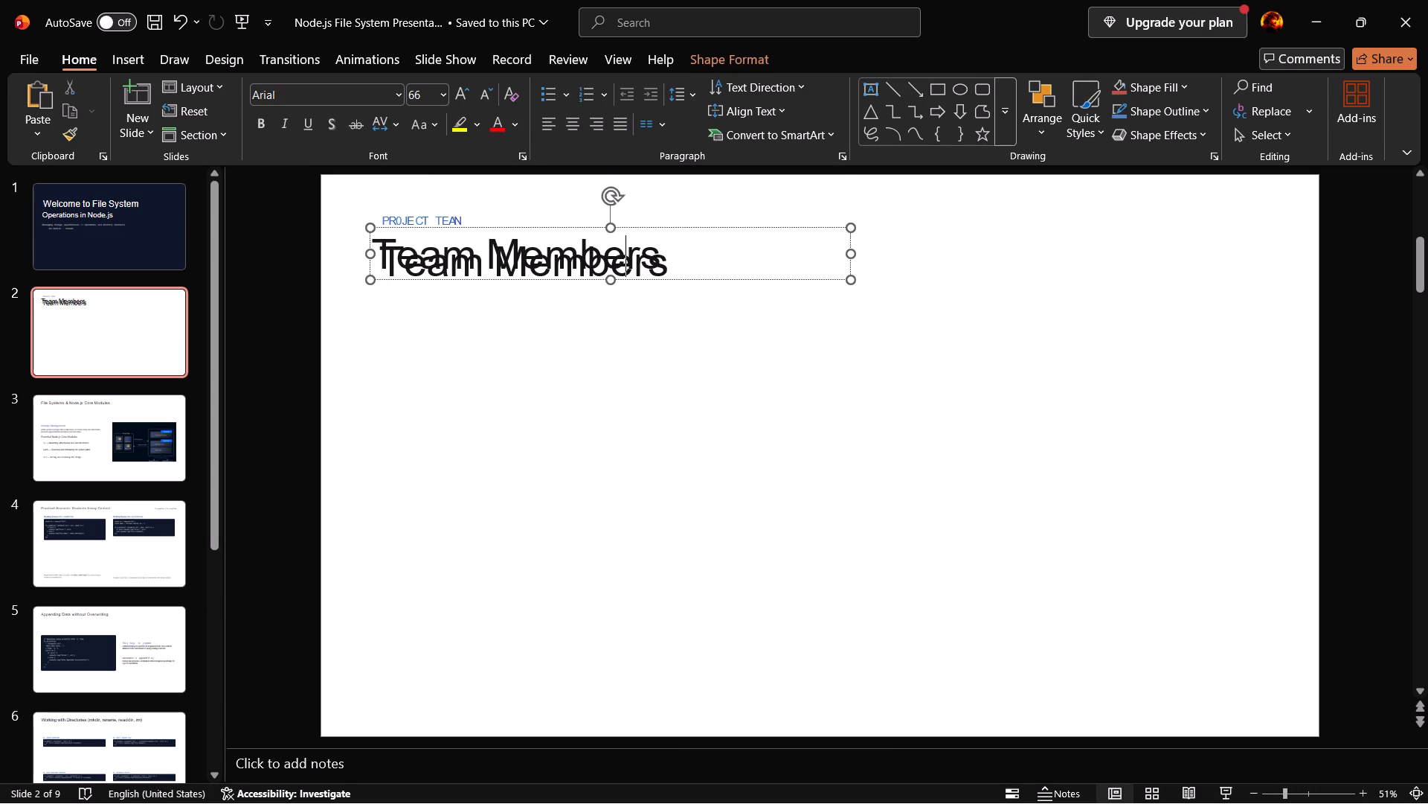
left_click_drag(623, 229, 636, 291)
left_click_drag(620, 344, 602, 498)
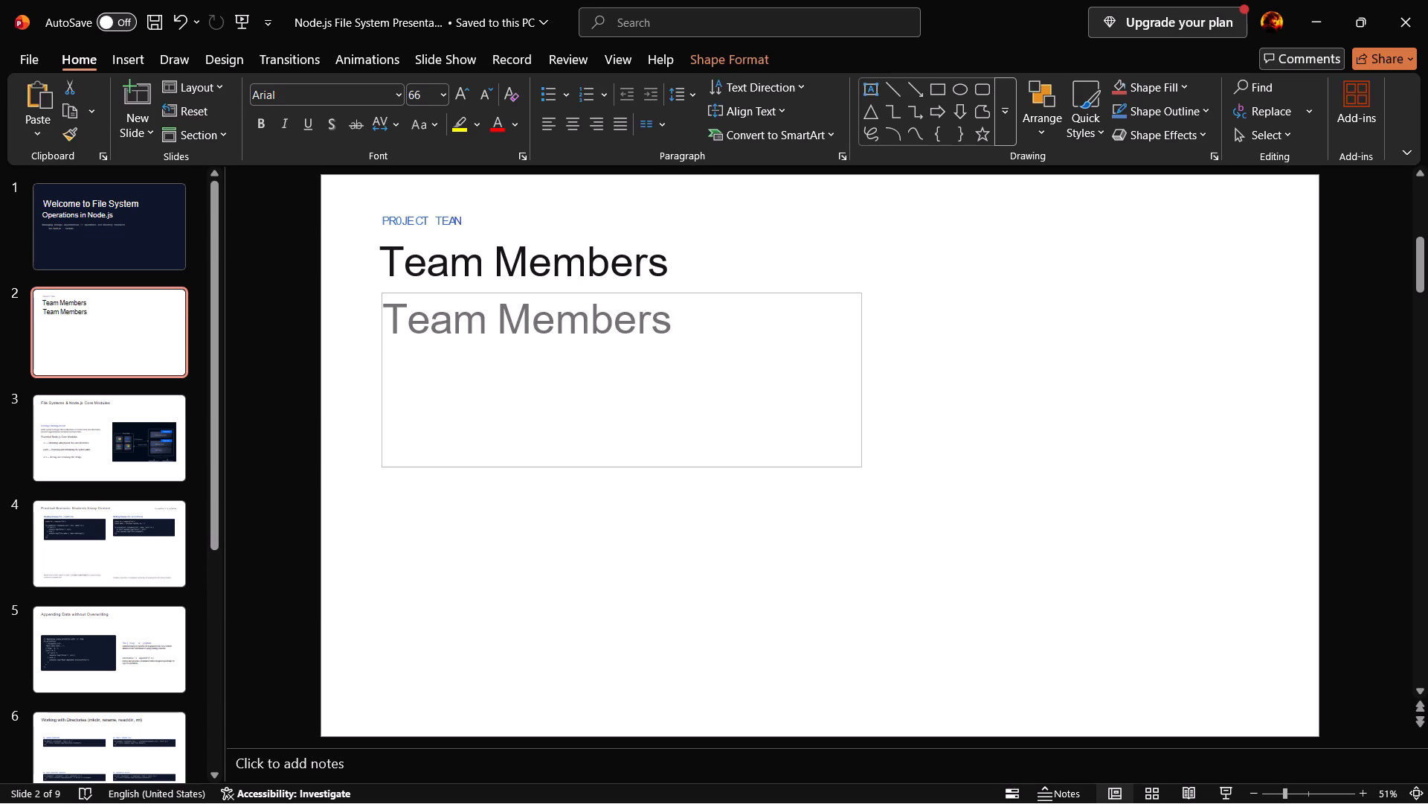
left_click_drag(602, 498, 595, 515)
Replace the text in the lower Team Members box with "2".
left_click(681, 331)
left_click(686, 316)
left_click(647, 326)
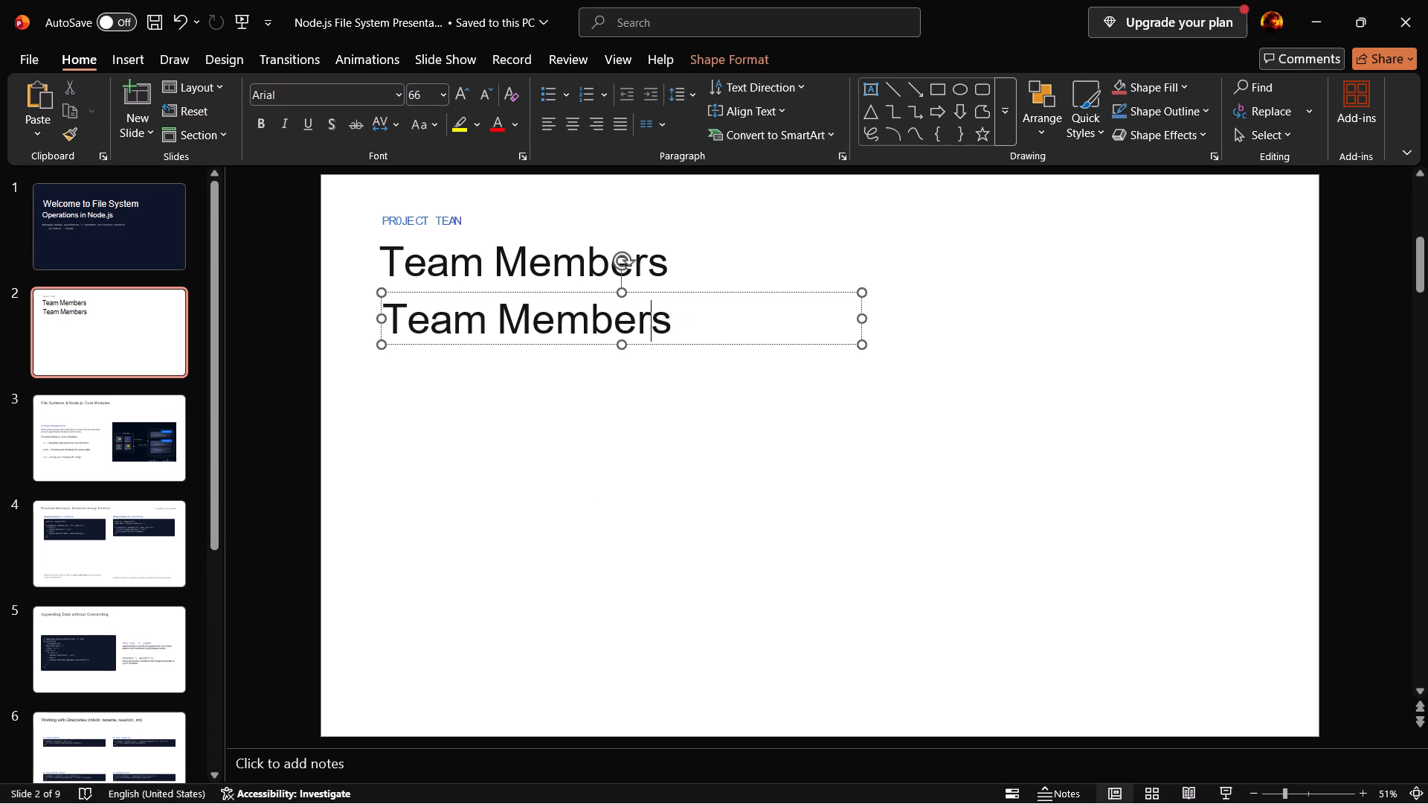
left_click(675, 326)
key("BackSpace")
key("BackSpace")
key("BackSpace")
key("BackSpace")
key("BackSpace")
key("BackSpace")
key("BackSpace")
key("BackSpace")
key("BackSpace")
key("BackSpace")
key("BackSpace")
key("BackSpace")
key("BackSpace")
key("BackSpace")
key("BackSpace")
key("BackSpace")
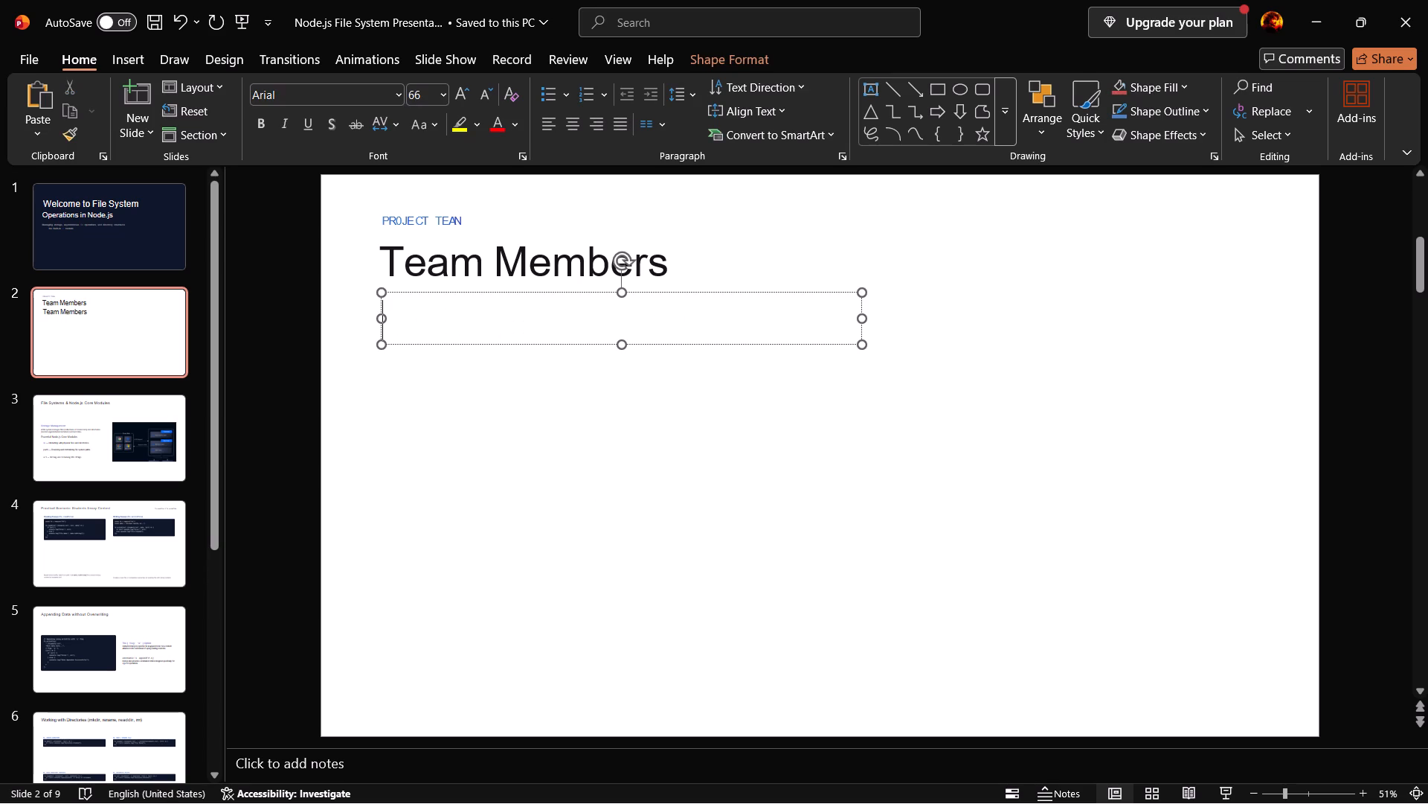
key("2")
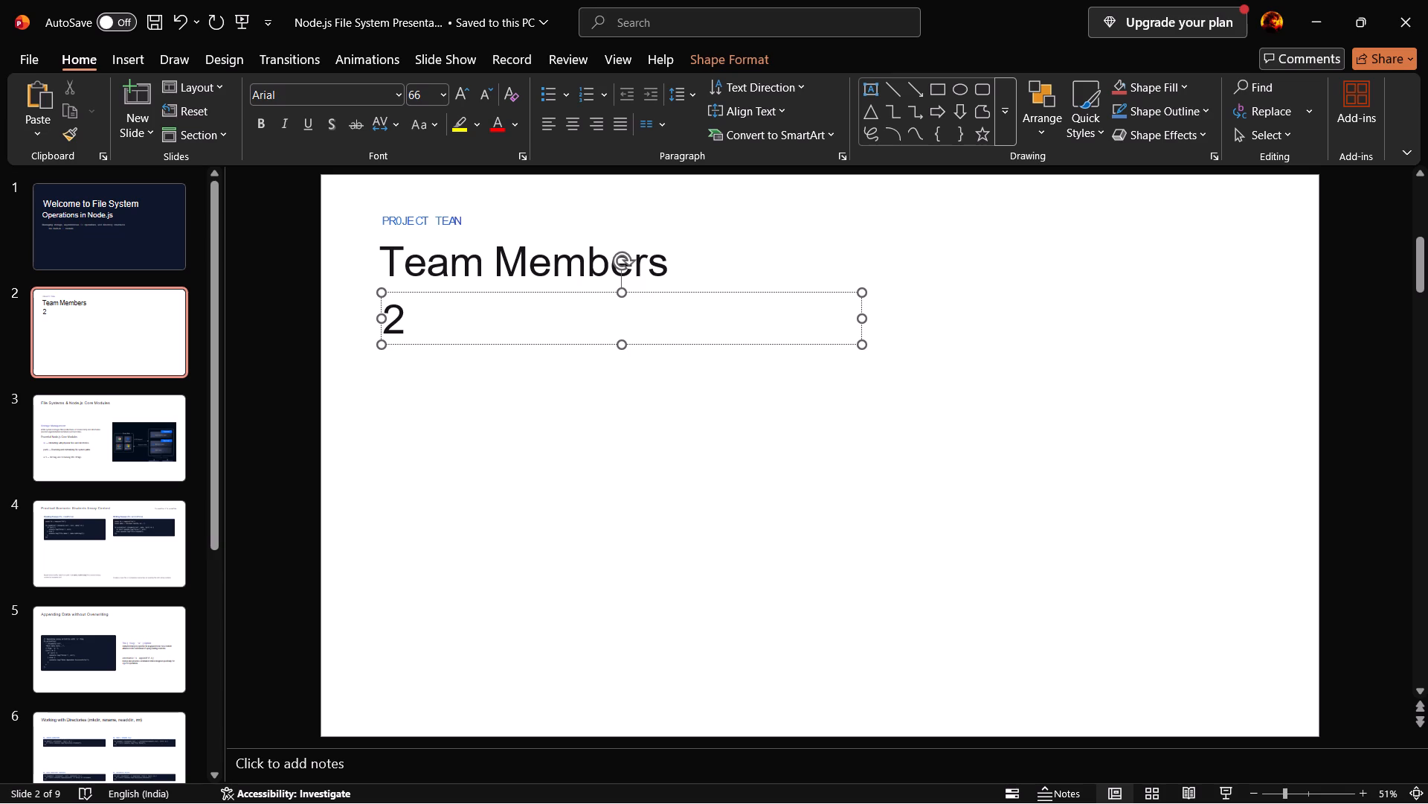
Set the font size of the "2" below the Team Members heading to 32.
key("ctrl+a")
right_click(400, 320)
right_click(399, 316)
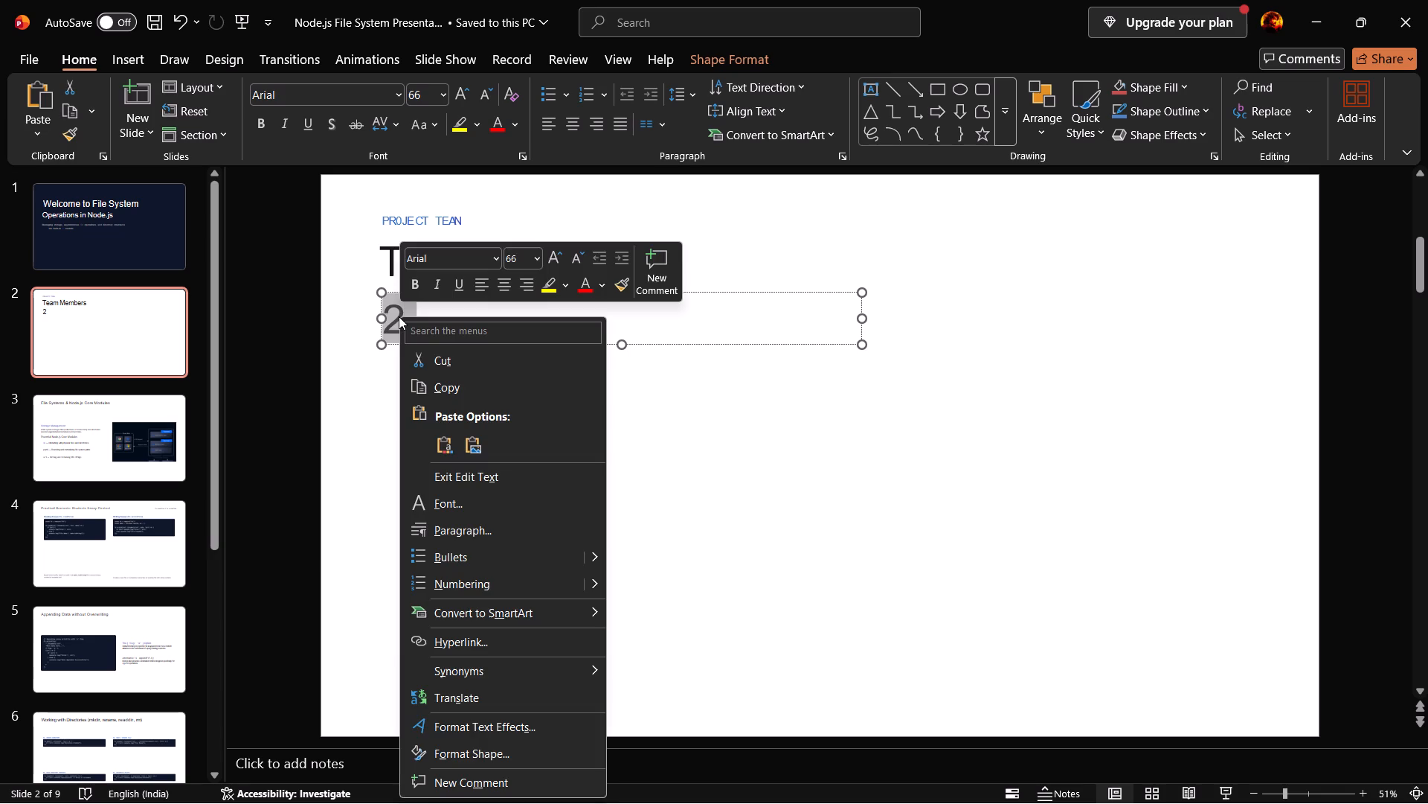
left_click(537, 260)
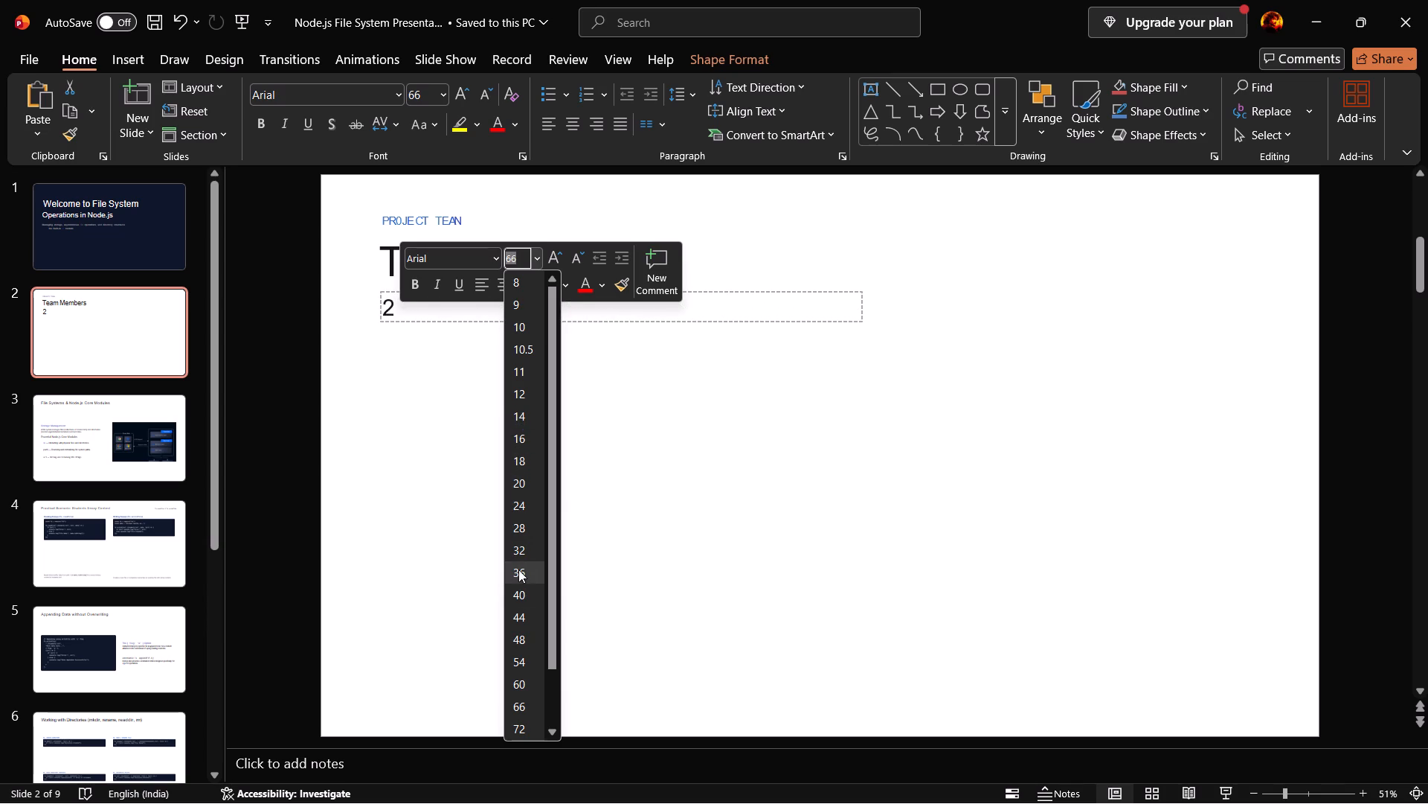
left_click(524, 550)
Replace the "2" with the first team member's initial and name, followed by a dash and their ID number.
left_click(394, 309)
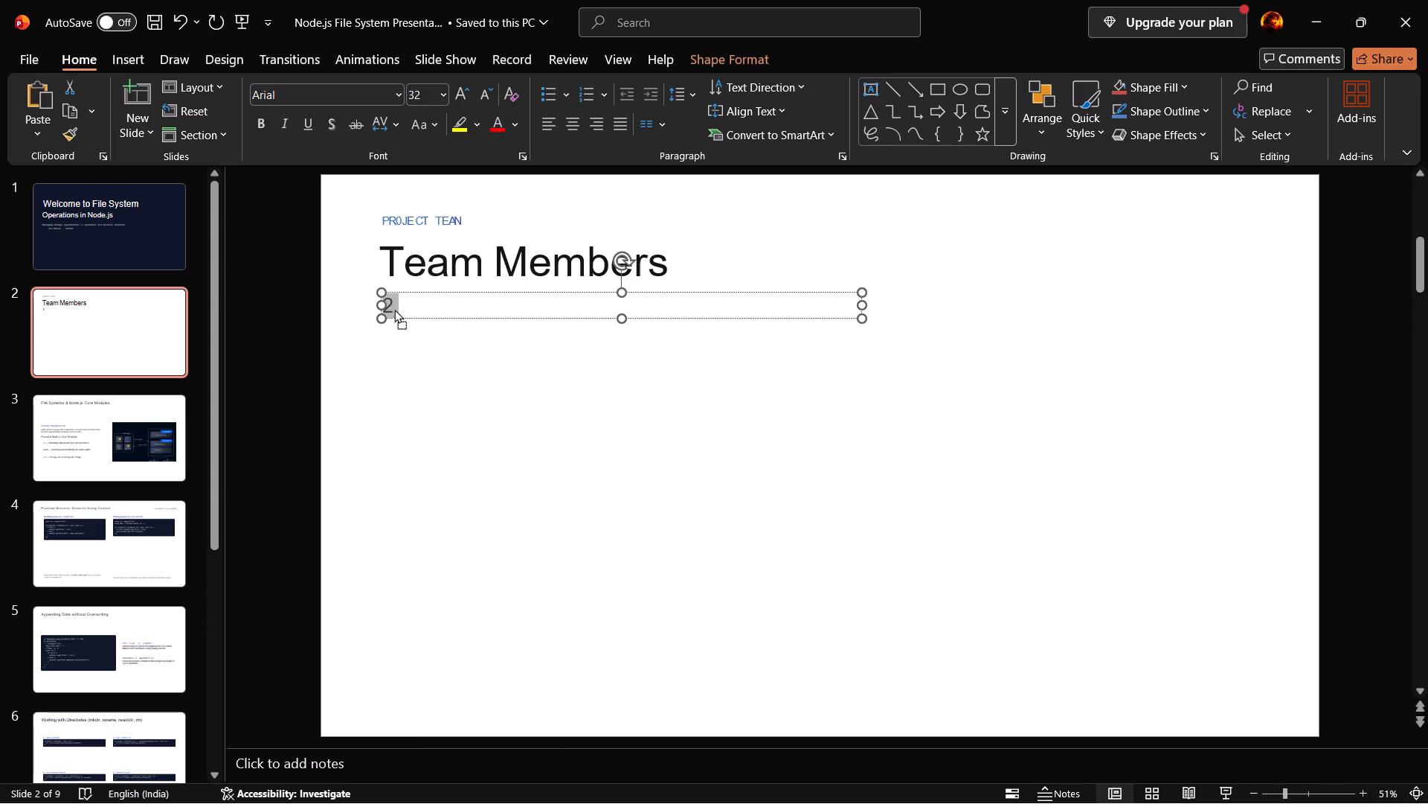
key("BackSpace")
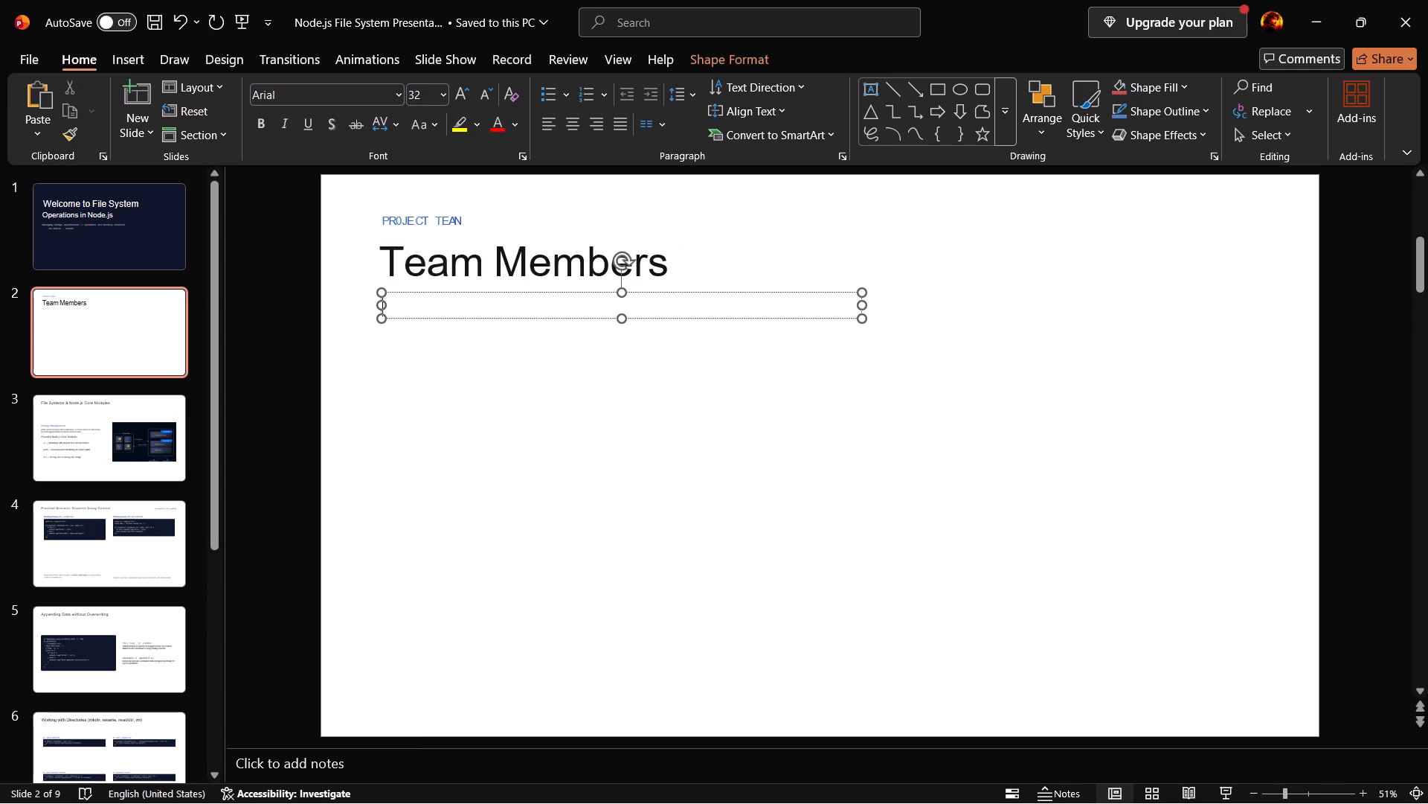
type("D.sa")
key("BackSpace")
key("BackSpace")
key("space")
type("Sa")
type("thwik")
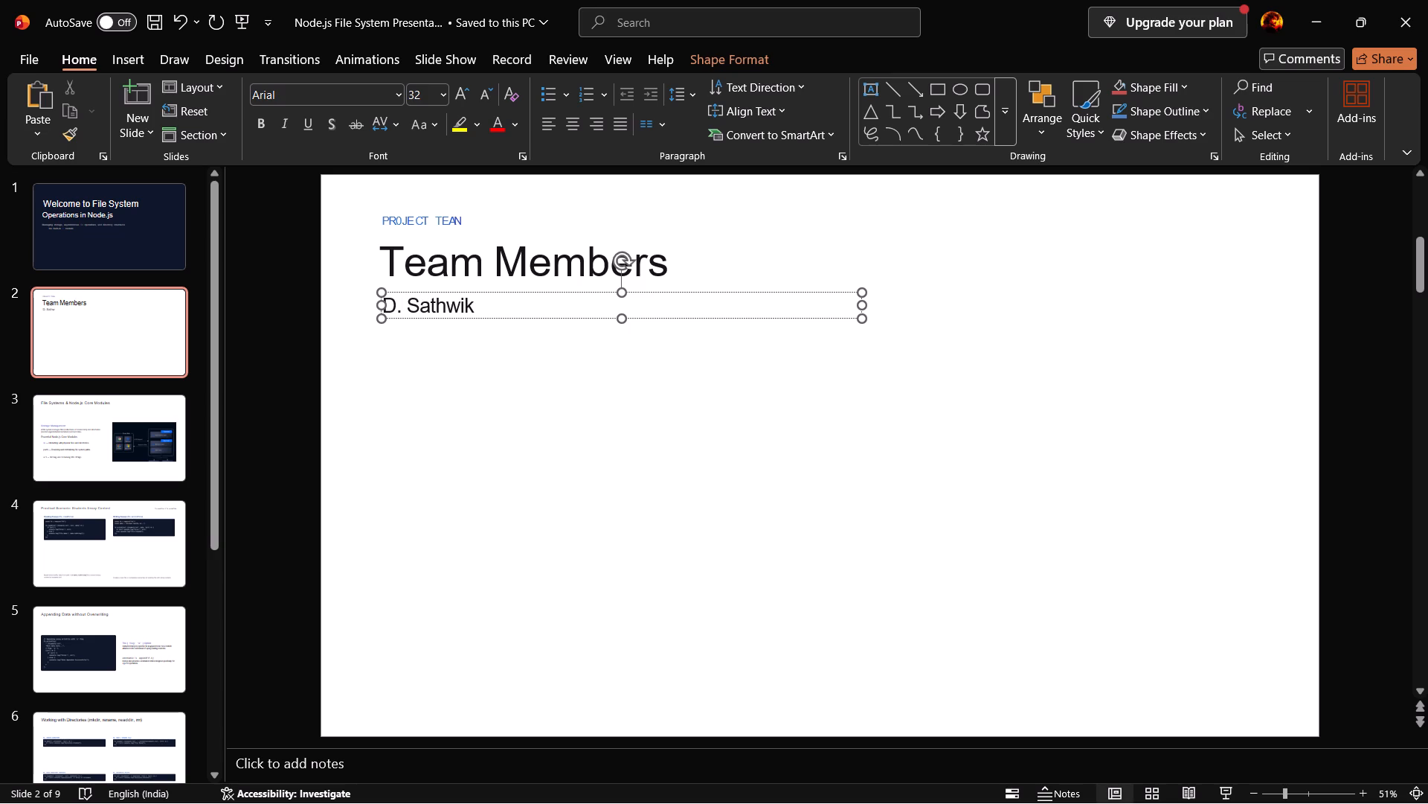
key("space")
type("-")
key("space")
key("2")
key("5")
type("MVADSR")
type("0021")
Add a second line with the next team member's initial and name, a dash and their ID number.
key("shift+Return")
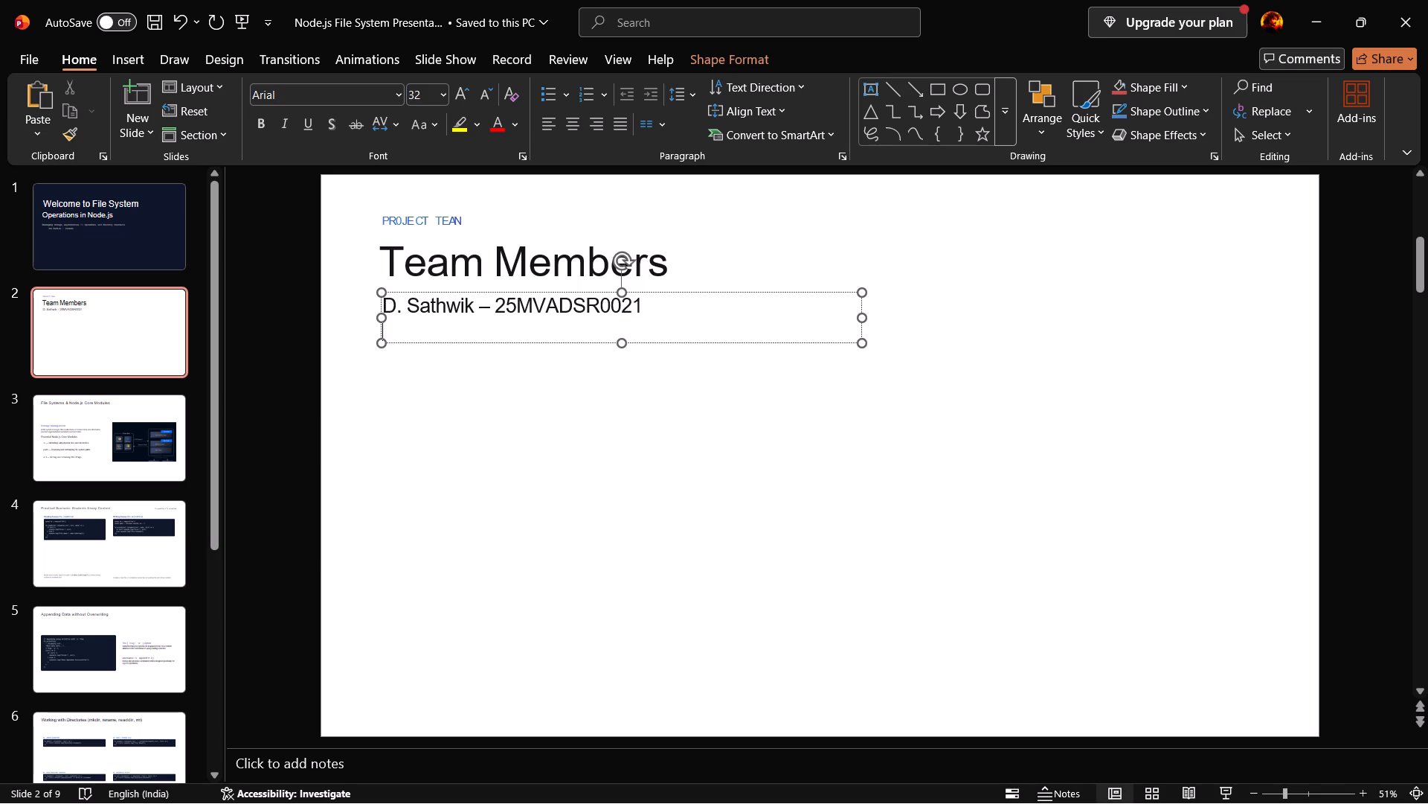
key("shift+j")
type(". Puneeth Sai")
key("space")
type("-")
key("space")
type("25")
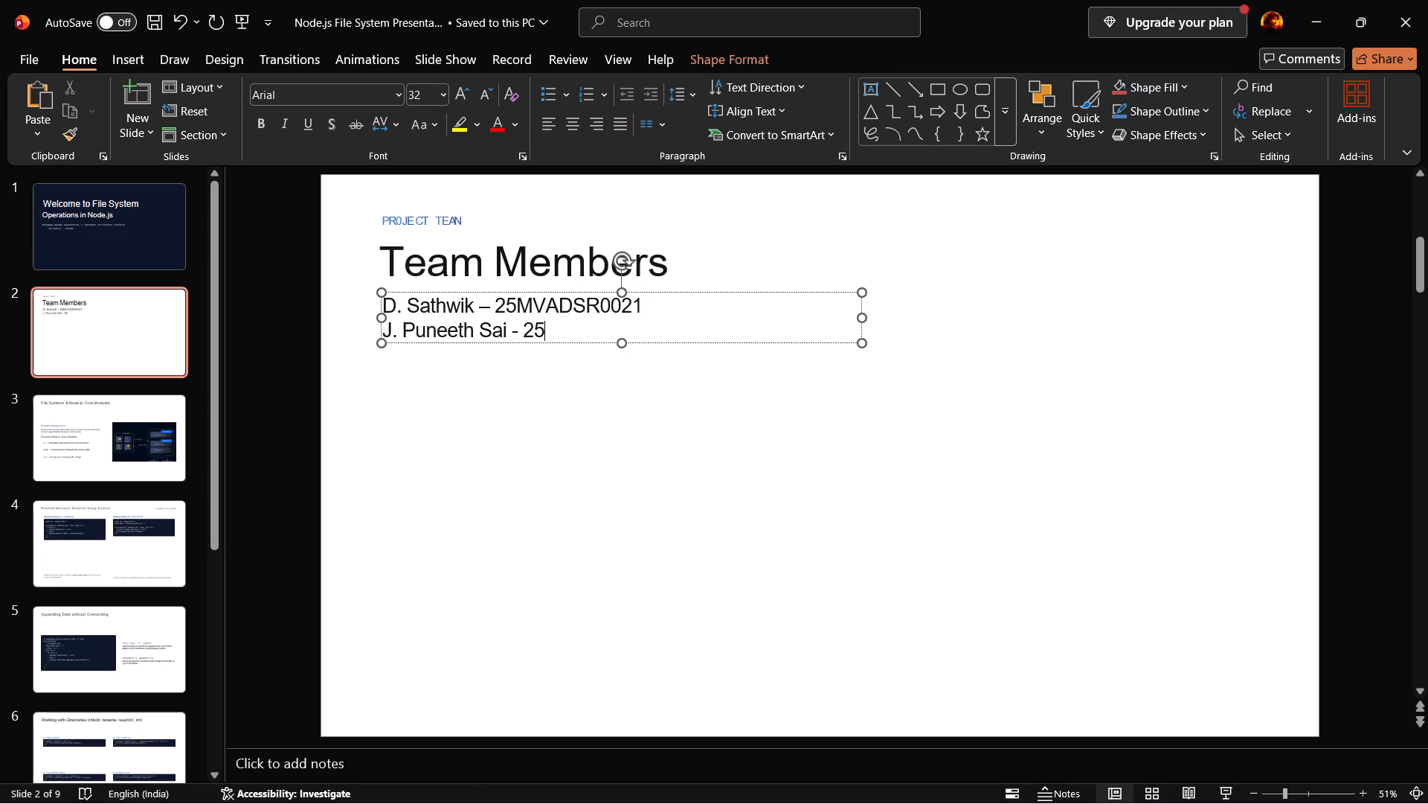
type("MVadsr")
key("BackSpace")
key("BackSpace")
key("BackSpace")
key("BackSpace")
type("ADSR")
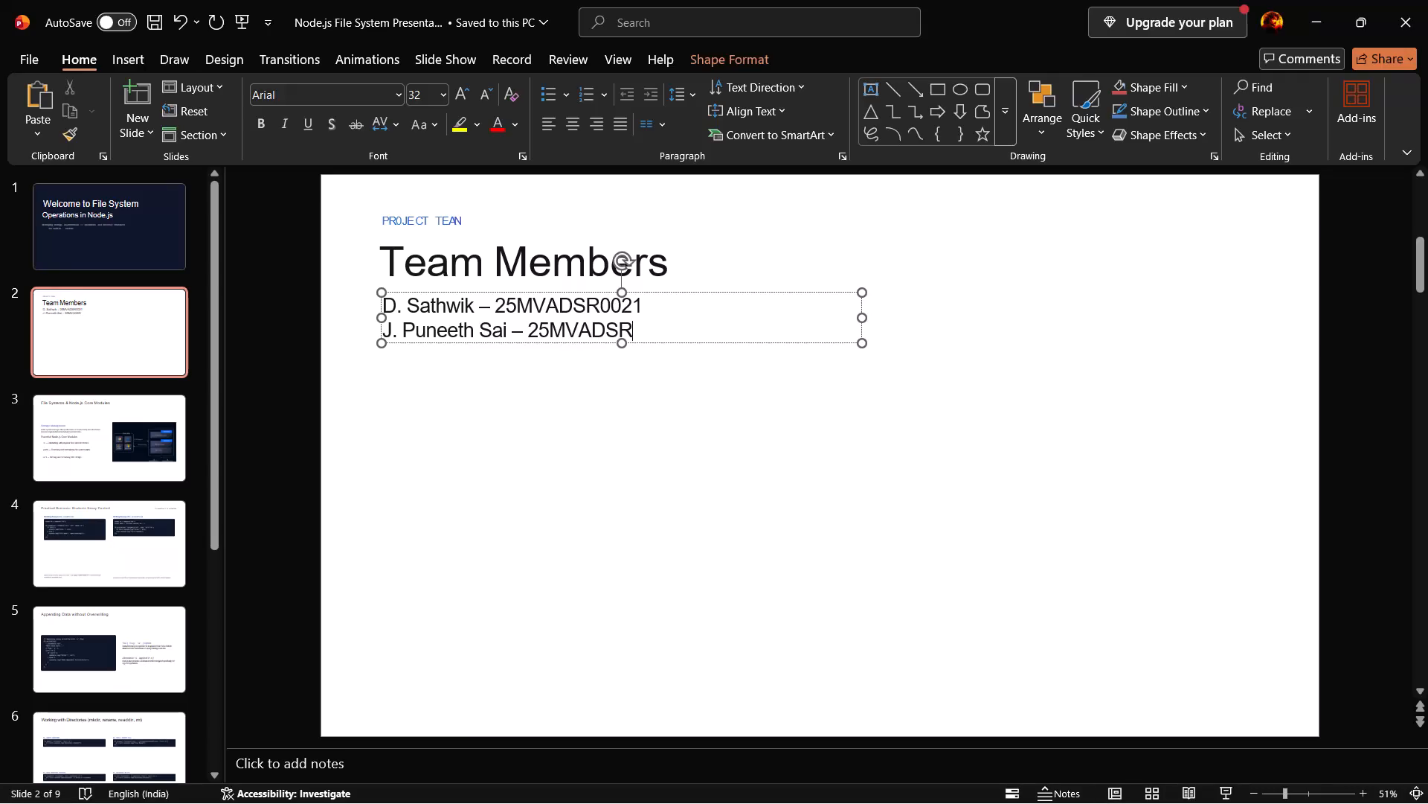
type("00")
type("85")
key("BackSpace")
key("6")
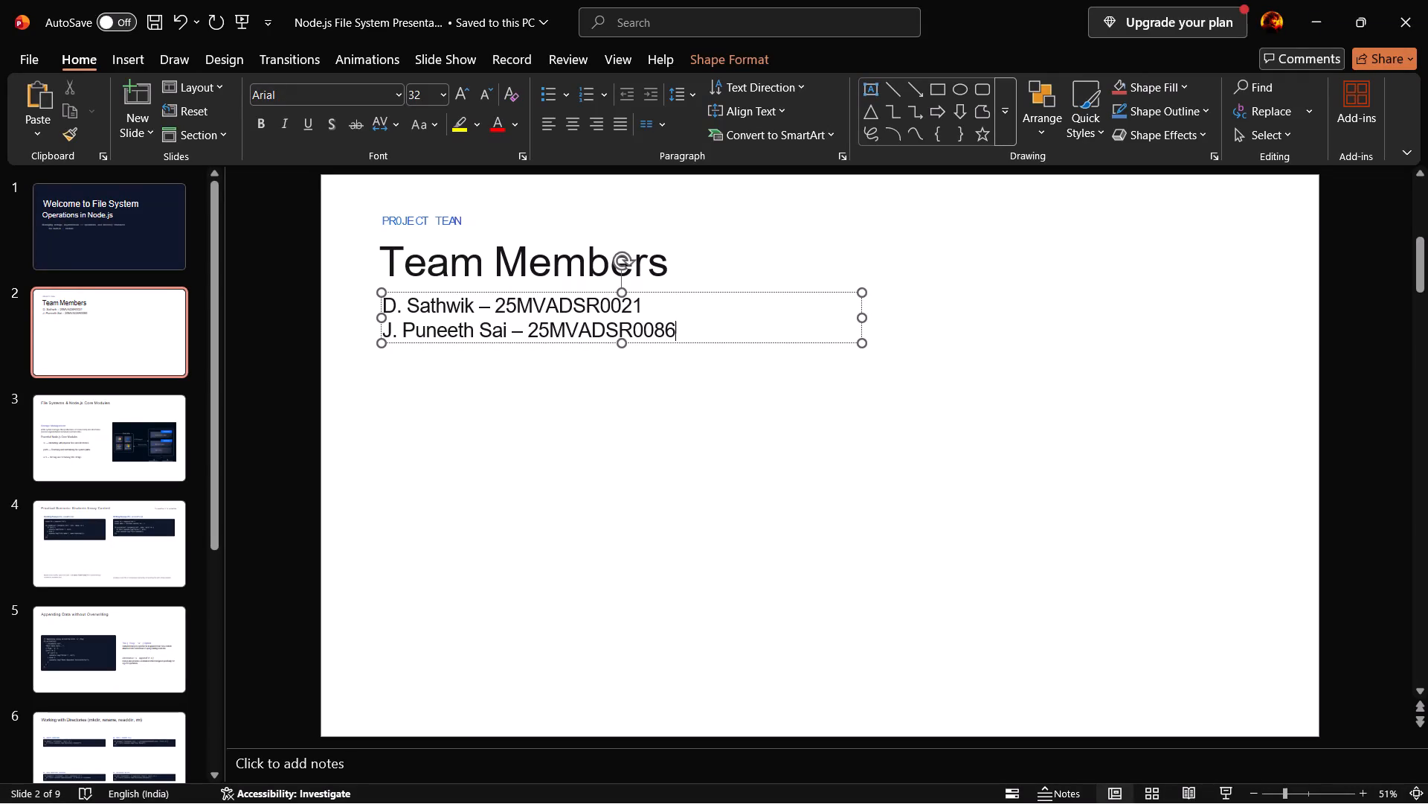
Start a third line in the team list with the third member's capitalised initial and name.
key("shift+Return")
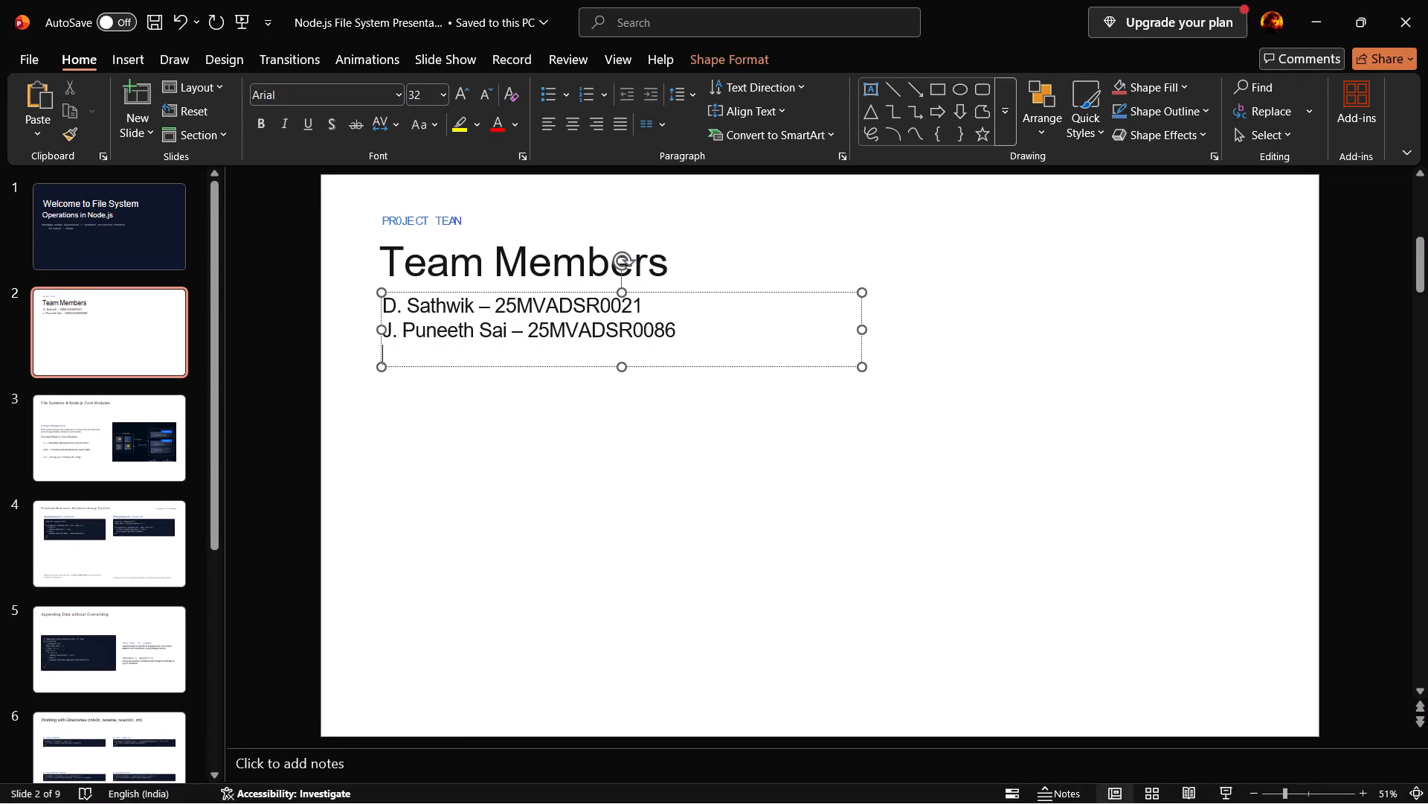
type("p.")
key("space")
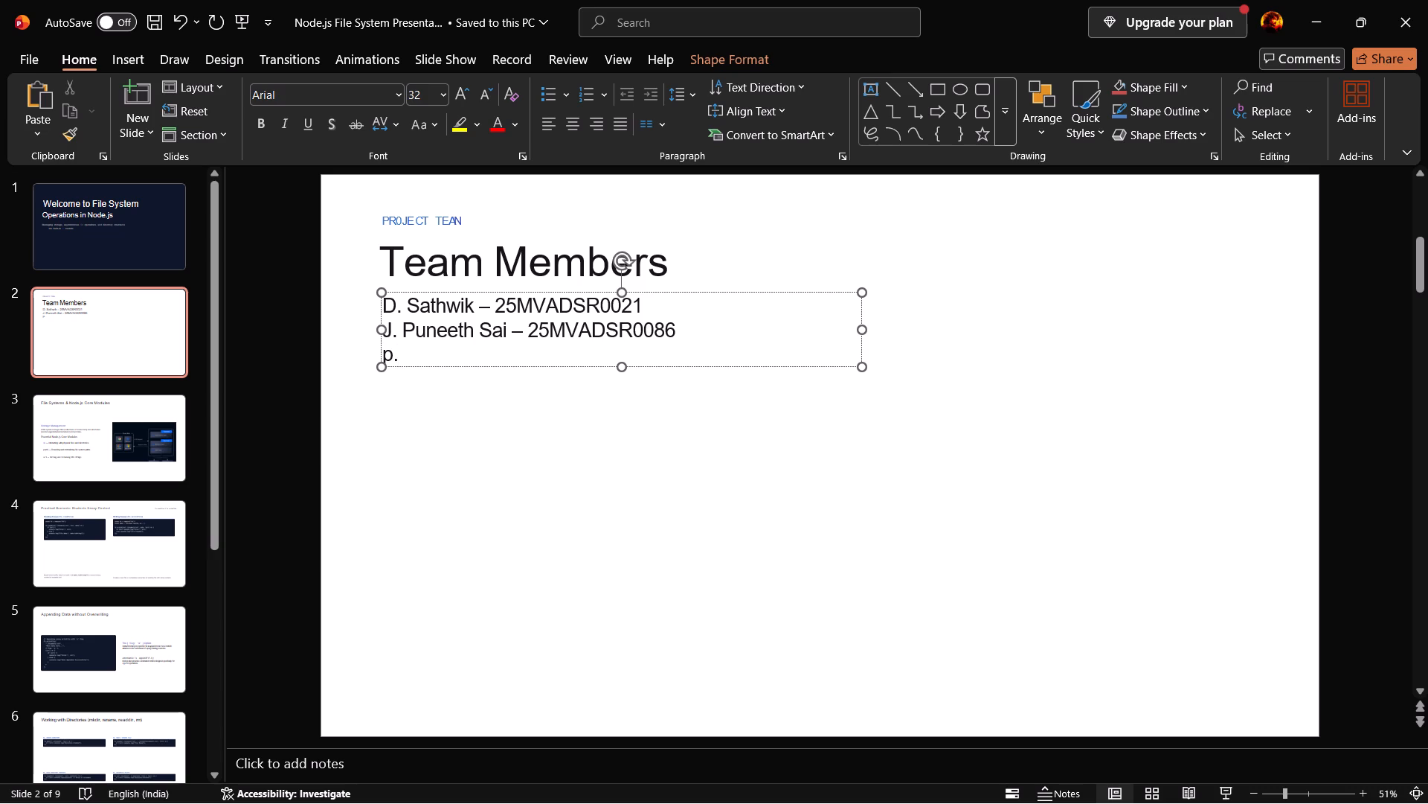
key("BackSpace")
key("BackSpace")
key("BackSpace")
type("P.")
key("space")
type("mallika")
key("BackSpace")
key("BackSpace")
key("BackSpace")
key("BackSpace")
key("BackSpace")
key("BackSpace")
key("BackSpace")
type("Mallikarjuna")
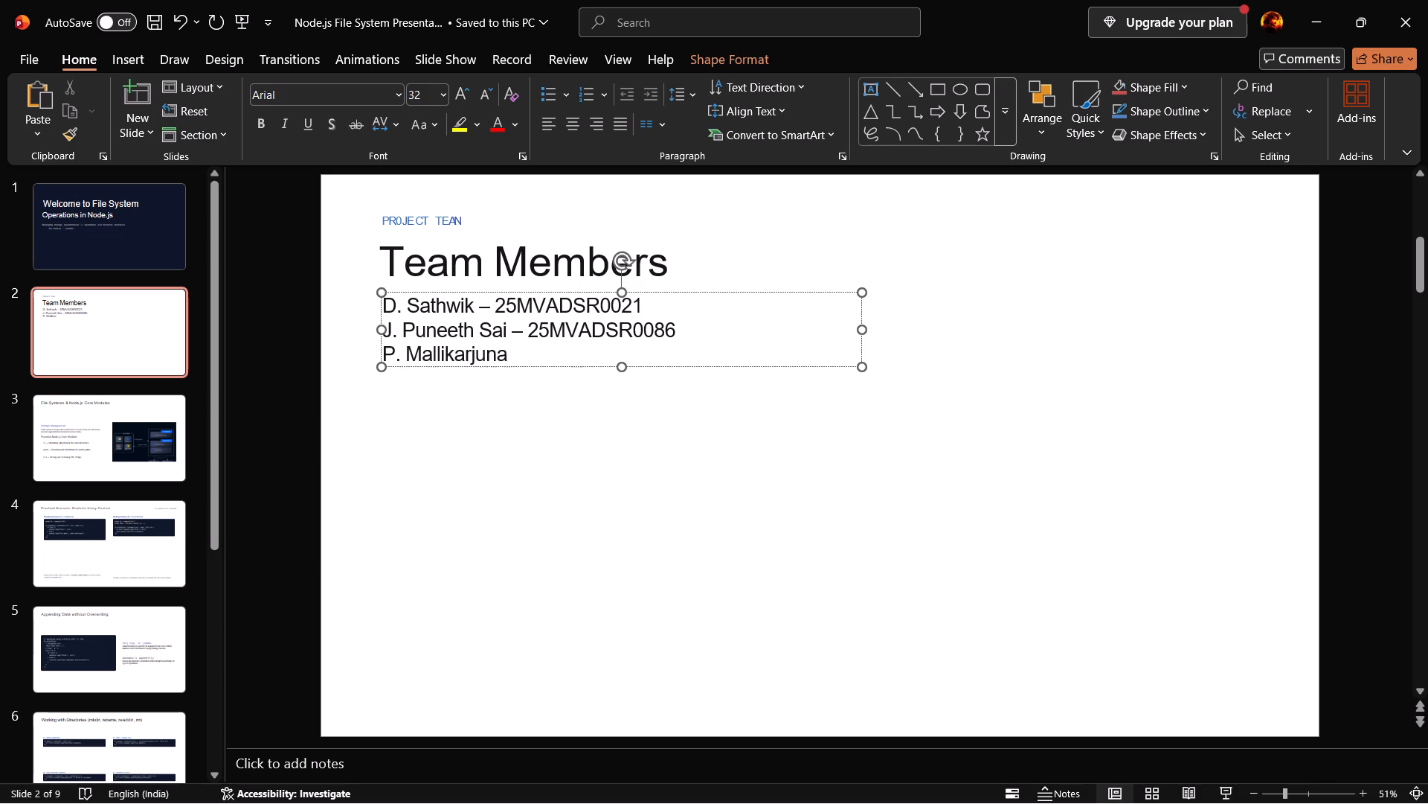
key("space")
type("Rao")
Append a dash and the third member's ID number to the third line of the list.
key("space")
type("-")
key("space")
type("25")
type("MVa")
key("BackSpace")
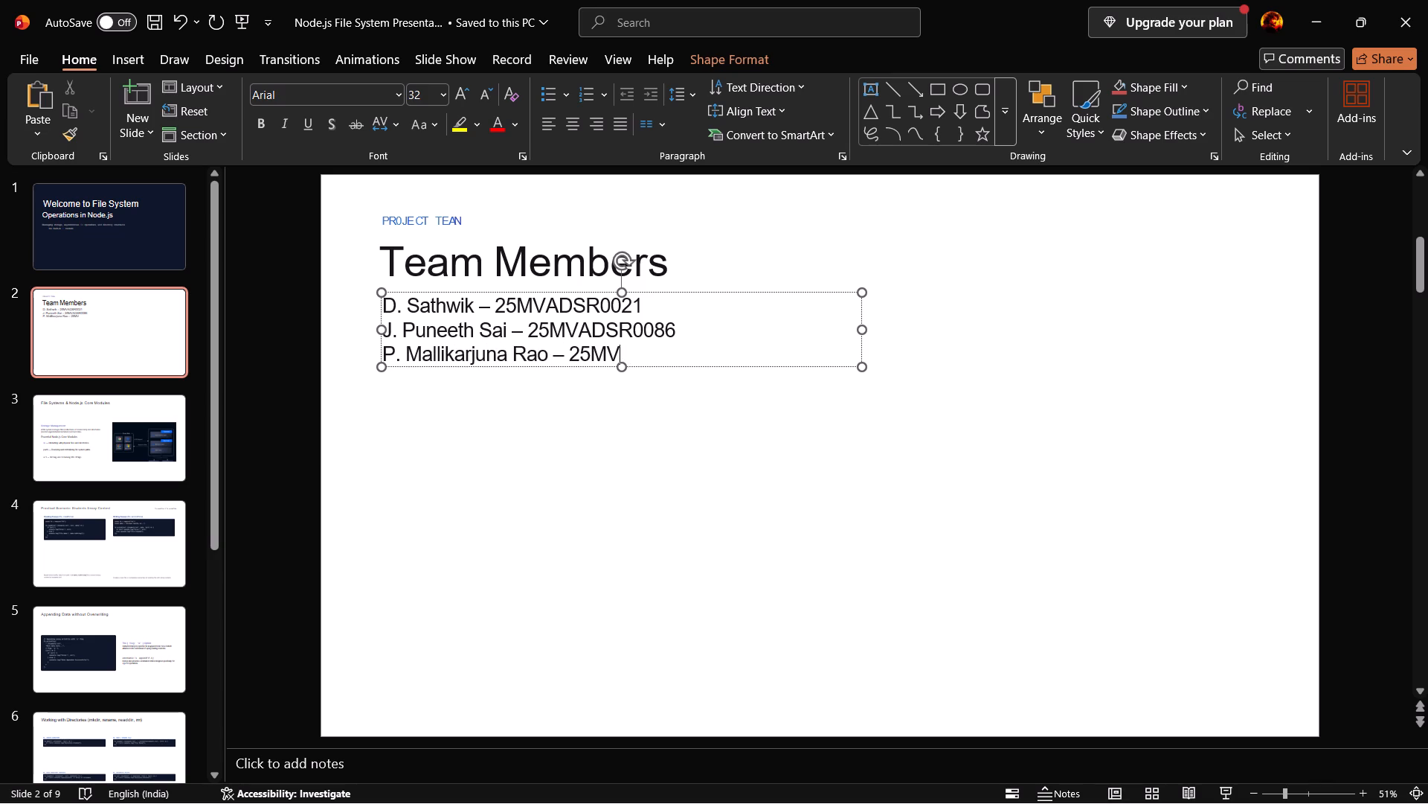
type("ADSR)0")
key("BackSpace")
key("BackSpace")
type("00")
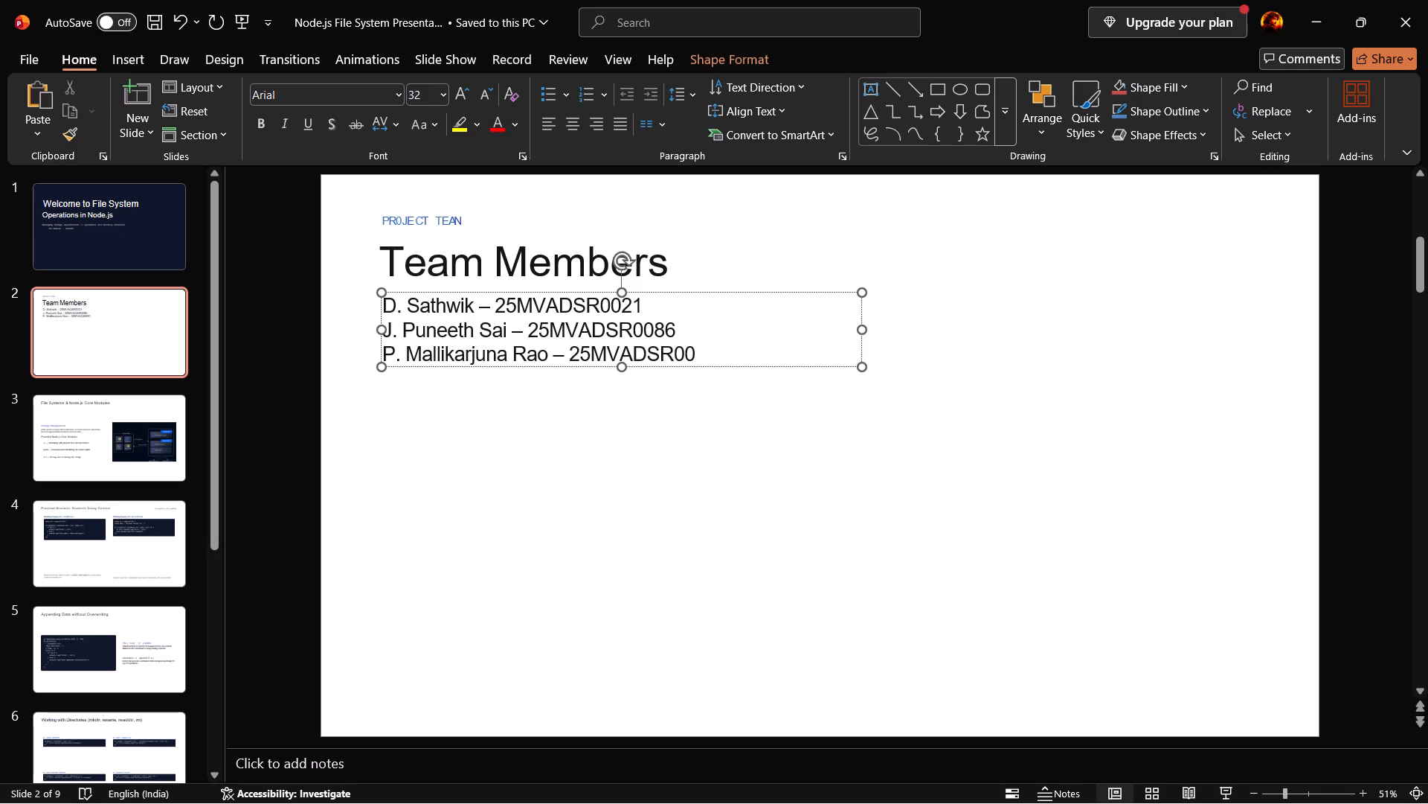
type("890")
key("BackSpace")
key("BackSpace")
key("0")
Start a fourth line in the team list with the fourth member's initial and first given name.
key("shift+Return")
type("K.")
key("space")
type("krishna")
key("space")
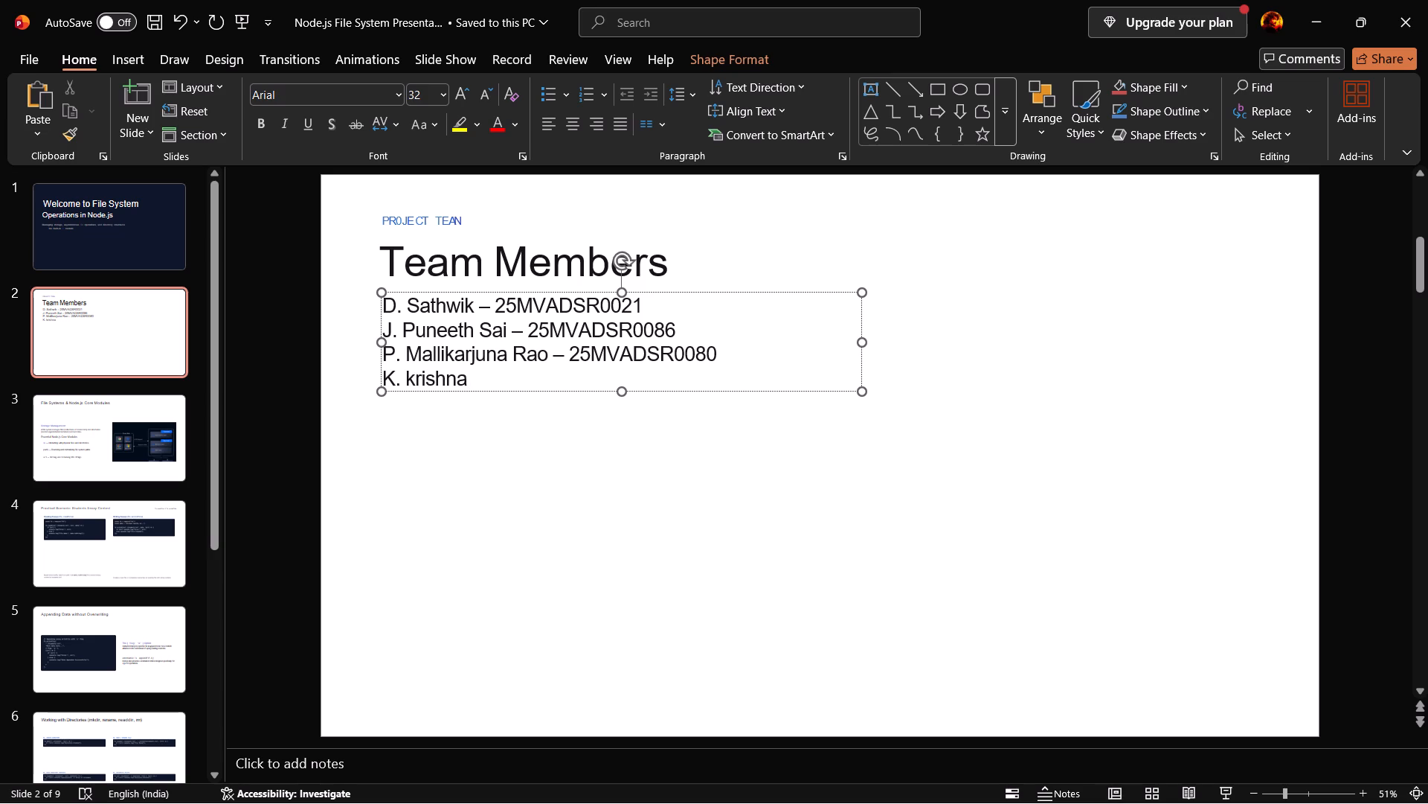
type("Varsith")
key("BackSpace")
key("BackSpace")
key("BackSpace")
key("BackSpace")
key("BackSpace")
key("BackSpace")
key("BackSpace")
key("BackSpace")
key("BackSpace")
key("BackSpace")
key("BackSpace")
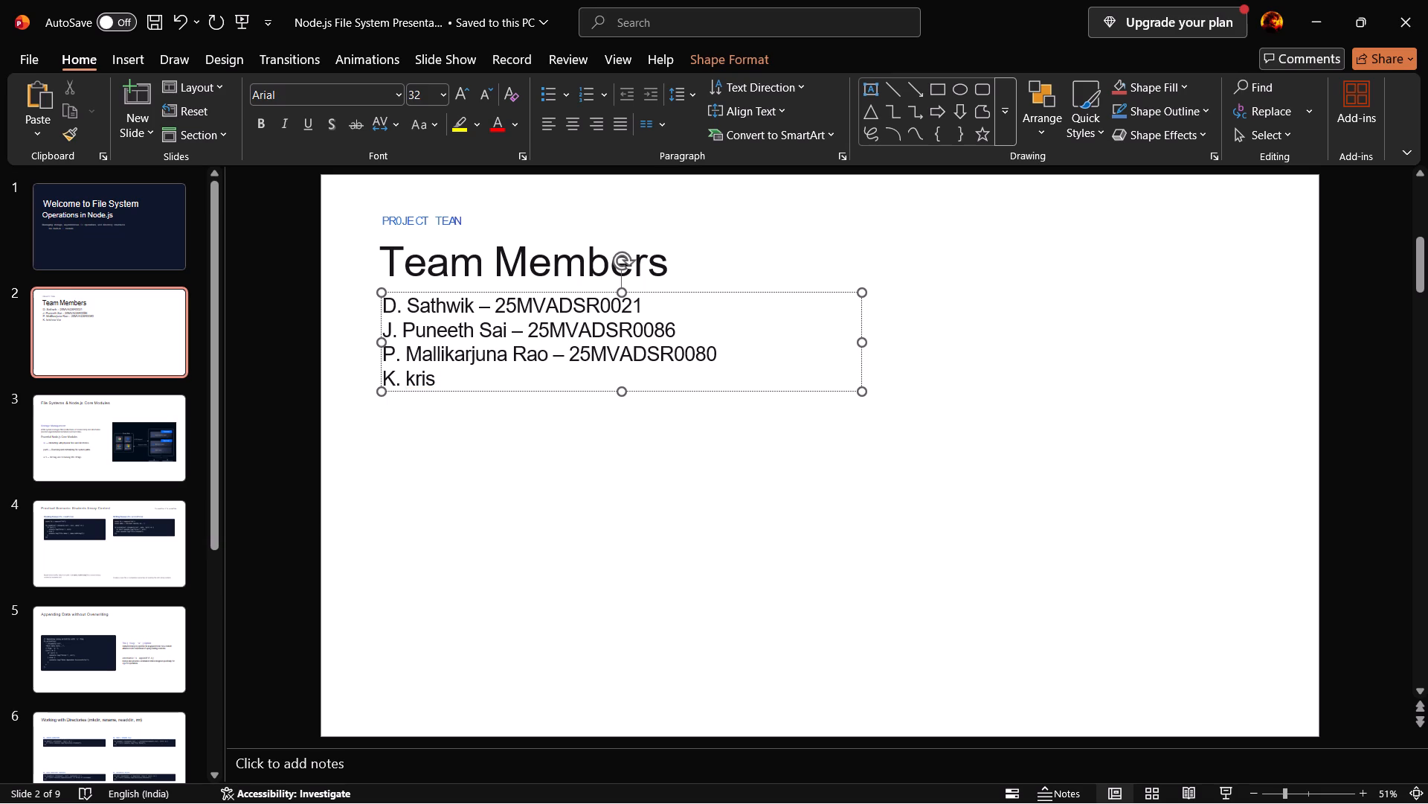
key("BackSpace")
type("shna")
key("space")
Capitalise the first letter of the given name in the fourth line and return to the line's end.
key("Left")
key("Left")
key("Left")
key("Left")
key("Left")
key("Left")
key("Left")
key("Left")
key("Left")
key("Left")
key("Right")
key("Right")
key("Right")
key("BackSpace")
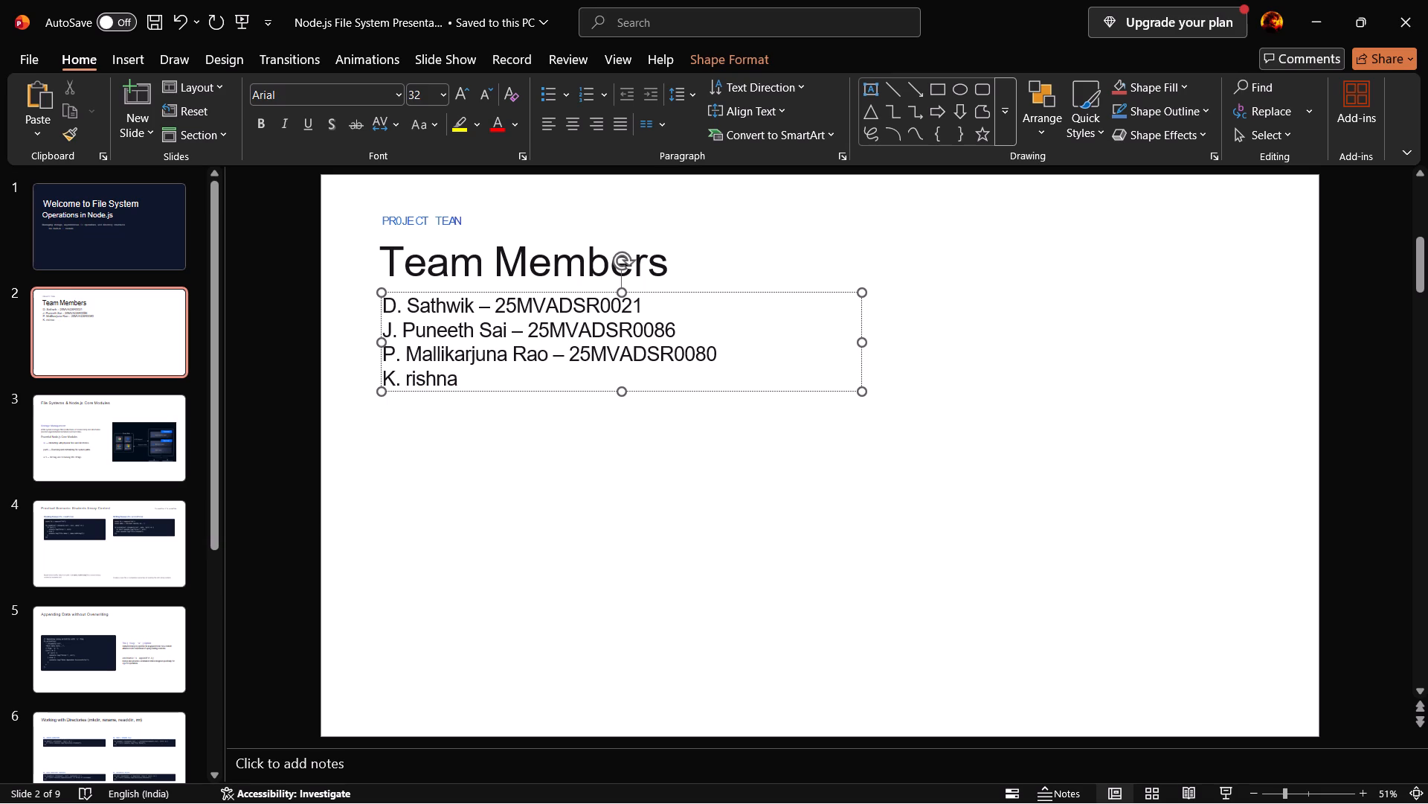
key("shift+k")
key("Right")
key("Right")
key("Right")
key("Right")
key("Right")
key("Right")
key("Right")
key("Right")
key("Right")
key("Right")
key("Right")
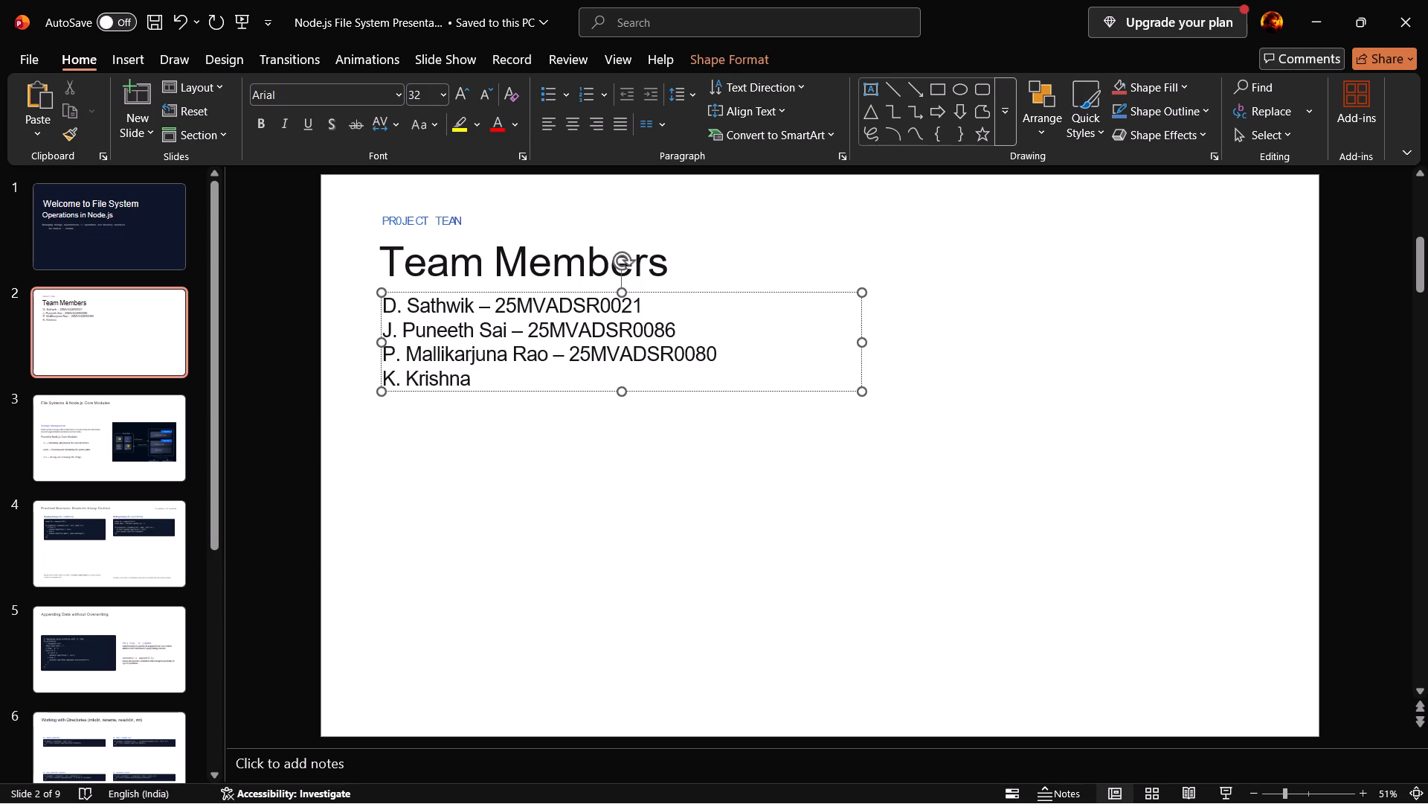
Complete the fourth line with the rest of the member's name, a dash and their ID number.
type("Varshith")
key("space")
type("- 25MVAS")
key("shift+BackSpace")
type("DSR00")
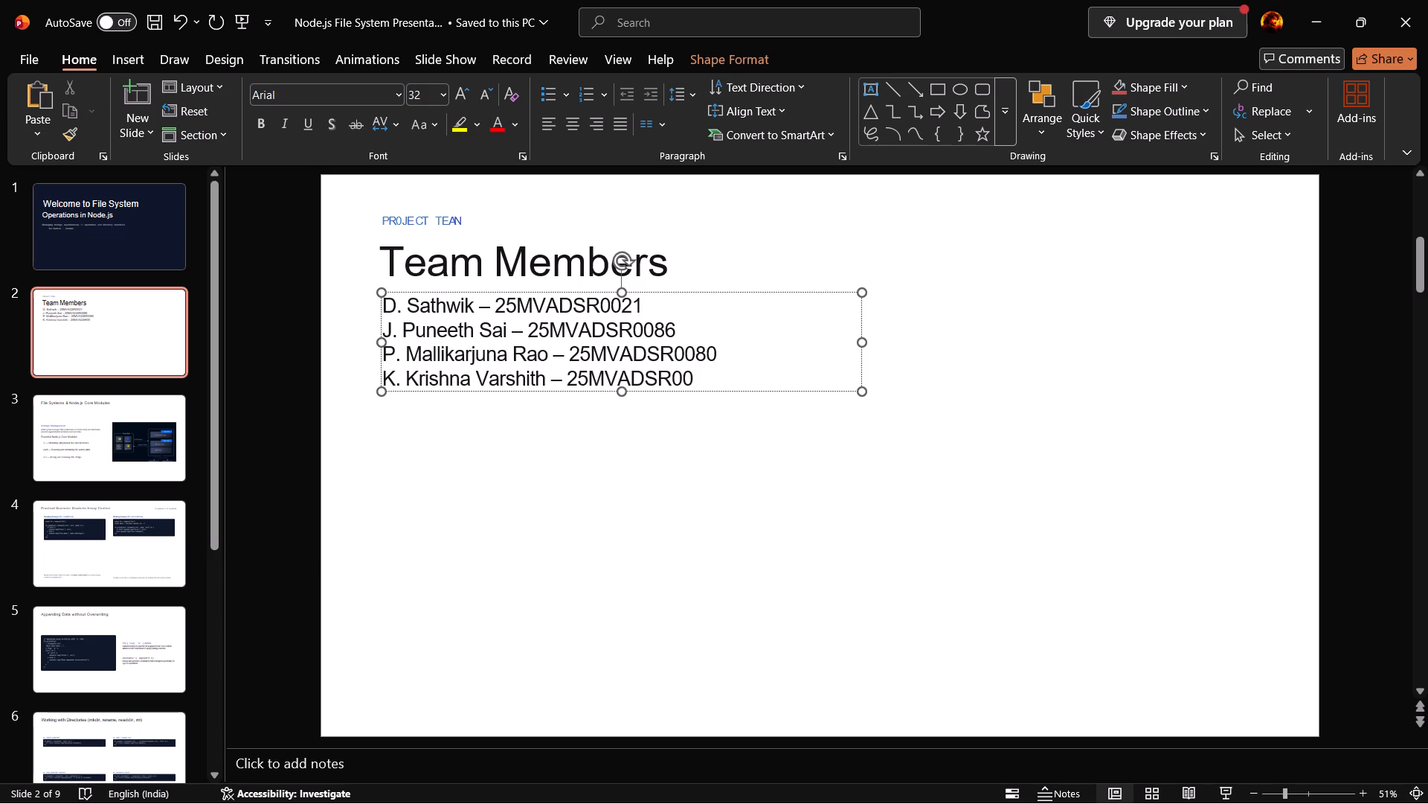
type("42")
left_click(461, 461)
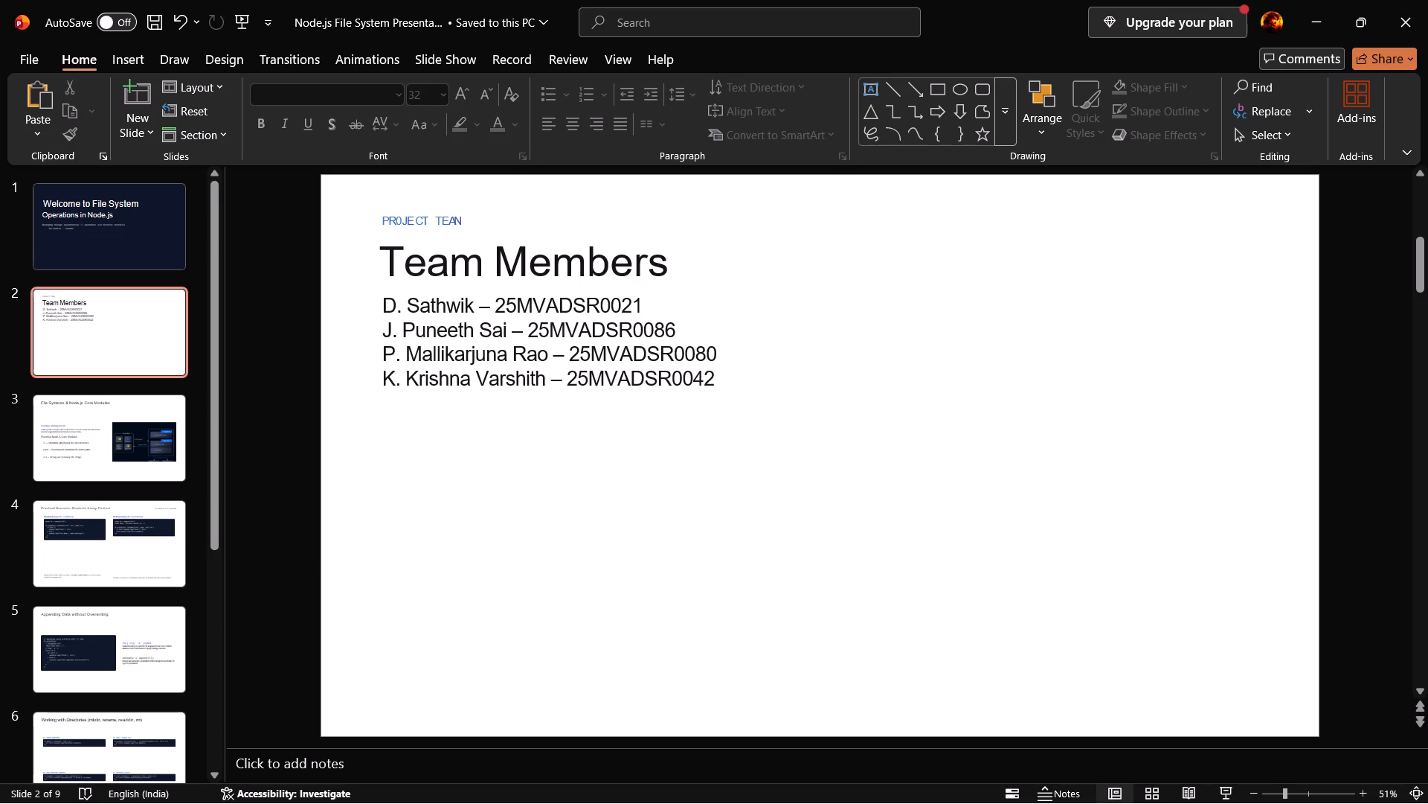
Review slides 3 to 9 for conversion problems, ending on the Thank You slide.
left_click(139, 456)
left_click(155, 544)
left_click(152, 642)
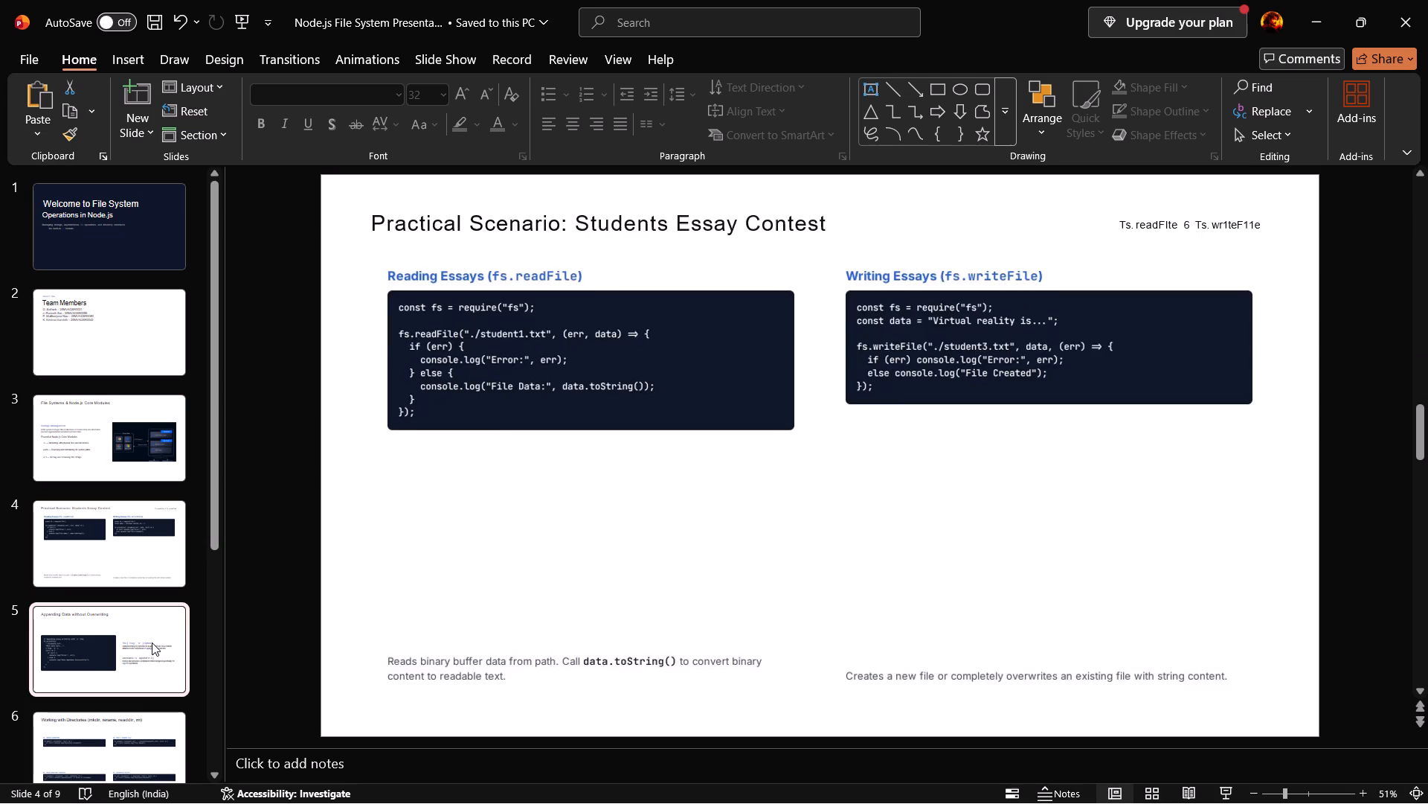
left_click(141, 723)
scroll(141, 673, "down", 5)
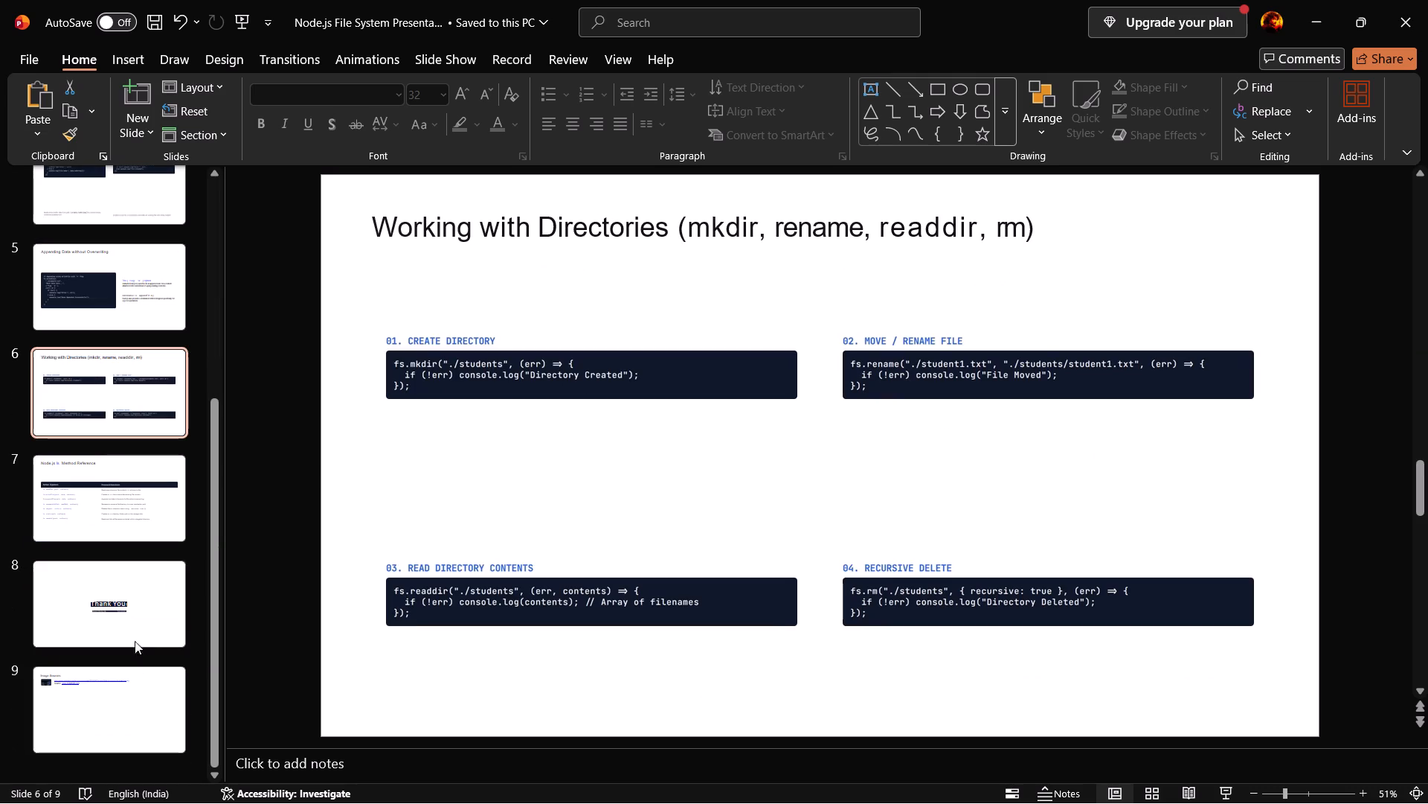
left_click(133, 632)
left_click(119, 715)
left_click(106, 628)
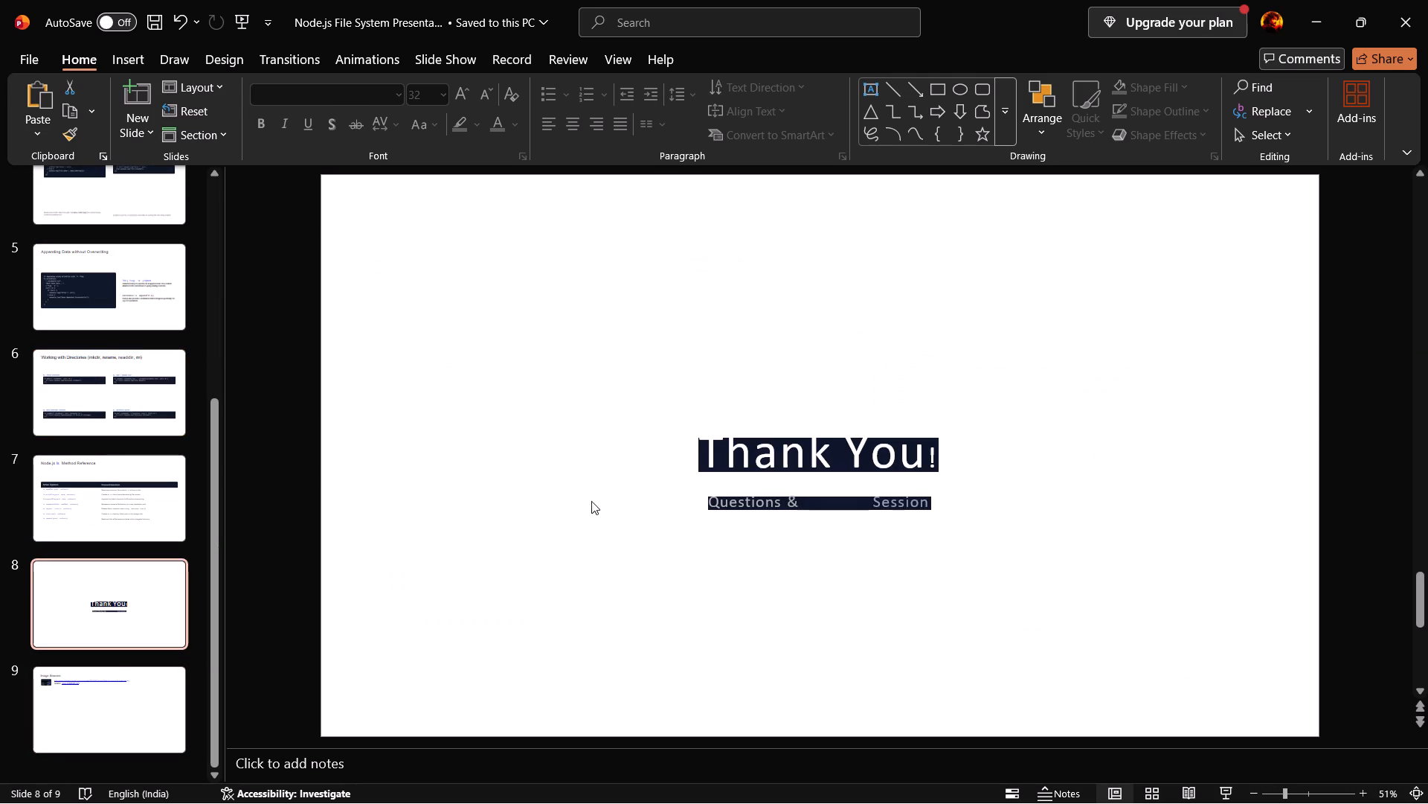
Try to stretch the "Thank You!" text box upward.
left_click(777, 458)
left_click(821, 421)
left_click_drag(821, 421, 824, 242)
Set the font colour of the whole "Thank You!" heading to red.
left_click(727, 451)
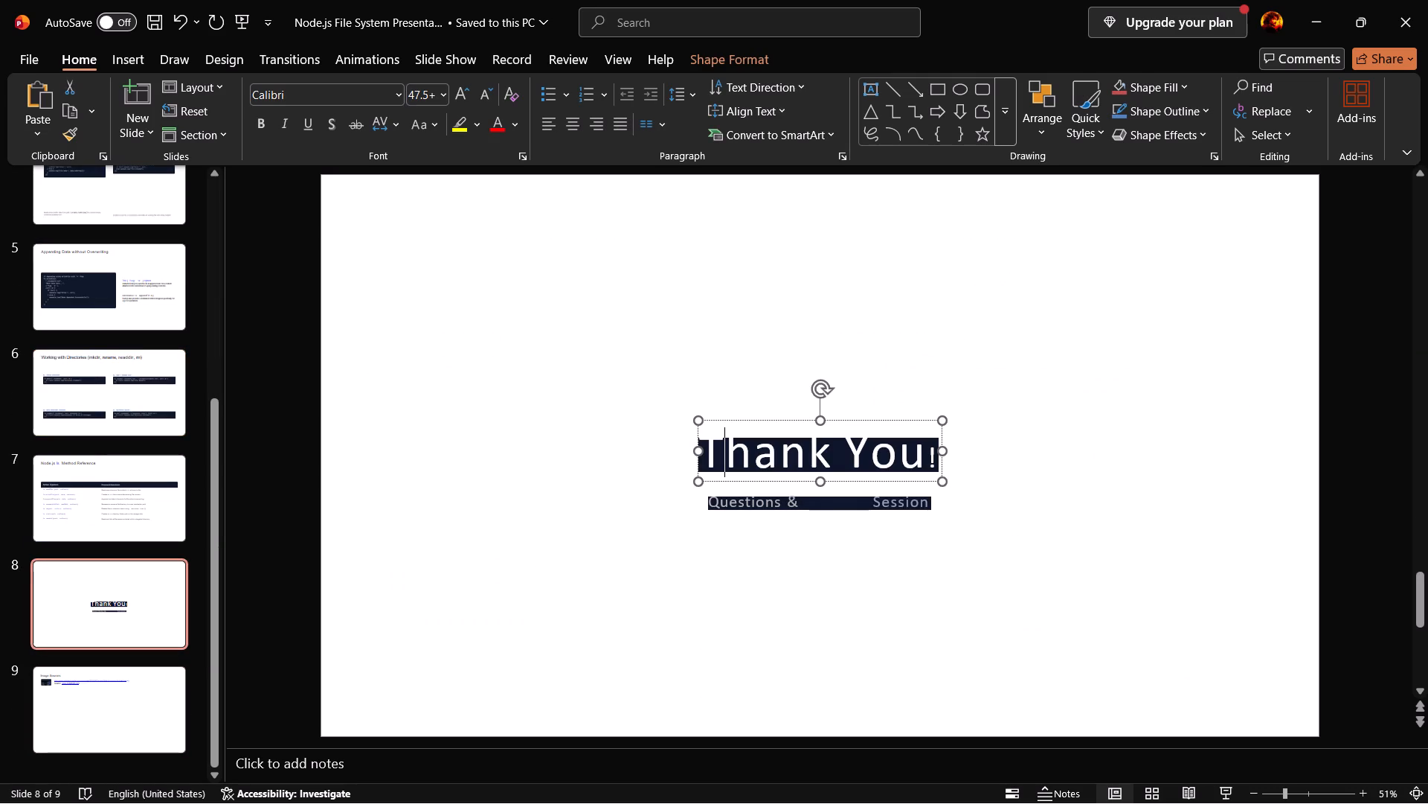
left_click(766, 456)
left_click(877, 463)
right_click(821, 461)
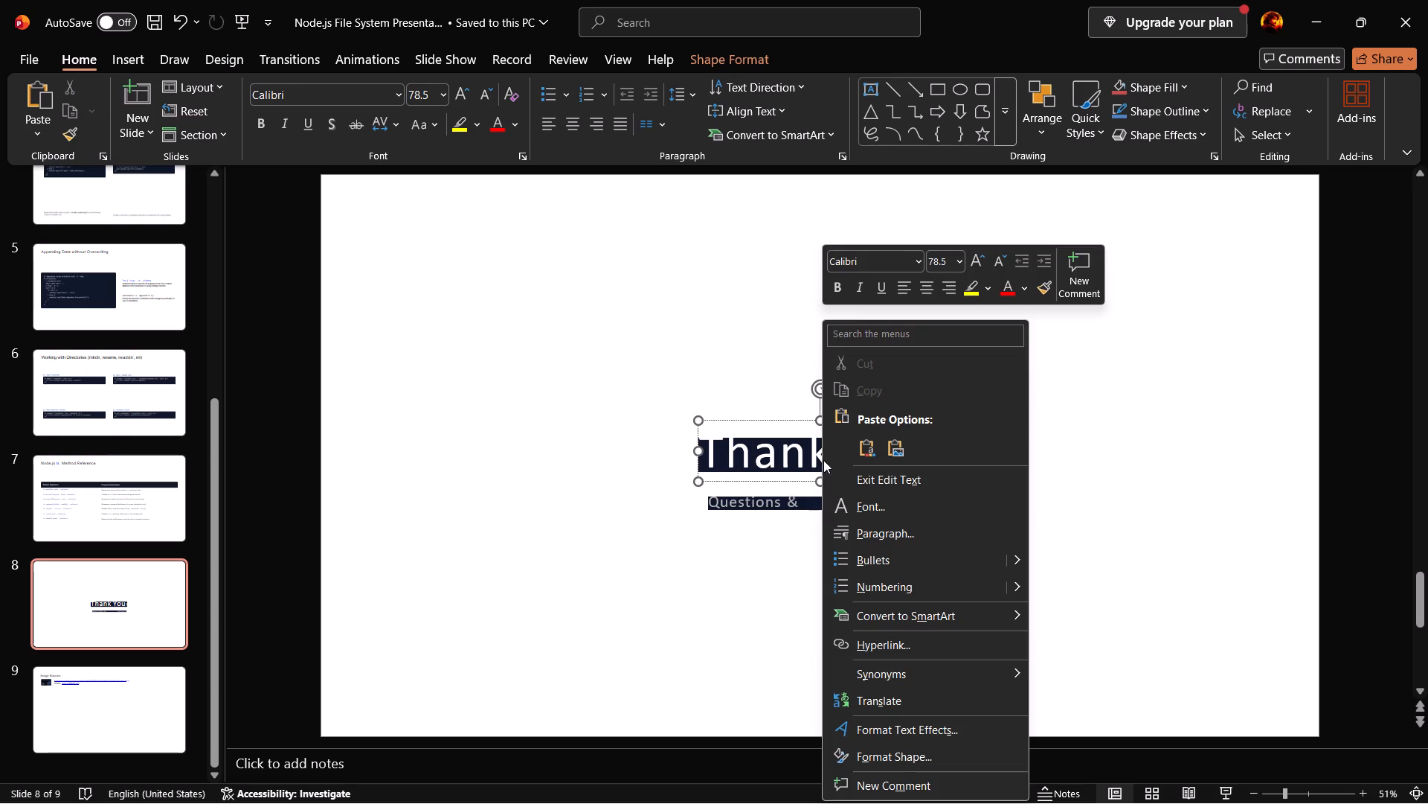
left_click(794, 453)
left_click(705, 439)
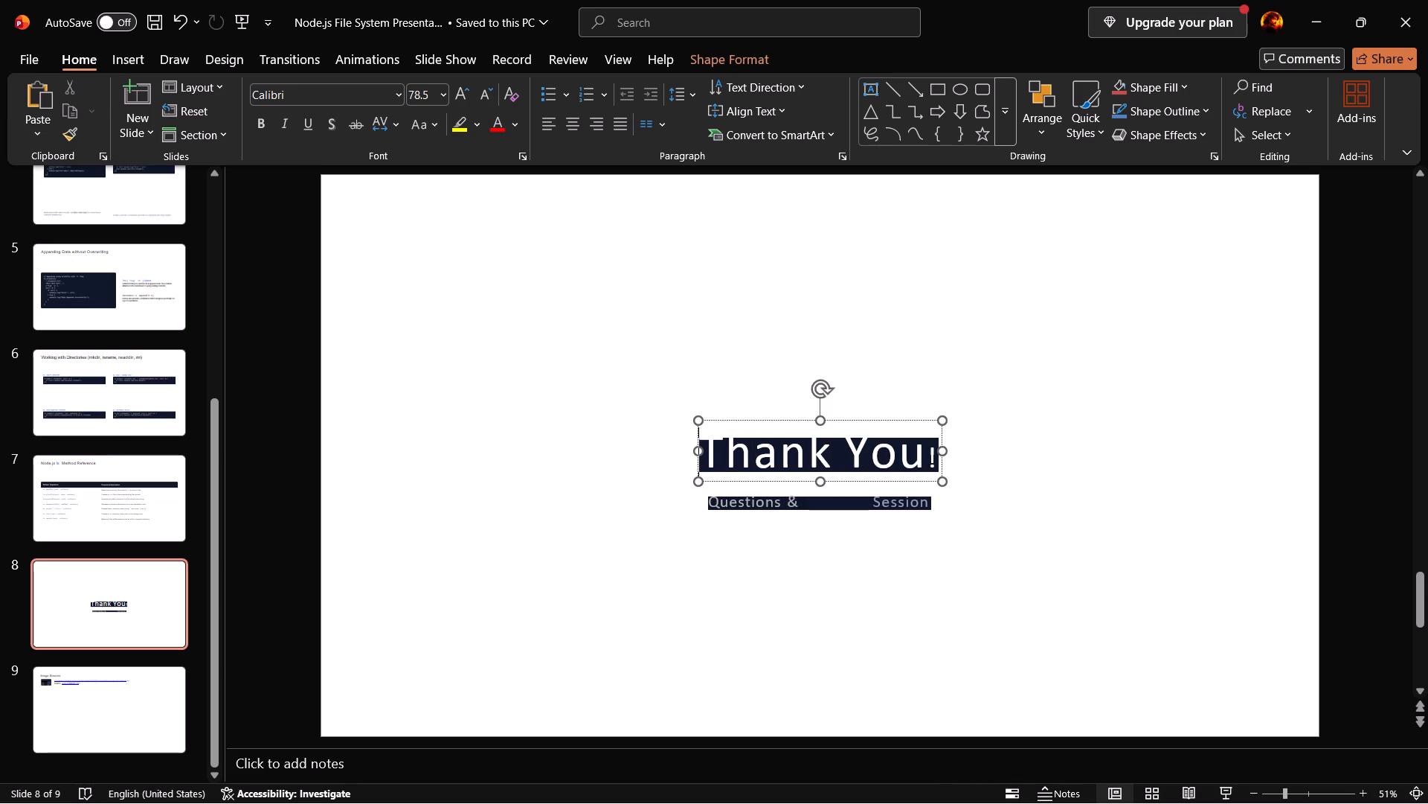
left_click_drag(711, 456, 937, 482)
right_click(870, 464)
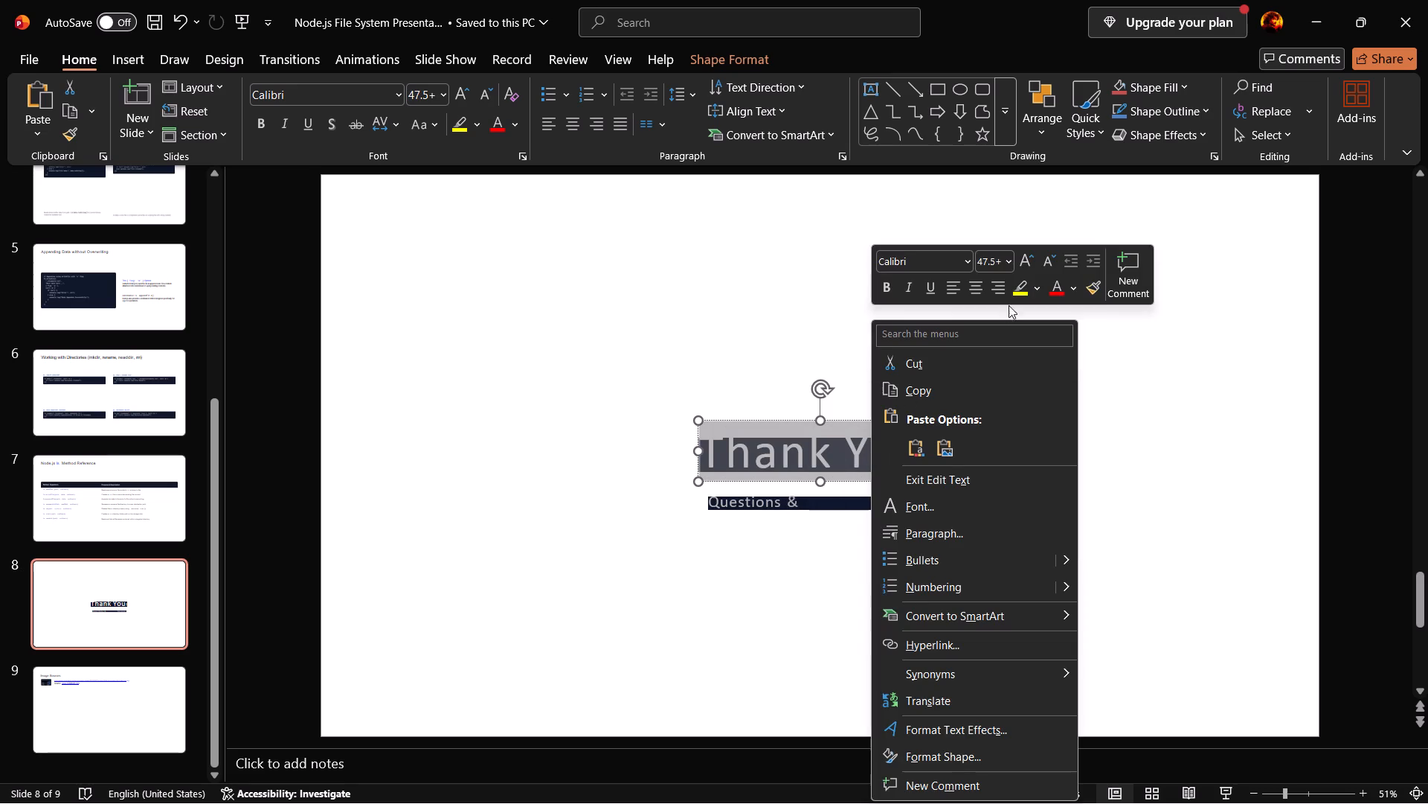
left_click(1049, 283)
left_click(1031, 496)
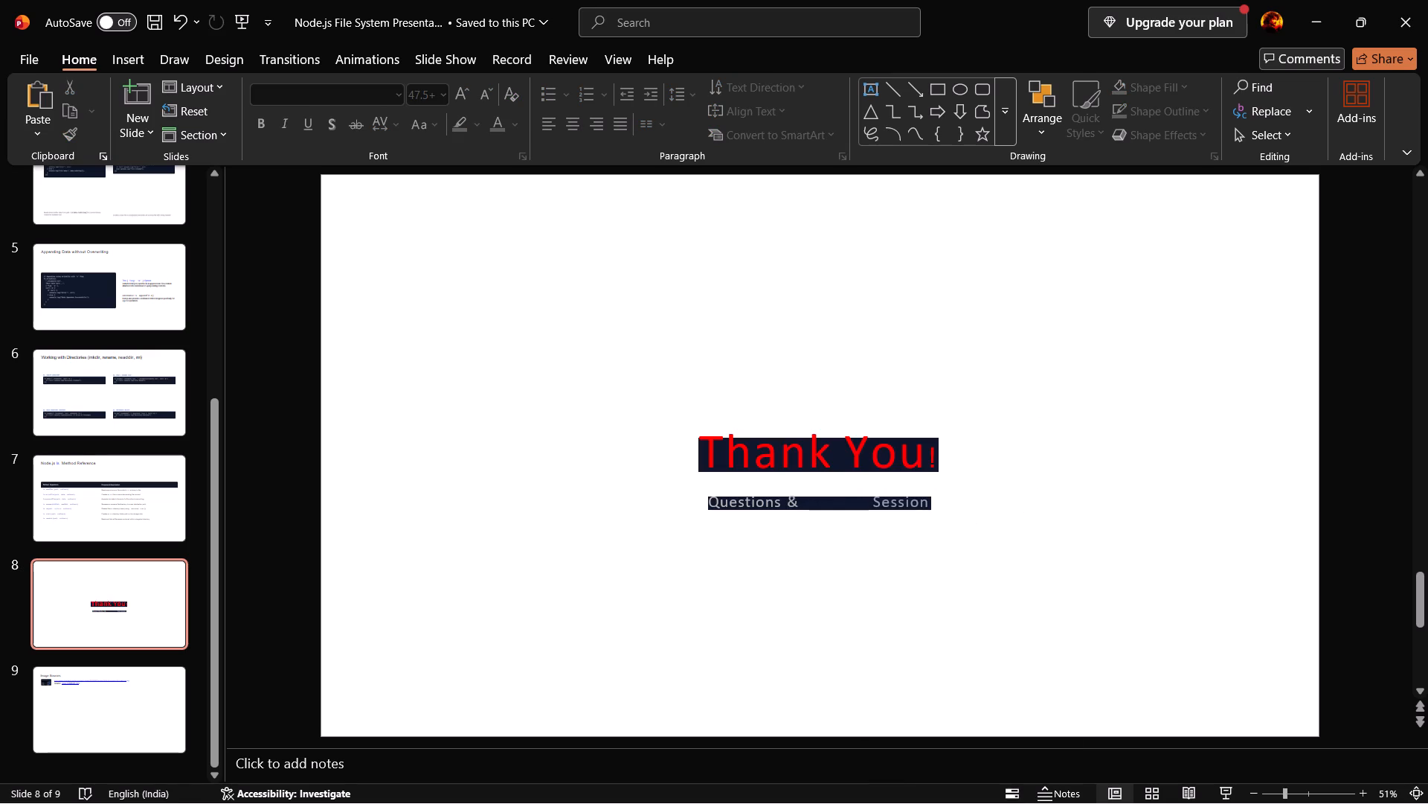
Widen the "Thank You!" text box on both its left and right sides.
left_click(862, 505)
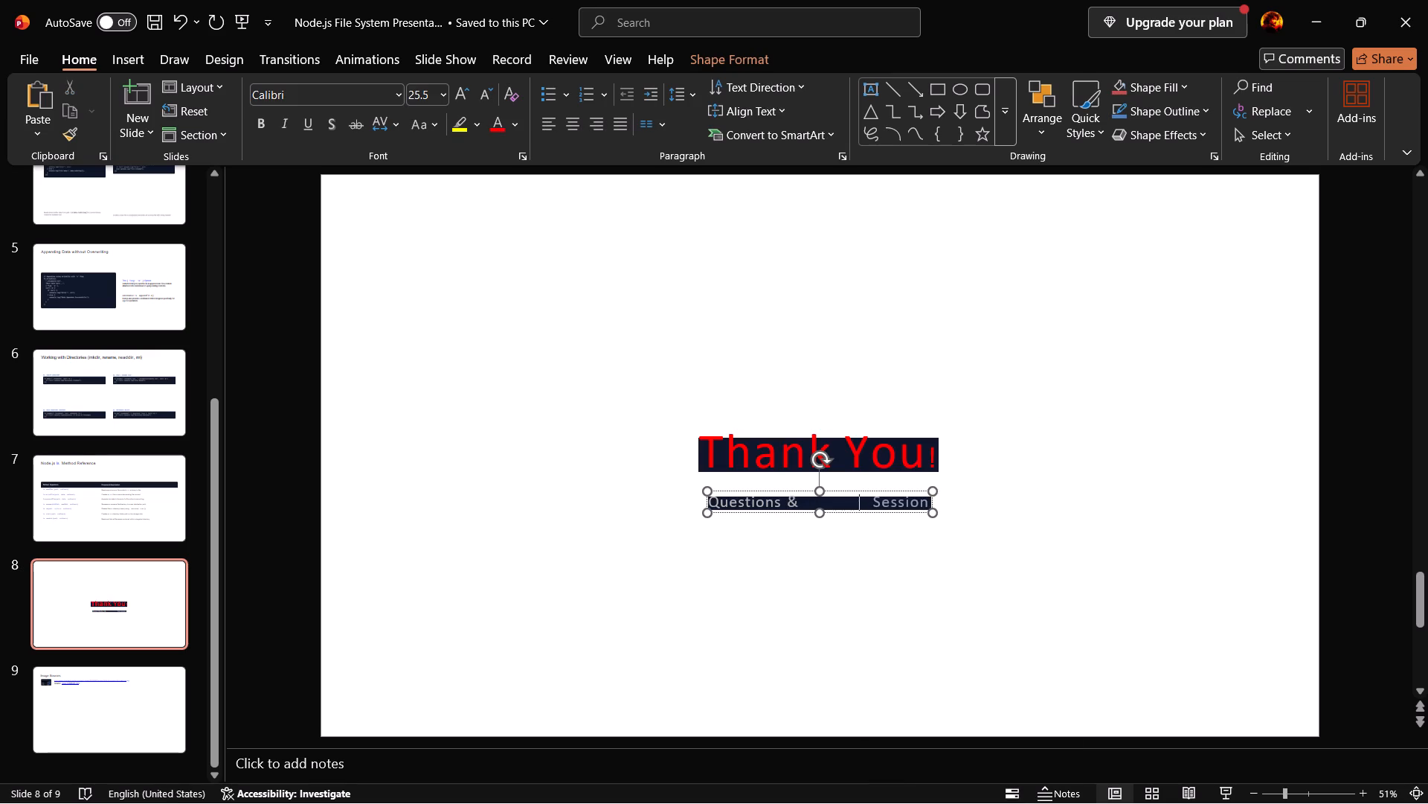
left_click(700, 453)
left_click_drag(698, 453, 669, 451)
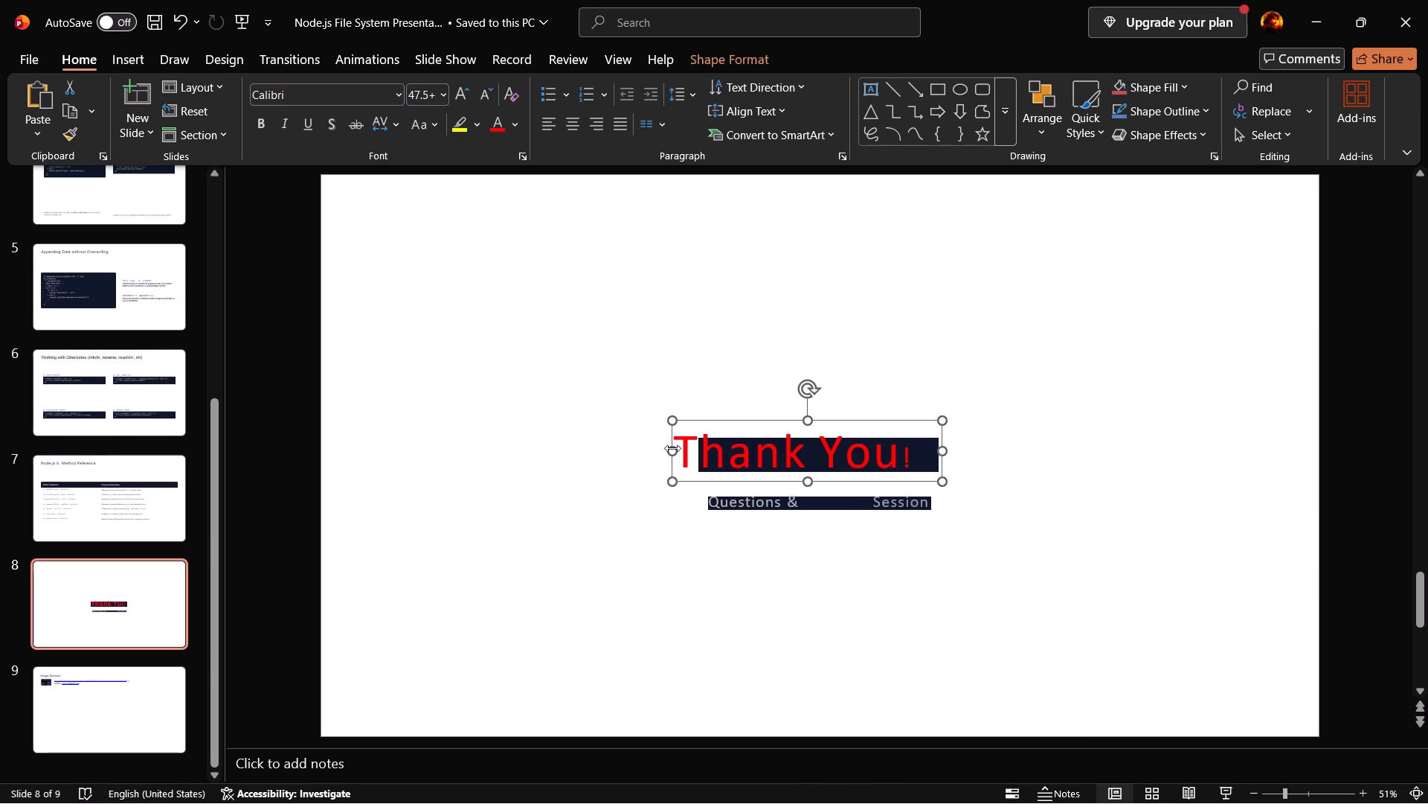
left_click_drag(942, 455, 962, 451)
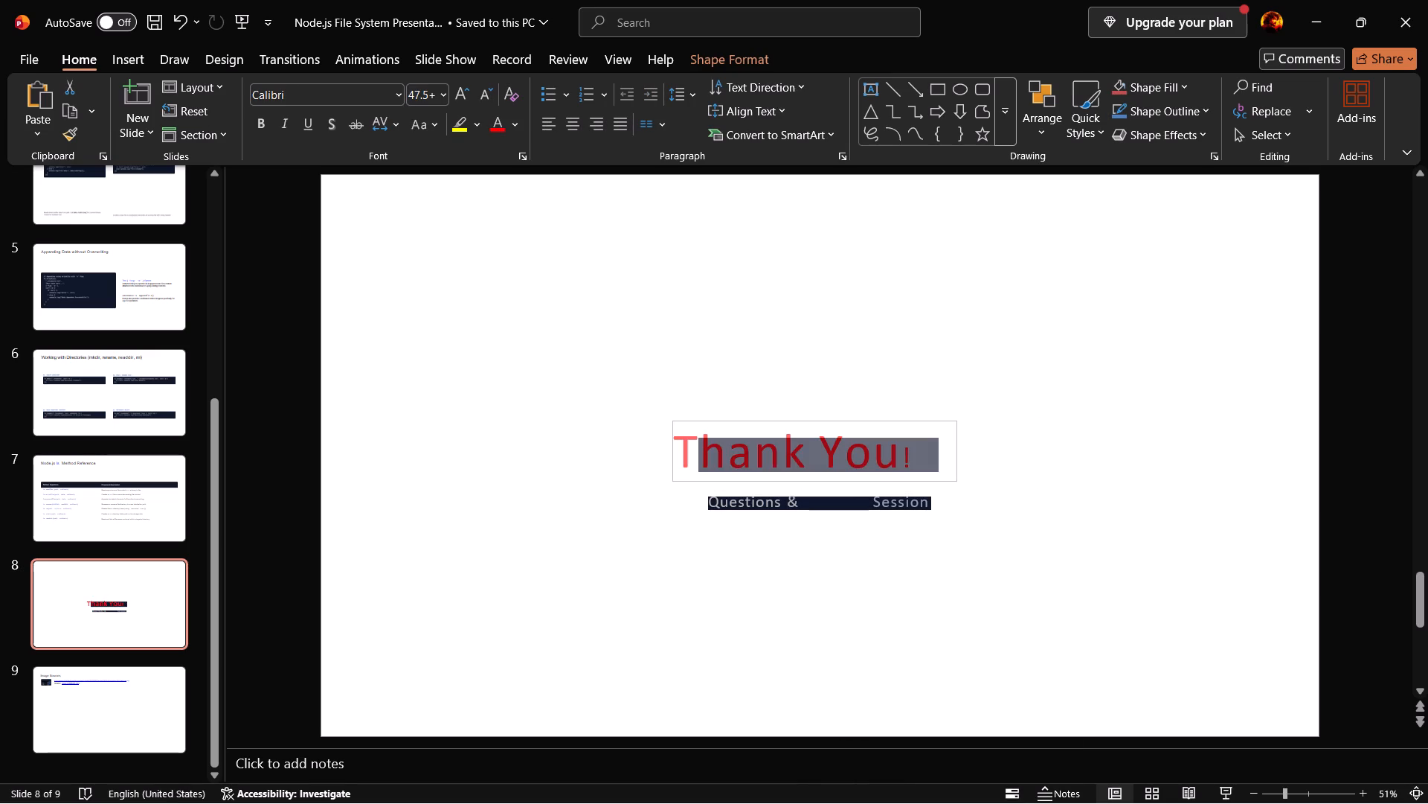
left_click_drag(962, 451, 1009, 451)
left_click(896, 447)
left_click(923, 447)
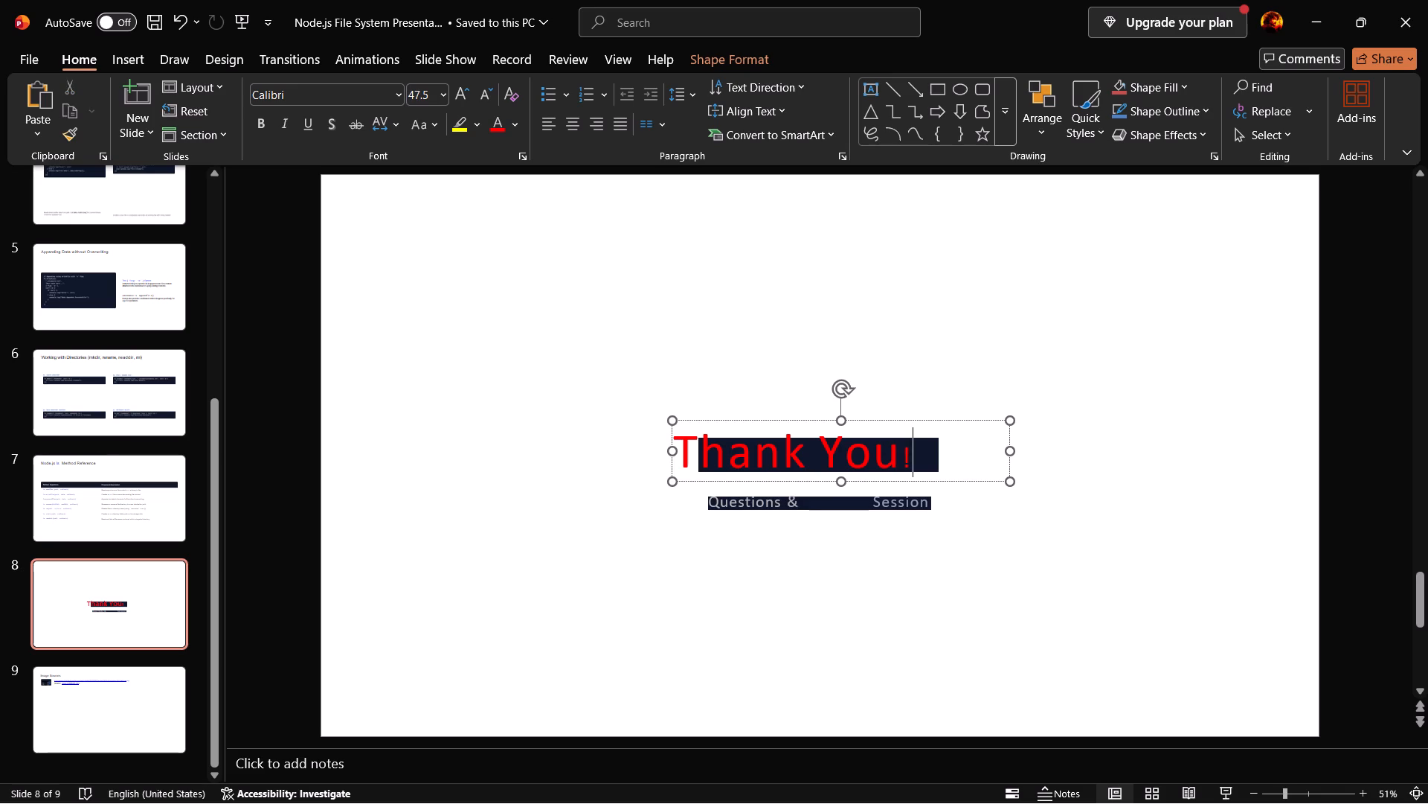
left_click(936, 443)
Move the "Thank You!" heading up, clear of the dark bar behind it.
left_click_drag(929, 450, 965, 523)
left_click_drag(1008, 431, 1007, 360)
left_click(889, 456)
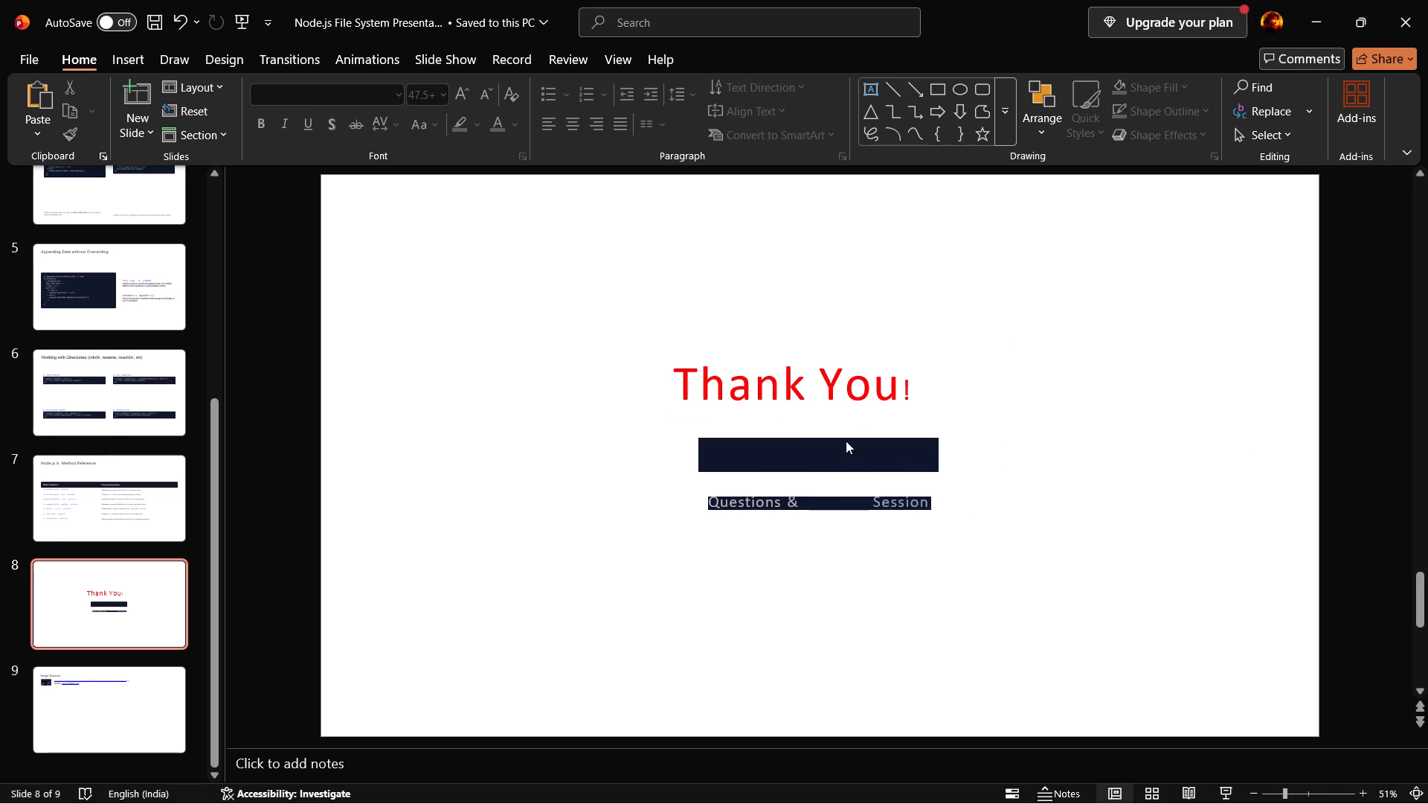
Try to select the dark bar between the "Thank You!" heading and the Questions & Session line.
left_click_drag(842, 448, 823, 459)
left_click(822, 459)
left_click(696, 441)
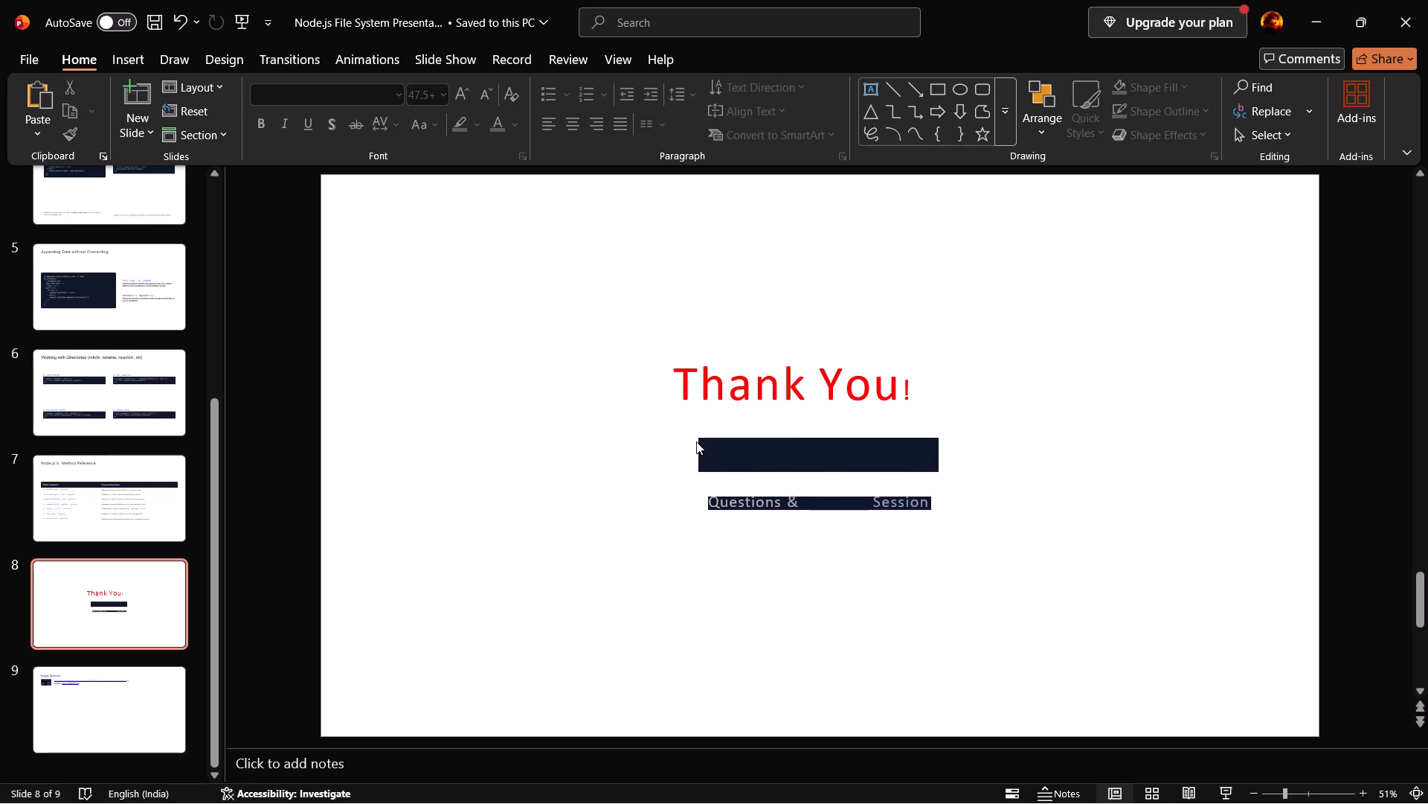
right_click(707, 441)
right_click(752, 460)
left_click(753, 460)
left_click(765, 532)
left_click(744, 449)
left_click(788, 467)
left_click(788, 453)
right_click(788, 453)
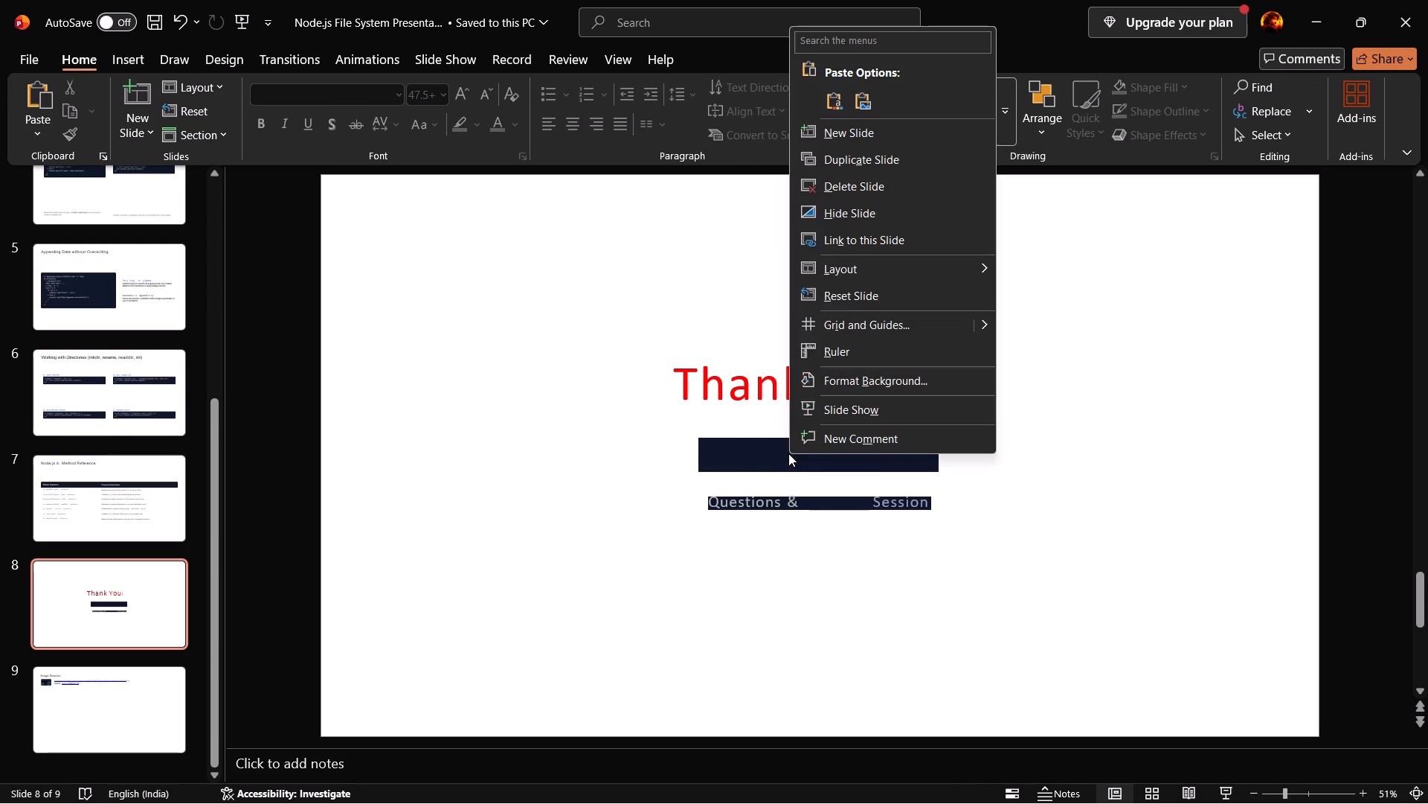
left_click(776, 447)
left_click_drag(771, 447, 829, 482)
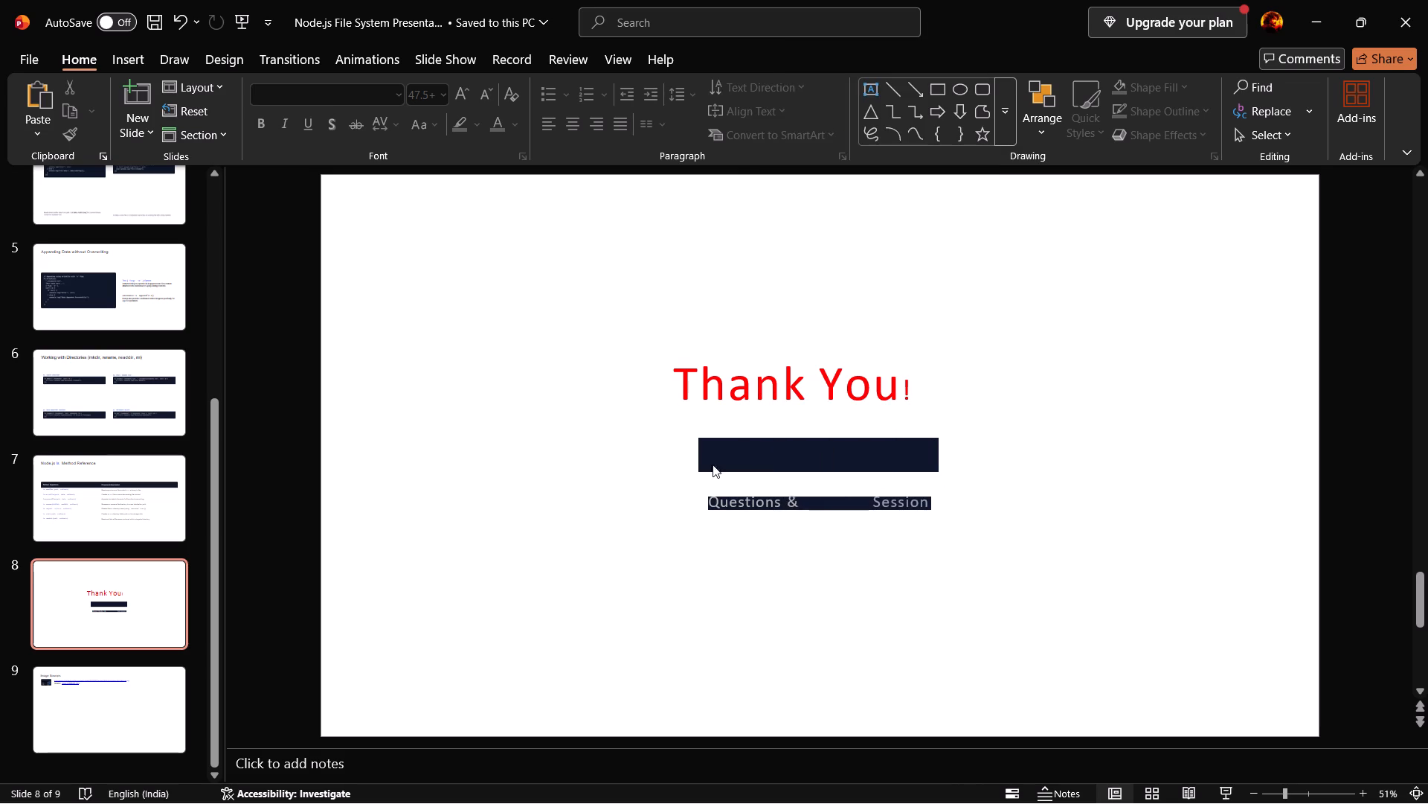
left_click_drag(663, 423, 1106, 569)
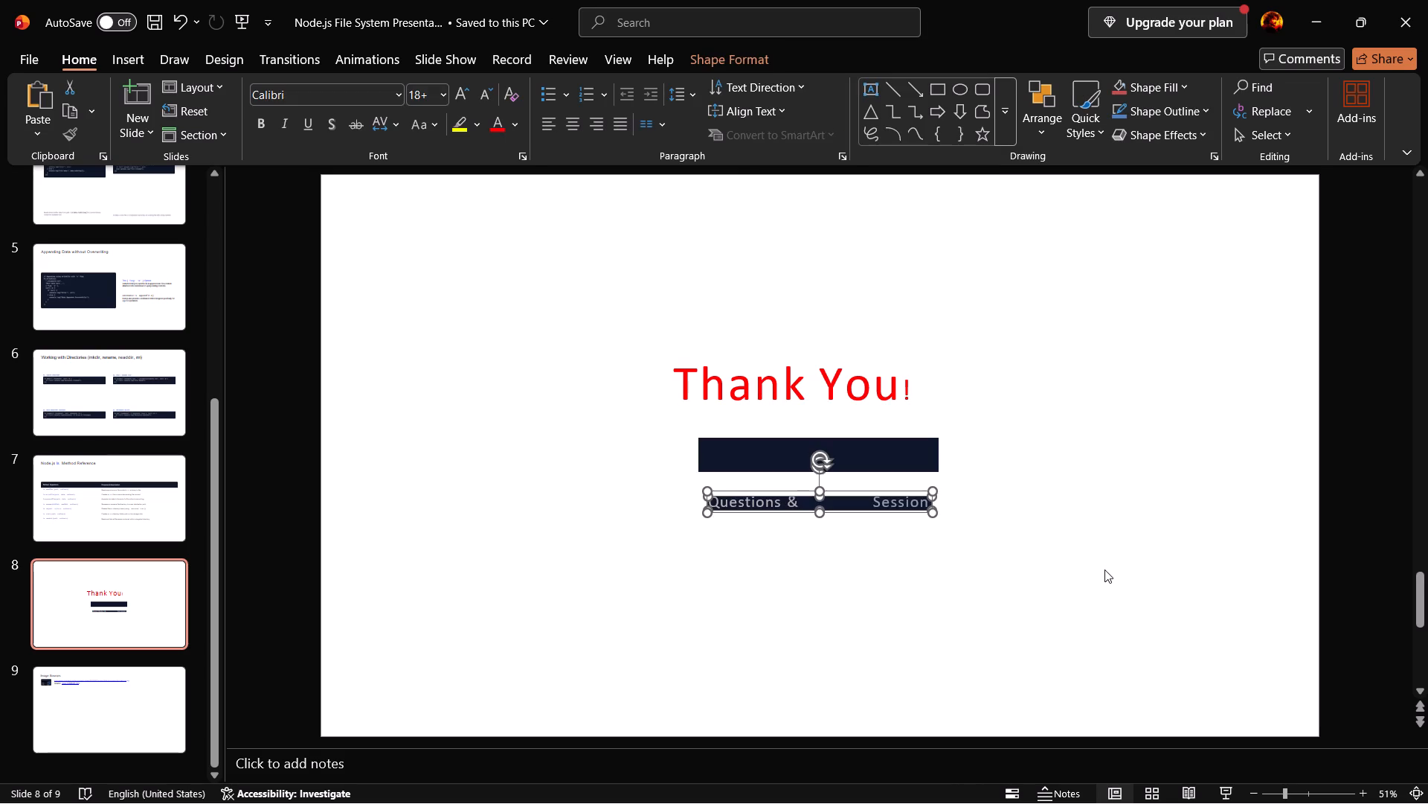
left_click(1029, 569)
Move the "Thank You!" text box back down and slightly right so the heading sits over the dark bar.
left_click_drag(791, 389, 860, 460)
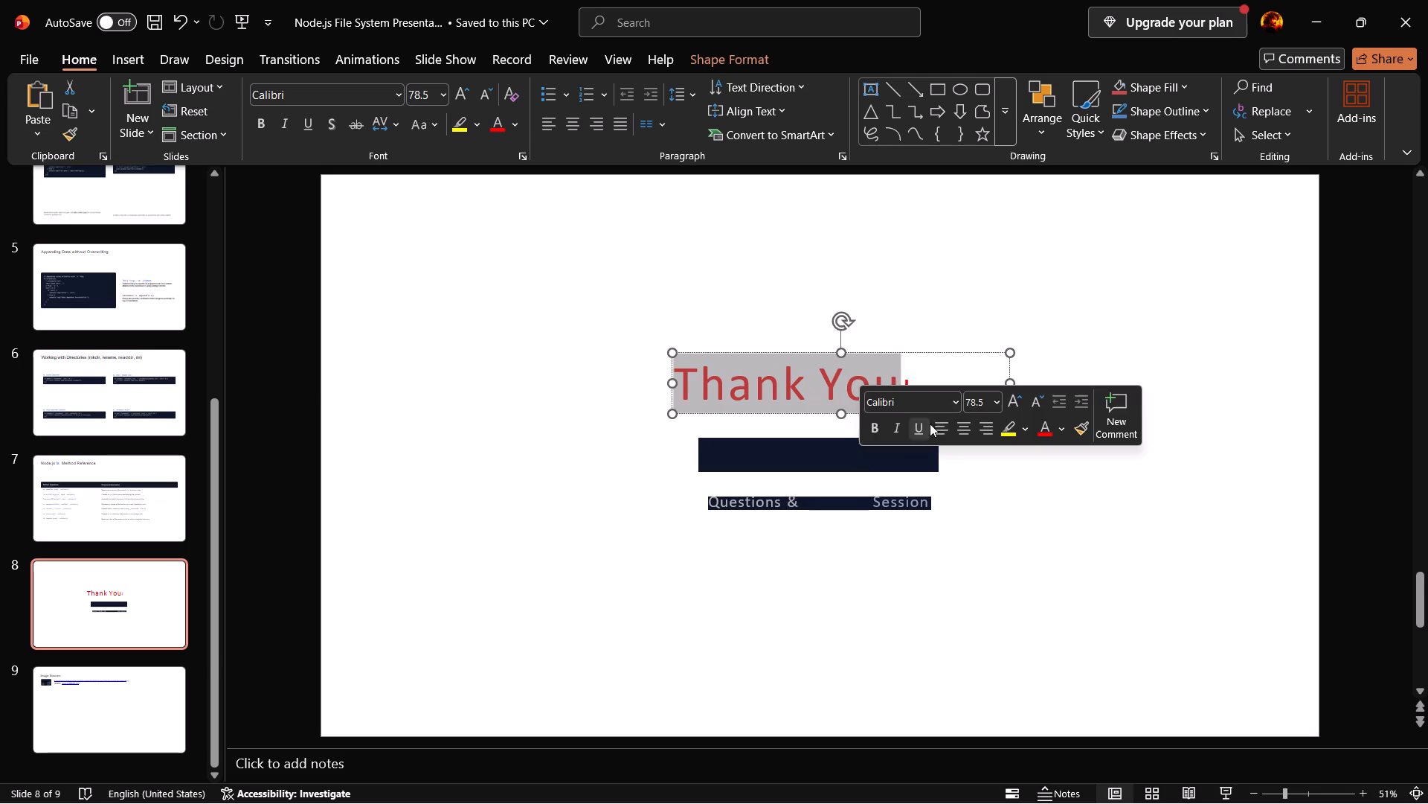
left_click(931, 375)
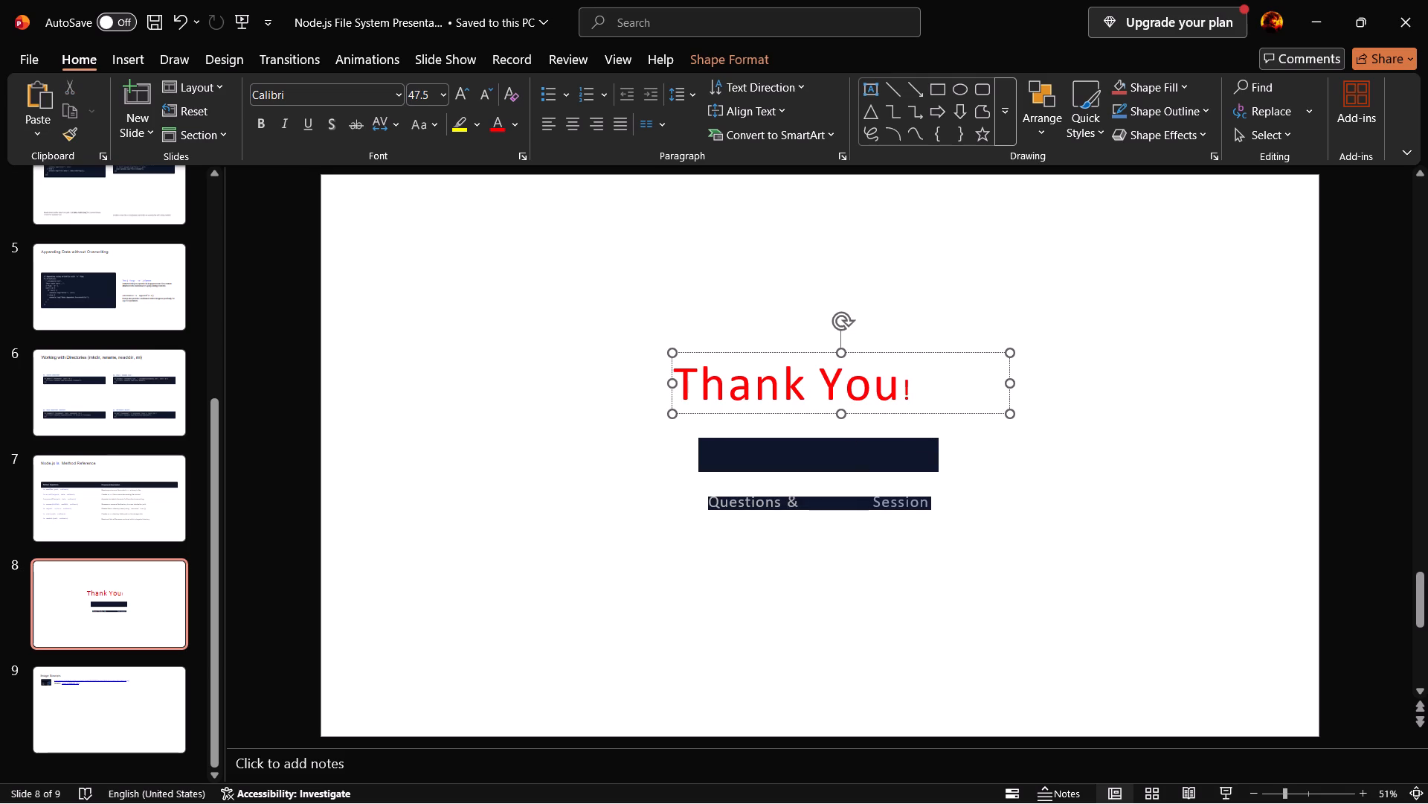
left_click_drag(1010, 367, 1035, 439)
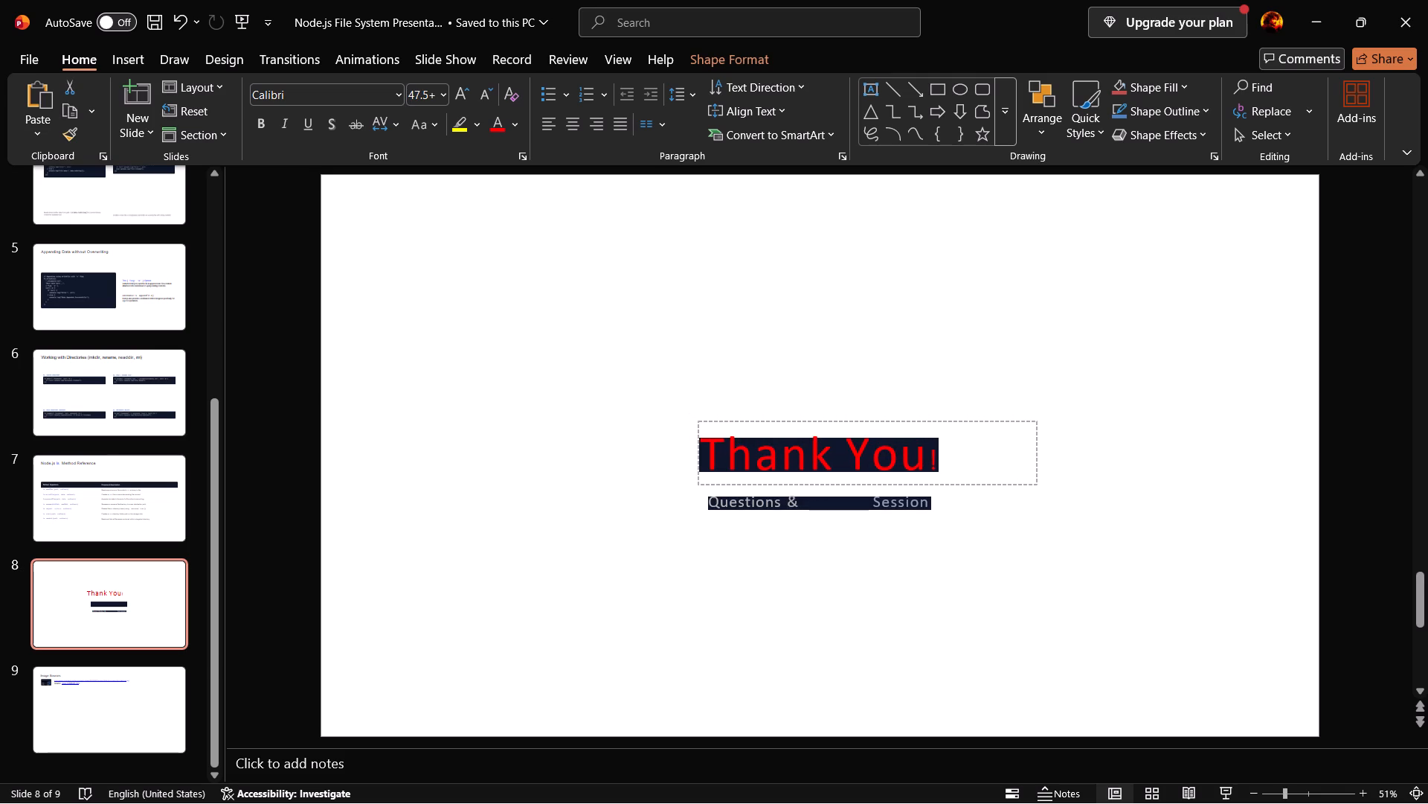
left_click_drag(1035, 439, 1037, 433)
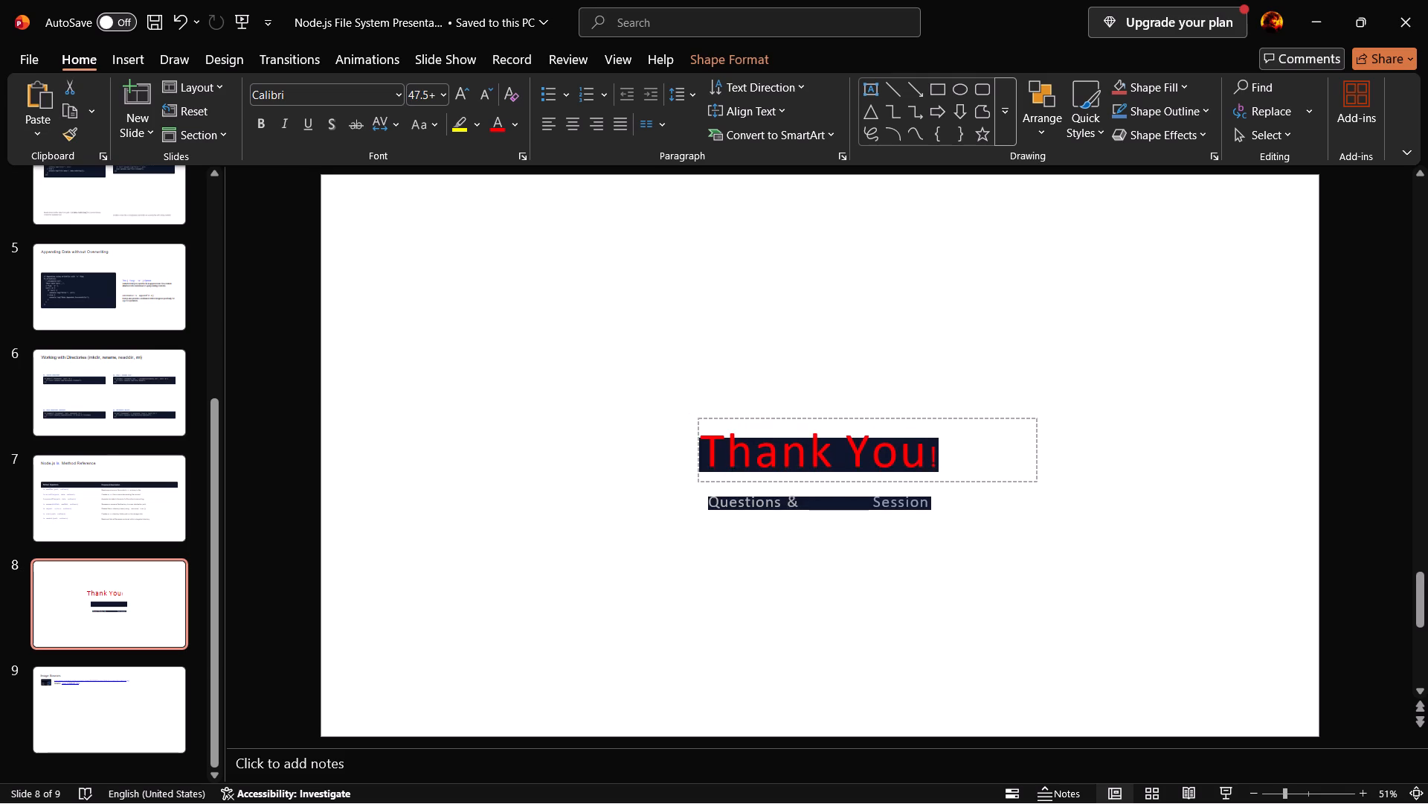
left_click_drag(1037, 433, 1037, 435)
left_click(1175, 415)
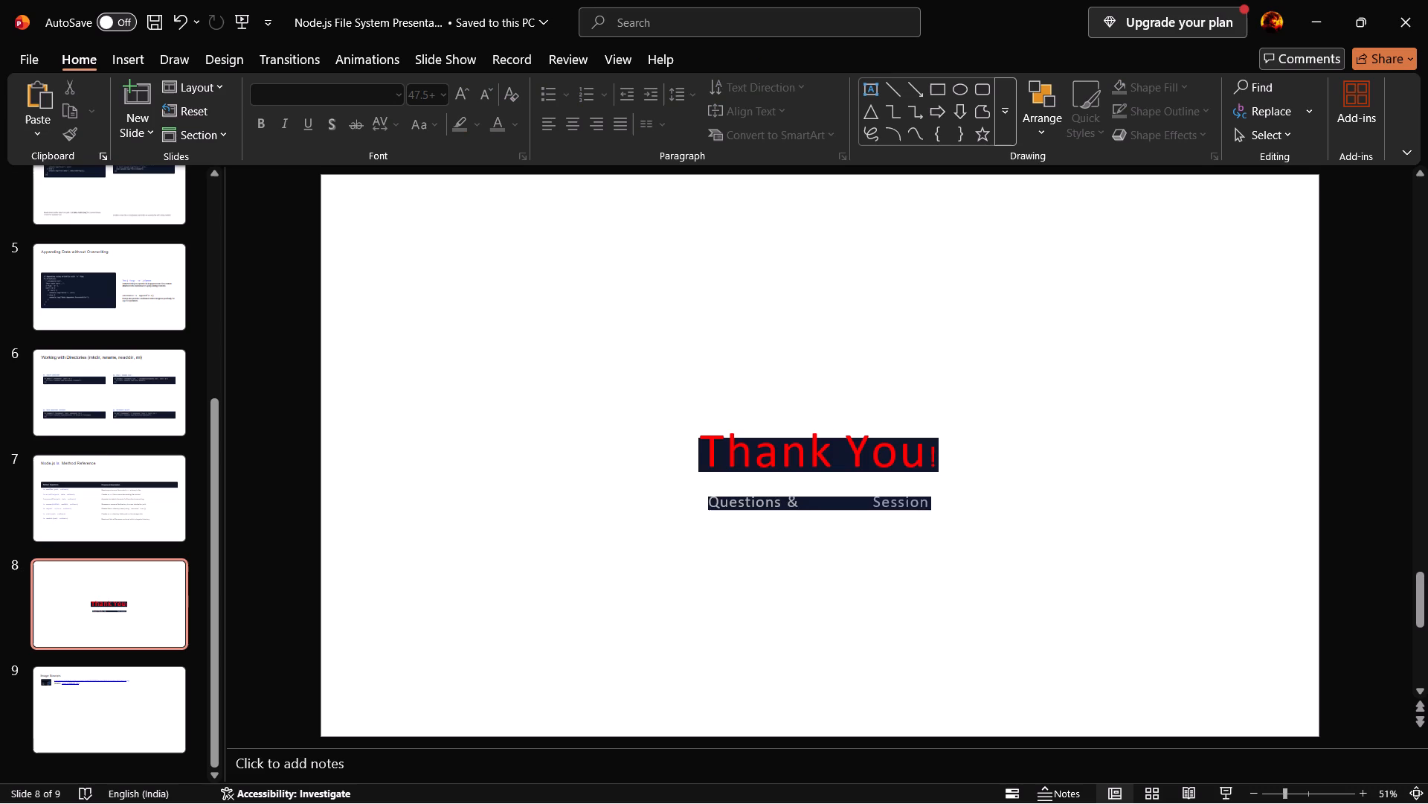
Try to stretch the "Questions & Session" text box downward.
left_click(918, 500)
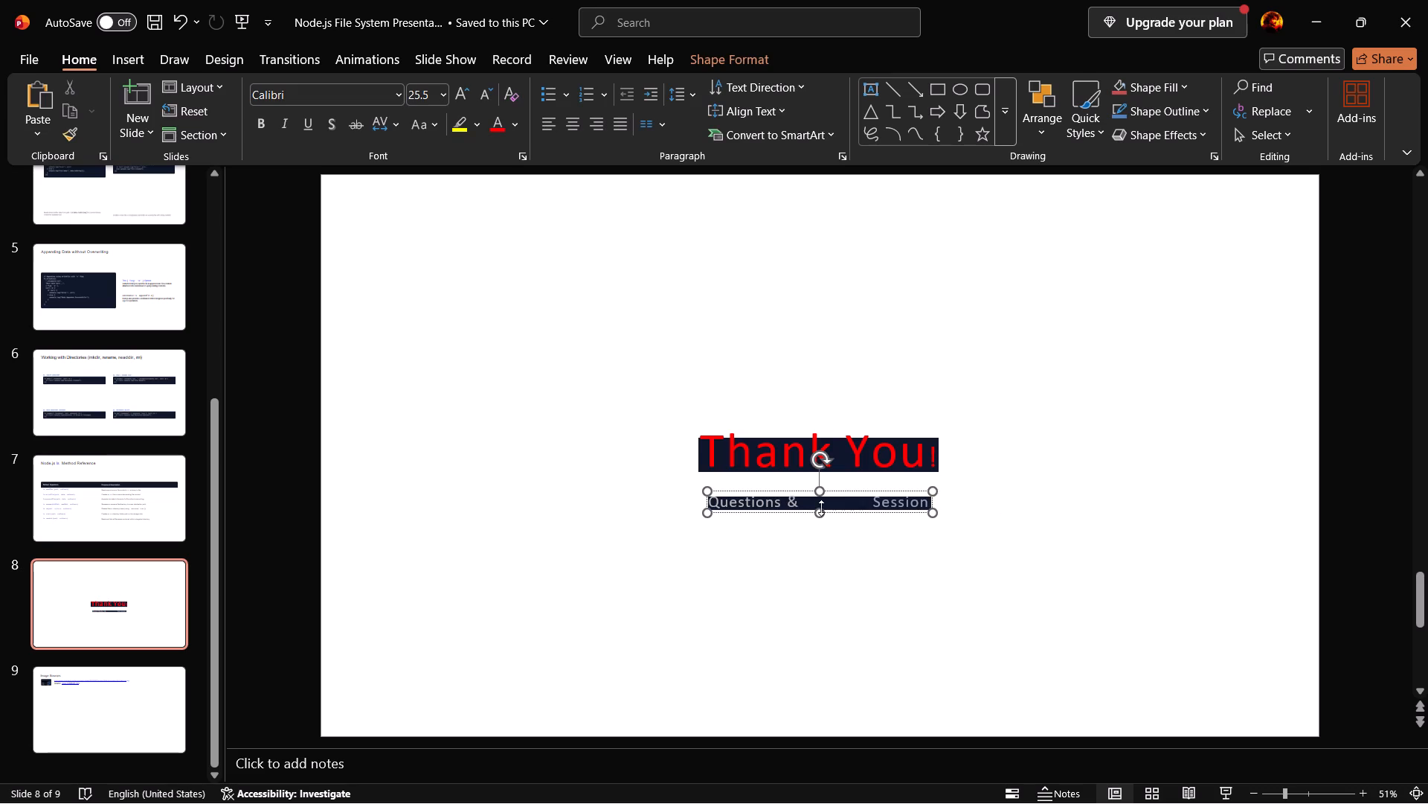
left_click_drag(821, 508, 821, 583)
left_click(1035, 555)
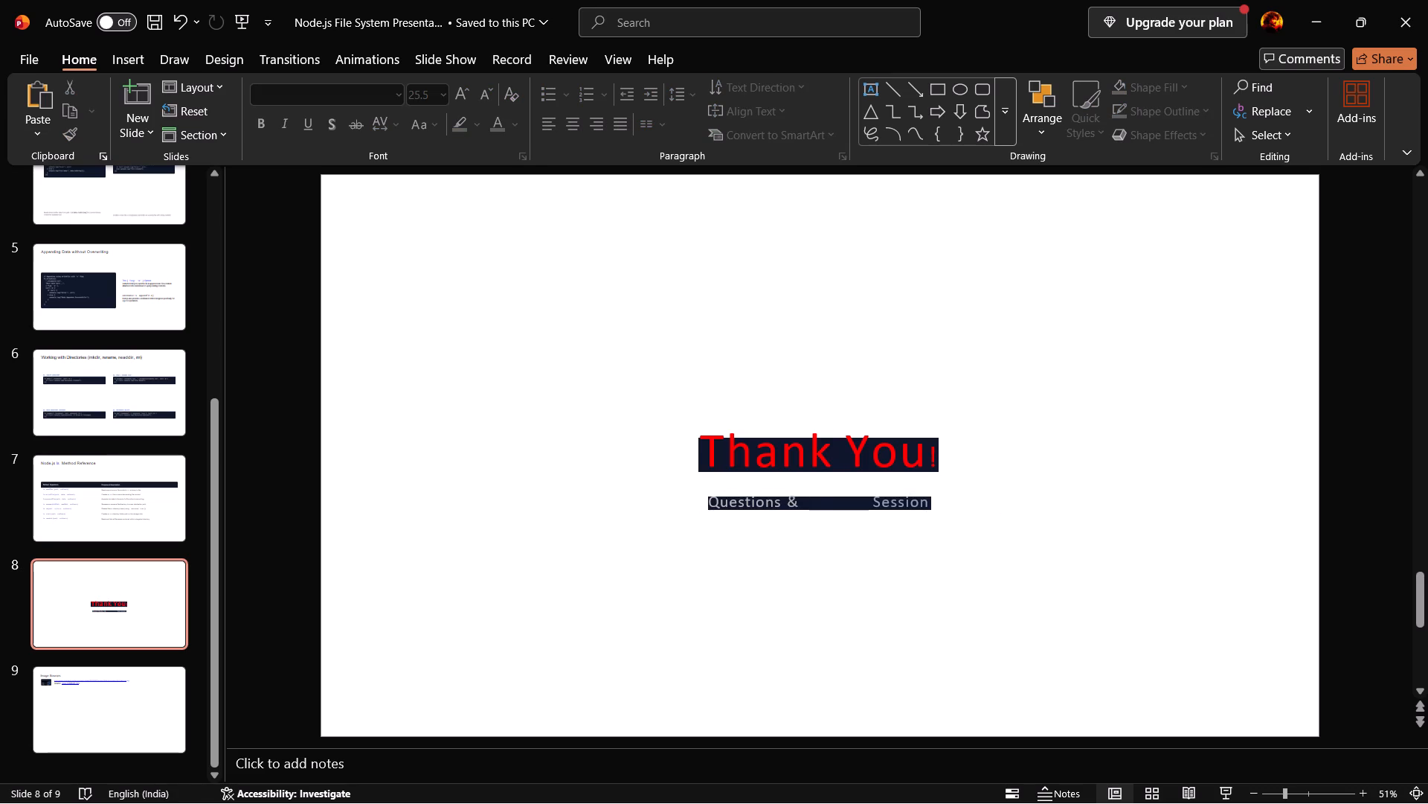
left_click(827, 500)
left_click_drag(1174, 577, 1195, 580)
Remove the Image Sources slide at the end of the presentation.
left_click(155, 588)
left_click(104, 701)
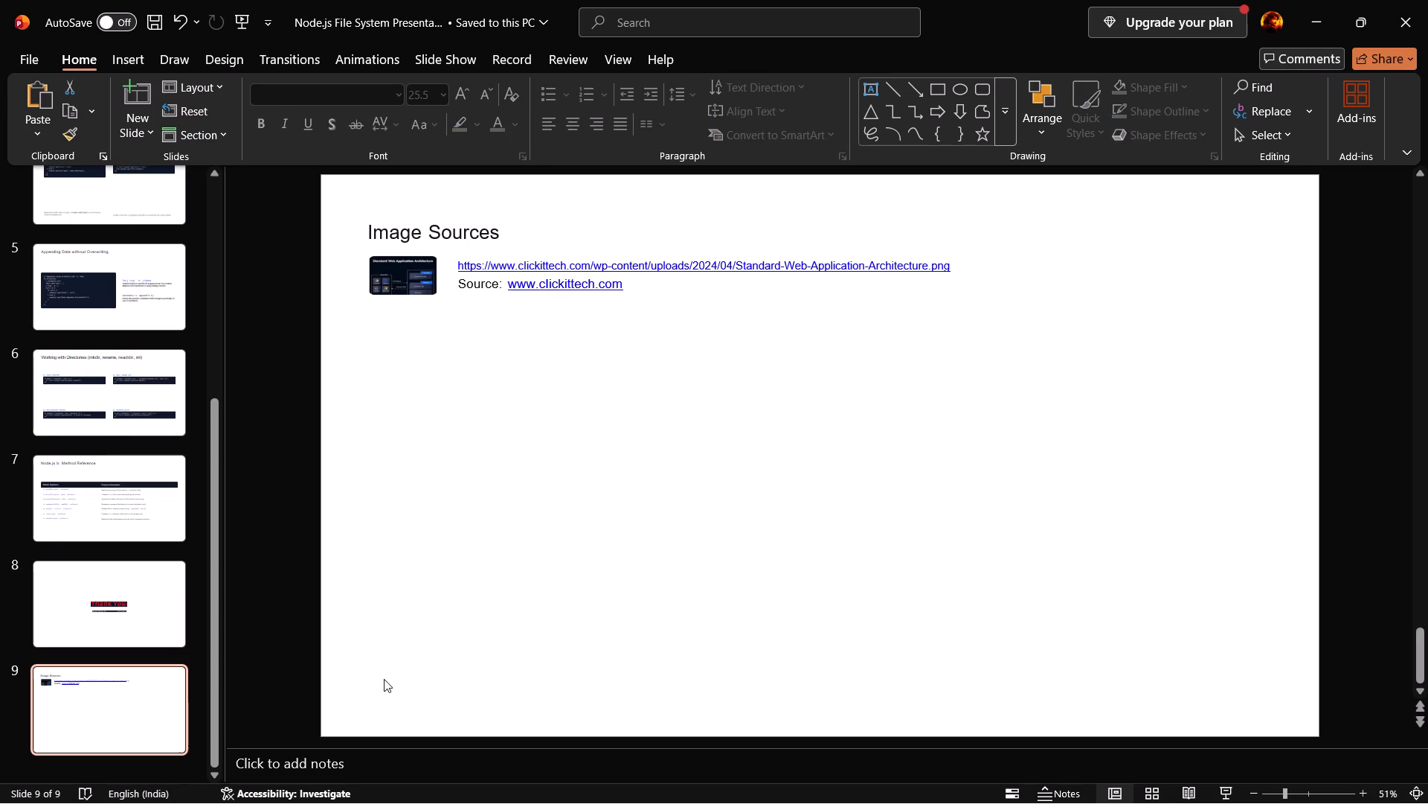
left_click(566, 362)
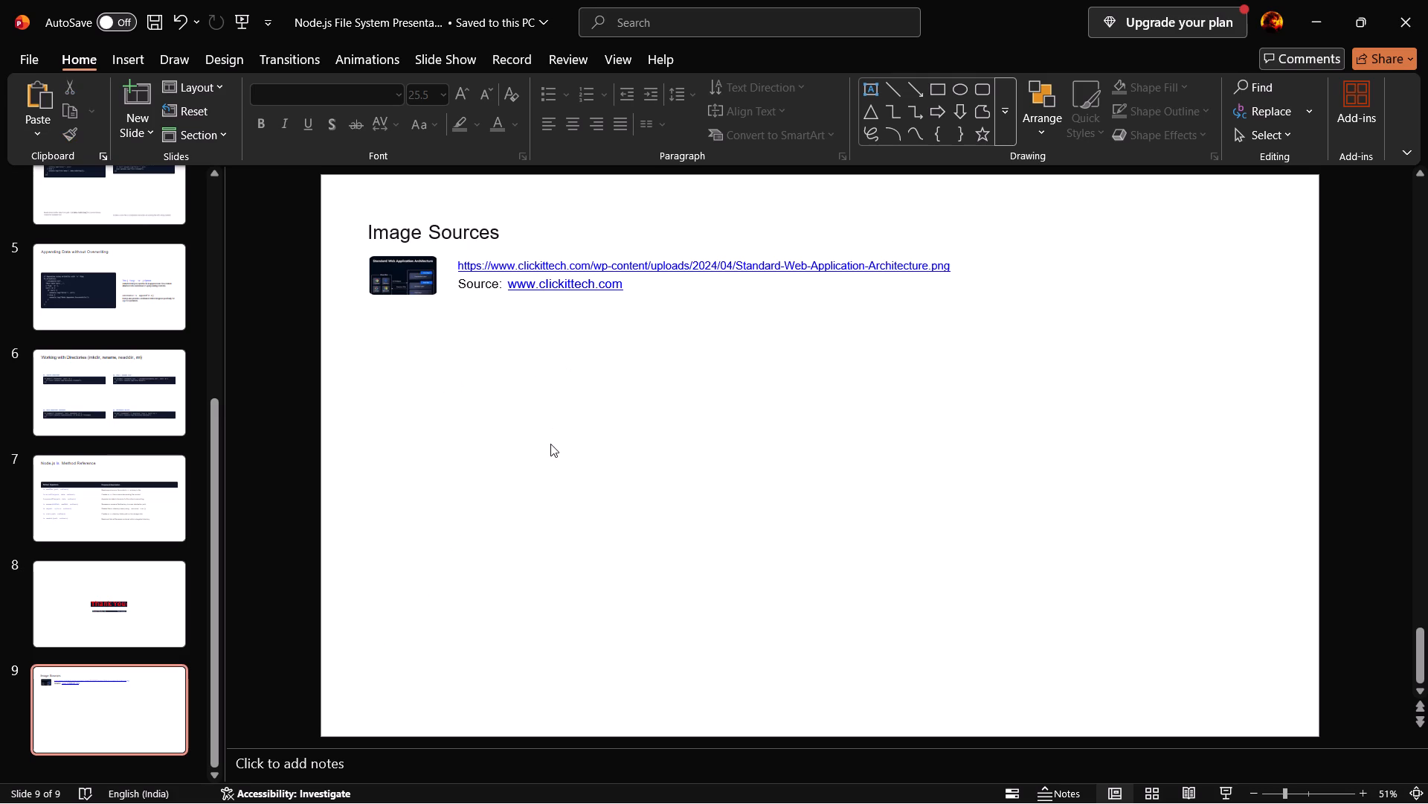
key("Delete")
right_click(112, 691)
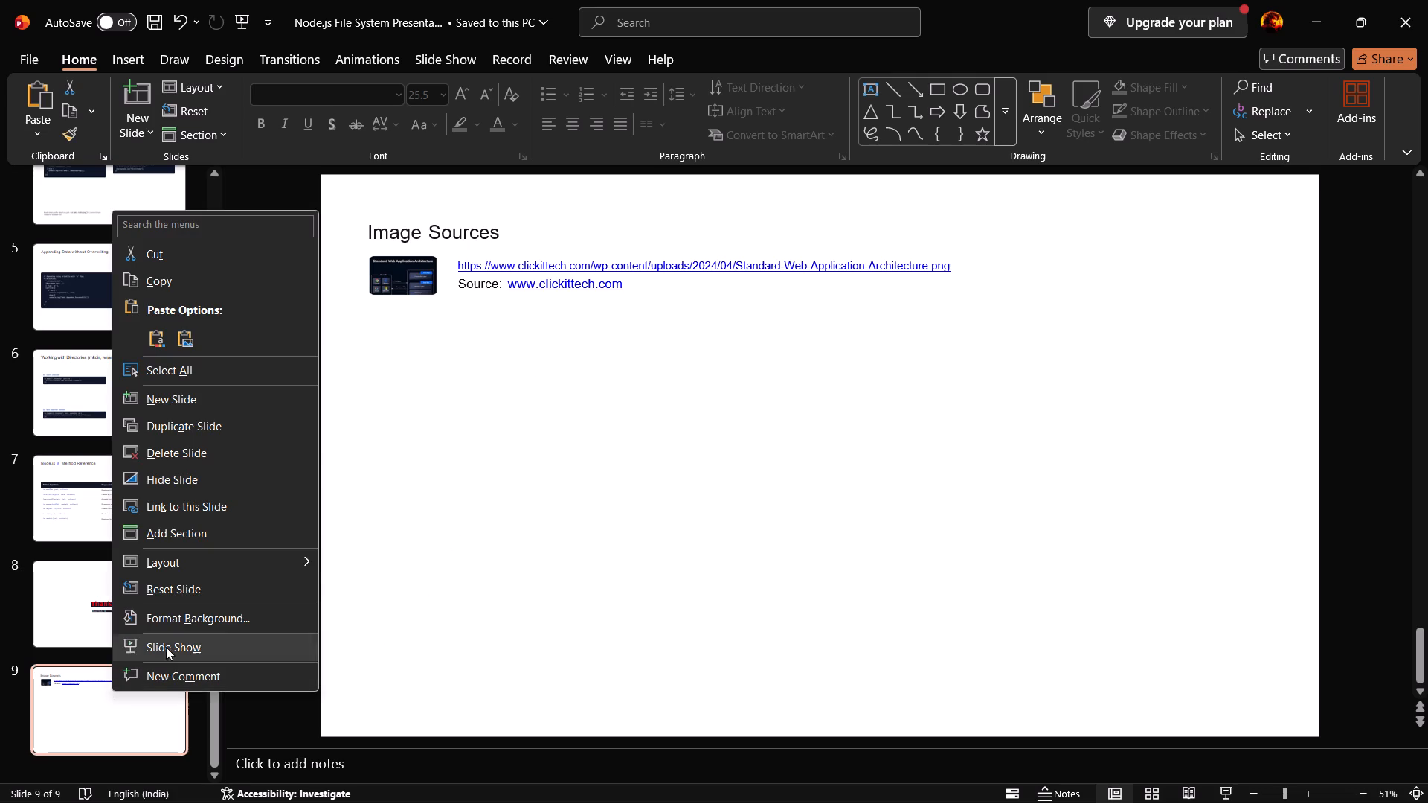
left_click(181, 252)
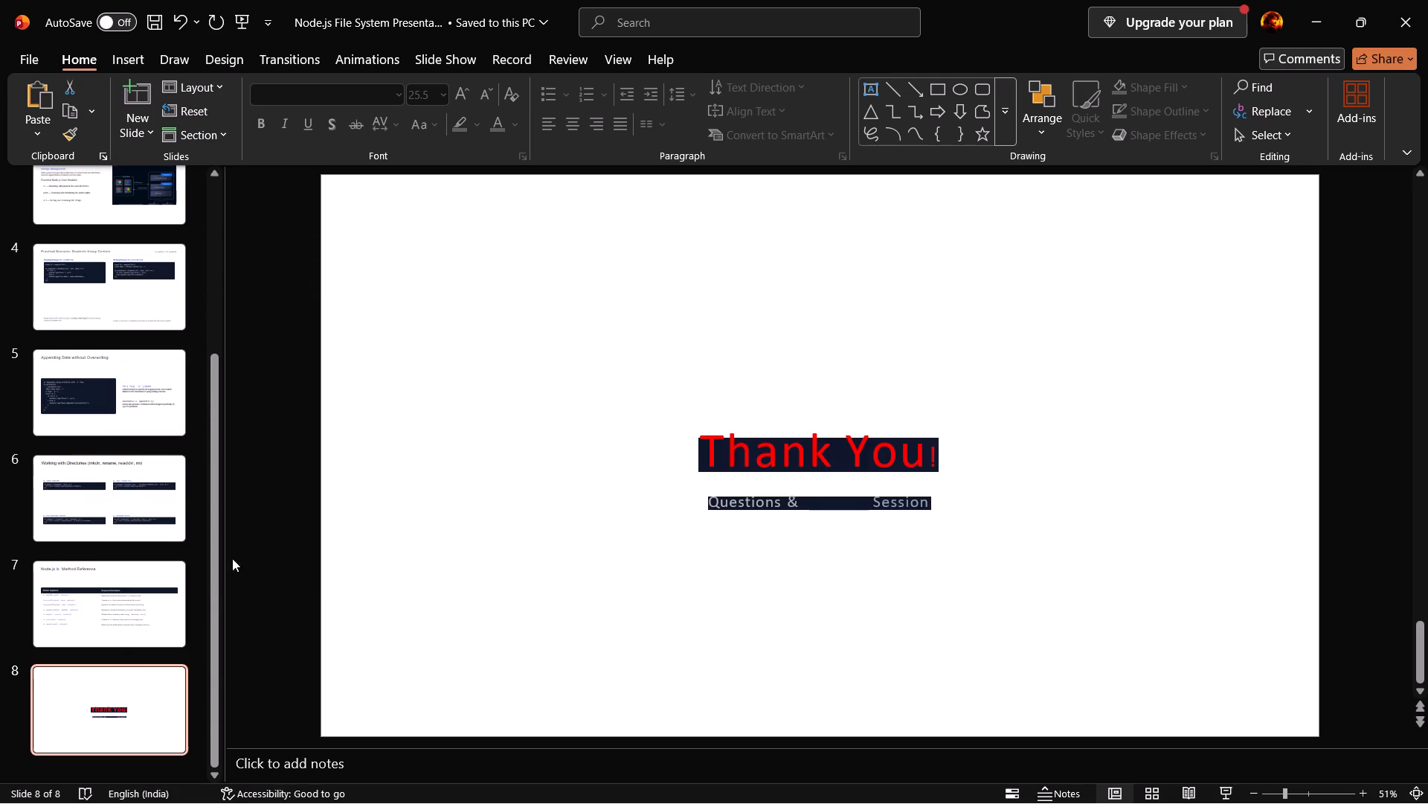
Review slides 7 back to 3 in the shortened presentation.
left_click(499, 576)
left_click(104, 570)
left_click(95, 497)
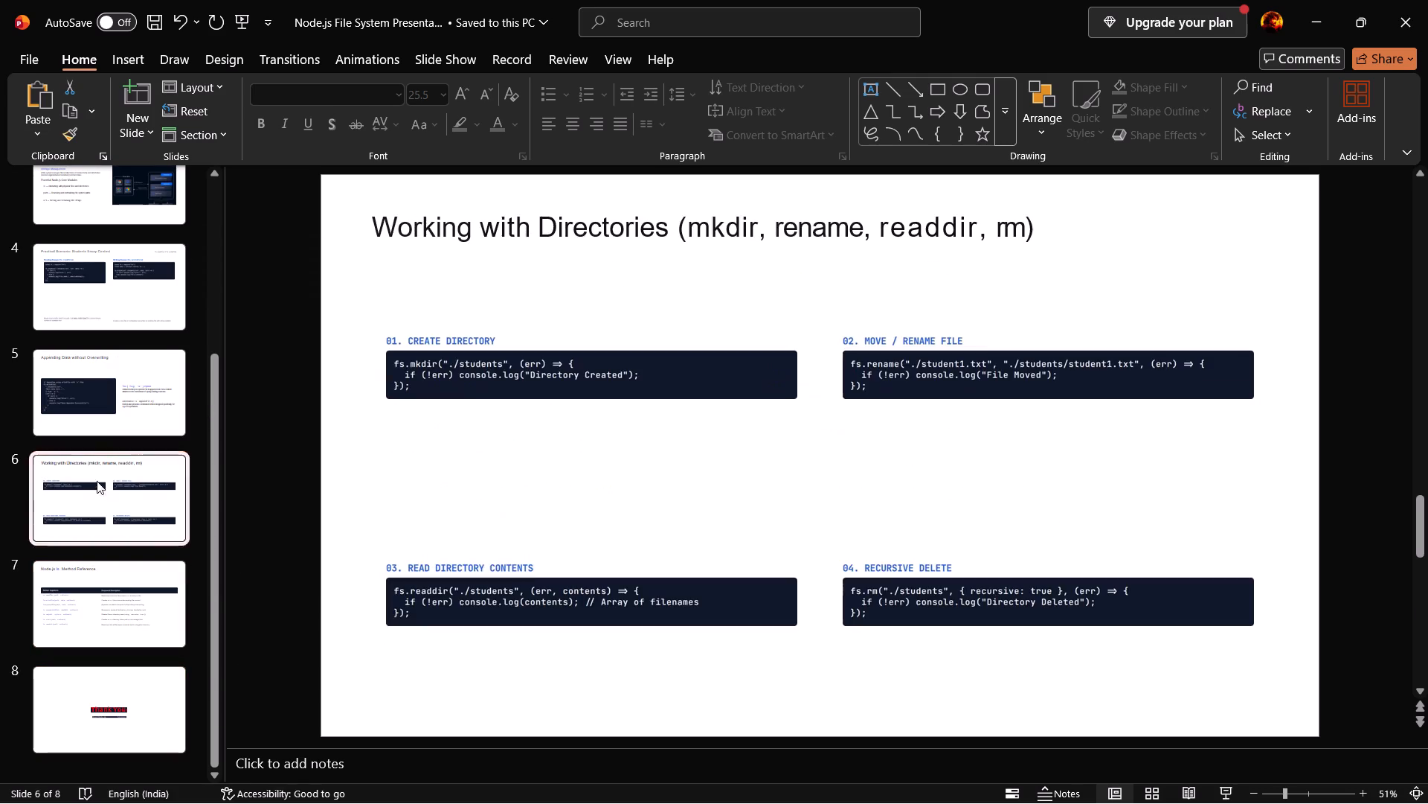
left_click(97, 412)
left_click(97, 322)
left_click_drag(109, 205, 109, 197)
scroll(153, 416, "up", 4)
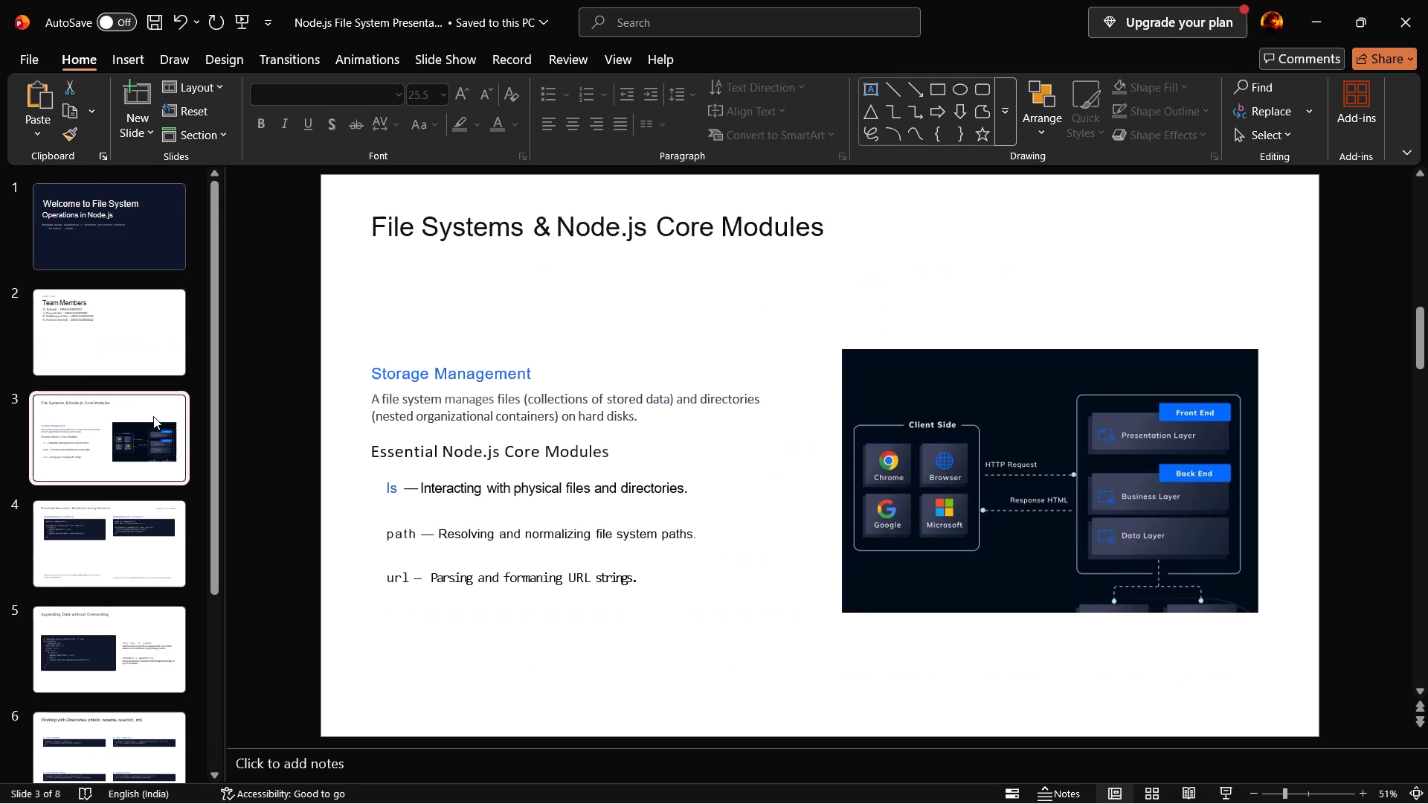
Save the Node.js File System presentation and close it.
key("ctrl+s")
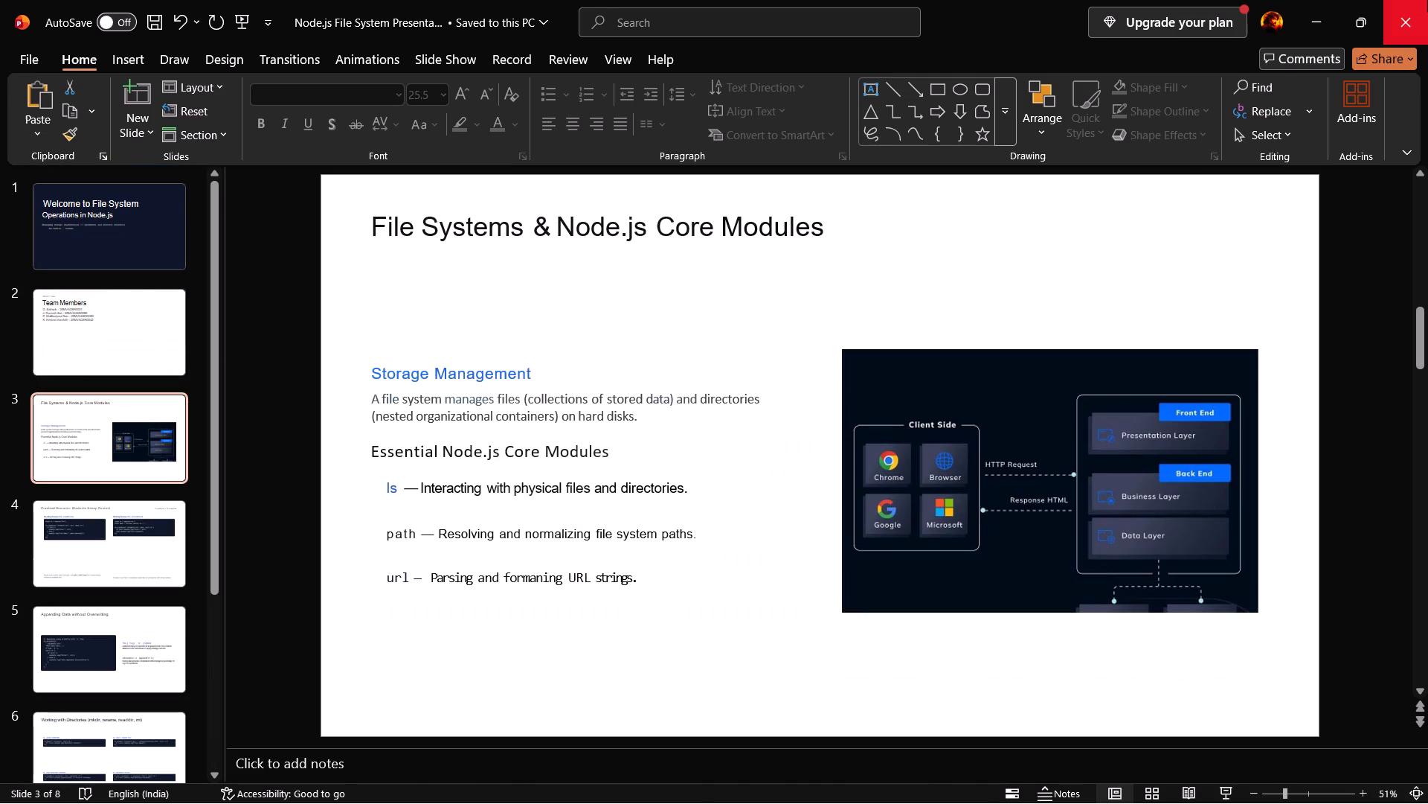
left_click(1426, 10)
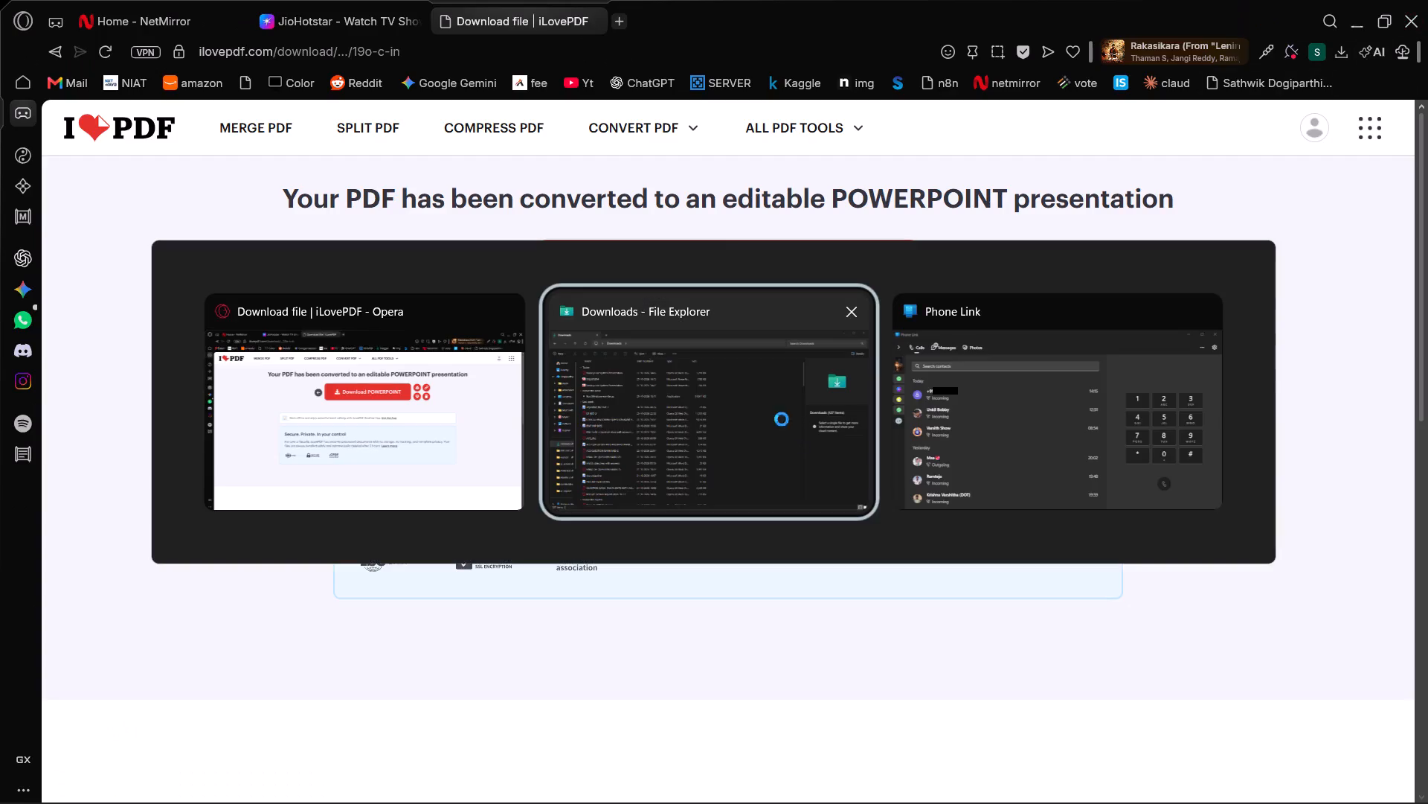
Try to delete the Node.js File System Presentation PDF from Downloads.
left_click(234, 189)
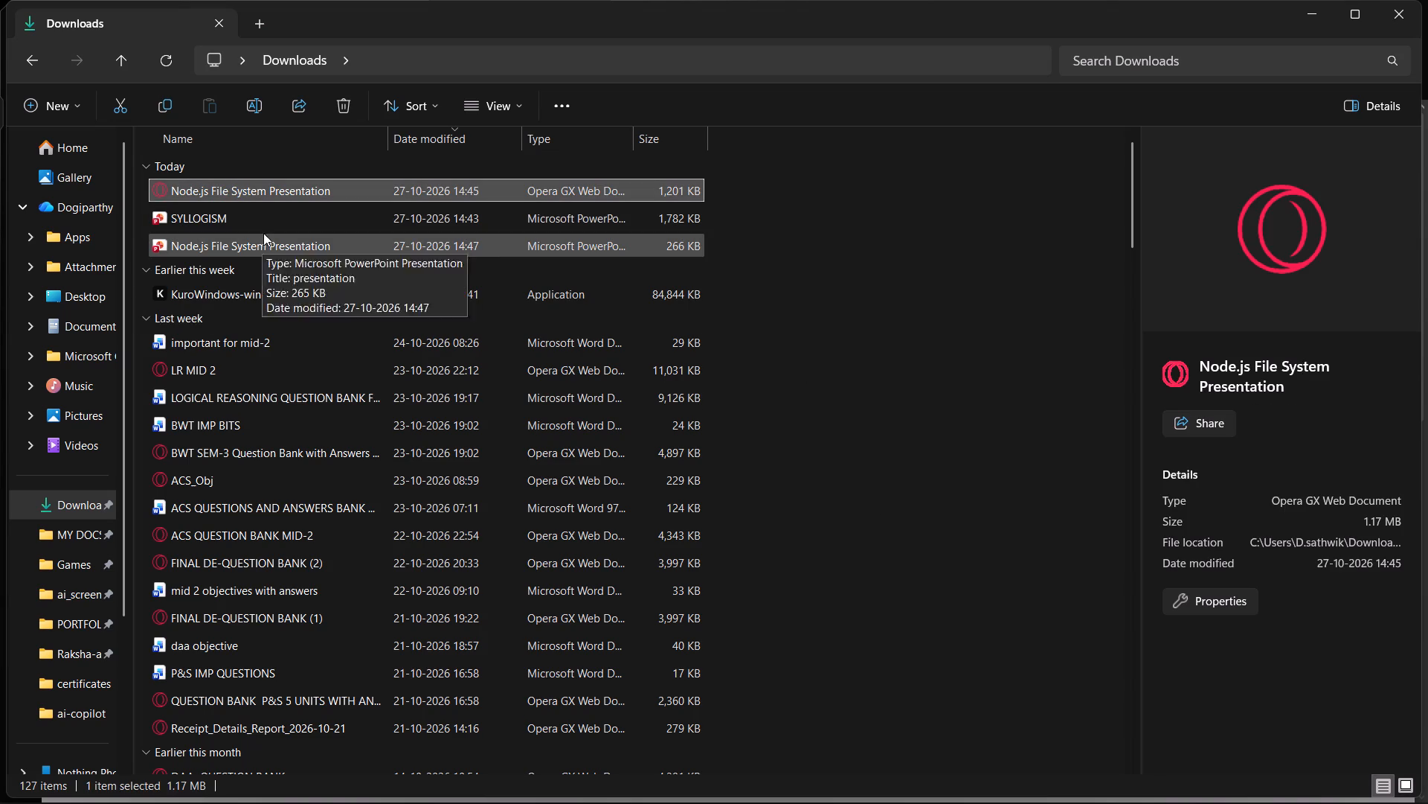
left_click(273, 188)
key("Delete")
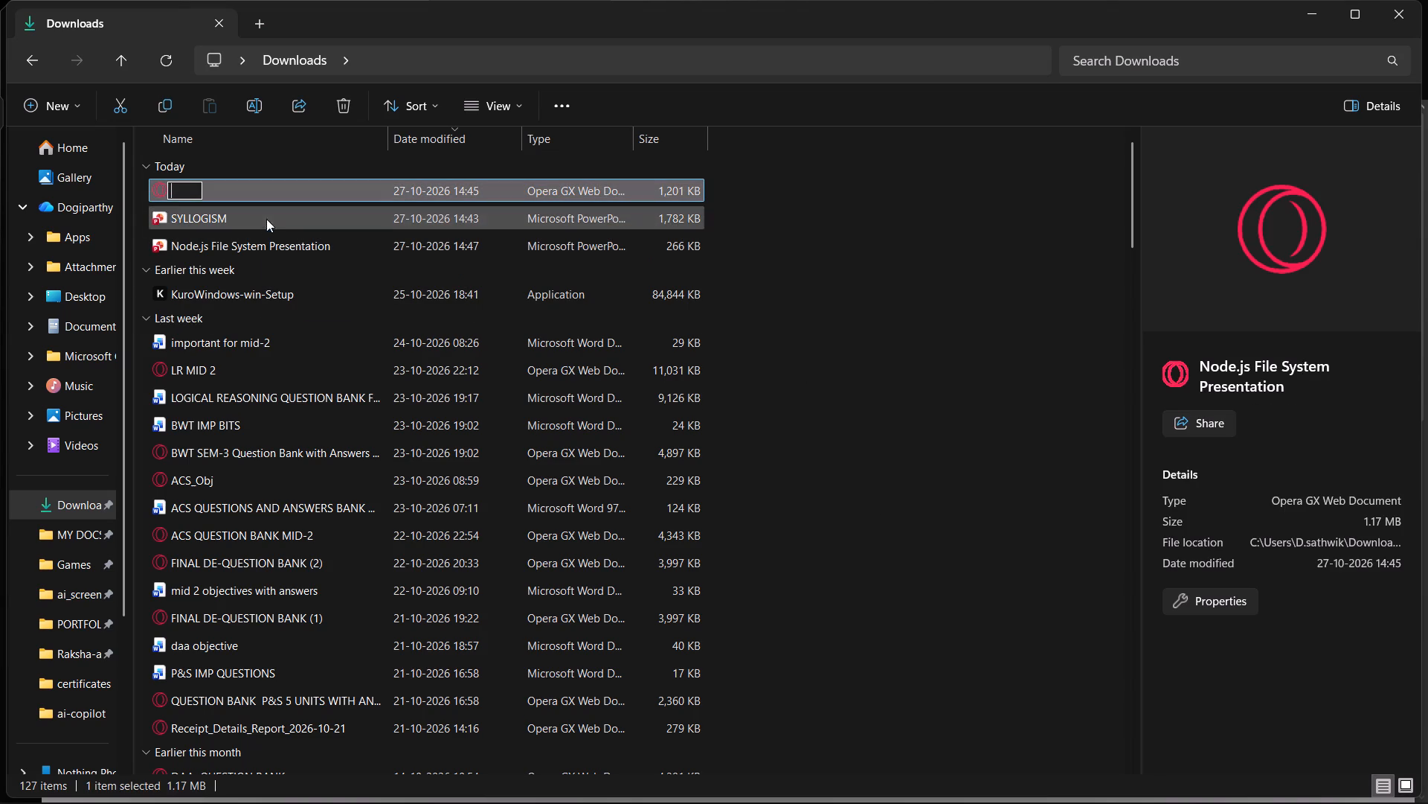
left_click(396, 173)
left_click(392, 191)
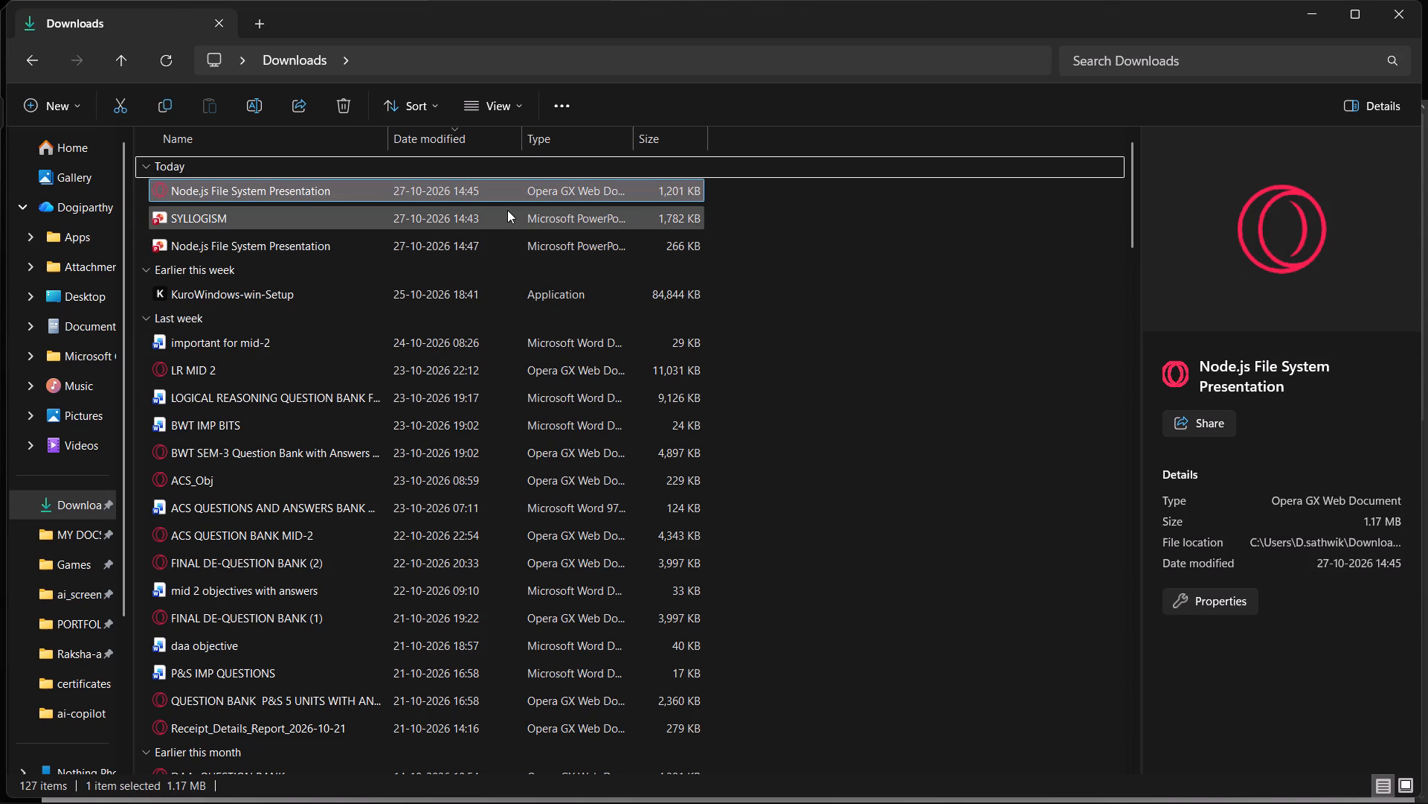
Reopen the Node.js File System PowerPoint file from Downloads, check its slides, and close it.
left_click(464, 229)
left_click(463, 243)
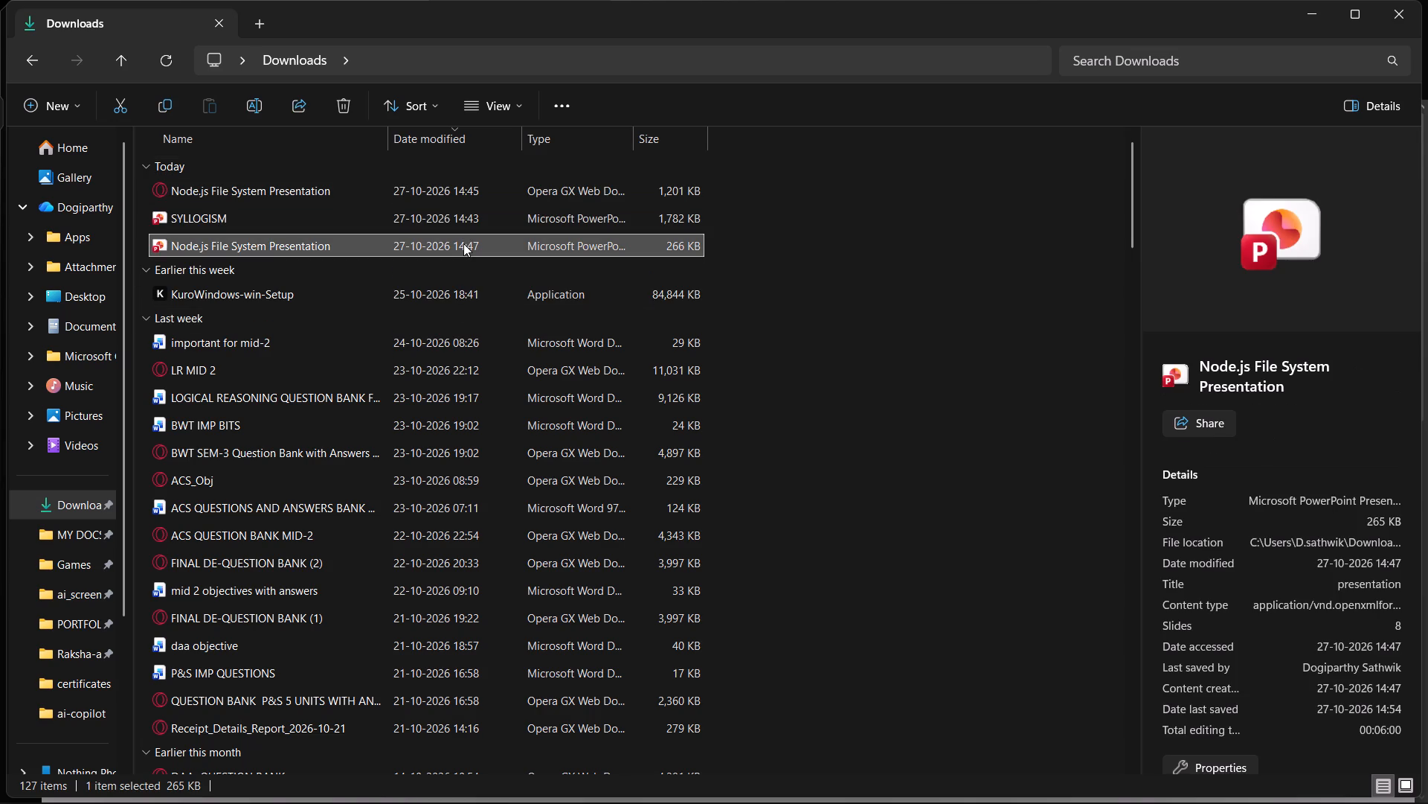
double_click(454, 237)
scroll(643, 399, "down", 4)
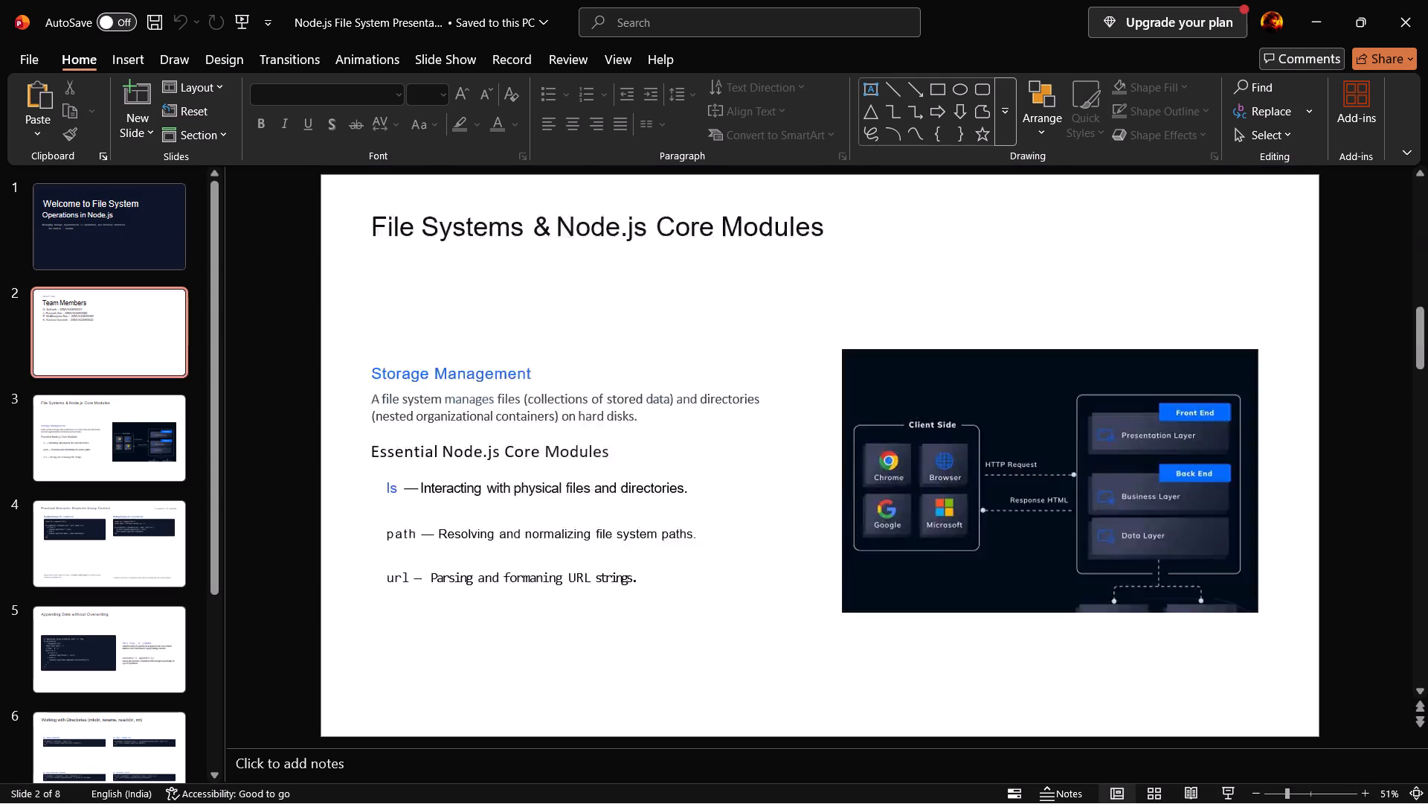
scroll(643, 399, "down", 11)
left_click(1405, 28)
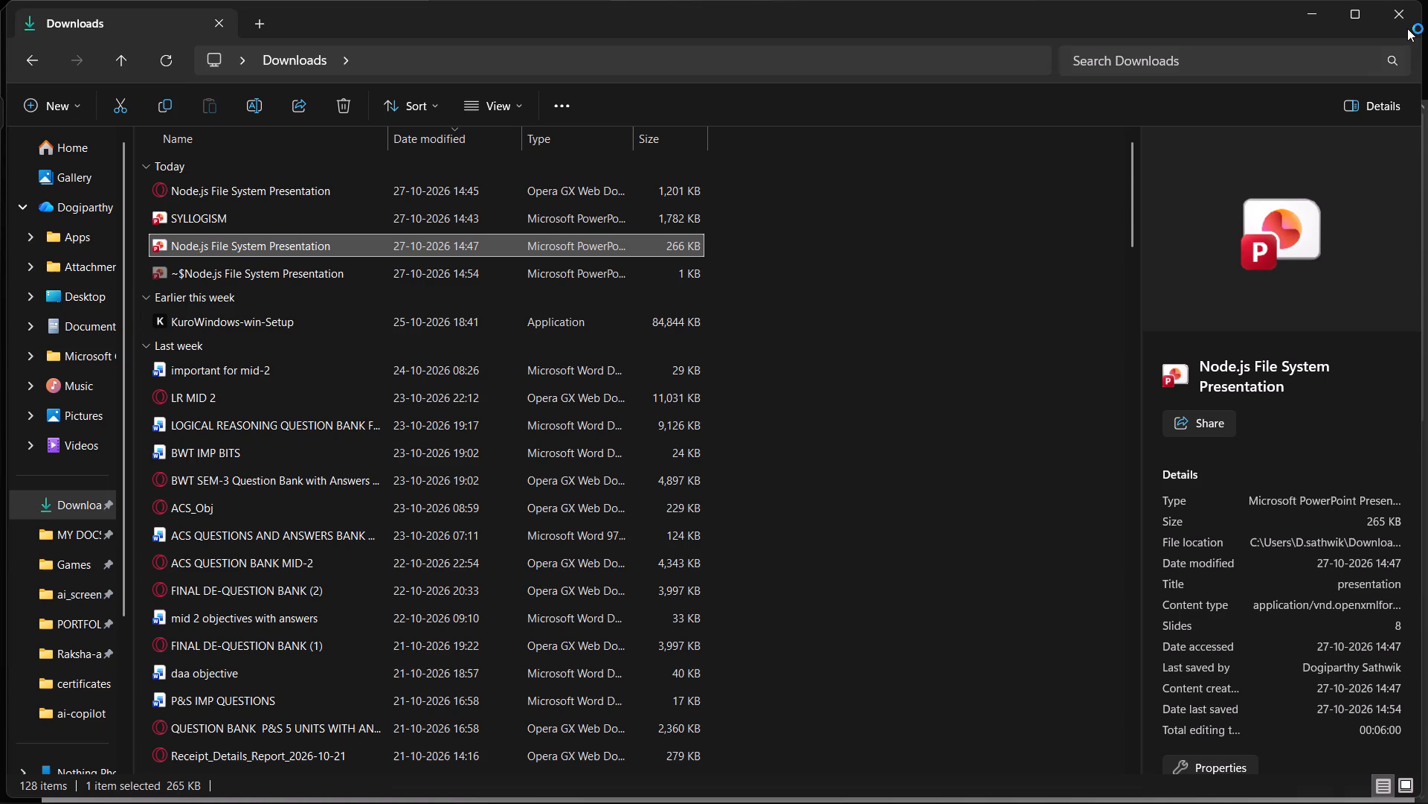
Delete the Node.js File System Presentation PDF from Downloads, keeping the PowerPoint version.
left_click(456, 188)
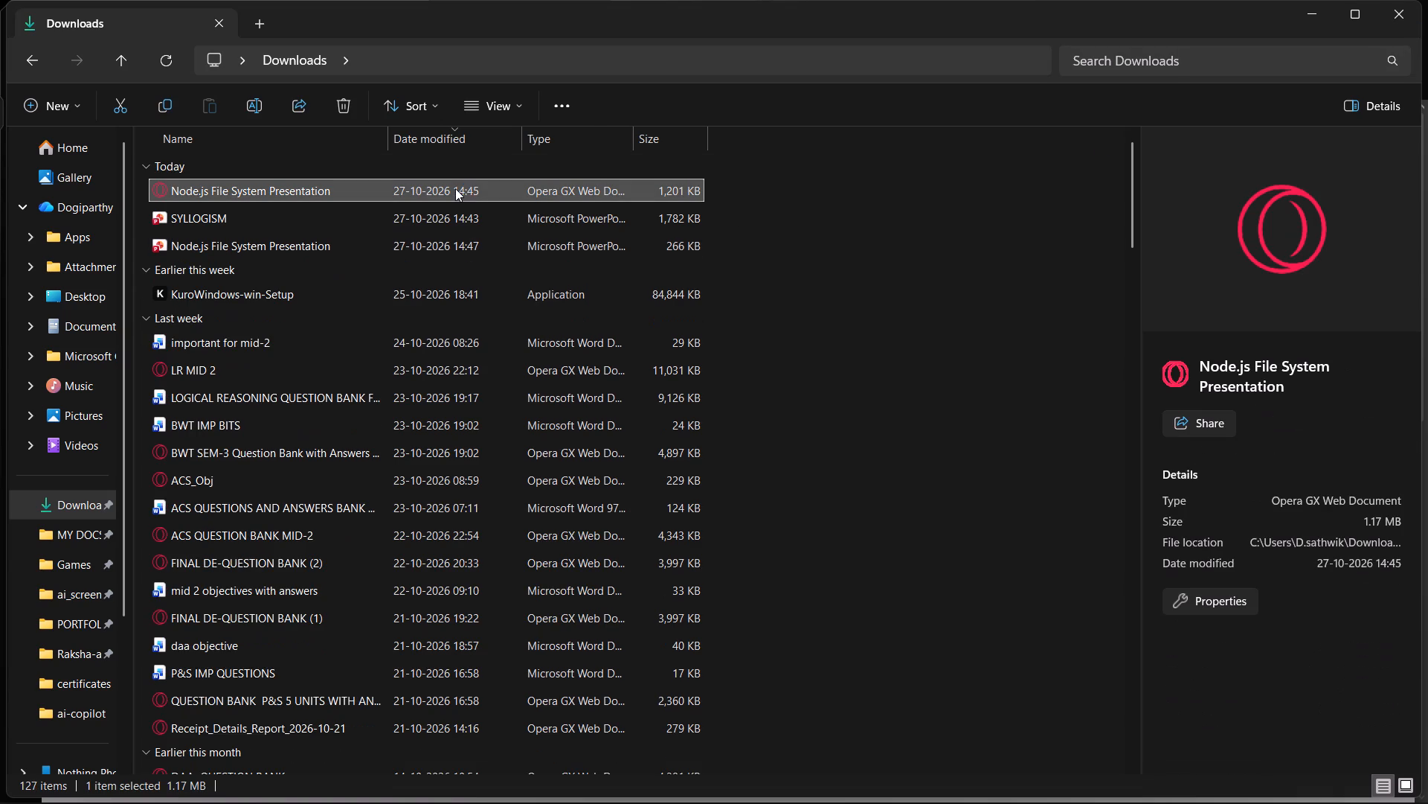
key("Delete")
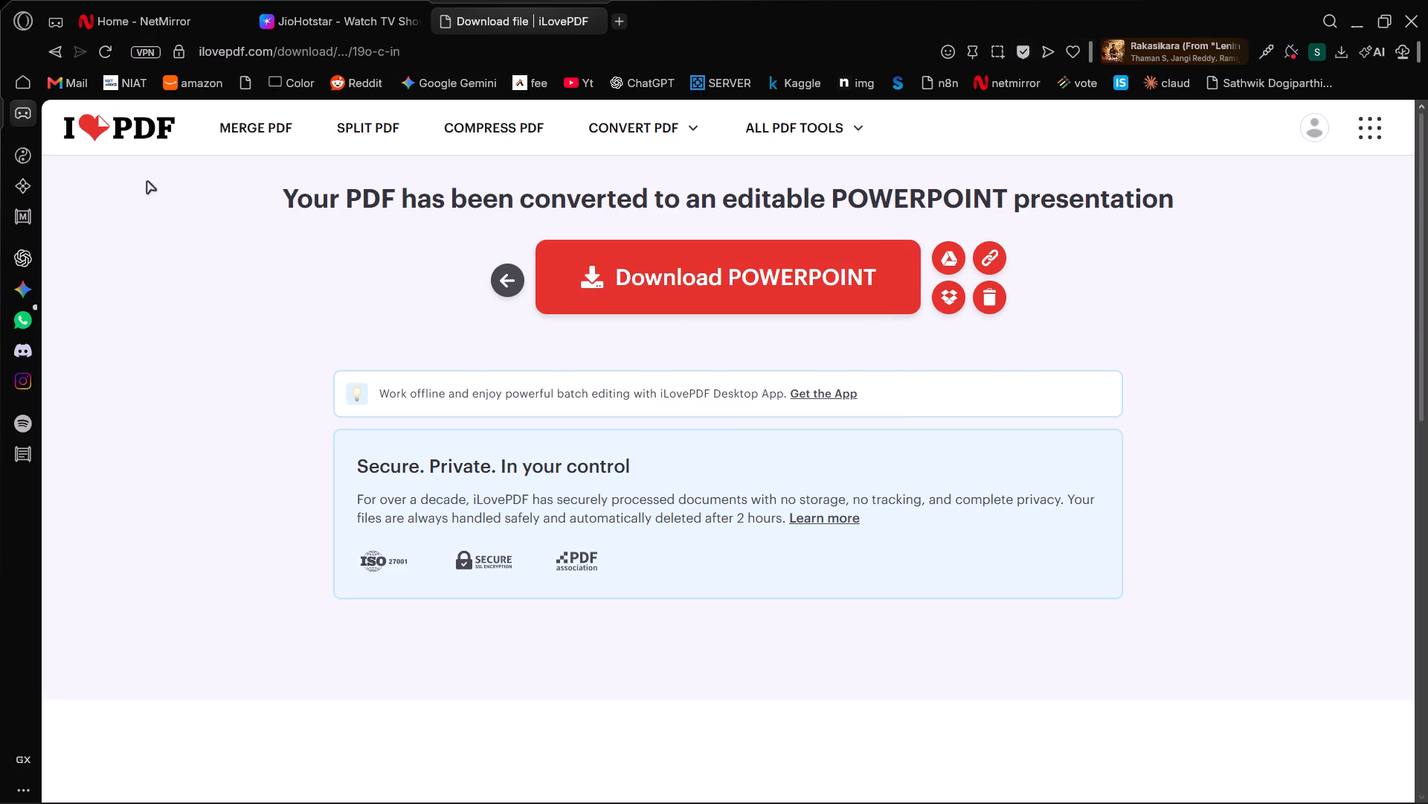
left_click(19, 323)
scroll(338, 368, "up", 2)
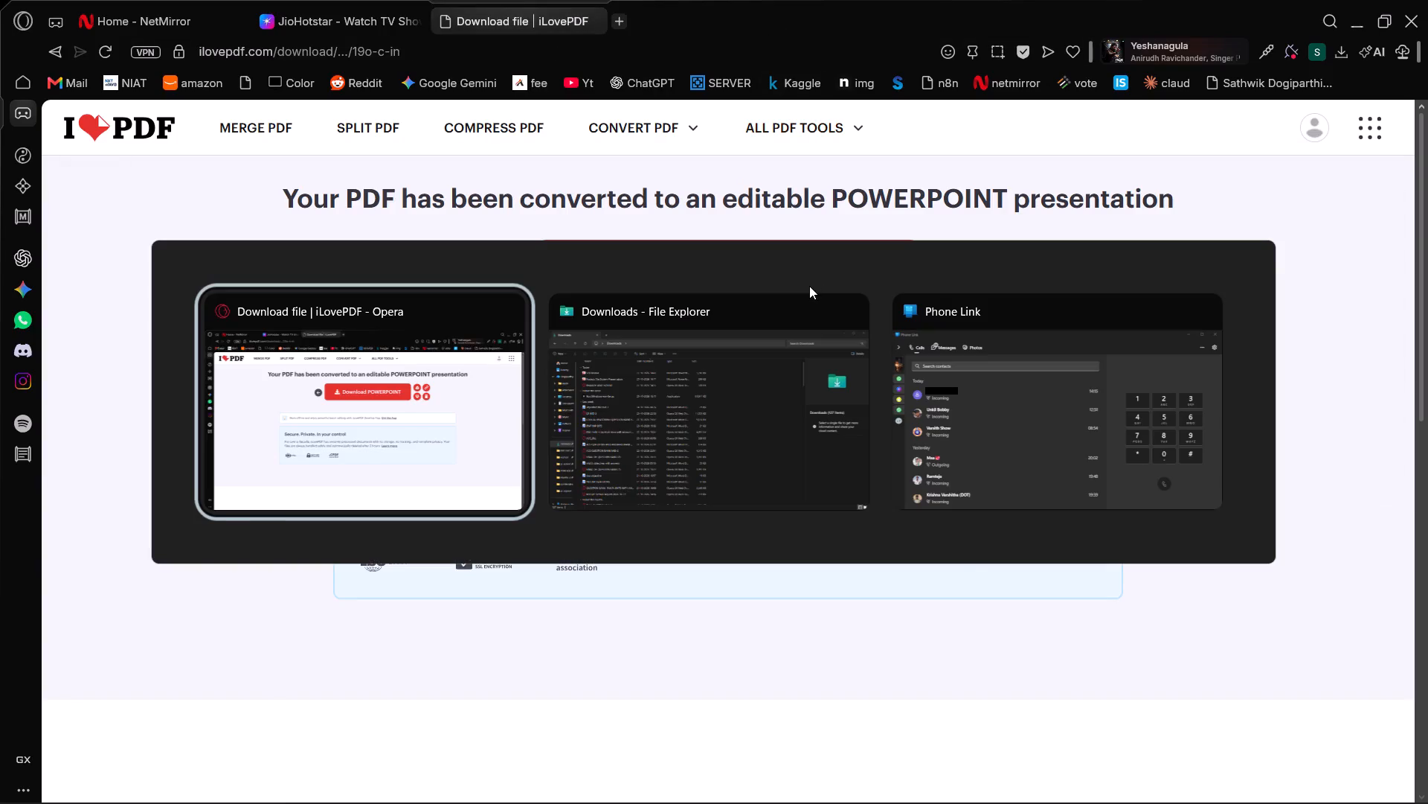
Convert the BRANCH-AND-BOUND PDF to PowerPoint with iLovePDF, download it, and open the presentation.
left_click(168, 115)
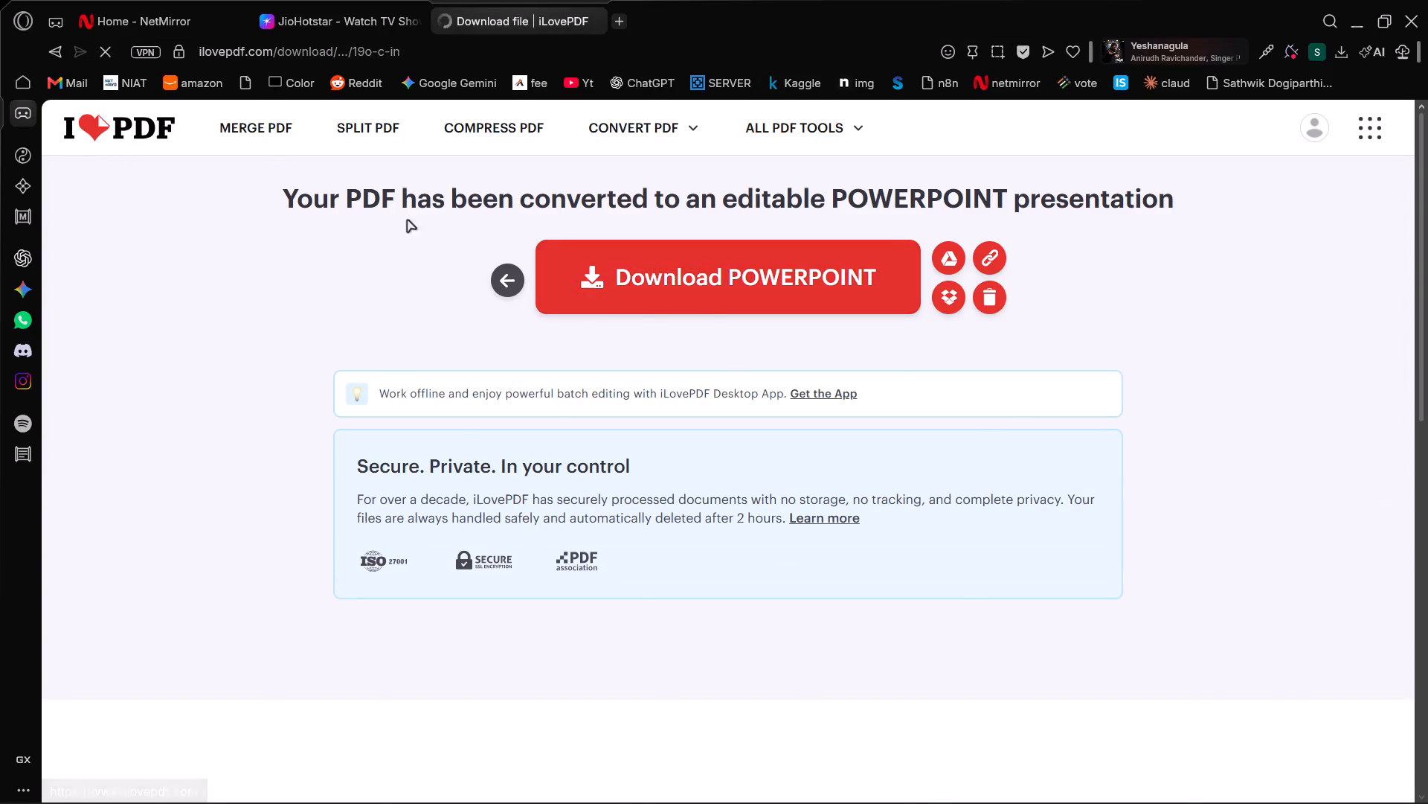
left_click(1213, 434)
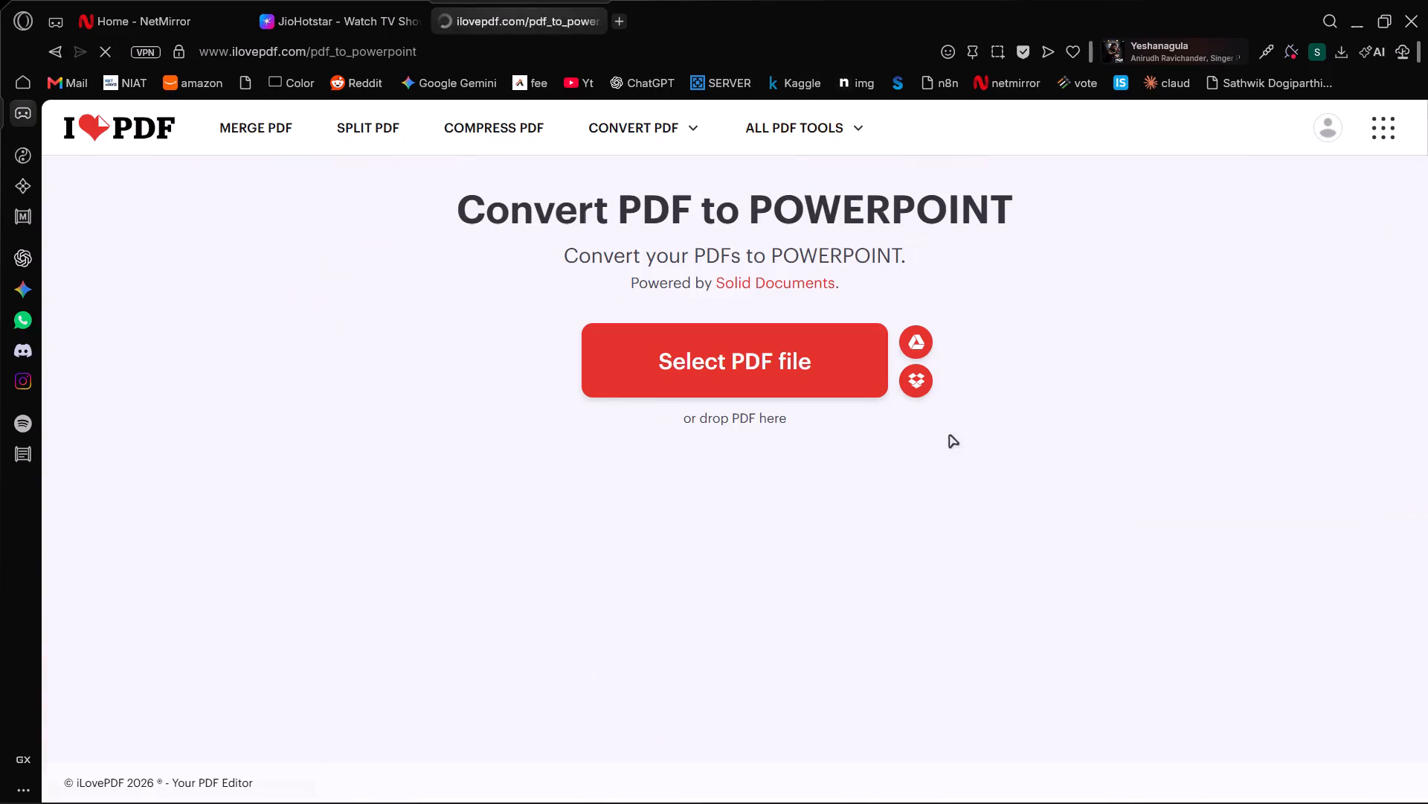
left_click(753, 357)
left_click(783, 535)
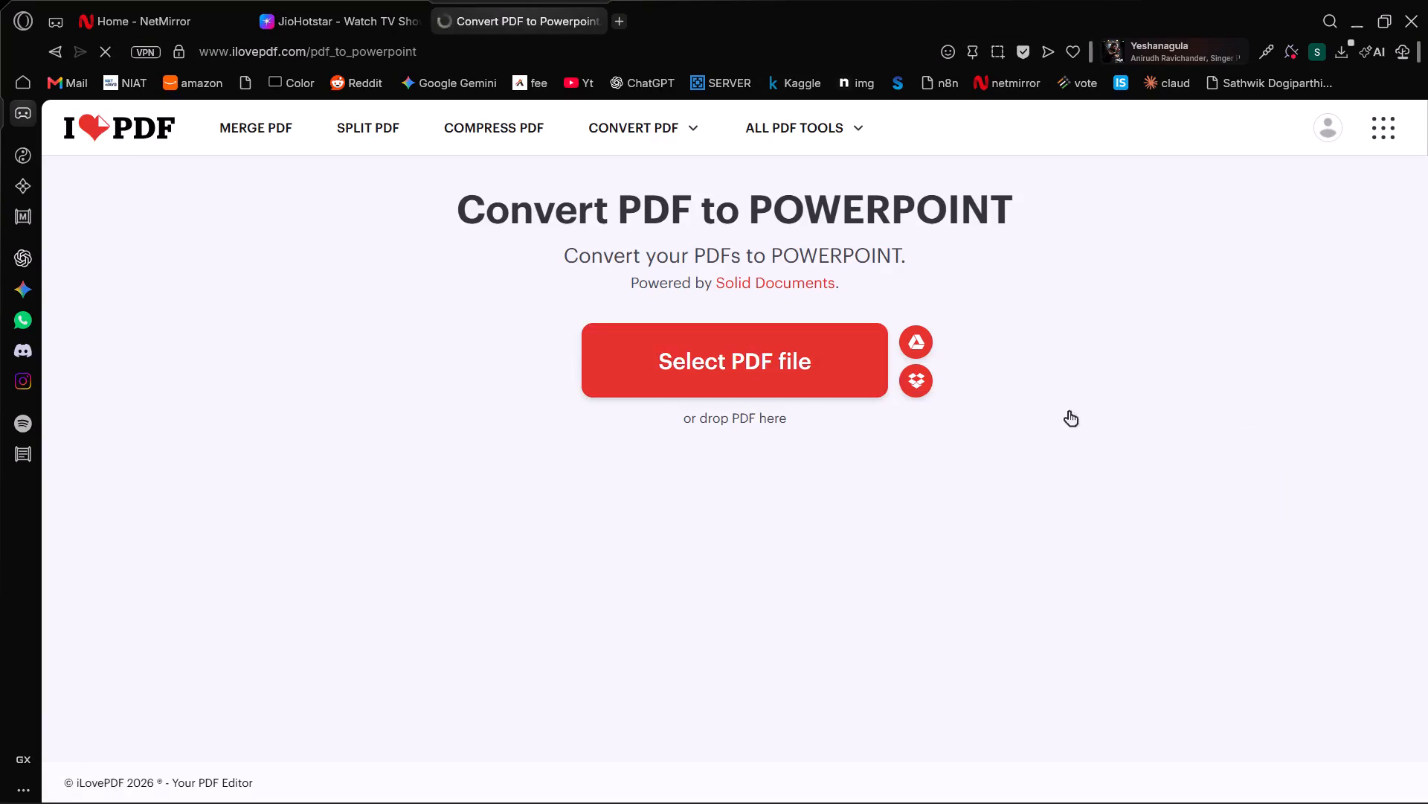
left_click(1203, 732)
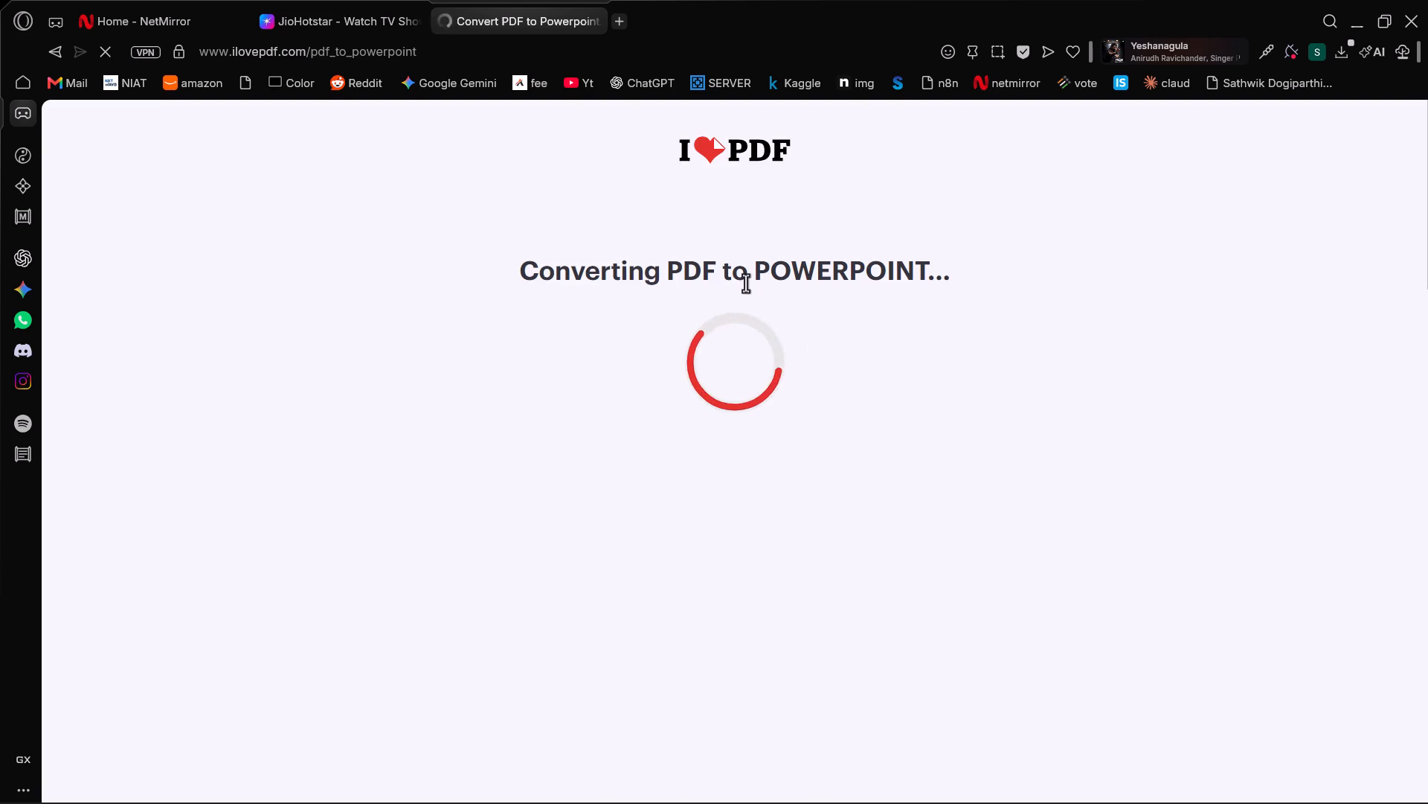
left_click(663, 290)
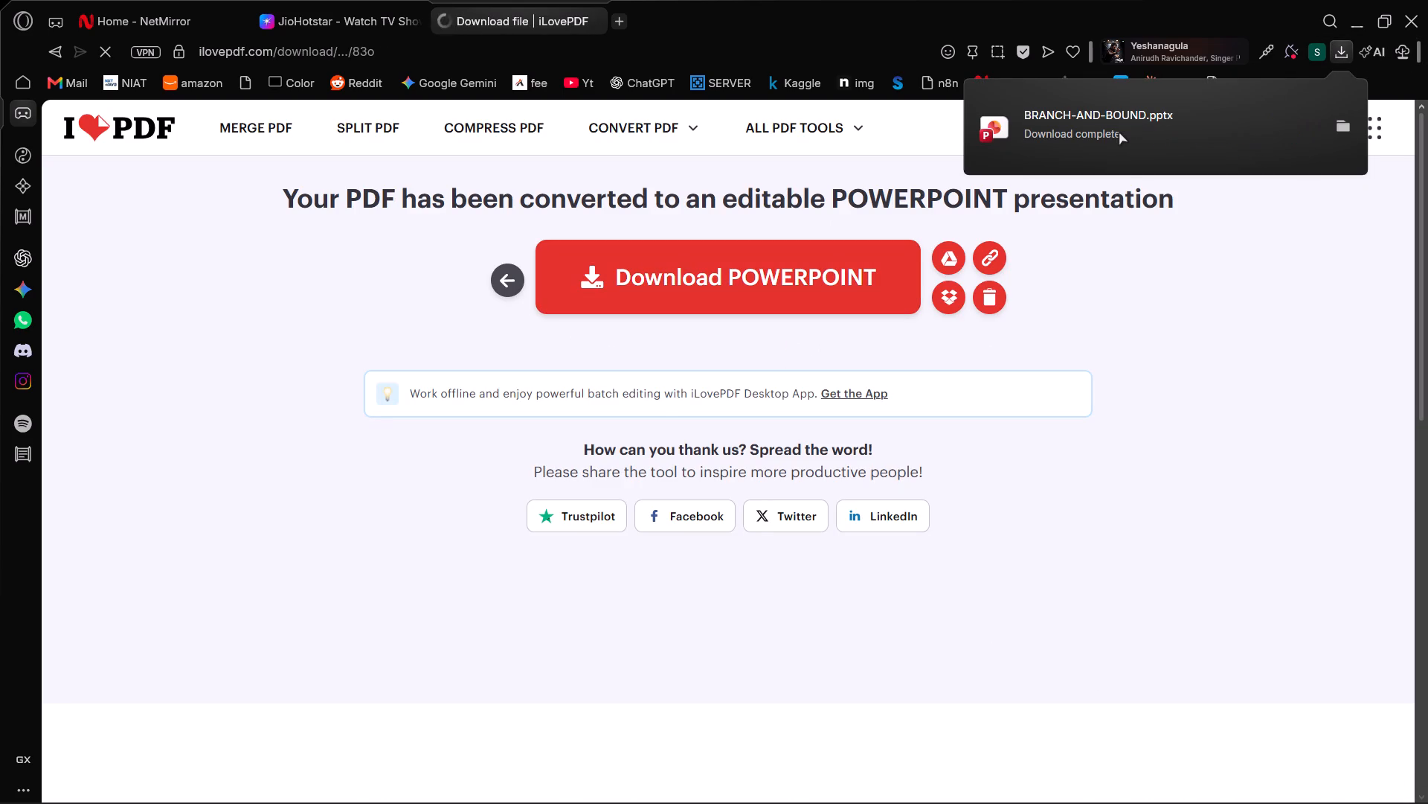
double_click(1119, 132)
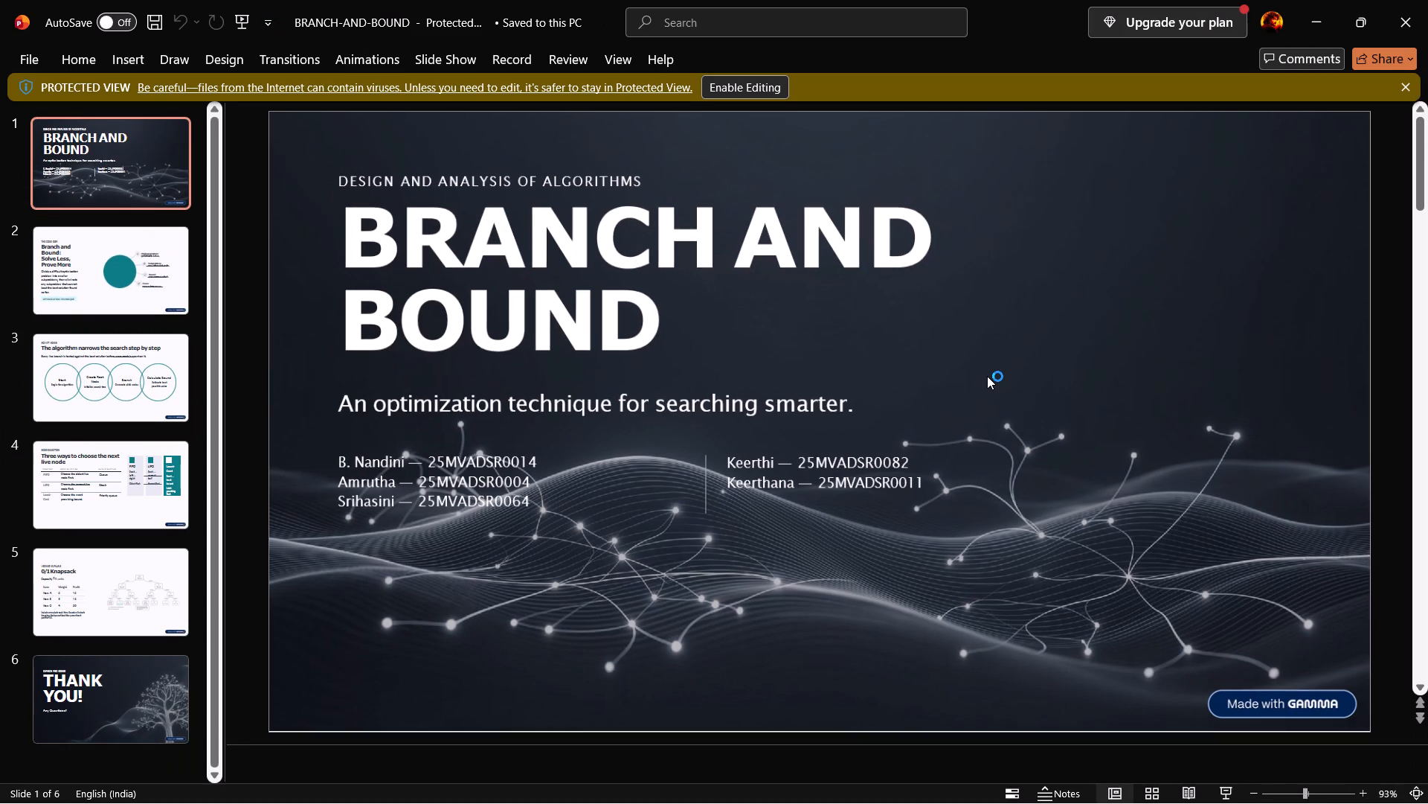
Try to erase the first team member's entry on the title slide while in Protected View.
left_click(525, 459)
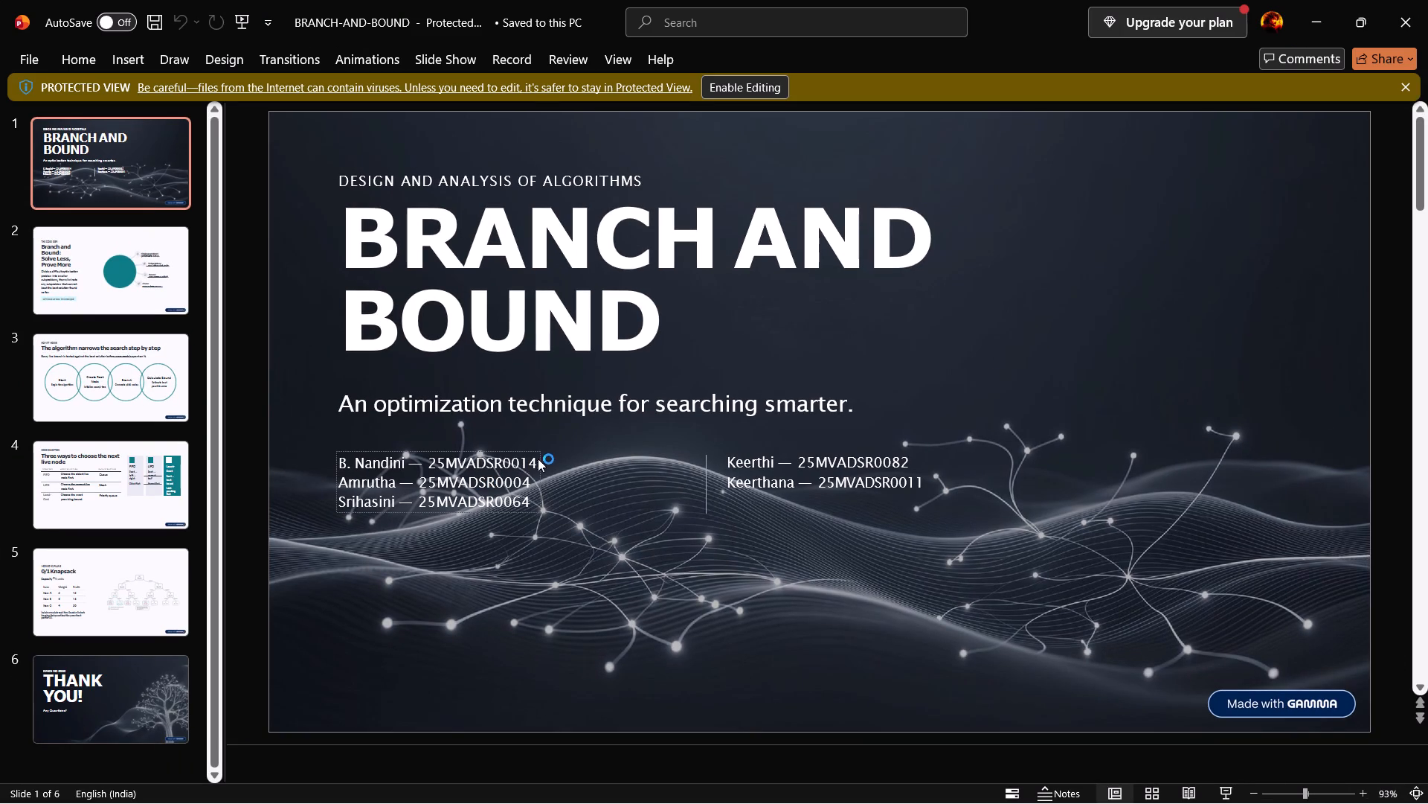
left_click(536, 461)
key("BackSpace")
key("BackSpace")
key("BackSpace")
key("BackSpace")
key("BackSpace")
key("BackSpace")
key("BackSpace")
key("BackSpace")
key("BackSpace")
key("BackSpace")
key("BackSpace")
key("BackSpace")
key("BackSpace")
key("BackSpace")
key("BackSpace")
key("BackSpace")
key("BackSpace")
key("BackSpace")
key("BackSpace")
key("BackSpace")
Enable editing and clear all three entries from the left team-member text box on the title slide.
left_click(770, 90)
left_click(566, 488)
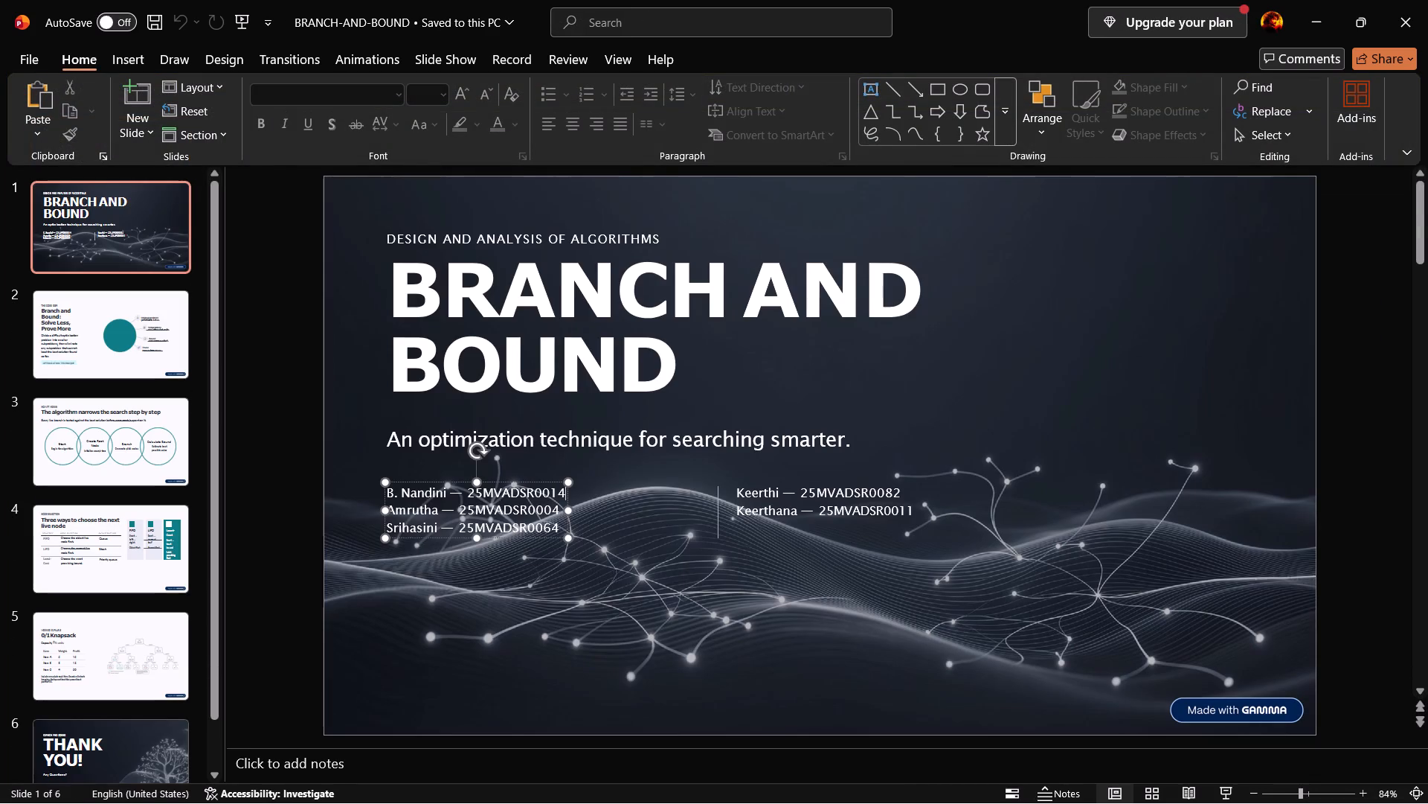
key("Down")
key("Down")
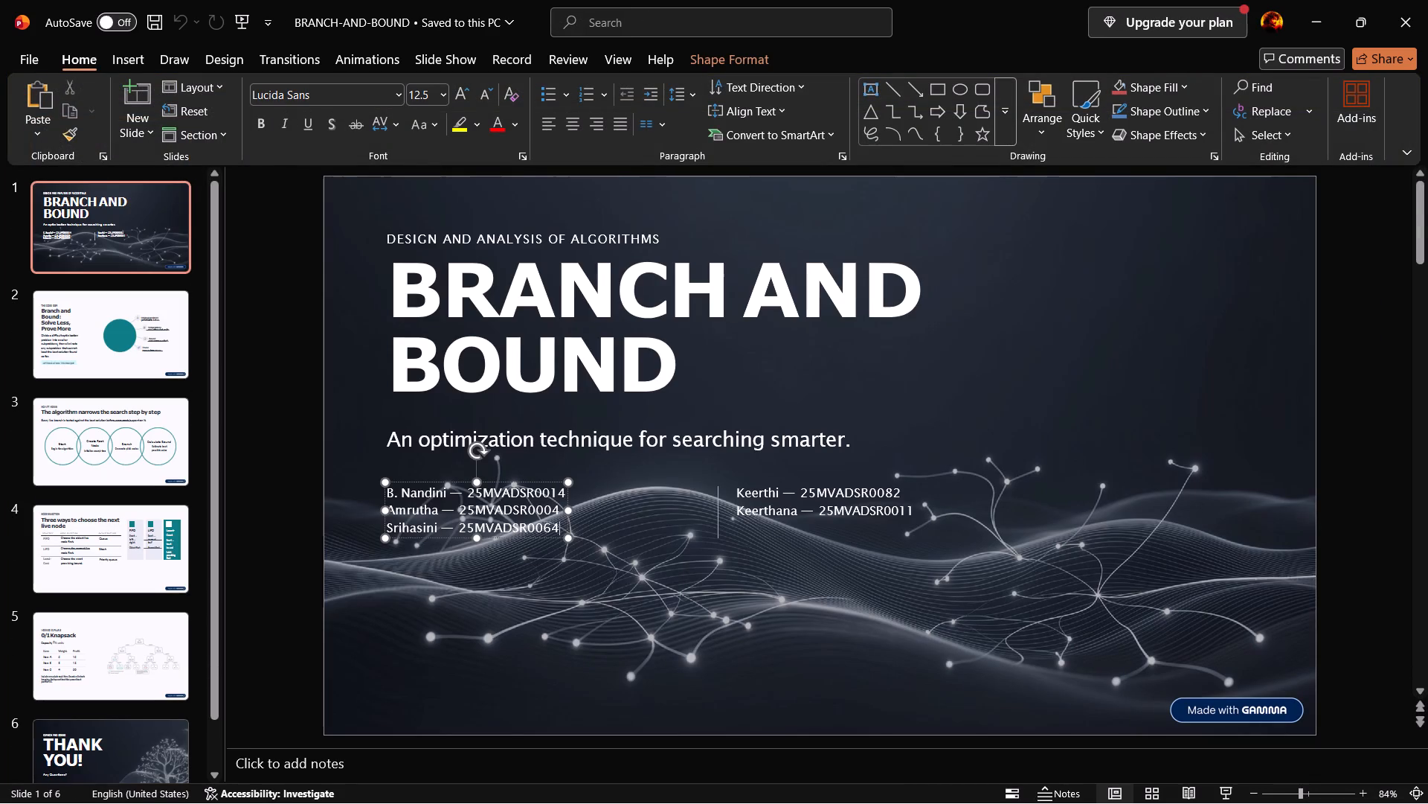
key("ctrl+a")
key("BackSpace")
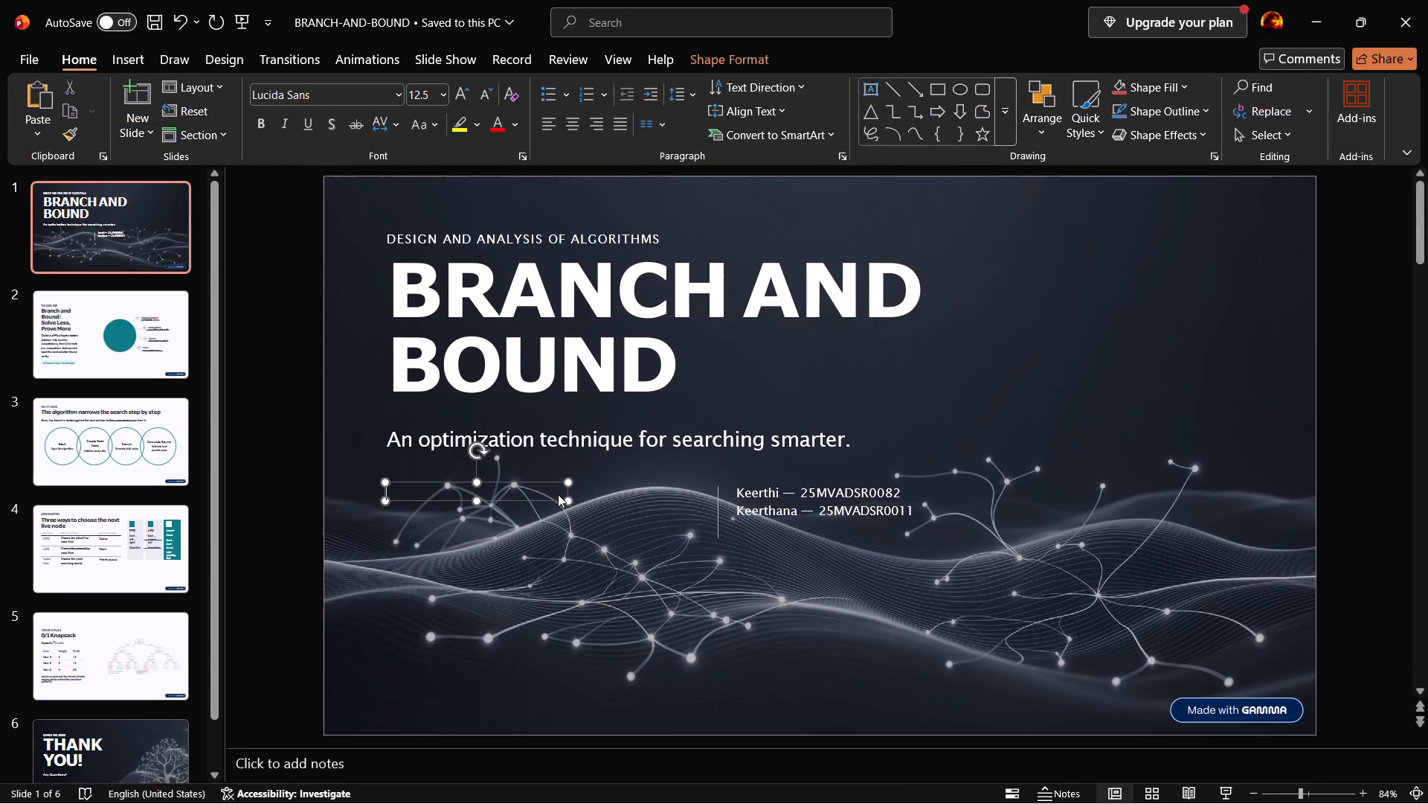
Enter the new team member's initial and name in the emptied text box on the title slide.
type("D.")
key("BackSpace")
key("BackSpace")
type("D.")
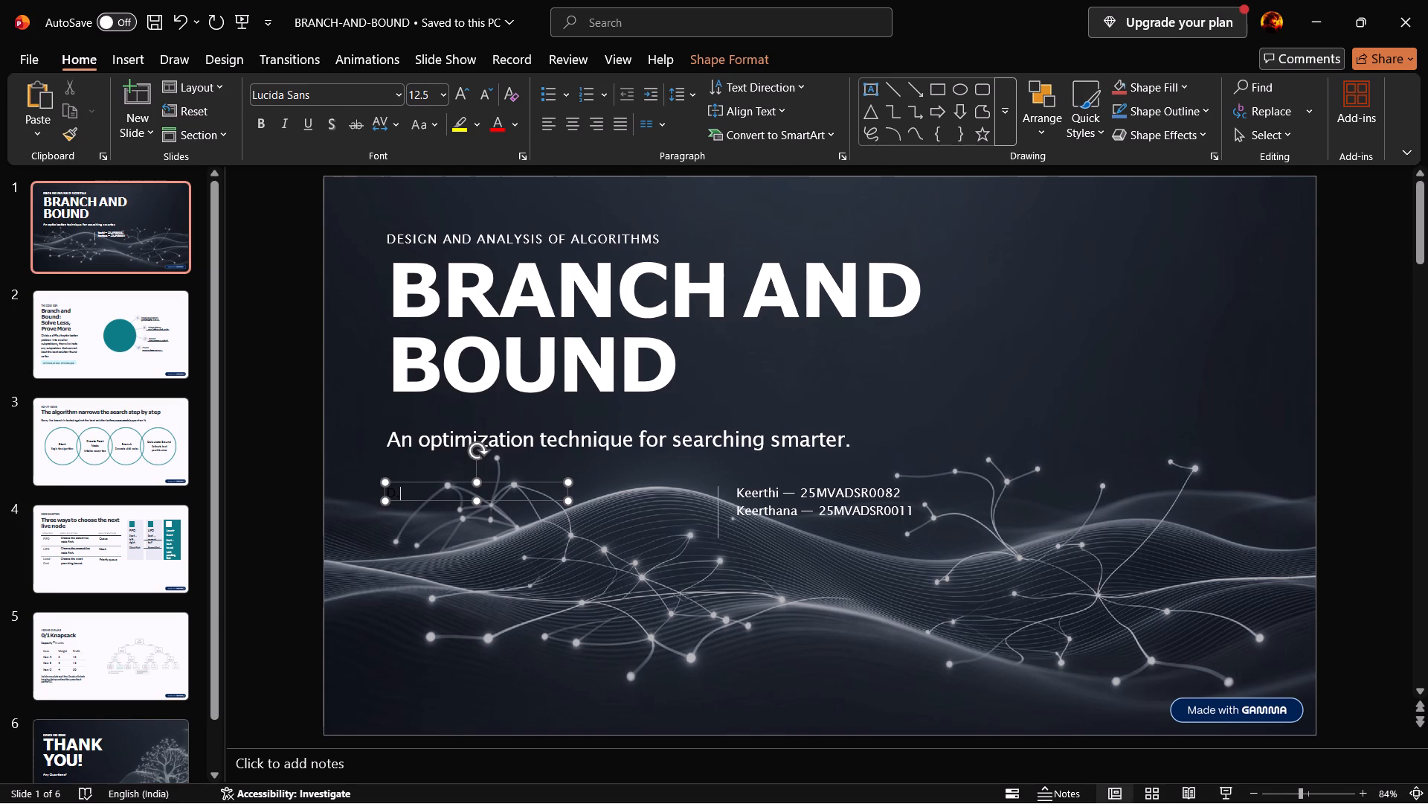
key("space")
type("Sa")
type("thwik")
Set the new team member's name to the white theme font colour.
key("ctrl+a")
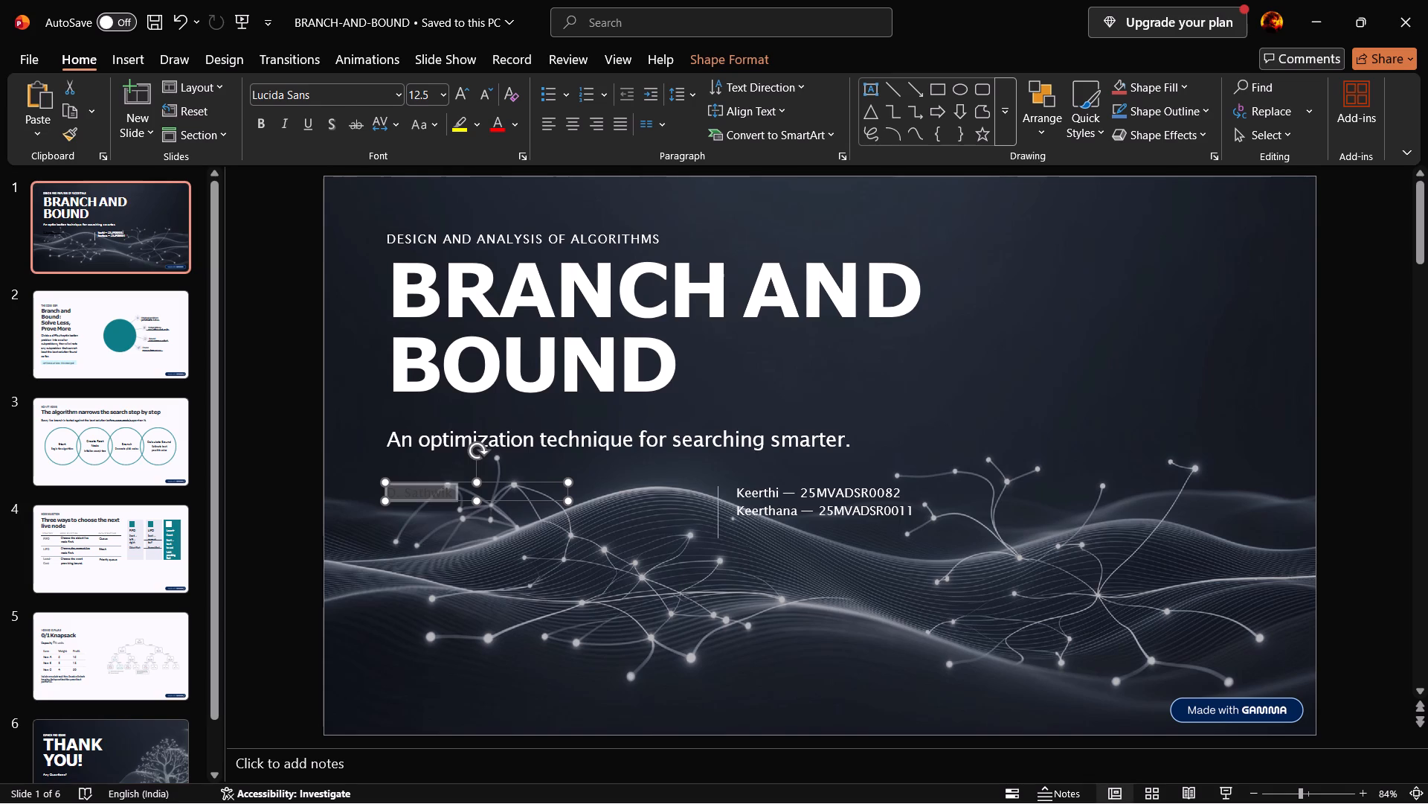
right_click(431, 493)
left_click(613, 546)
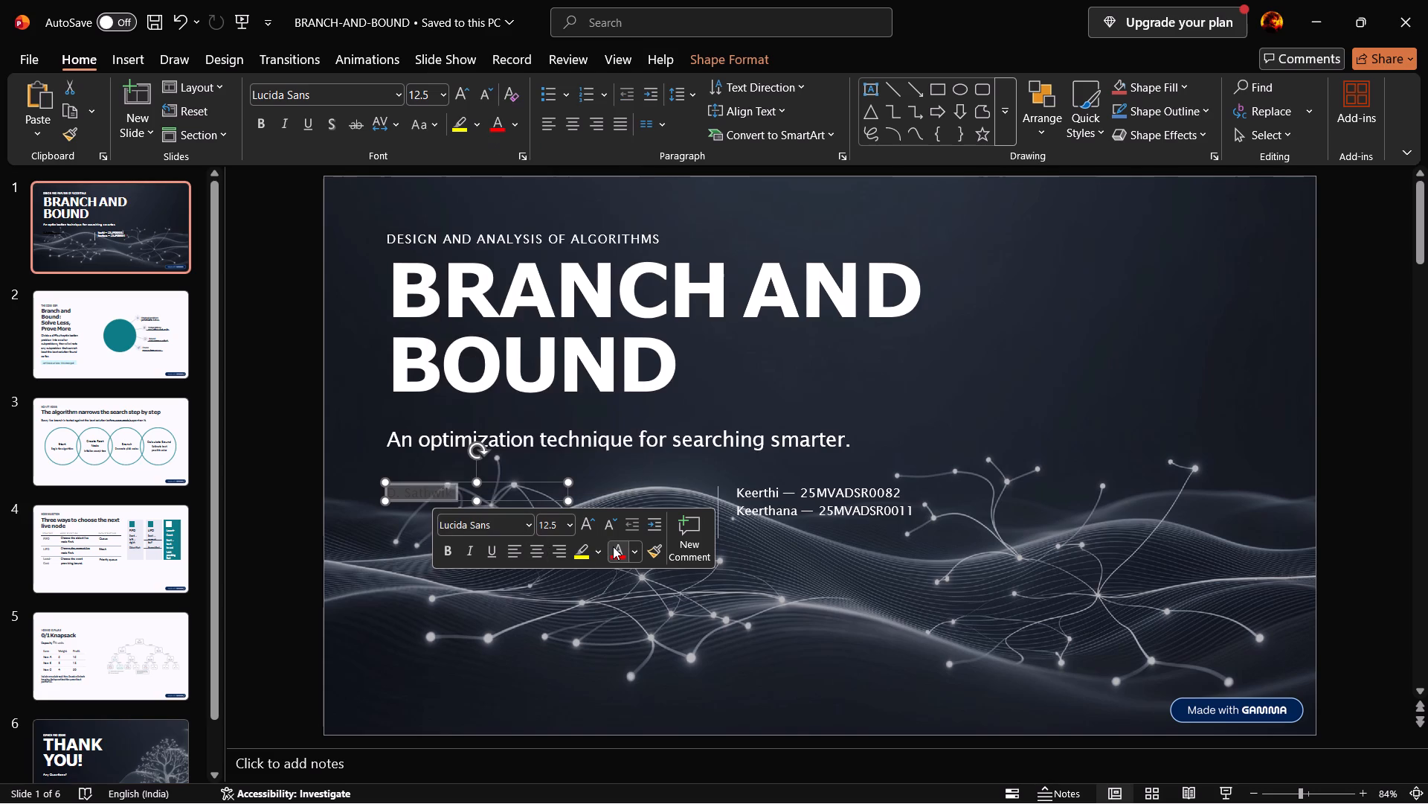
left_click(630, 548)
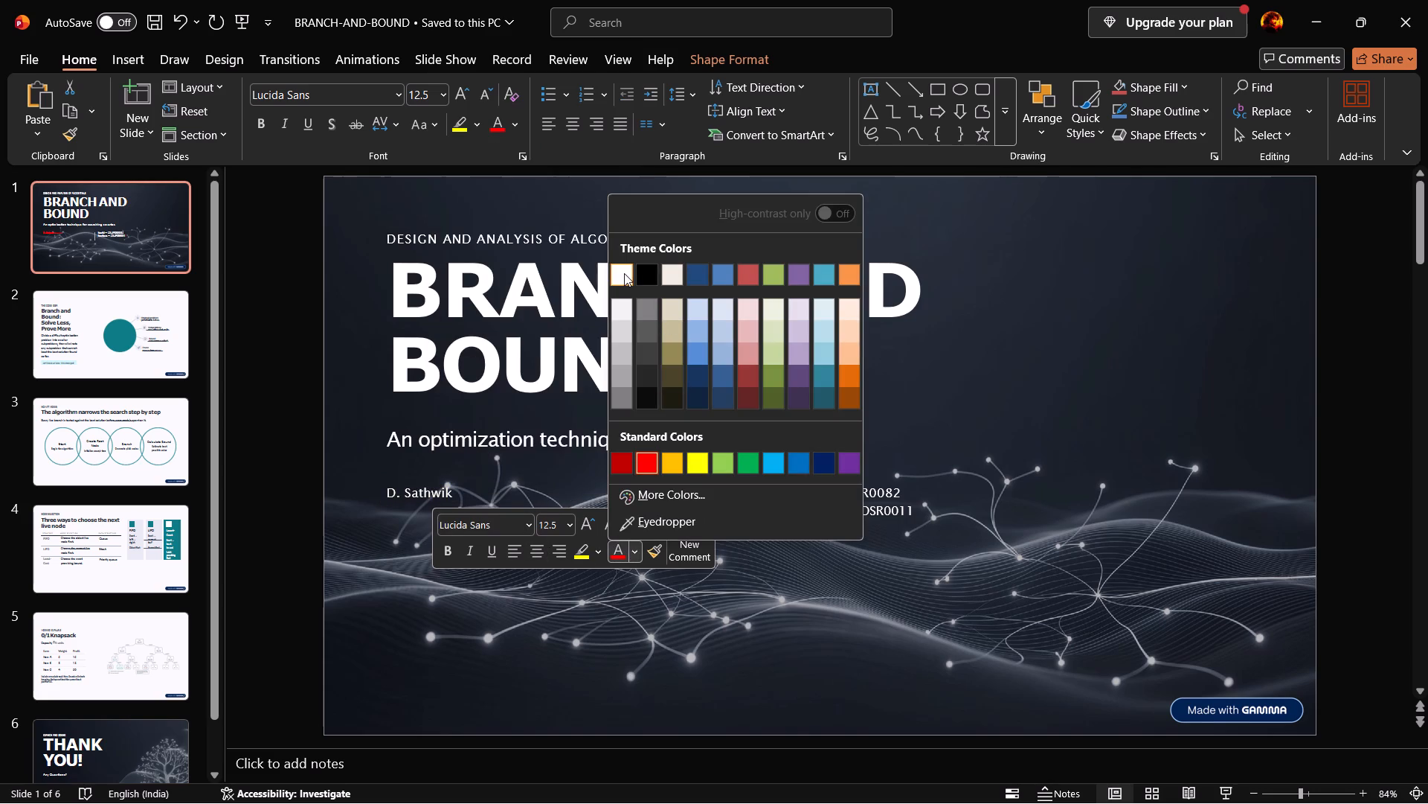
left_click(624, 273)
left_click(474, 490)
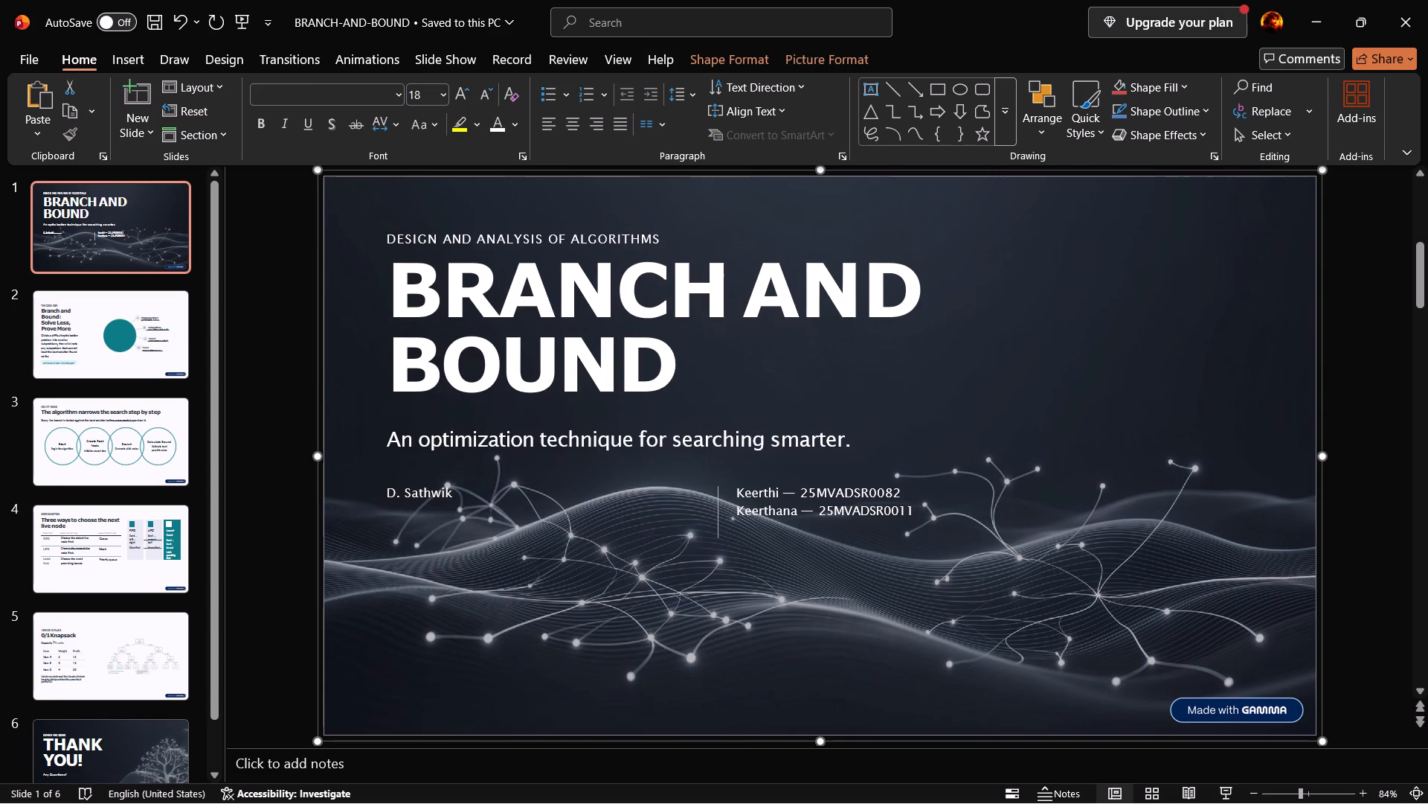
Append a hyphen and the team member's roll number after the name.
left_click(455, 490)
left_click(449, 494)
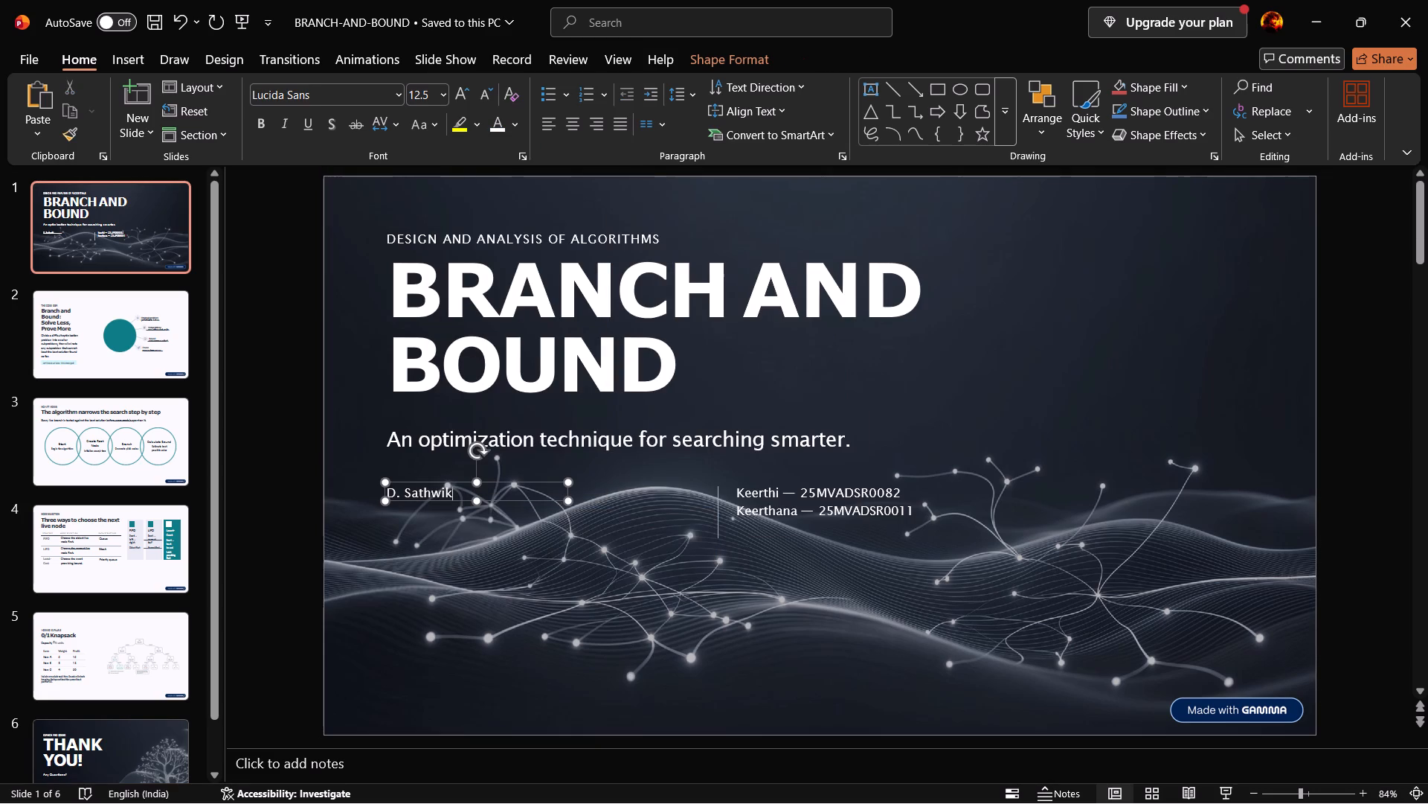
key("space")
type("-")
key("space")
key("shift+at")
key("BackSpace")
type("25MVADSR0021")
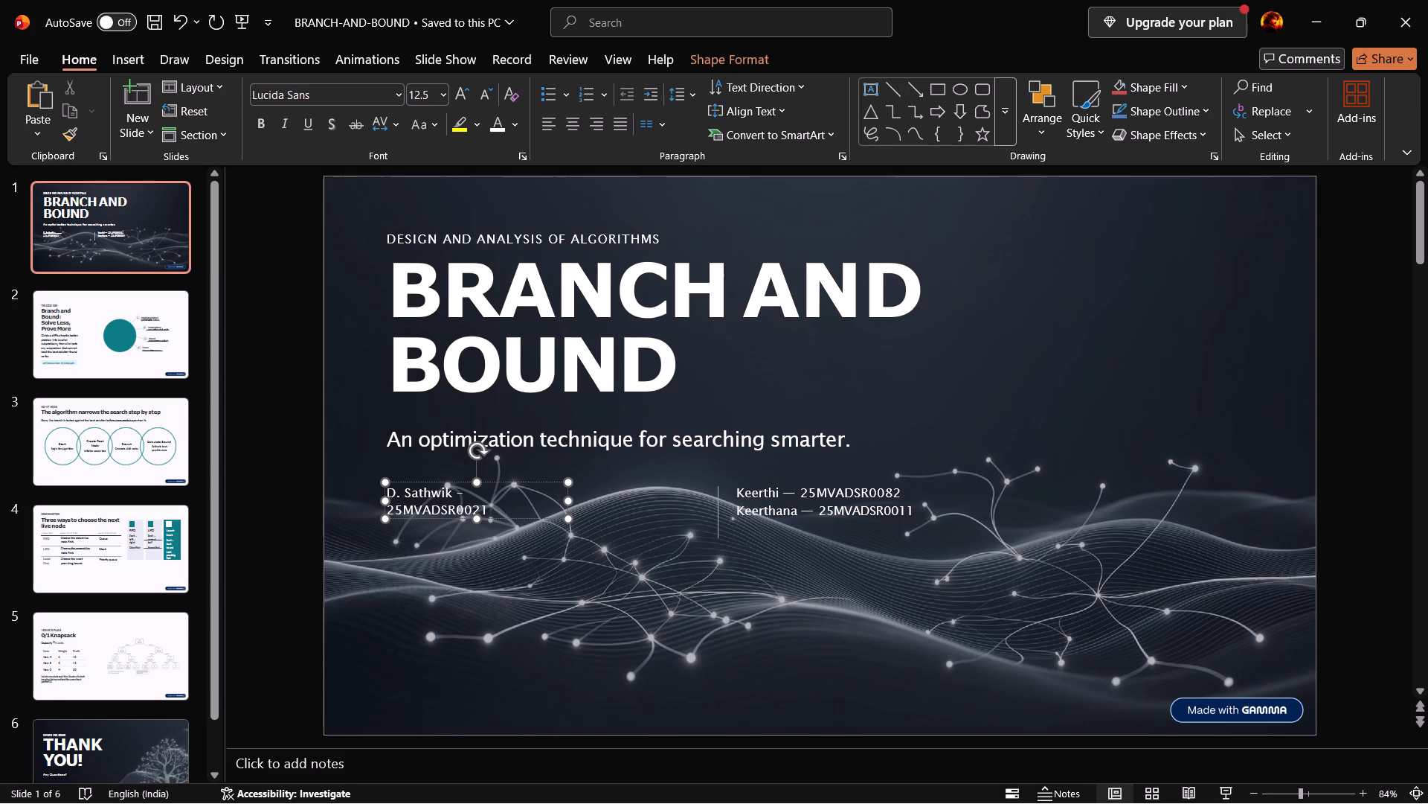
Widen the left team-member text box so the name and roll number fit on one line.
left_click_drag(567, 503, 651, 506)
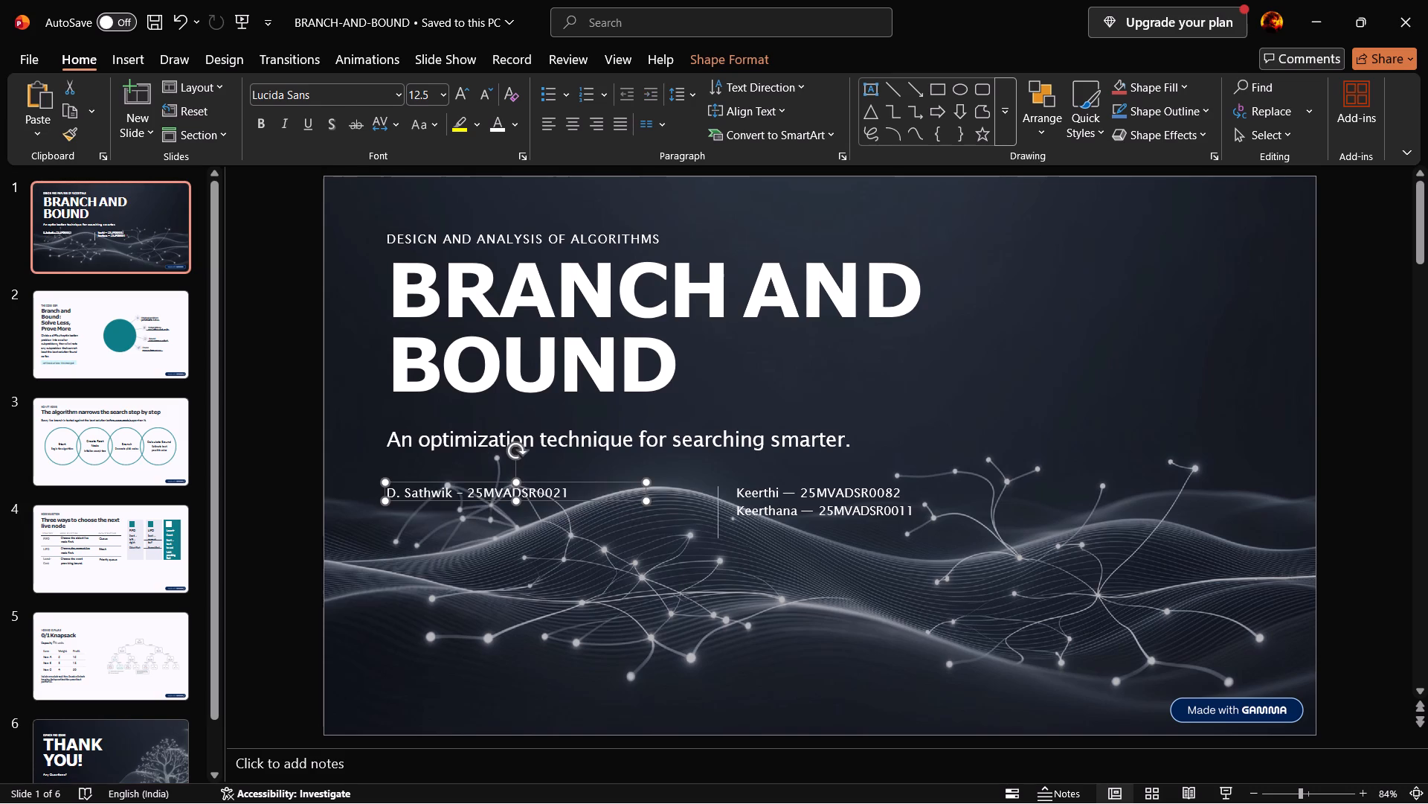
Add a second line below the first member in the left team-member text box with the second member's initial and name.
left_click(575, 495)
left_click(574, 489)
left_click(567, 492)
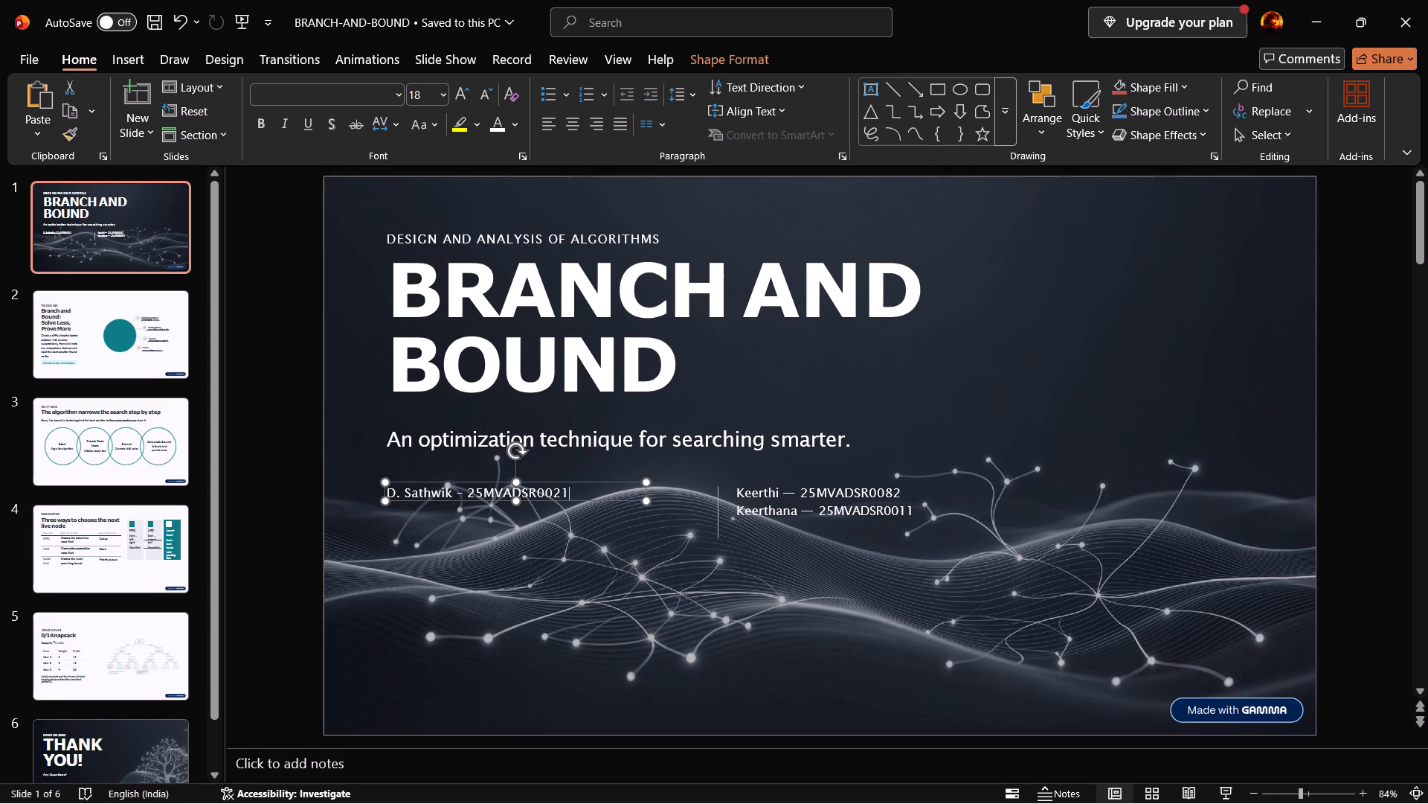
key("shift+Return")
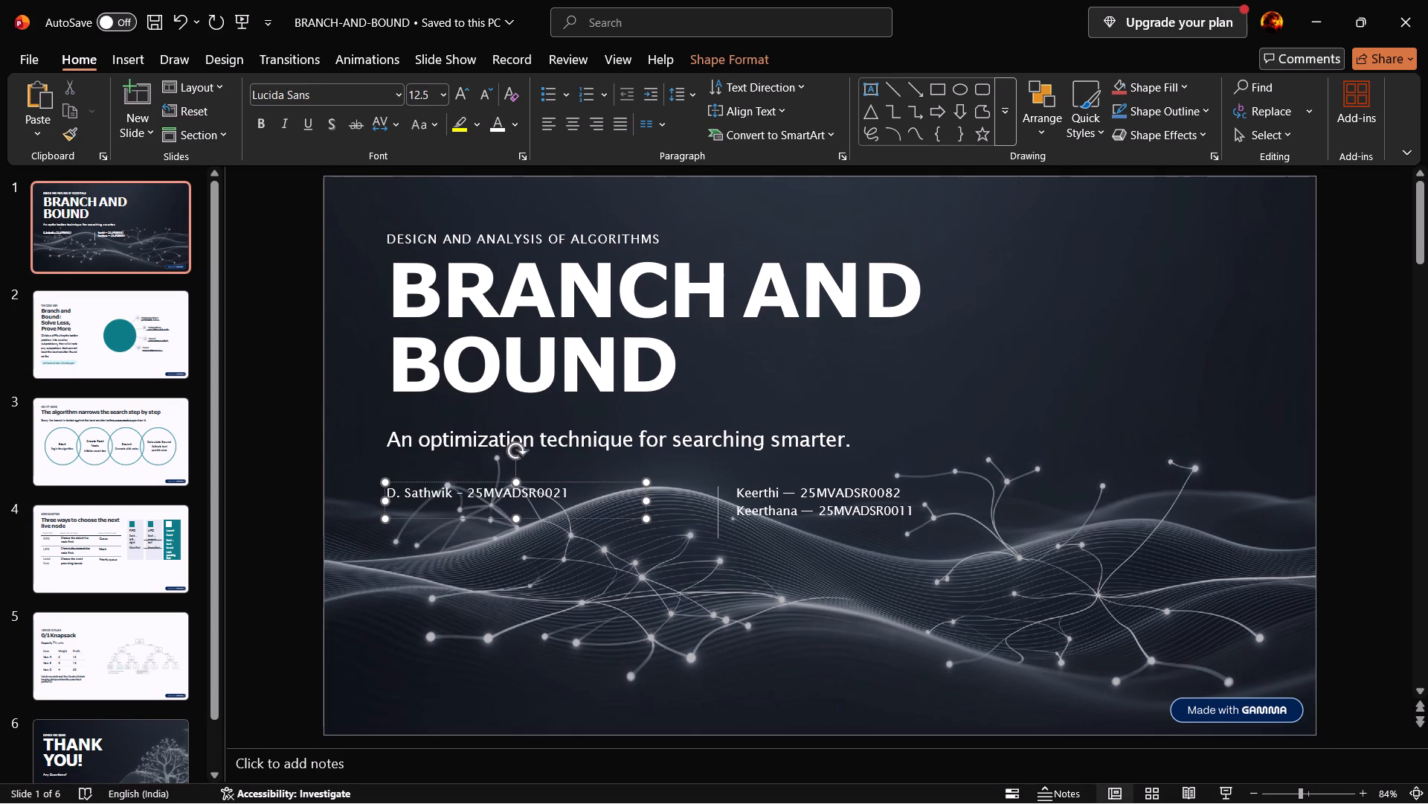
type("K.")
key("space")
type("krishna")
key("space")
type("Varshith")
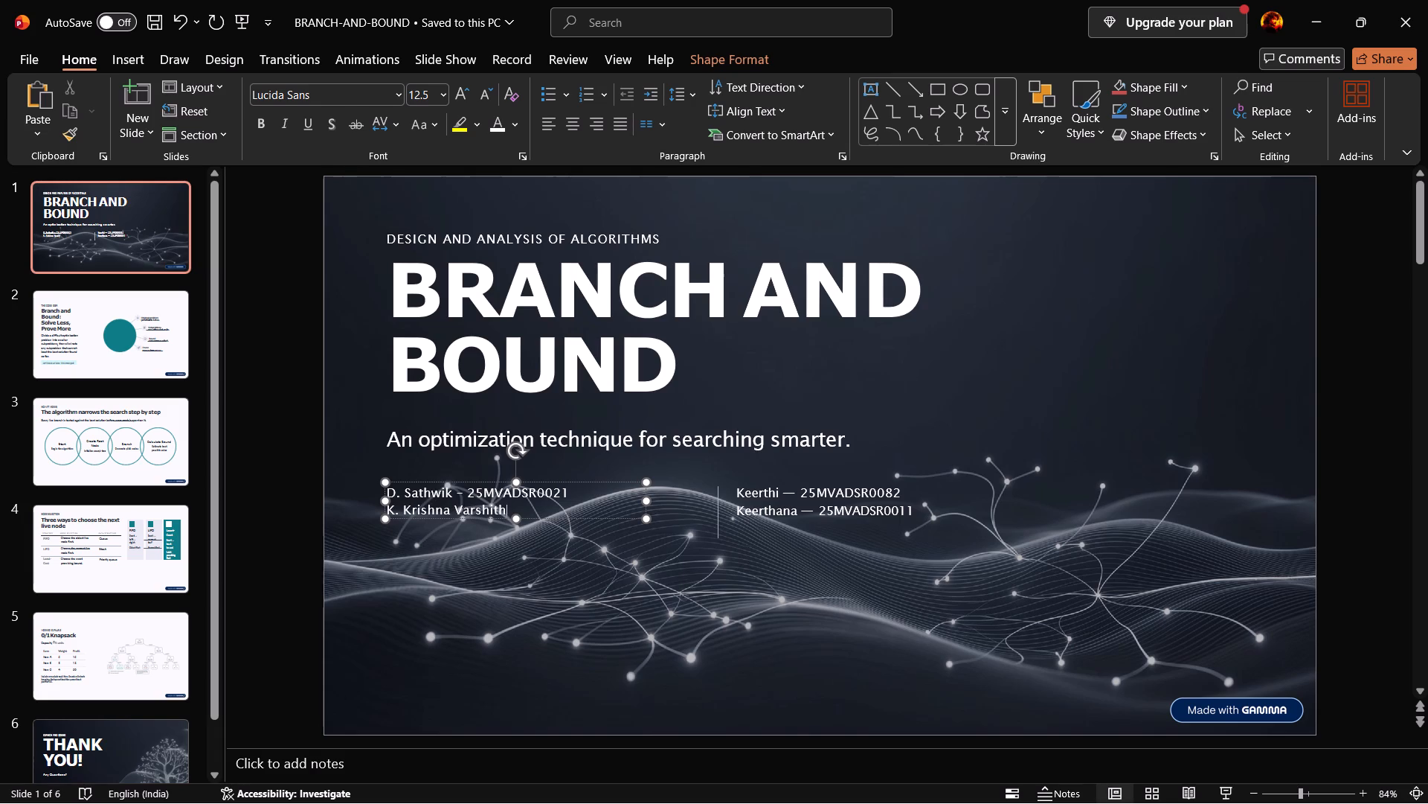
Append a hyphen and the second member's roll number after the name.
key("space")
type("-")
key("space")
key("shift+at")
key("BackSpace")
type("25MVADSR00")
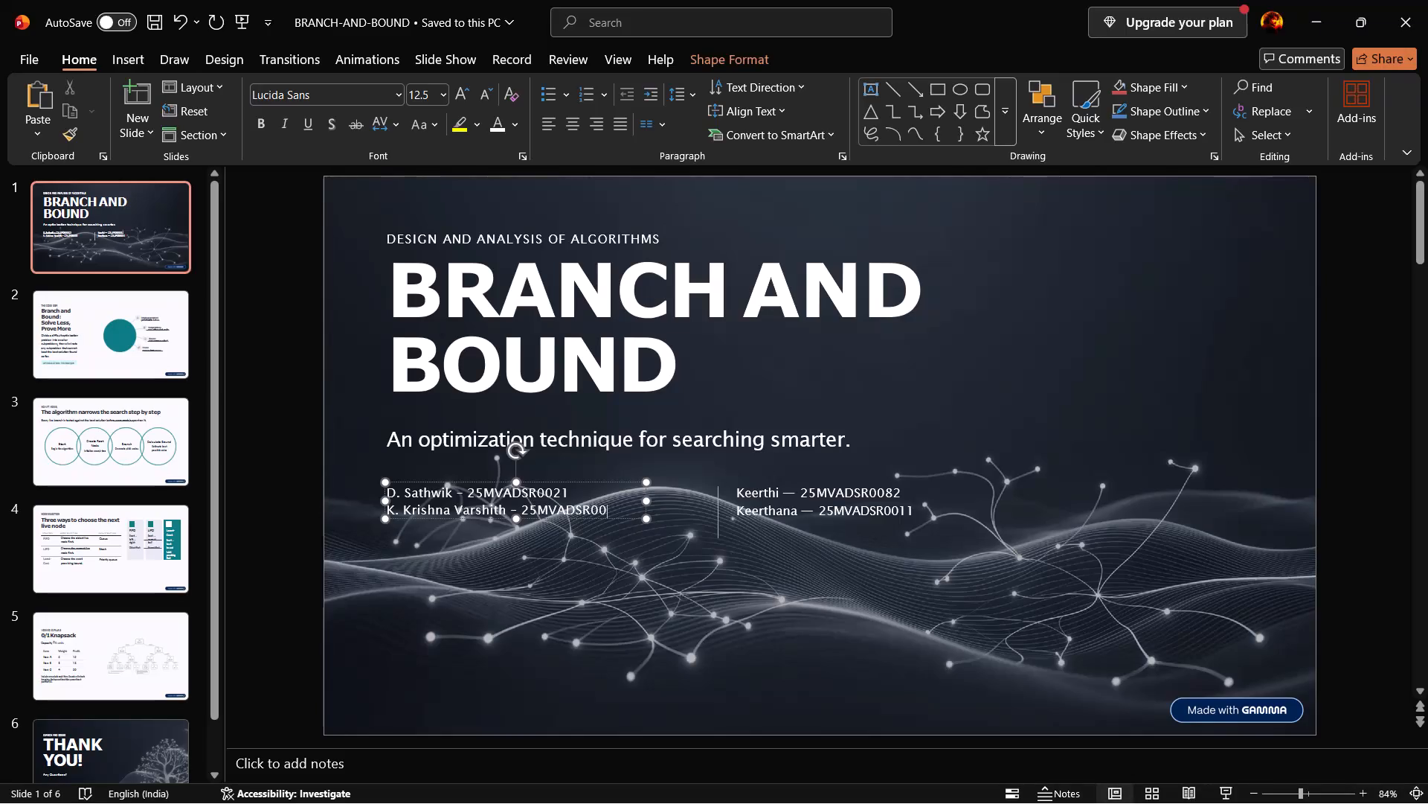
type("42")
Clear both old team-member entries from the text box beside the vertical divider's right side on the title slide.
left_click(780, 483)
left_click(858, 507)
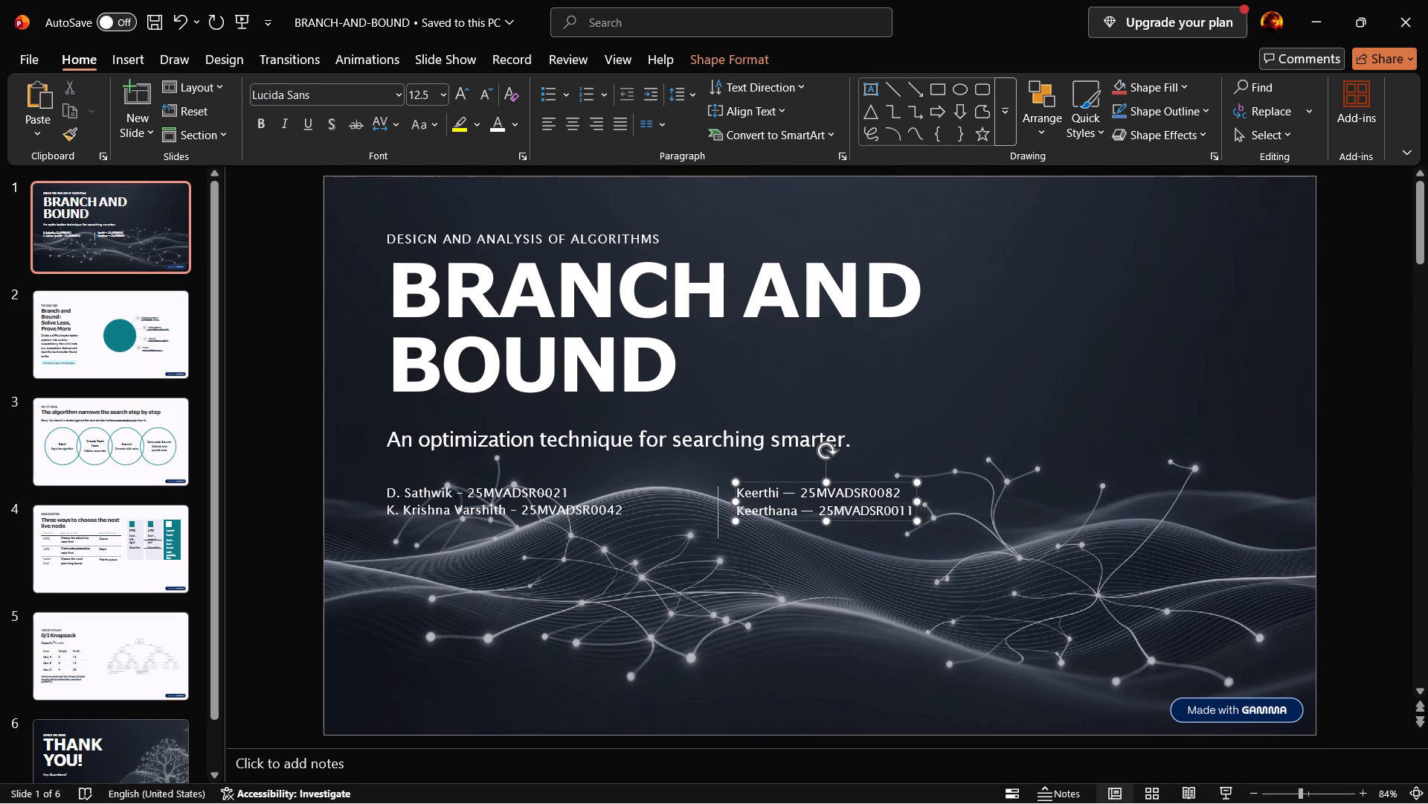
left_click(907, 494)
key("Left")
key("ctrl+a")
key("BackSpace")
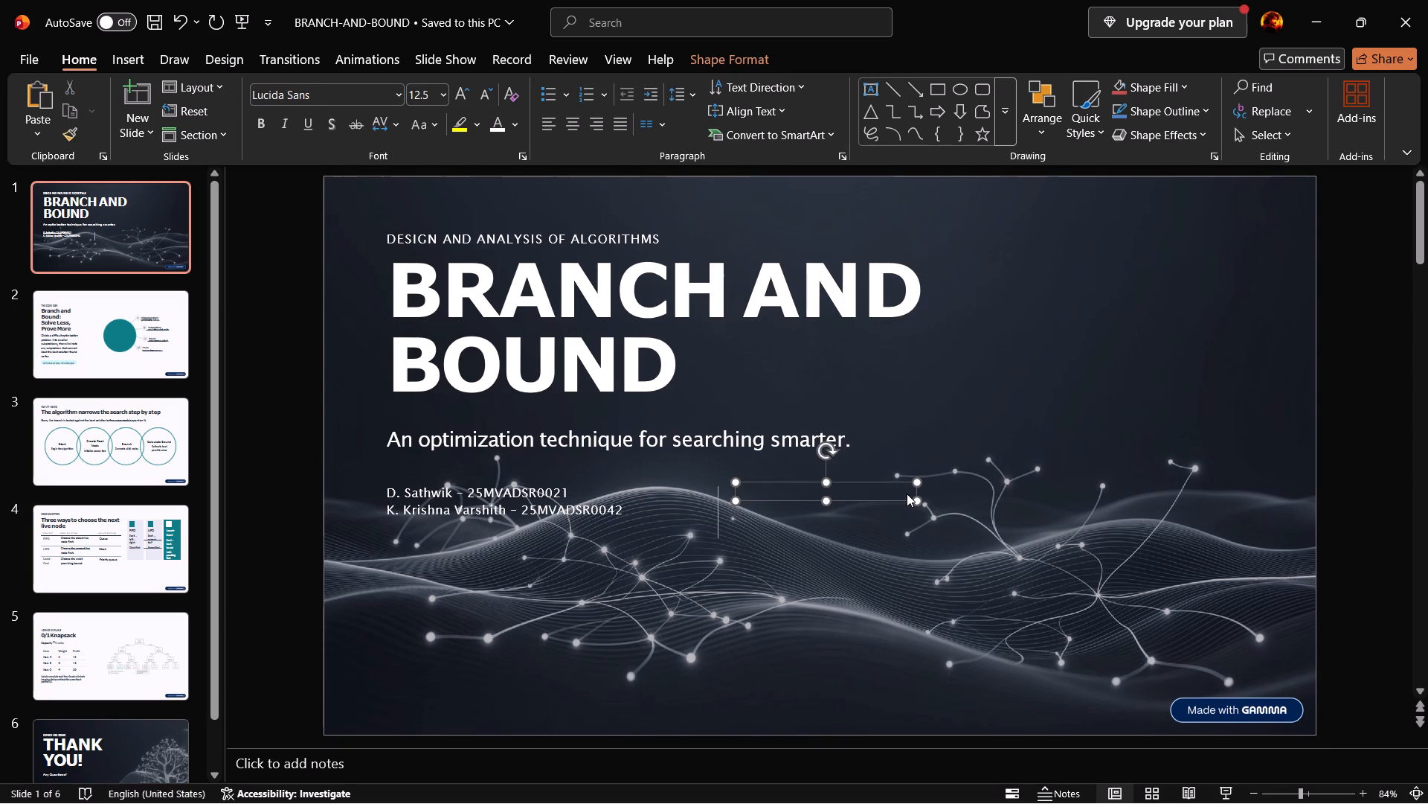
Enter the third team member's initial and name in the emptied text box.
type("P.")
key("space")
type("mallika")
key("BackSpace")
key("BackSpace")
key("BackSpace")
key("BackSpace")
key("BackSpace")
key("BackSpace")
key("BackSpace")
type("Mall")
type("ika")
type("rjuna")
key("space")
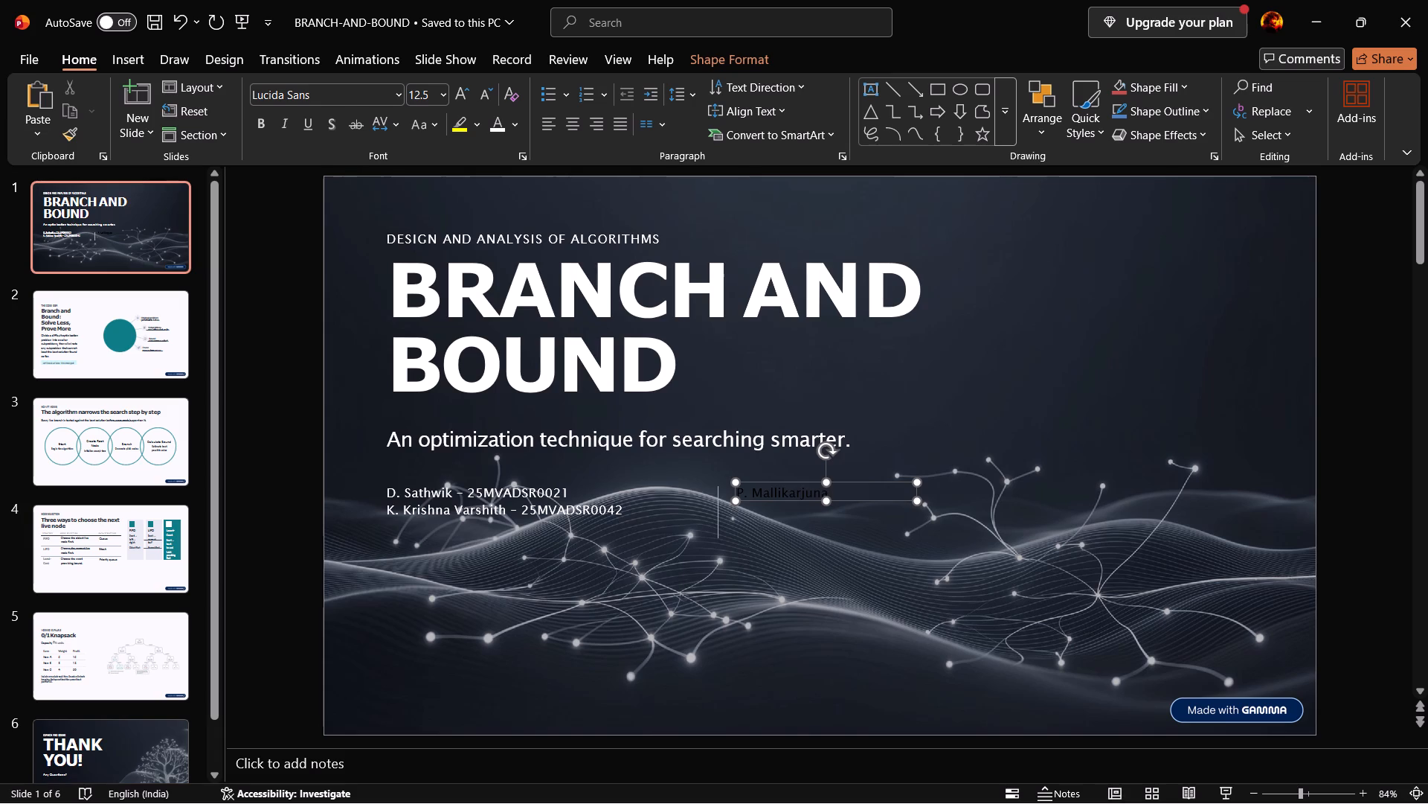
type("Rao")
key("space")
Append a hyphen and the third member's roll number after the name.
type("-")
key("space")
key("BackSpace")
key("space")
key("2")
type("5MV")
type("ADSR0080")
Add a new line below the third member's entry with the fourth member's initial and name.
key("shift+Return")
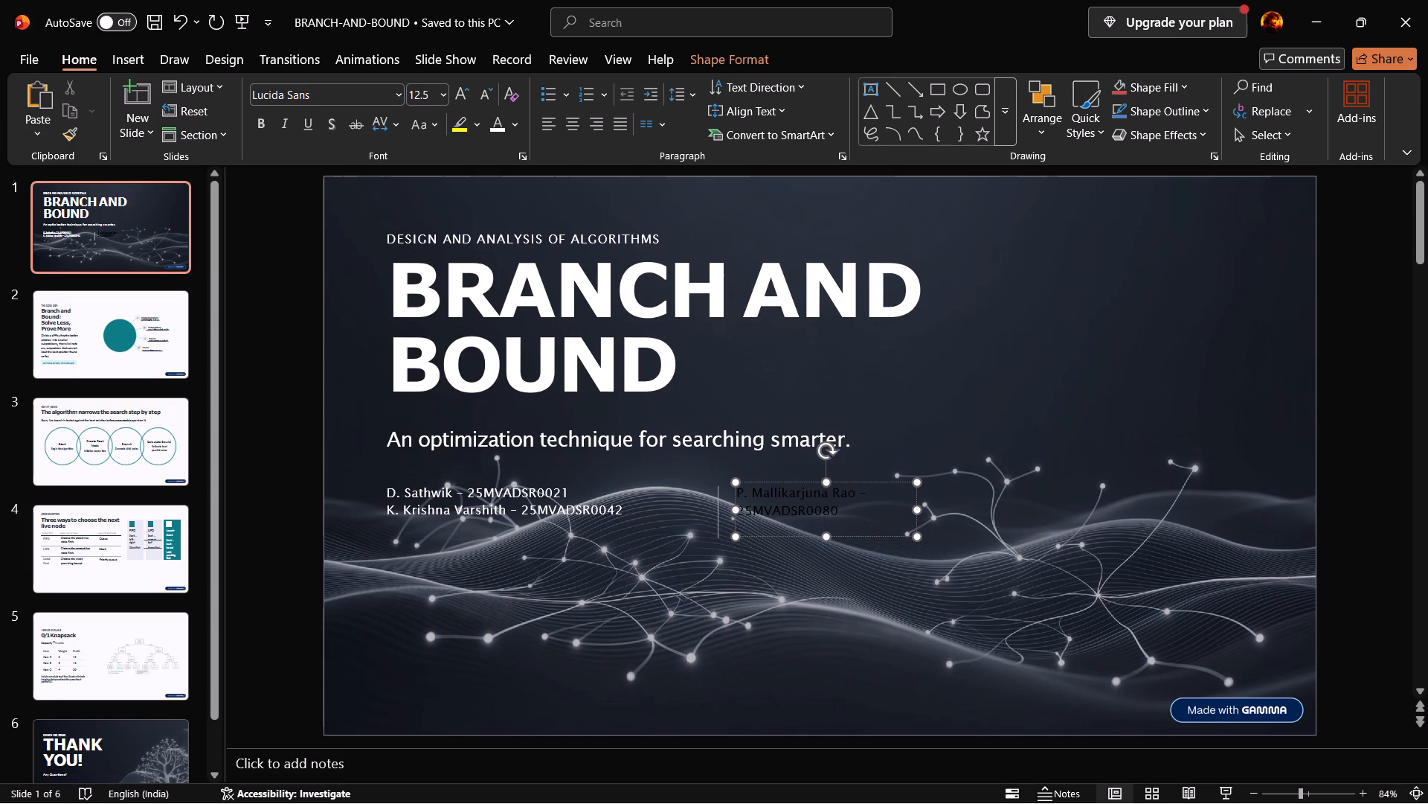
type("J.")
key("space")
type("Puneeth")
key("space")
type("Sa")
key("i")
Set all text in the third and fourth members' text box to the white font colour.
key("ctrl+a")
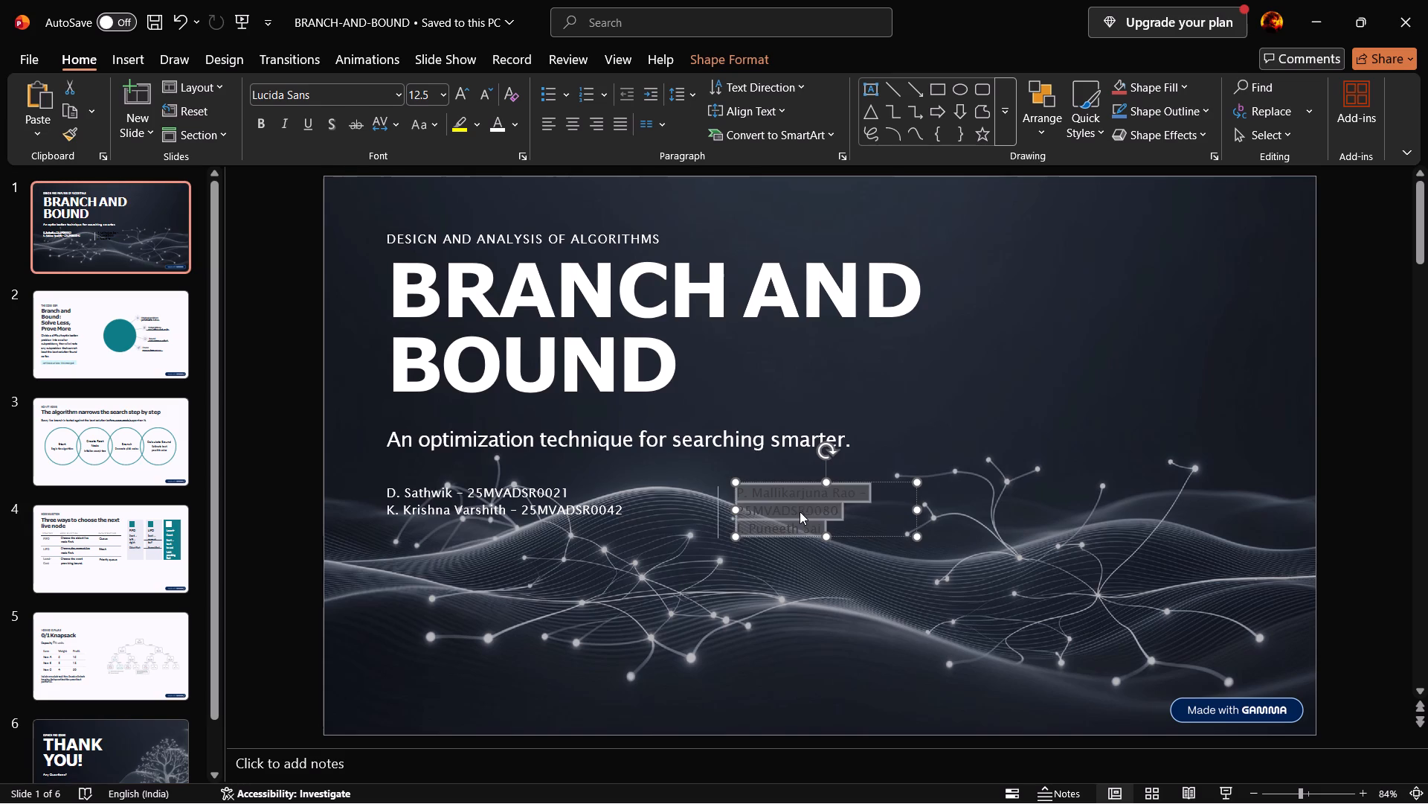
right_click(800, 511)
left_click(991, 568)
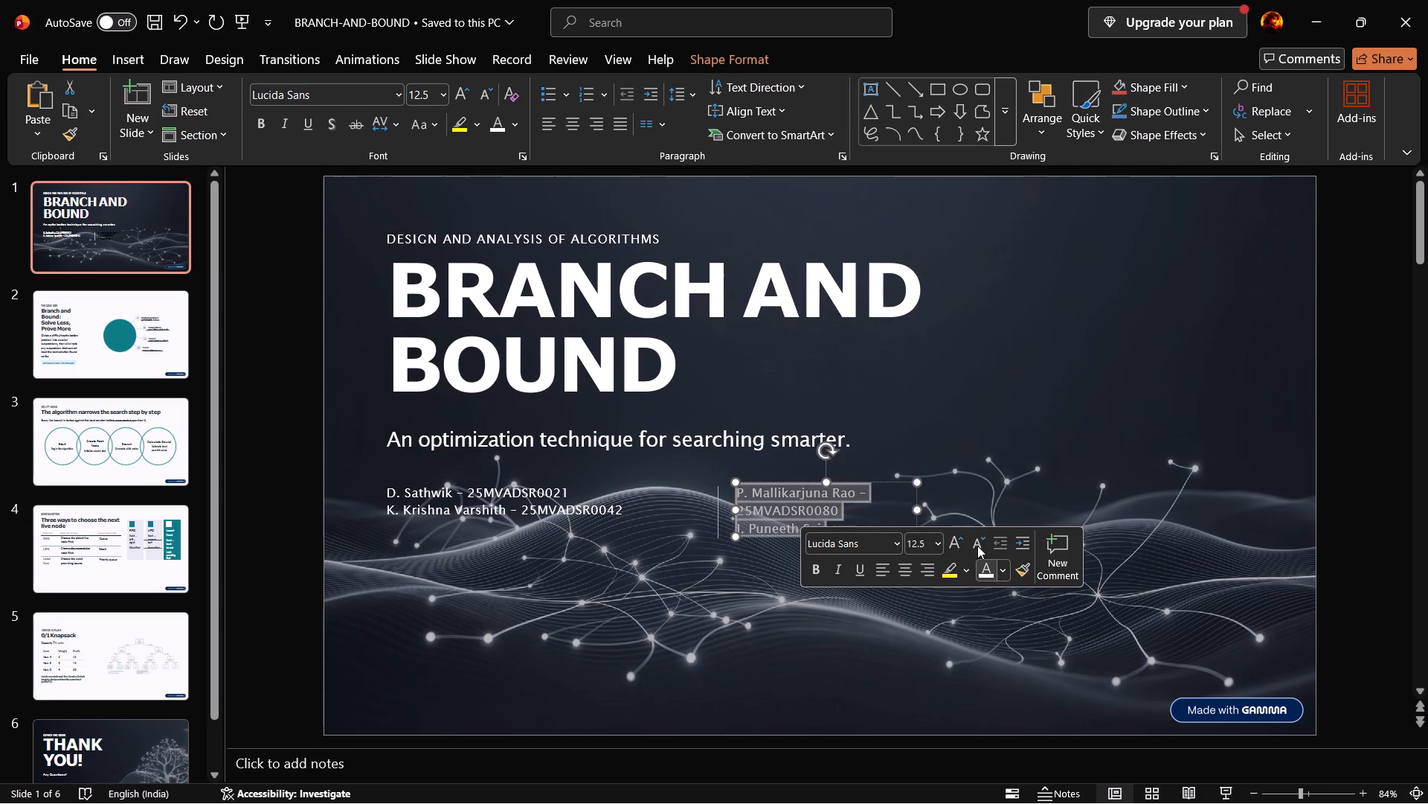
Widen the third and fourth members' text box so the third member's name and roll number fit on one line.
left_click_drag(920, 509, 1025, 530)
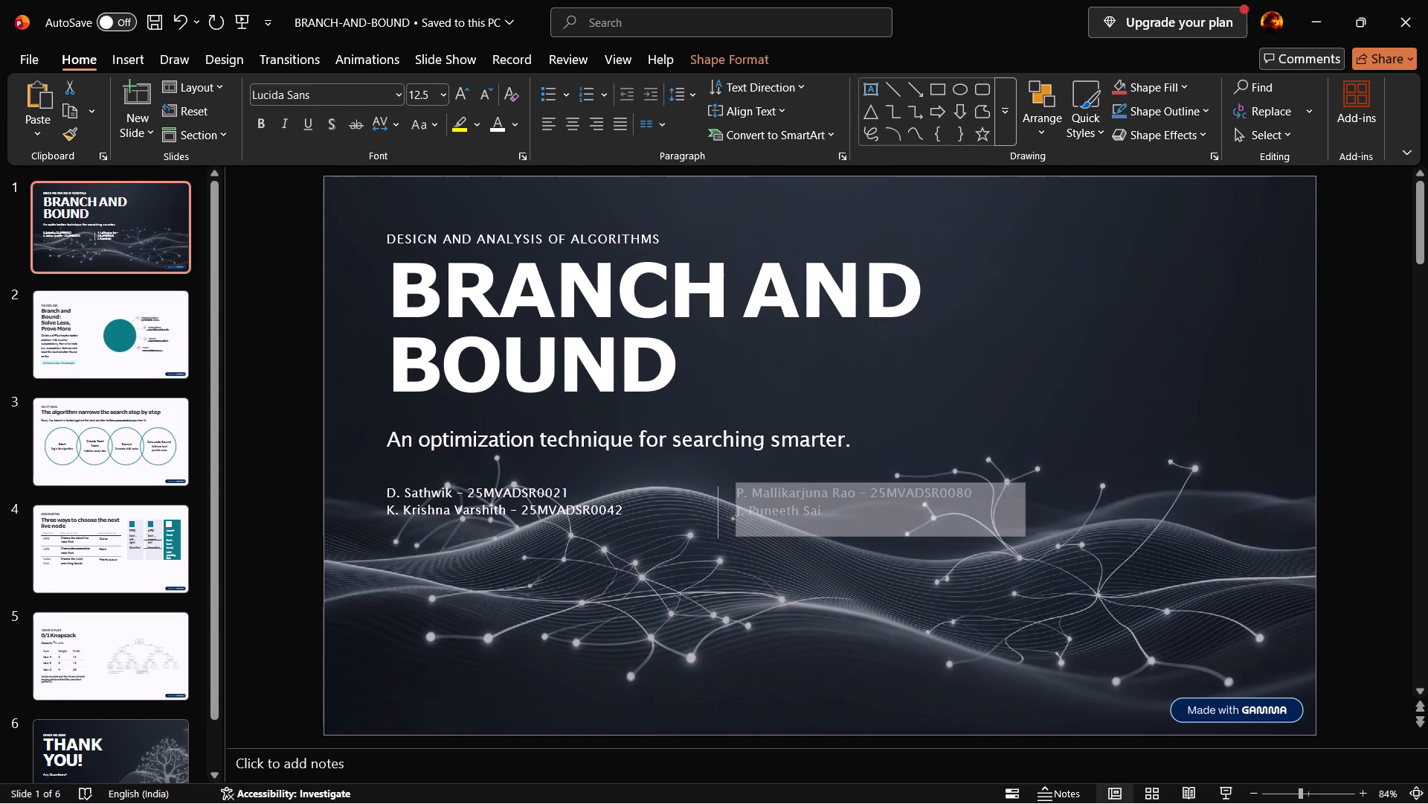
left_click_drag(1025, 530, 1041, 530)
Append a hyphen and the fourth member's roll number after the name, and leave the text box.
left_click(849, 507)
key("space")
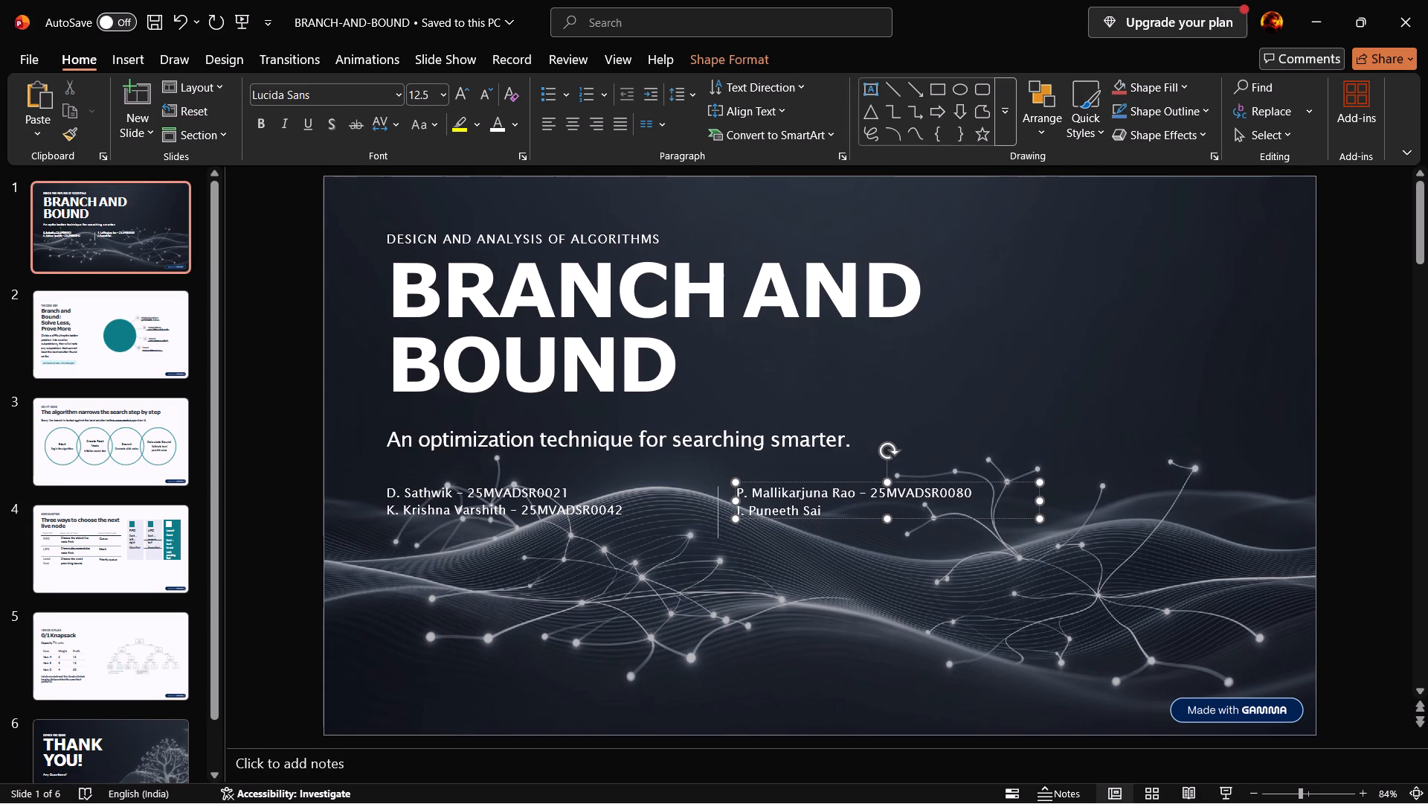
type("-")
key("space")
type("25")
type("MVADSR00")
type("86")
left_click(823, 600)
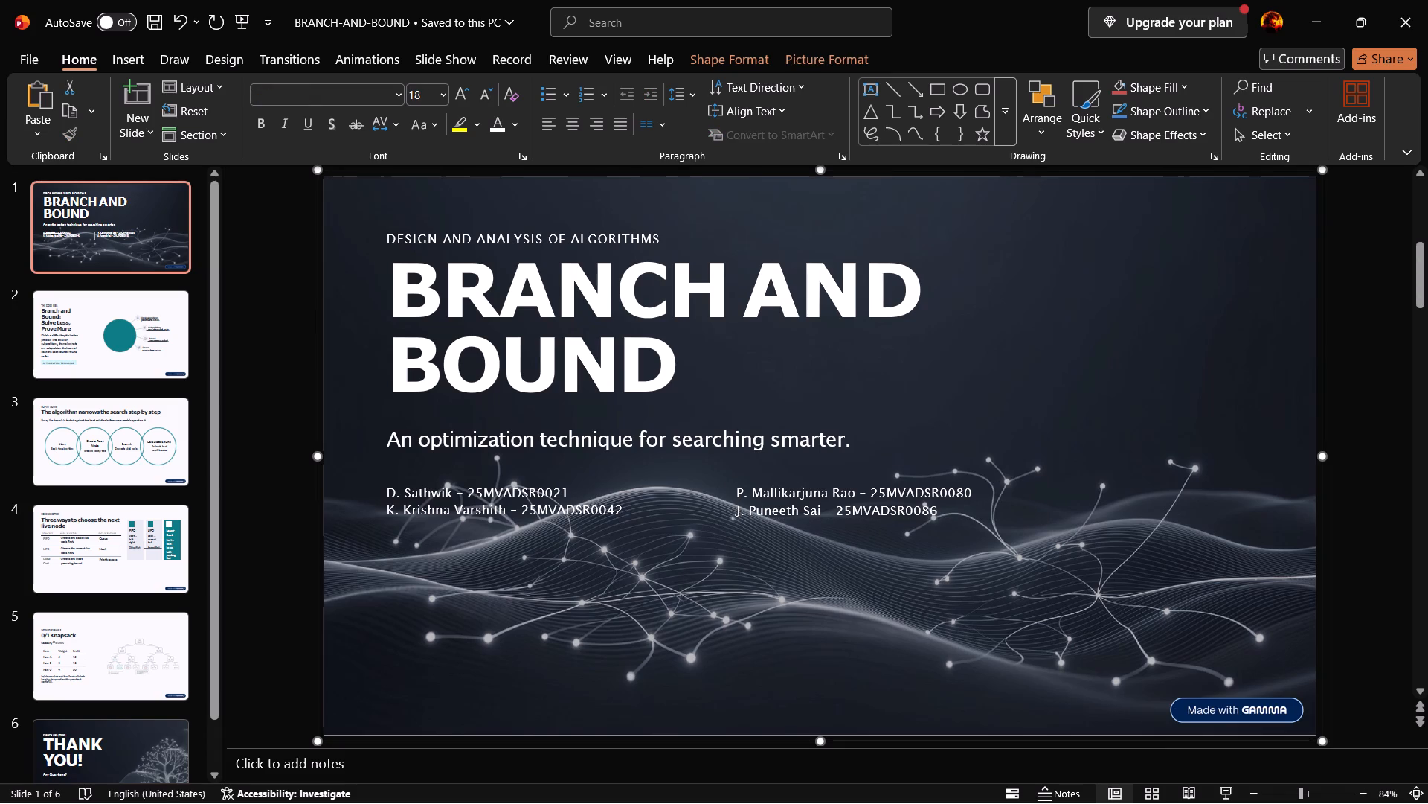
Capture a screen snip of a small empty patch of dark background near the title slide's bottom edge.
key("shift+super+s")
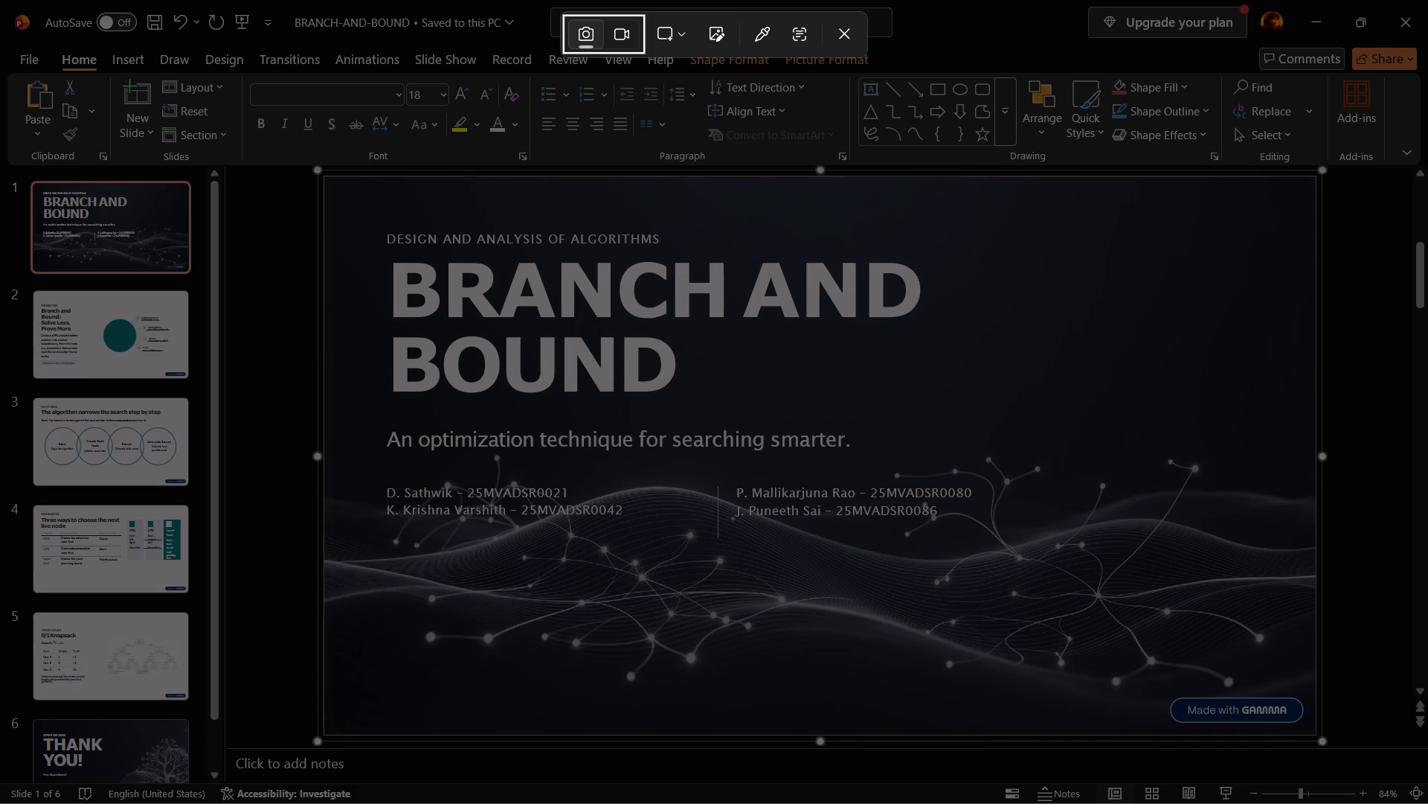
left_click_drag(809, 683, 919, 728)
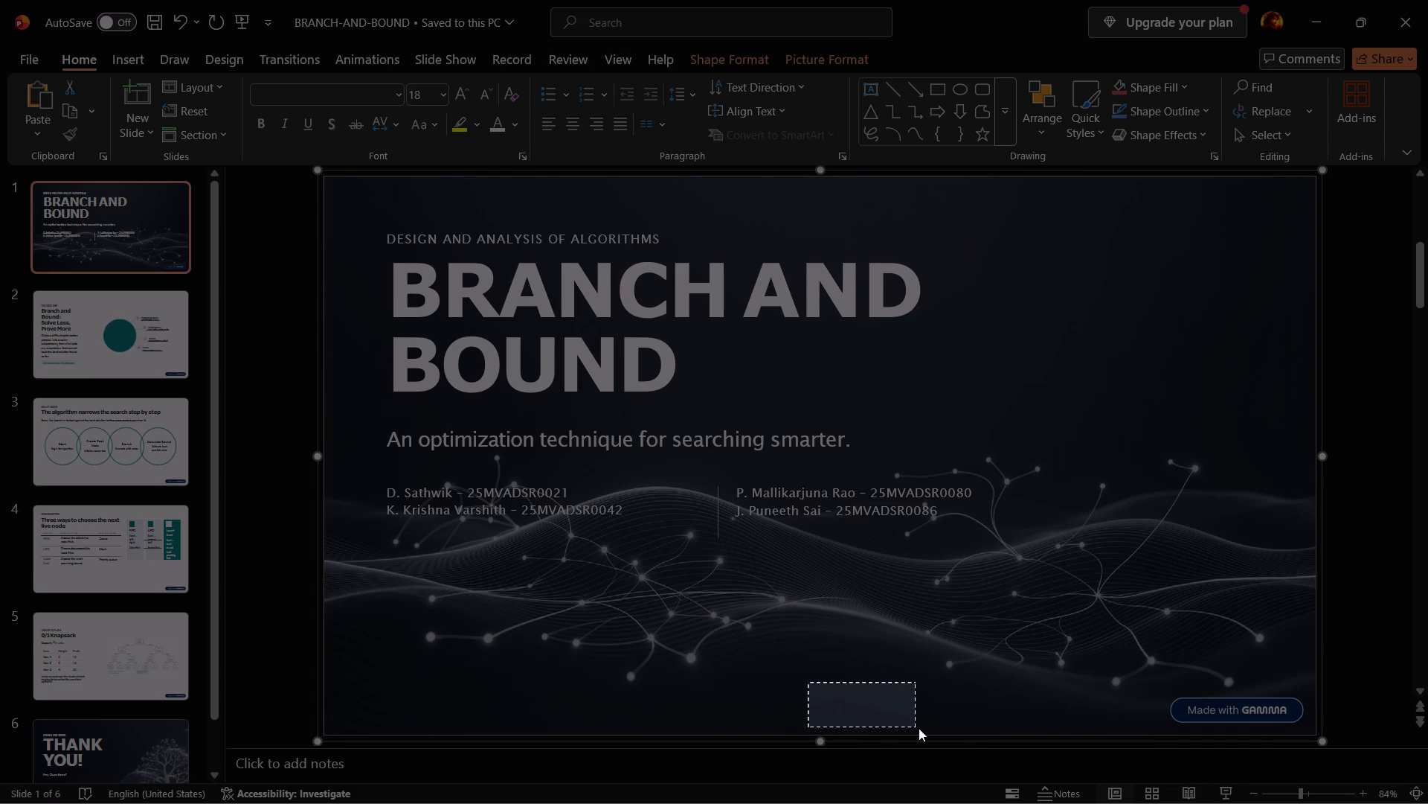
left_click_drag(919, 728, 987, 728)
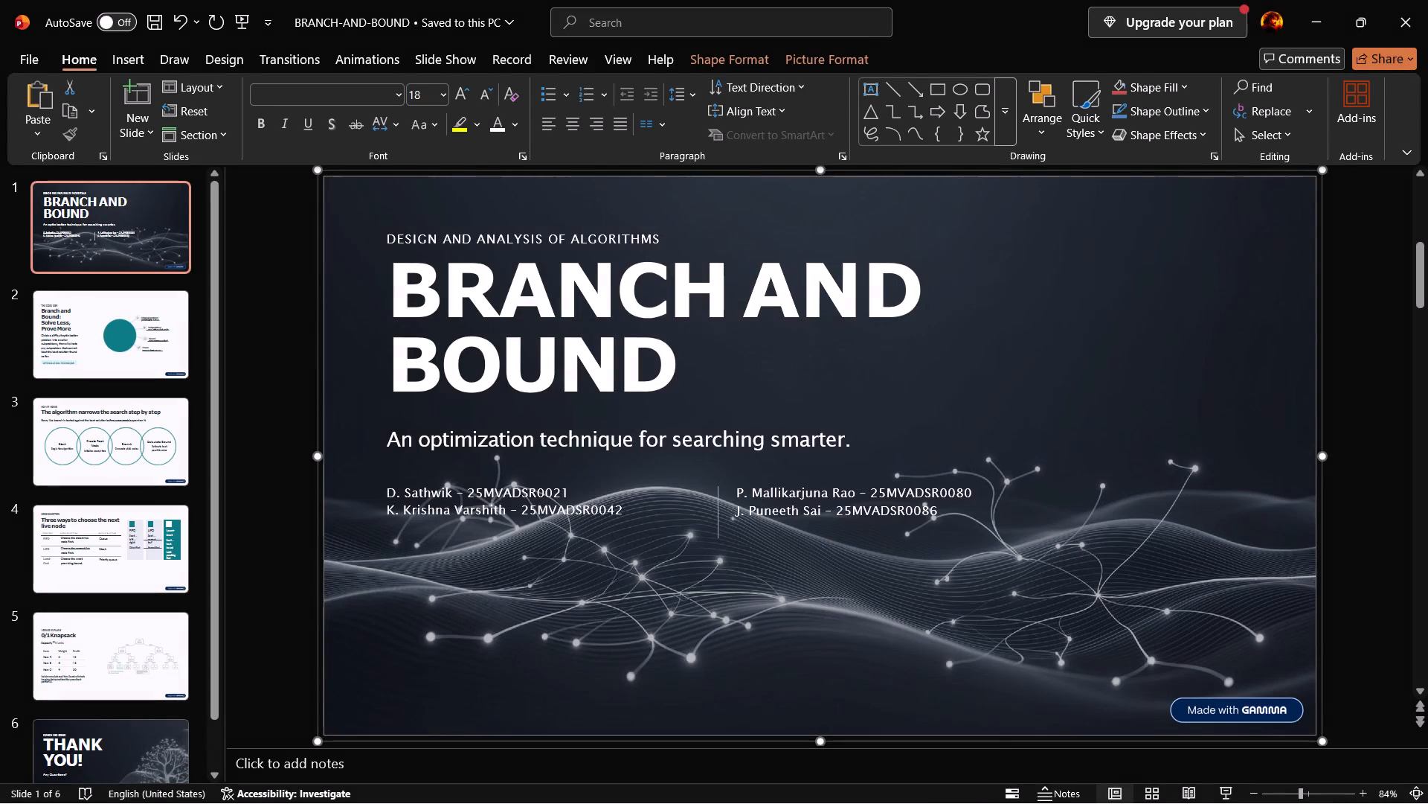
Paste the dark background snip onto the title slide and place it over the "Made with Gamma" badge.
left_click(1235, 715)
key("ctrl+v")
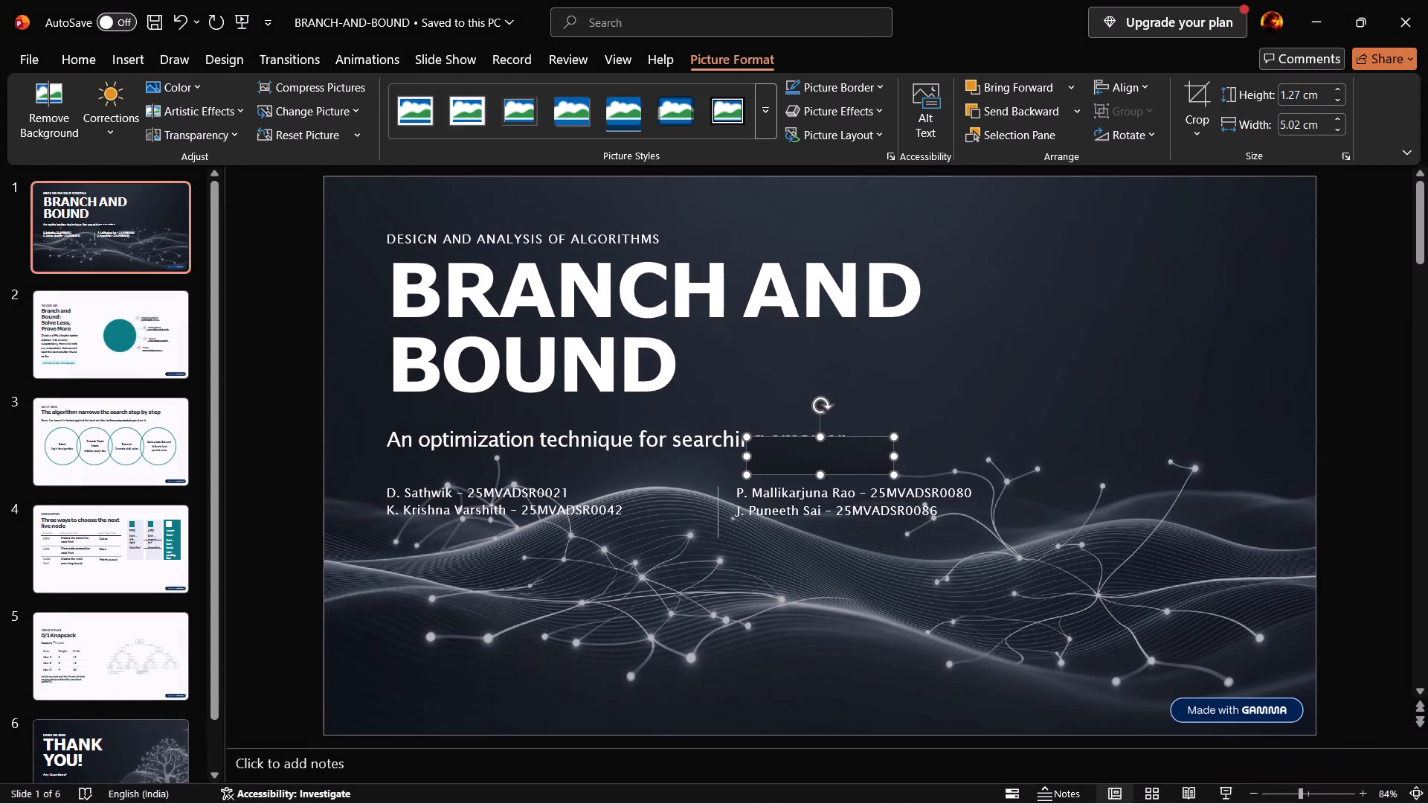
left_click_drag(832, 457, 1247, 712)
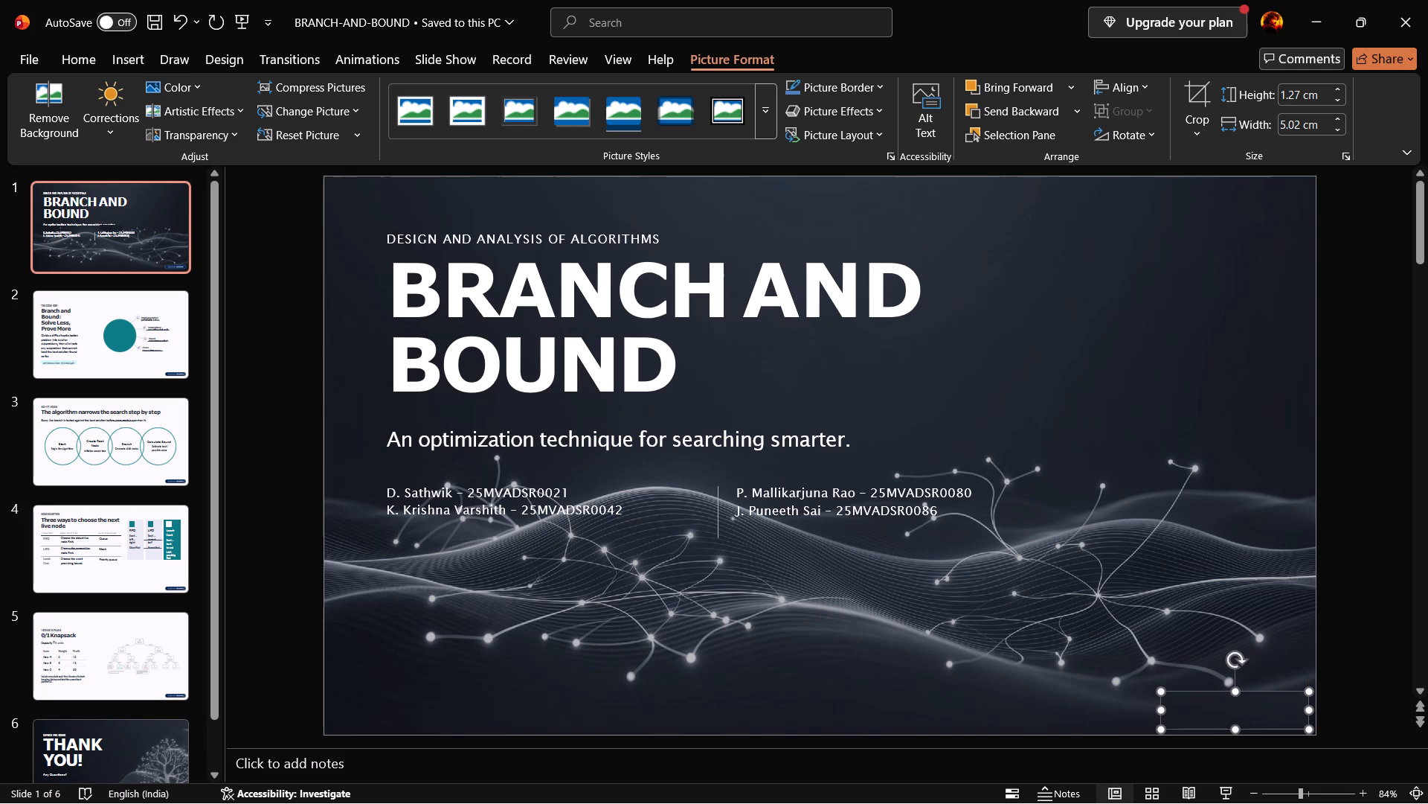
left_click(1084, 691)
left_click(1211, 708)
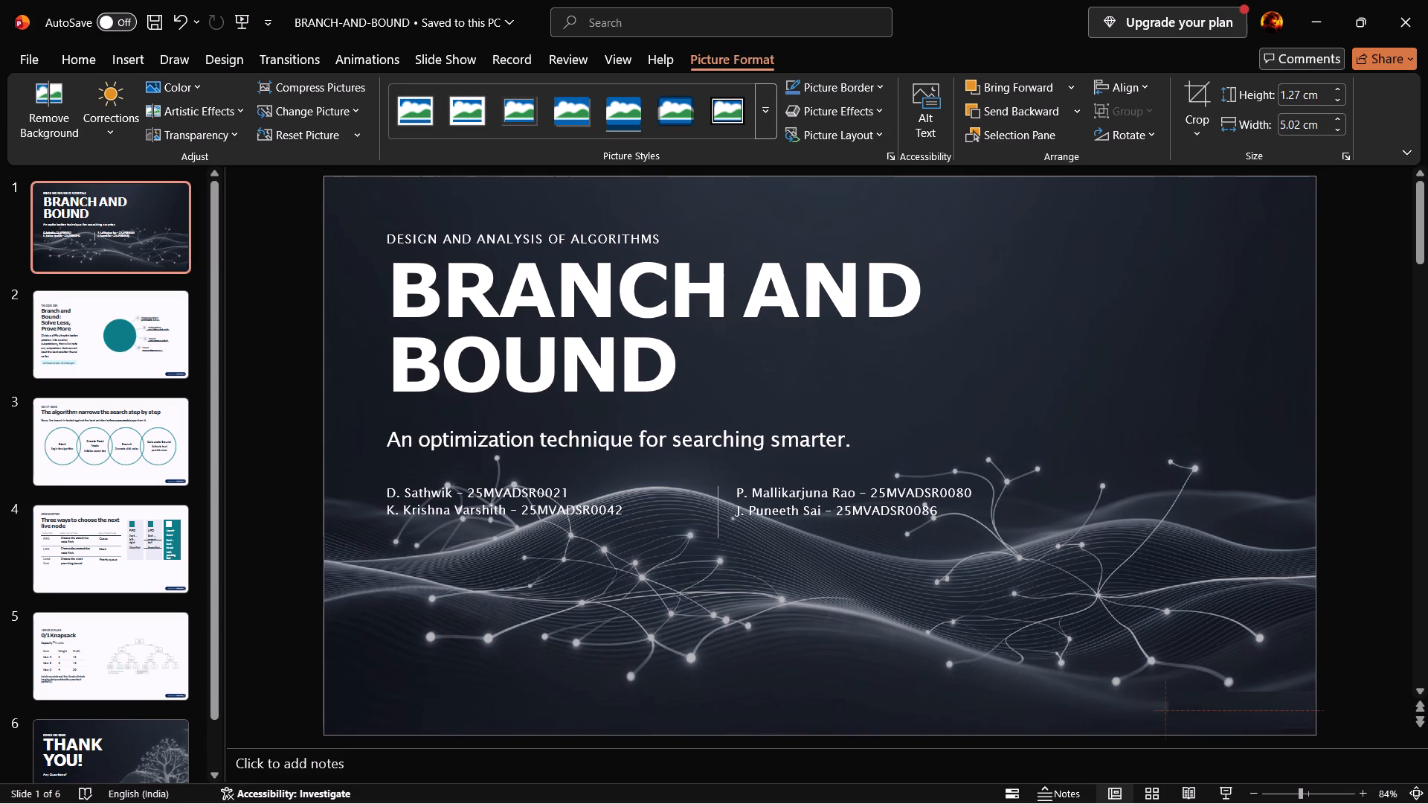
left_click(1121, 703)
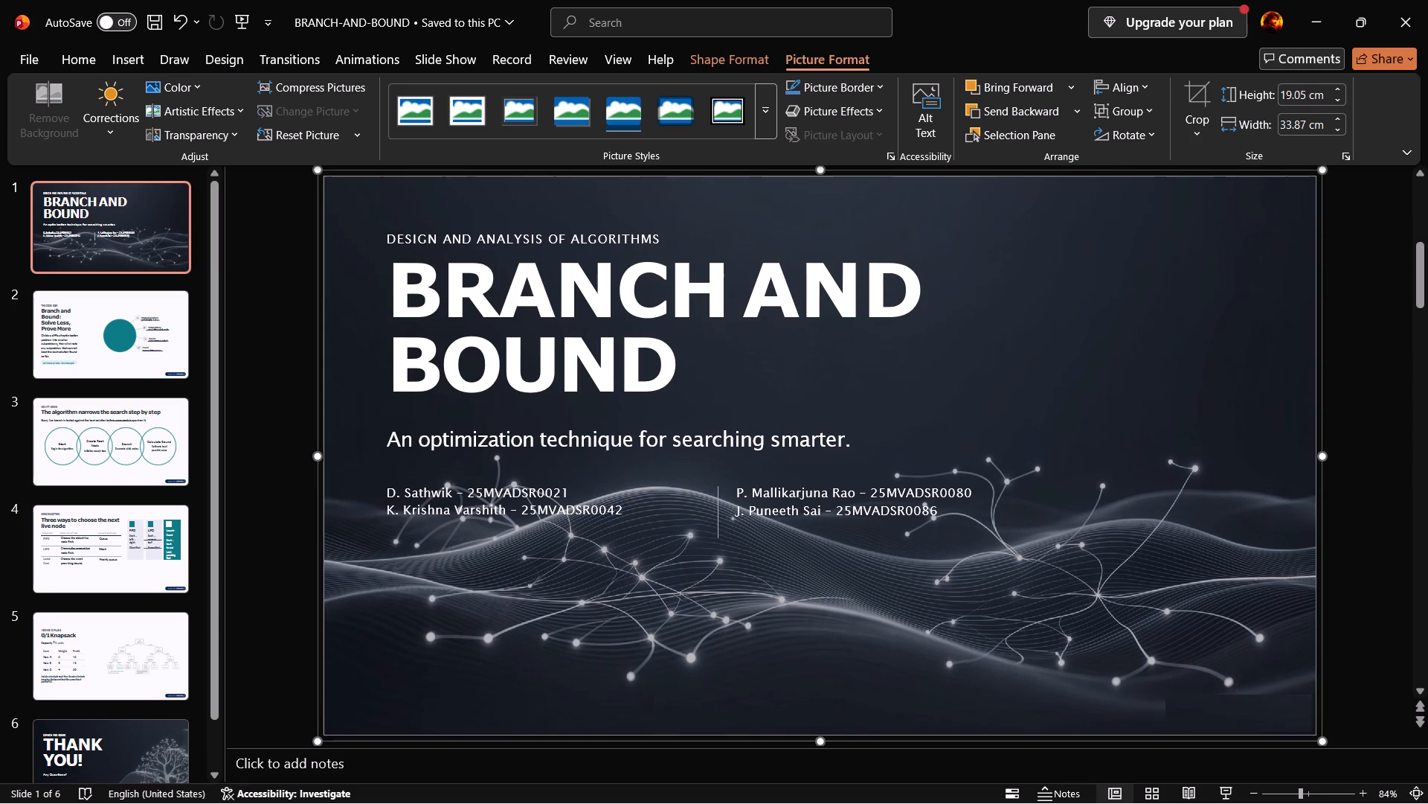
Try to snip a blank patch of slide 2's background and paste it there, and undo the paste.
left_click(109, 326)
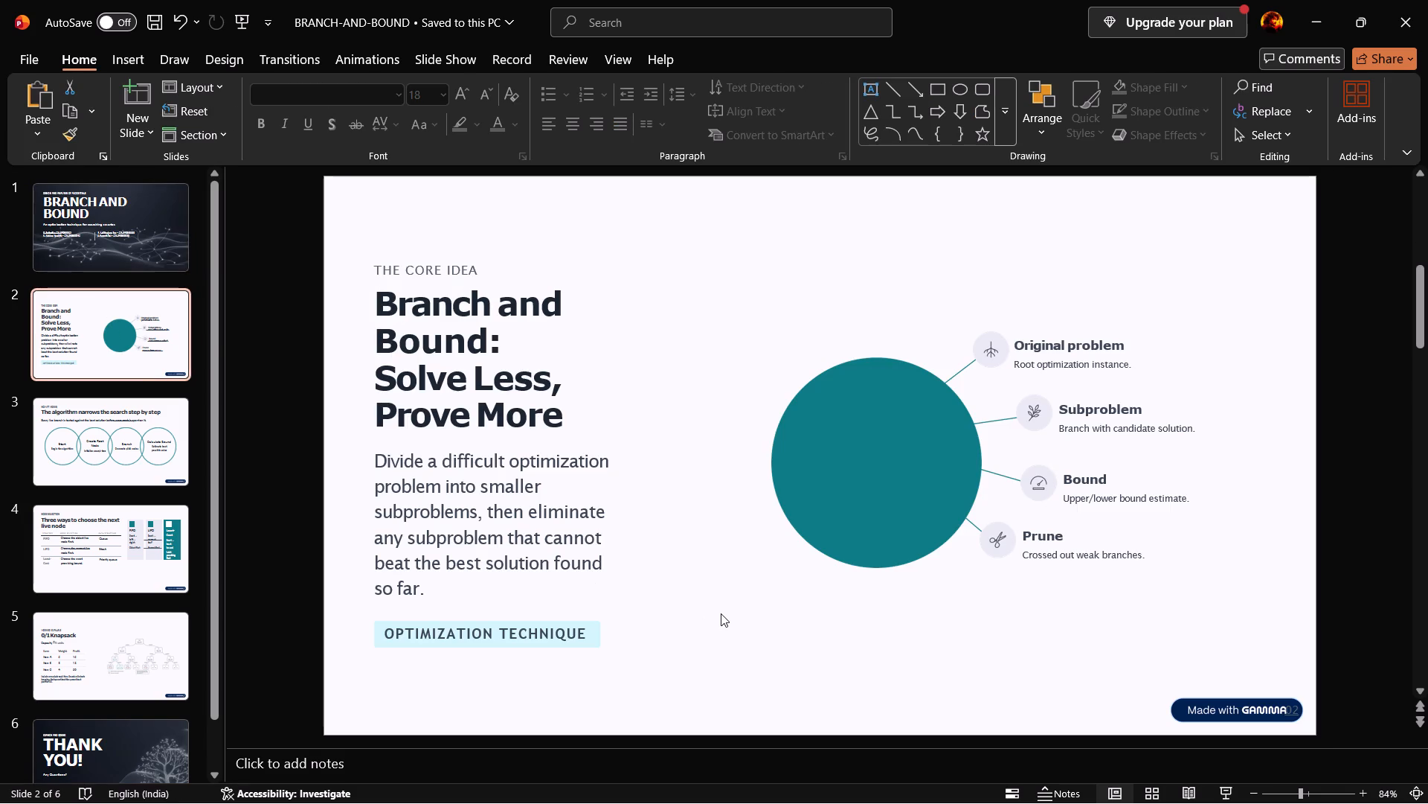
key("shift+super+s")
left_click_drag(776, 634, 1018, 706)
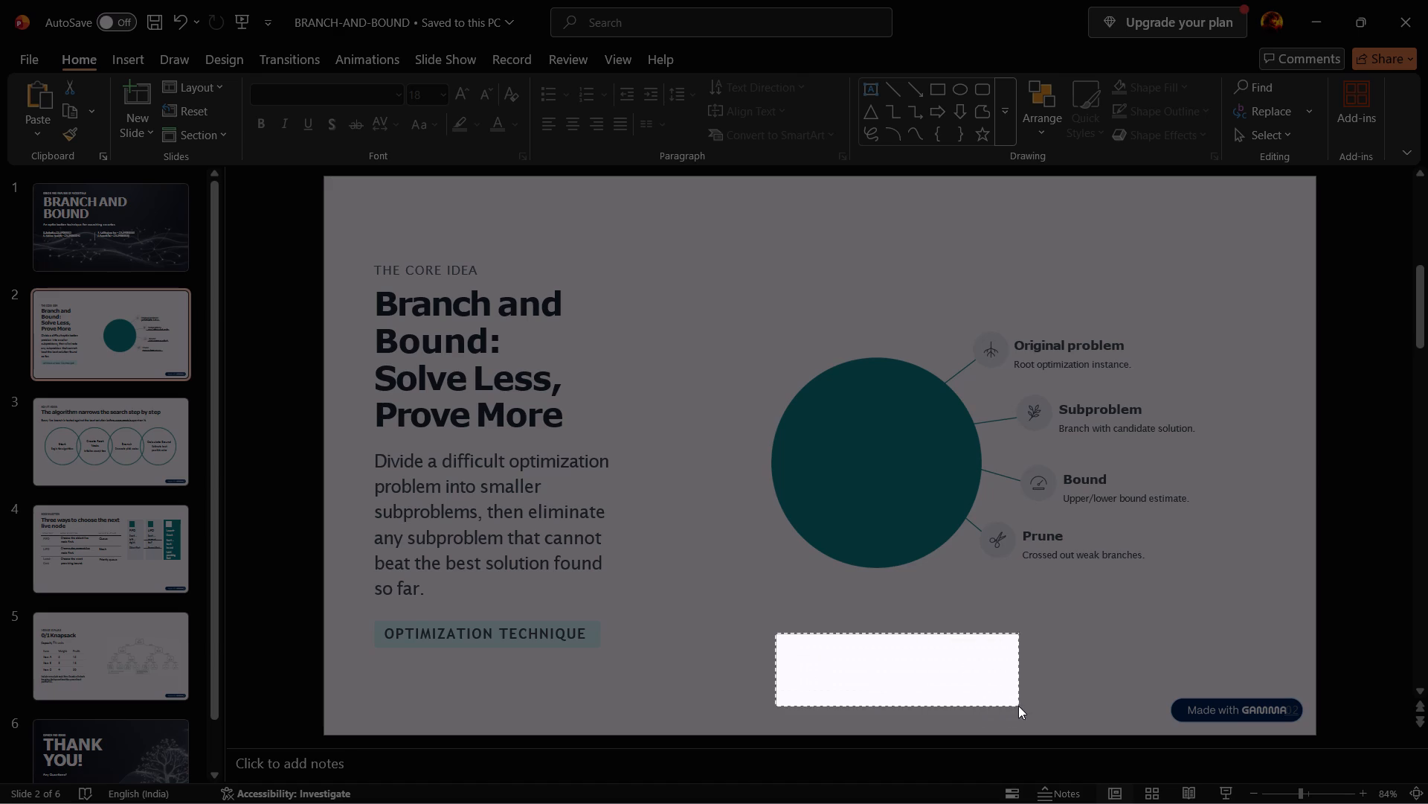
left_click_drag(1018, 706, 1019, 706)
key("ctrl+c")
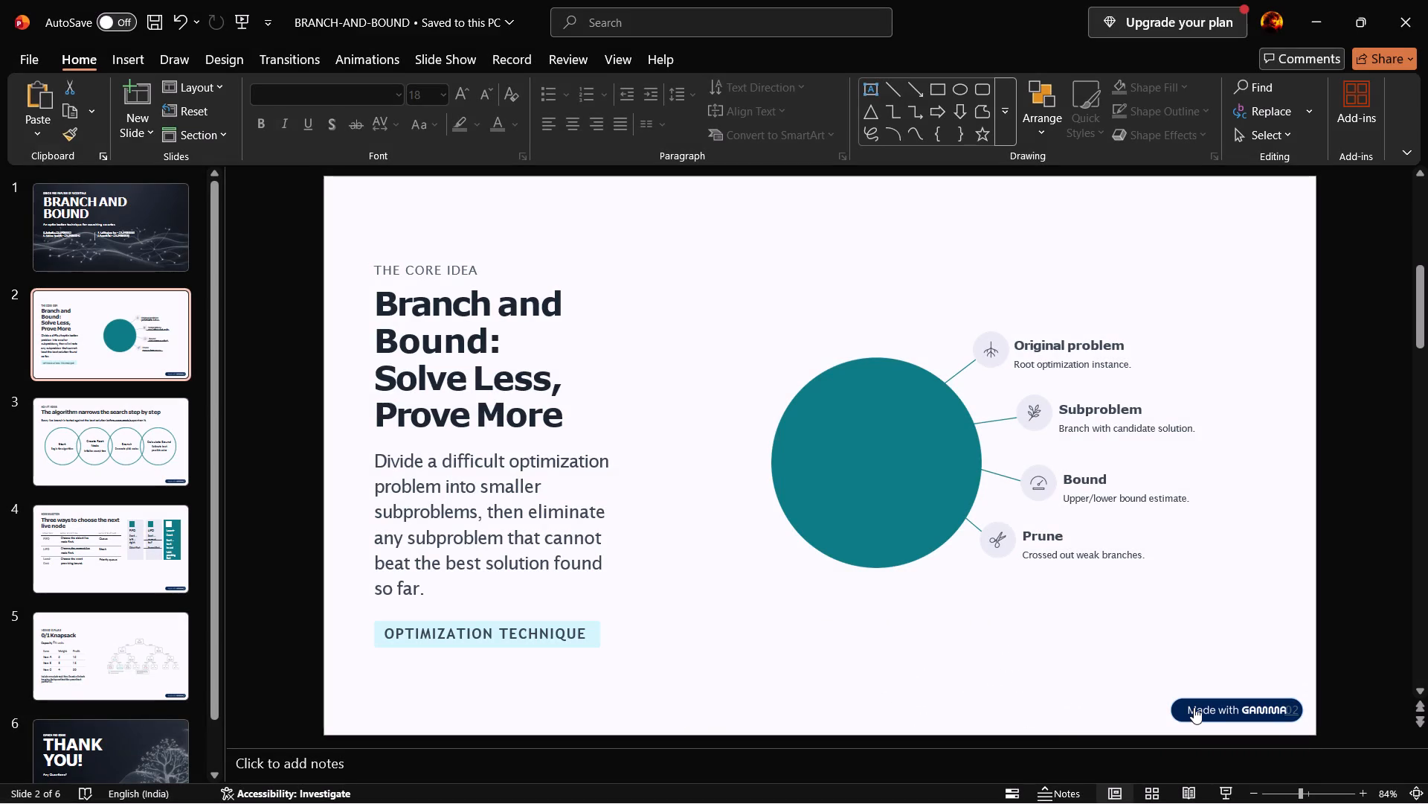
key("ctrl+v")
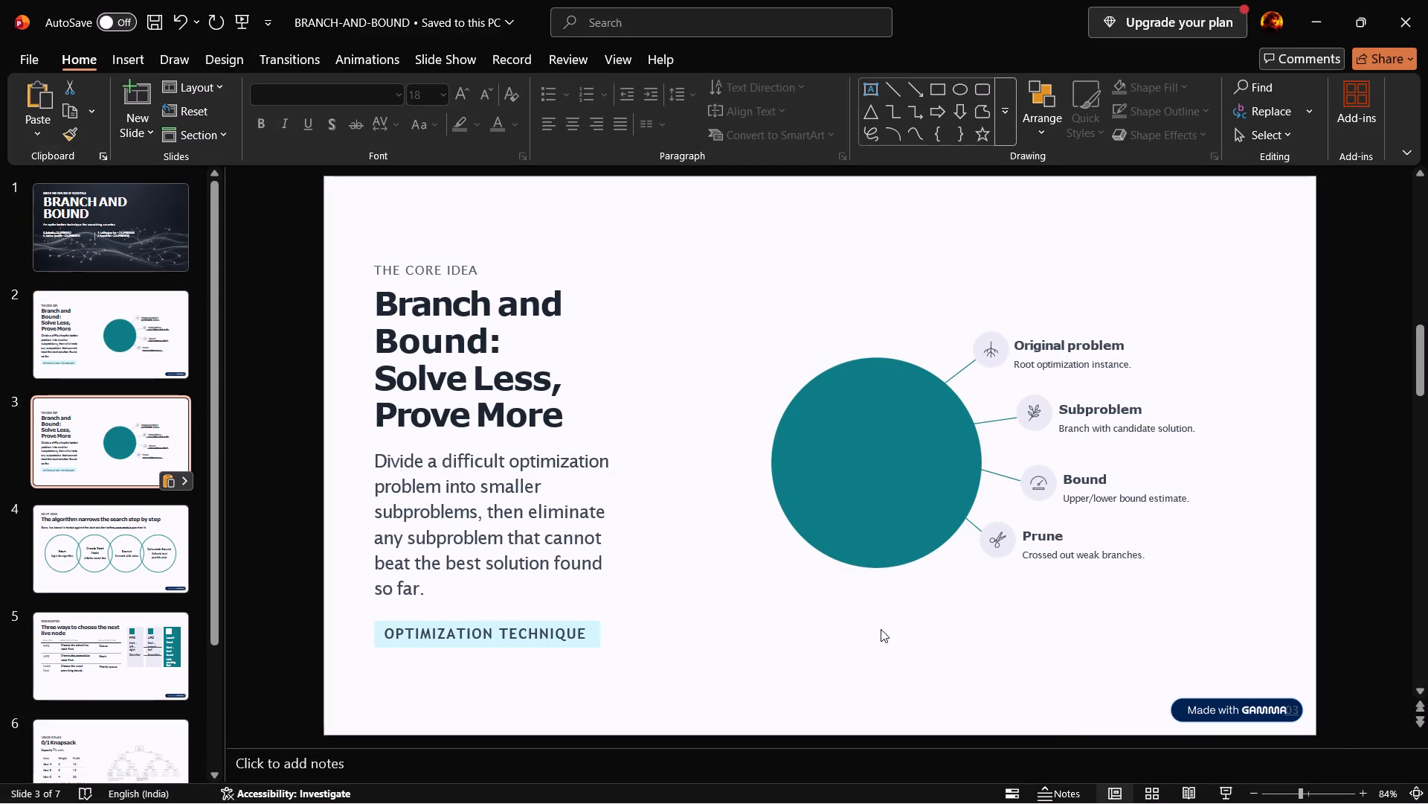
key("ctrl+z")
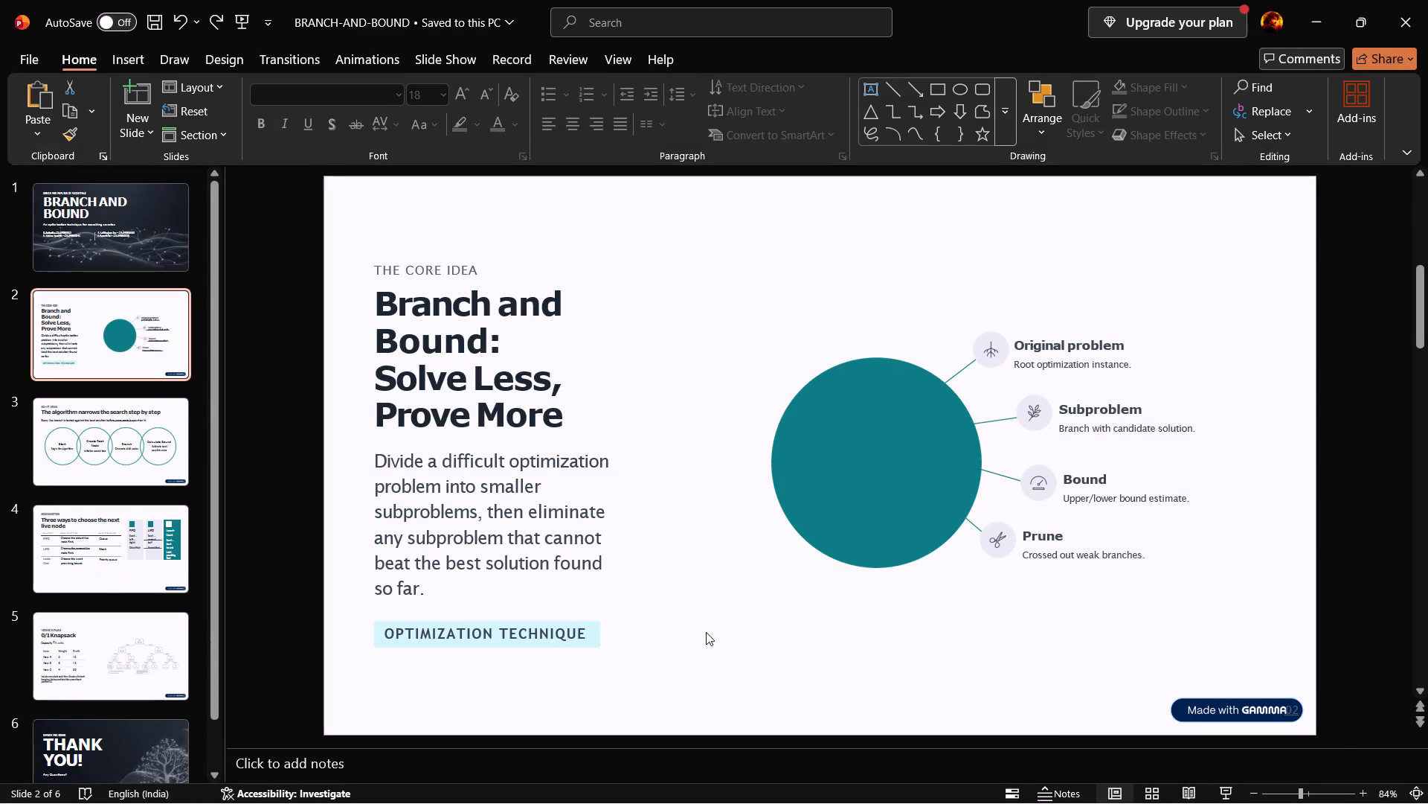
Snip a blank patch of slide 2's light background and paste it over the slide's "Made with Gamma" badge.
left_click(103, 235)
left_click(138, 327)
key("shift+super+s")
left_click_drag(790, 646, 1005, 706)
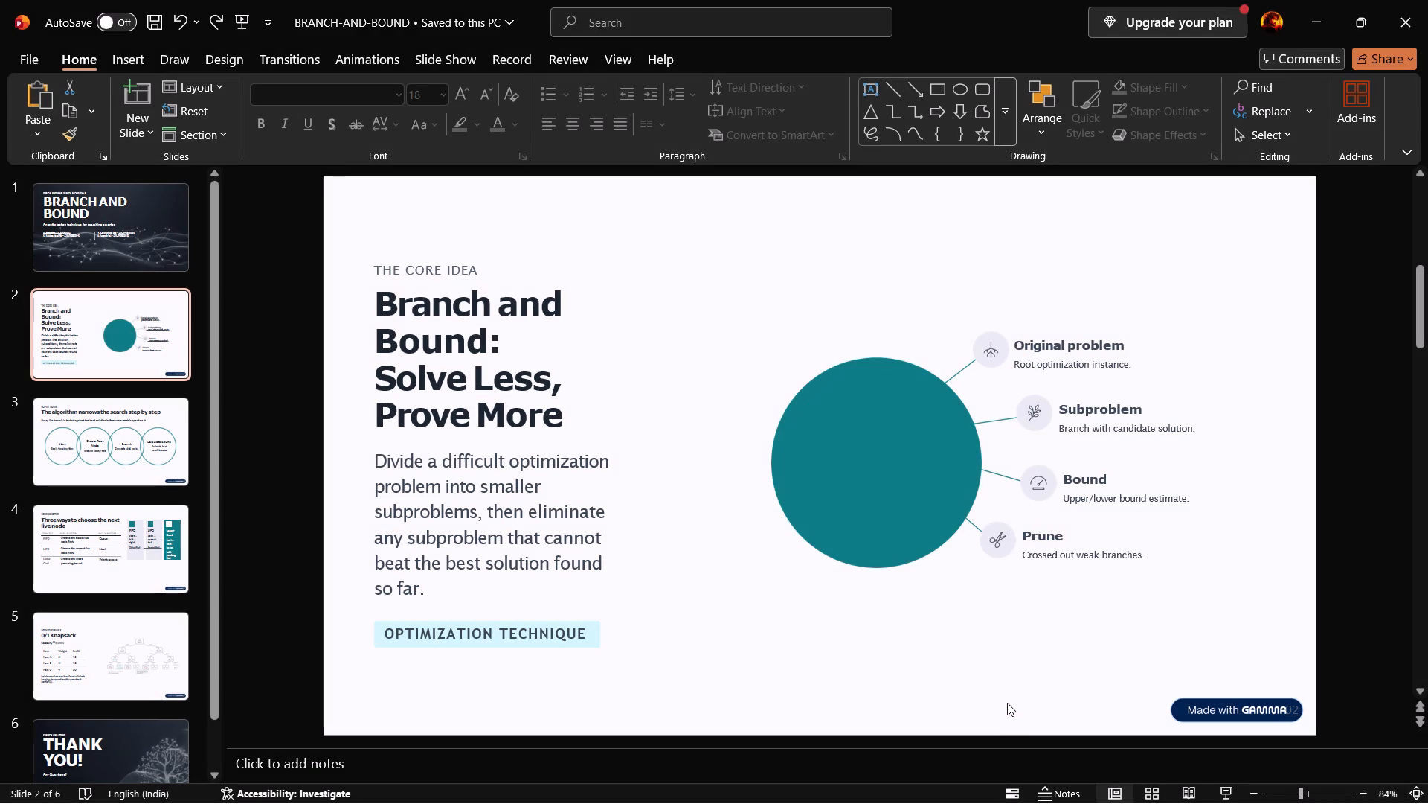
key("ctrl+v")
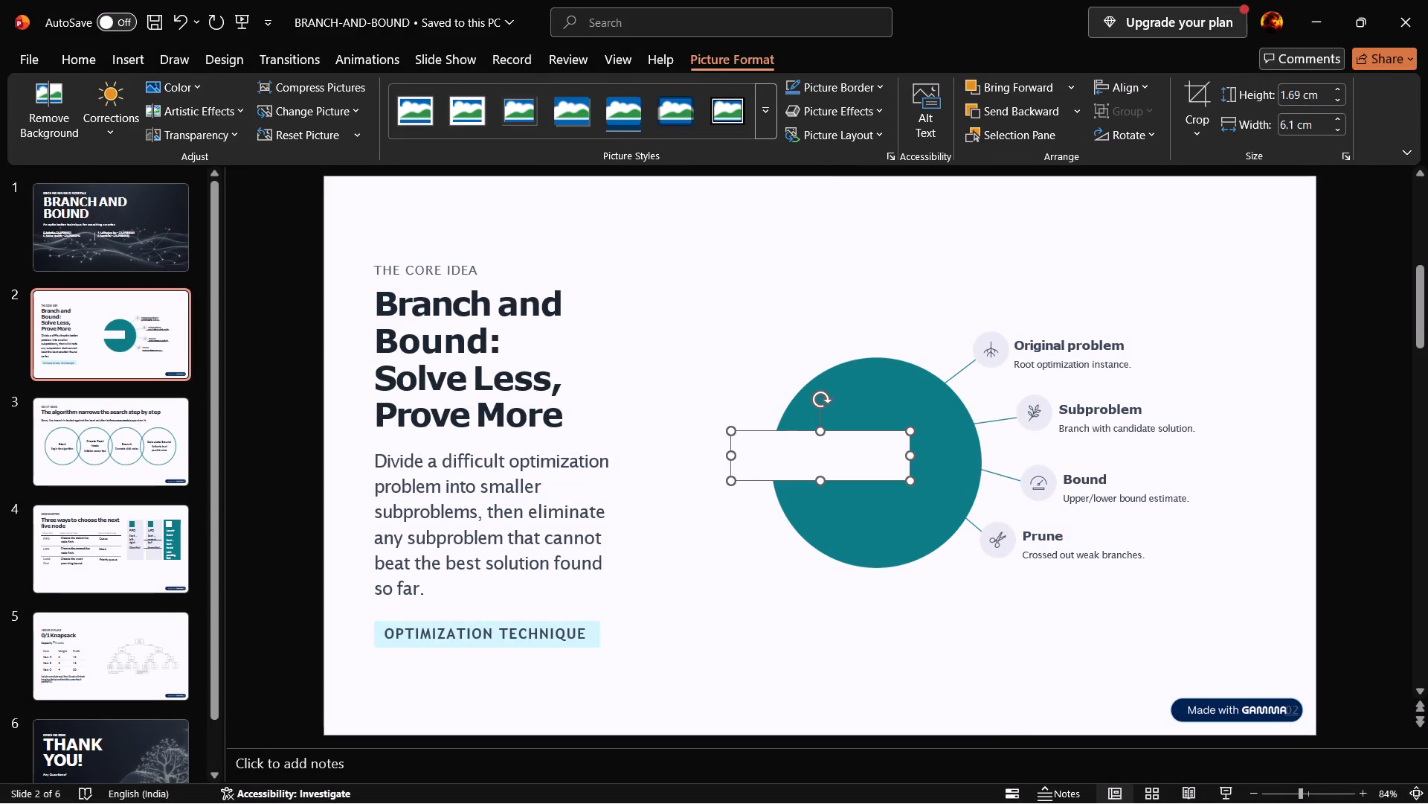
left_click_drag(826, 454, 1227, 703)
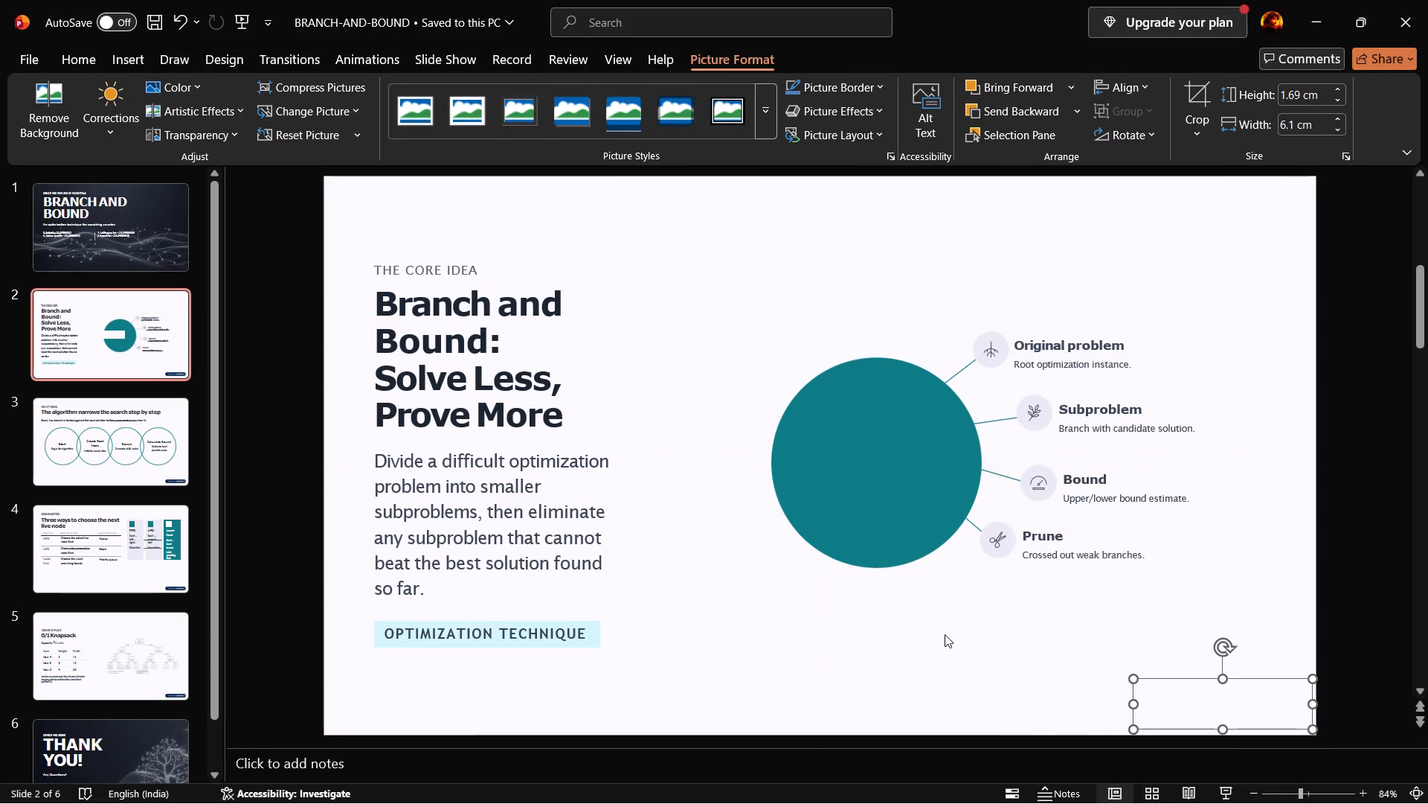
left_click(889, 623)
Copy slide 2's light cover patch and paste it over the "Made with Gamma" badge on slides 3, 4 and 5.
left_click(1203, 691)
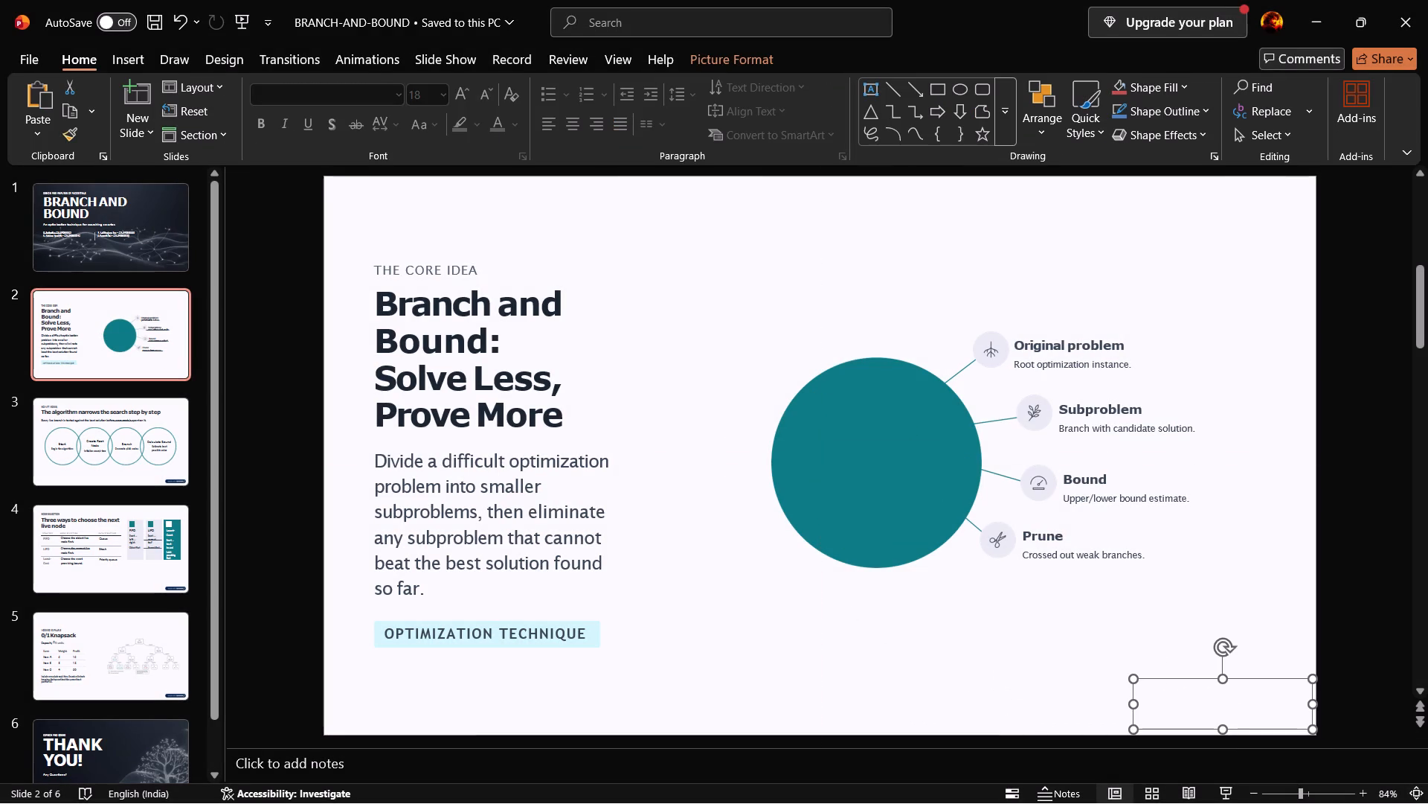
key("ctrl+c")
left_click(965, 593)
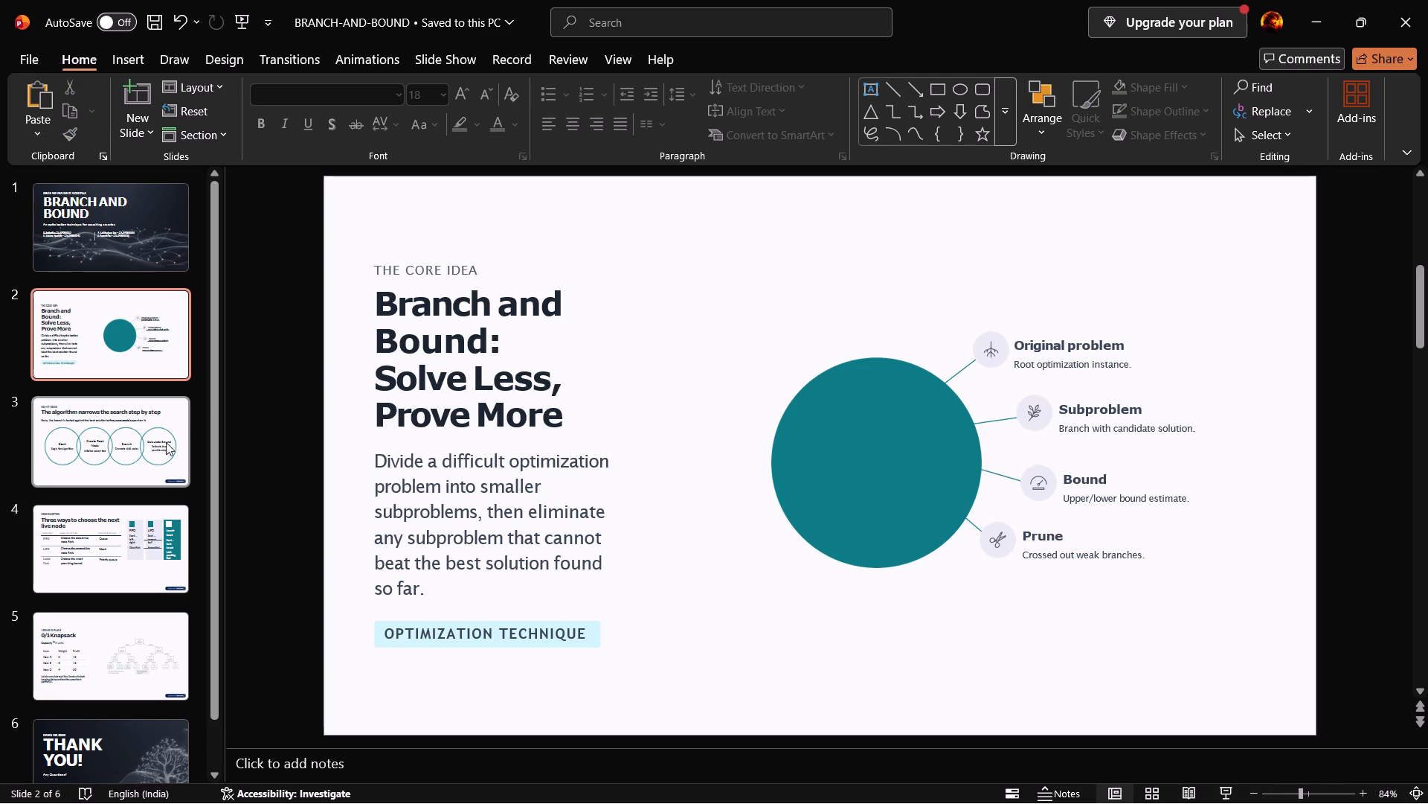
left_click(158, 446)
left_click(1209, 709)
key("ctrl+v")
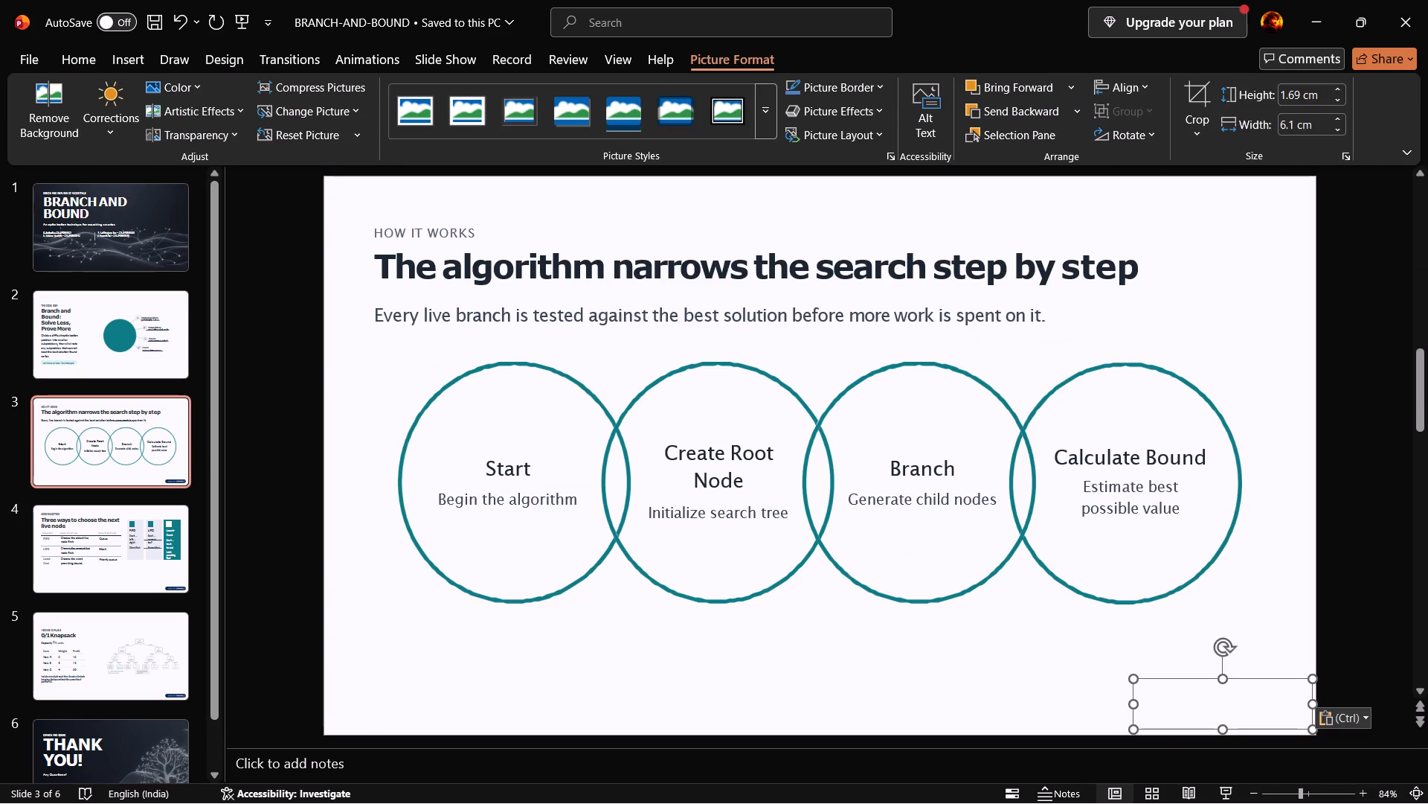
left_click(1021, 661)
left_click(111, 543)
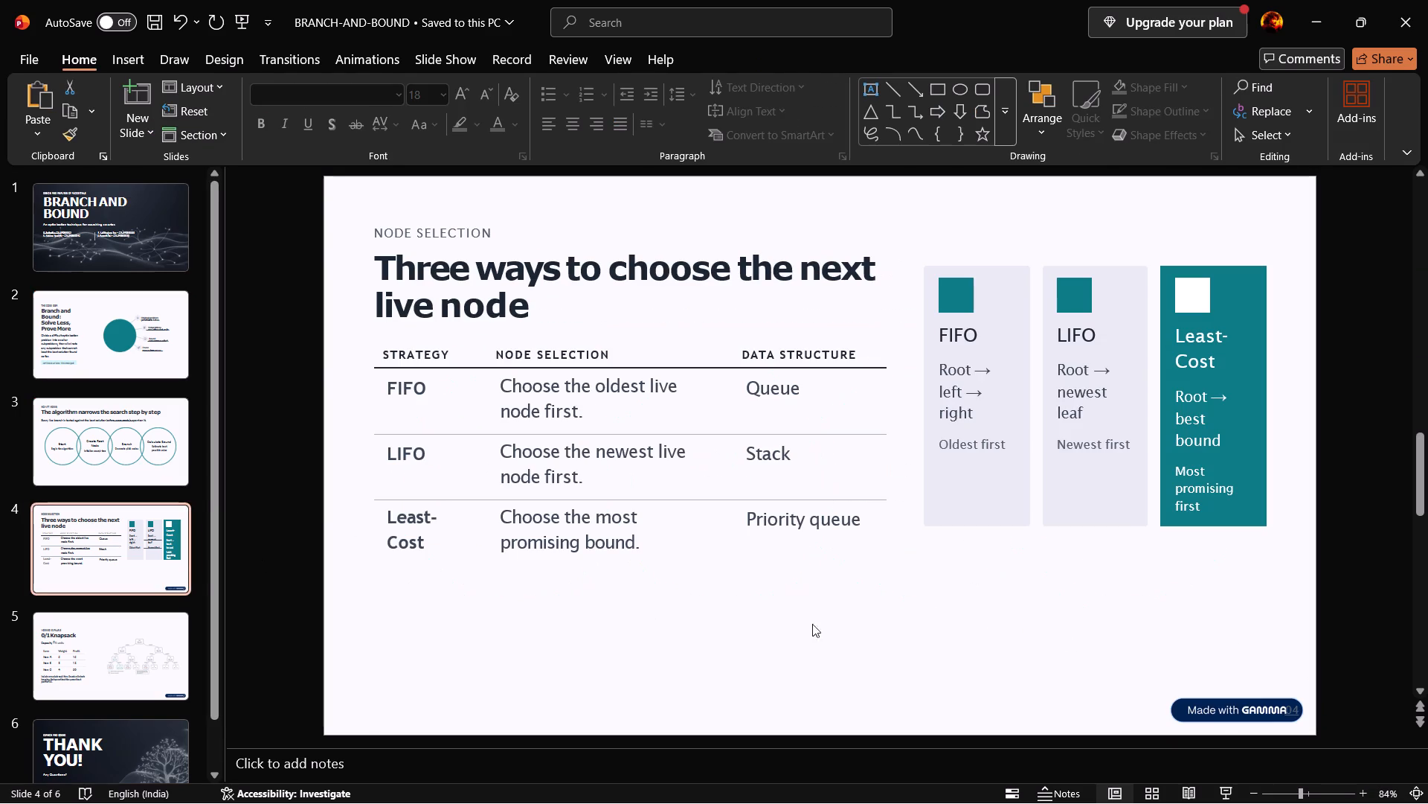
key("ctrl+v")
left_click(810, 644)
left_click(148, 648)
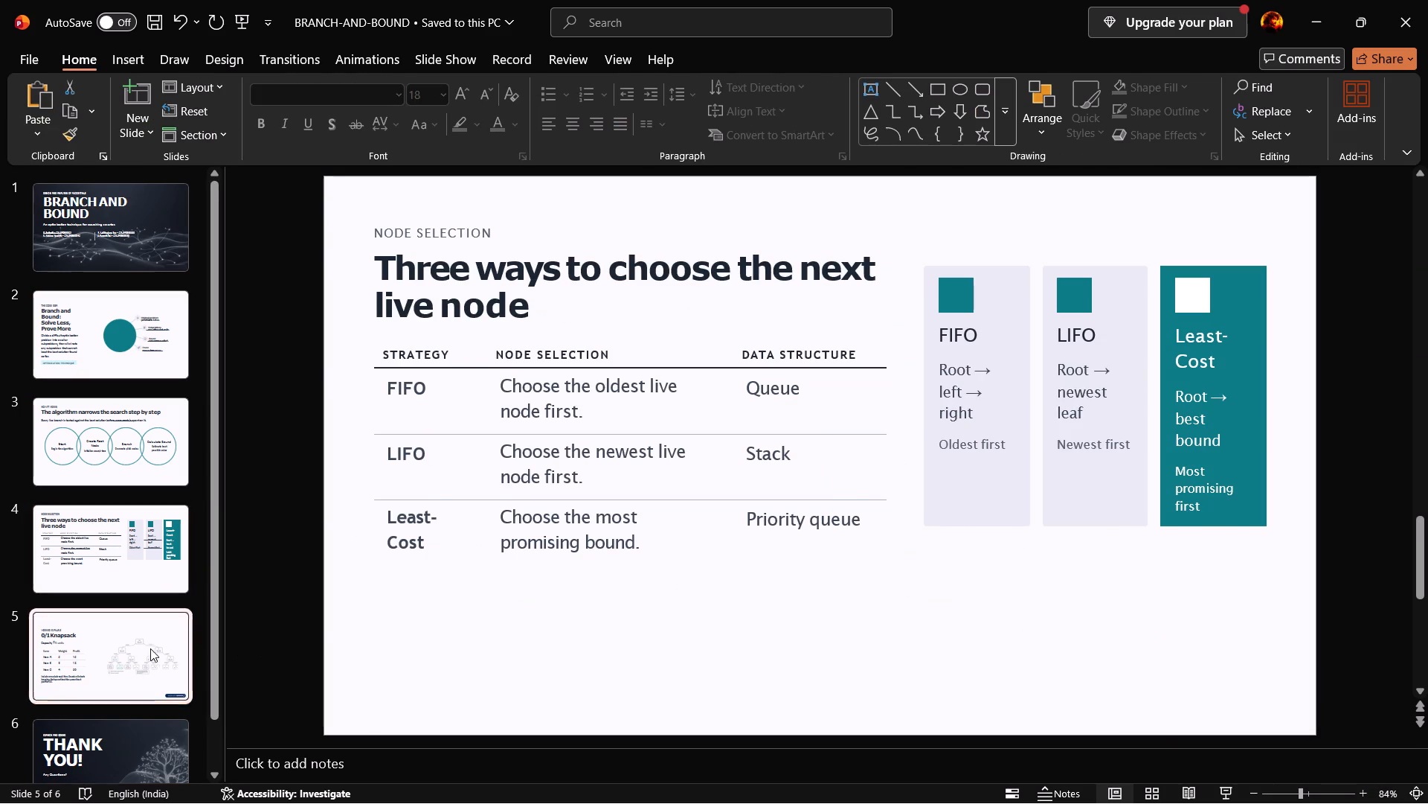
key("ctrl+v")
On the THANK YOU! slide, snip the strip with the tree trunk just above the "Made with Gamma" badge and place it over the badge.
left_click(144, 733)
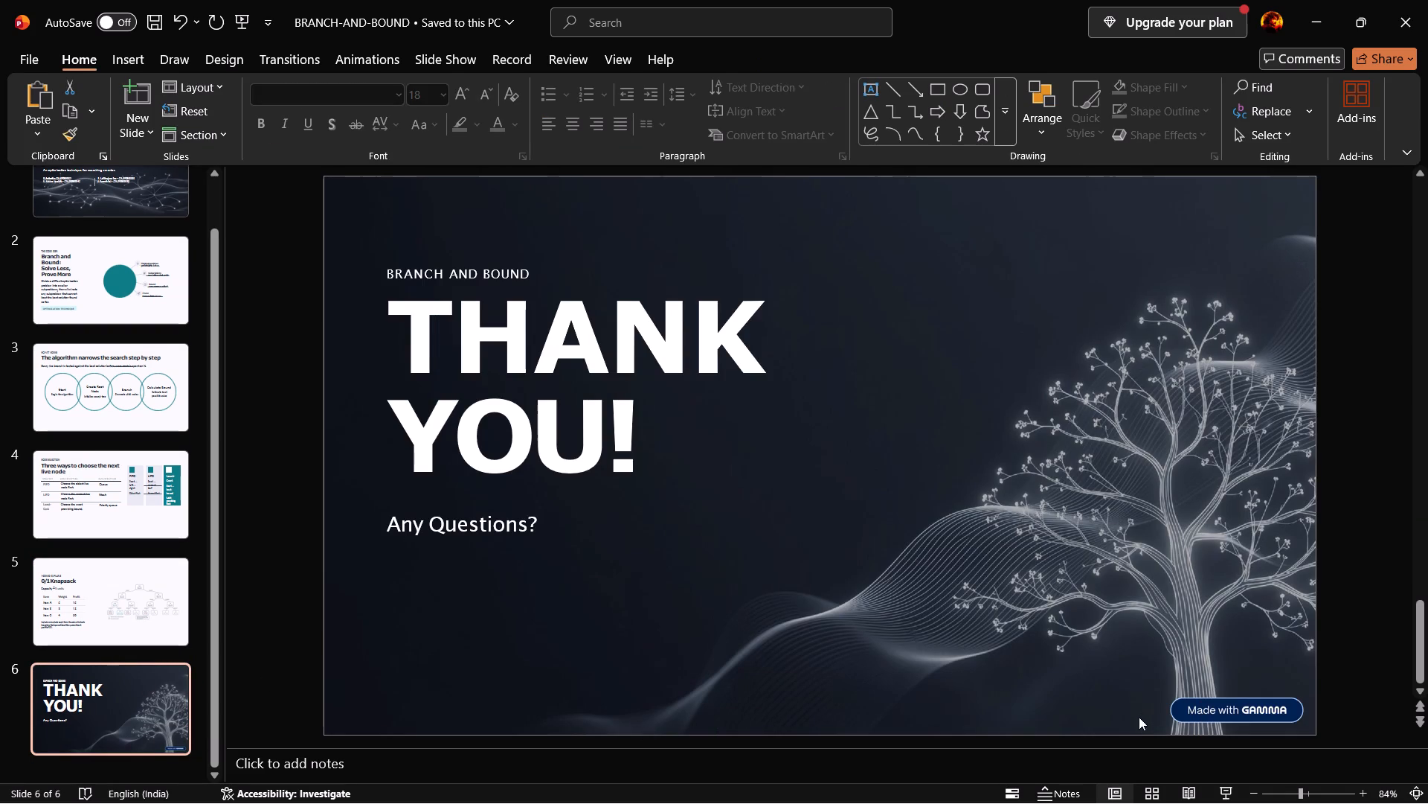
key("shift+super+s")
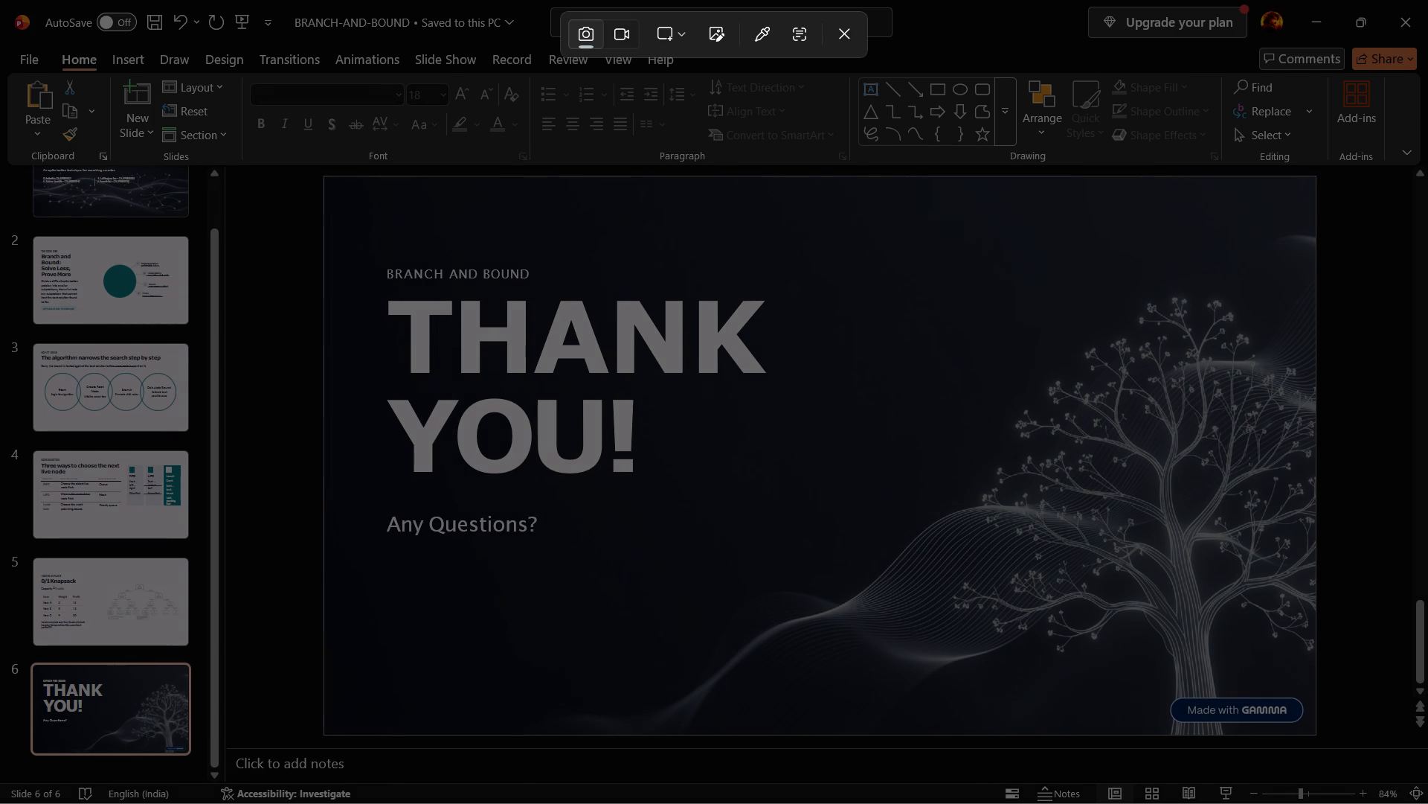
left_click_drag(1167, 663, 1310, 689)
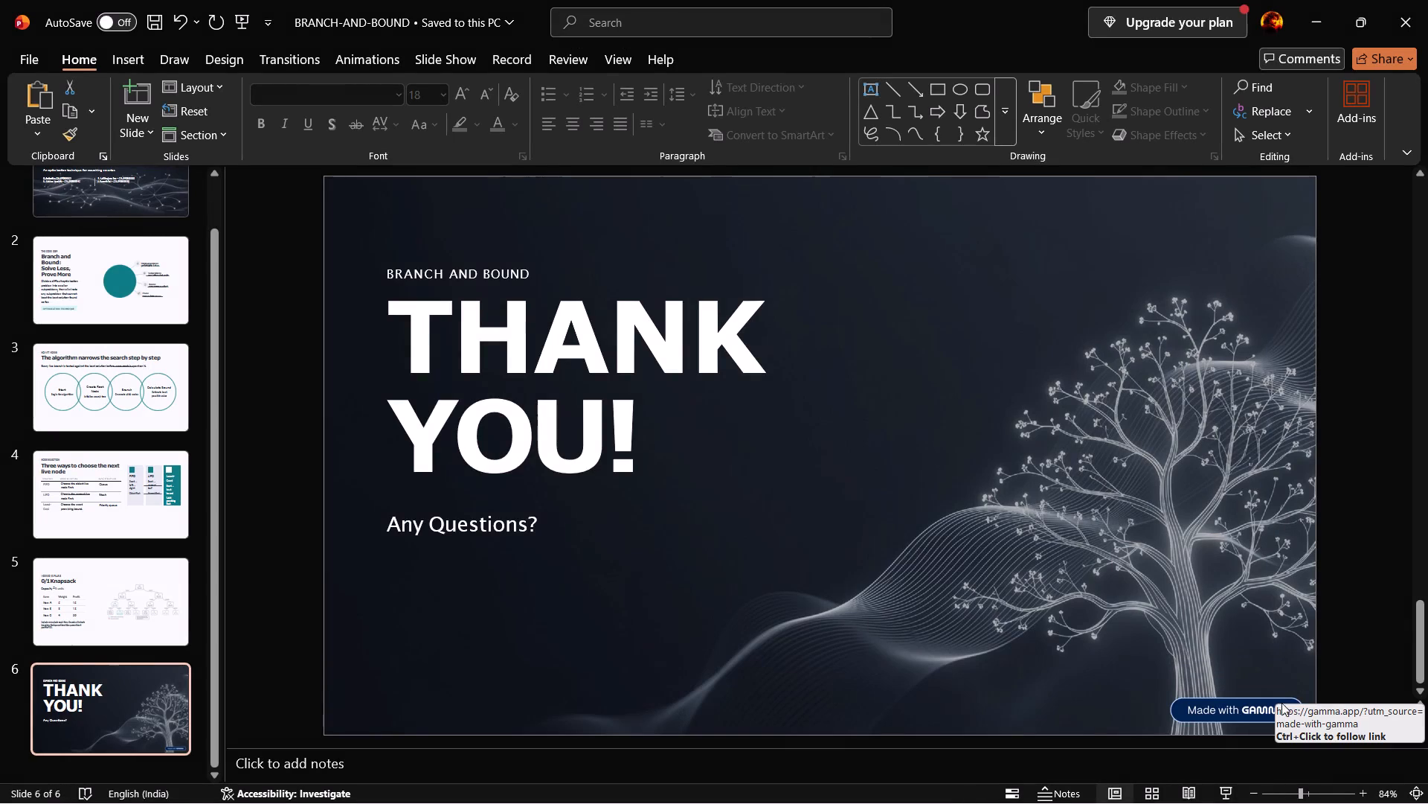
left_click(1264, 708)
key("ctrl+v")
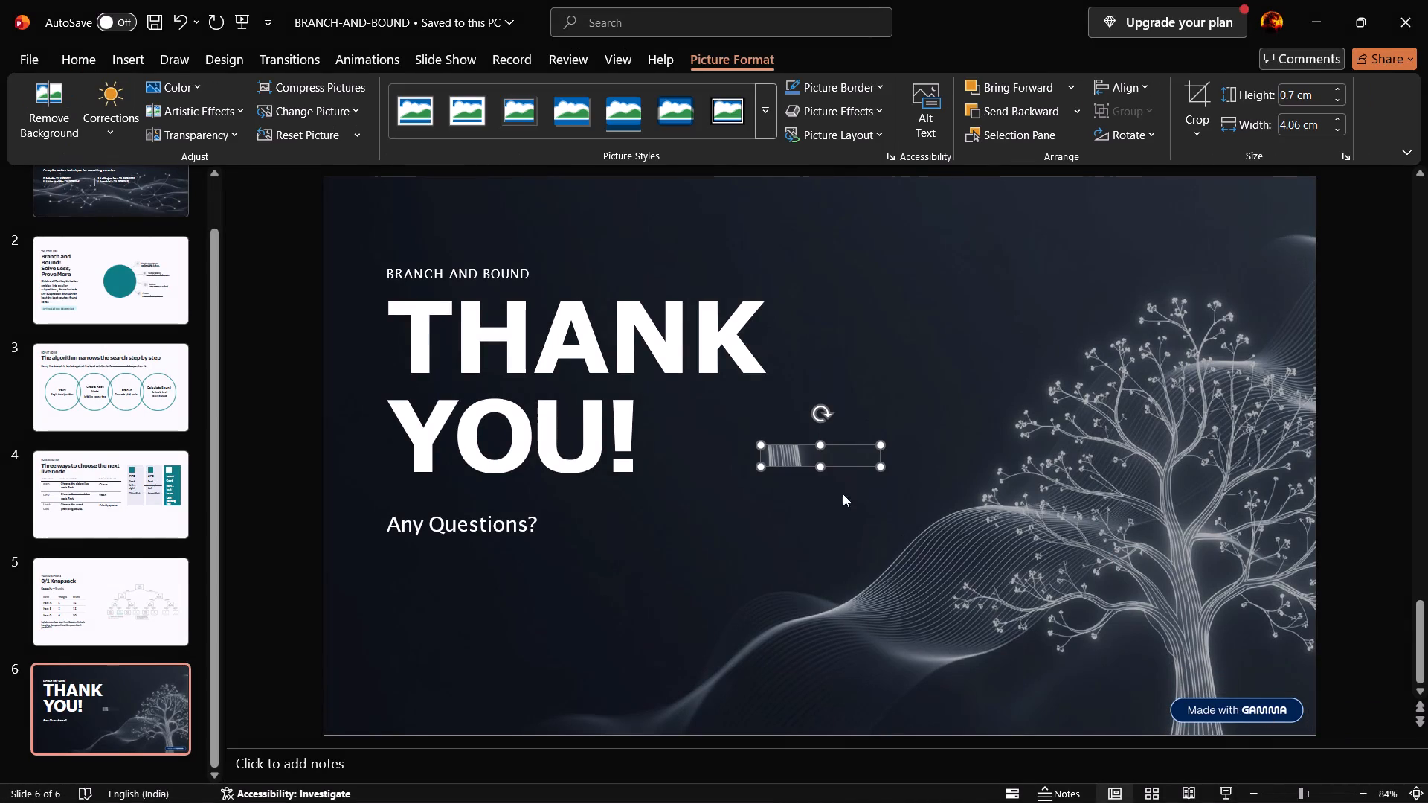
left_click_drag(827, 453, 1232, 707)
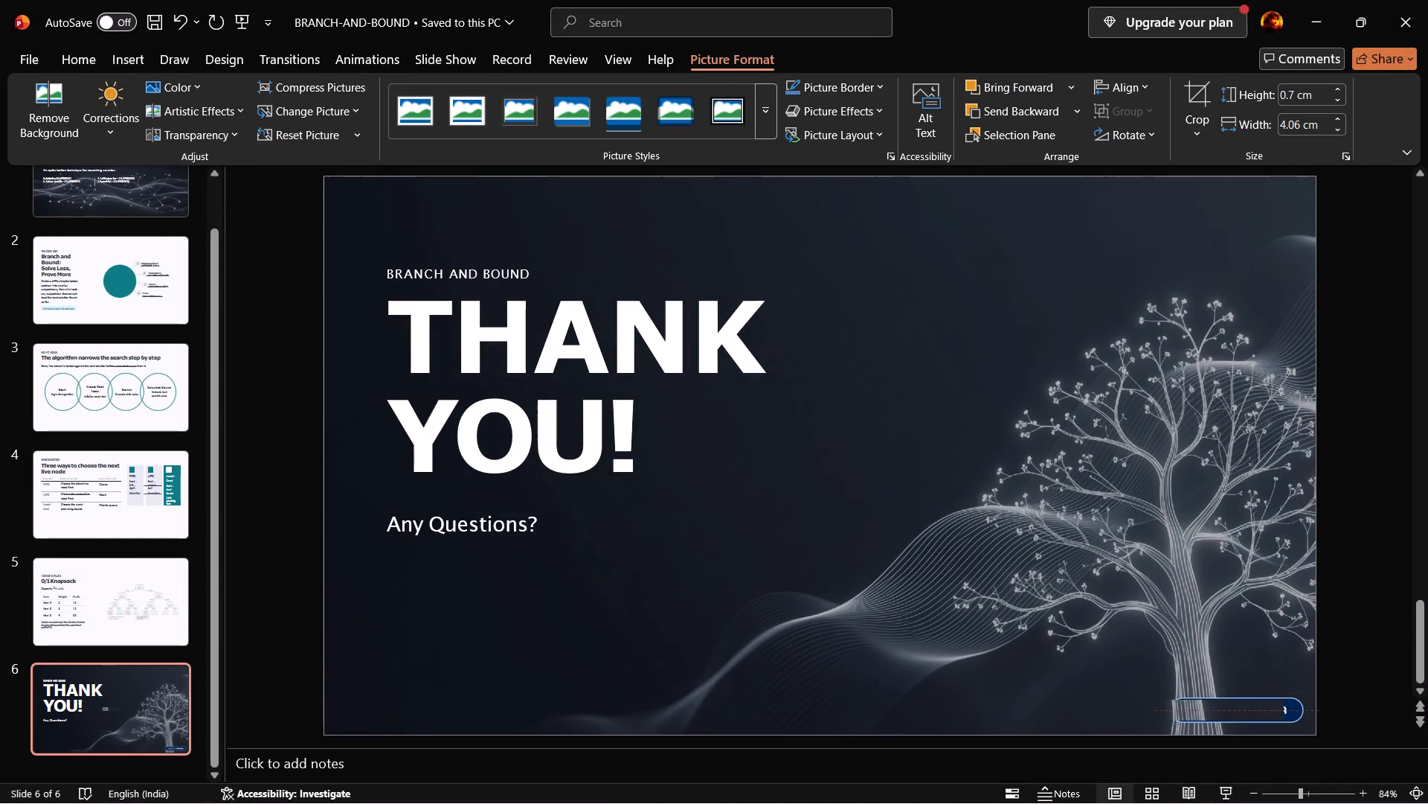
left_click_drag(1232, 707, 1237, 709)
Enlarge the trunk patch to about 4.87 cm wide and 1 cm high, positioned over the badge.
left_click_drag(1165, 701, 1159, 698)
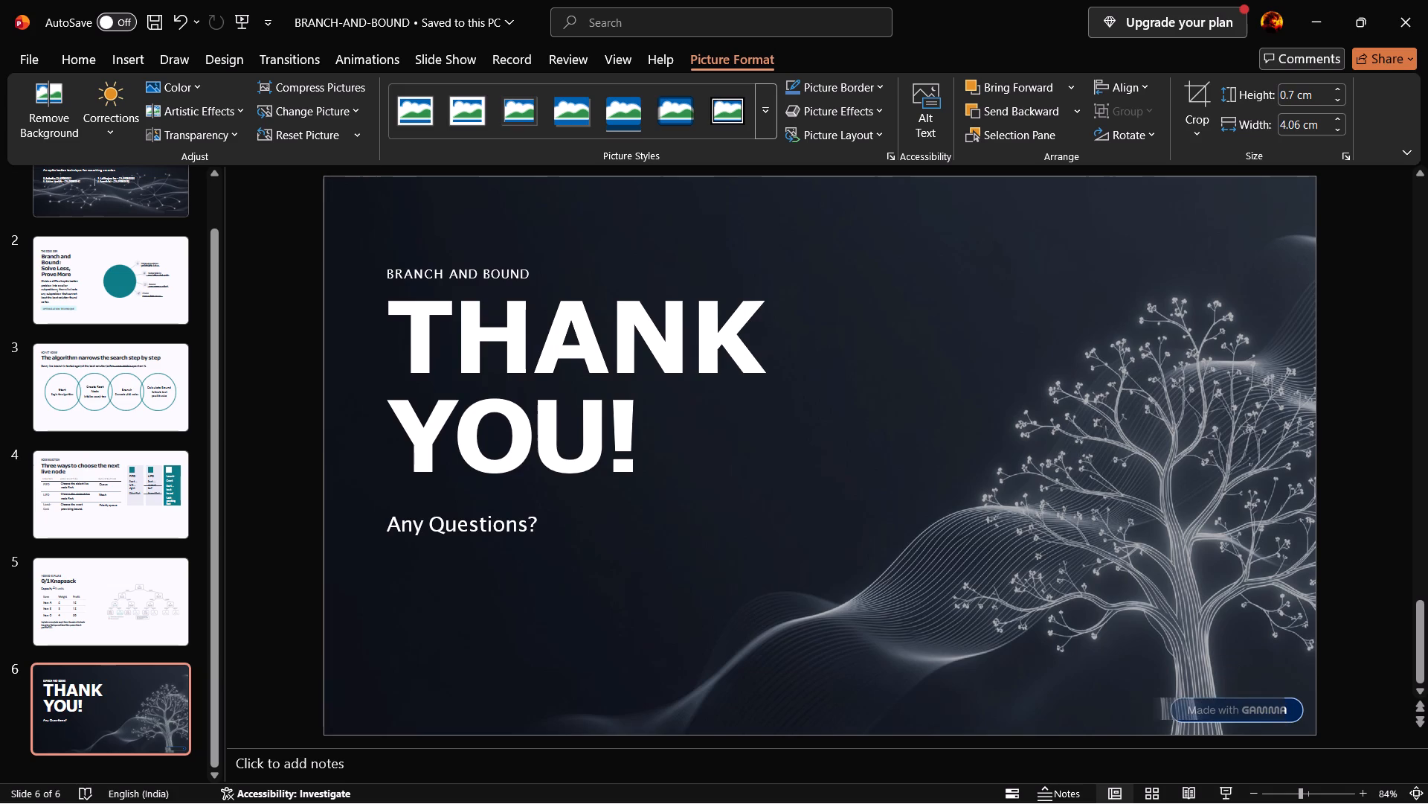
left_click_drag(1159, 698, 1146, 702)
left_click_drag(1266, 712, 1275, 712)
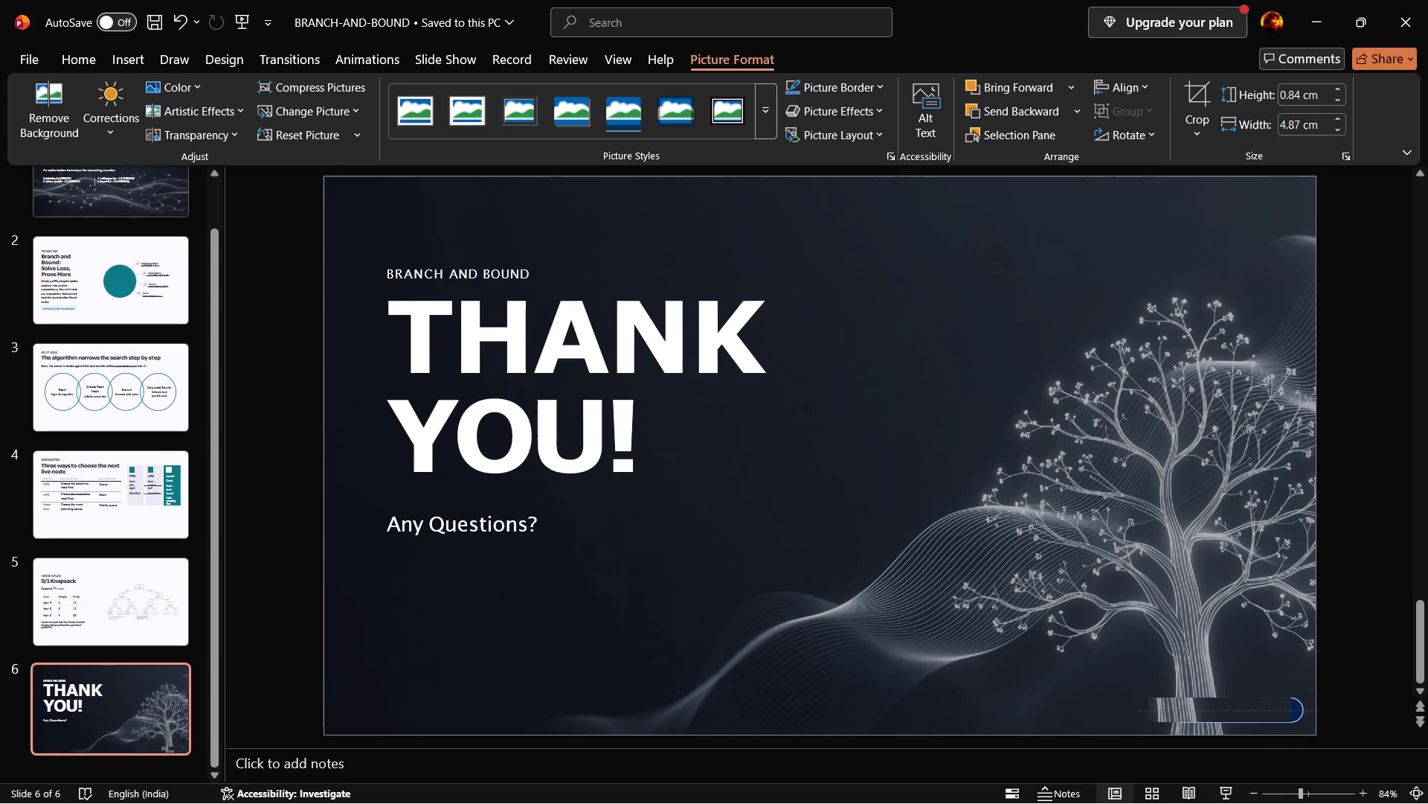
left_click_drag(1275, 712, 1284, 715)
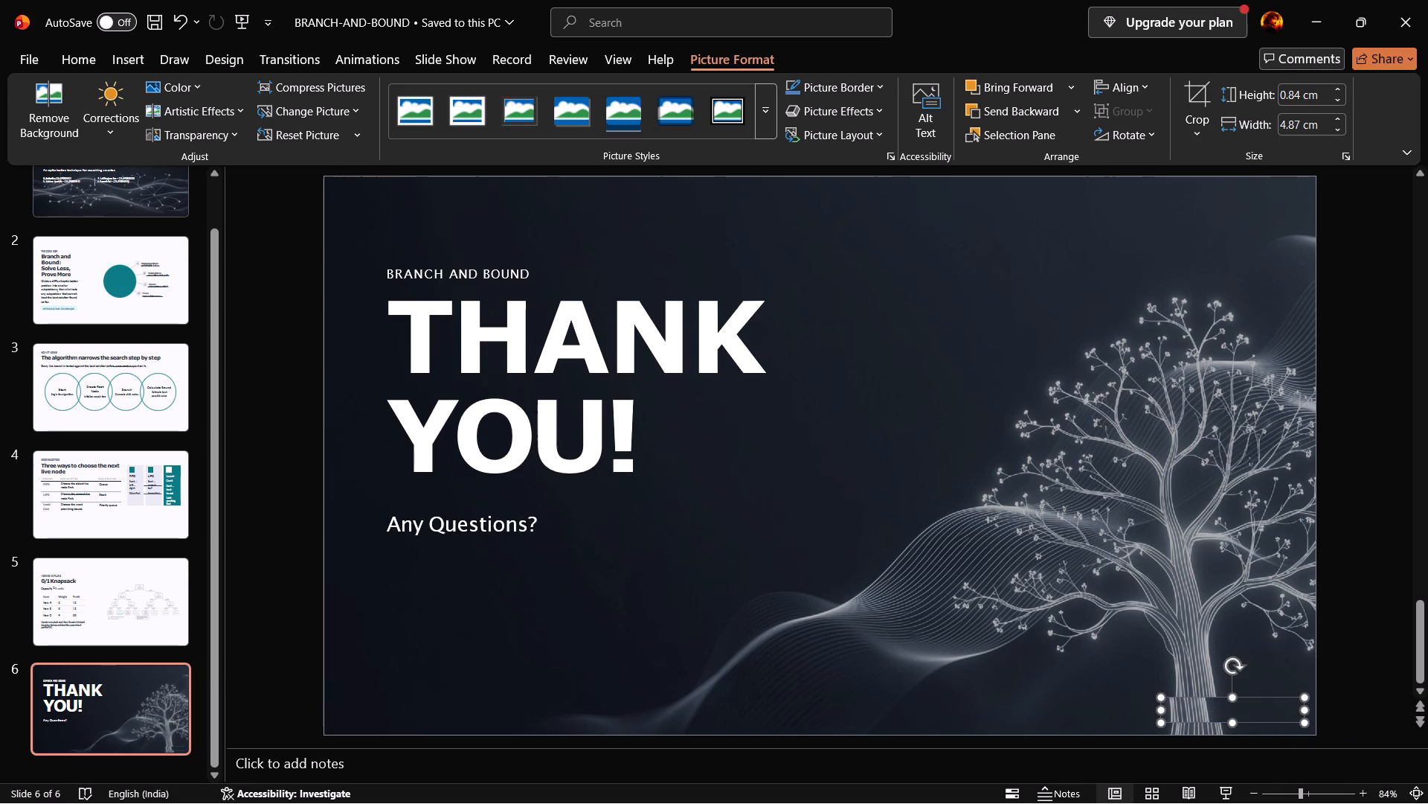
left_click_drag(1235, 722, 1235, 729)
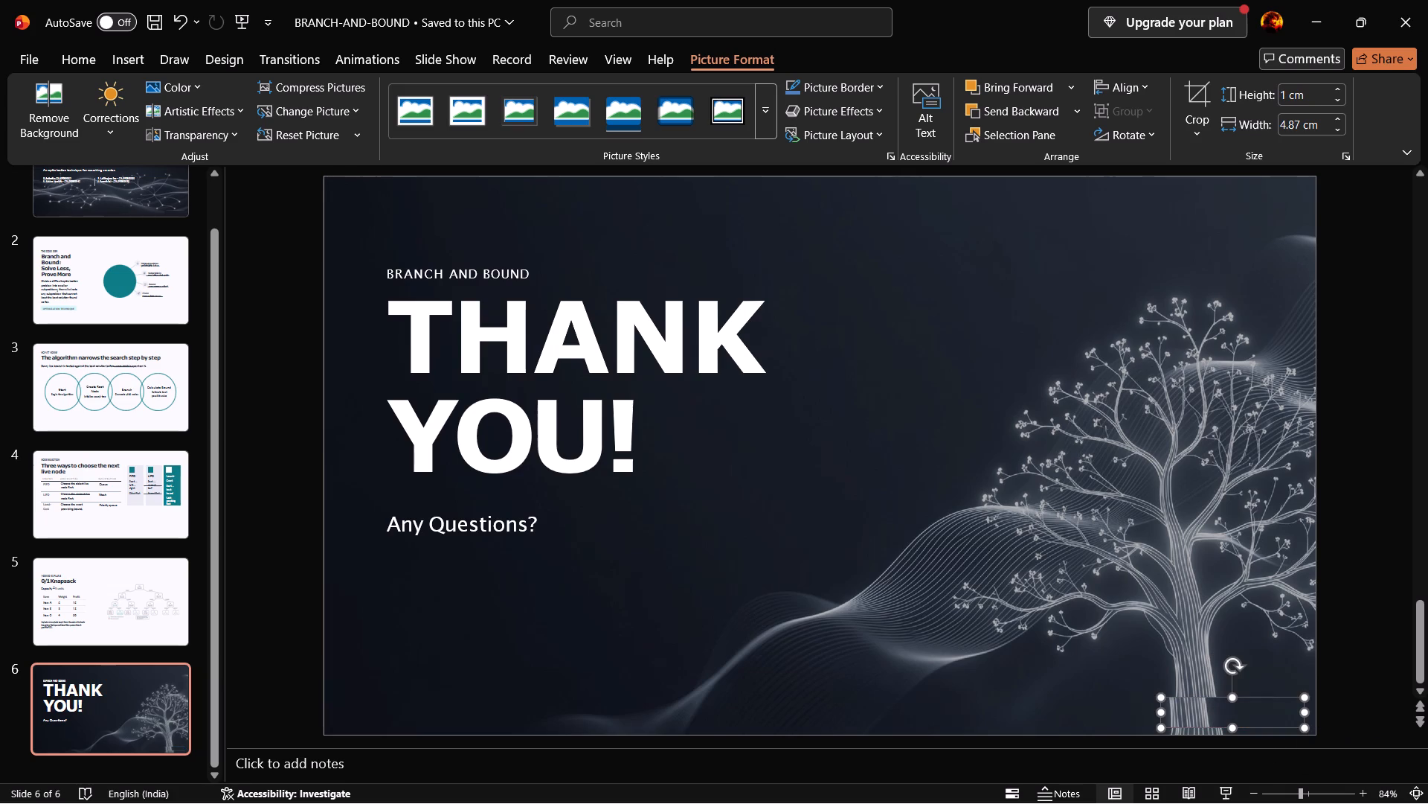
left_click(1259, 715)
left_click(1081, 686)
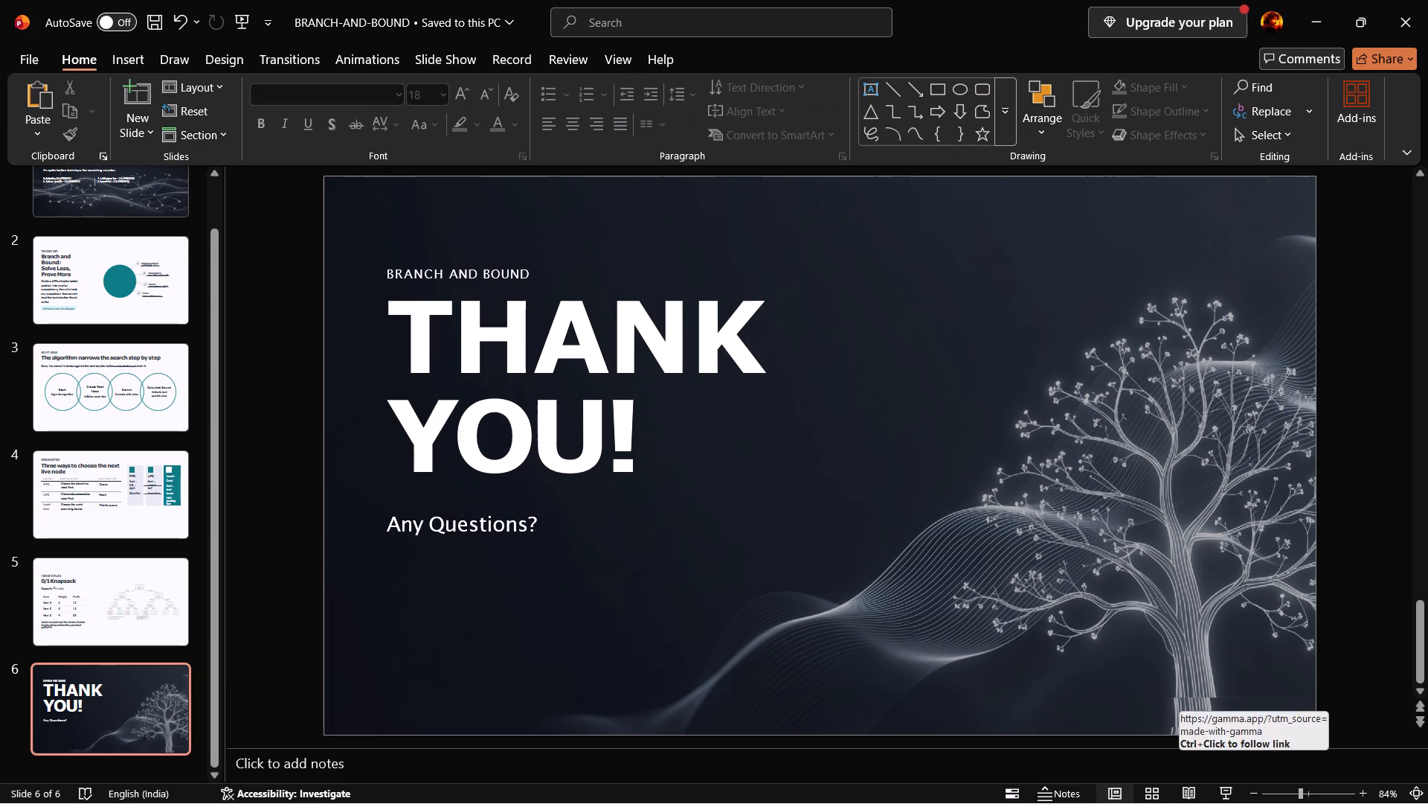
Shift and slightly widen the patch so its trunk texture meets the tree and the badge's exposed edge is covered.
left_click(1234, 711)
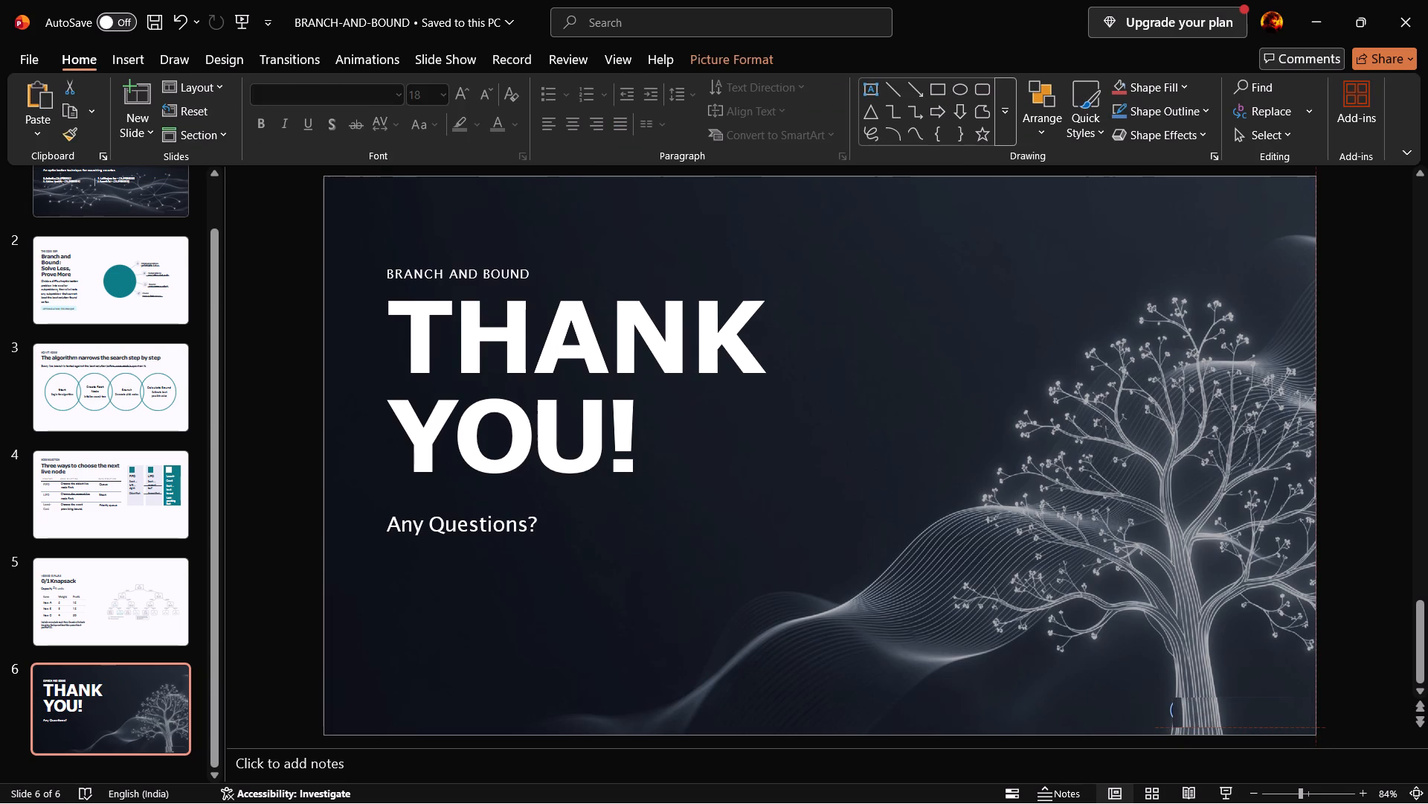
left_click_drag(1174, 714, 1169, 714)
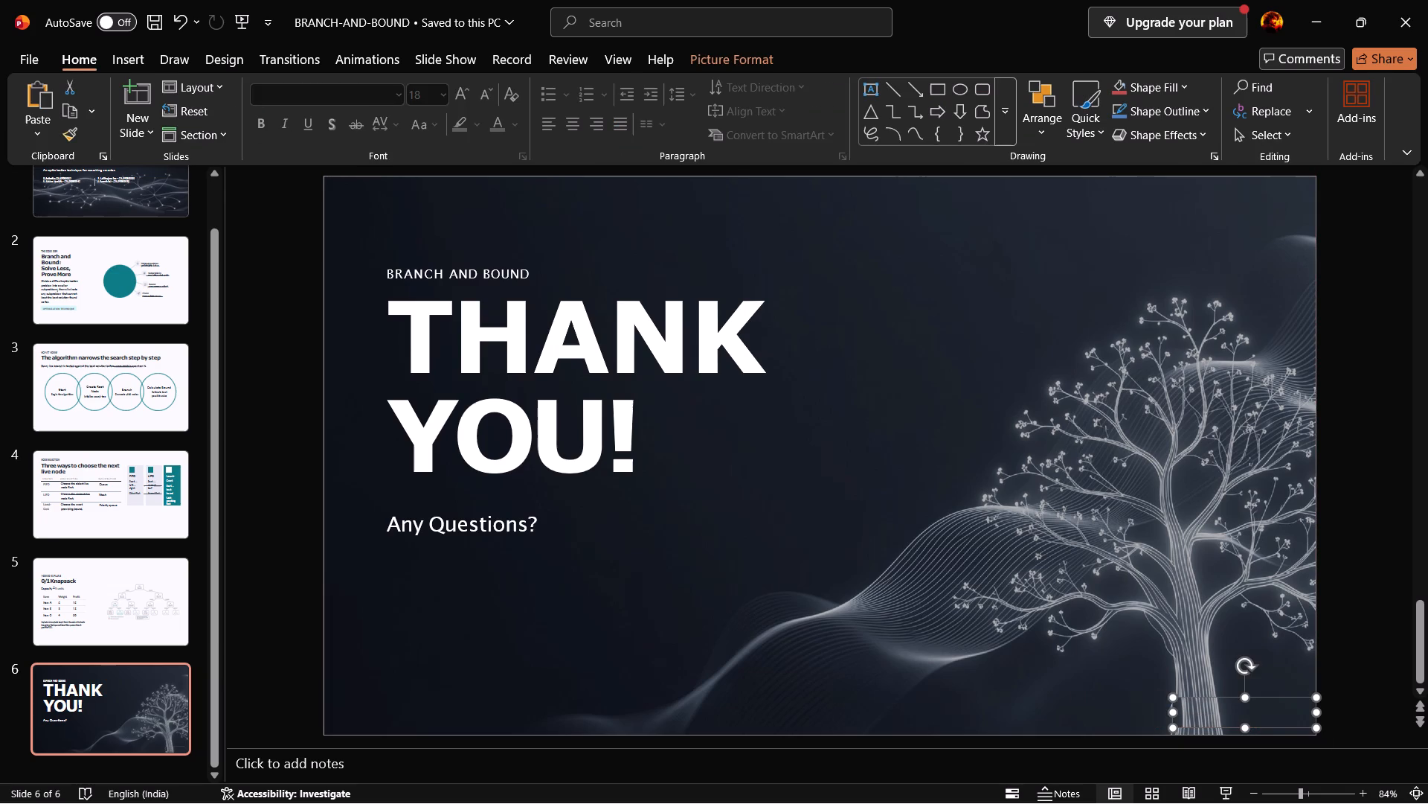
left_click_drag(1169, 714, 1165, 714)
left_click(1099, 706)
left_click(1248, 710)
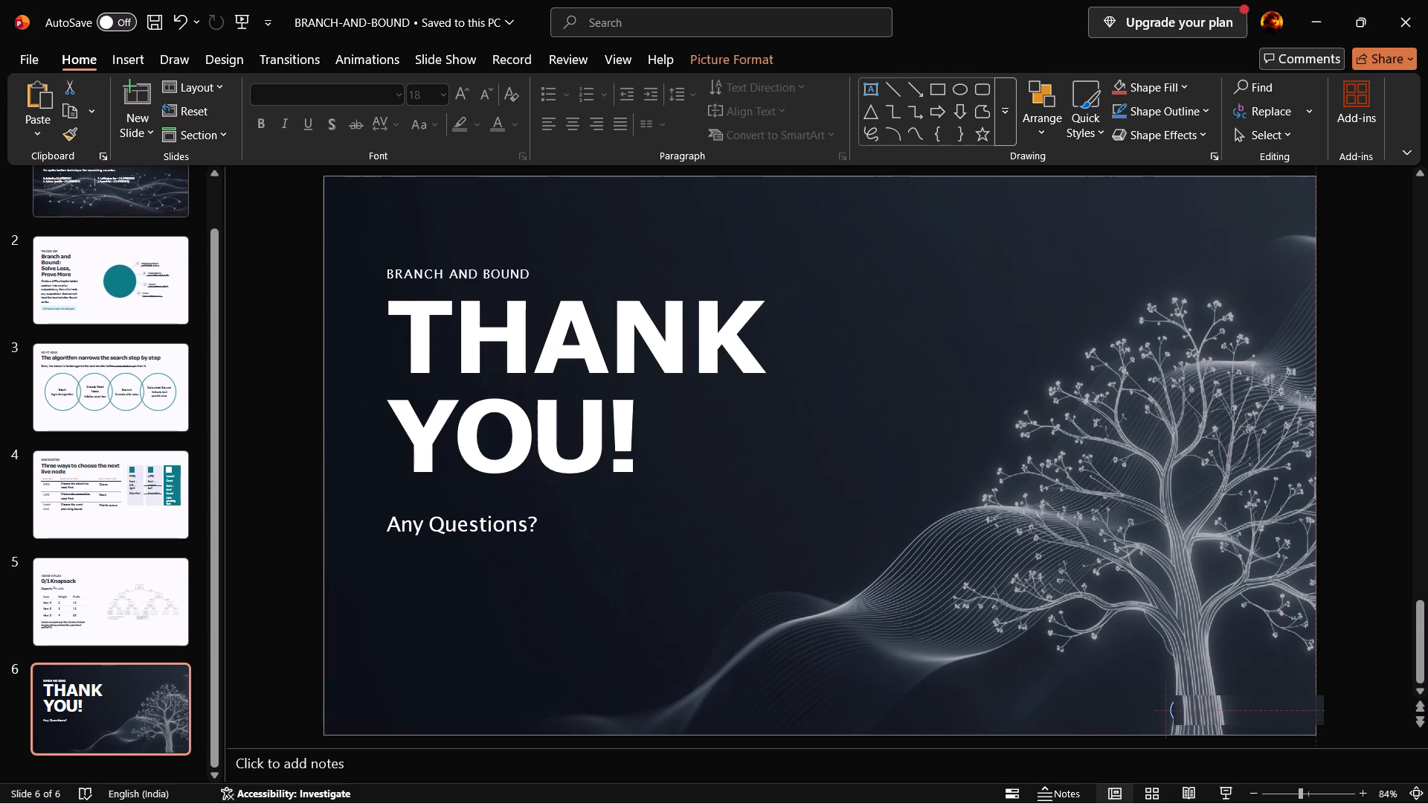
left_click(1064, 700)
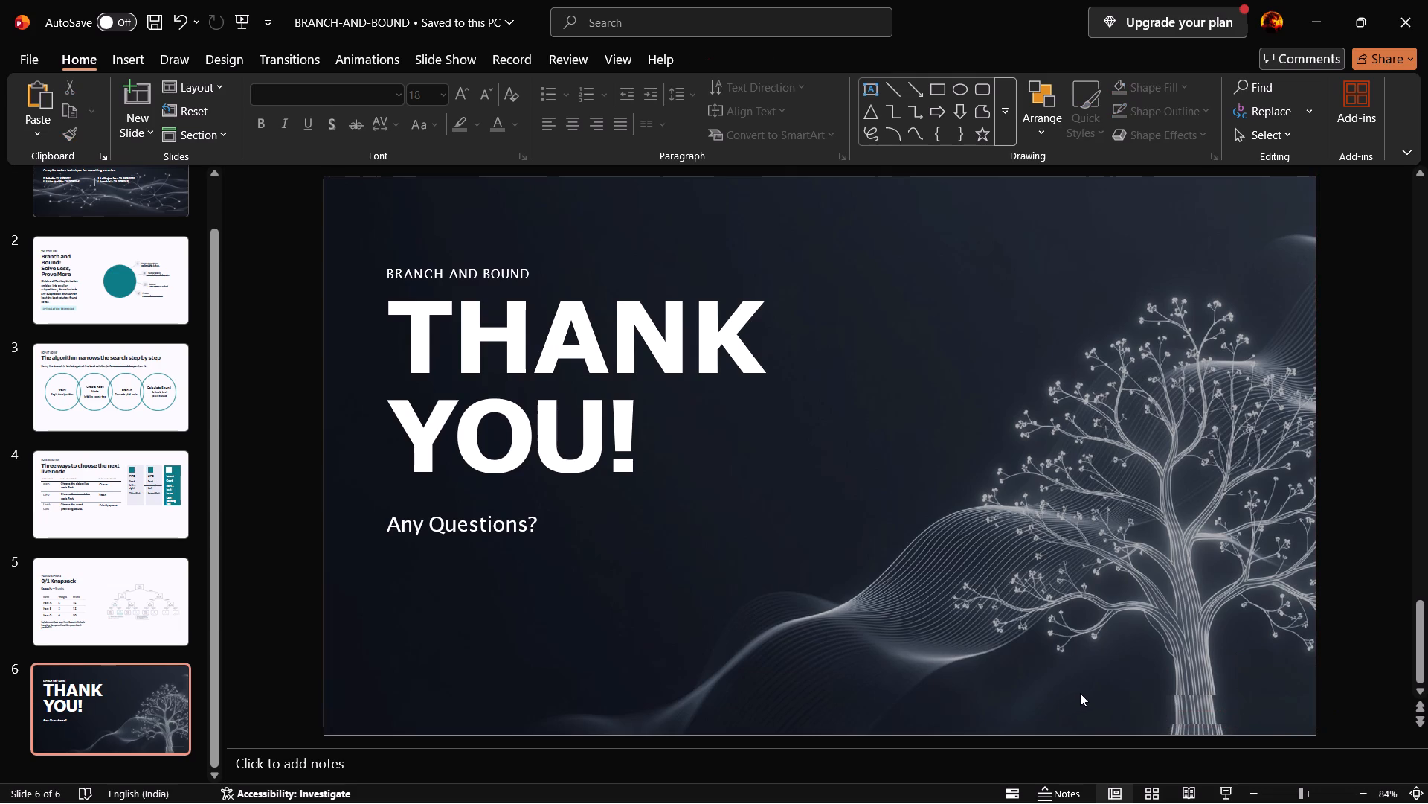
Save the BRANCH-AND-BOUND presentation.
key("ctrl+s")
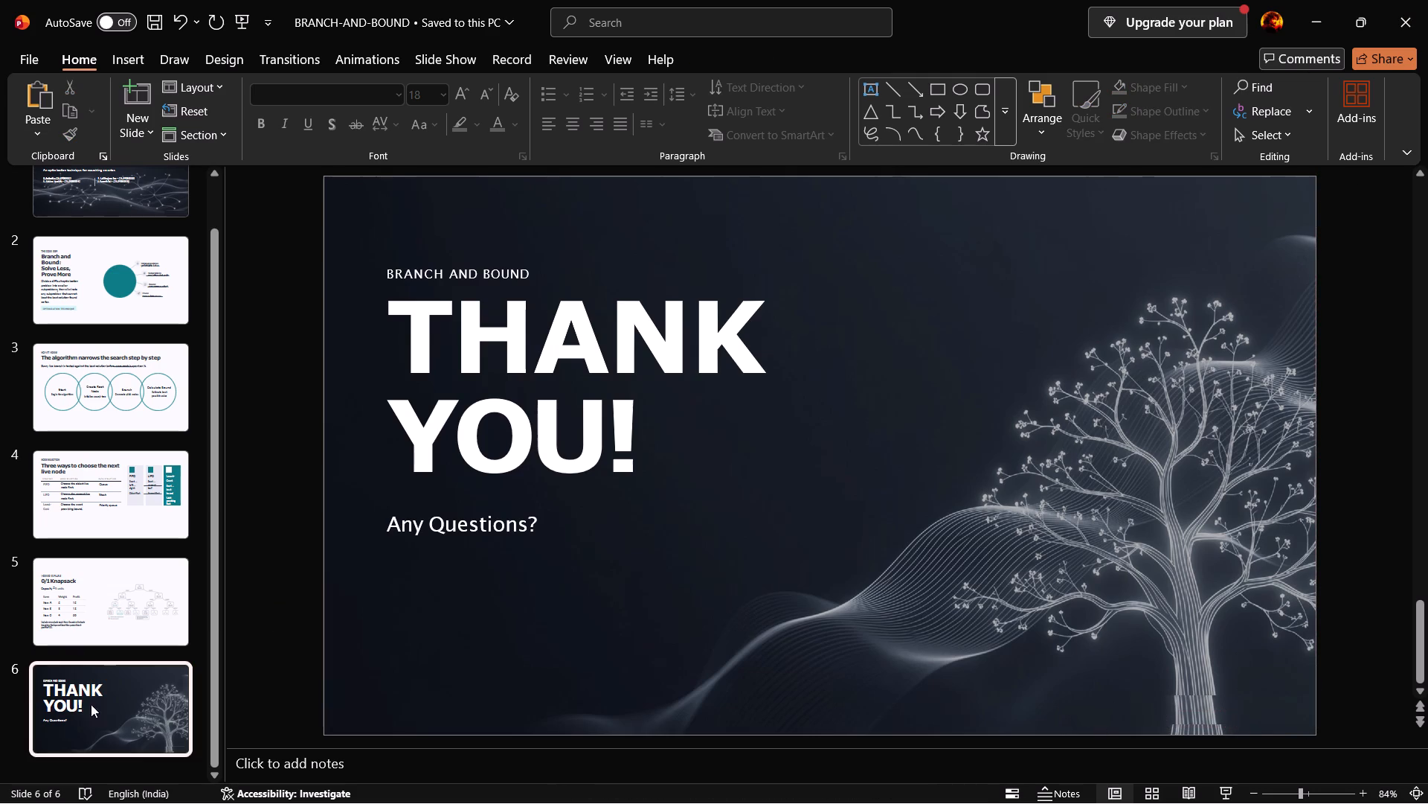
Review the BRANCH-AND-BOUND slides from slide 5 back to the title slide.
left_click(131, 613)
left_click(126, 521)
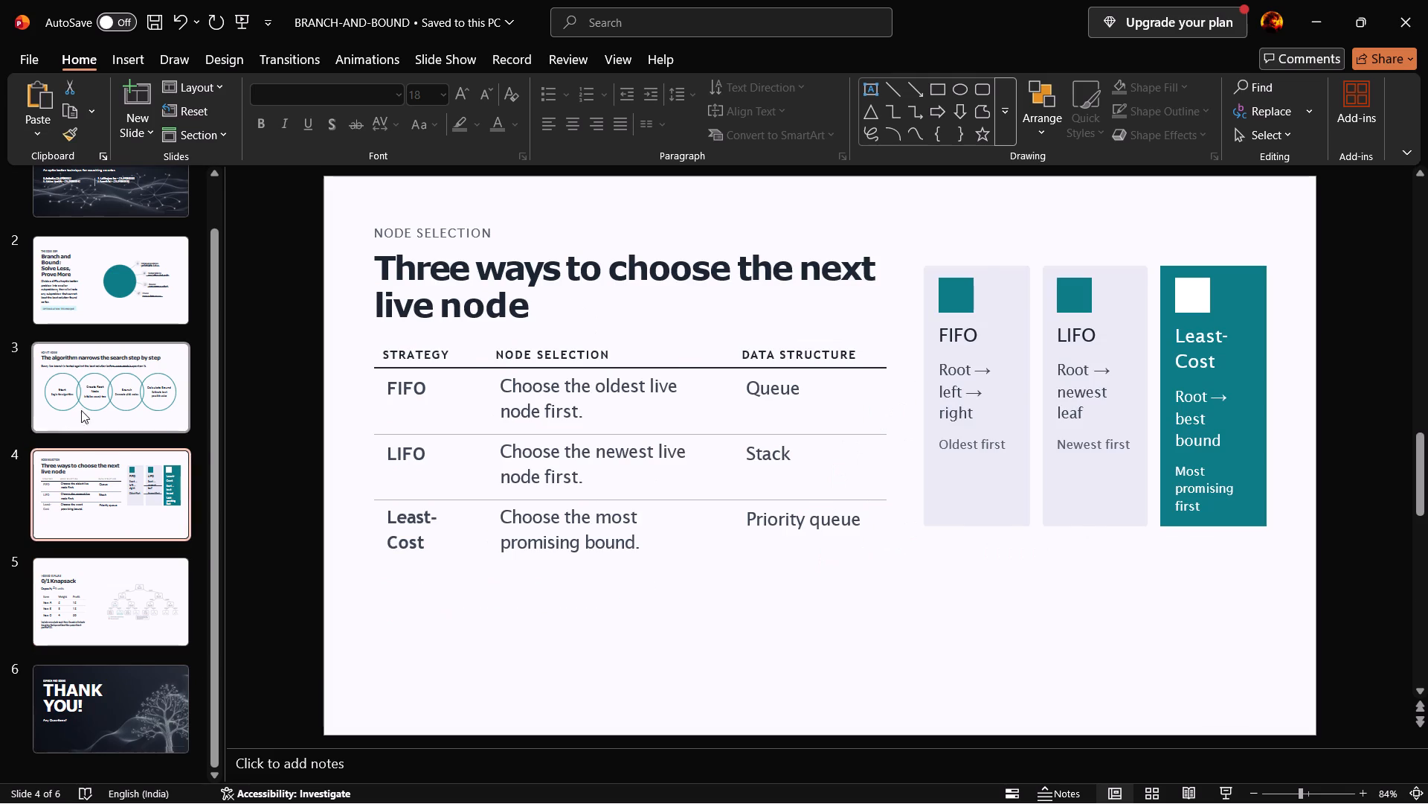
left_click(83, 403)
left_click(100, 284)
left_click(149, 201)
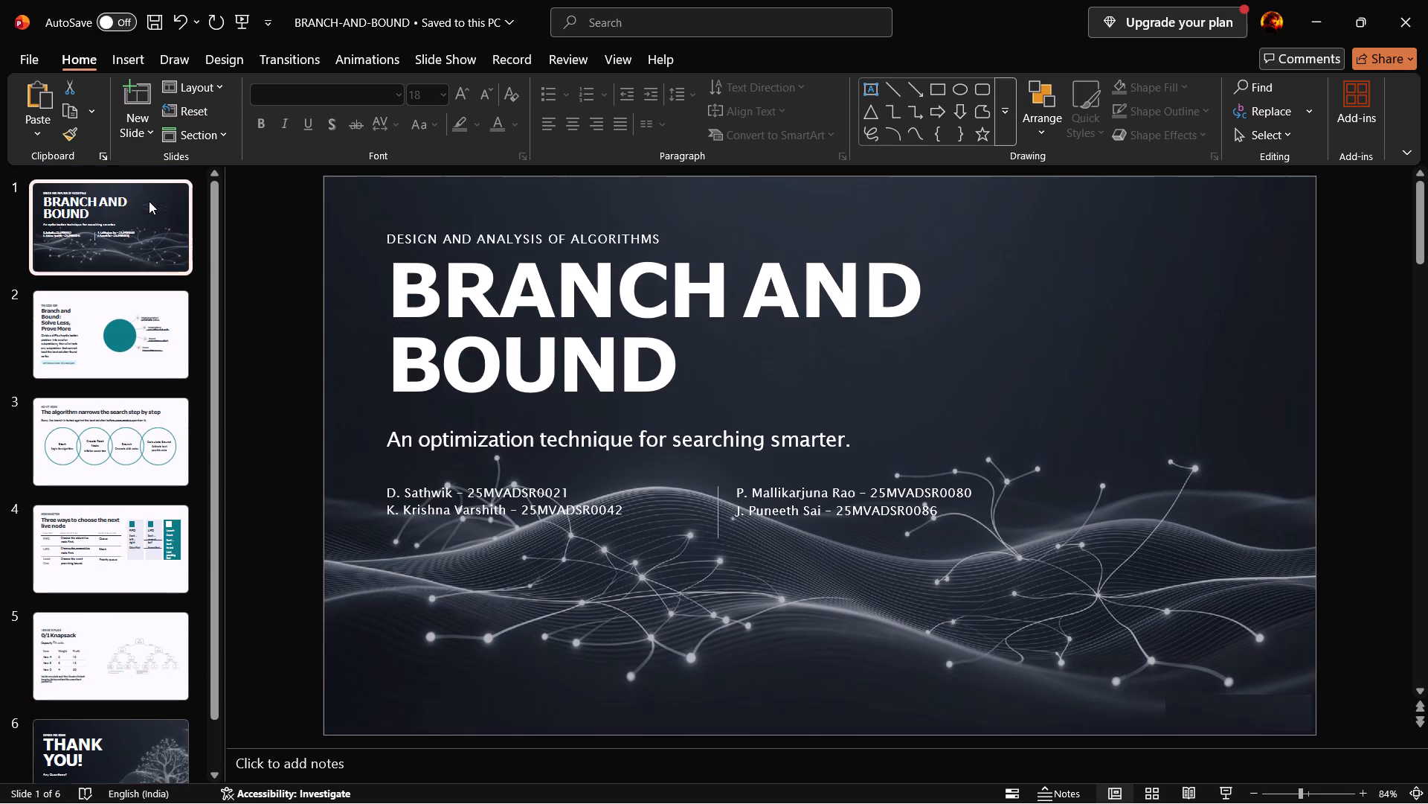
scroll(127, 453, "up", 3)
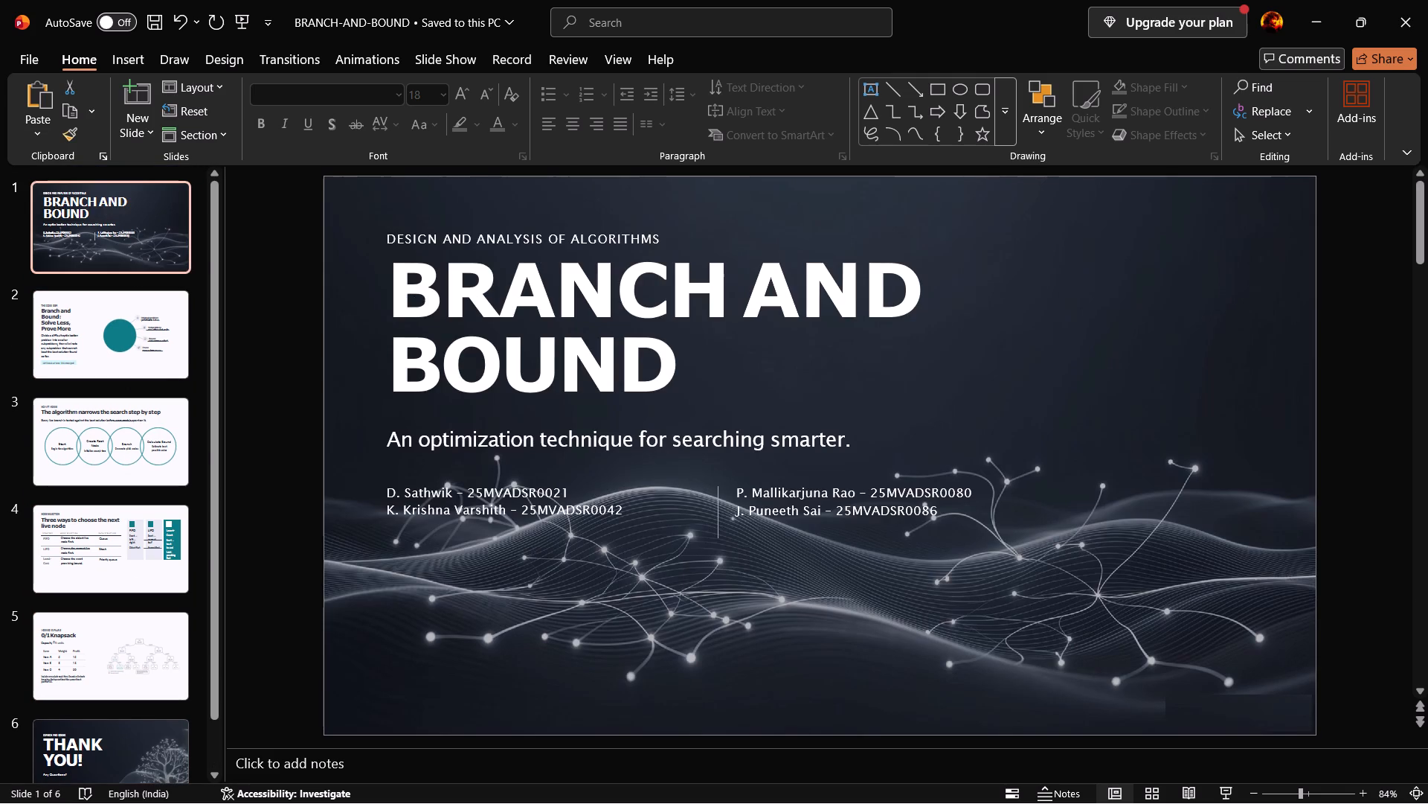
Close the BRANCH-AND-BOUND presentation.
left_click(1427, 1)
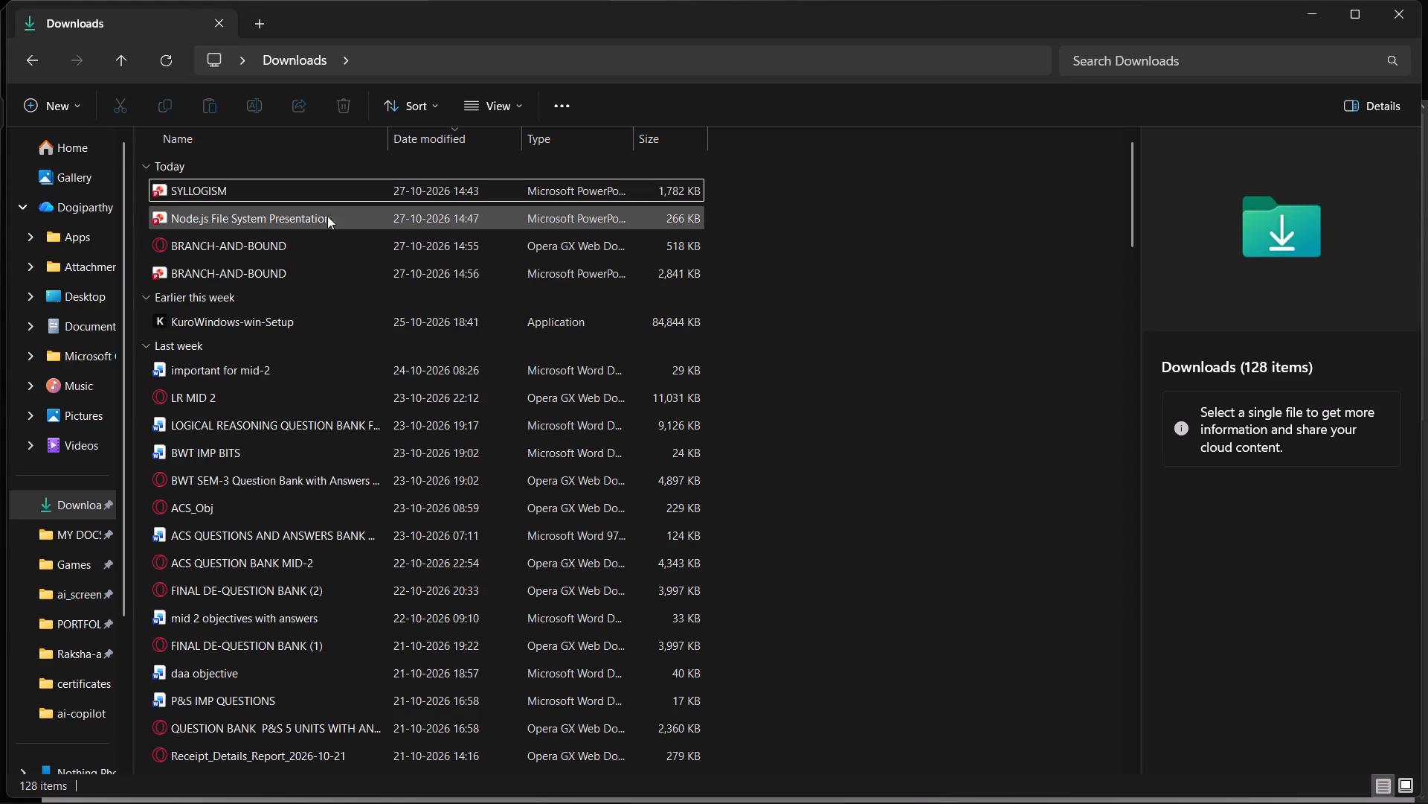
Delete the BRANCH-AND-BOUND PDF from Downloads, keeping the PowerPoint version.
left_click(296, 244)
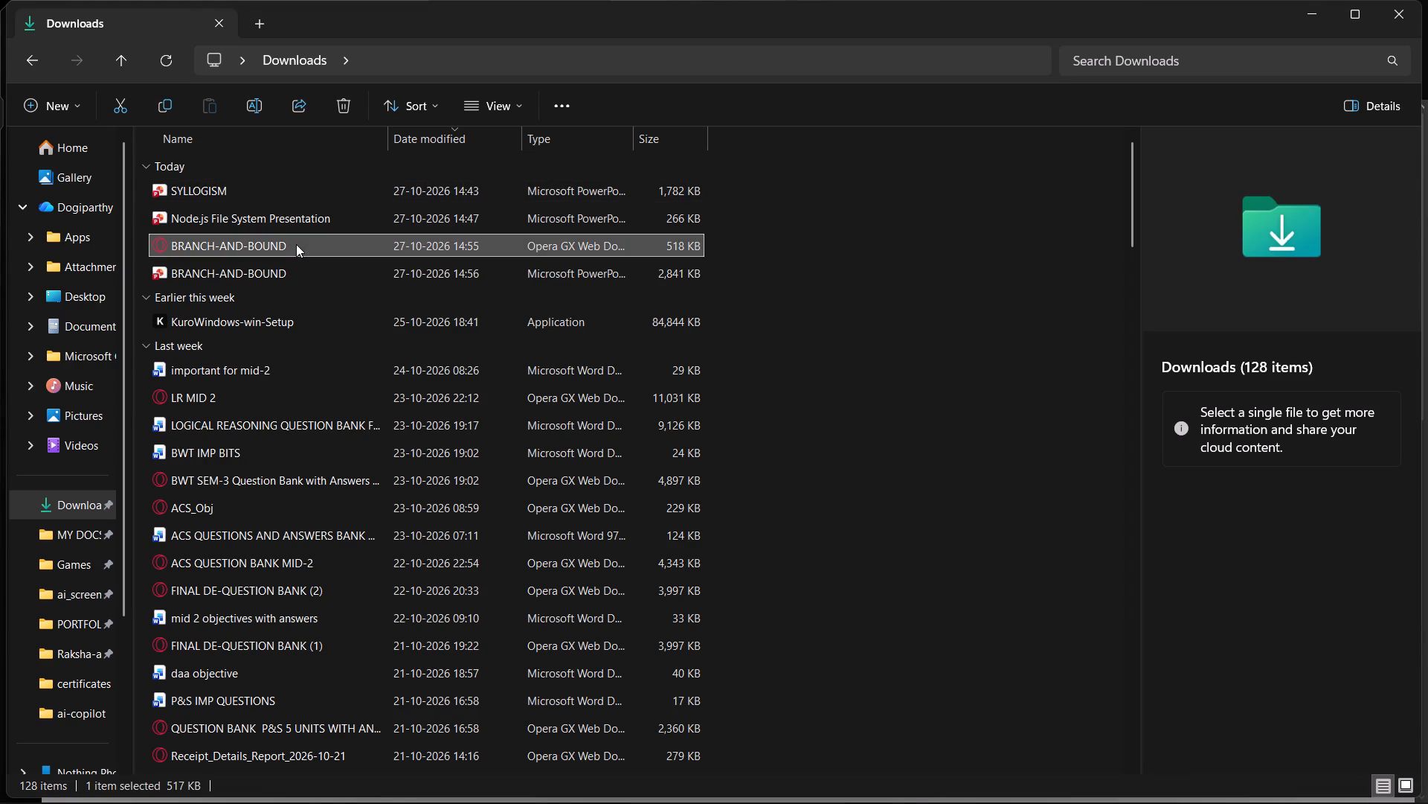
key("Delete")
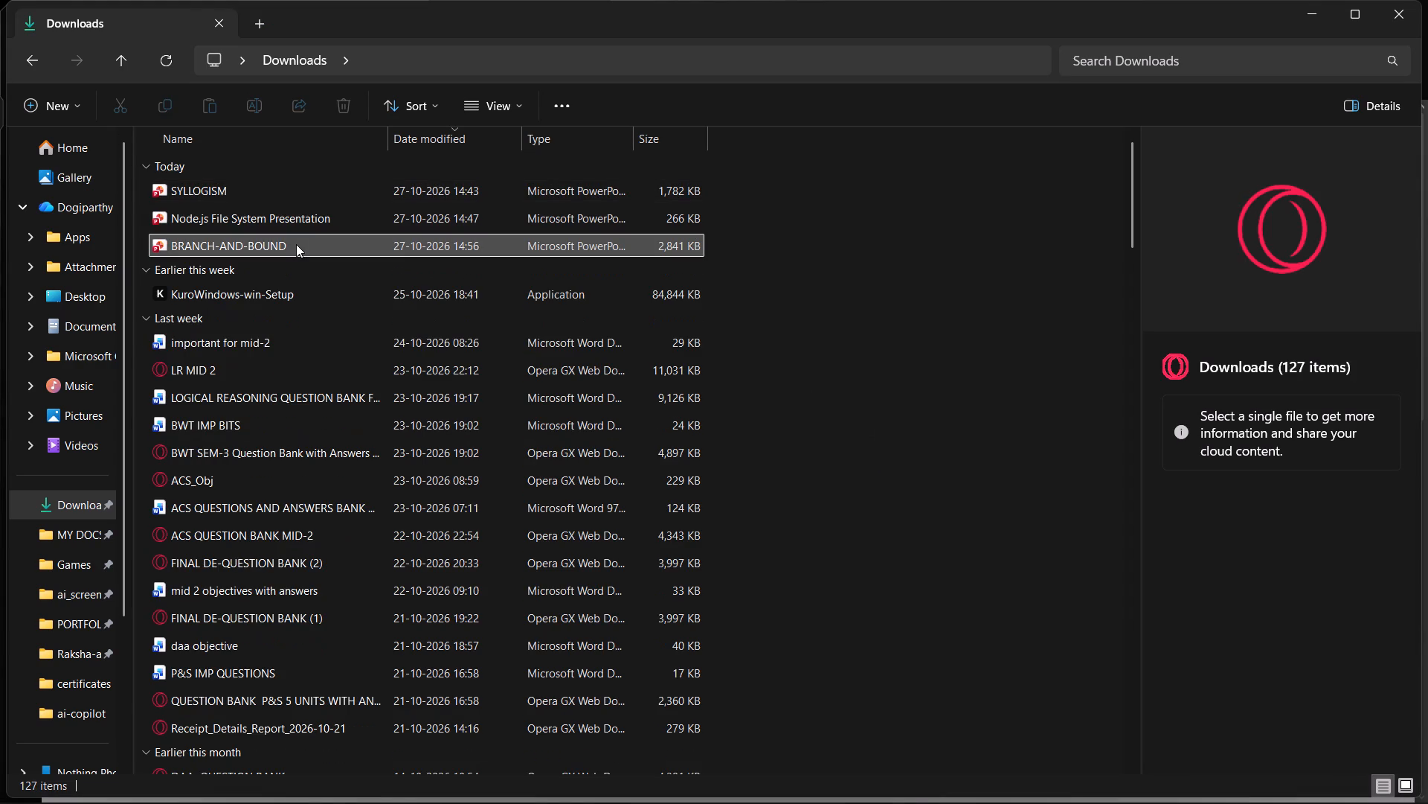
Switch to the WhatsApp chat in Opera GX, download Public_Speaking_Skills_Advanced_Communication_Skills.pdf, and close the chat view.
left_click(19, 322)
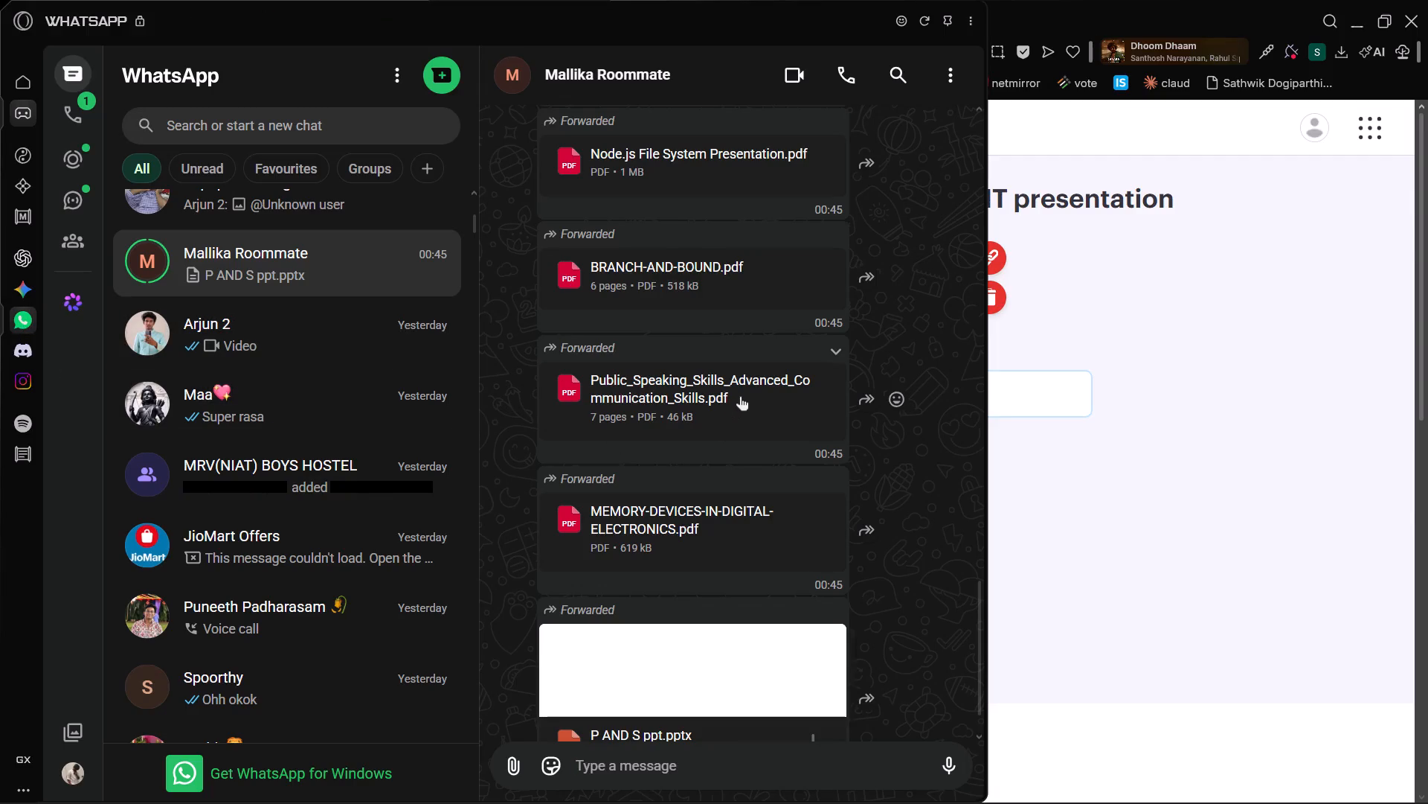
scroll(774, 359, "down", 1)
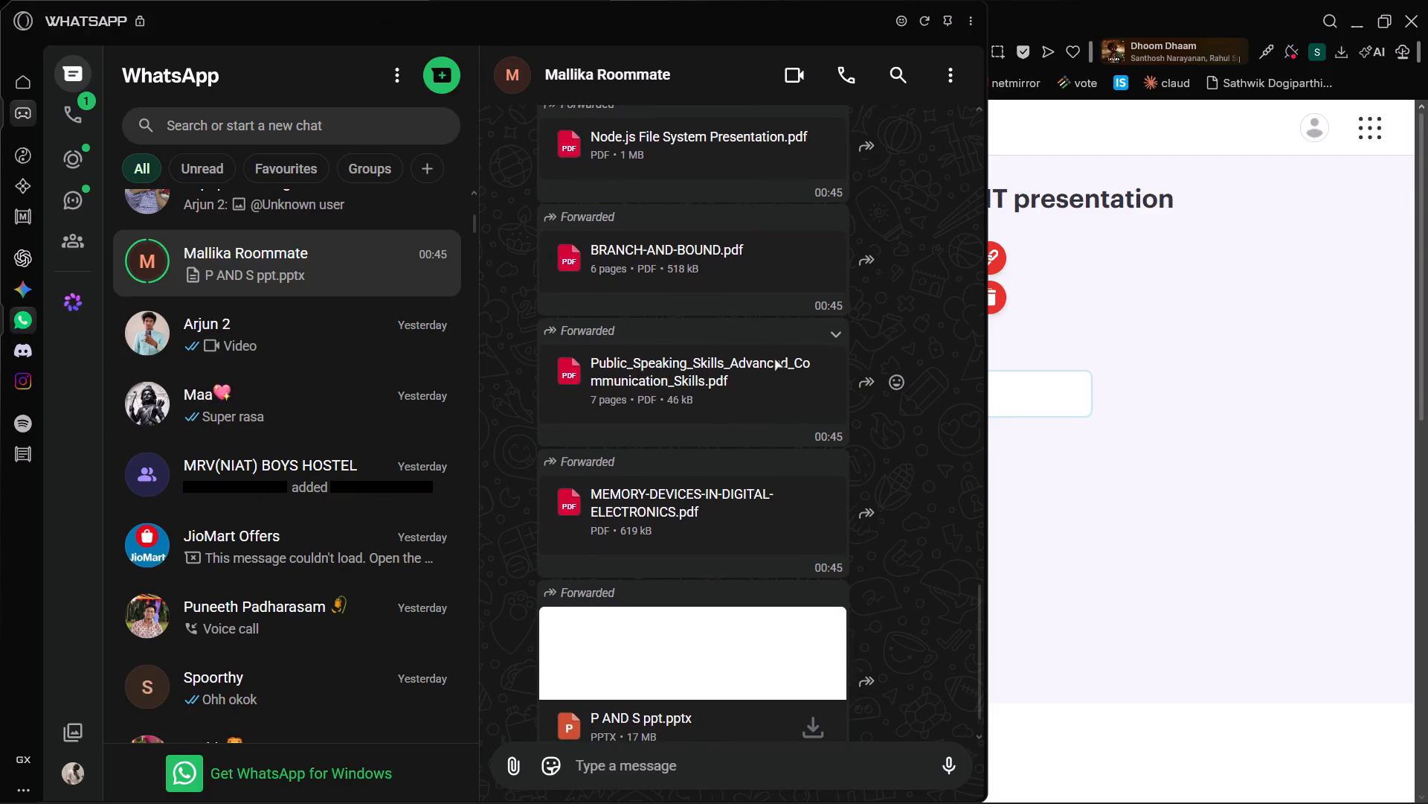
scroll(774, 358, "down", 1)
left_click(840, 290)
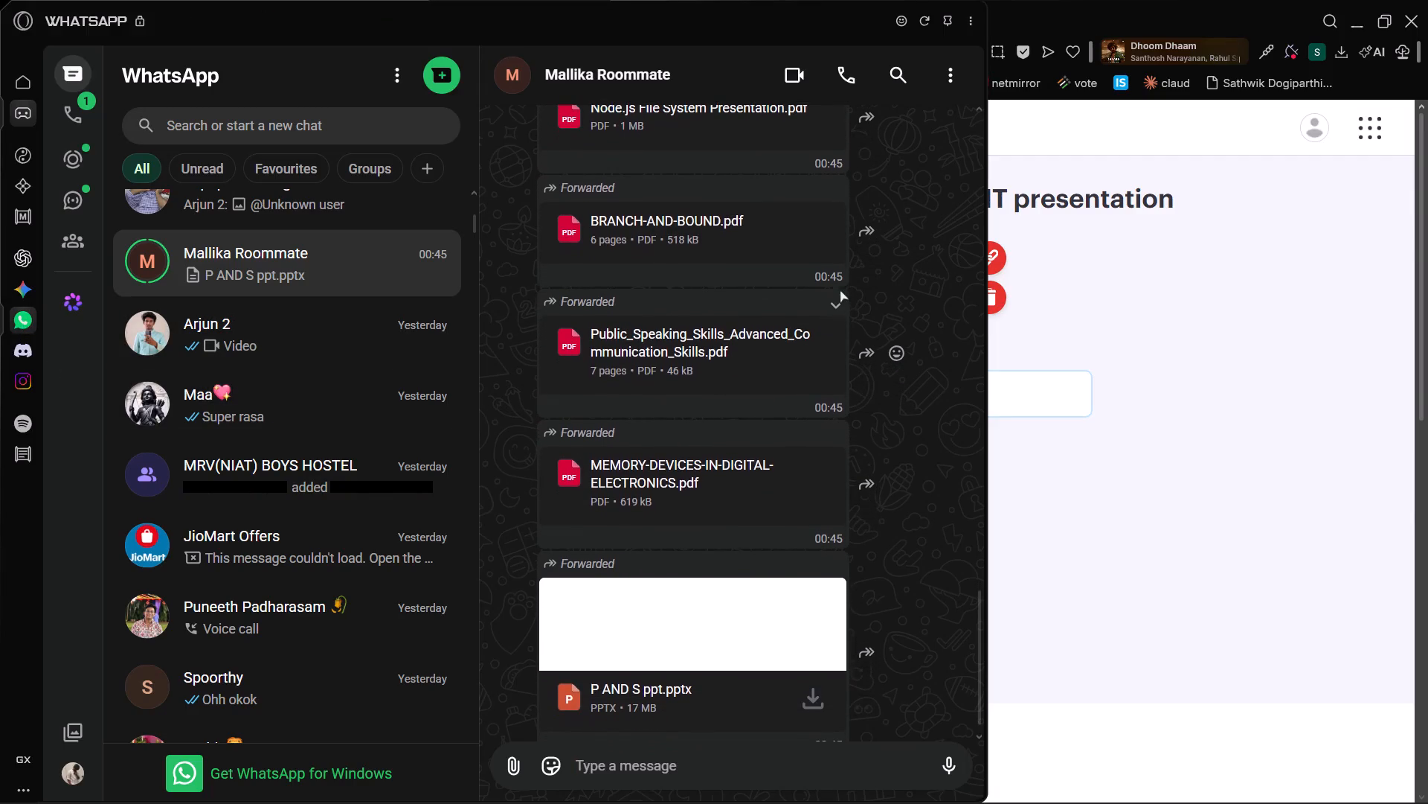
left_click(834, 311)
left_click(869, 393)
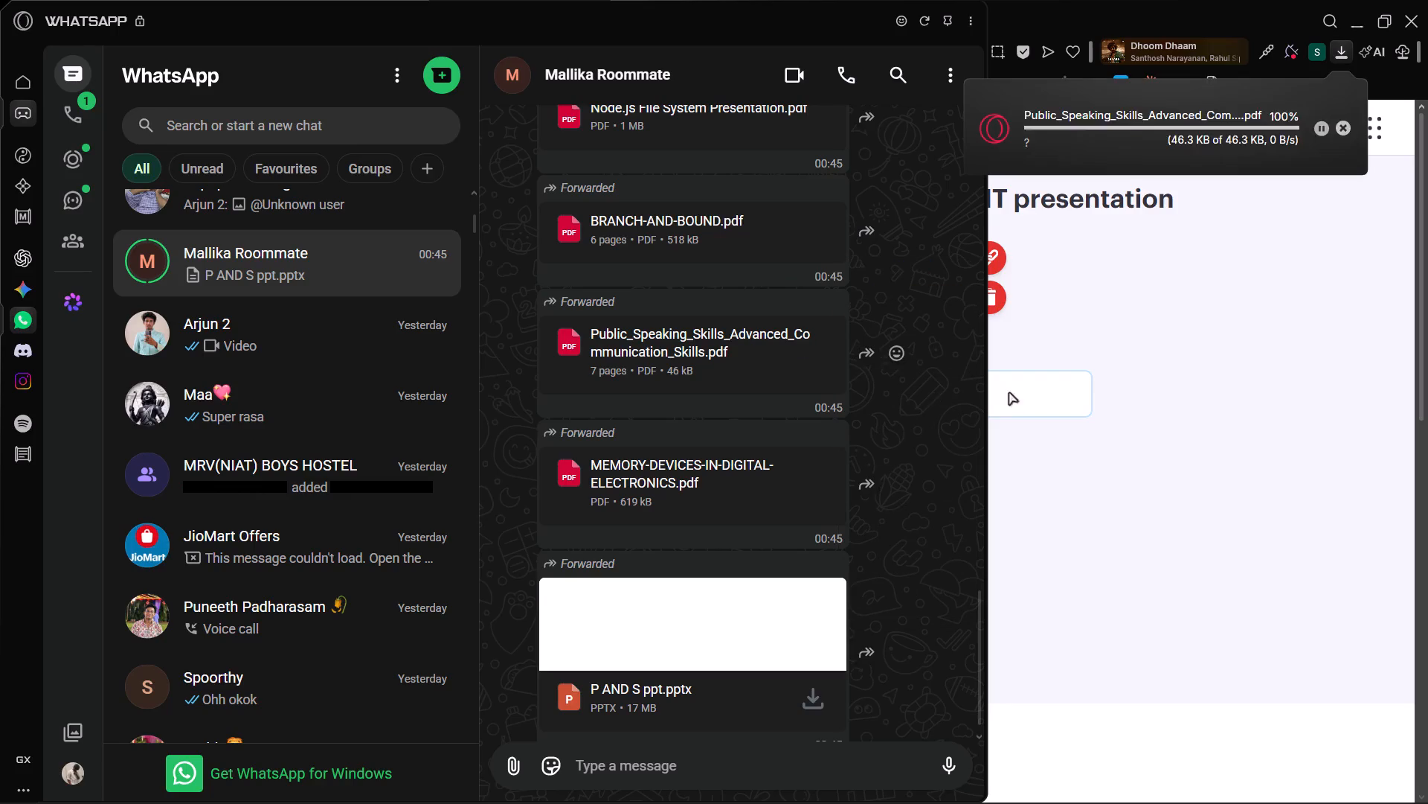
left_click(1214, 295)
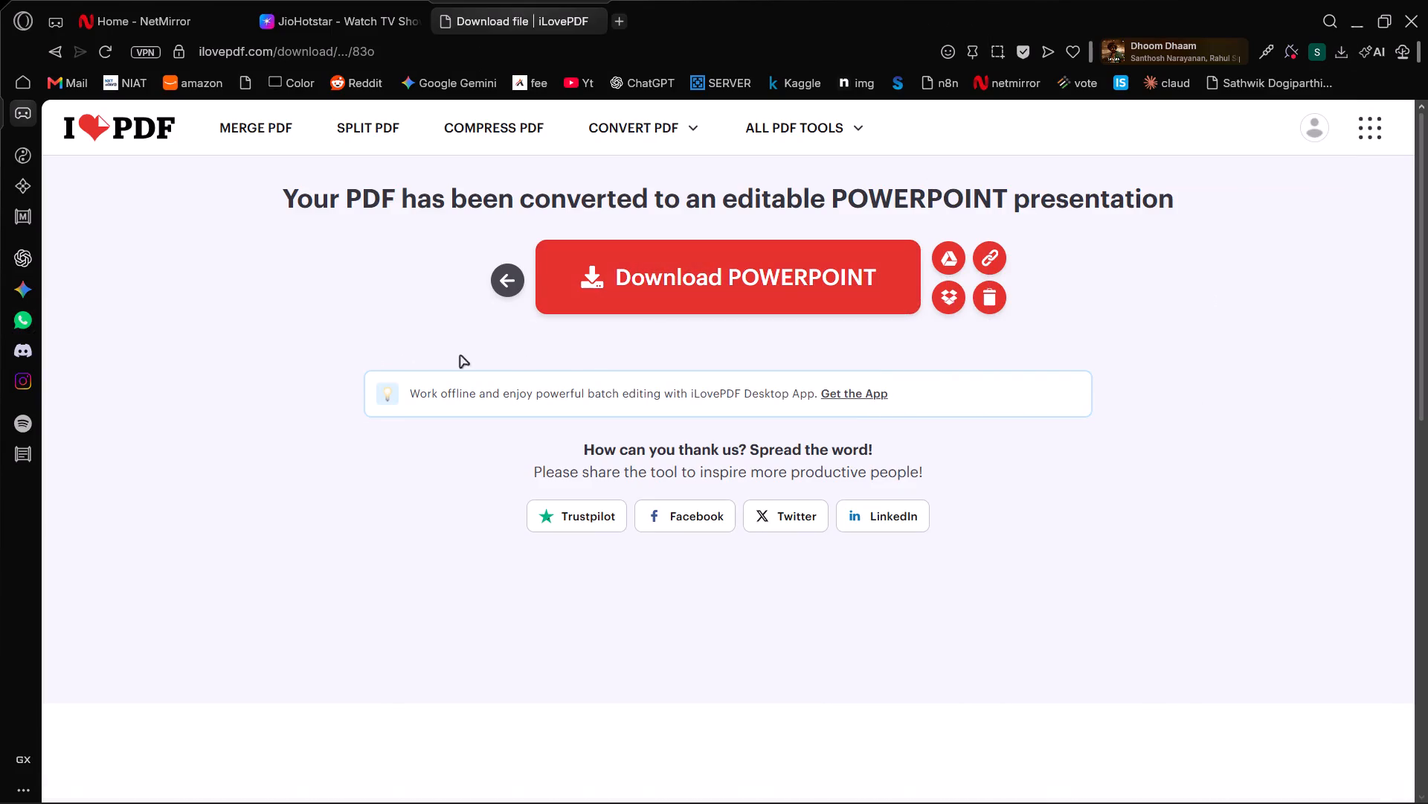
Return to iLovePDF's PDF to PowerPoint converter and load the downloaded Public_Speaking_Skills PDF.
left_click(507, 276)
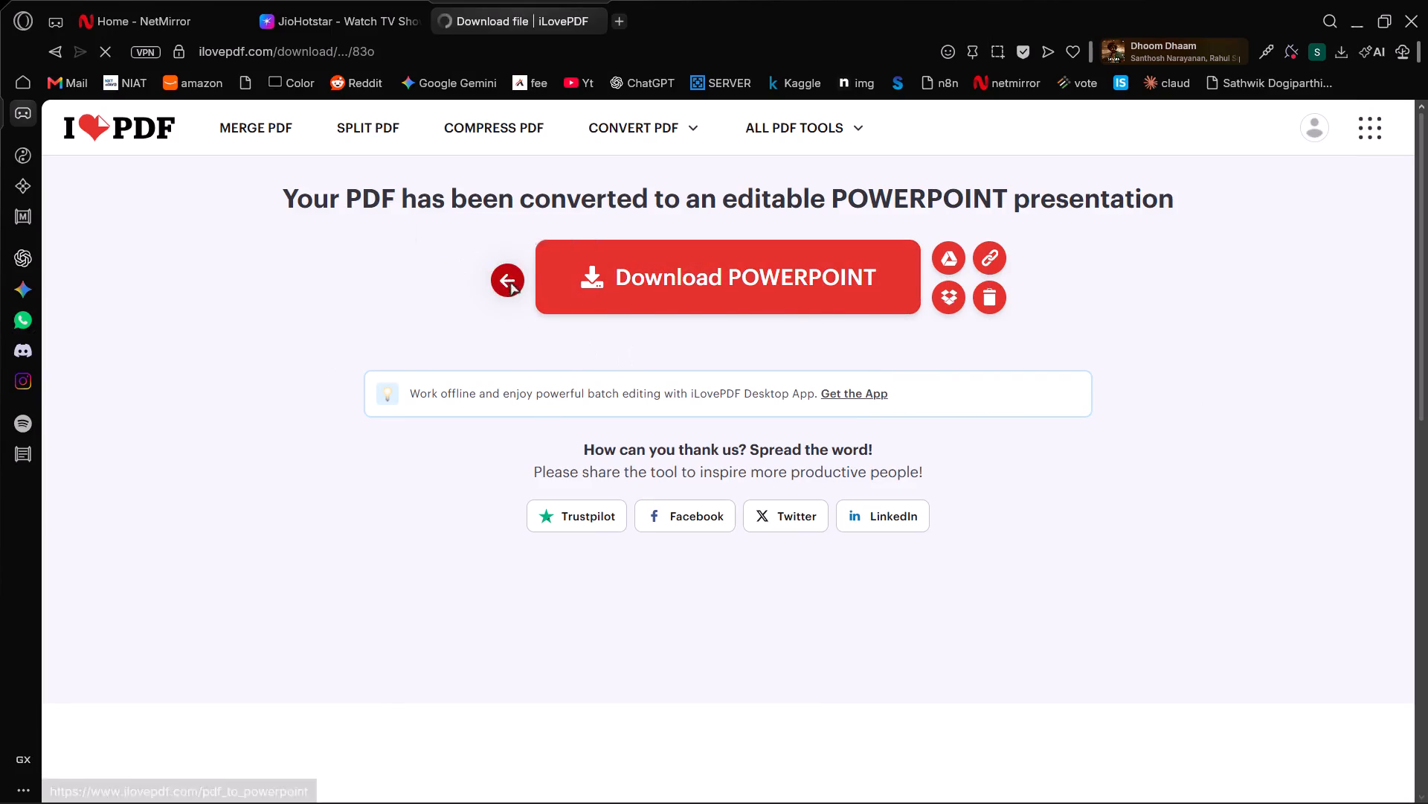
left_click(747, 347)
left_click(813, 516)
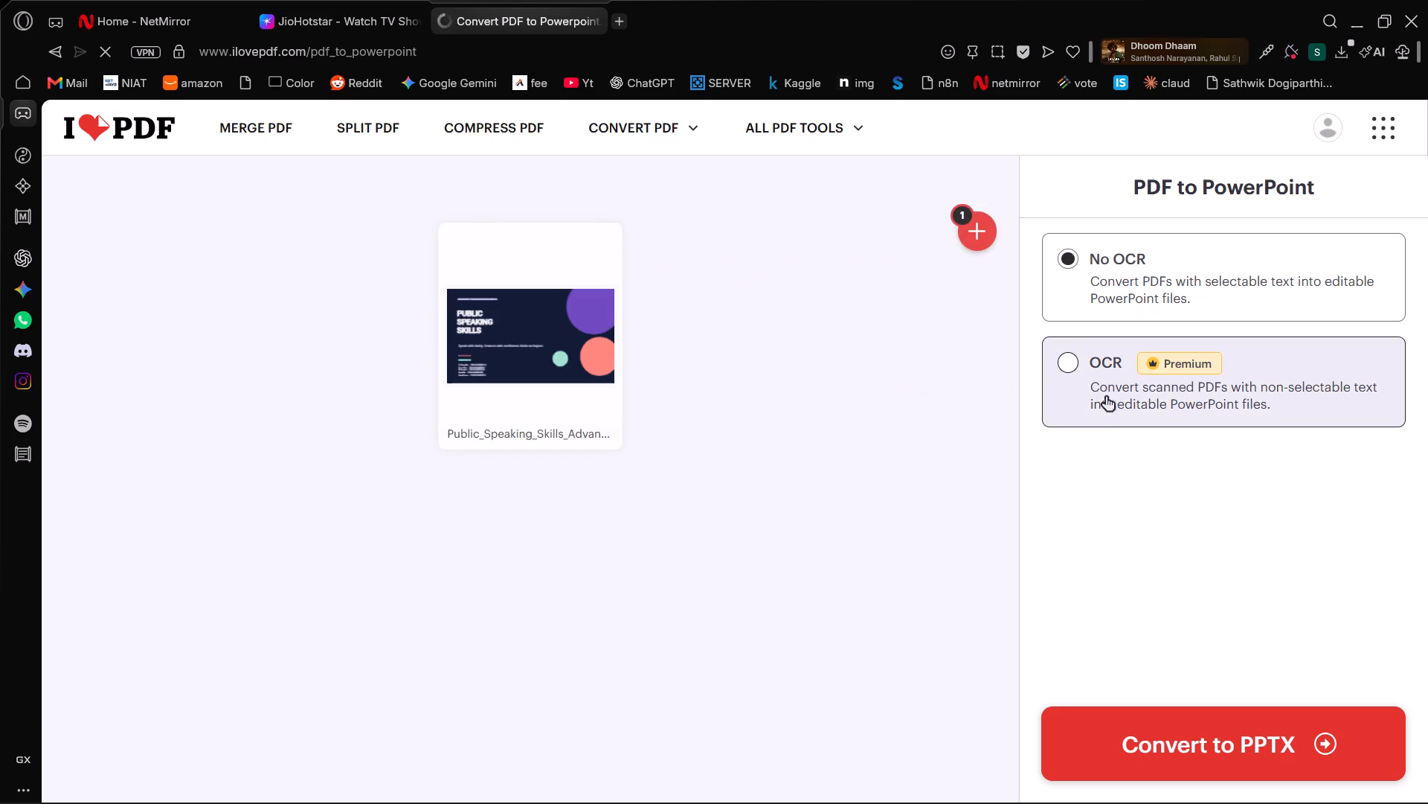
In Opera GX, convert the loaded Public_Speaking_Skills PDF to an editable PowerPoint file without OCR and download it.
left_click(1148, 735)
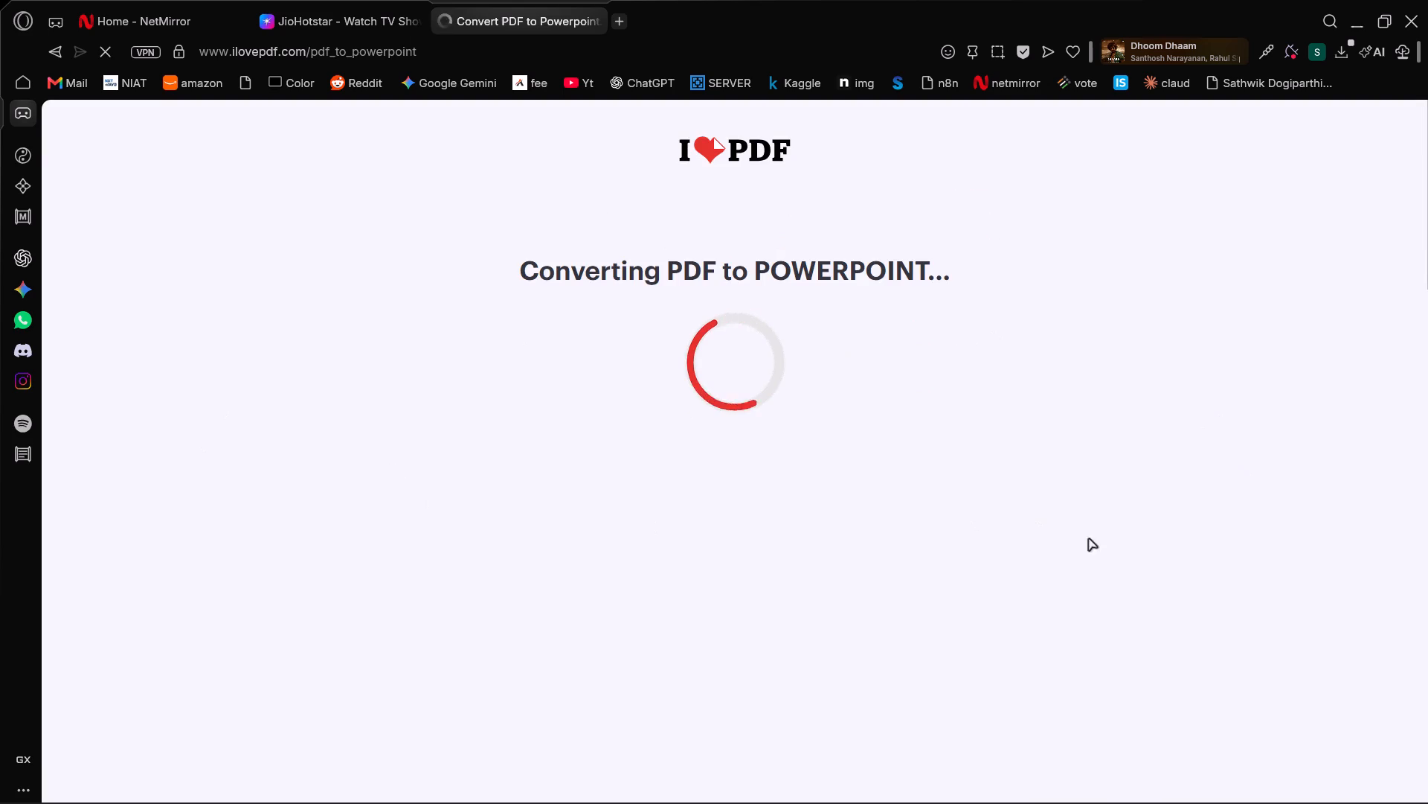
left_click(673, 295)
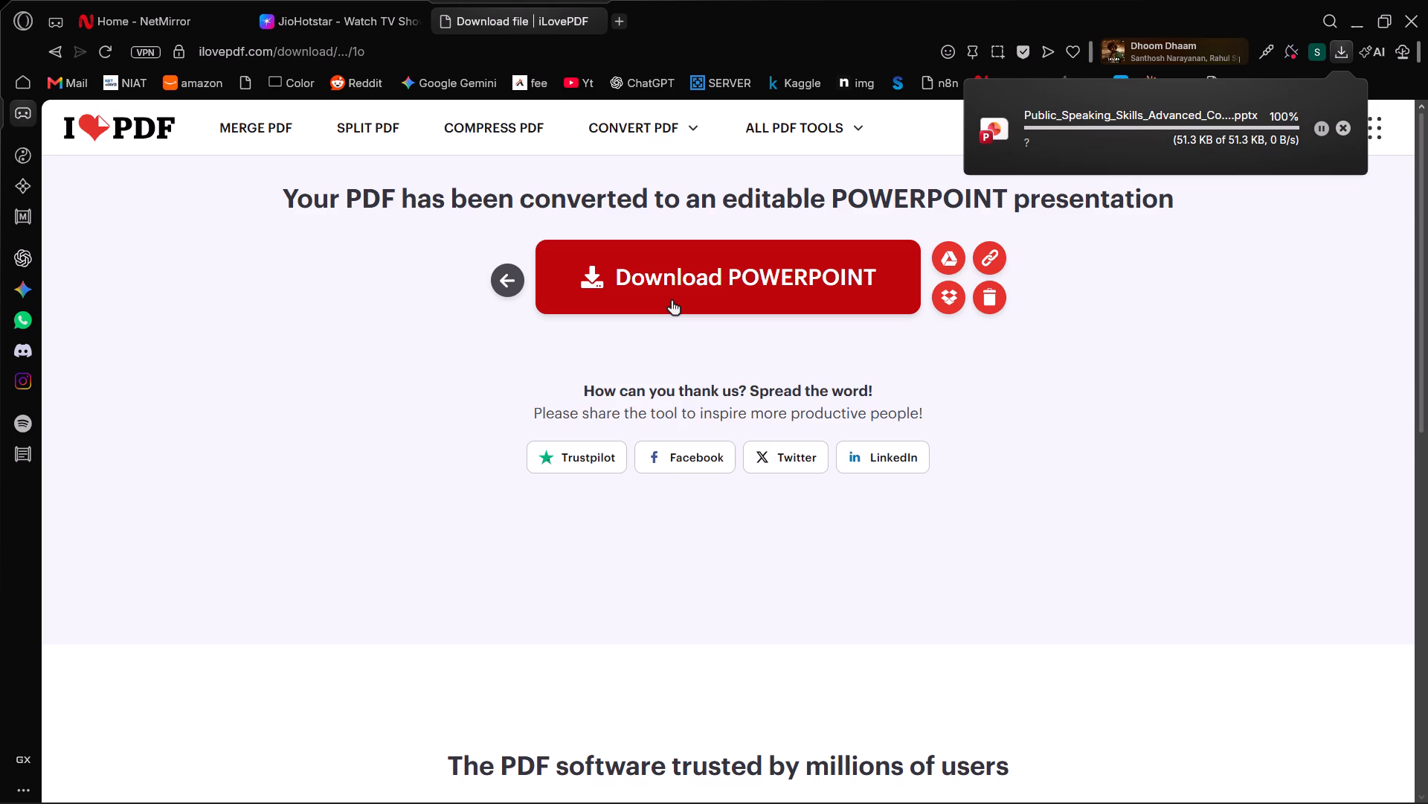
Open the downloaded Public_Speaking_Skills presentation in PowerPoint.
double_click(1184, 116)
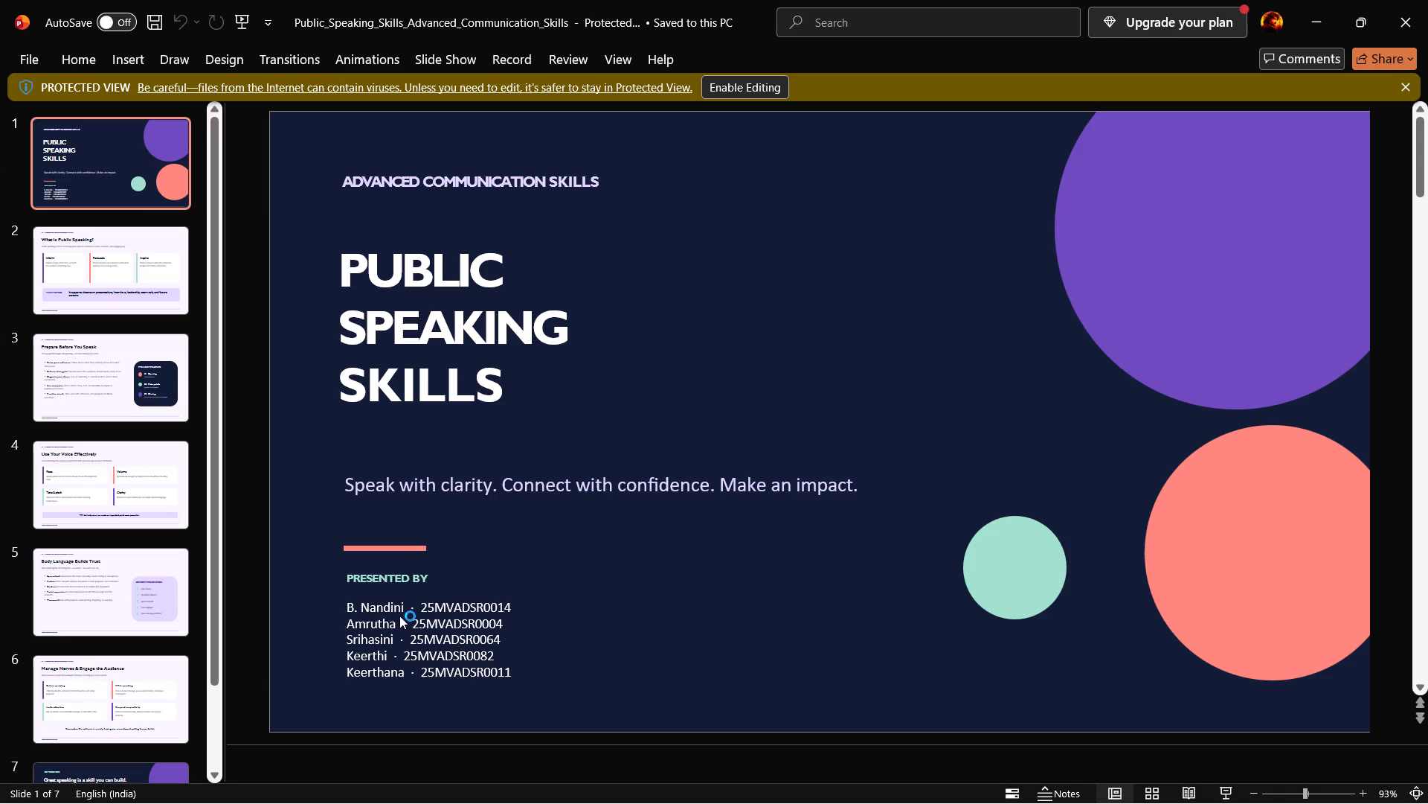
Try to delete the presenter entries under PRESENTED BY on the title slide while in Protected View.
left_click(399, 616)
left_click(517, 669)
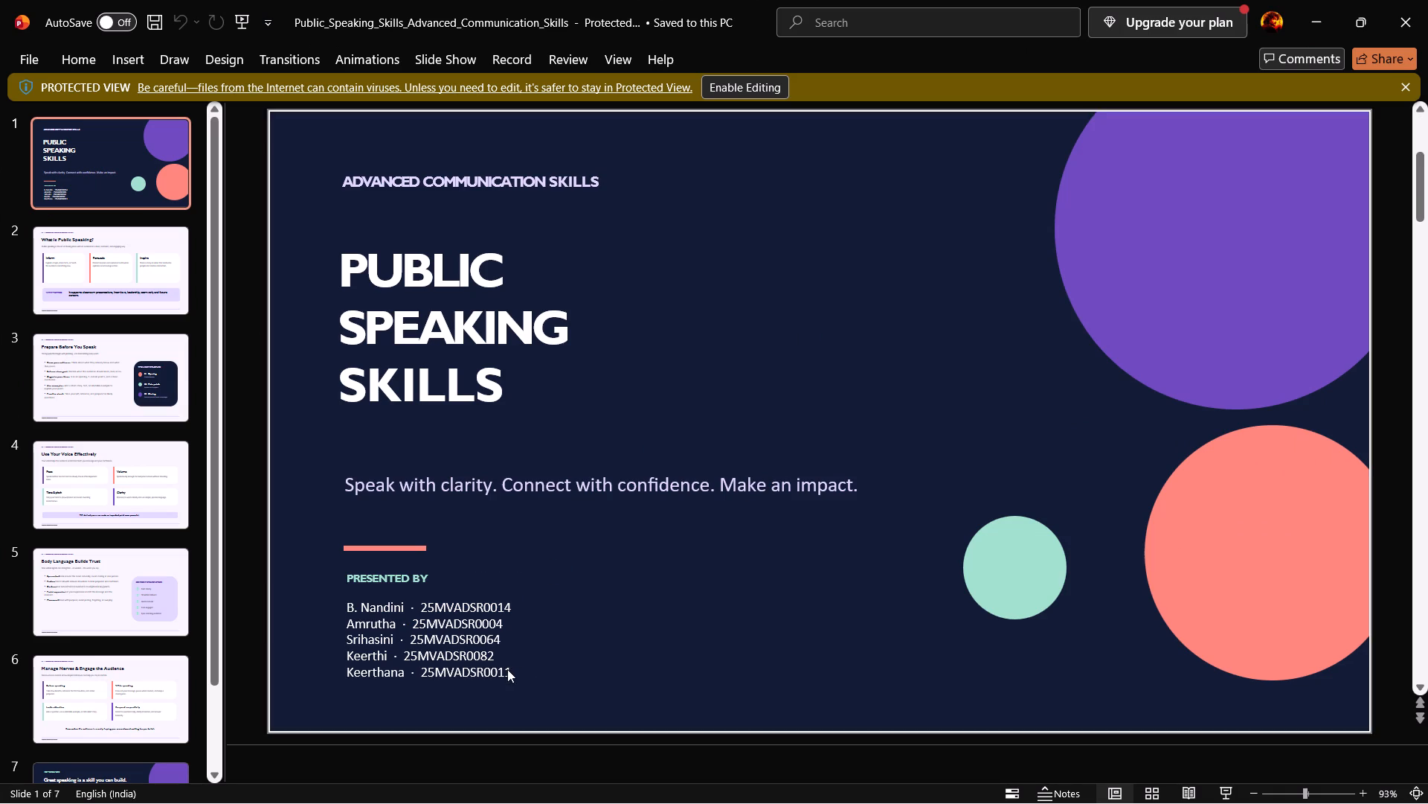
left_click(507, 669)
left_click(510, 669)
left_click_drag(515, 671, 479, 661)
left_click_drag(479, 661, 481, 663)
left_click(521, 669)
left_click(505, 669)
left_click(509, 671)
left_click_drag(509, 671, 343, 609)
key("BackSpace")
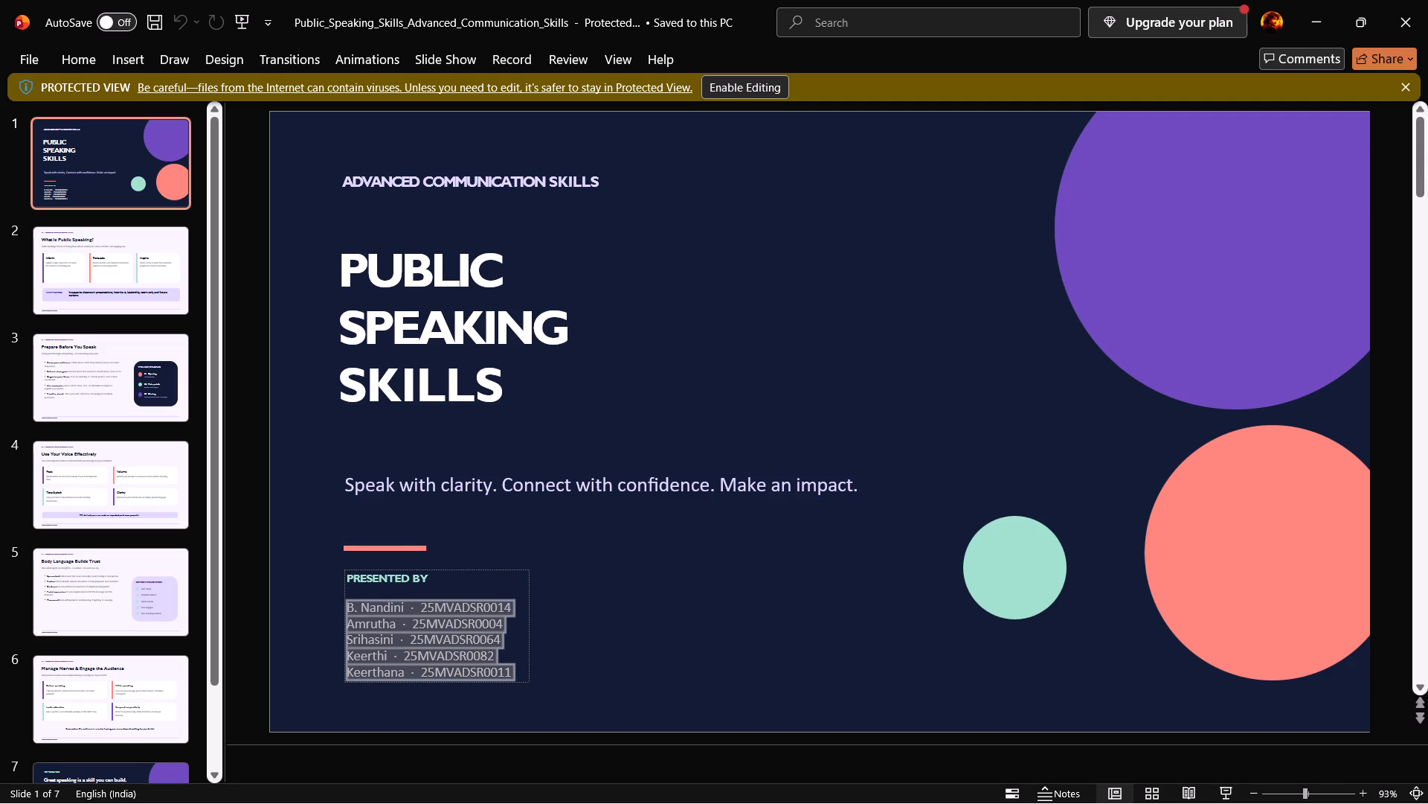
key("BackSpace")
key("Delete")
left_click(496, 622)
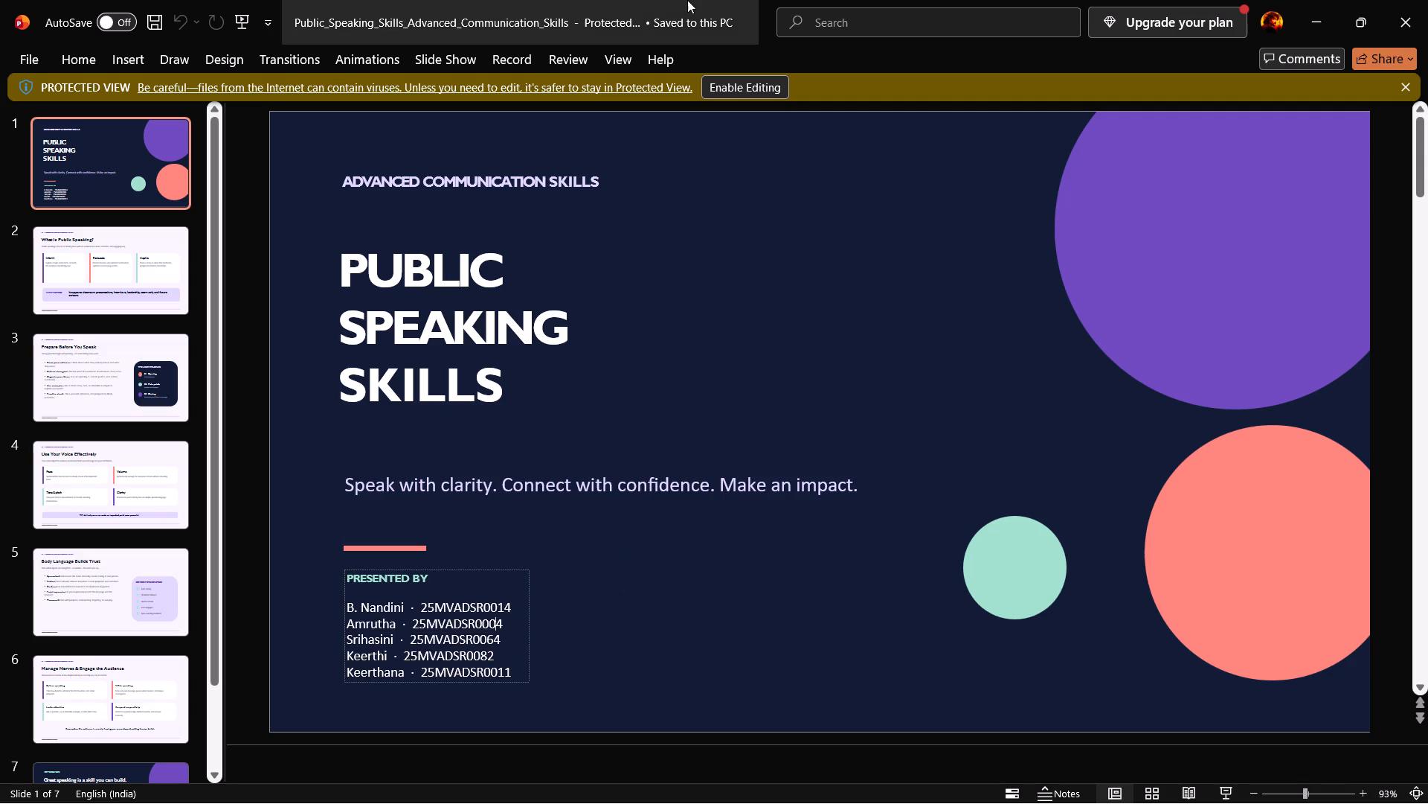
Enable editing and delete all the presenter entries under PRESENTED BY on the title slide.
left_click(745, 87)
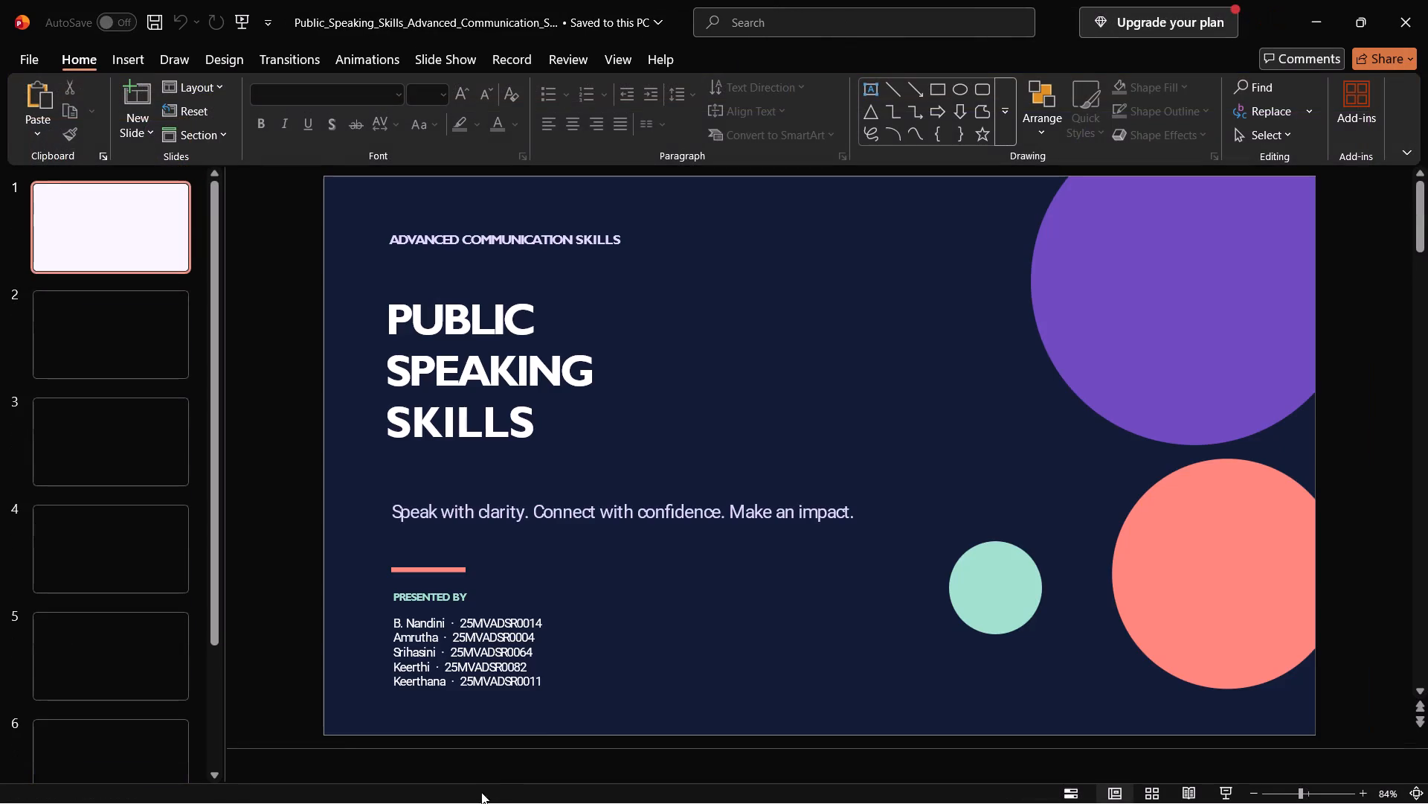
left_click(551, 673)
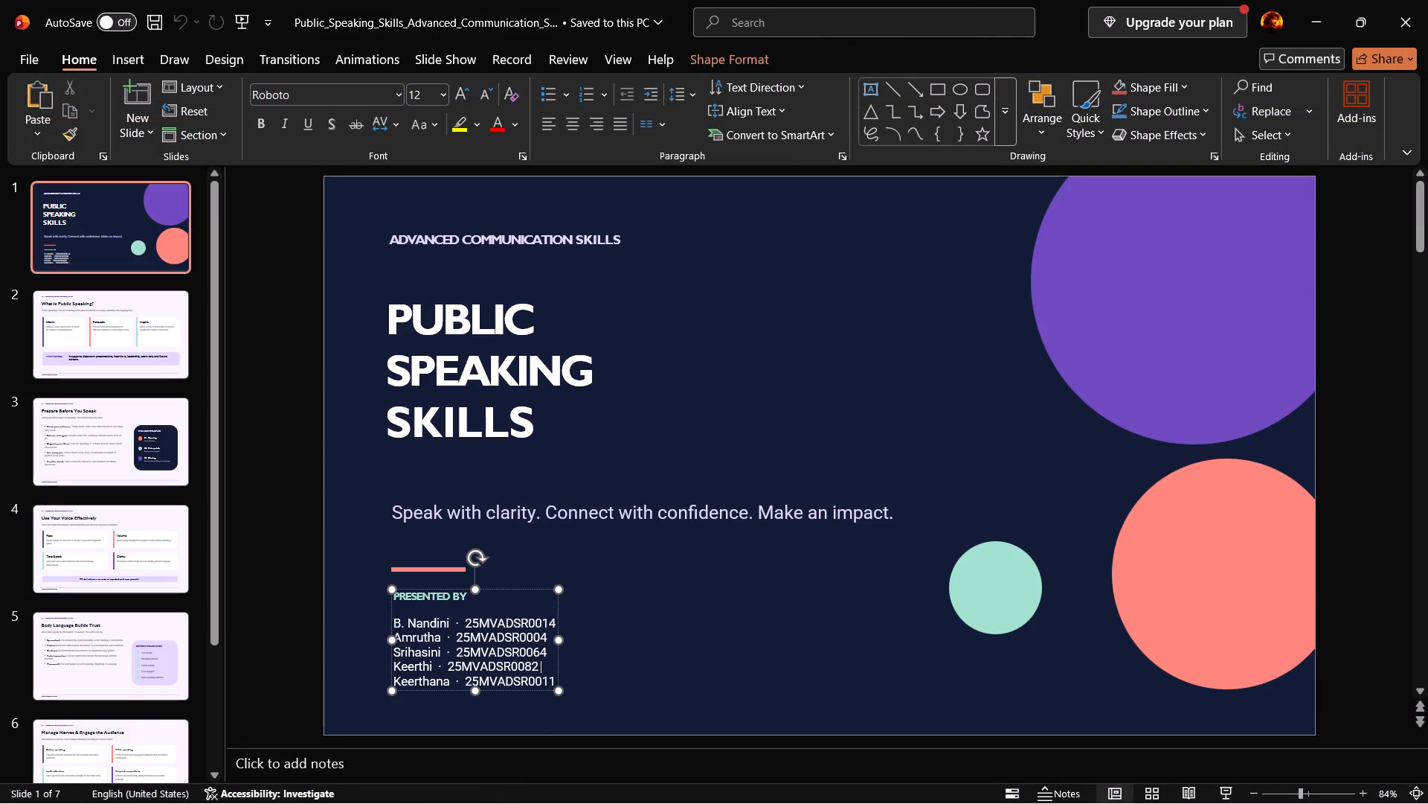
left_click(555, 684)
left_click_drag(555, 684, 411, 632)
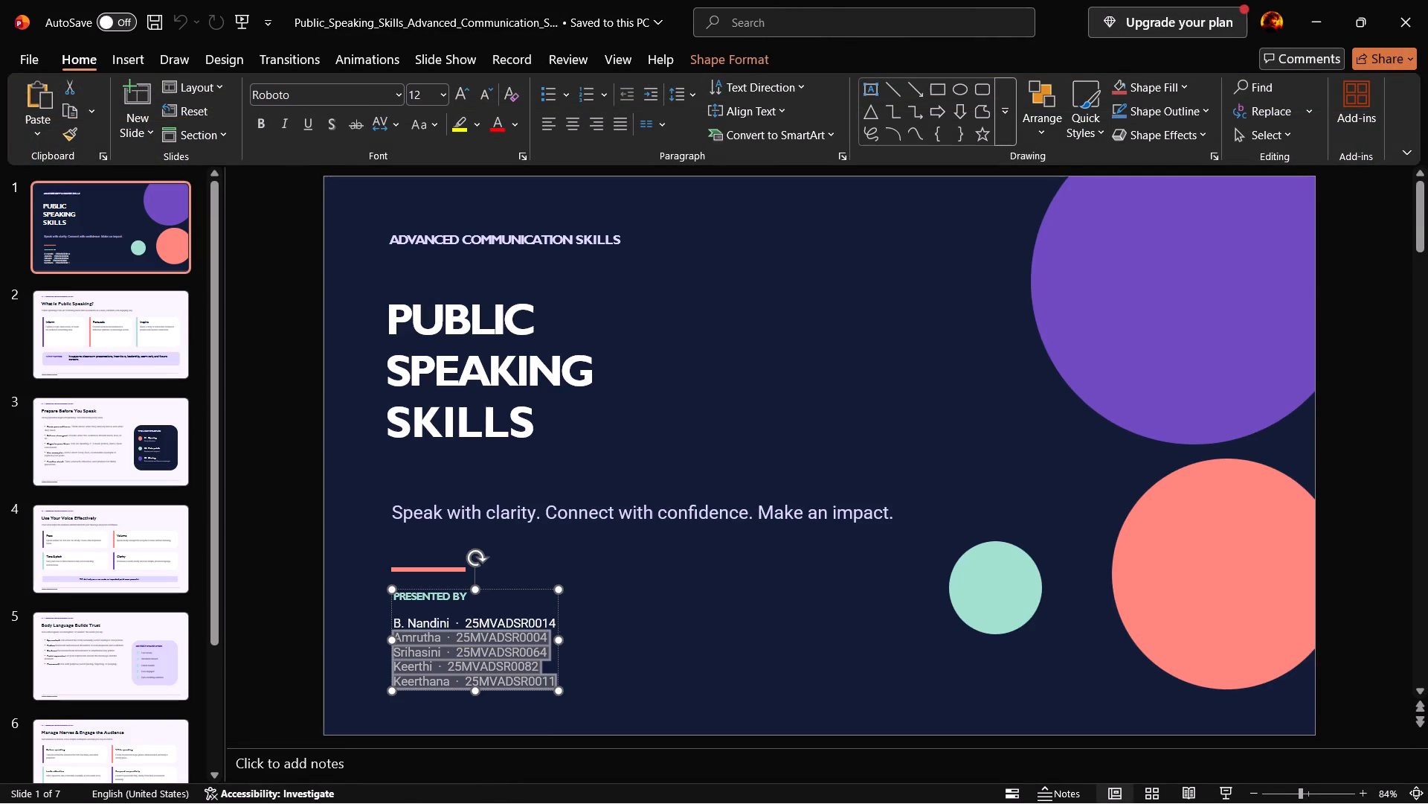
left_click_drag(411, 632, 387, 621)
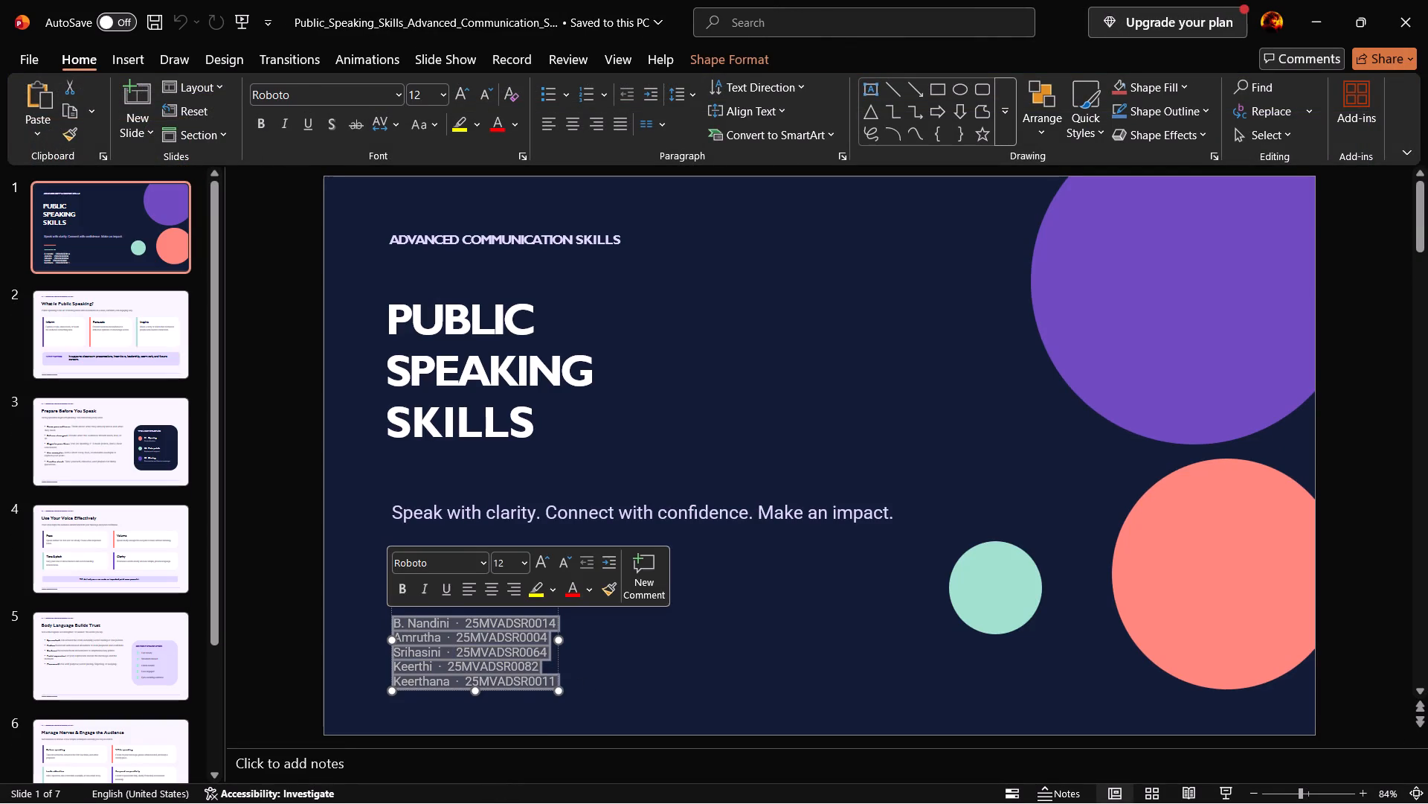
key("BackSpace")
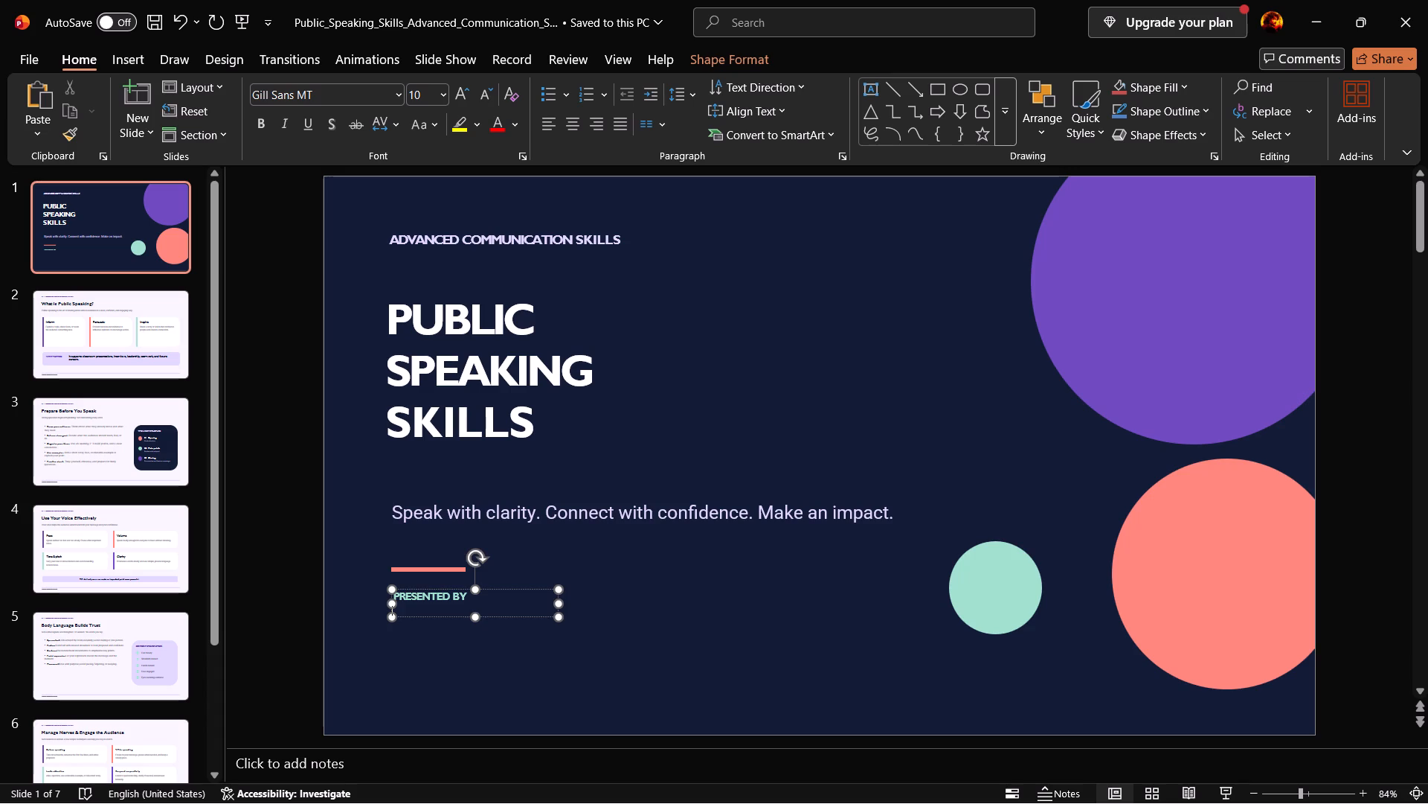
Add the first team member's name, followed by a space and a period, on a new line under PRESENTED BY.
key("shift+Return")
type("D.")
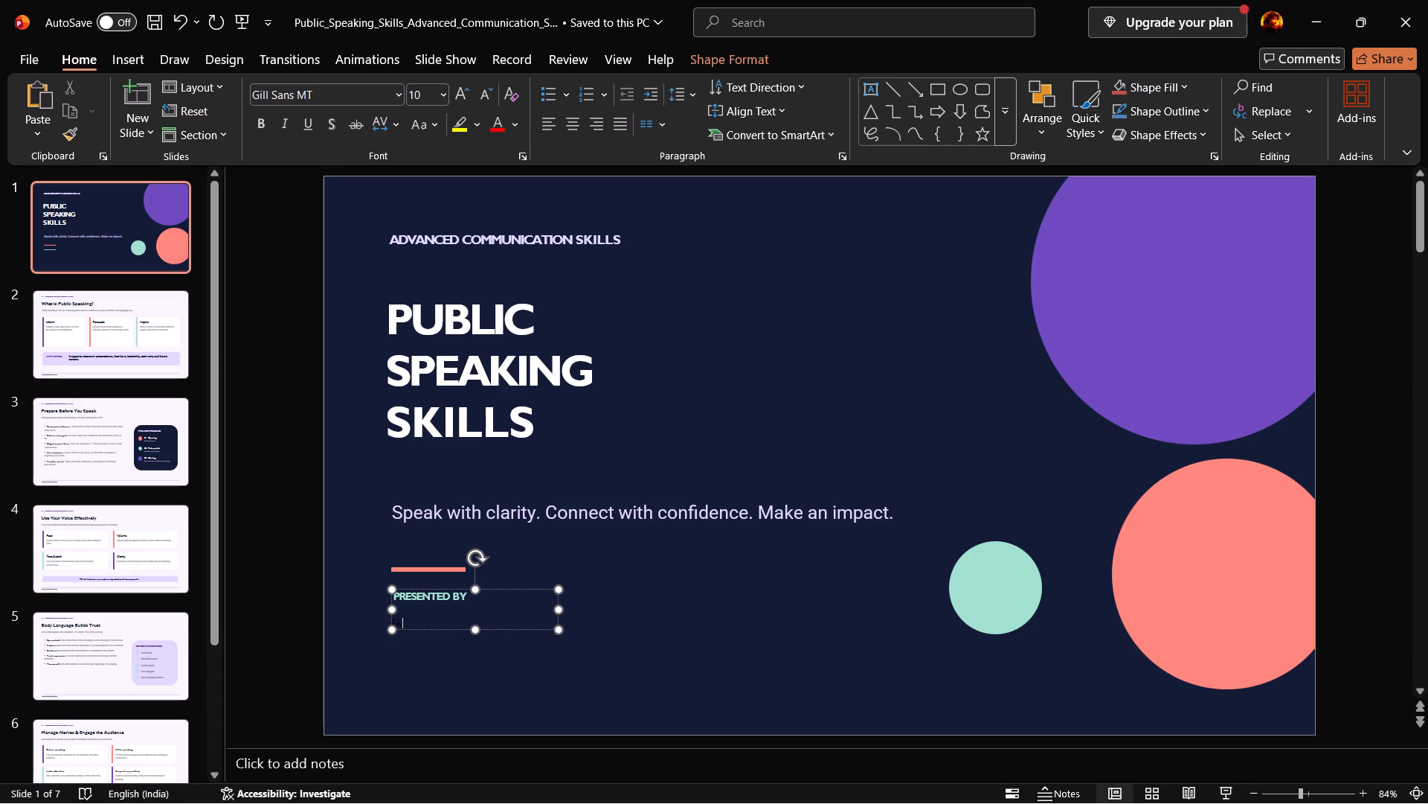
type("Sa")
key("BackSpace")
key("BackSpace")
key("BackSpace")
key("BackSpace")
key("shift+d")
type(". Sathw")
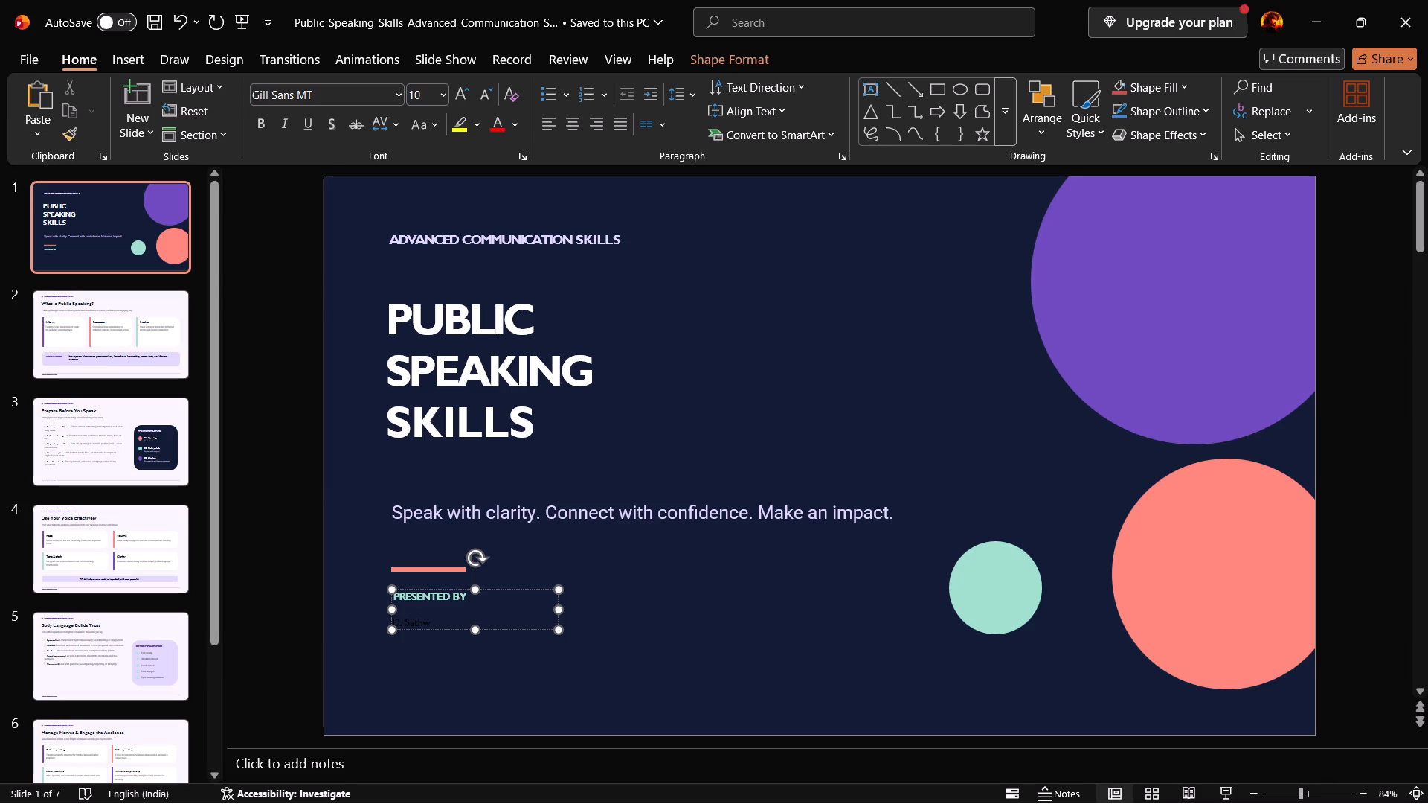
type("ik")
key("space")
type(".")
Set the font colour of the new team member's name line to white.
left_click_drag(453, 622, 396, 621)
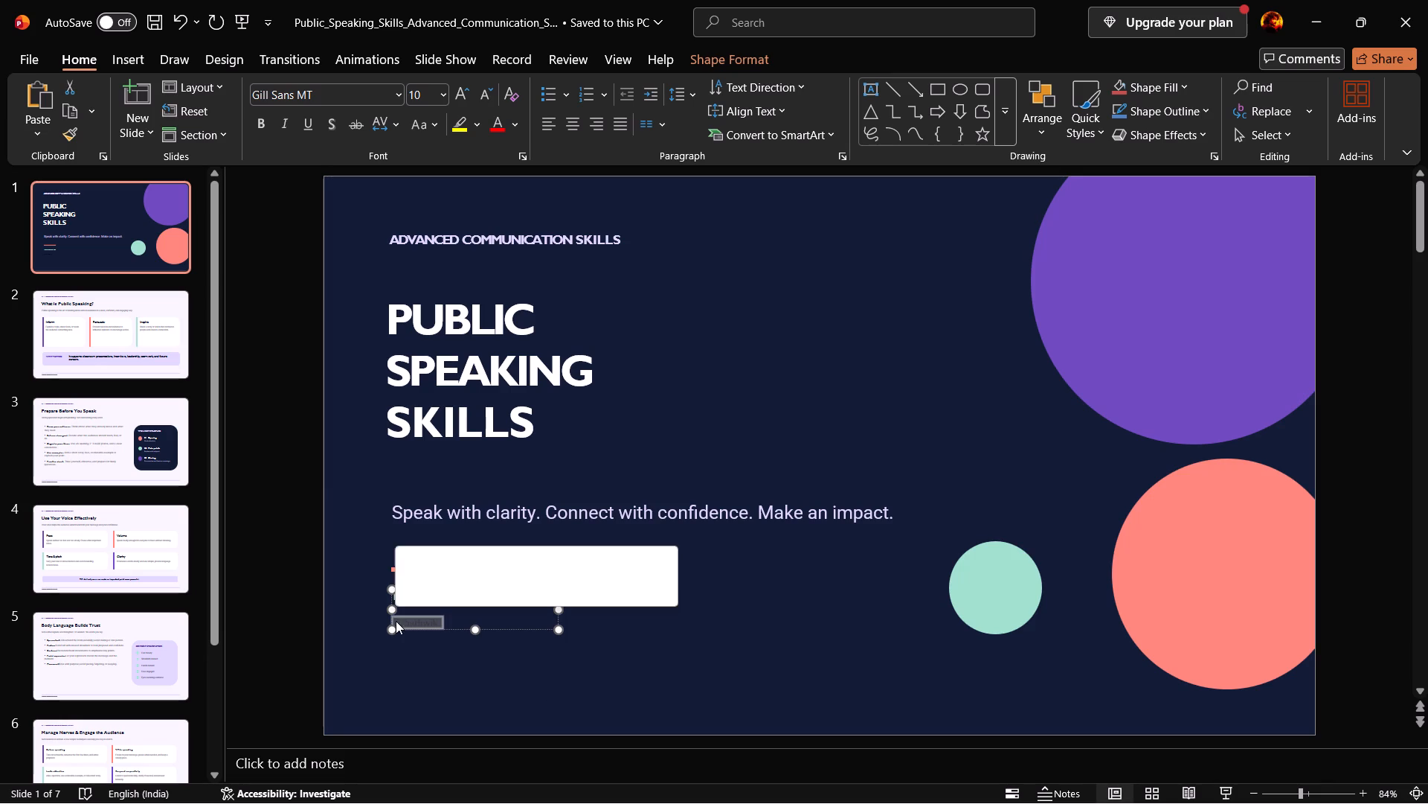
right_click(407, 621)
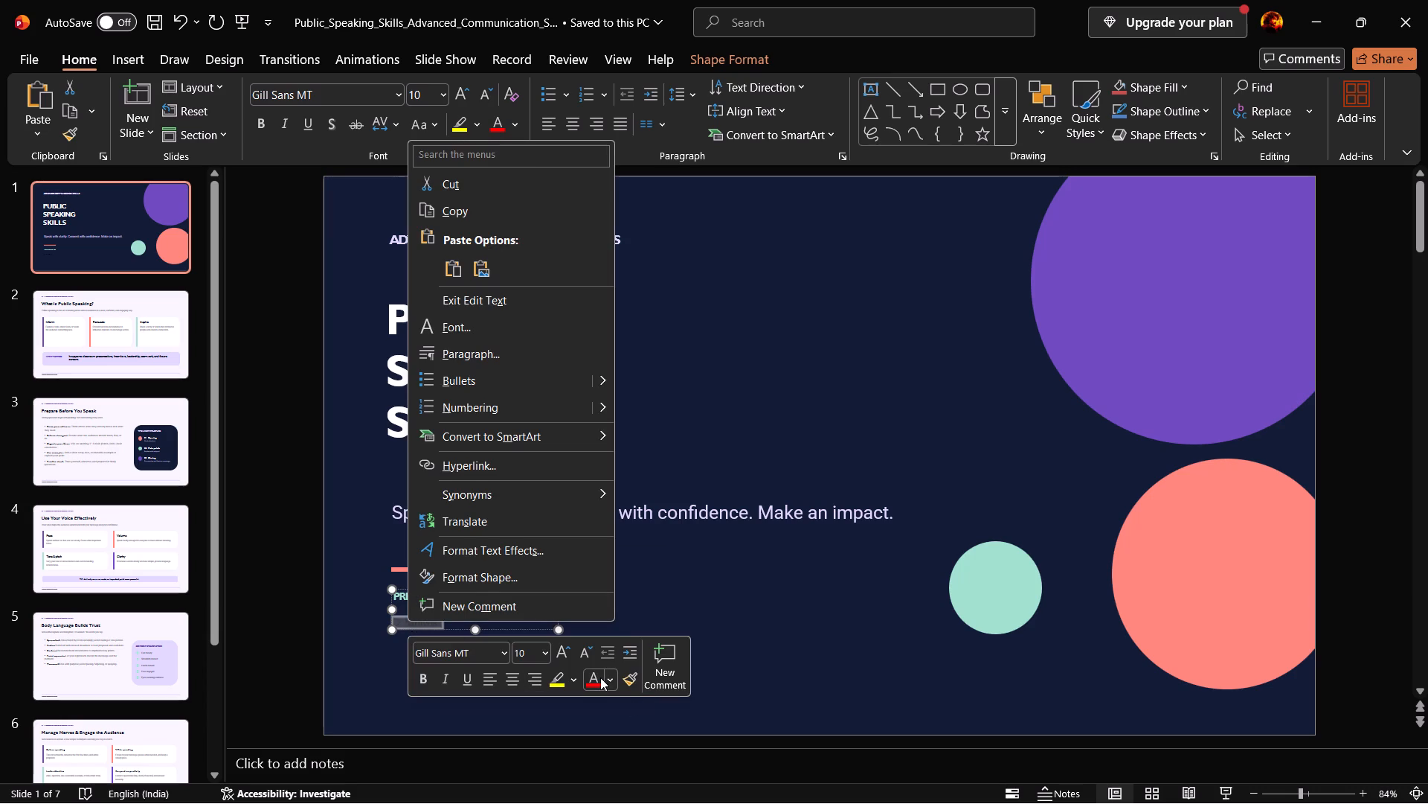
left_click(598, 677)
left_click(613, 677)
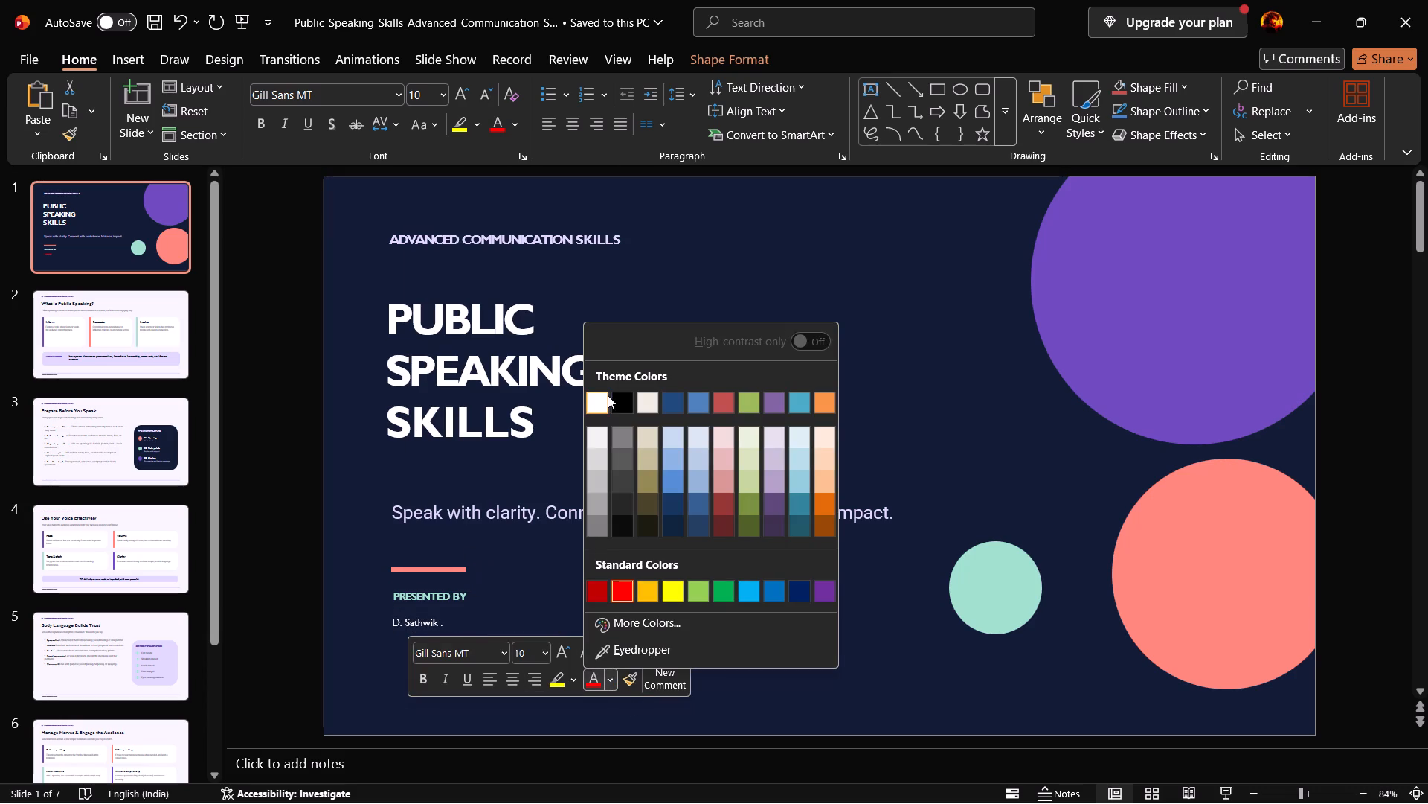
left_click(600, 407)
left_click(443, 618)
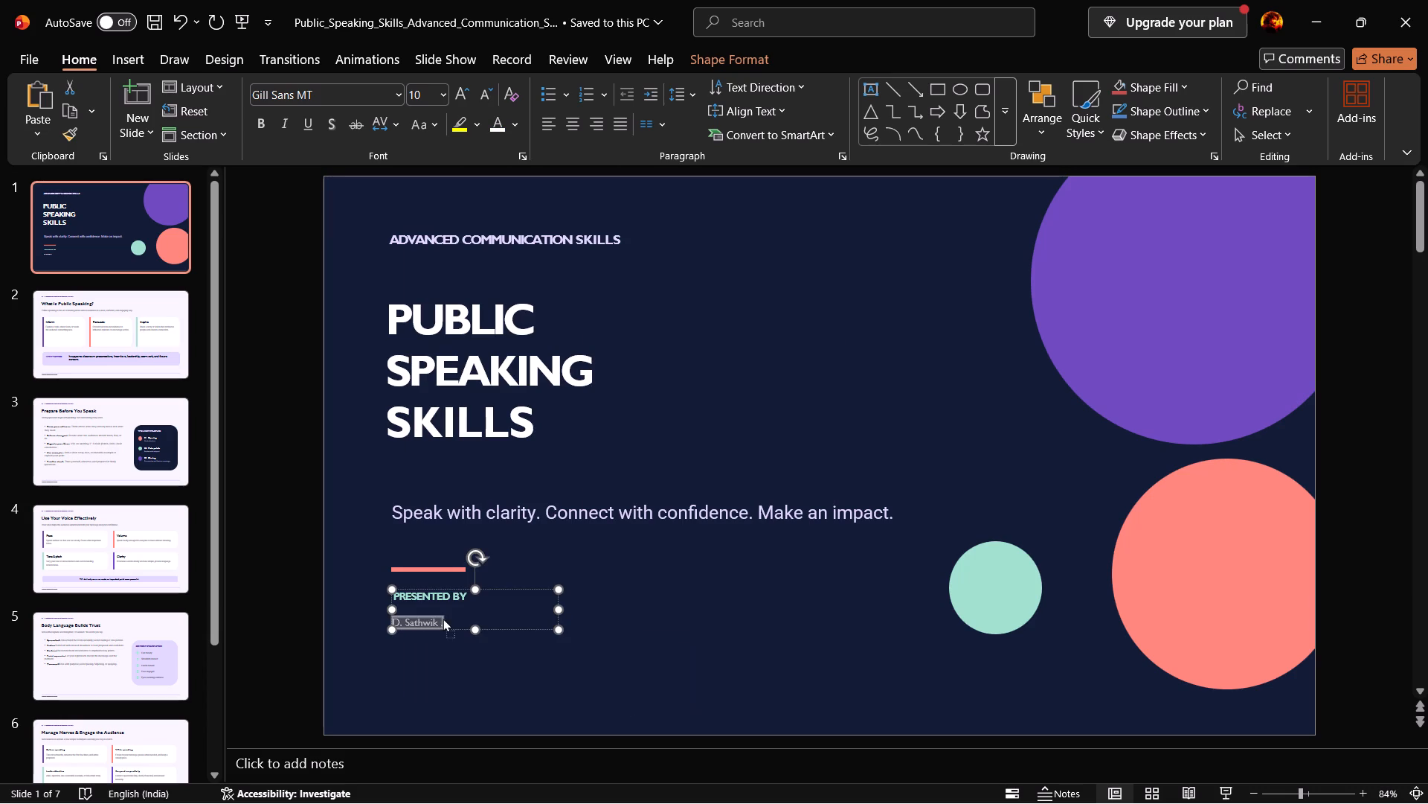
left_click(437, 620)
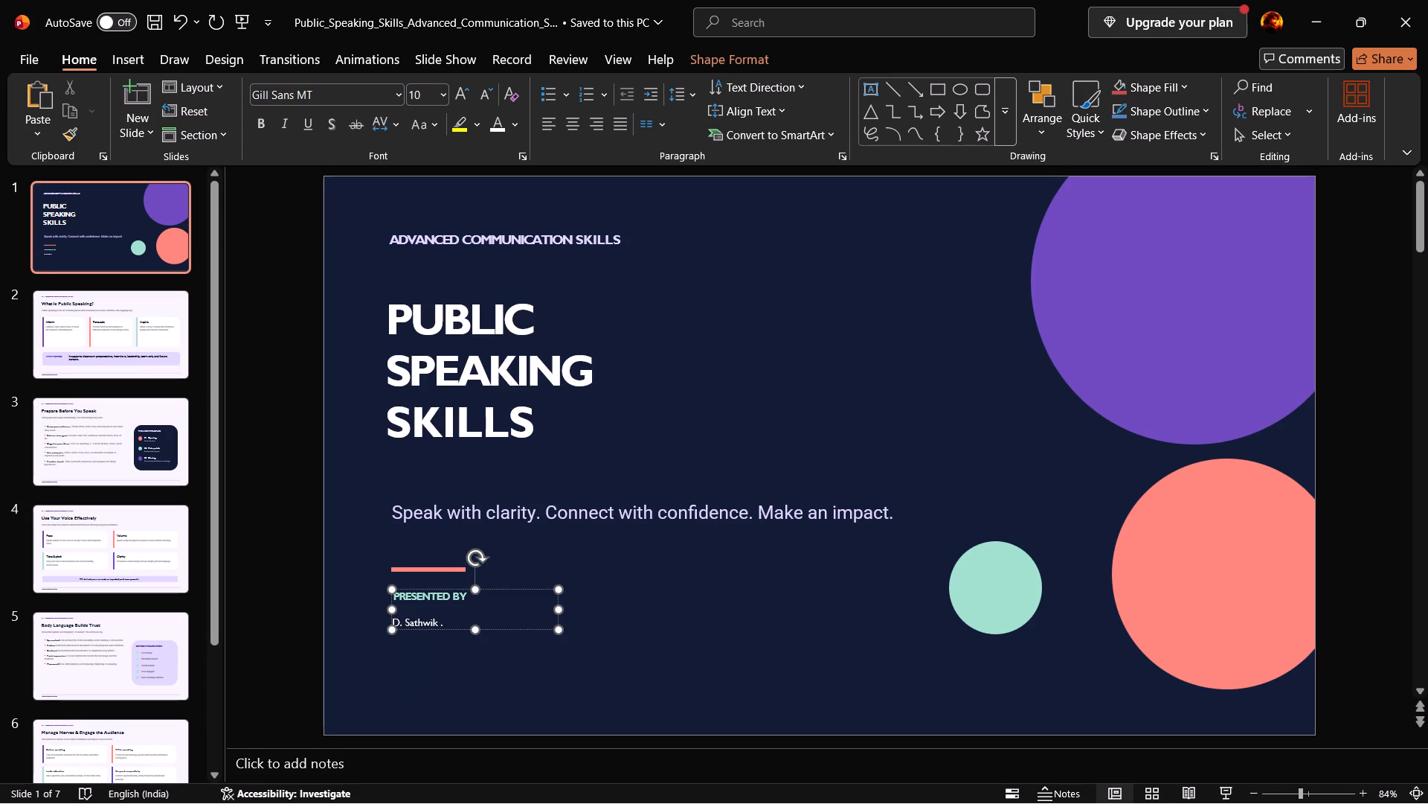
Set the font size of the team member's name line under PRESENTED BY to 14.
key("ctrl+a")
left_click(442, 625)
left_click_drag(449, 618, 446, 618)
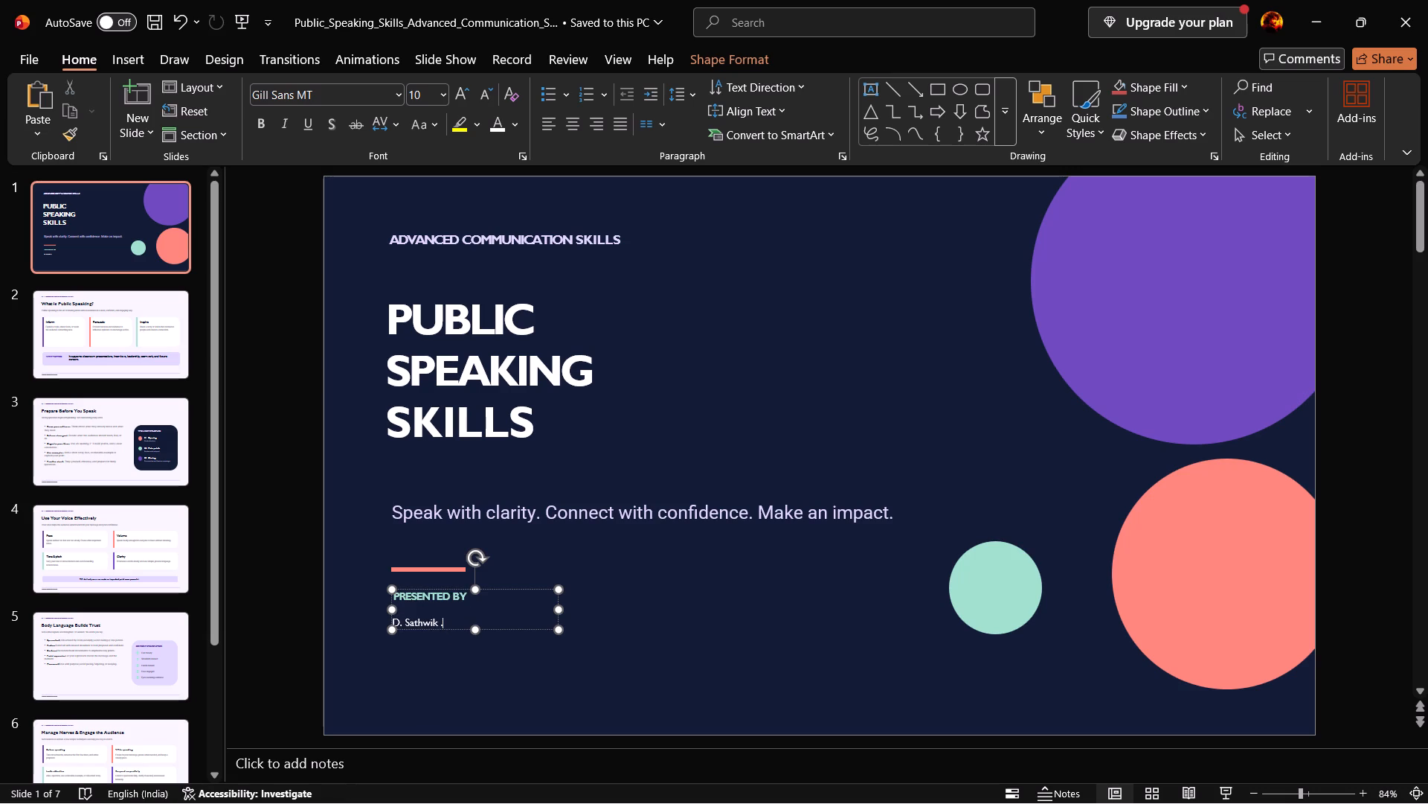
left_click_drag(446, 618, 385, 621)
left_click(519, 558)
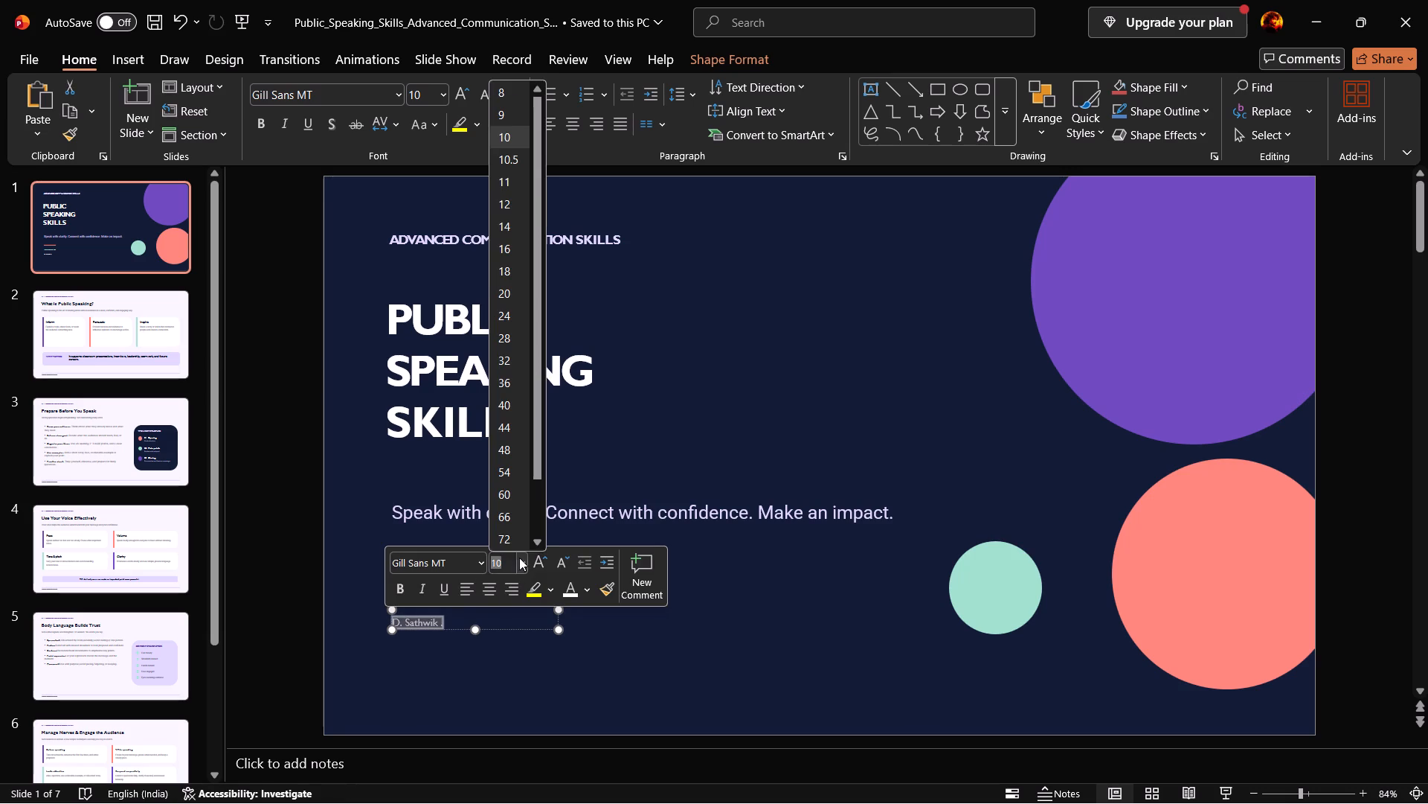
left_click(506, 230)
Replace the period after the first team member's name with a dash and the member's roll number.
left_click(469, 620)
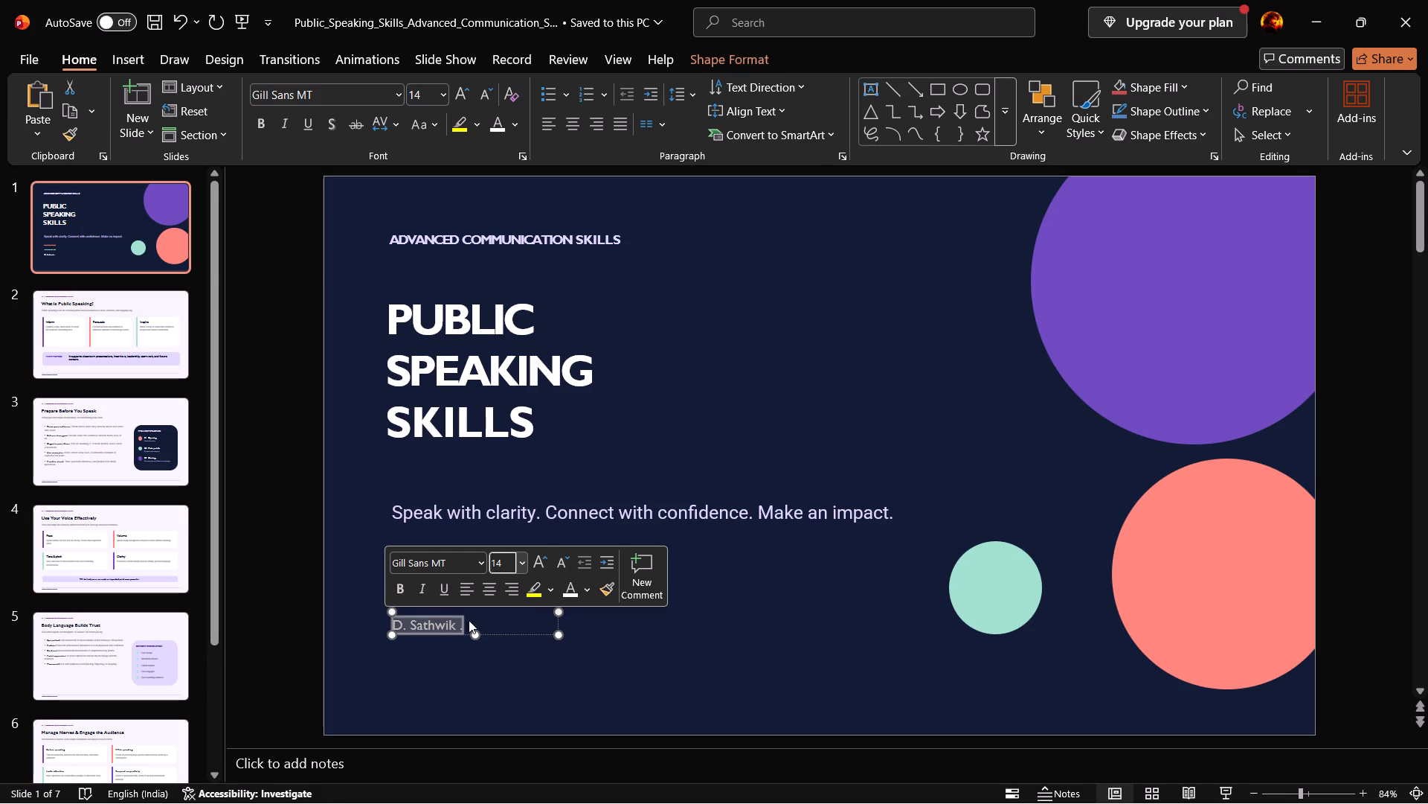
left_click(443, 625)
left_click(471, 625)
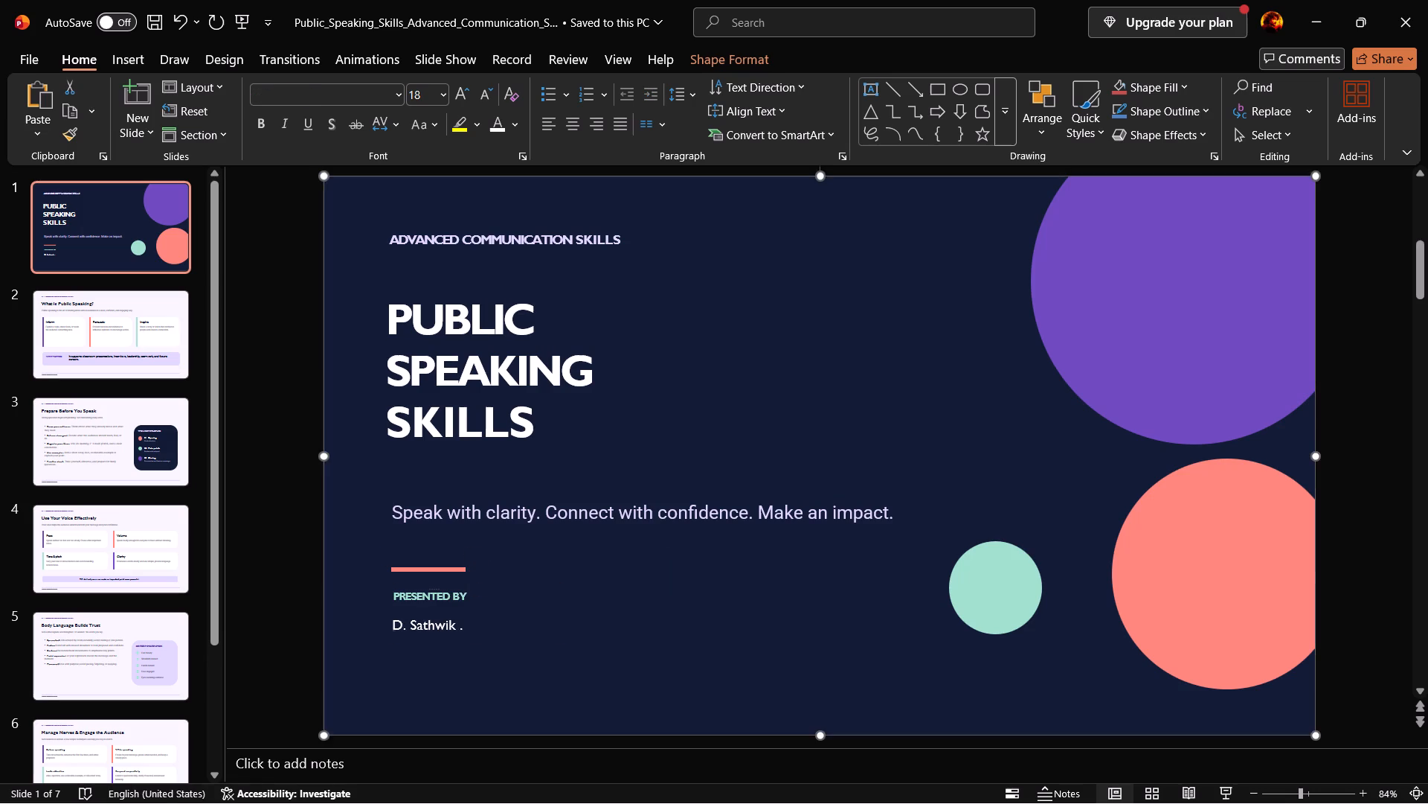
left_click(460, 625)
key("Right")
key("BackSpace")
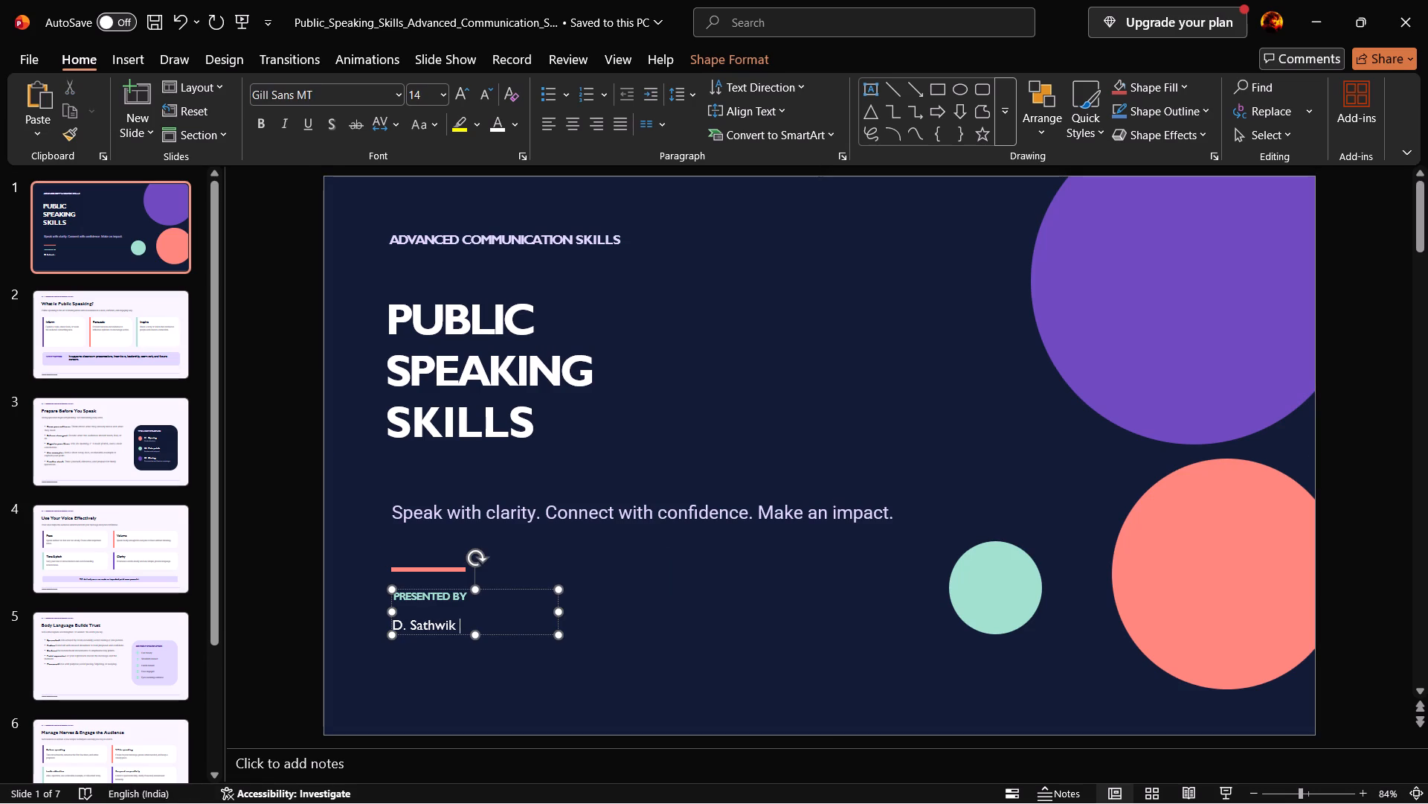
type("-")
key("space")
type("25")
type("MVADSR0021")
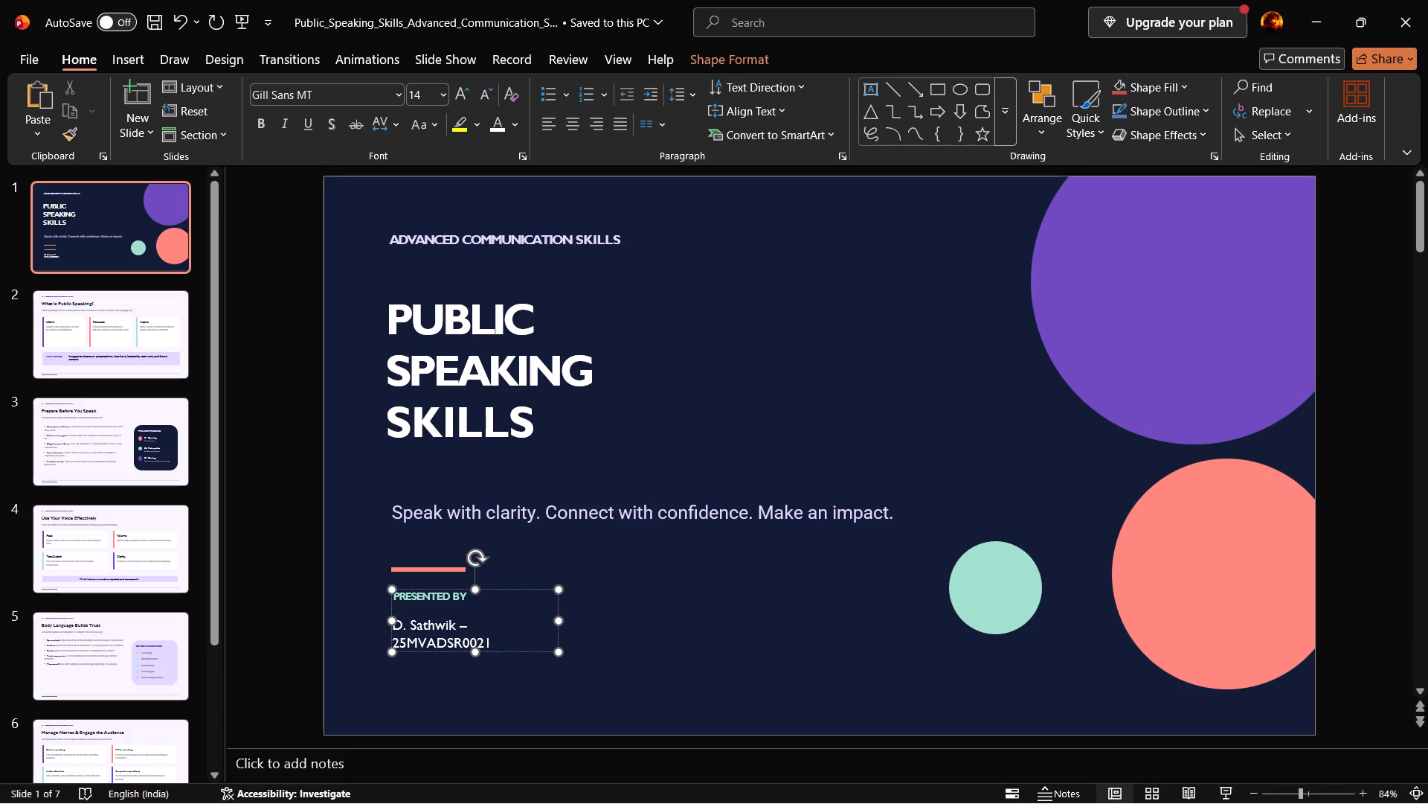
Widen the PRESENTED BY text box so the first member's name and roll number fit on one line.
left_click_drag(560, 621, 677, 622)
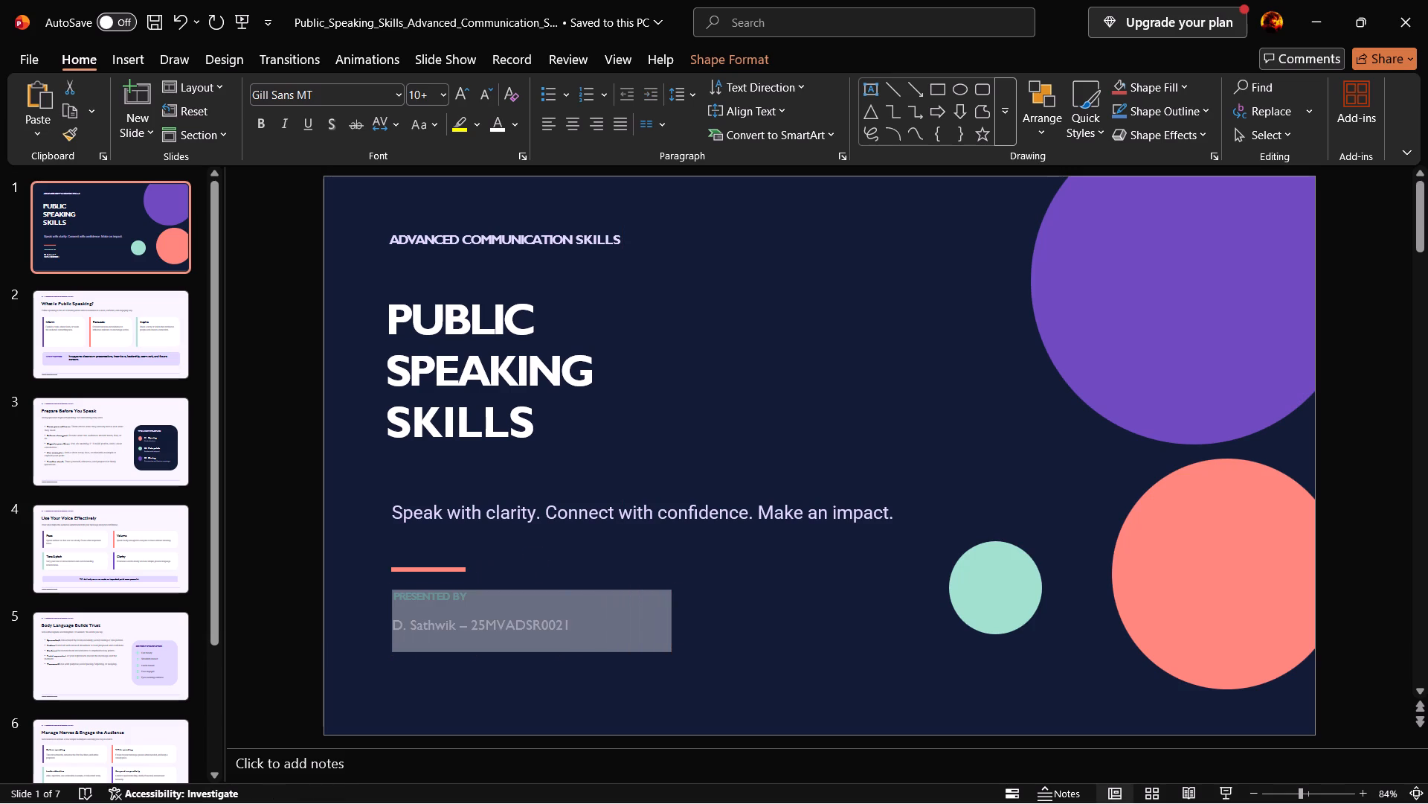
left_click_drag(677, 622, 678, 622)
left_click(585, 624)
left_click(560, 621)
left_click(575, 621)
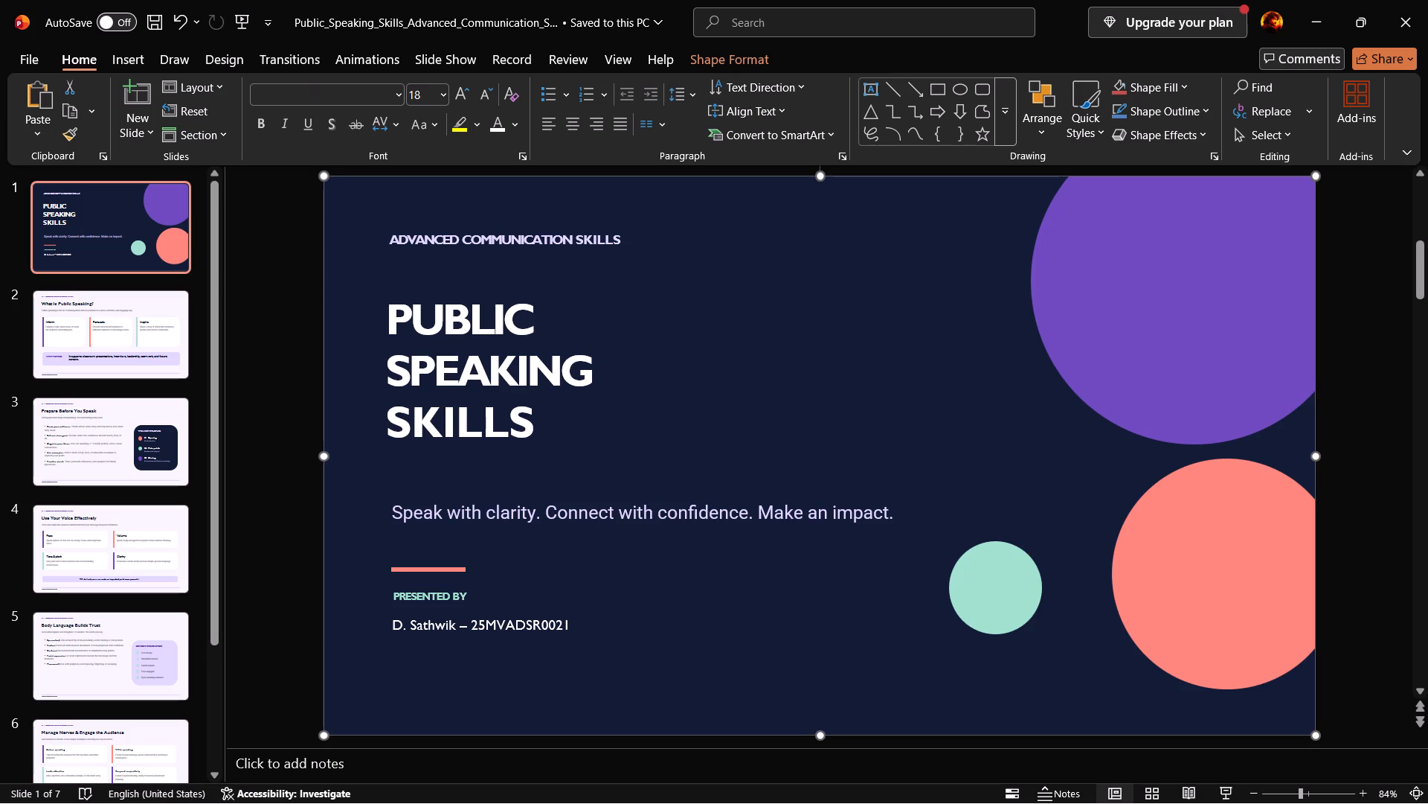
Add the second team member's name, a dash and the roll number on a new line below the first member.
left_click(559, 622)
key("Right")
key("Right")
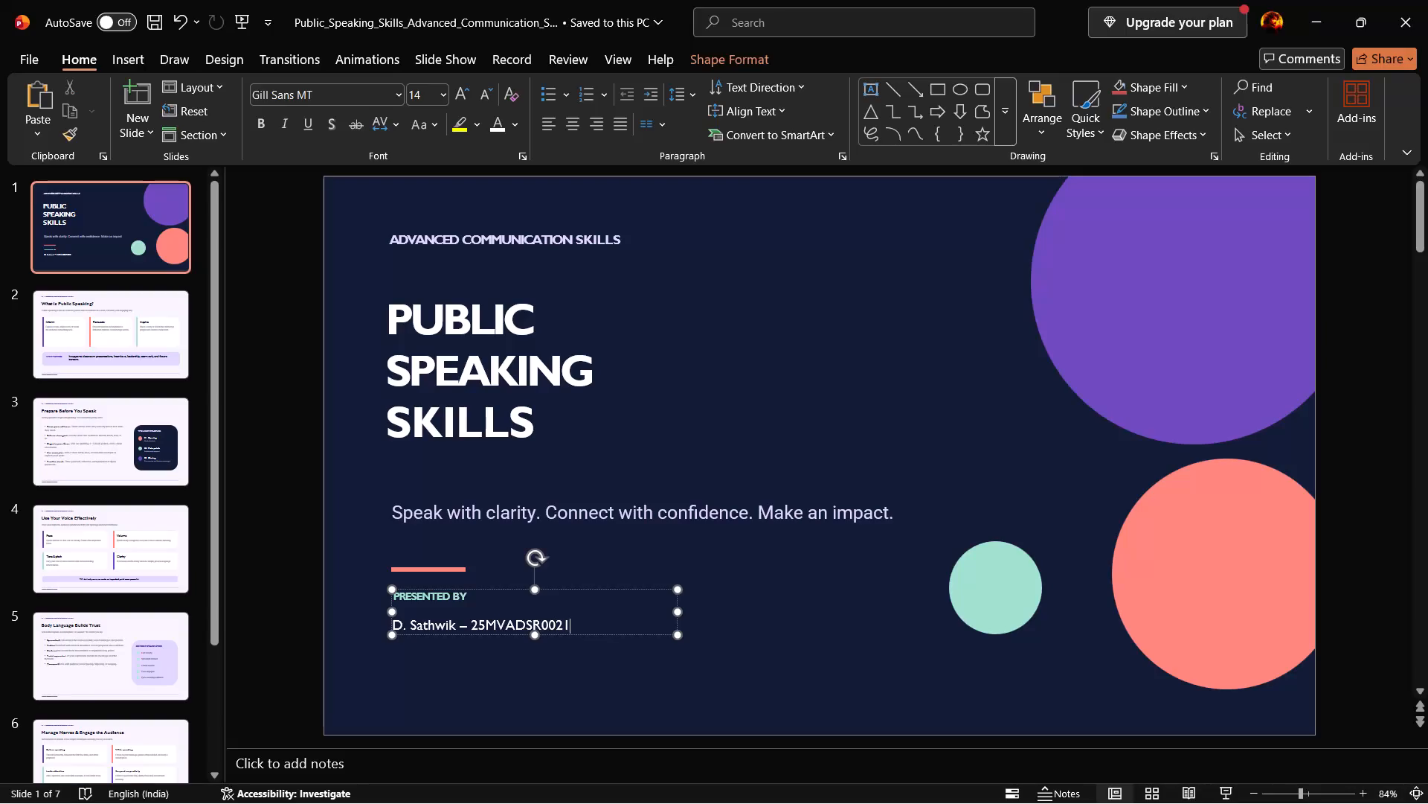
key("shift+Return")
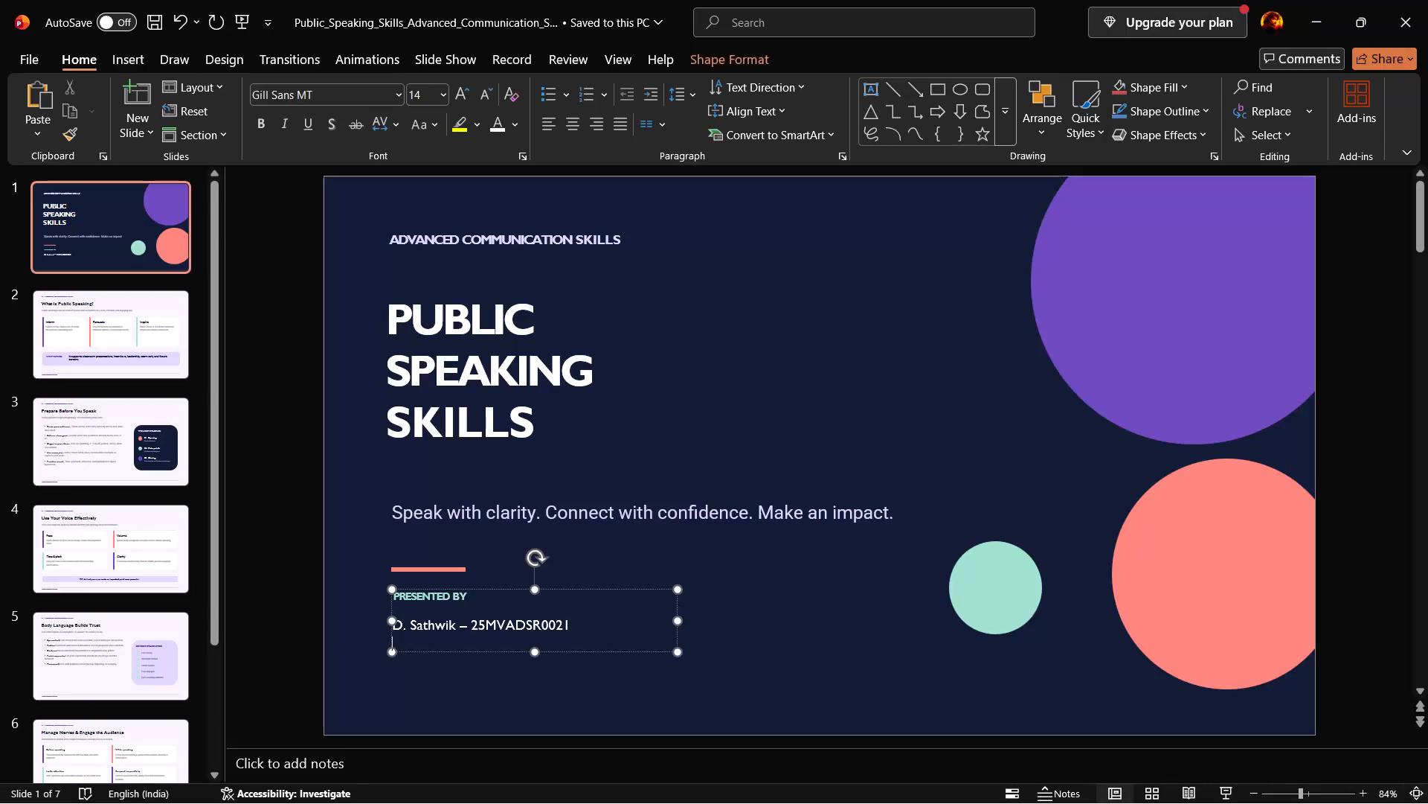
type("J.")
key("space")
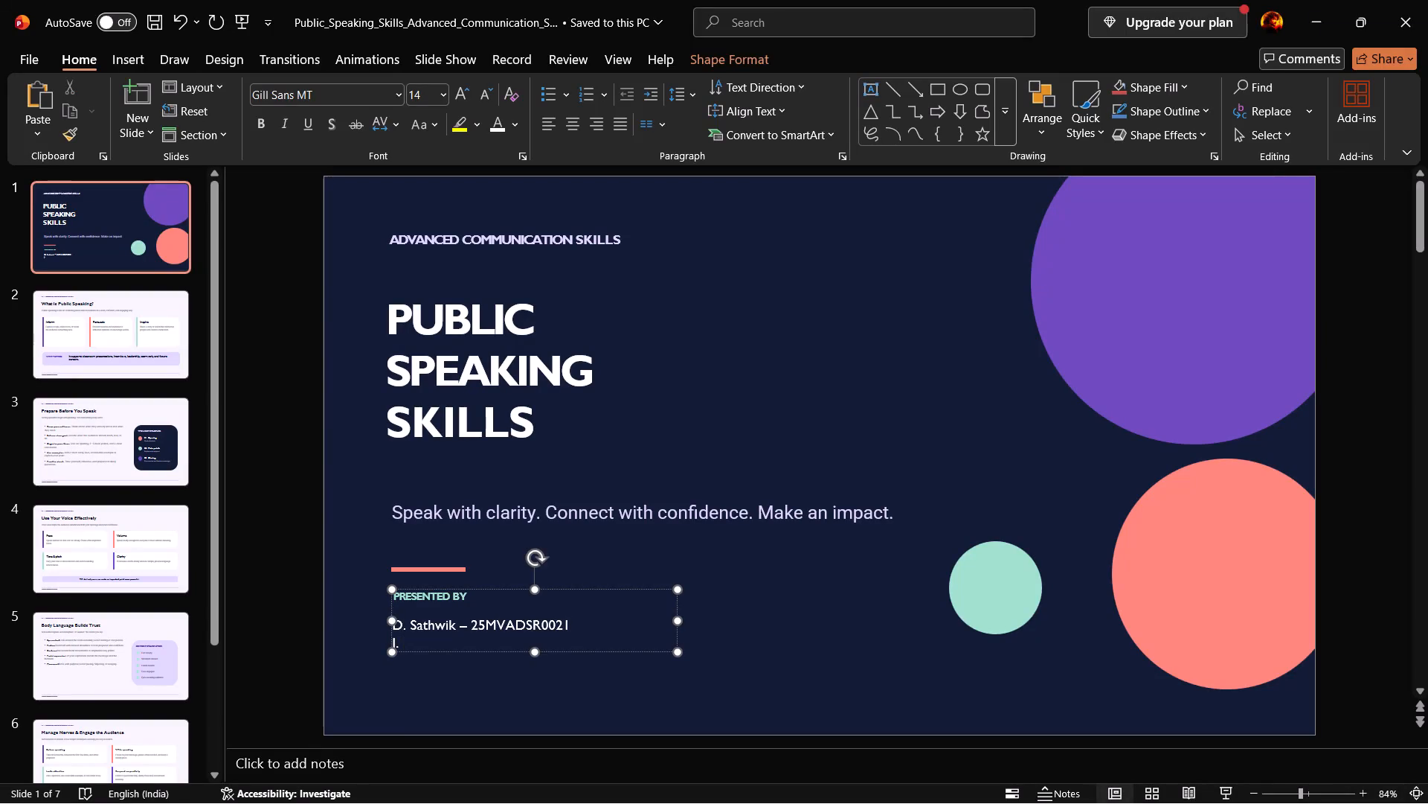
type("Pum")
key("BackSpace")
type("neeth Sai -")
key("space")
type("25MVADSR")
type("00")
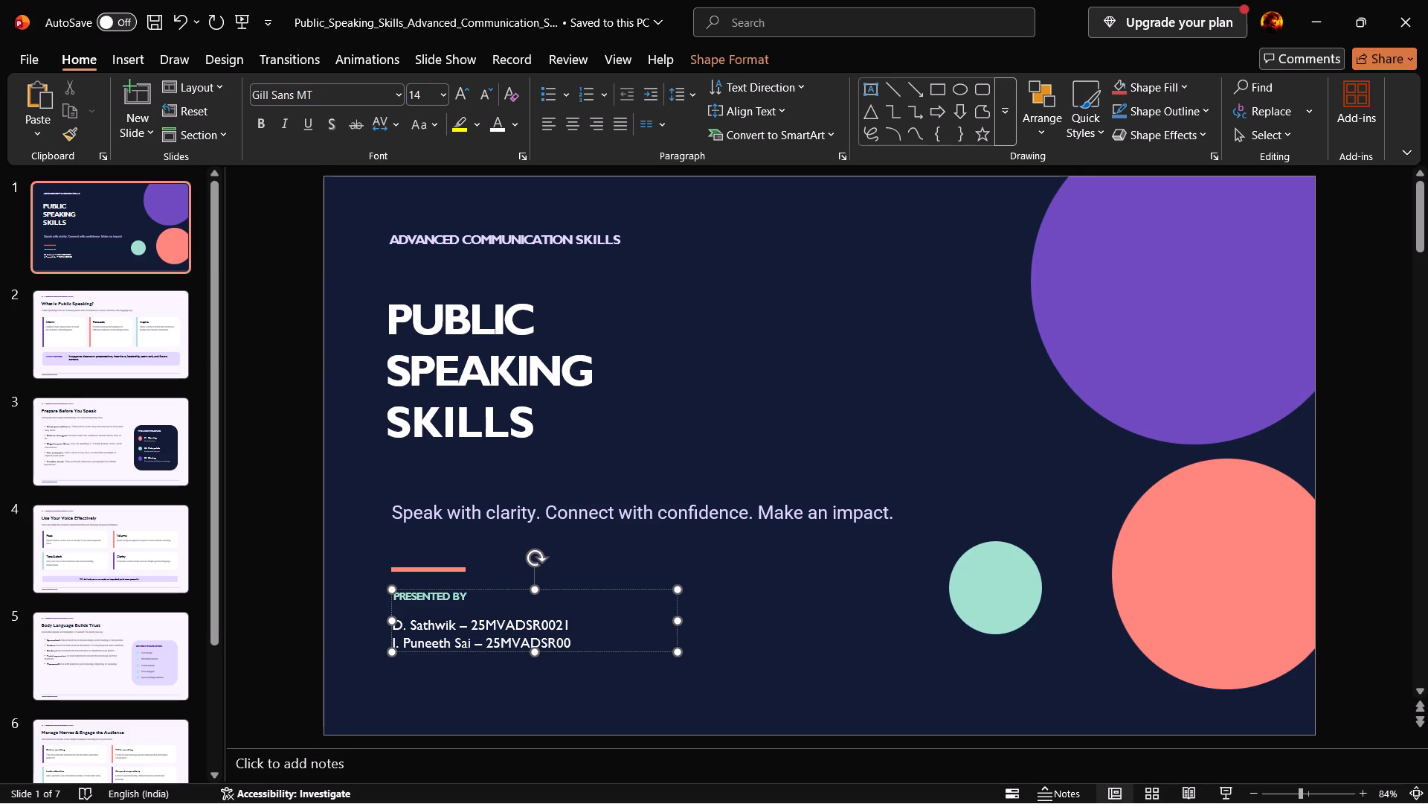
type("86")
Add the third team member's name, a dash and the roll number on a new line below the second member.
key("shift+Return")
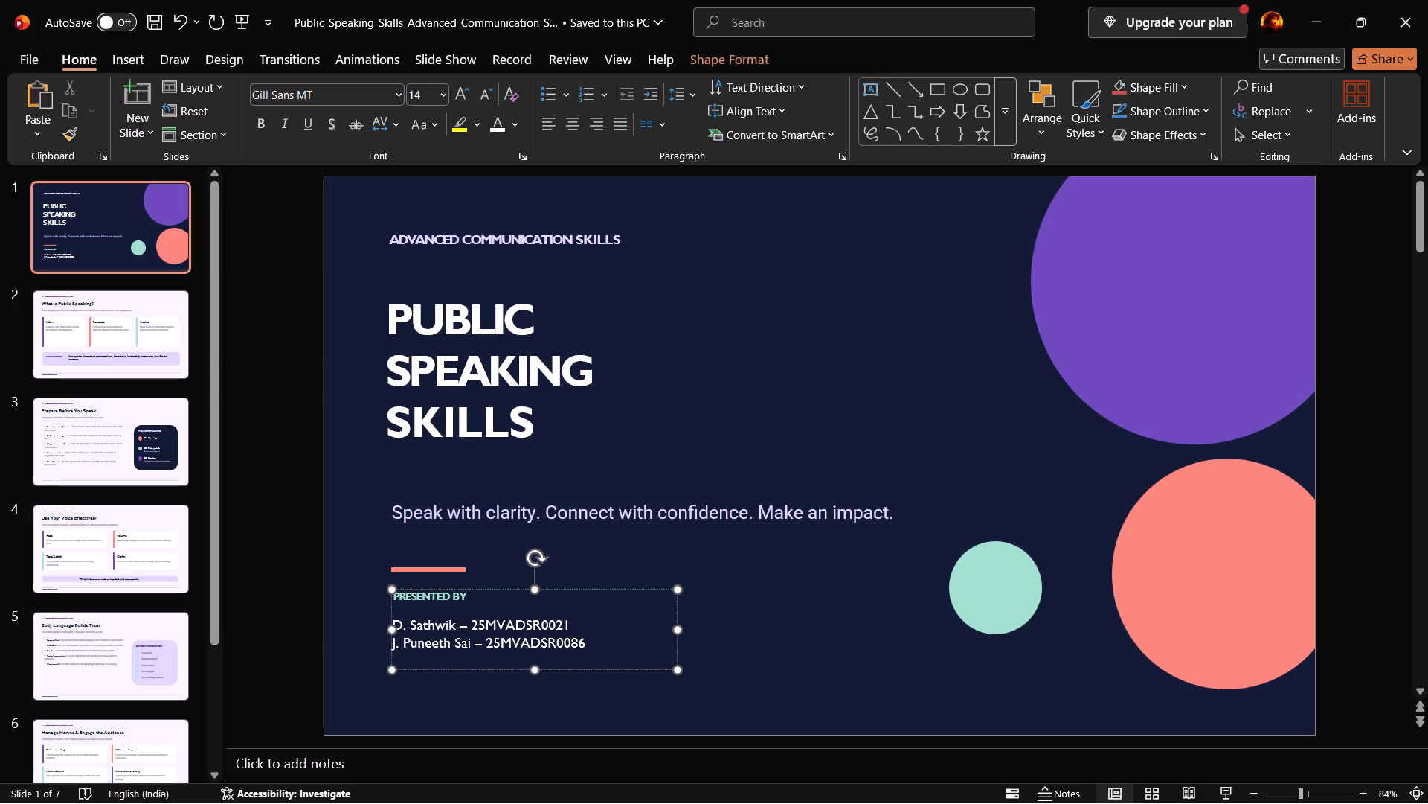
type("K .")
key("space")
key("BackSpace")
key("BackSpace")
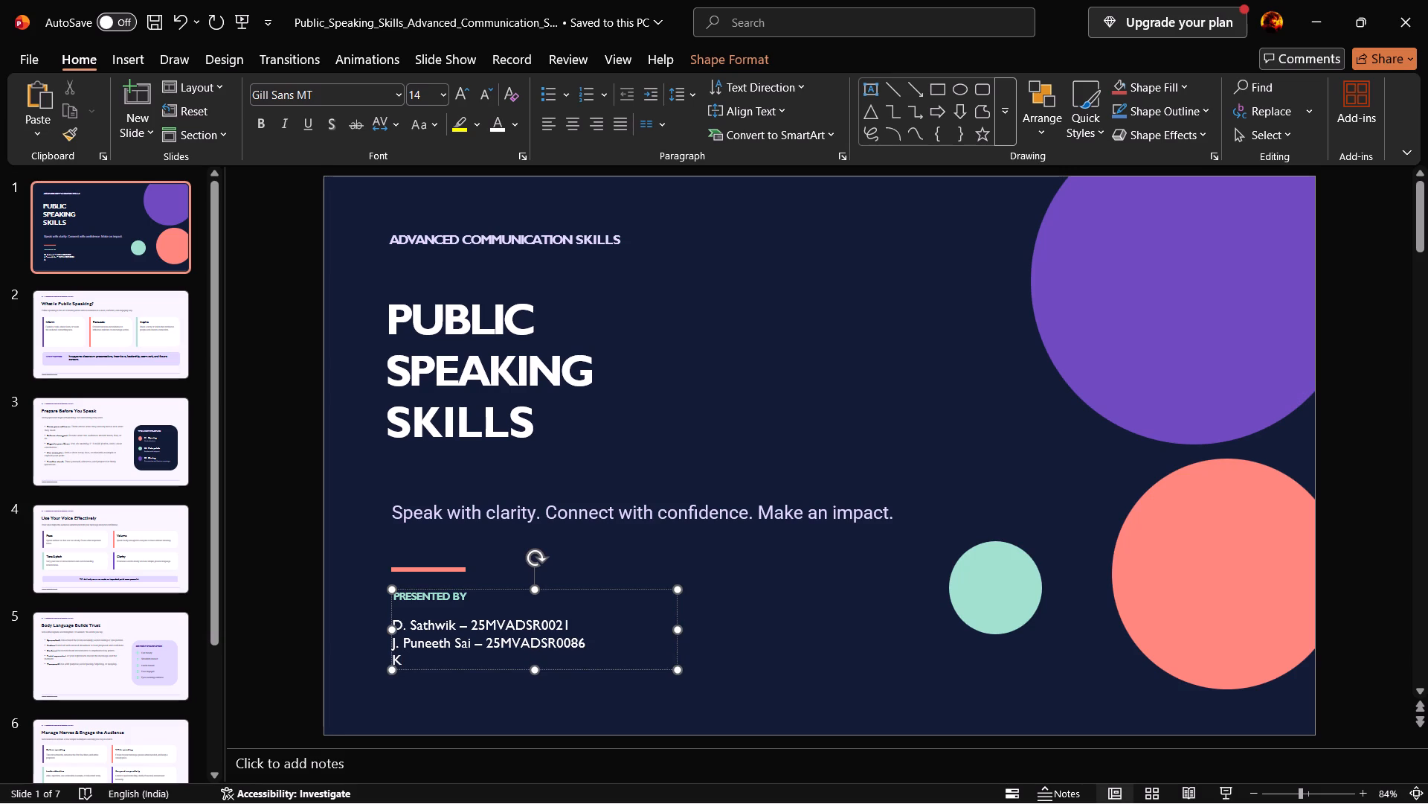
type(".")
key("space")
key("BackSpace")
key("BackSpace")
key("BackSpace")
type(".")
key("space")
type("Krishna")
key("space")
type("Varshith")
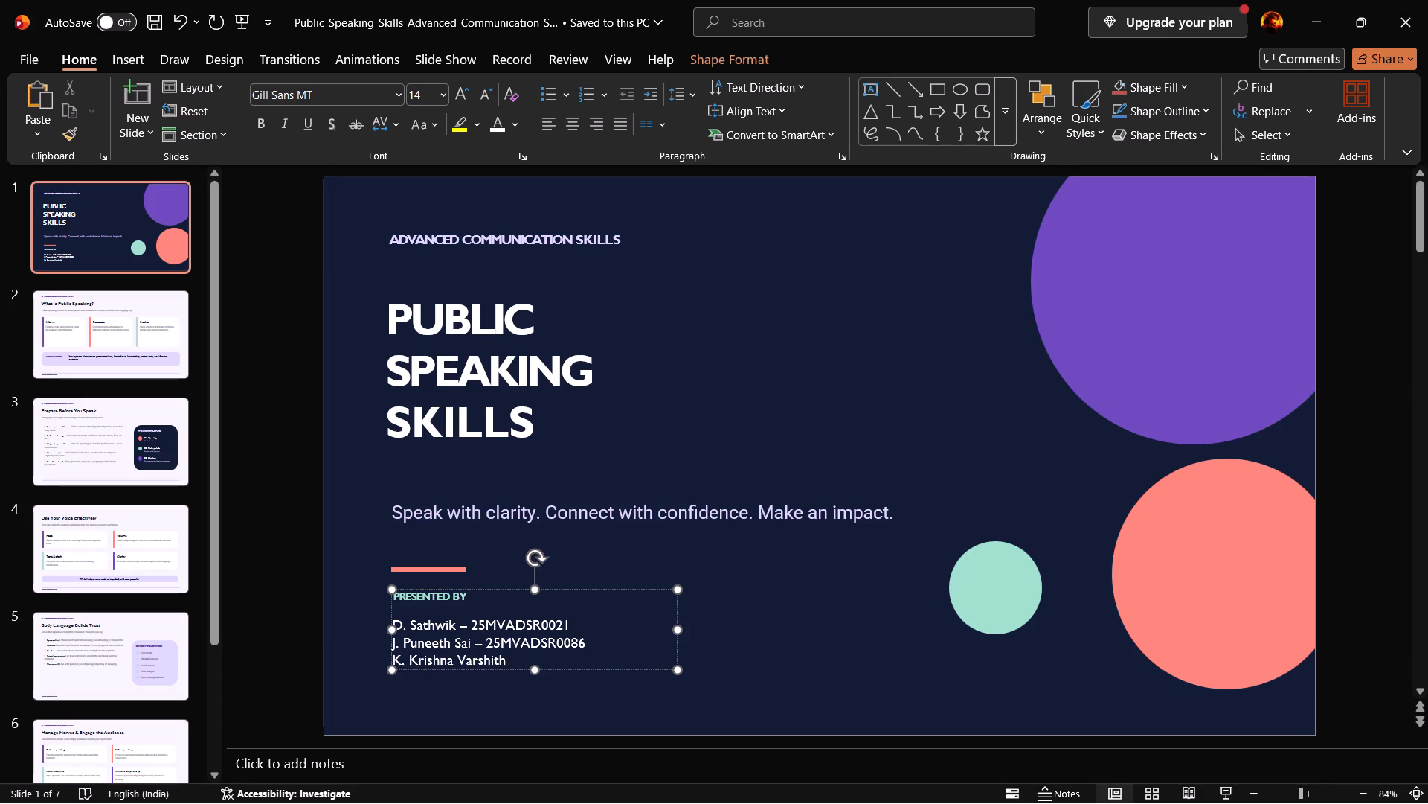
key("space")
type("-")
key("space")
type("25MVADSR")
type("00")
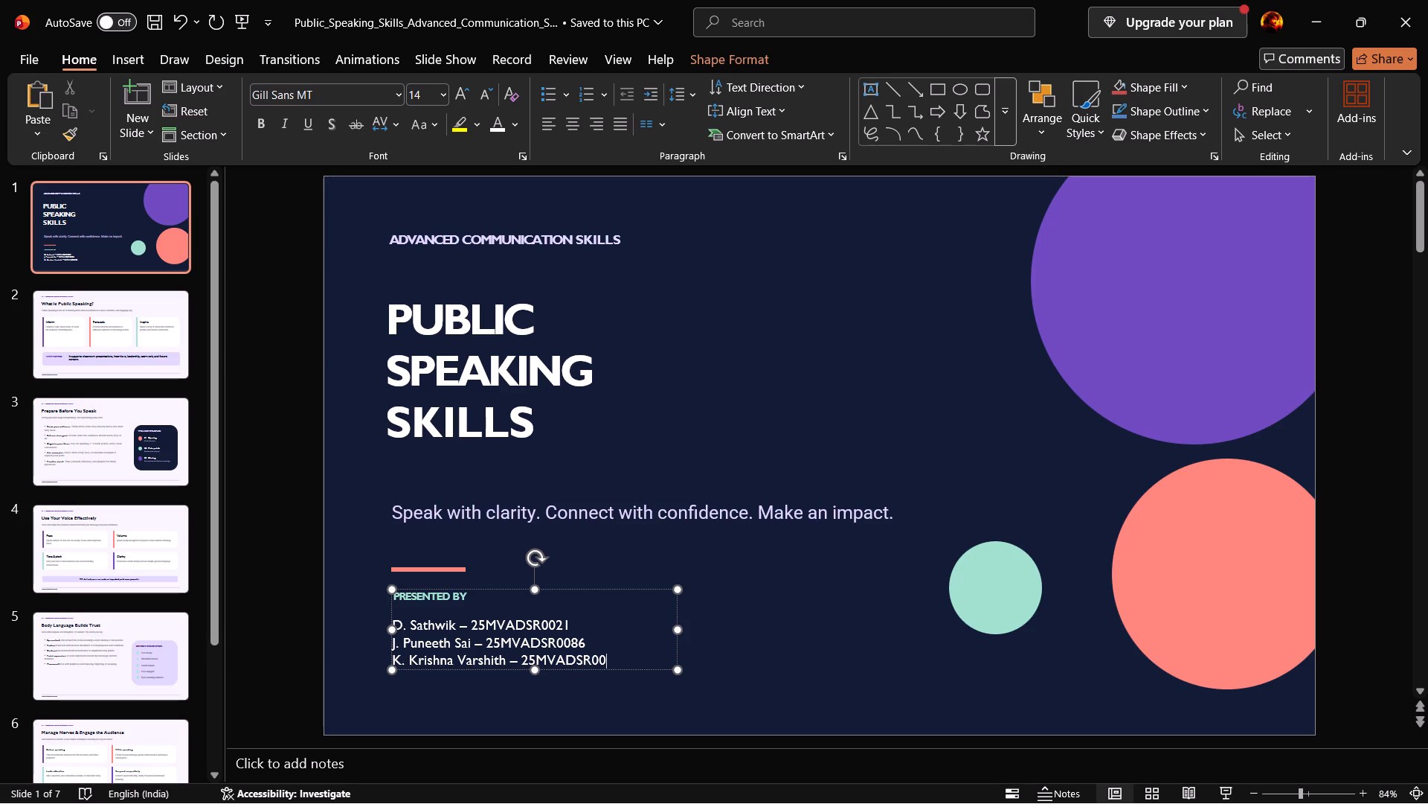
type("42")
Add the fourth team member's name, a dash and the roll number on a new line below the third member.
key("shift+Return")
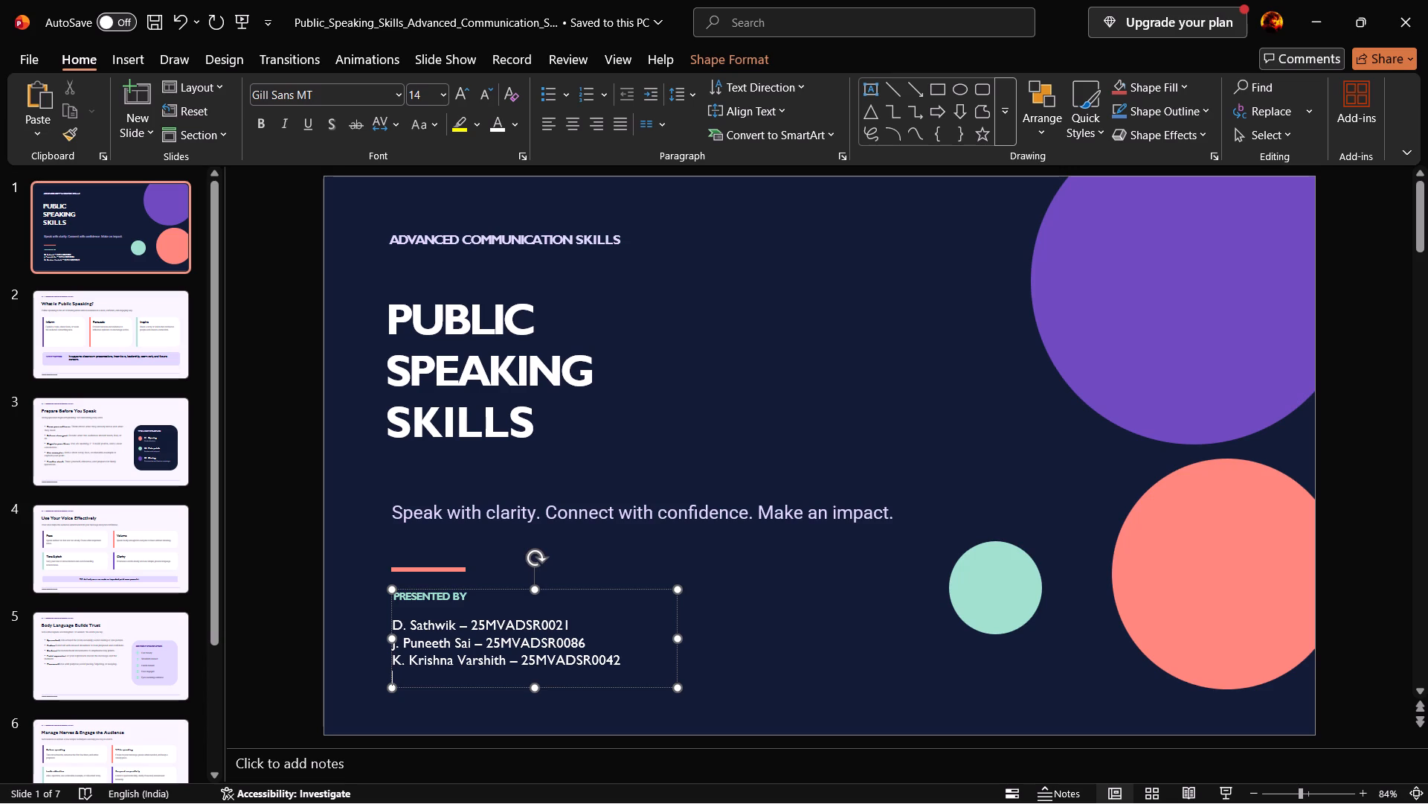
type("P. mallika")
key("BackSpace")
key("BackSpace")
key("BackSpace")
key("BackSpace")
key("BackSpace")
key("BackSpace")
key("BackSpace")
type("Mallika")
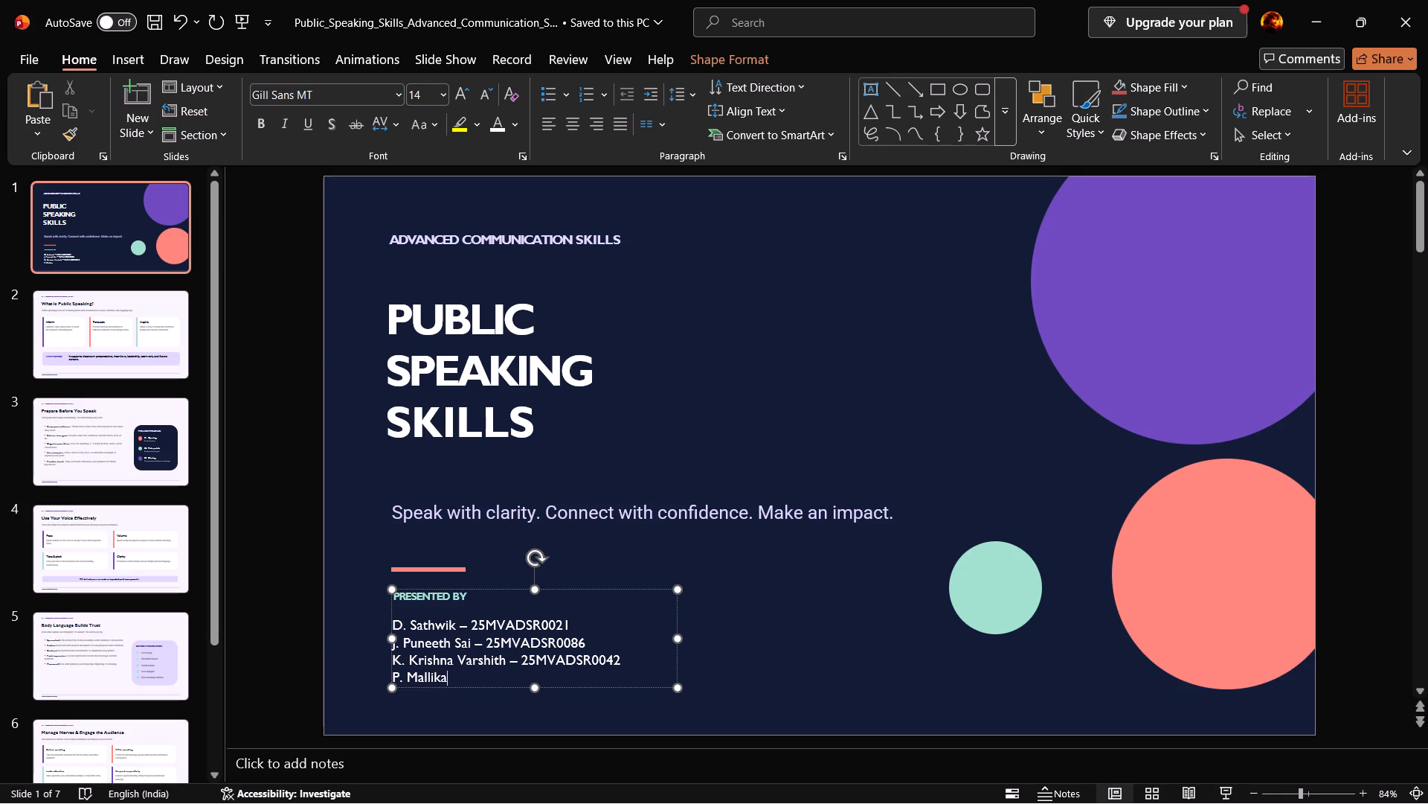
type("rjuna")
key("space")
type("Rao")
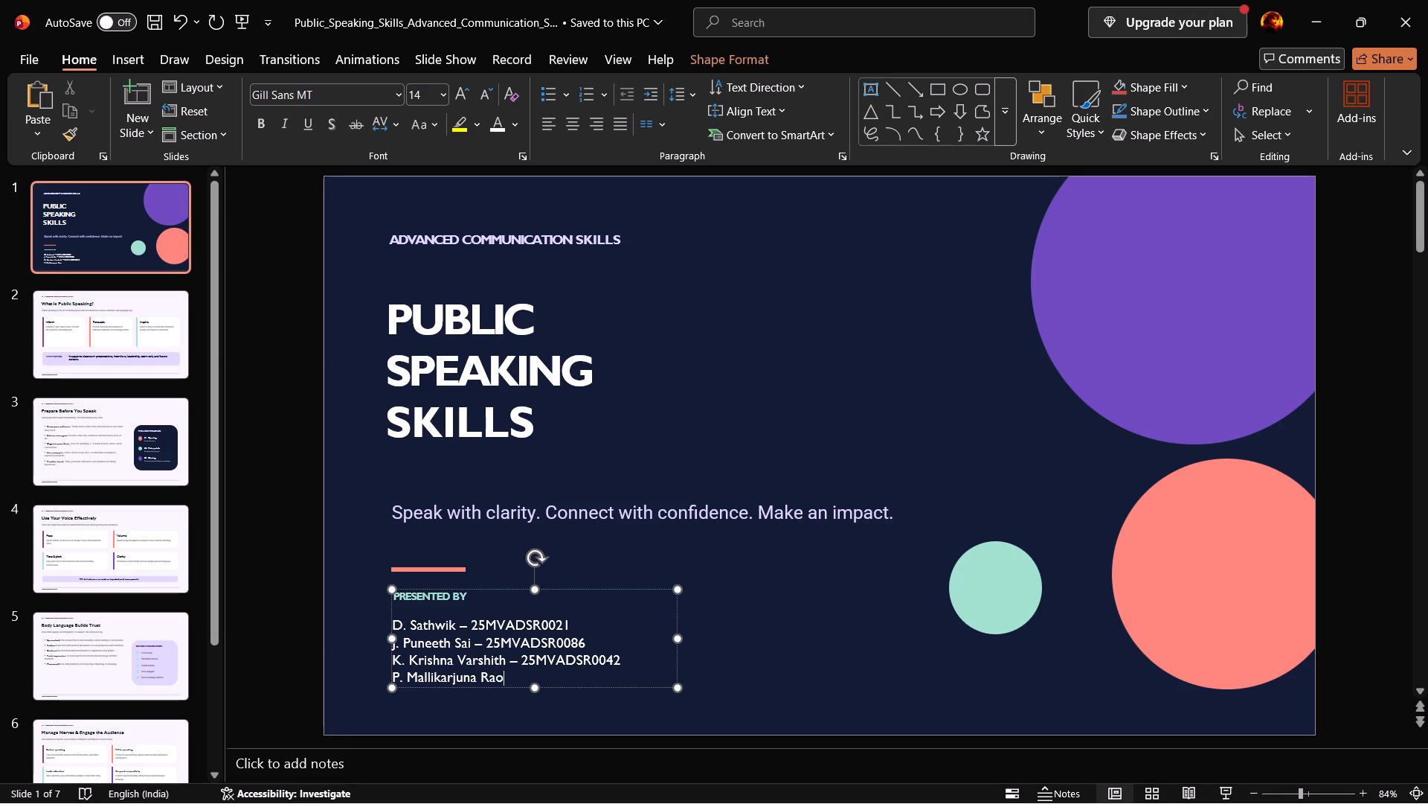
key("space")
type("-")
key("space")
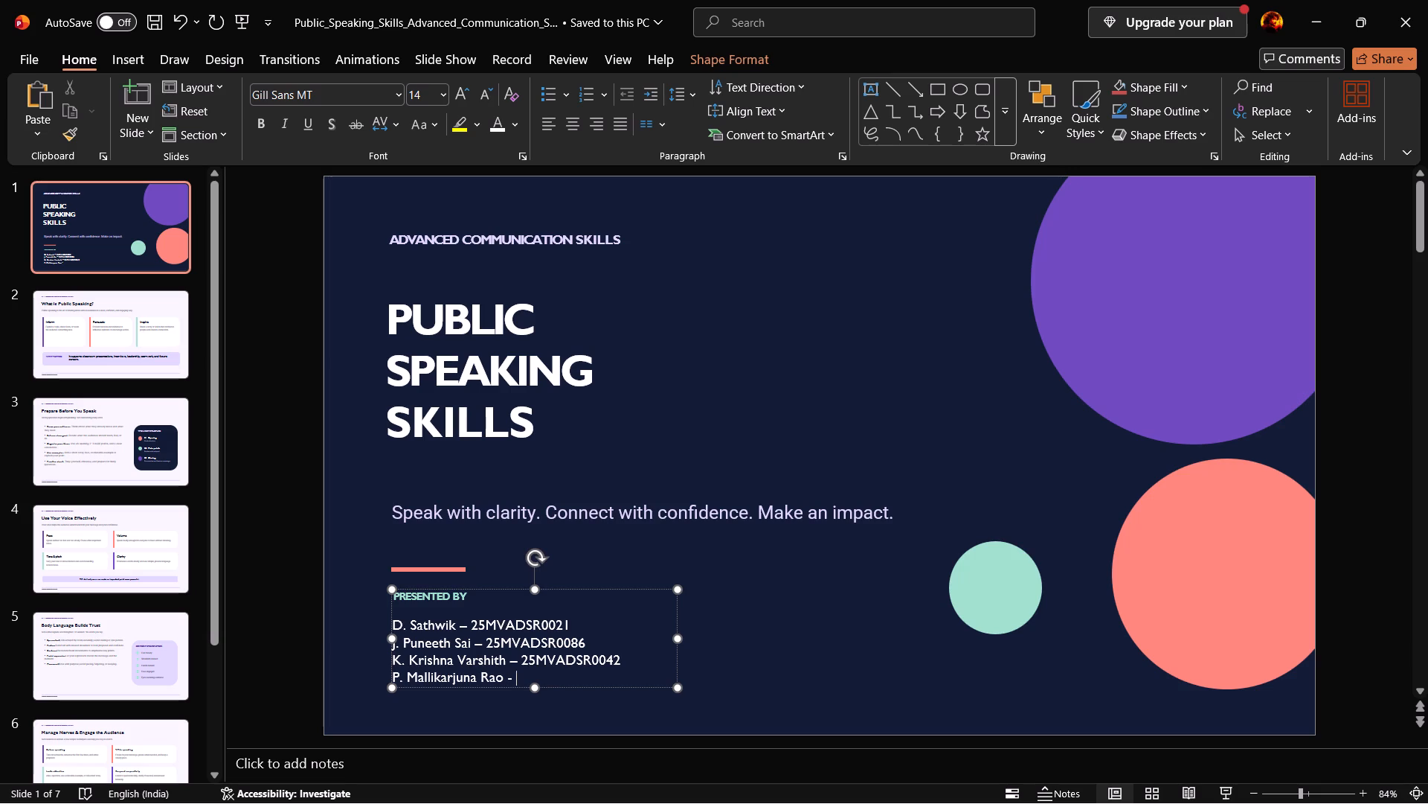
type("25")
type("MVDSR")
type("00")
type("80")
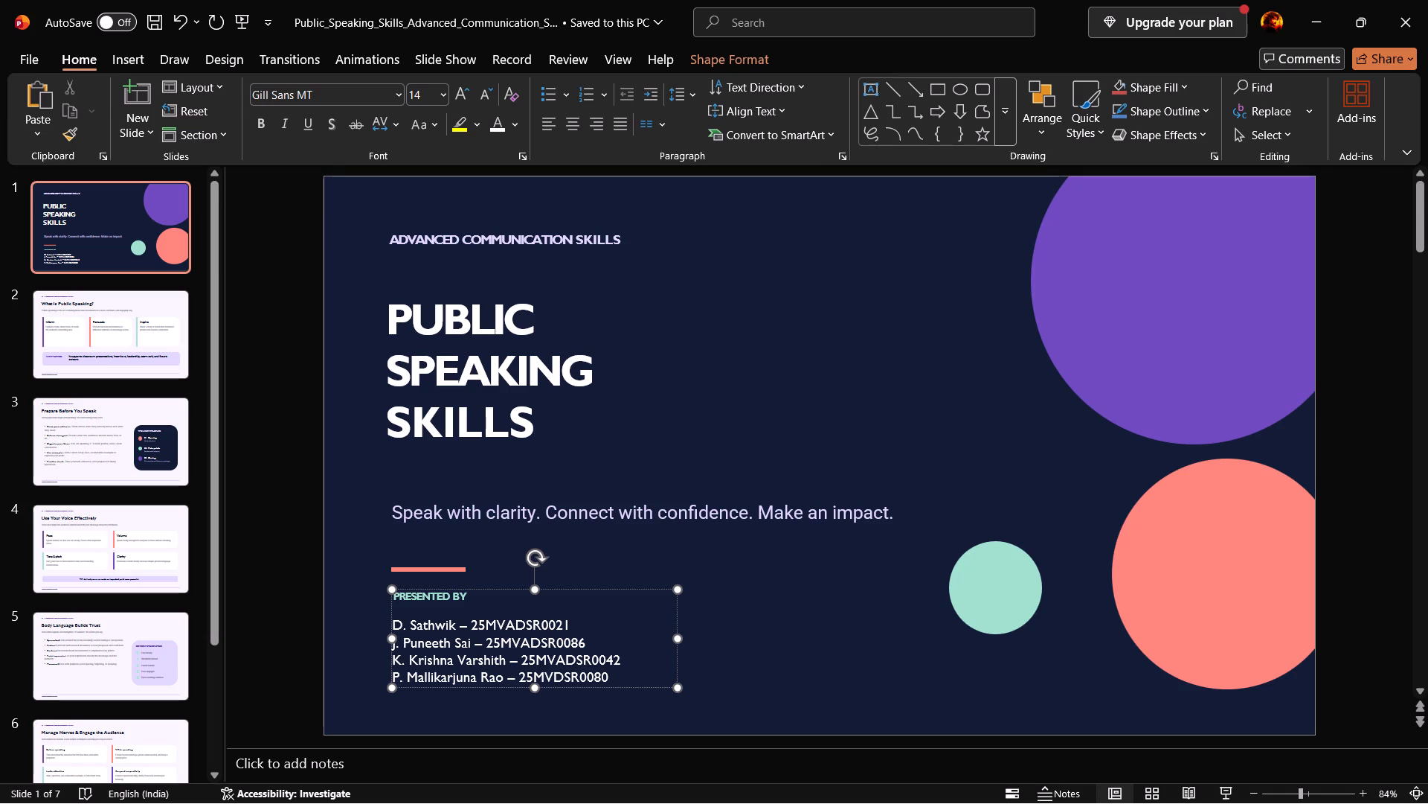
Deselect the presenter text box and save the presentation.
left_click(852, 685)
key("ctrl+s")
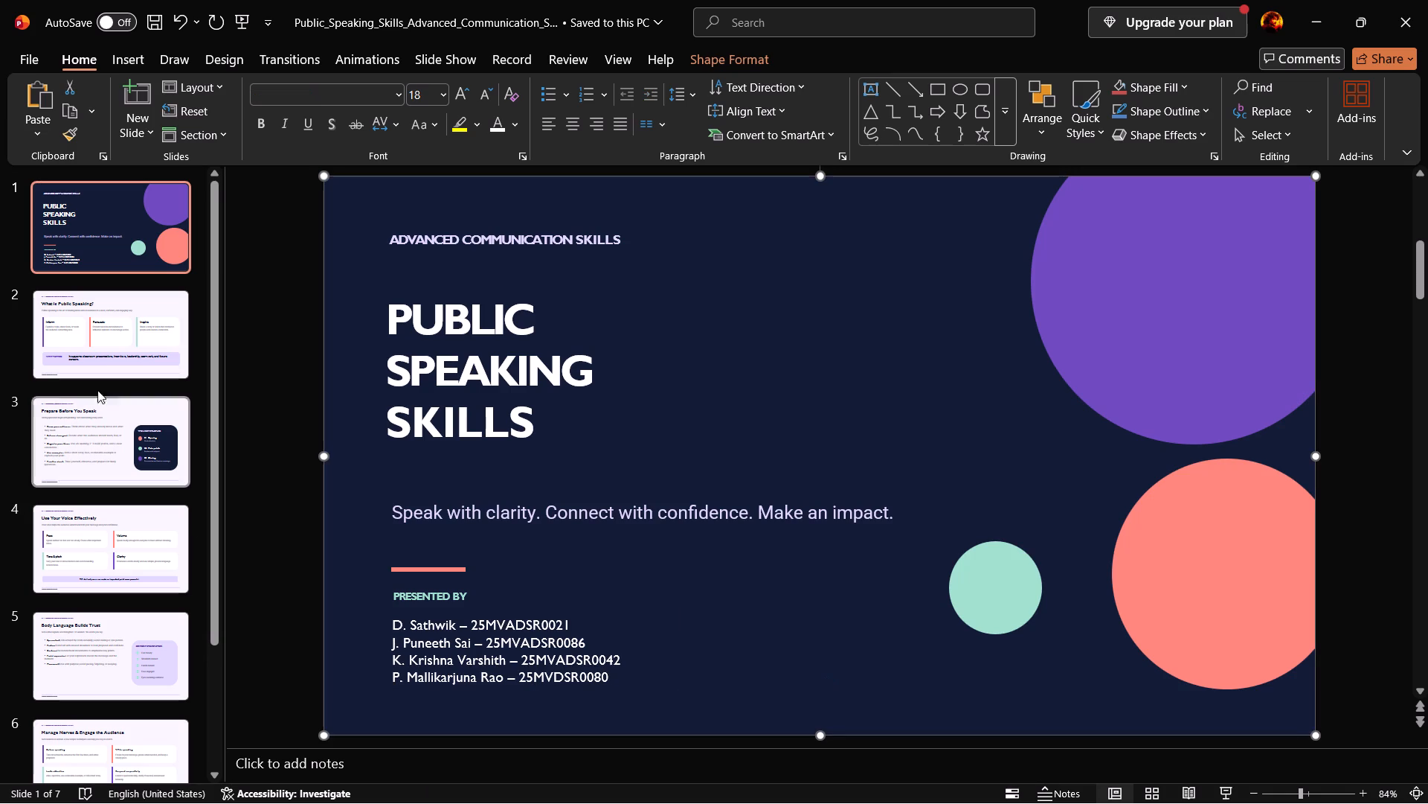
Review slides 2 to 7 of the Public Speaking Skills presentation for their converted content and layout.
left_click(91, 301)
left_click(132, 429)
left_click(132, 360)
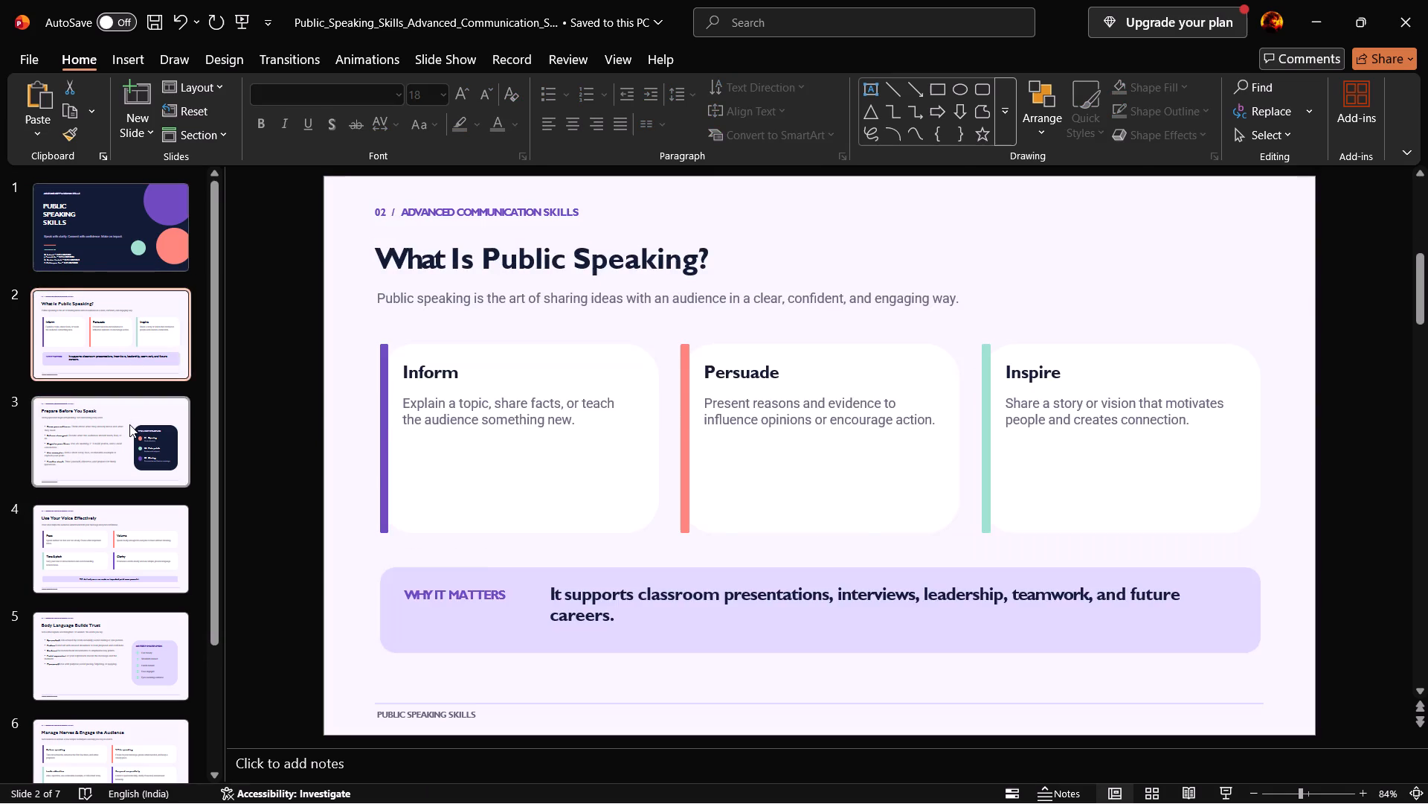
left_click(129, 427)
left_click(127, 529)
left_click(123, 642)
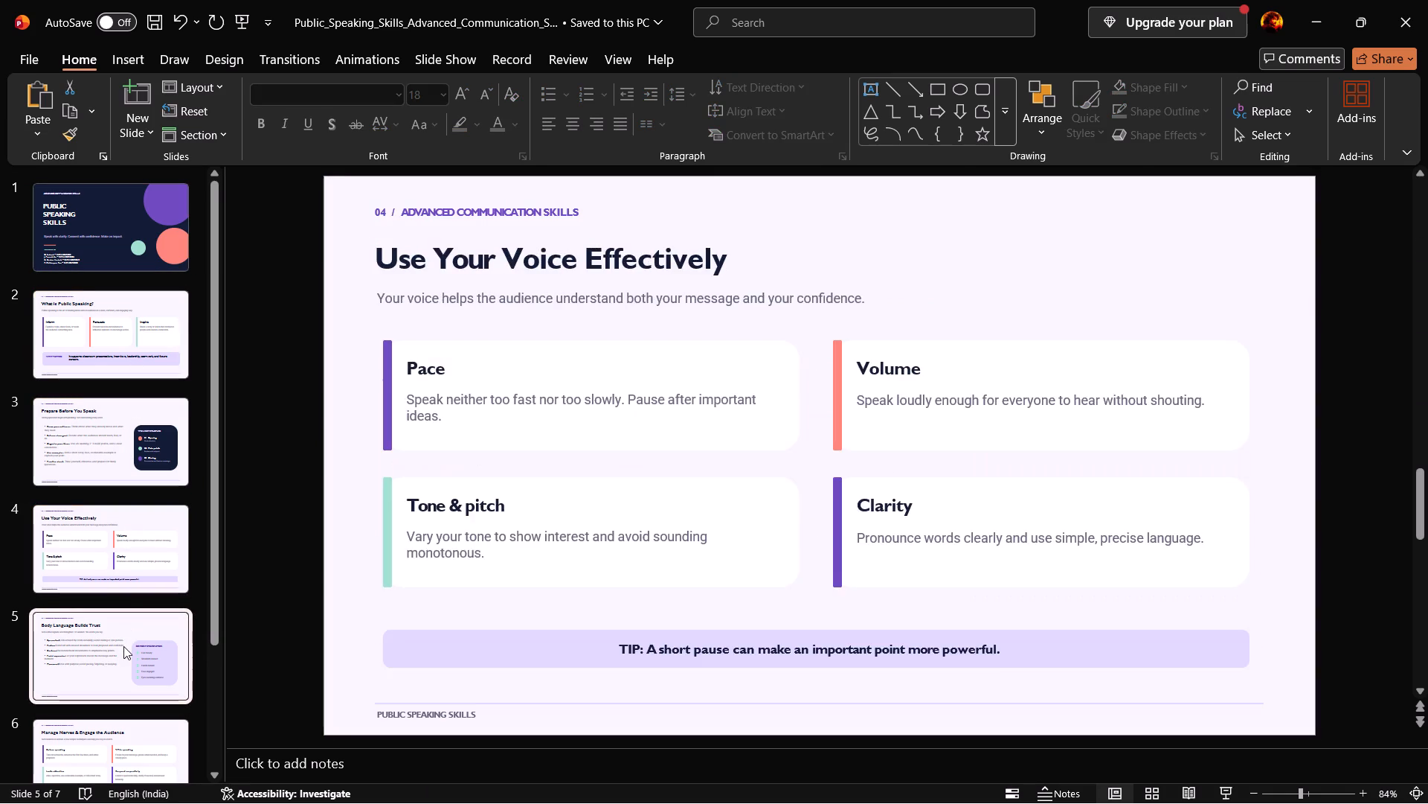
scroll(124, 643, "down", 1)
left_click(120, 623)
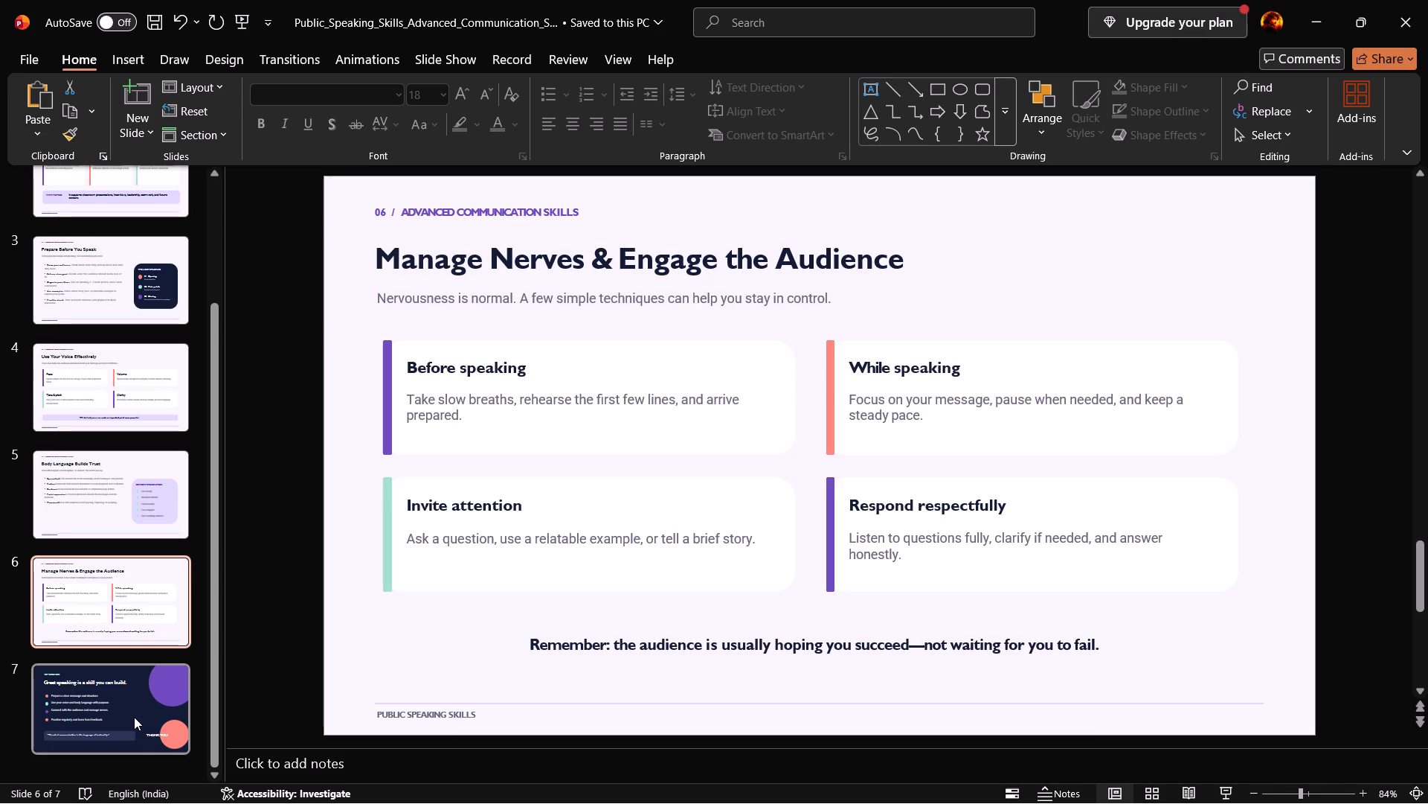
left_click(134, 717)
scroll(135, 715, "down", 1)
Save and close the Public Speaking Skills presentation.
key("ctrl+s")
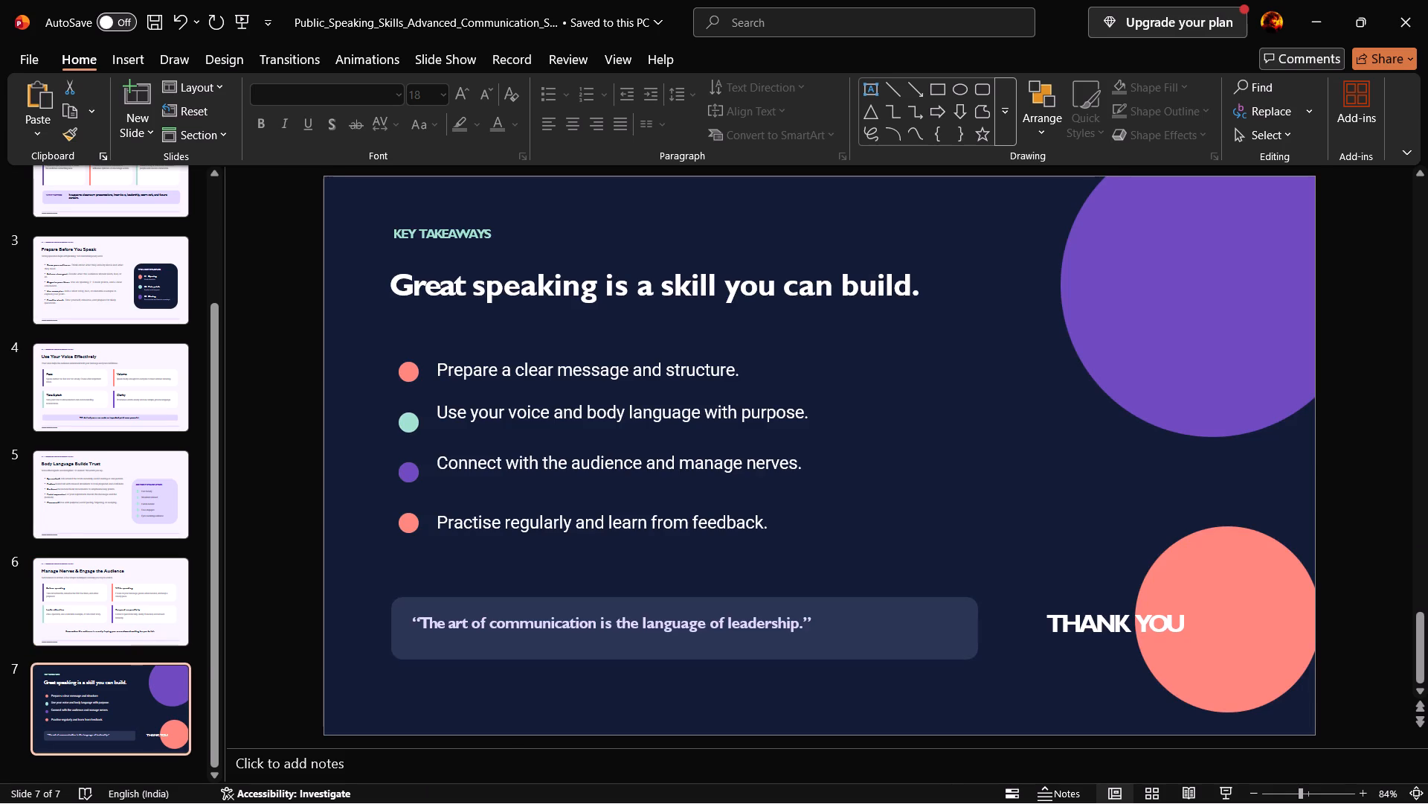
left_click(1409, 11)
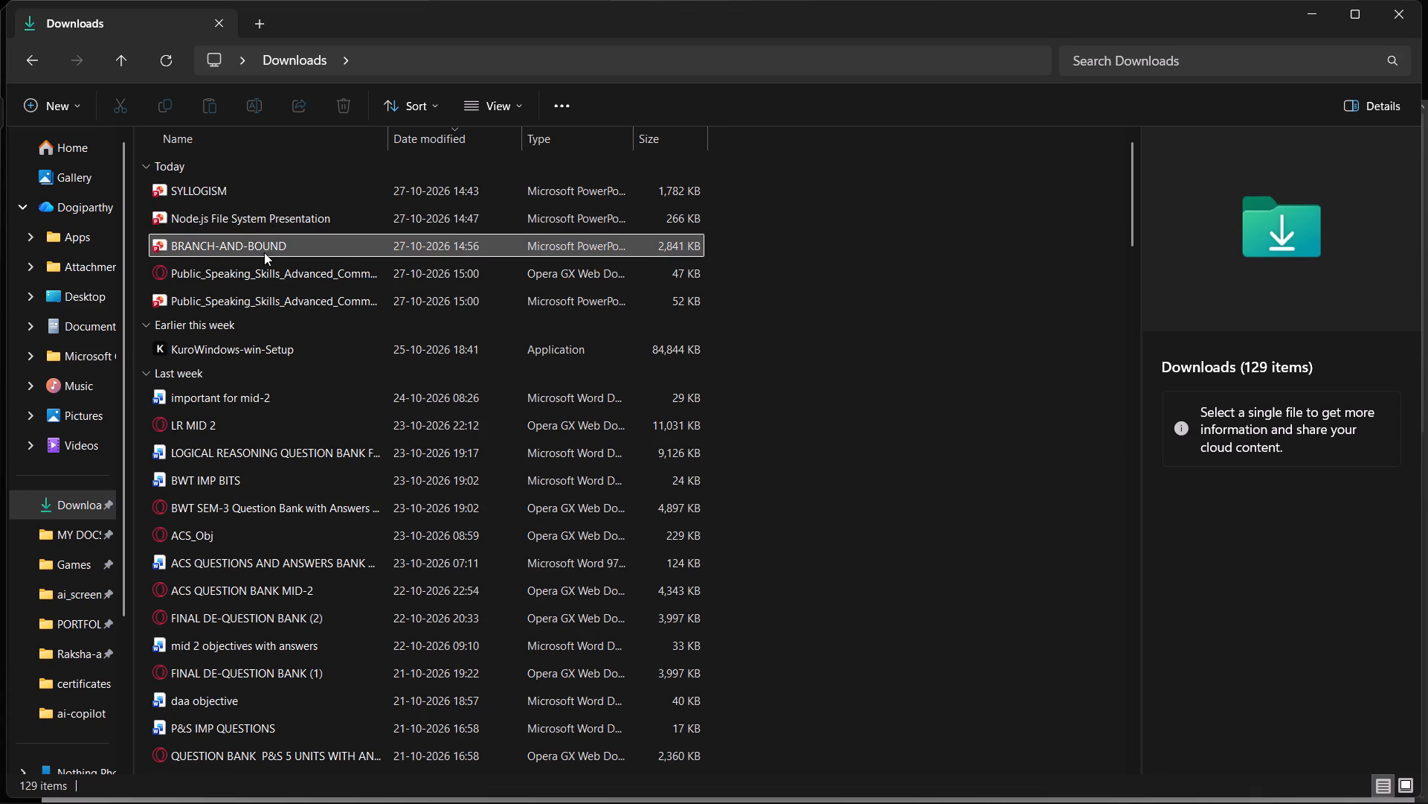
Delete the Public_Speaking_Skills_Advanced_Communication_Skills PDF from Downloads, keeping its PowerPoint version.
left_click(257, 269)
key("Delete")
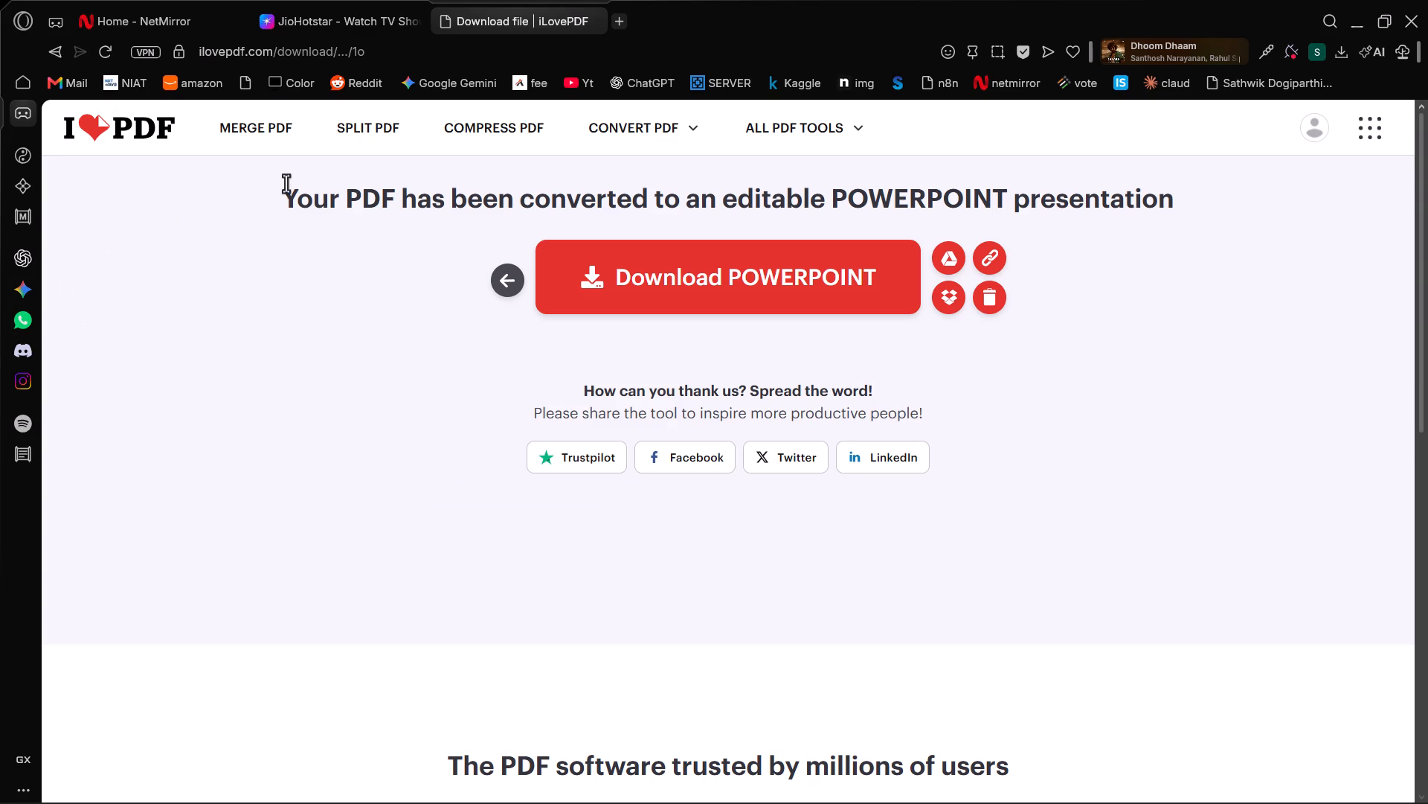
In the browser, reset iLovePDF for another conversion and download MEMORY-DEVICES-IN-DIGITAL-ELECTRONICS.pdf from the roommate's WhatsApp chat.
left_click(512, 284)
left_click(24, 327)
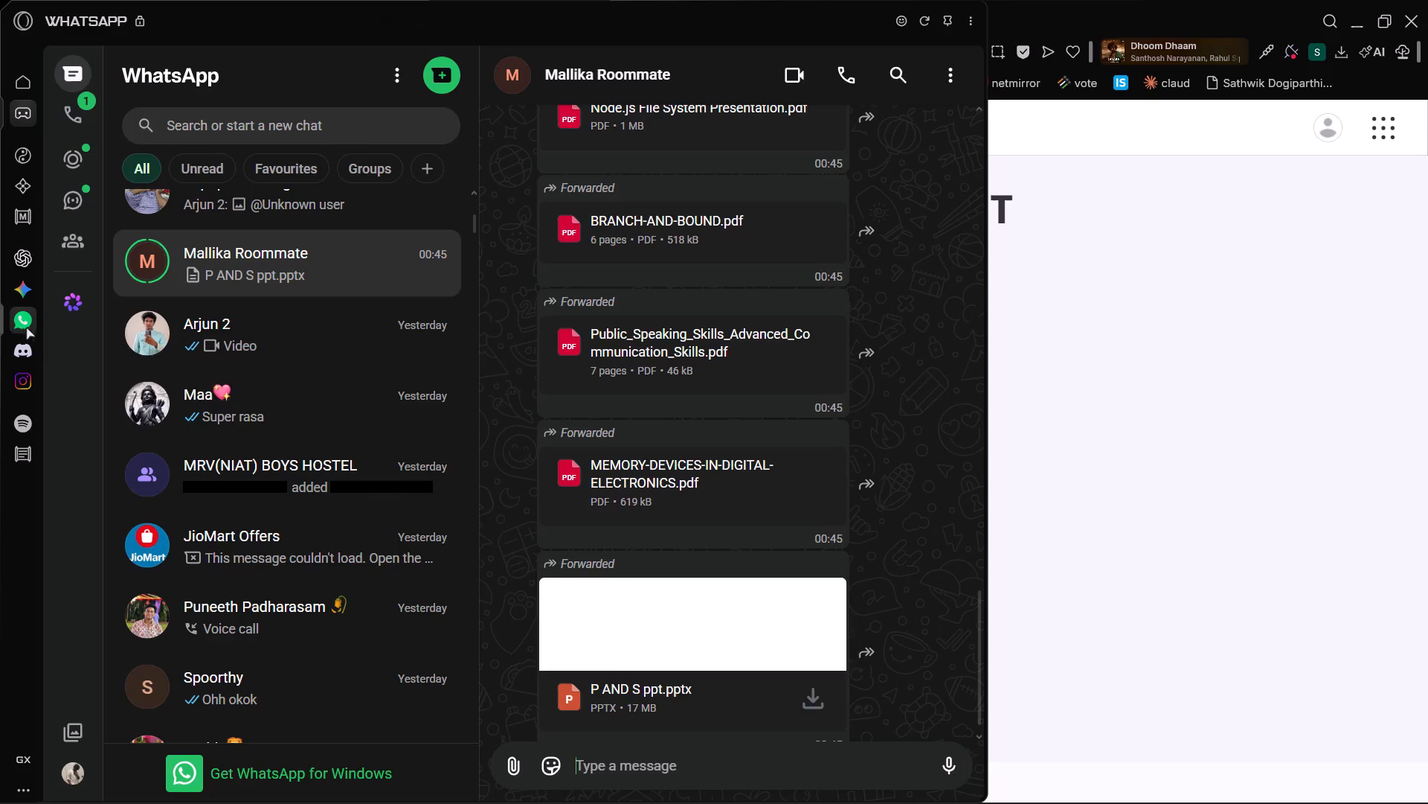
left_click(833, 430)
left_click(904, 510)
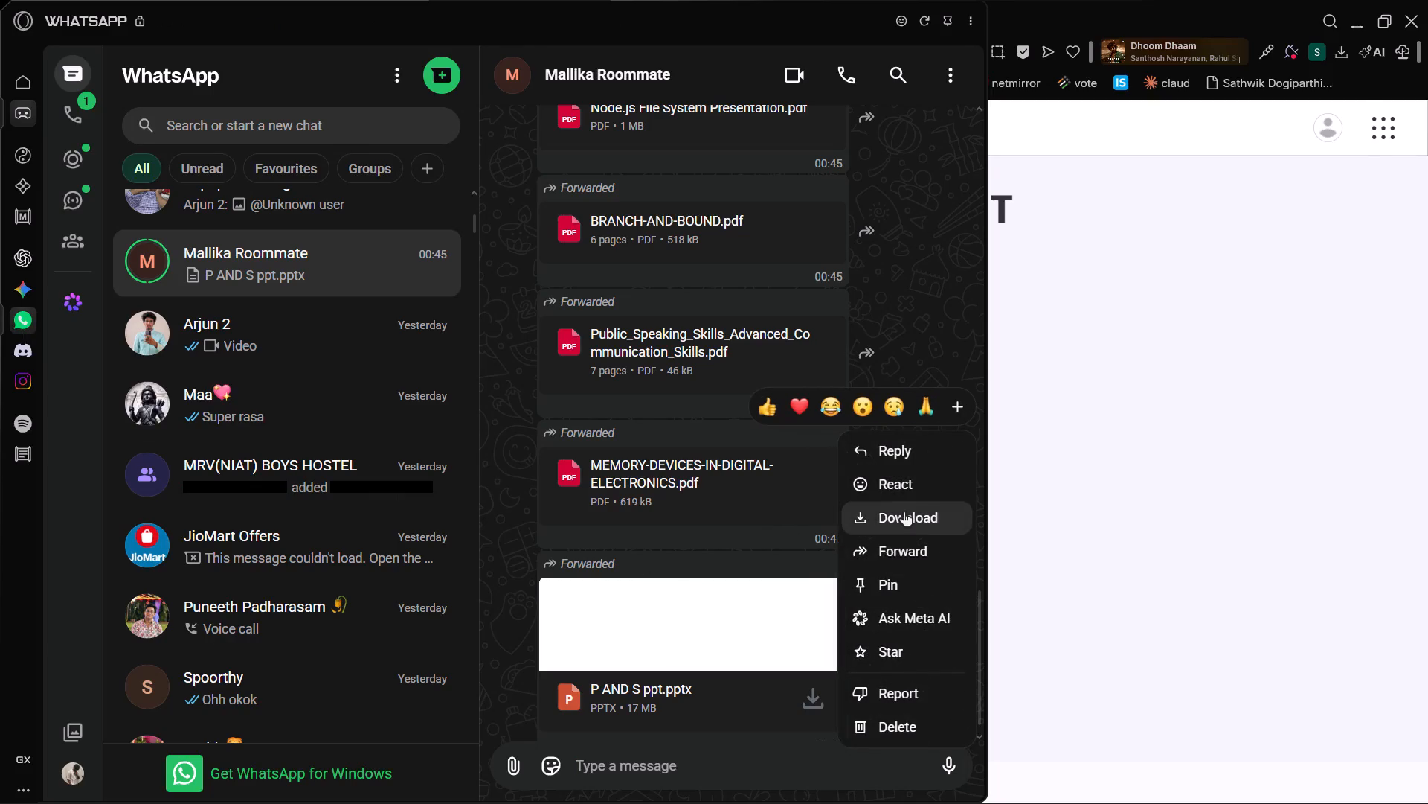
left_click(1180, 482)
Convert the MEMORY-DEVICES-IN-DIGITAL-ELECTRONICS PDF to PowerPoint with iLovePDF and download the resulting PPTX file.
left_click(716, 329)
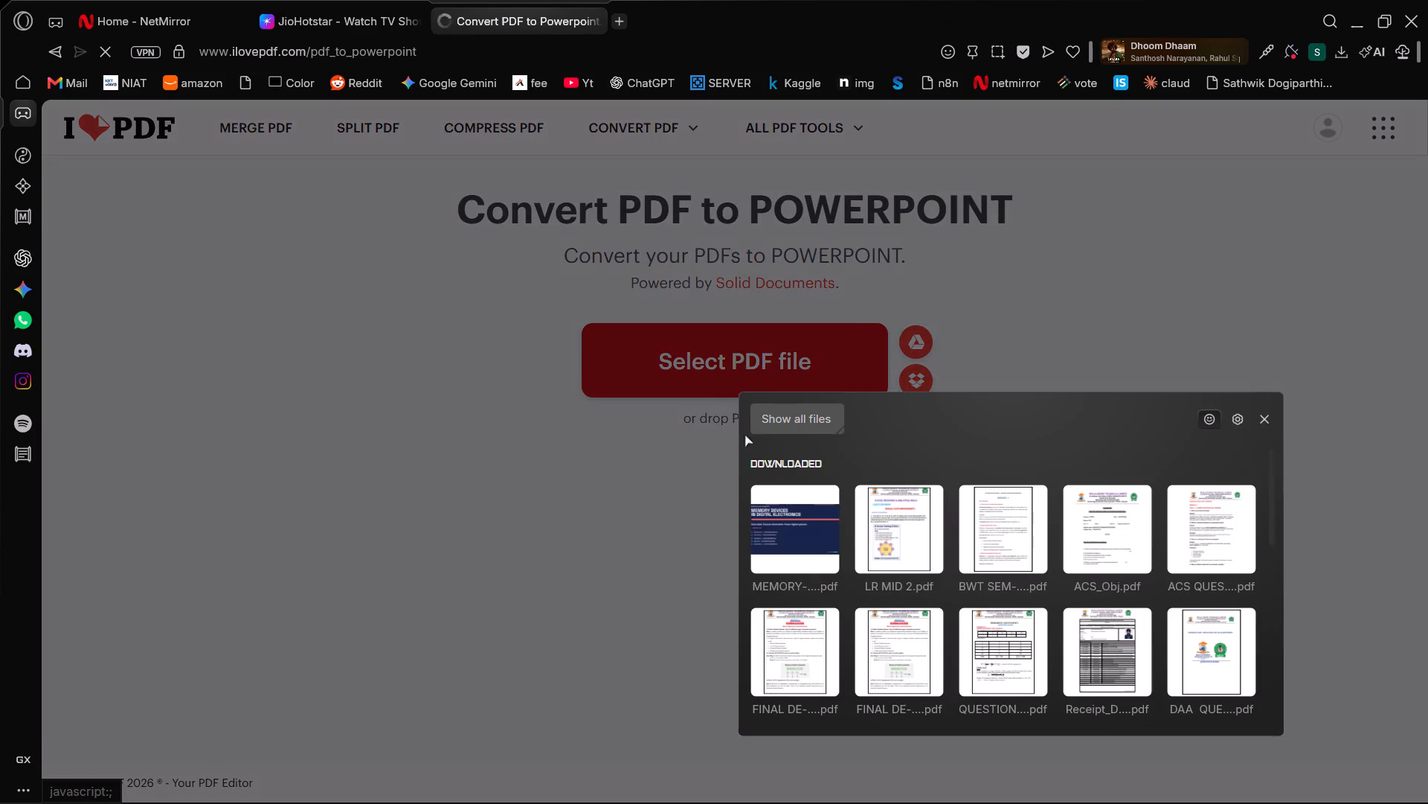
left_click(771, 491)
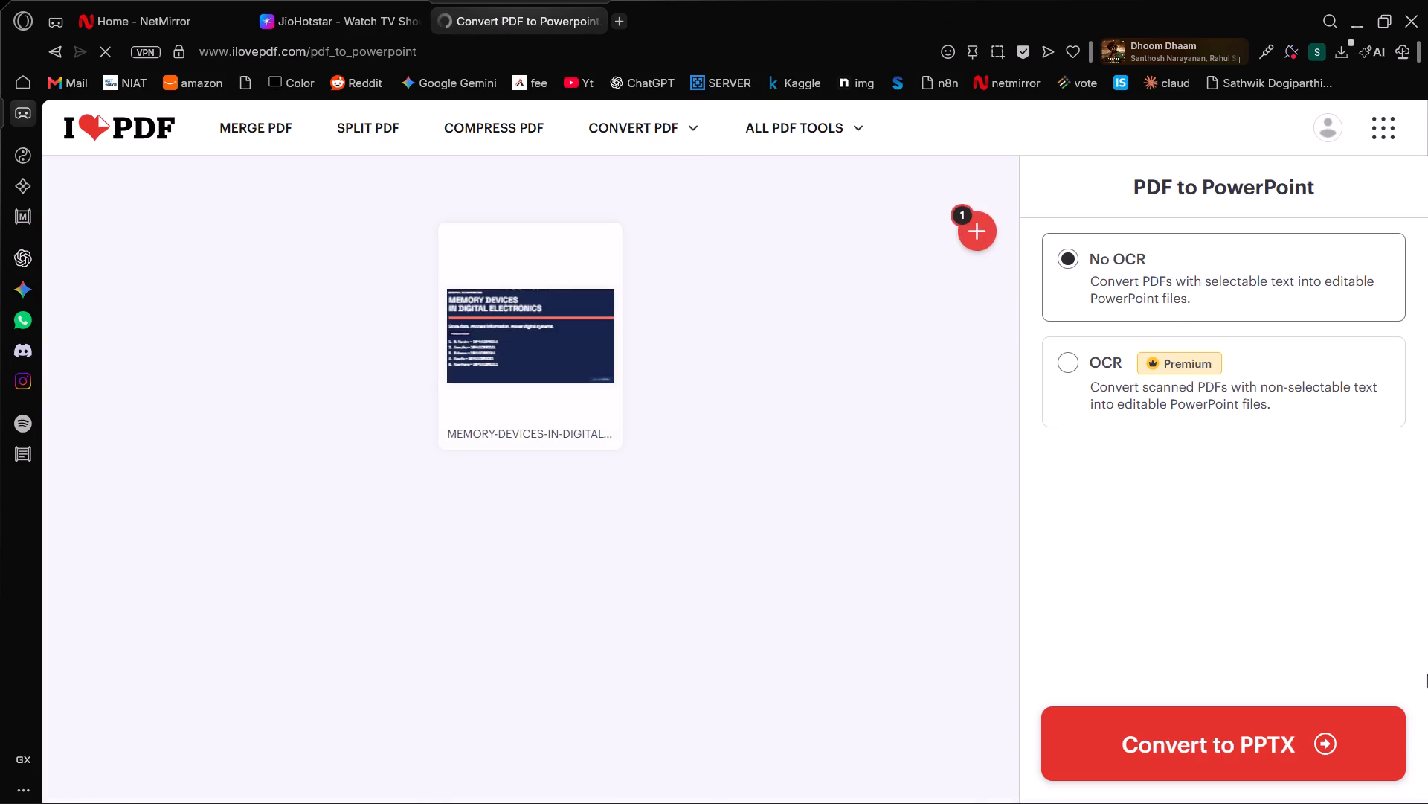
left_click(1322, 756)
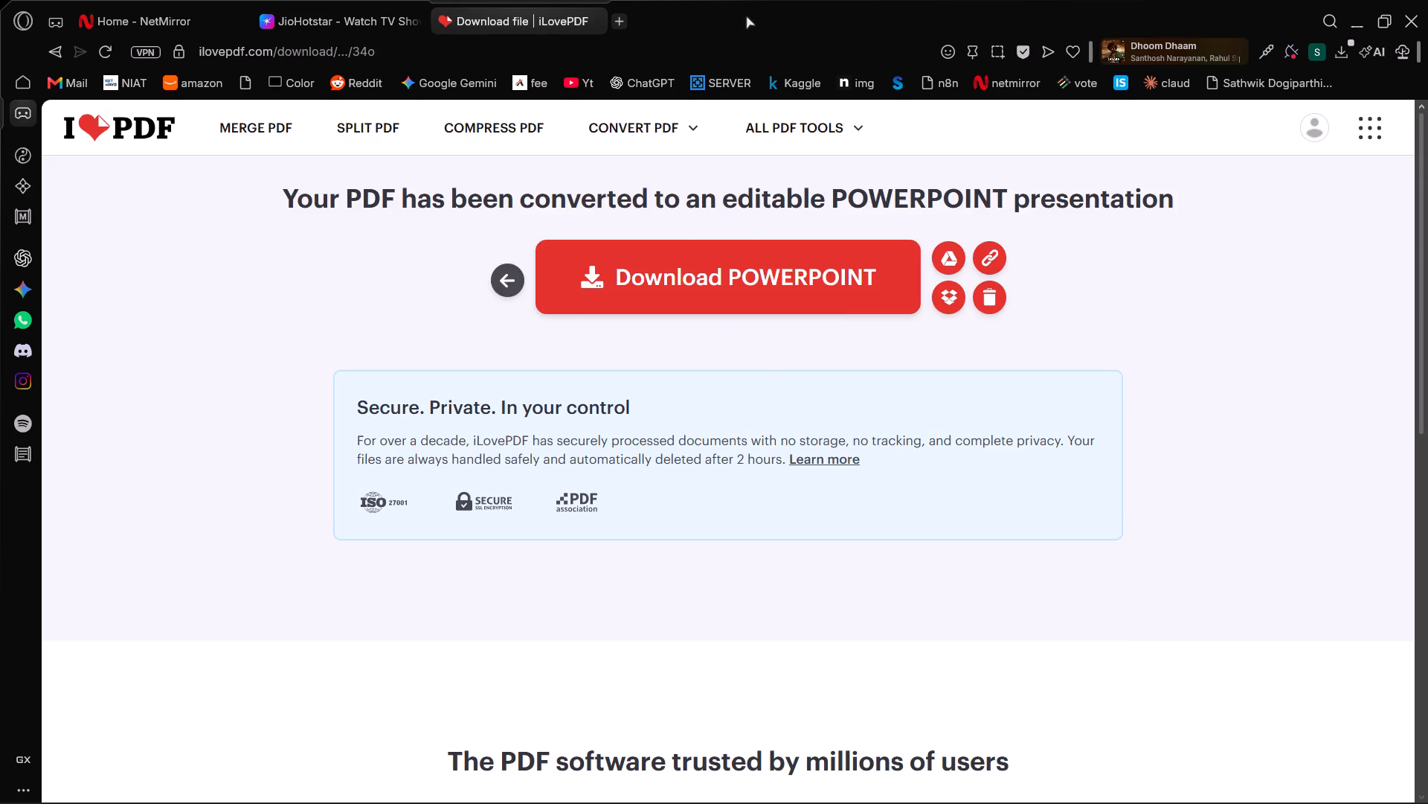
left_click(789, 249)
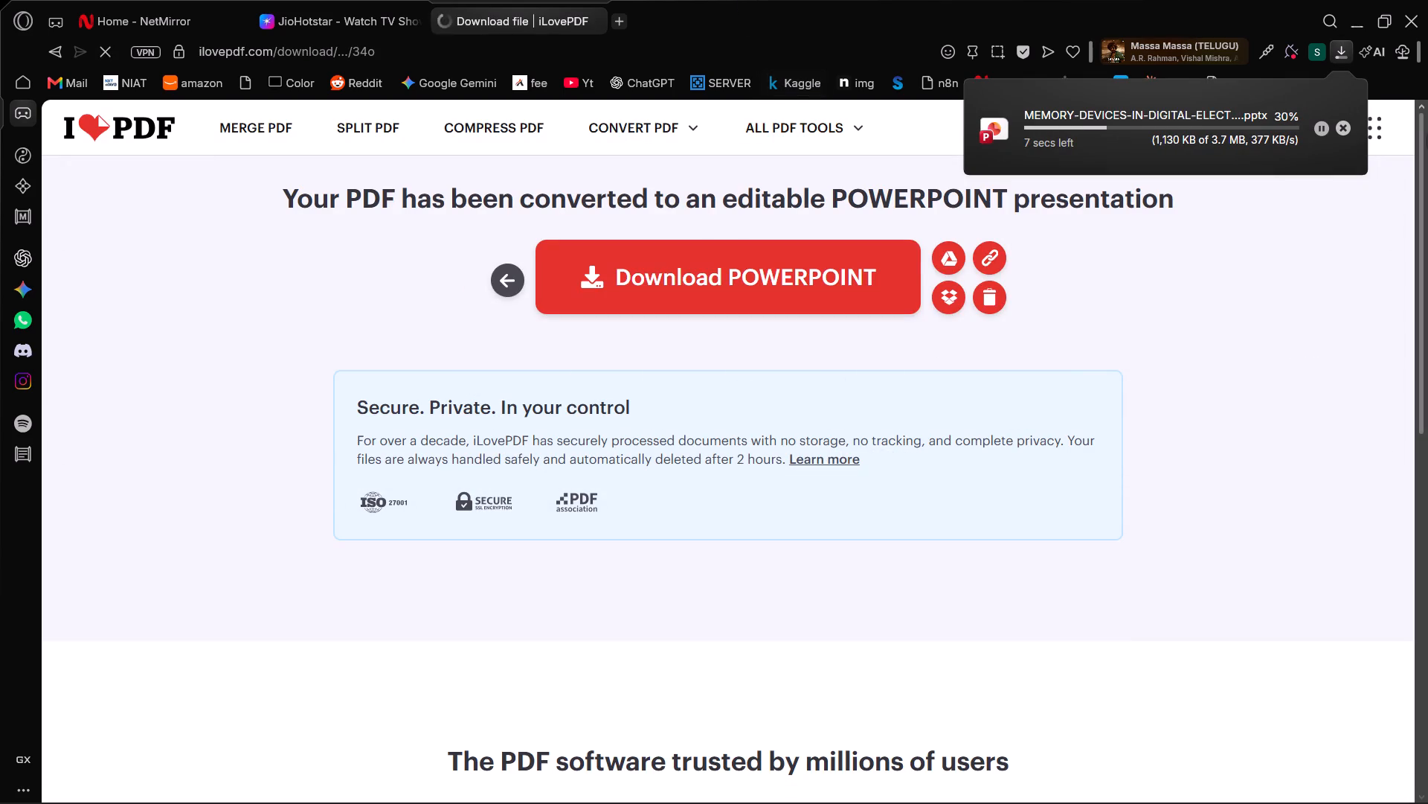
Open the downloaded MEMORY-DEVICES-IN-DIGITAL-ELECTRONICS presentation in PowerPoint and enable editing.
double_click(1122, 117)
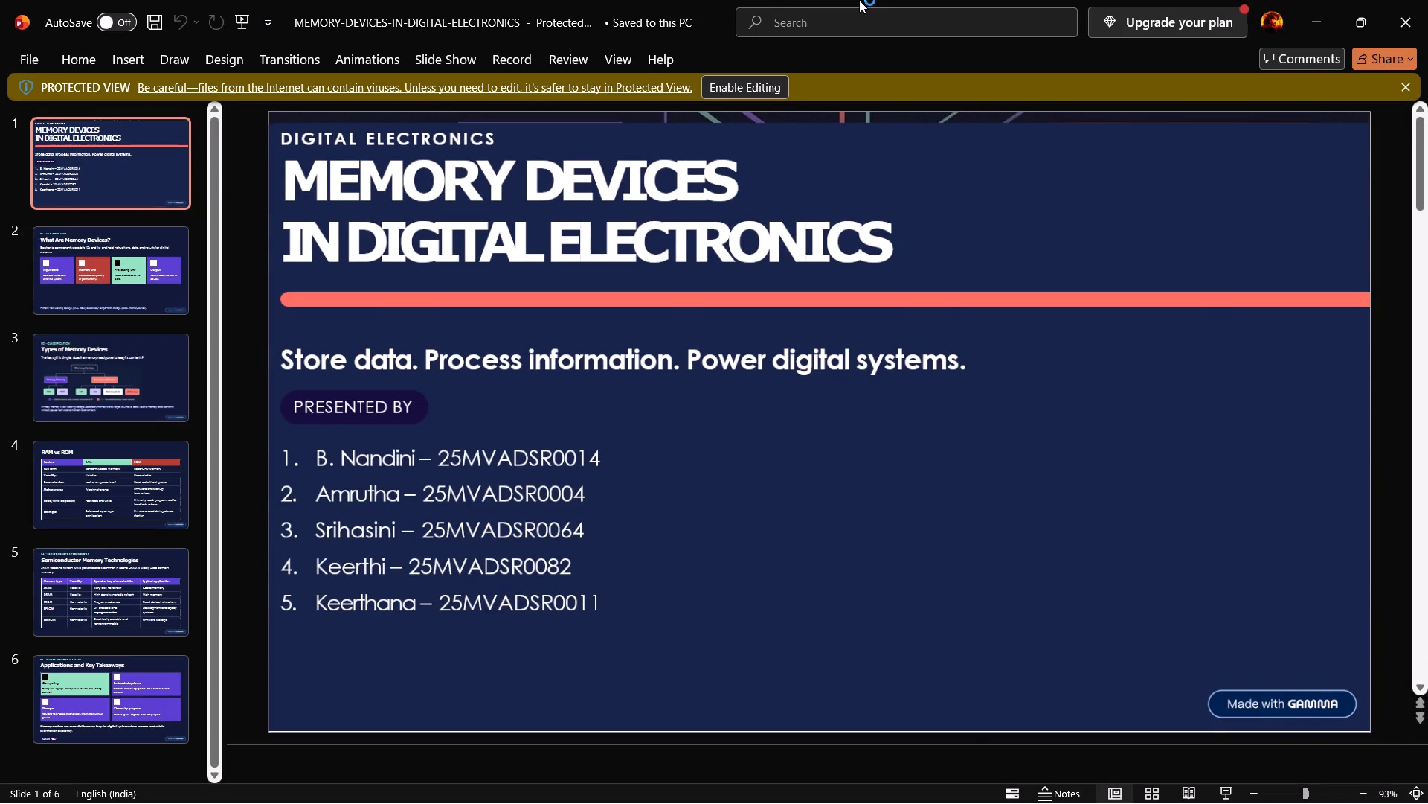
left_click(772, 89)
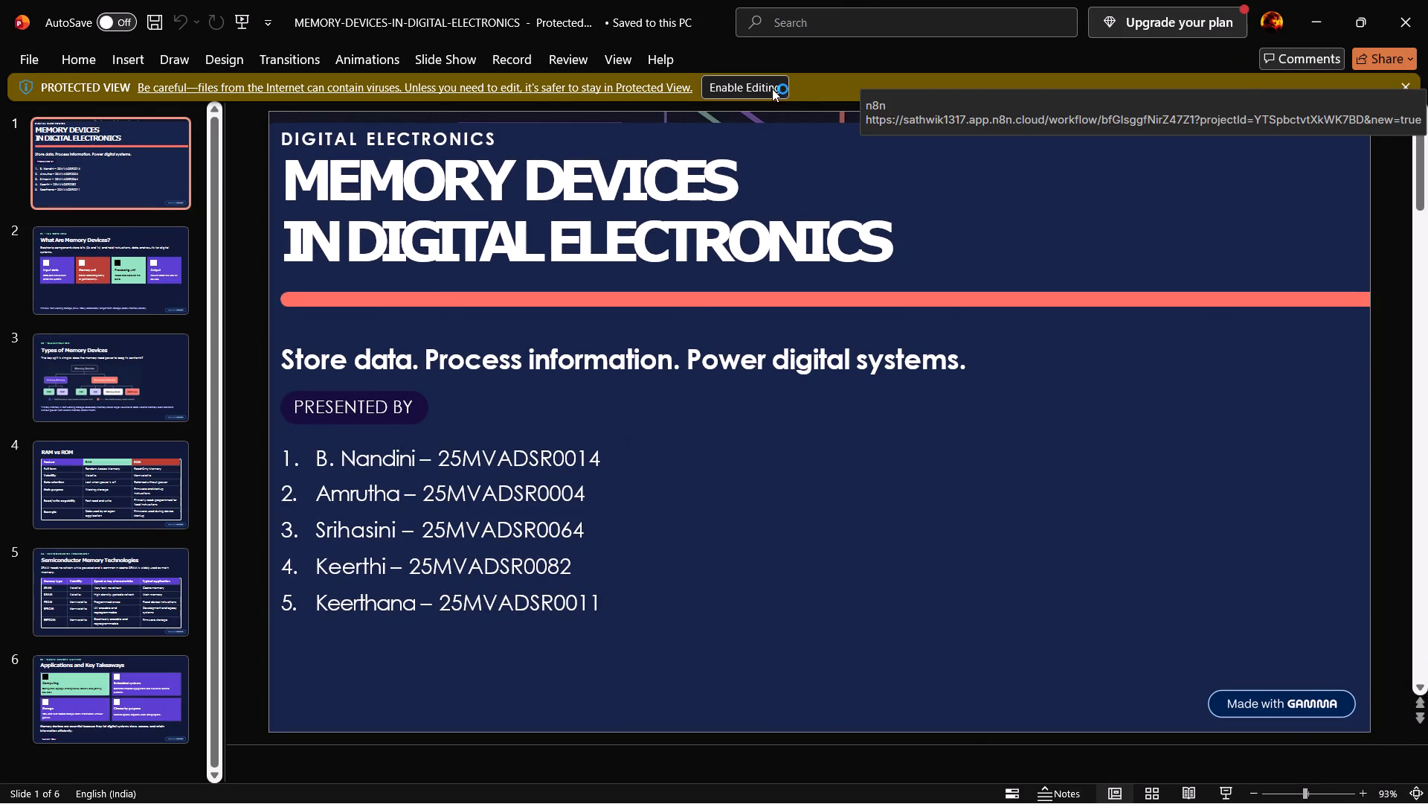
Delete the five numbered presenter entries below PRESENTED BY on slide 1.
left_click(634, 602)
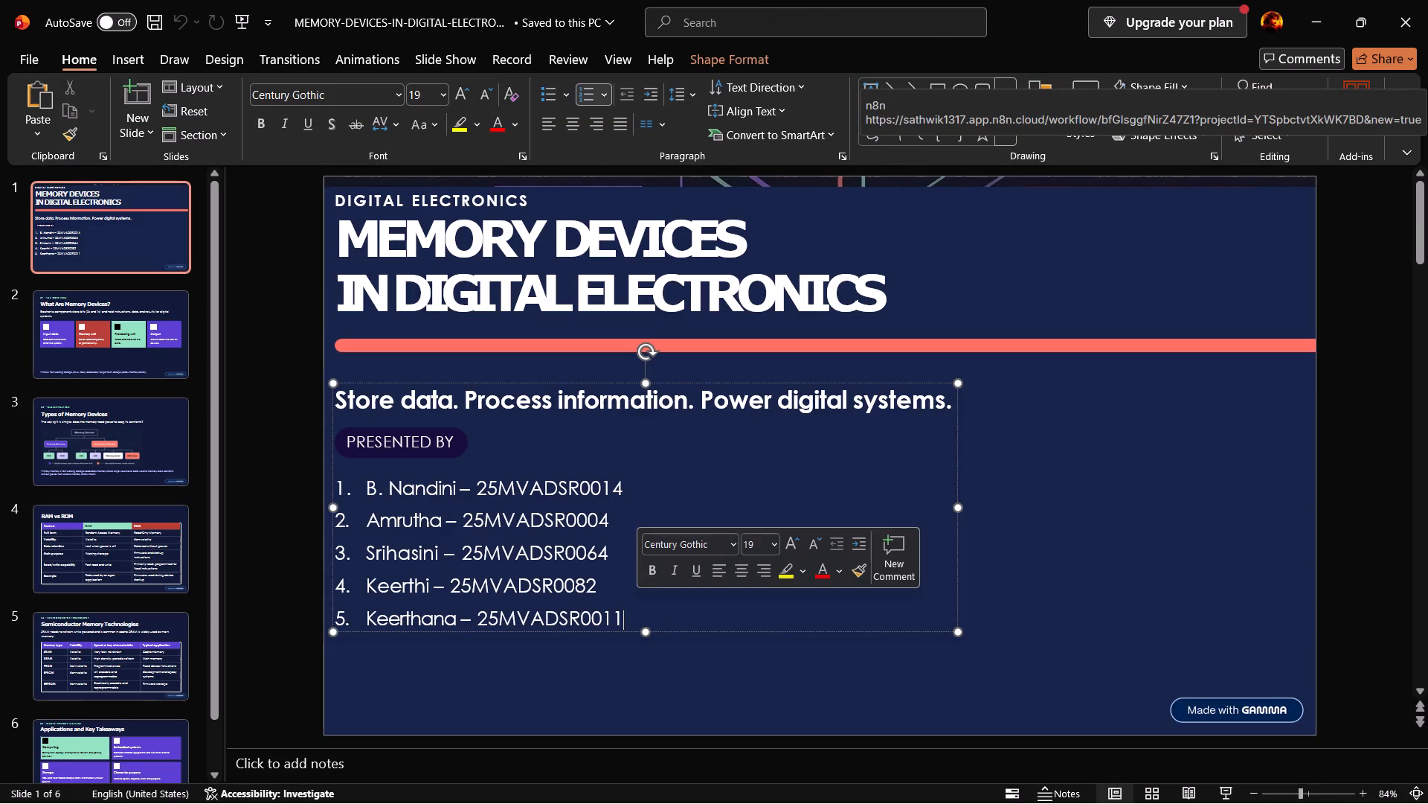
key("ctrl+a")
left_click(646, 617)
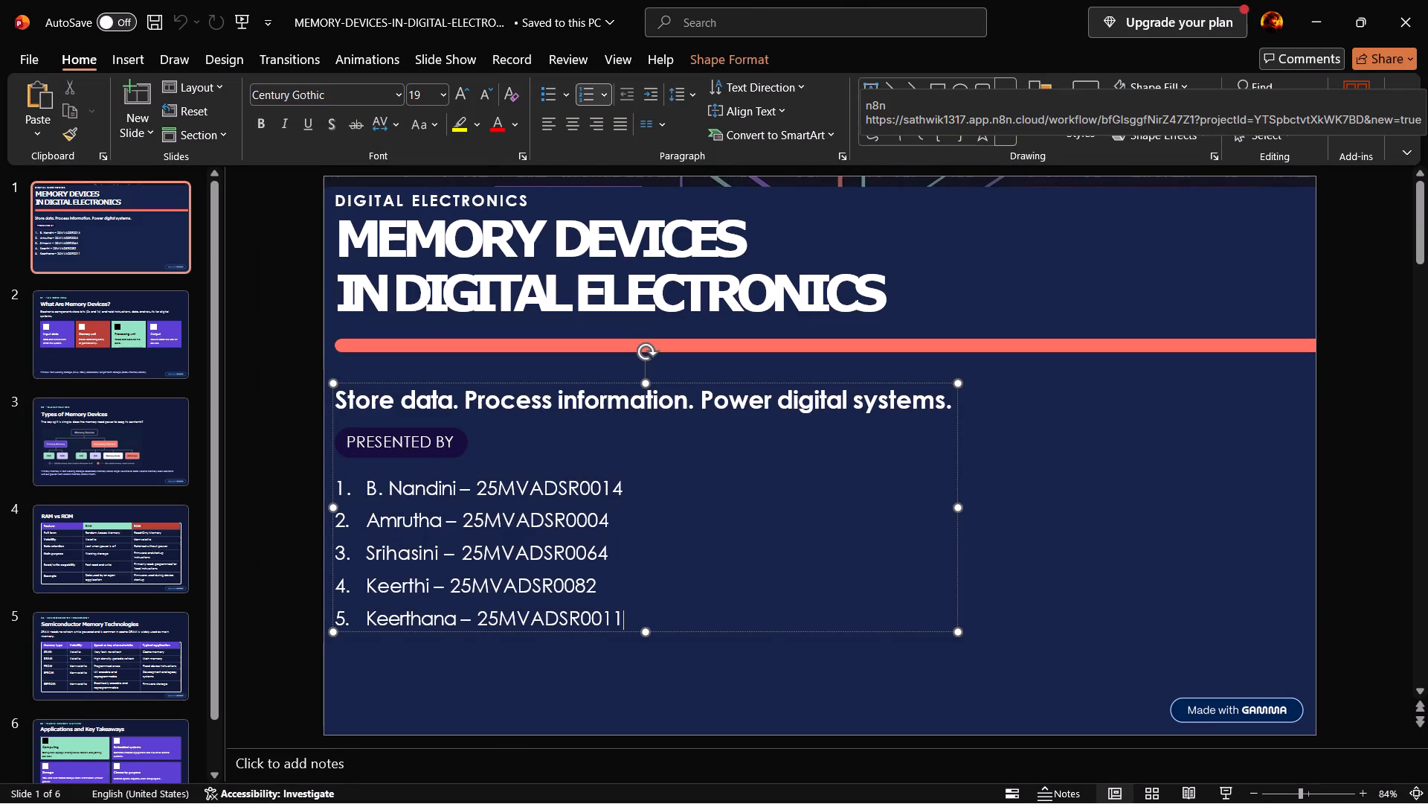
left_click_drag(646, 617, 382, 472)
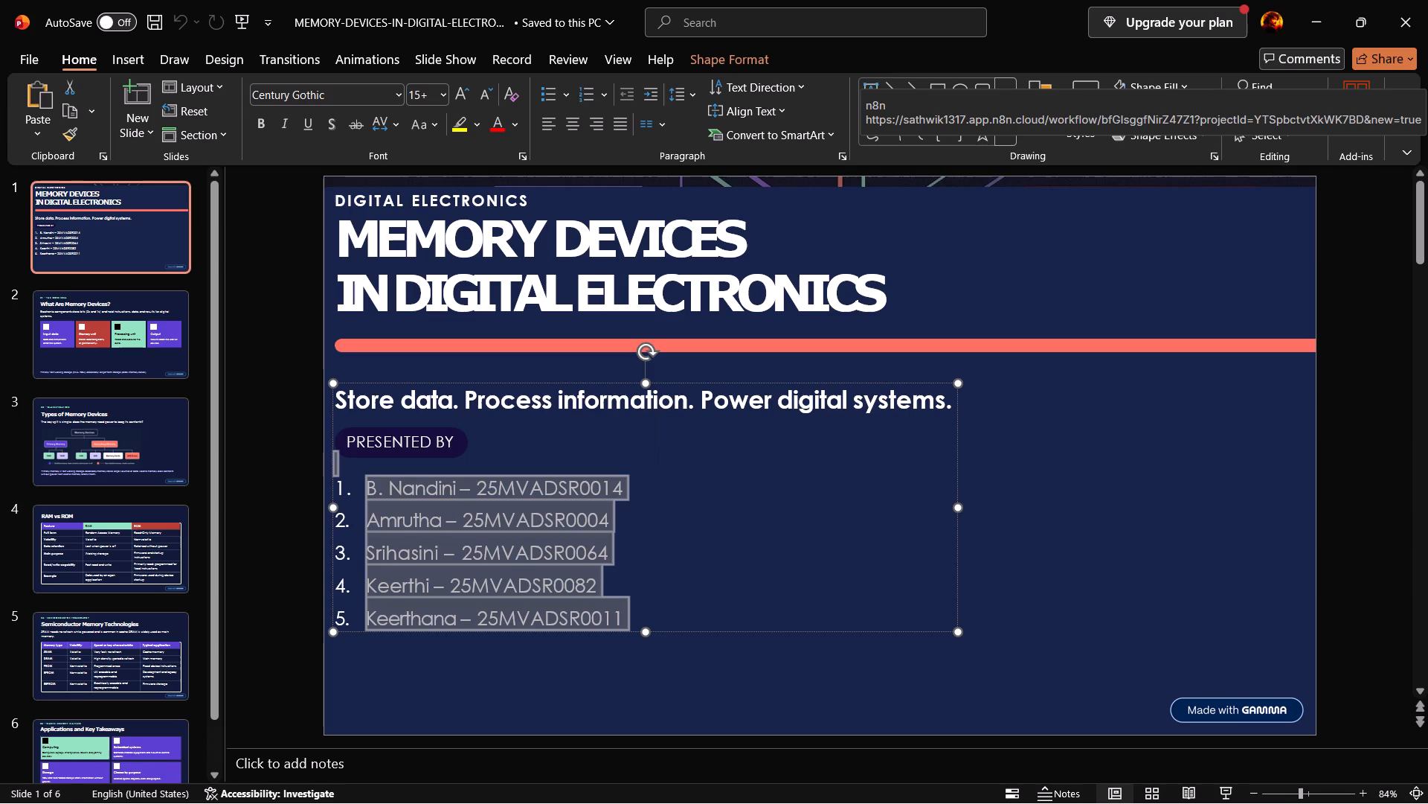
key("BackSpace")
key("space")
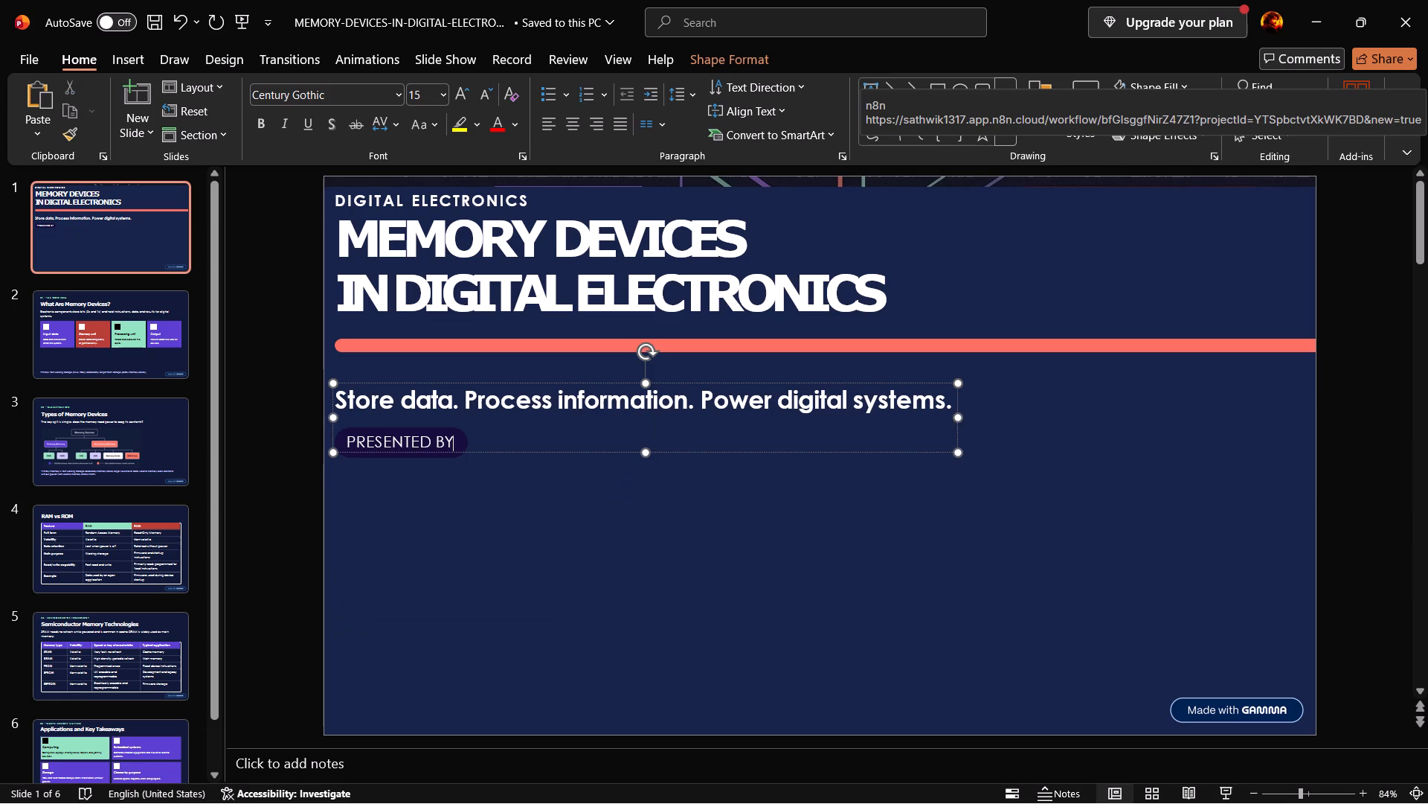
Add new lines below PRESENTED BY and enter the first team member's name and roll number, separated by a dash.
key("shift+Return")
key("shift+Return")
key("shift+Return")
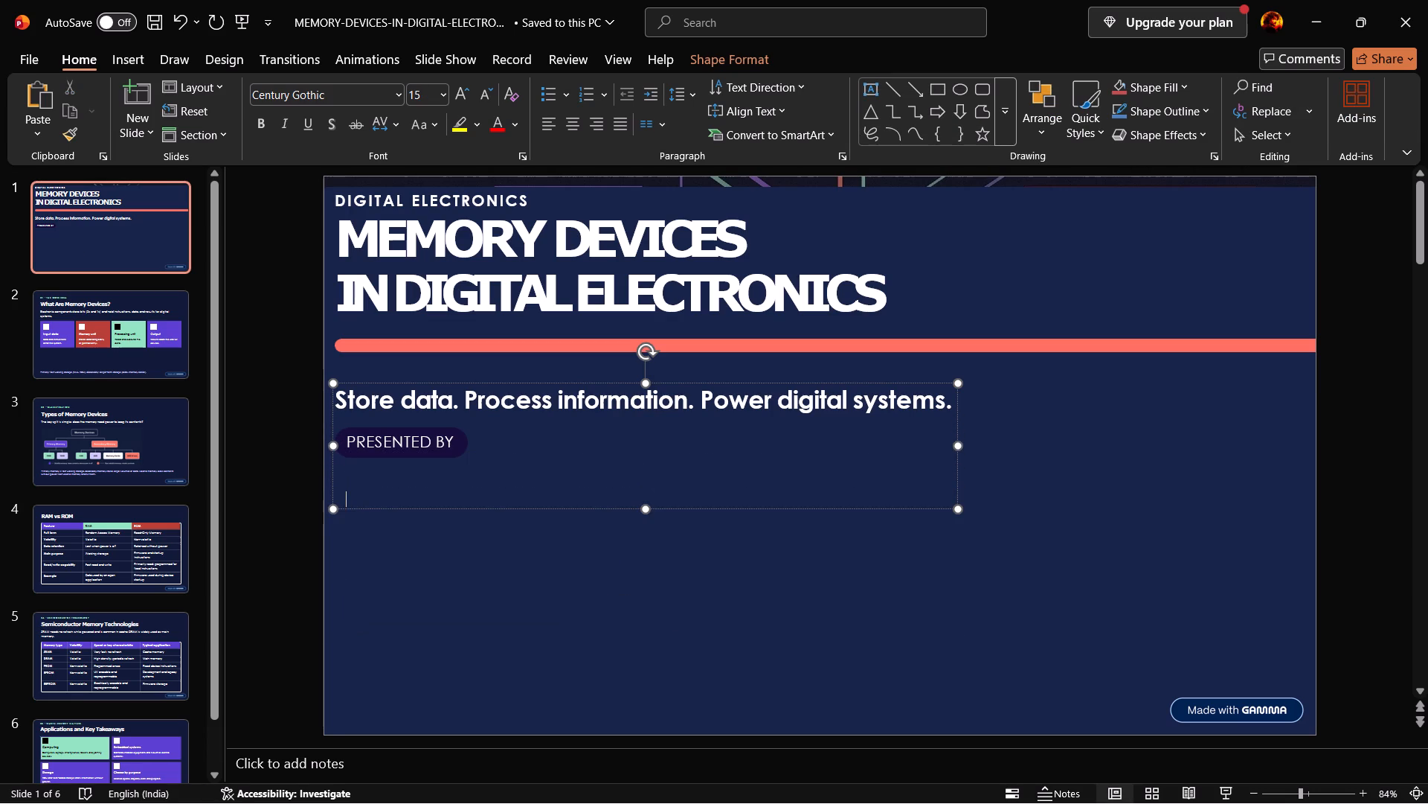
key("Up")
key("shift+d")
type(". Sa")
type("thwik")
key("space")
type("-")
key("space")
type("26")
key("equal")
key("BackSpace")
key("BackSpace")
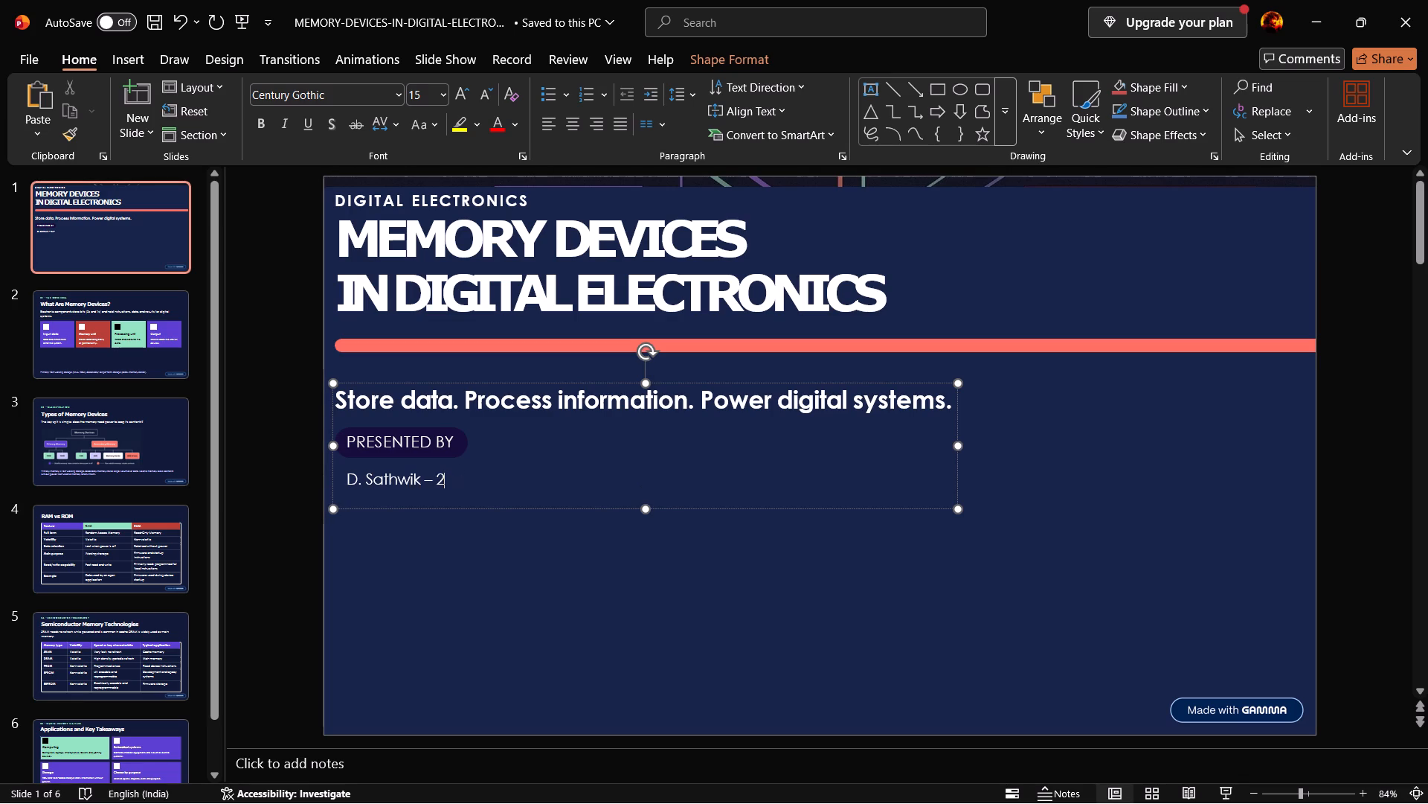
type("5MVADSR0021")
Enter the second team member's name and roll number on a new line of the presenter list.
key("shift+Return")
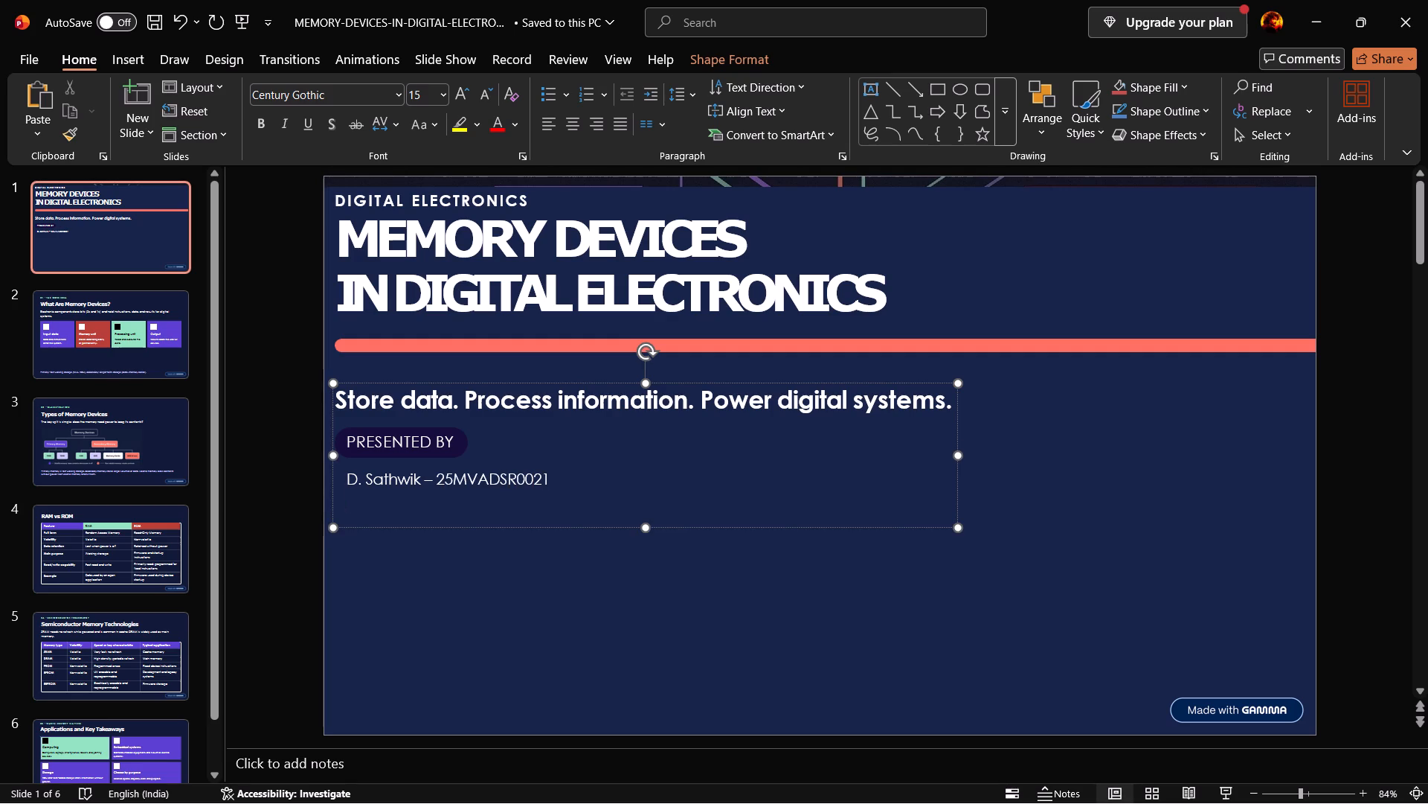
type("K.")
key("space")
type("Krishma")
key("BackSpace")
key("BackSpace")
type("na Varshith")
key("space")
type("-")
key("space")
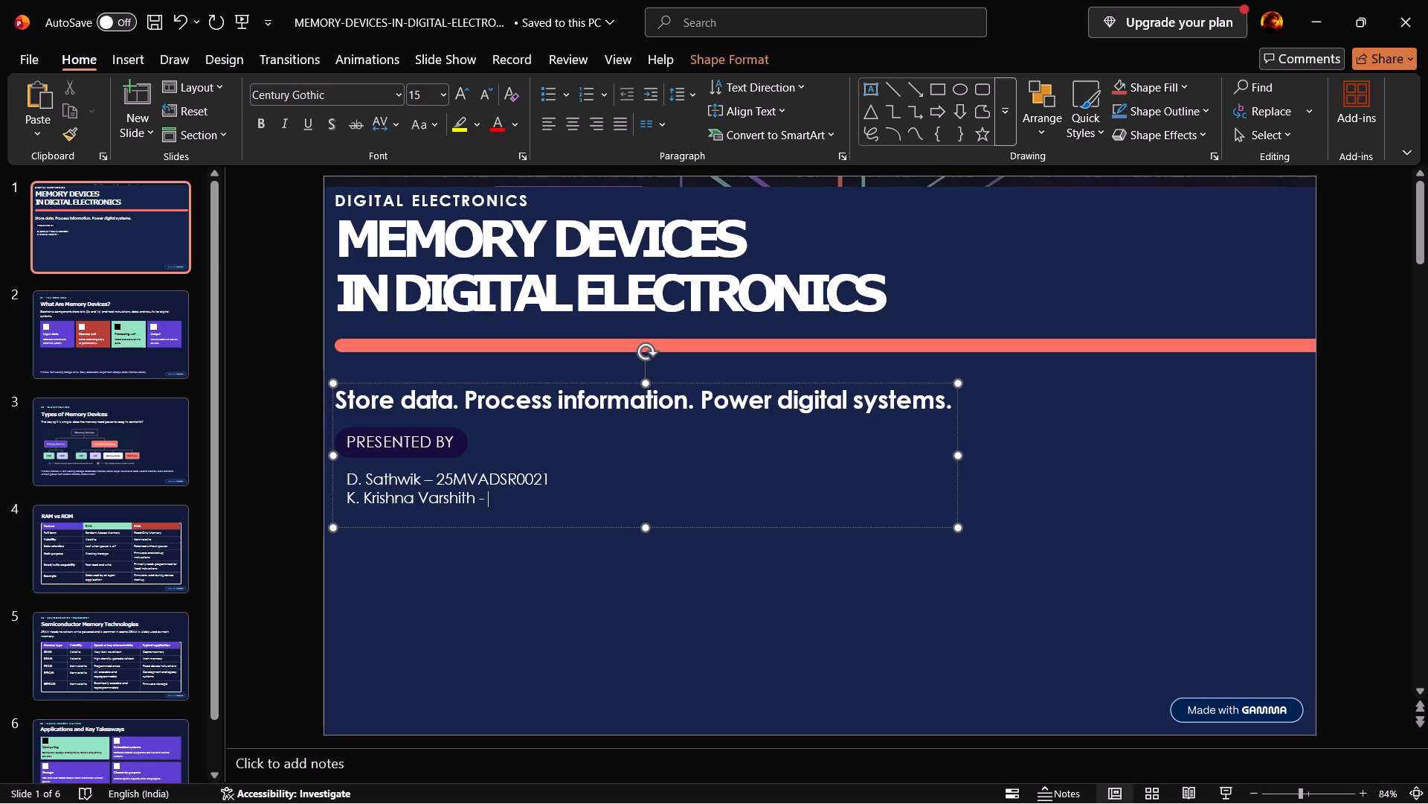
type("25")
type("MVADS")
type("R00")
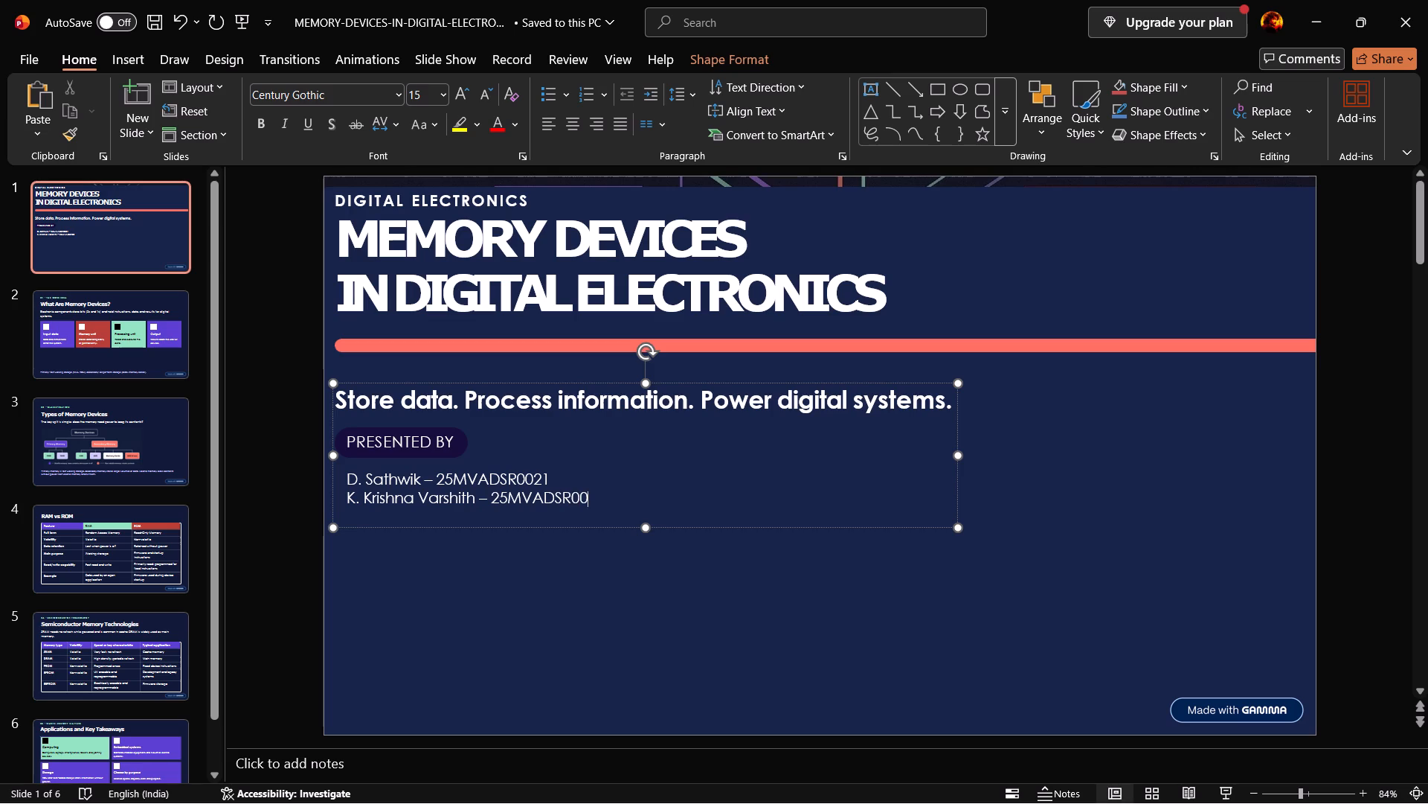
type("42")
Enter the third team member's name and roll number on a new line of the presenter list.
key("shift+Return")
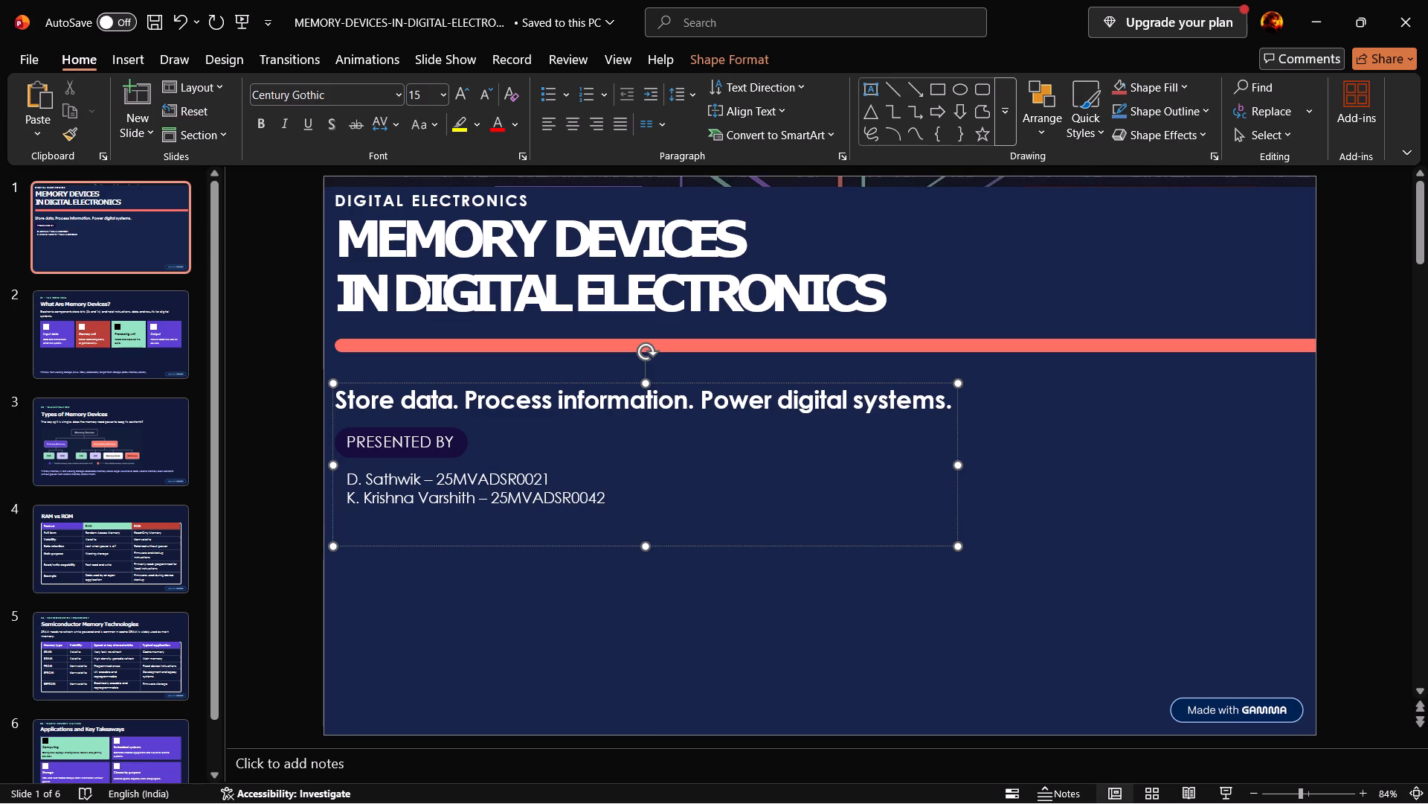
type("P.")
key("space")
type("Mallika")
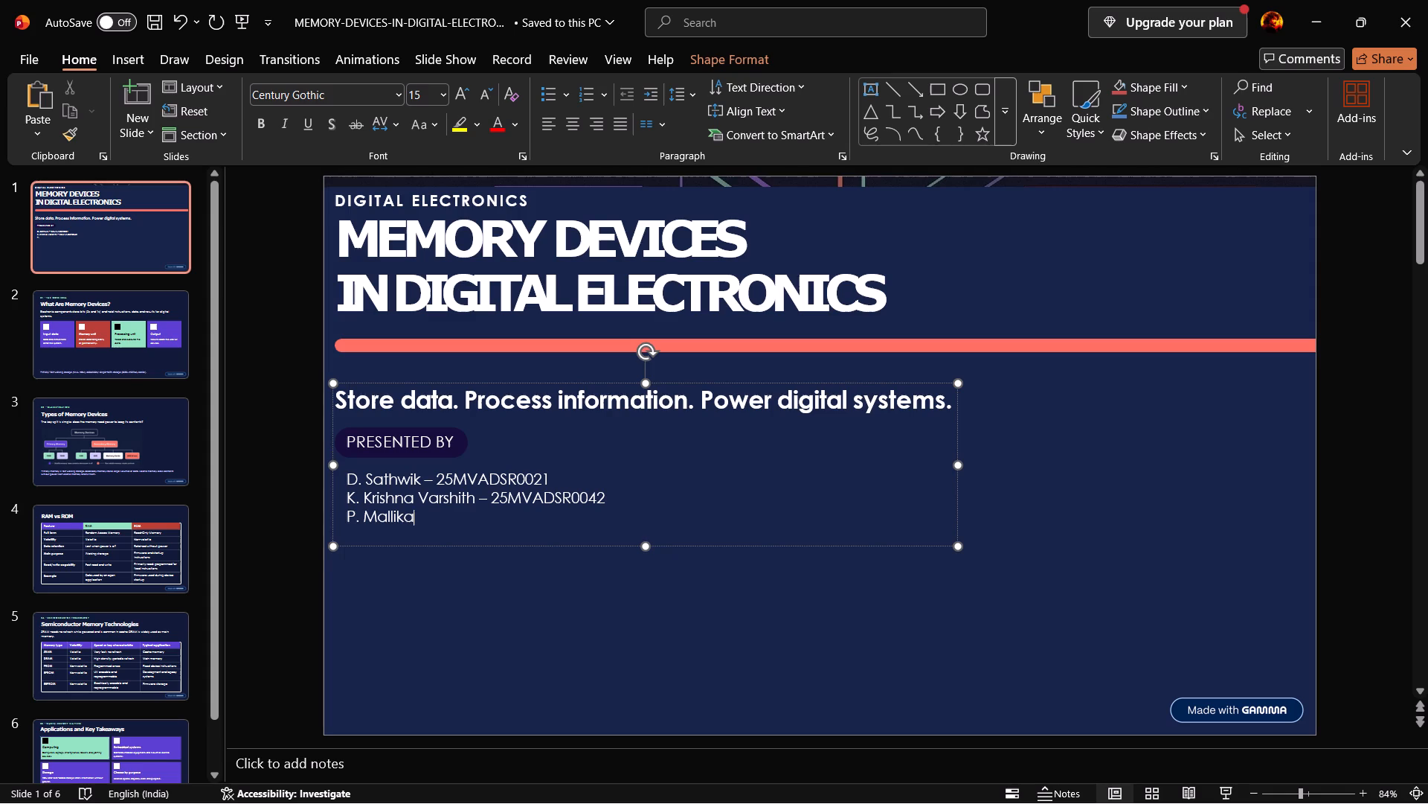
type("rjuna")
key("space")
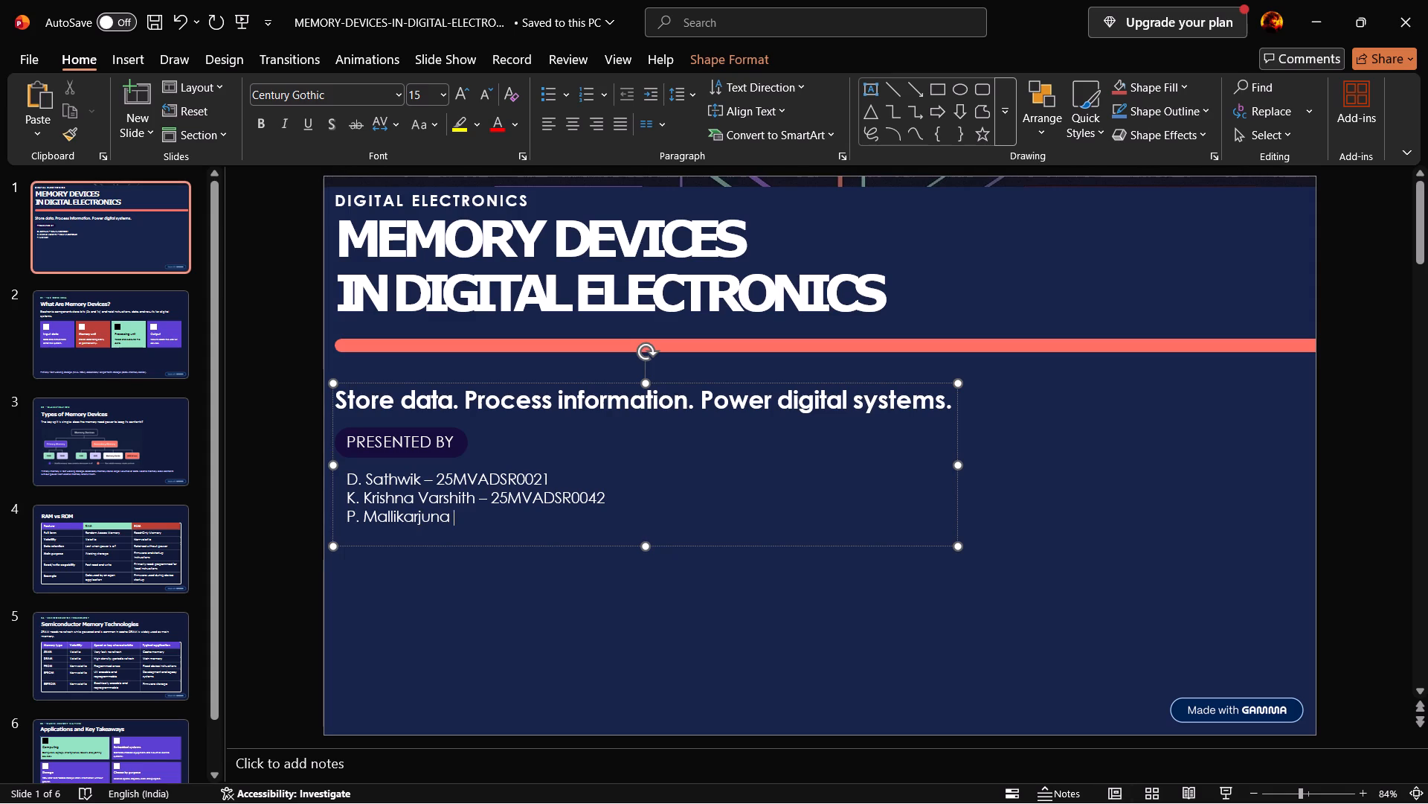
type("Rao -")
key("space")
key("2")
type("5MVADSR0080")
Enter the fourth team member's name and roll number on a new line and leave the text box.
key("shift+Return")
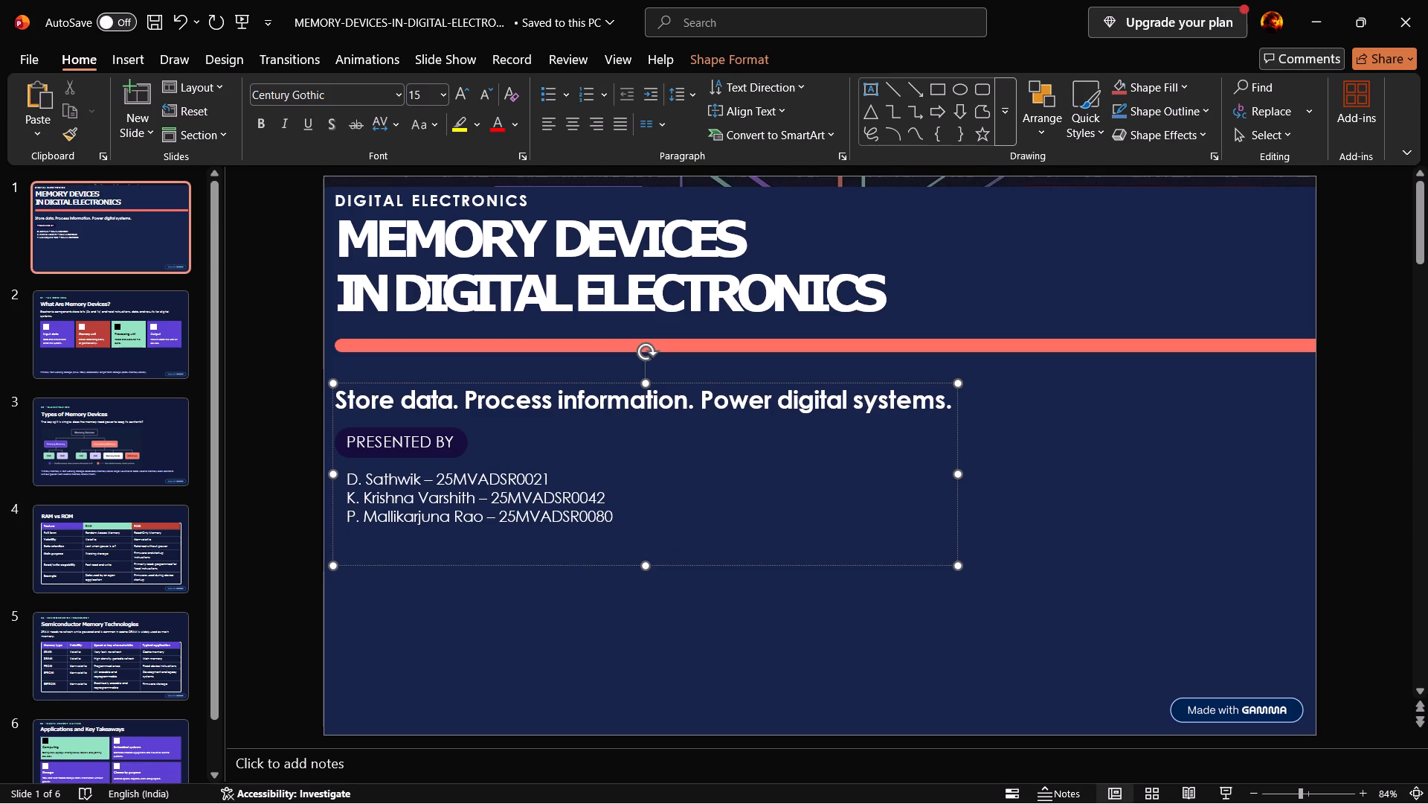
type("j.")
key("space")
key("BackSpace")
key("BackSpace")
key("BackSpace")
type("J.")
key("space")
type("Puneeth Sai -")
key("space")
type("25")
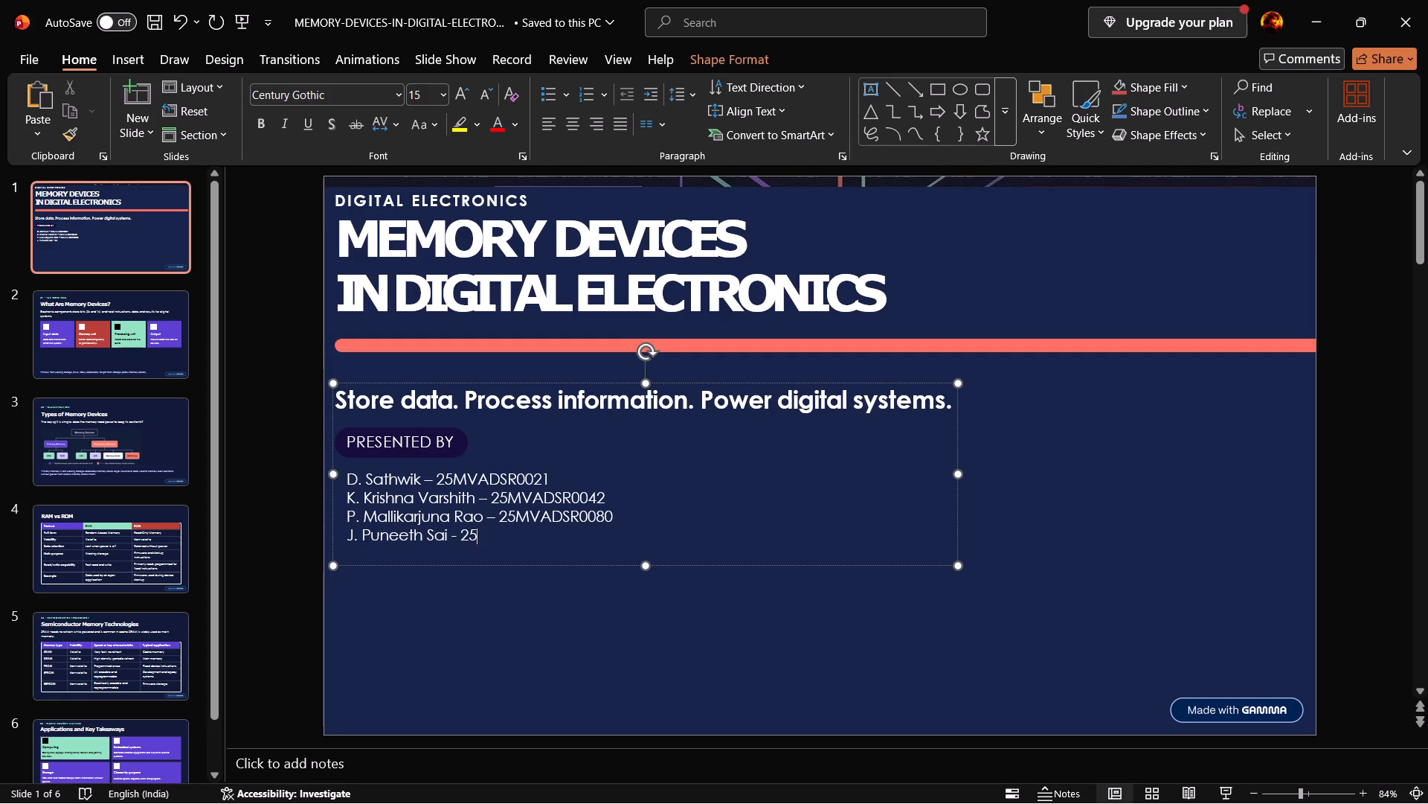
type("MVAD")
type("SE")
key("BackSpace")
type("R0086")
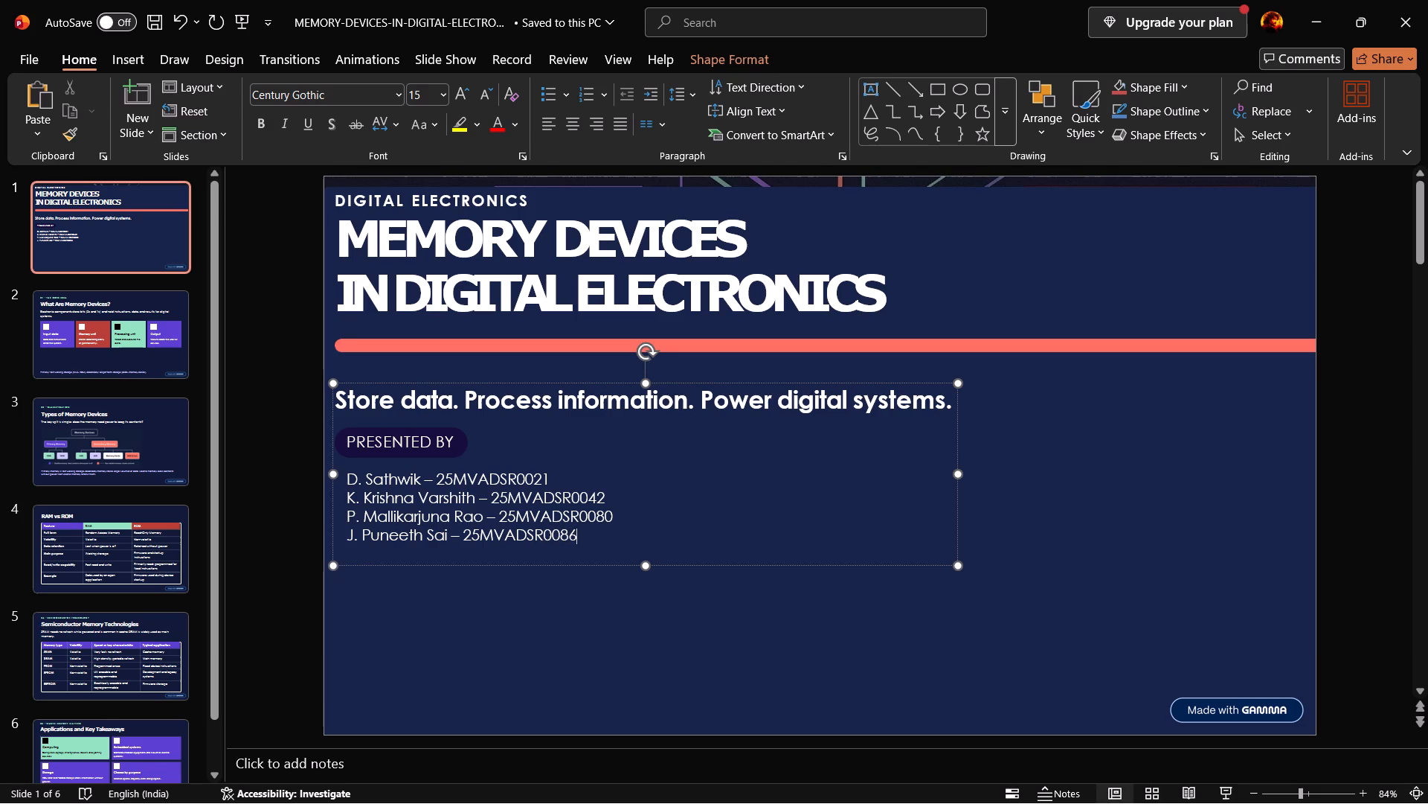
left_click(1206, 601)
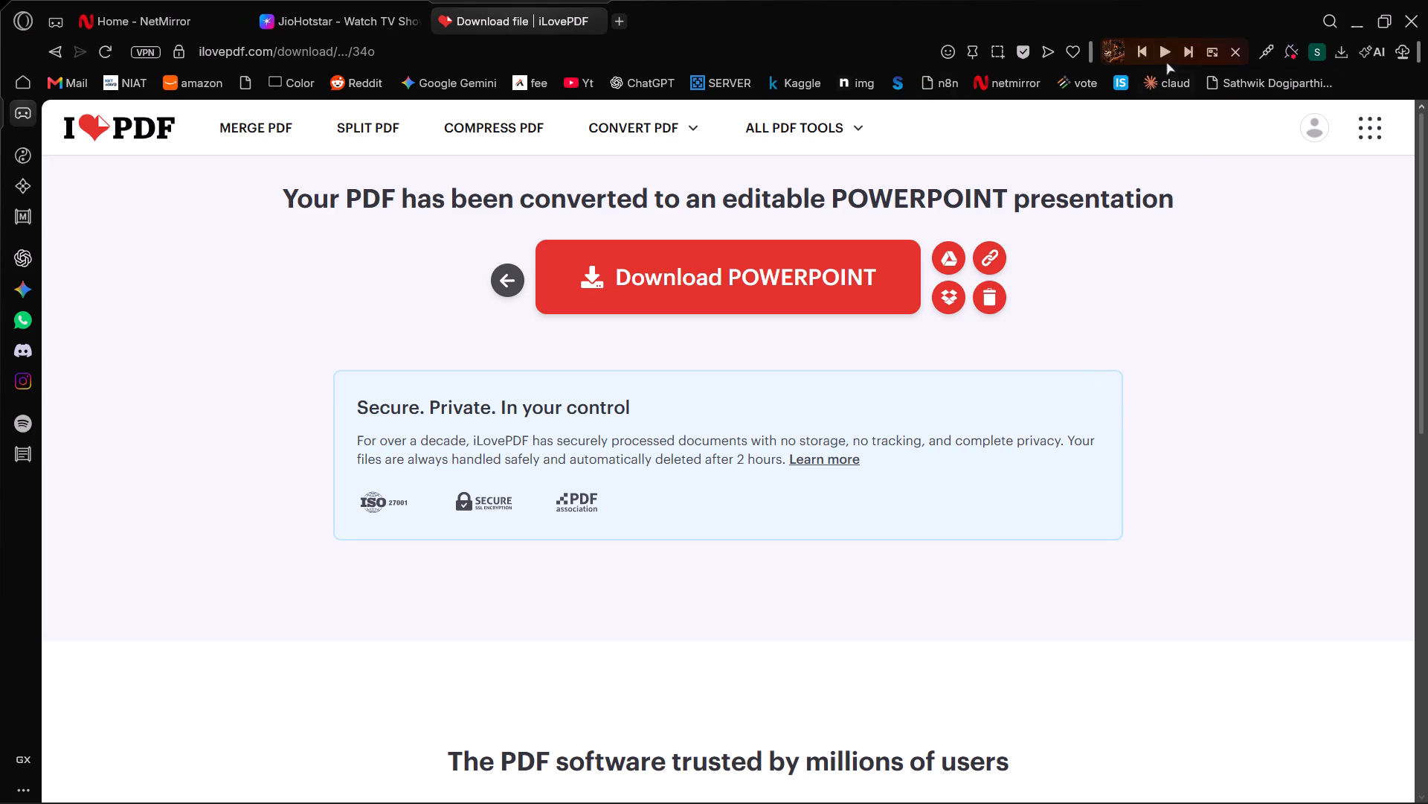
Switch to Opera GX, skip to another song and toggle playback in the Spotify player.
left_click(1186, 48)
left_click(15, 422)
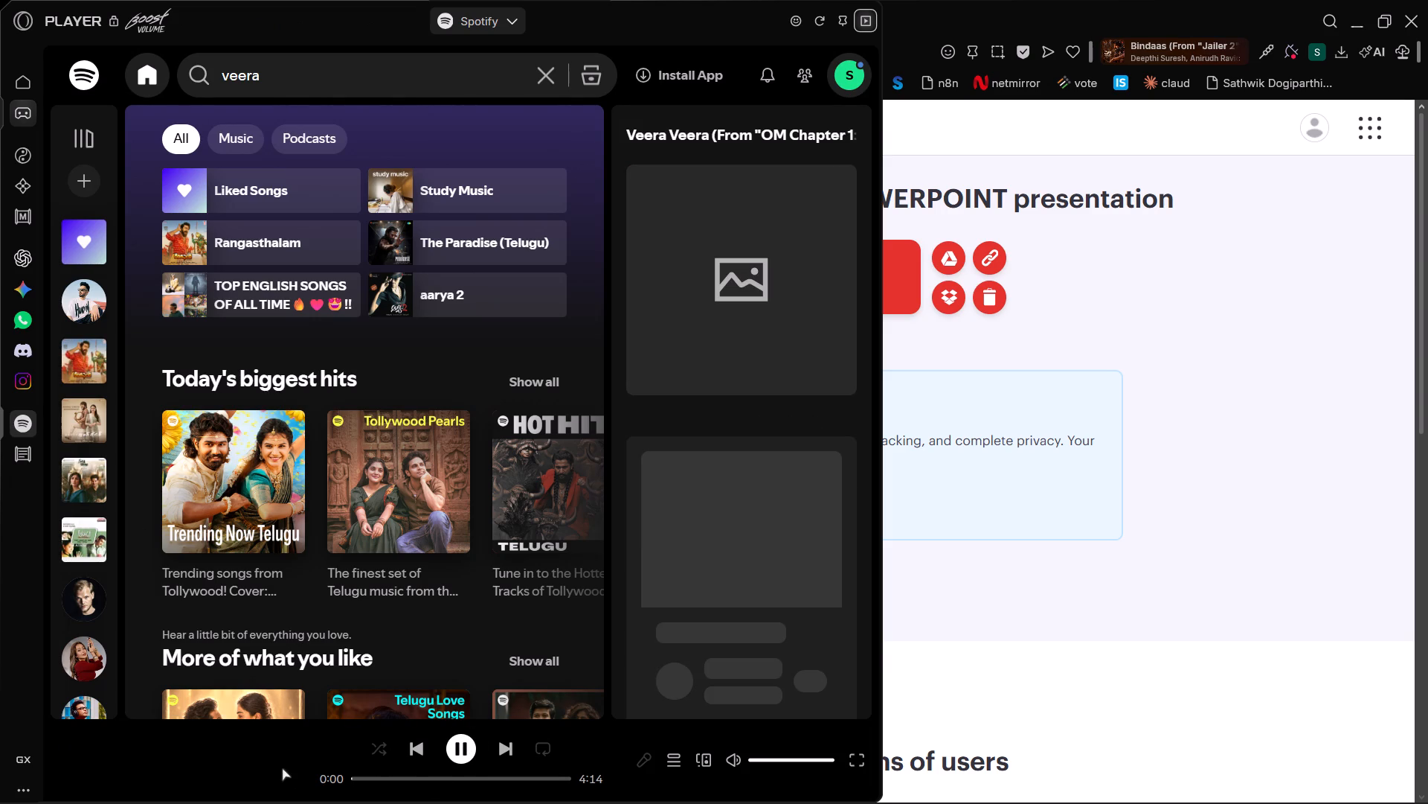
left_click(466, 750)
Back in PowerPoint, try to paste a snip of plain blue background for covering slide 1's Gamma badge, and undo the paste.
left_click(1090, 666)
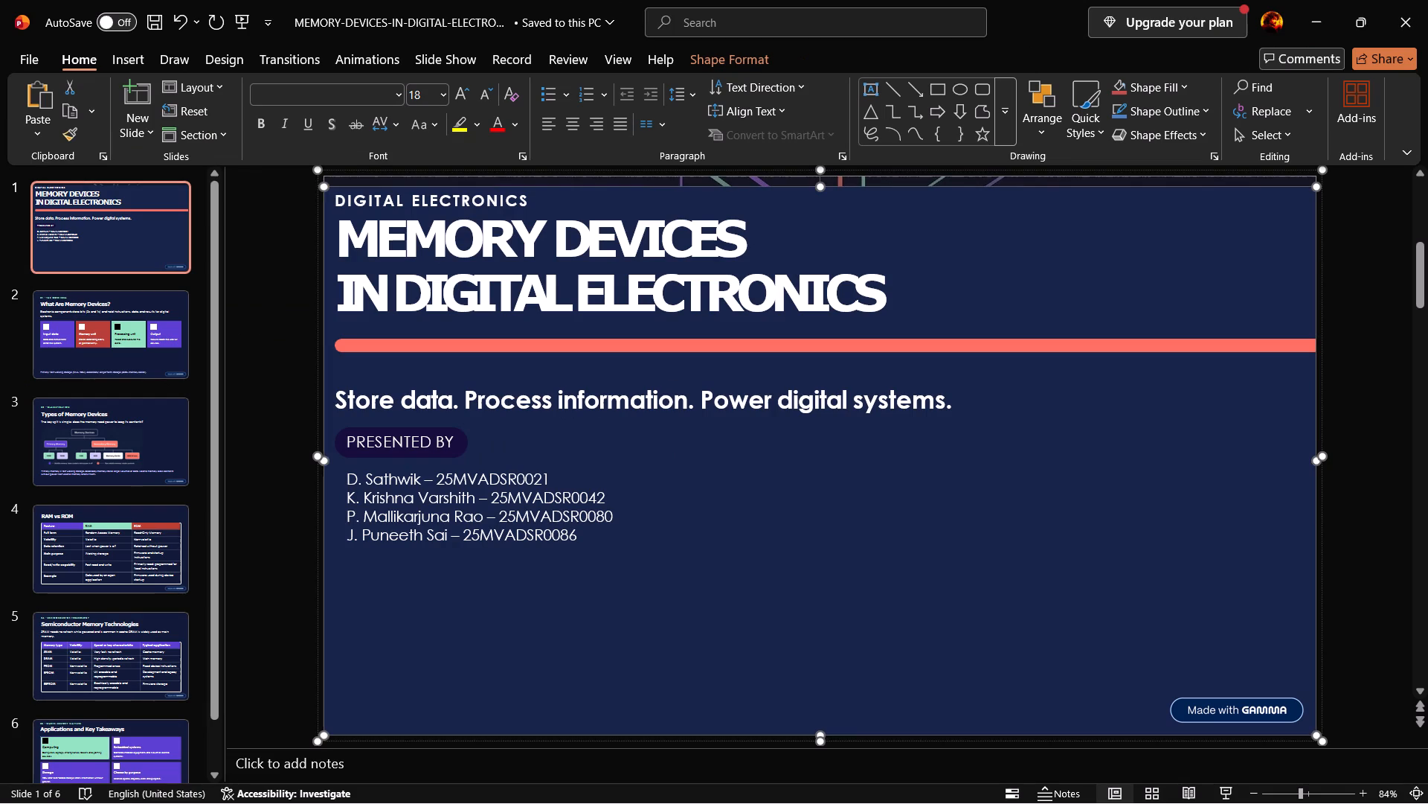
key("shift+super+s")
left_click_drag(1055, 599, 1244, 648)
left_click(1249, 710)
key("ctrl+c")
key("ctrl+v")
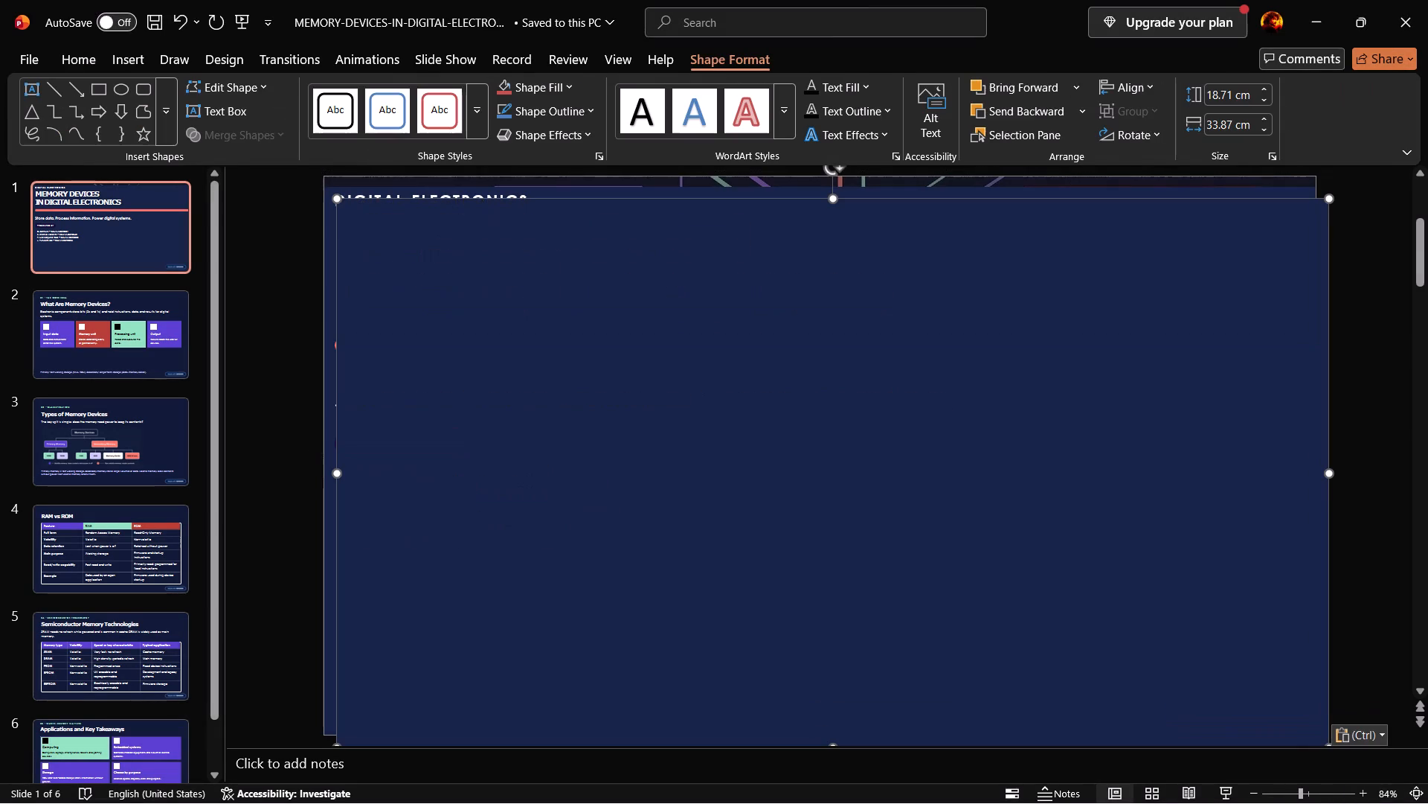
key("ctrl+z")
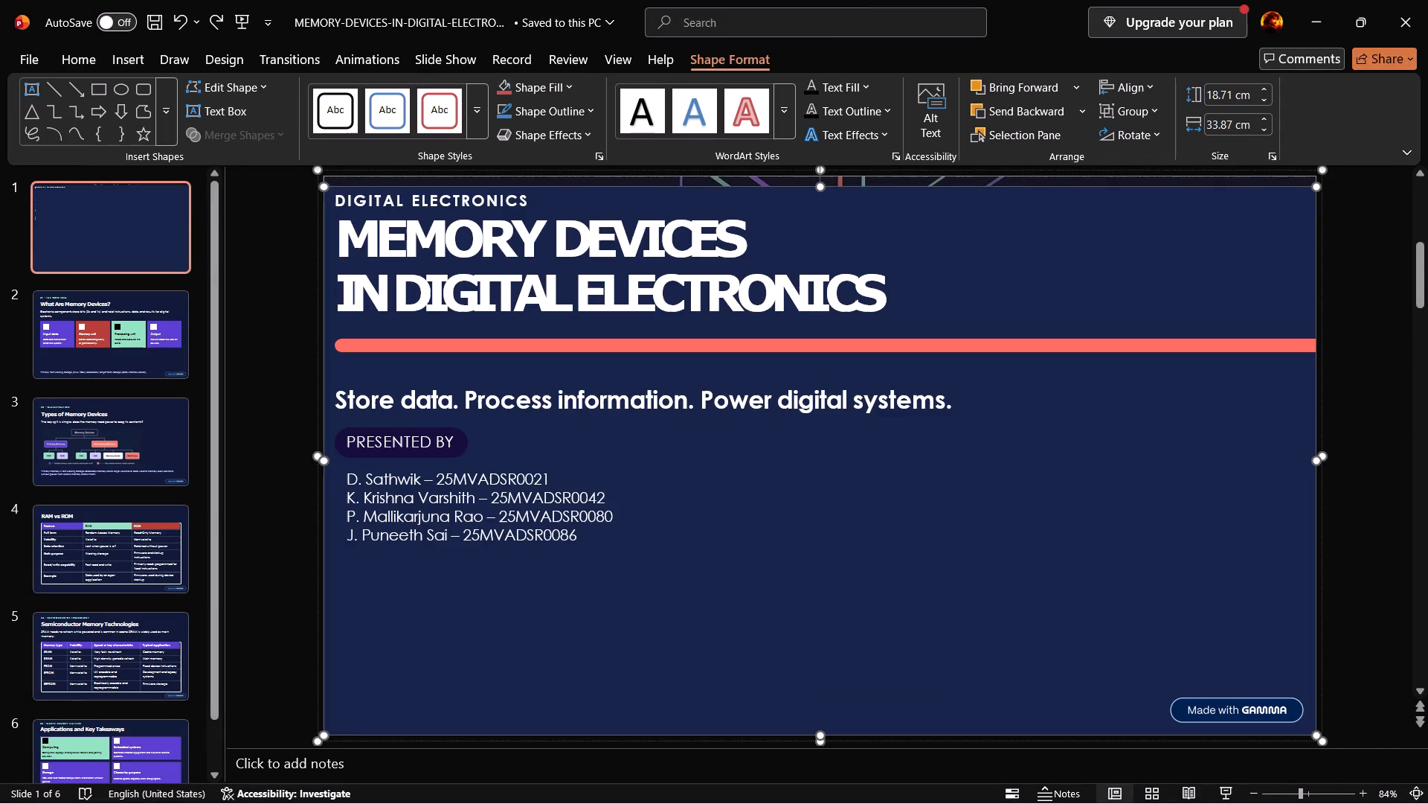
Snip plain blue background from slide 1, paste it as a patch about 7.2 by 2.1 cm, and cover the slide's Gamma badge.
left_click(970, 581)
key("shift+super+s")
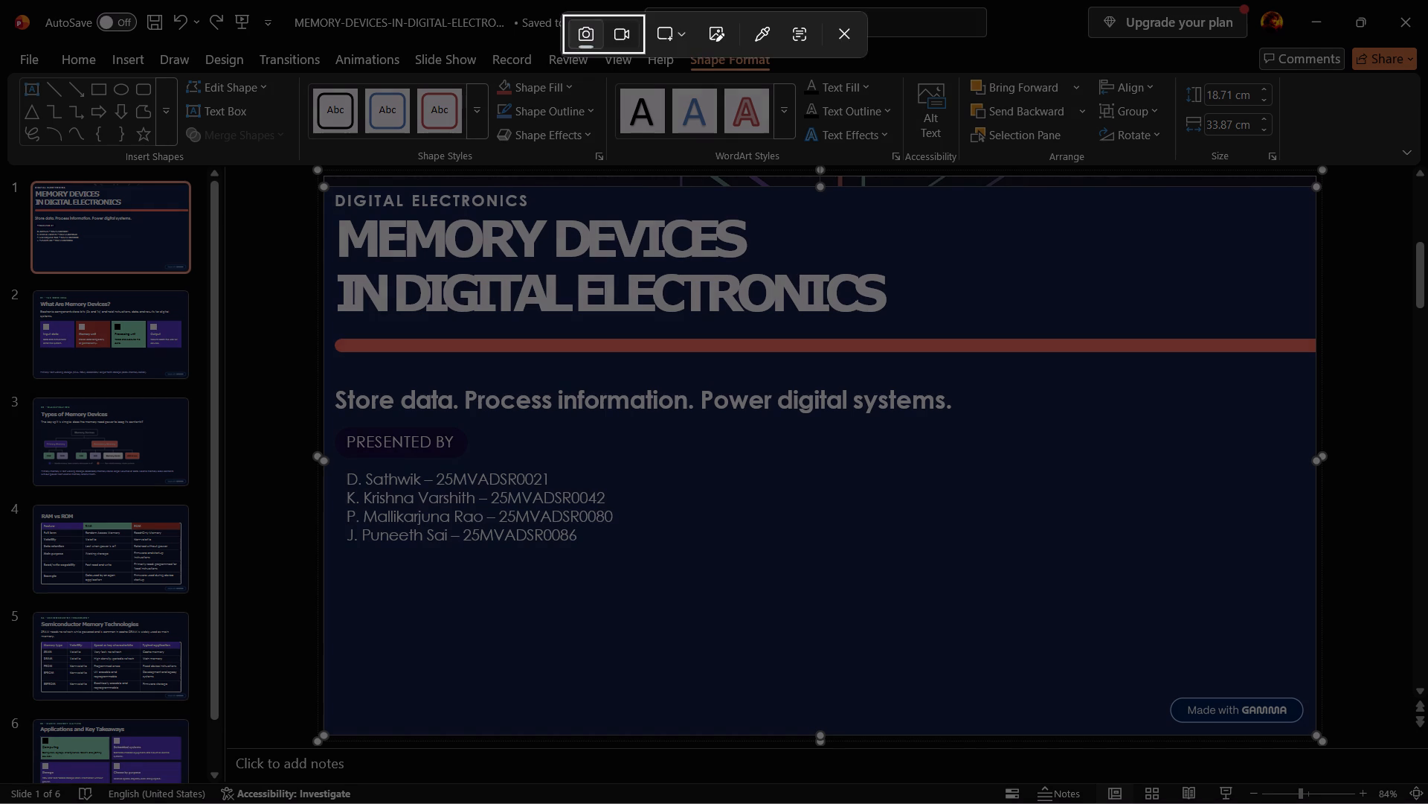
left_click_drag(933, 554, 1186, 628)
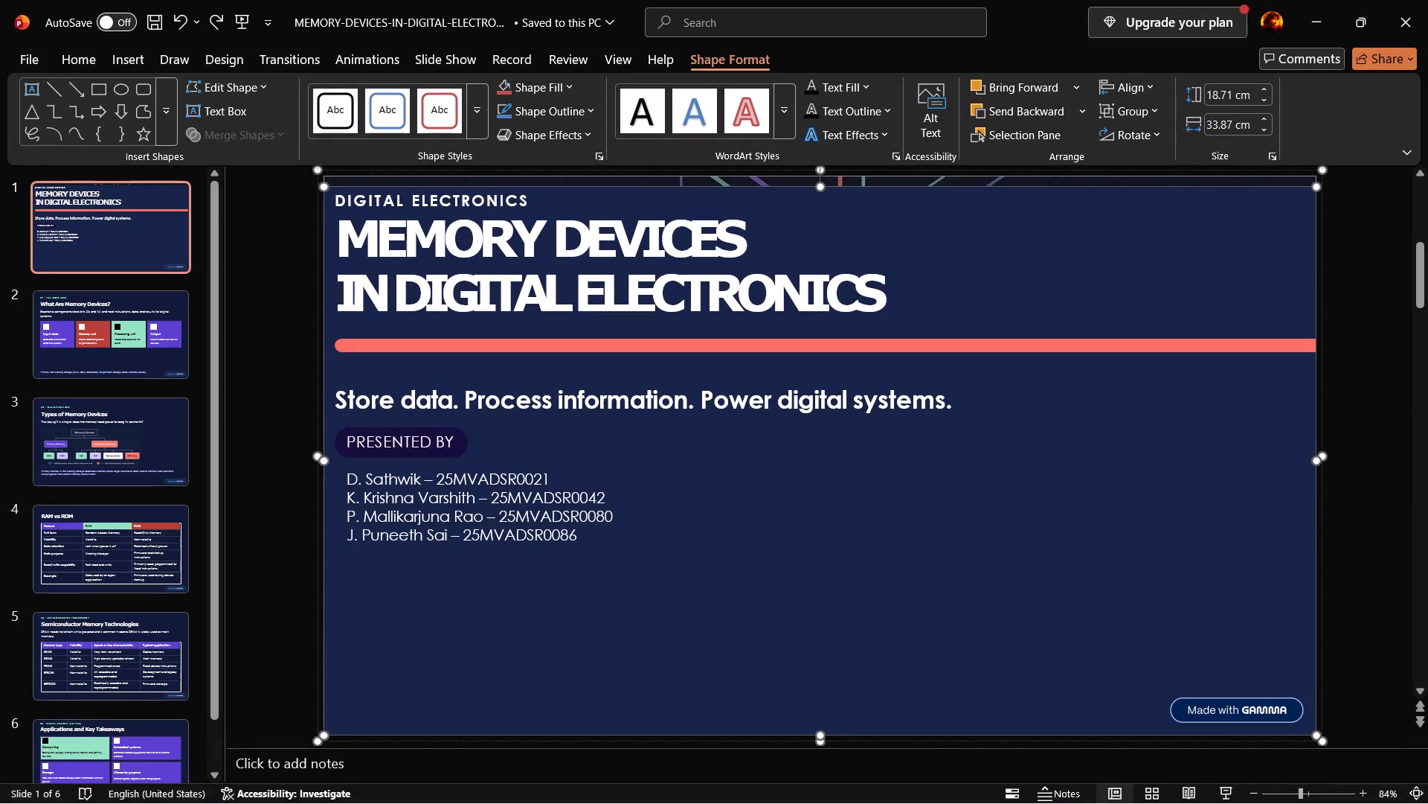
key("ctrl+v")
left_click_drag(851, 456, 1255, 705)
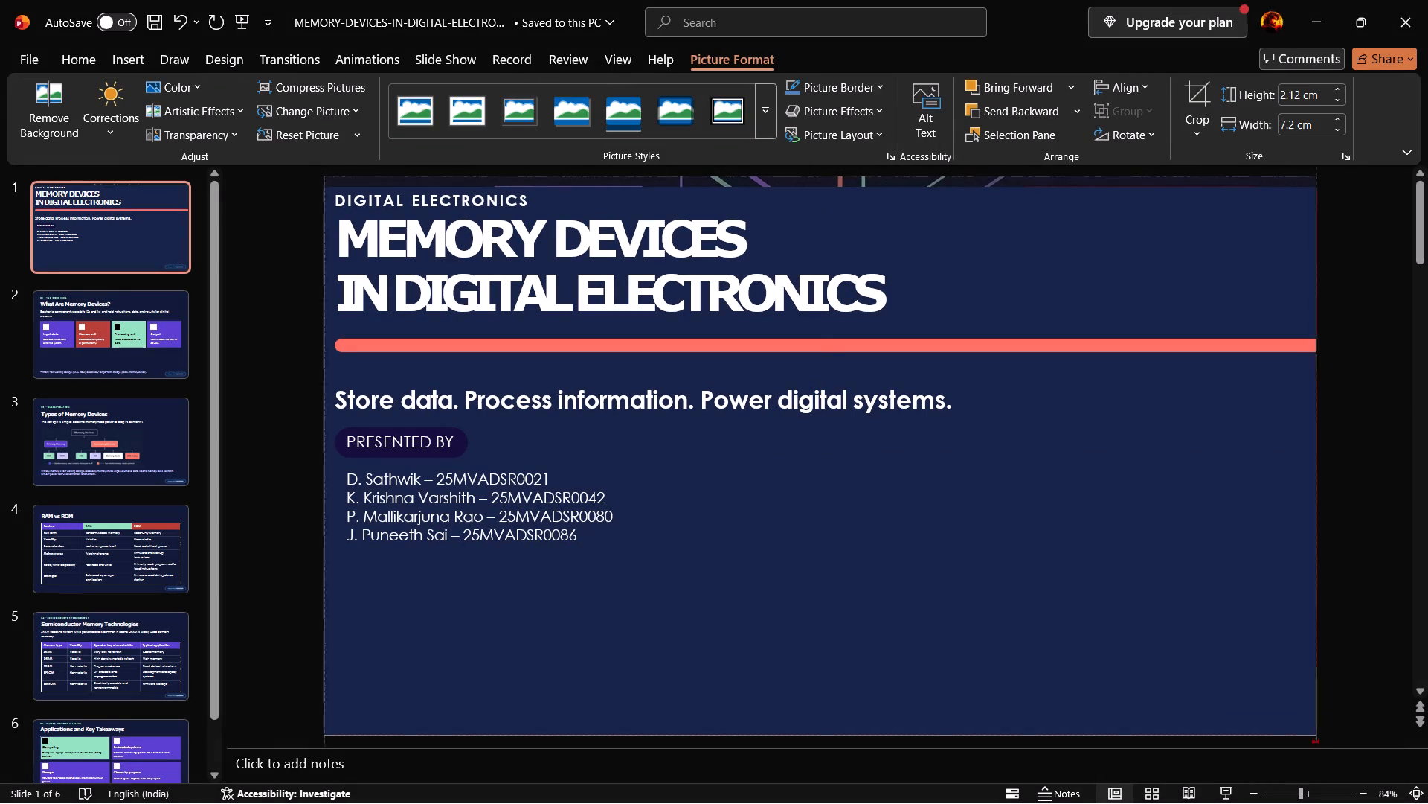
left_click_drag(1255, 705, 1238, 705)
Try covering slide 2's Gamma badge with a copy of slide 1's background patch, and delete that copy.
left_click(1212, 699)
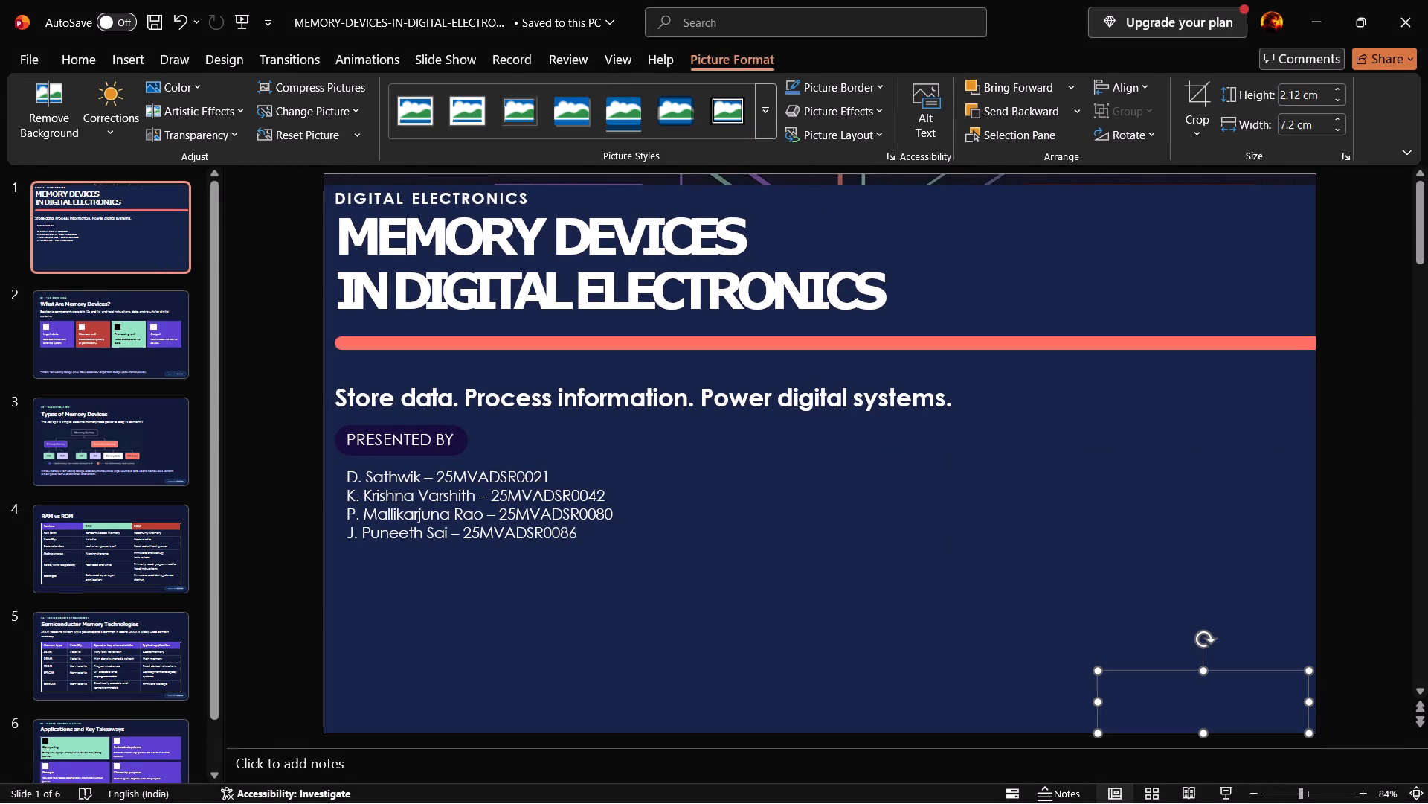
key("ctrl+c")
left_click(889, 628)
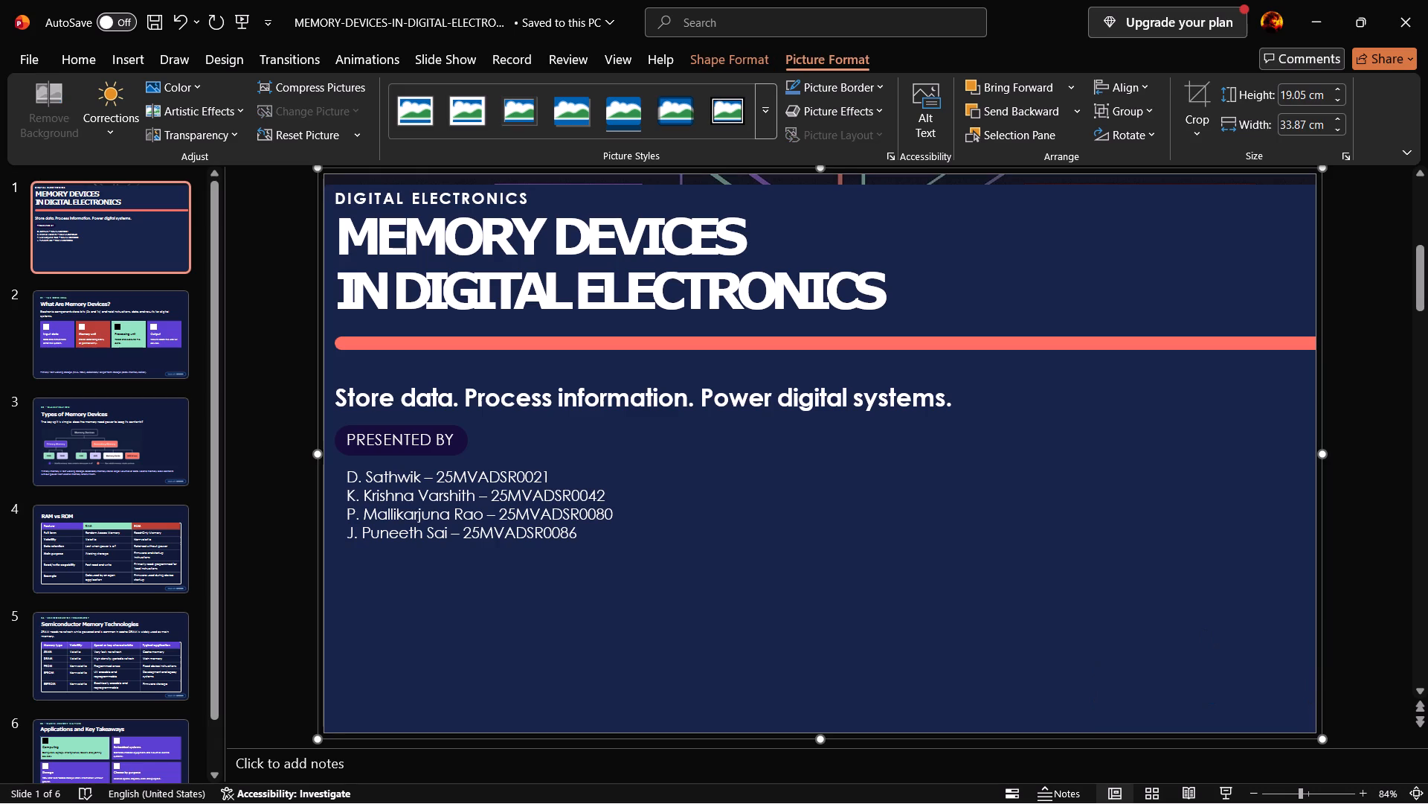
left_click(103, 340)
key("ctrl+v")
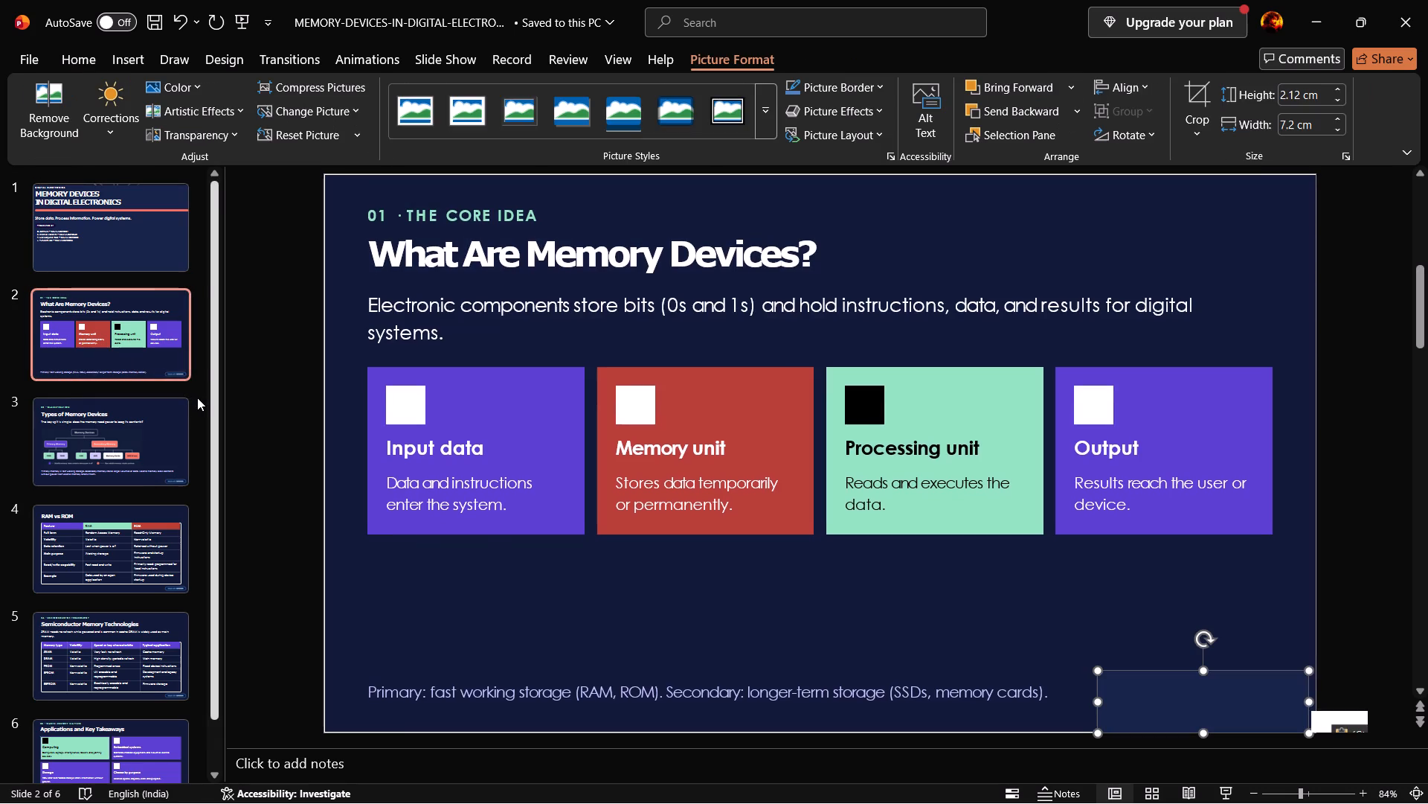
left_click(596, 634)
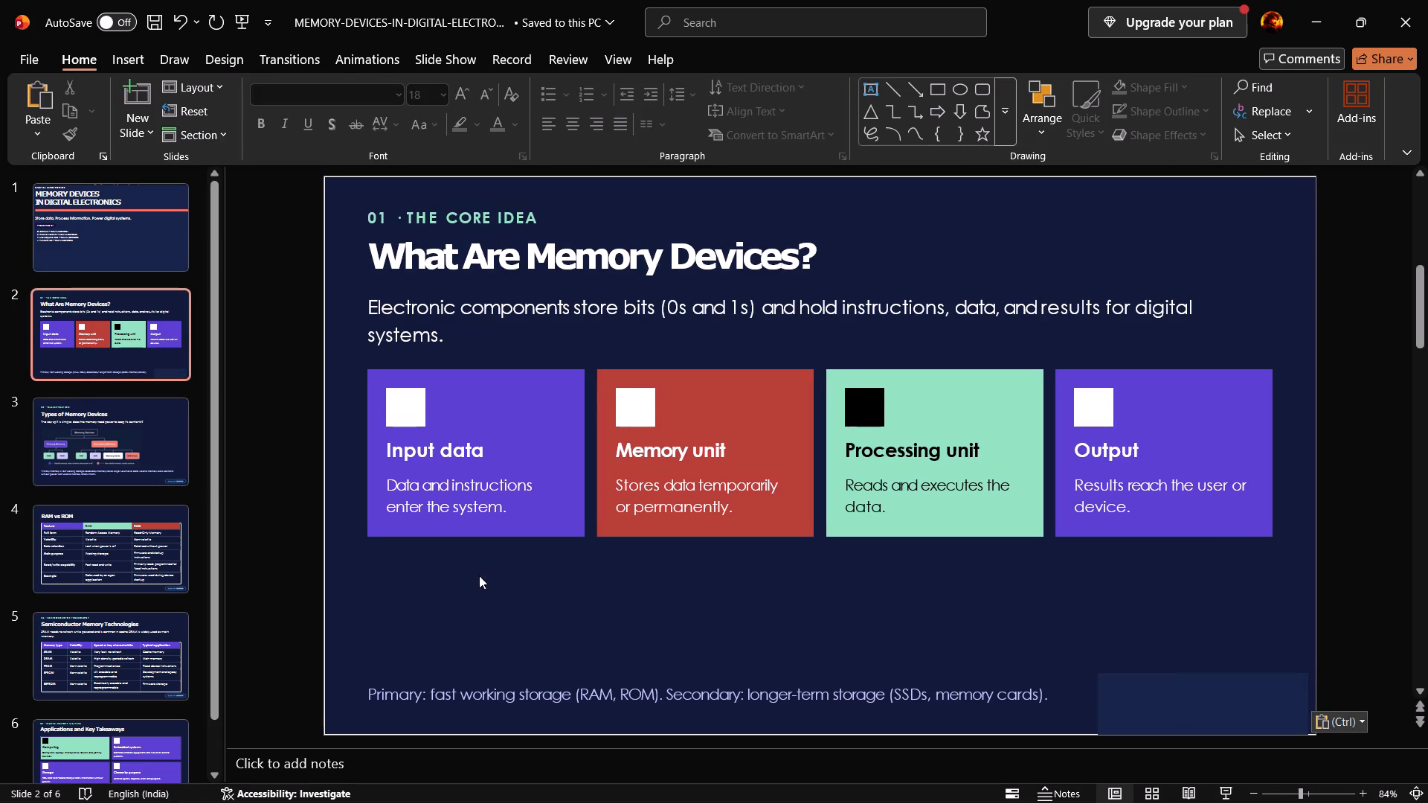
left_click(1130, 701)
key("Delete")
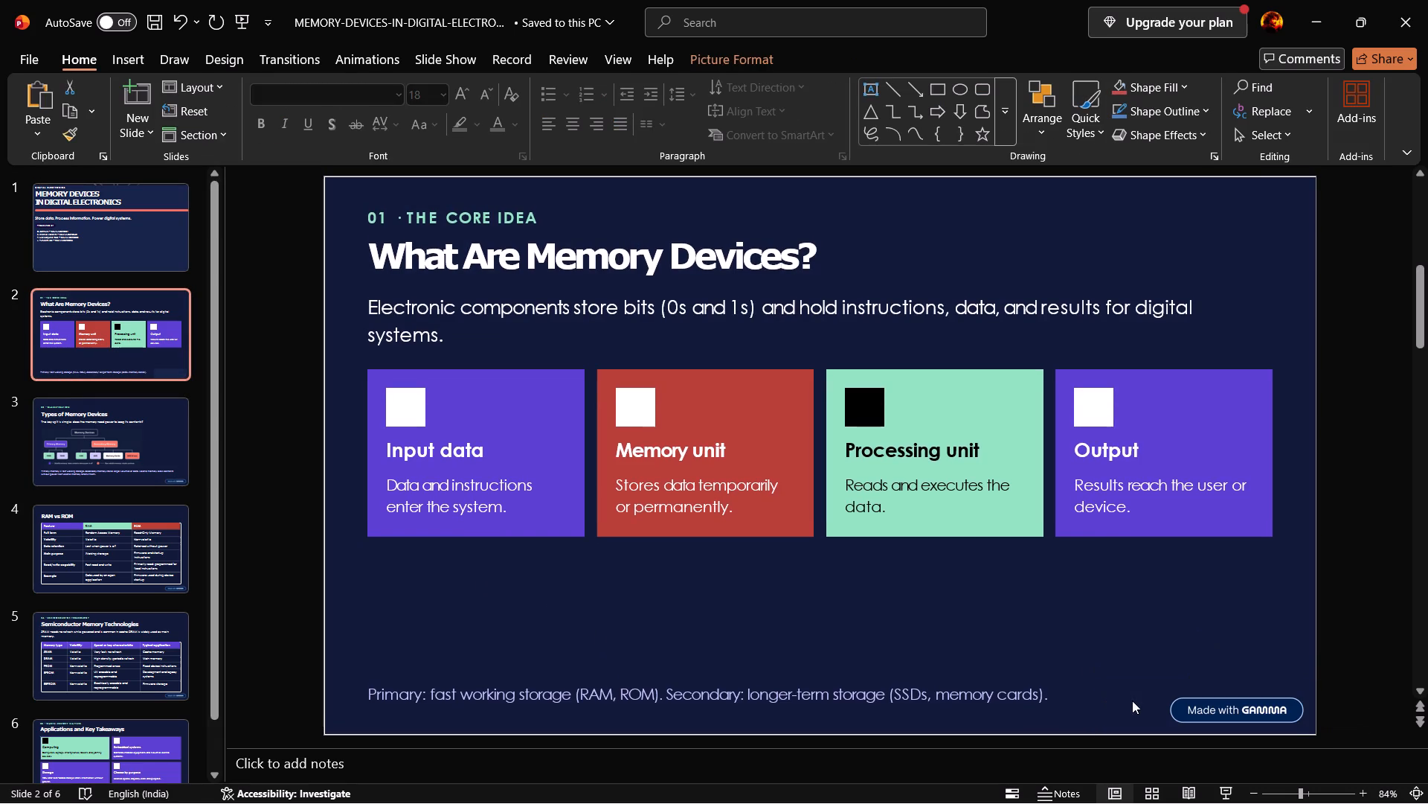
Snip slide 2's own dark background, paste it as a patch about 5.7 by 1.4 cm, and cover the slide's Gamma badge.
key("shift+super+s")
left_click_drag(1055, 602, 1071, 602)
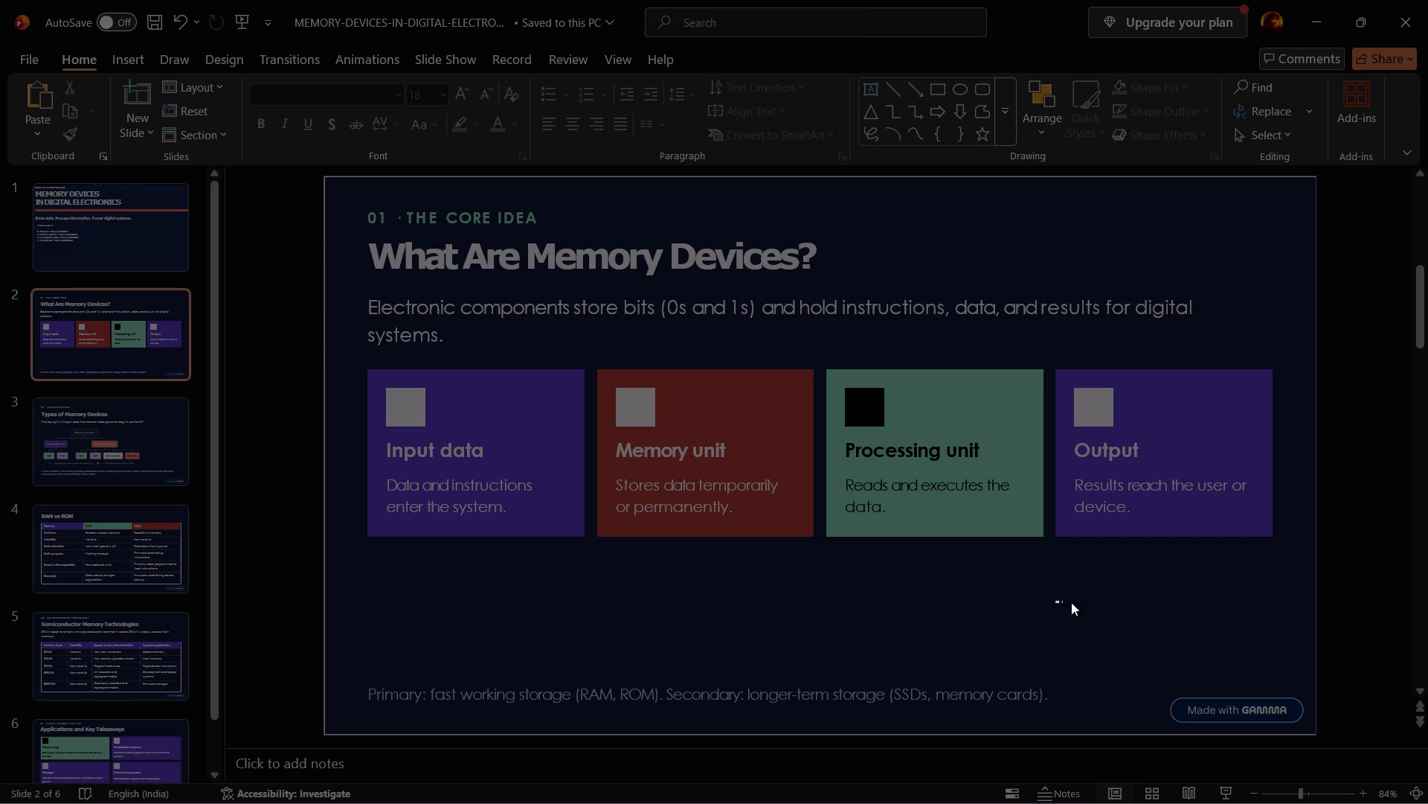
left_click_drag(1071, 602, 1255, 651)
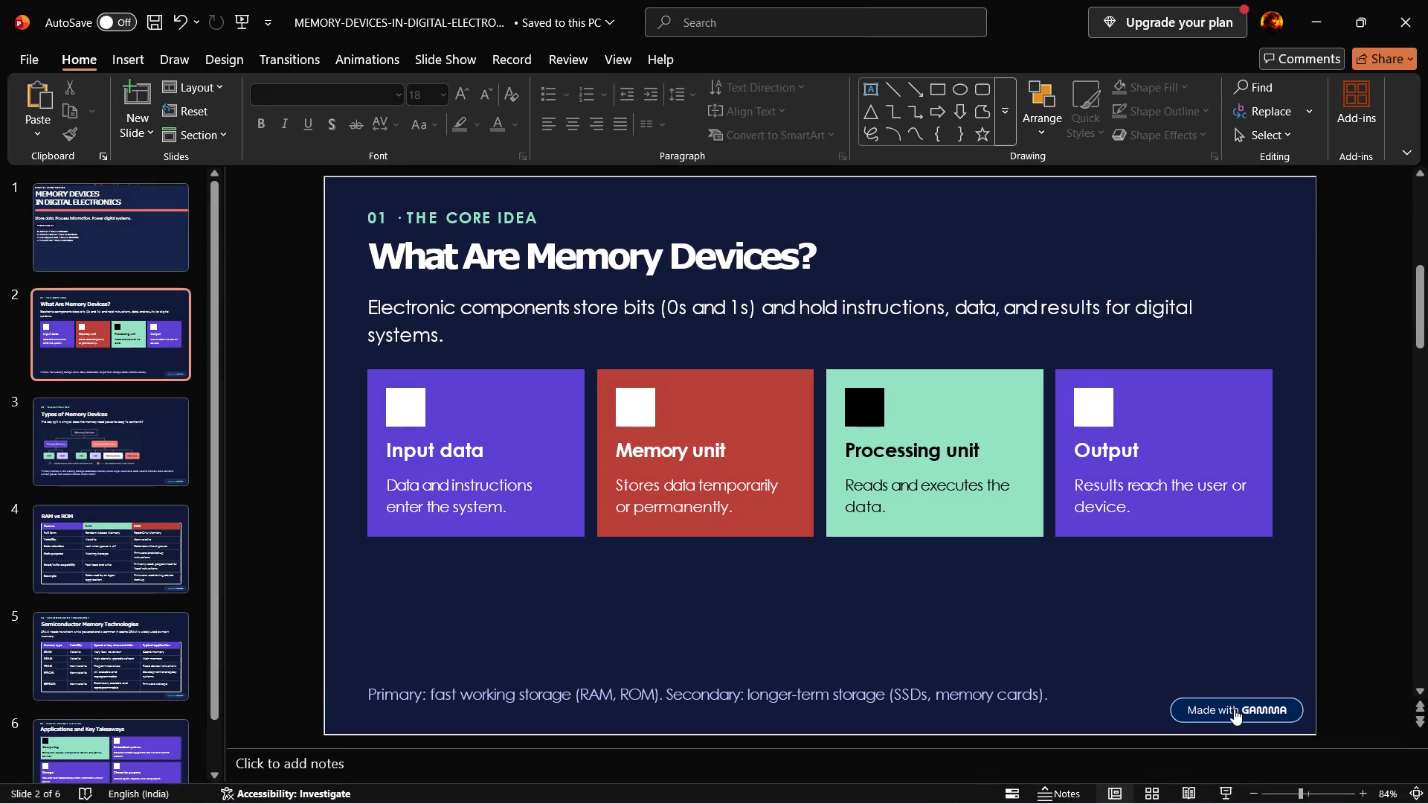
key("ctrl+v")
left_click_drag(842, 462, 1183, 689)
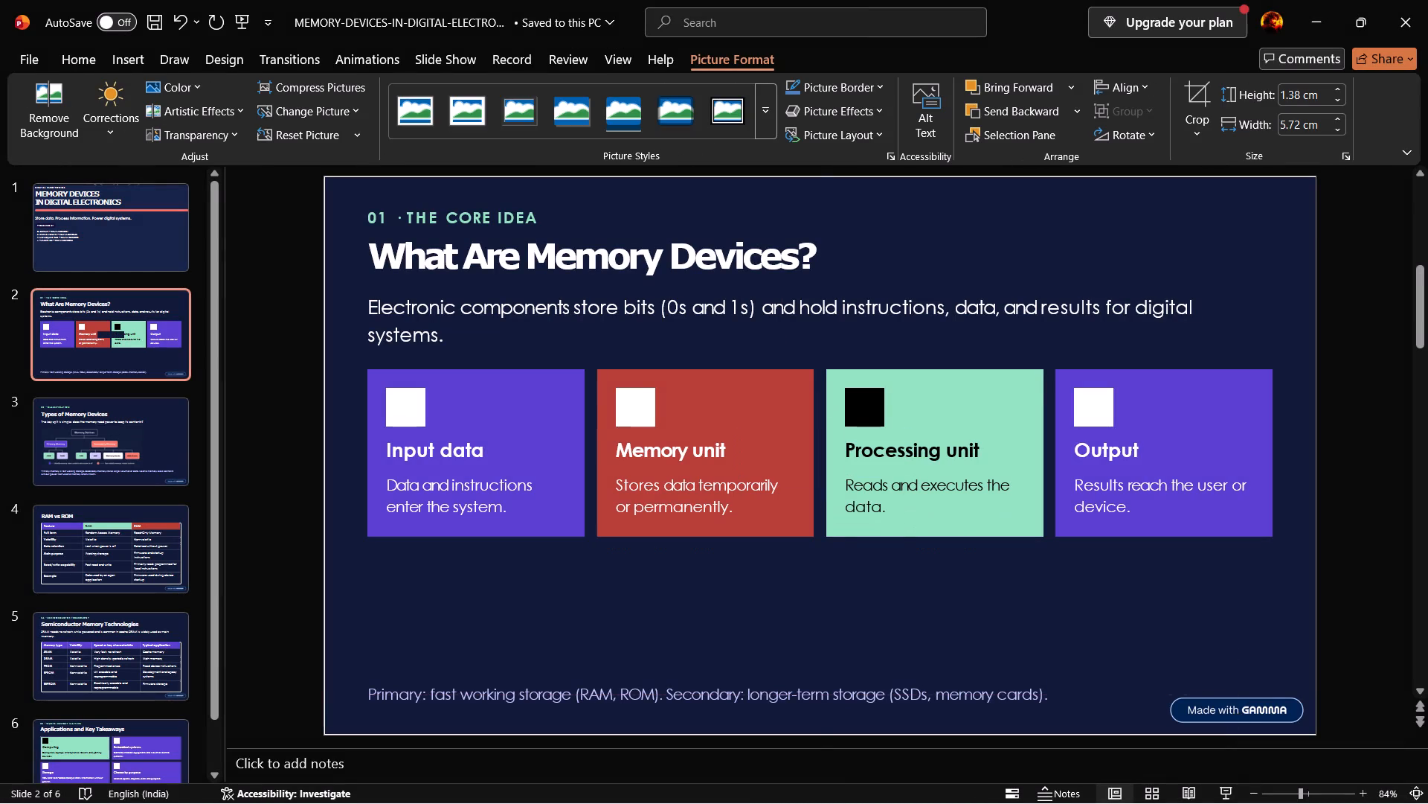
left_click_drag(1183, 689, 1249, 712)
left_click(1183, 643)
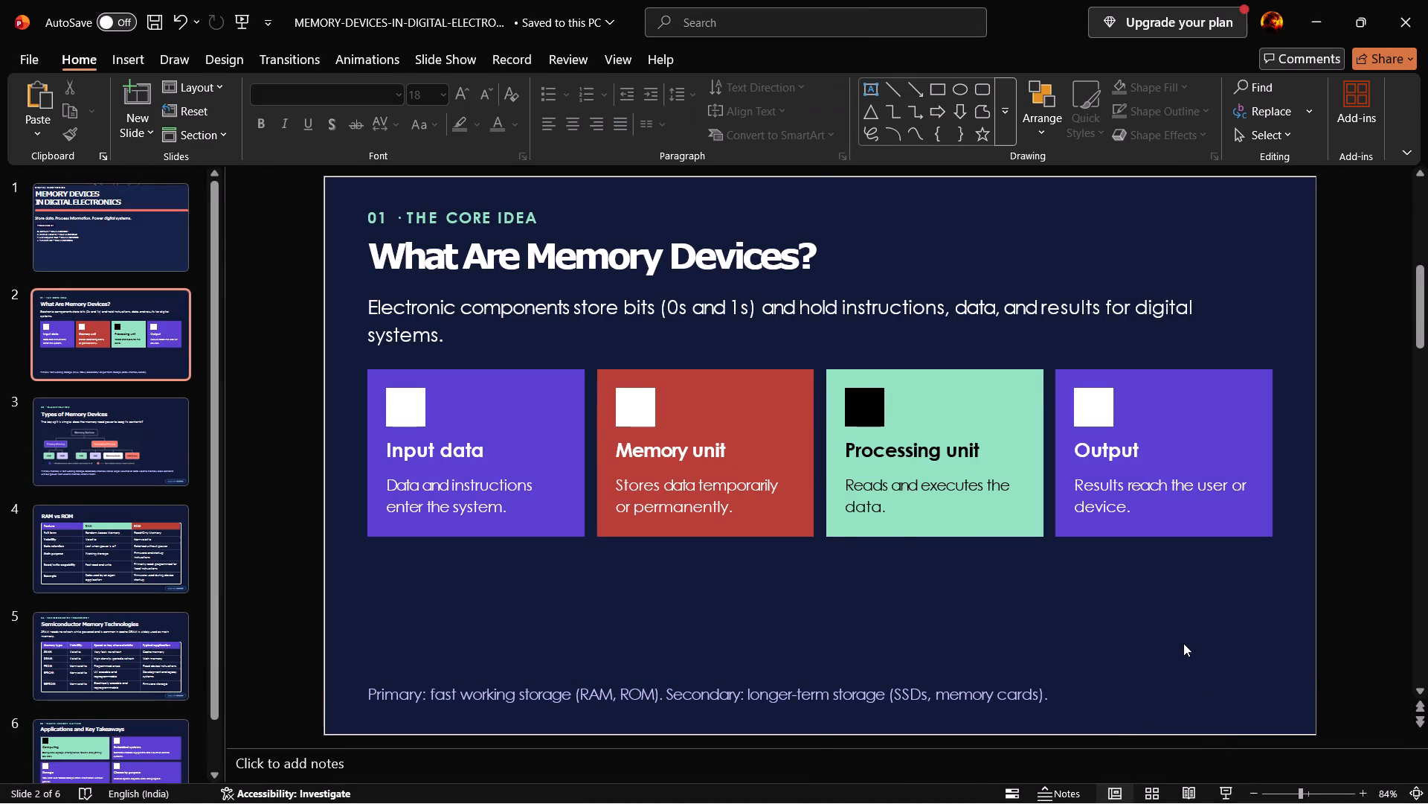
Copy slide 2's background patch onto slides 3 and 4 to cover their Gamma badges.
left_click(1220, 690, "ctrl")
key("ctrl+c")
left_click(123, 442)
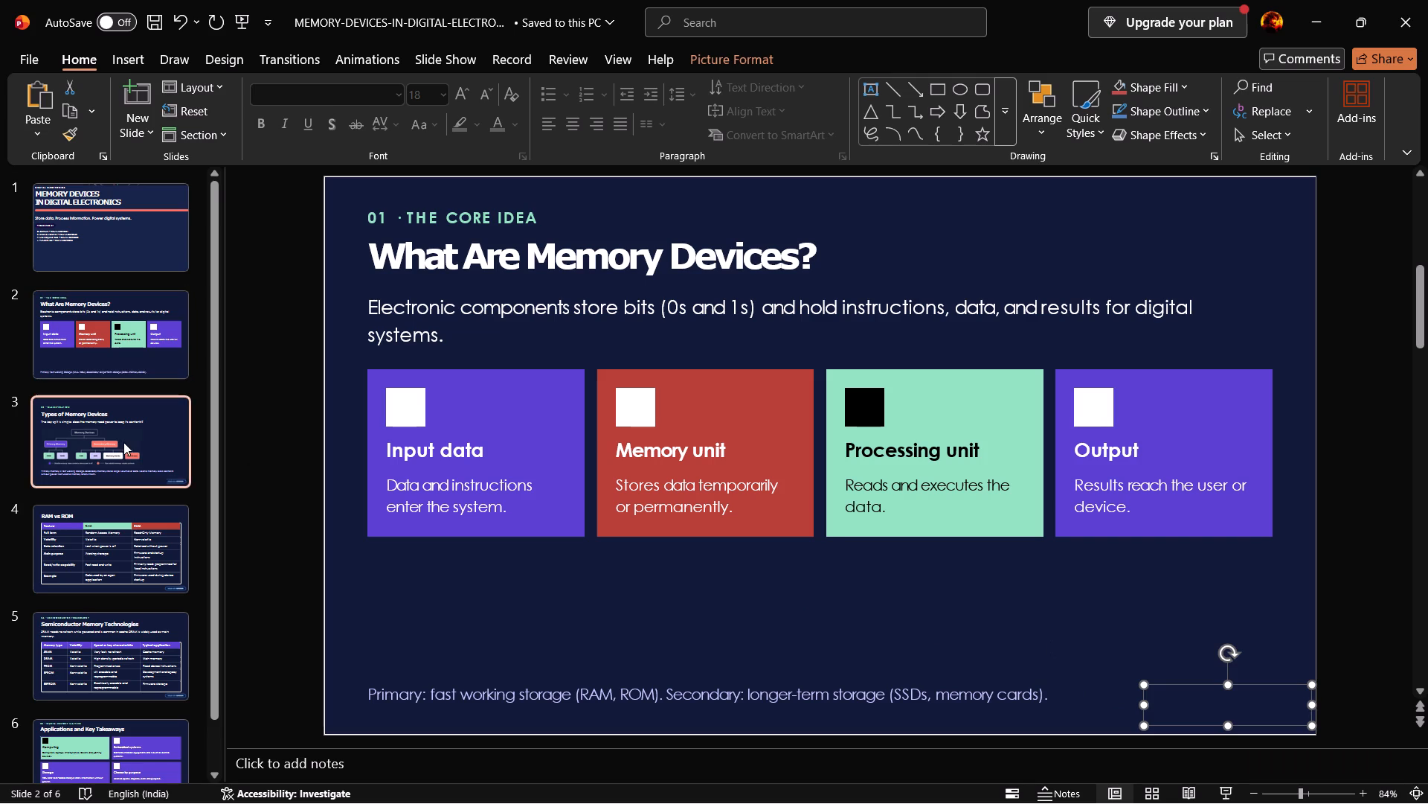
key("ctrl+v")
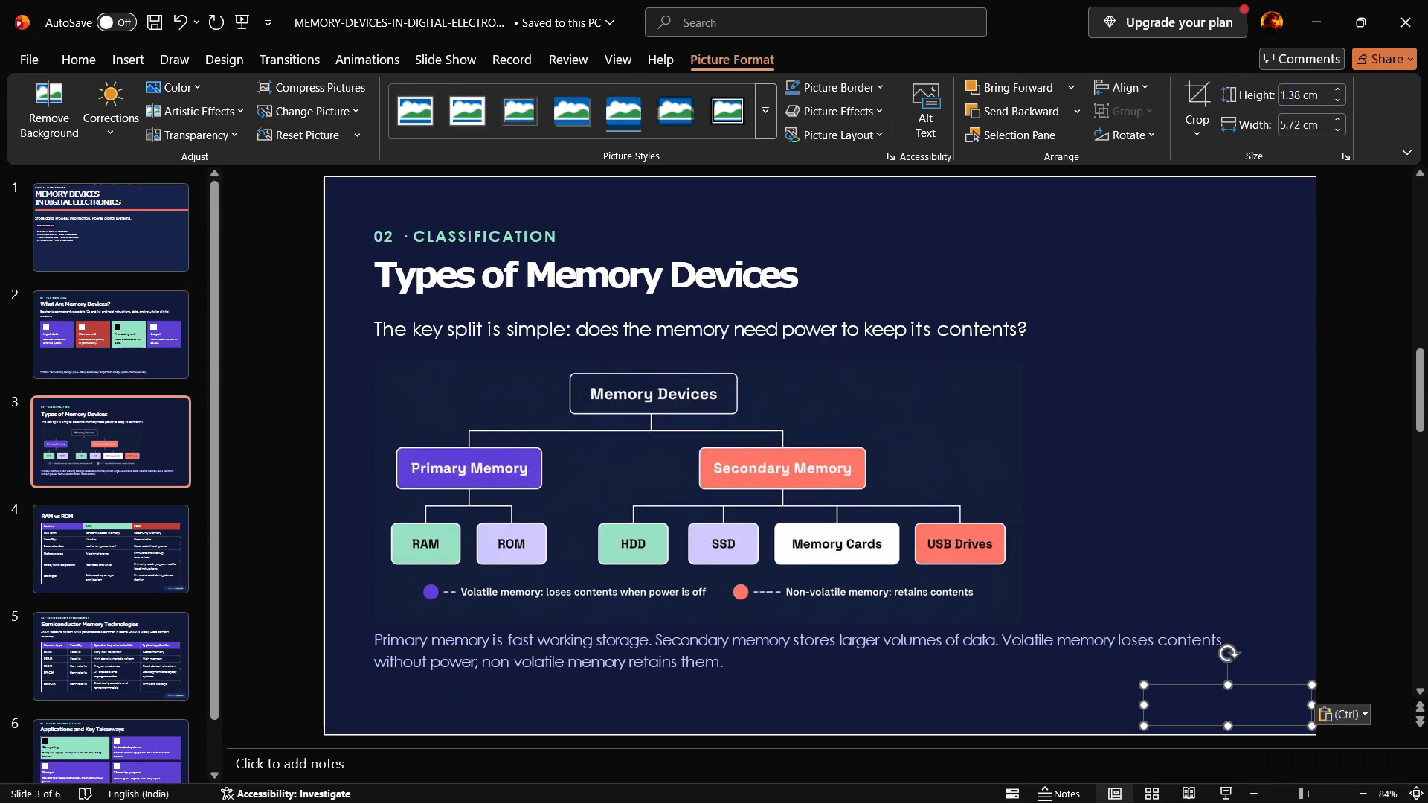
left_click(1100, 500)
left_click(138, 524)
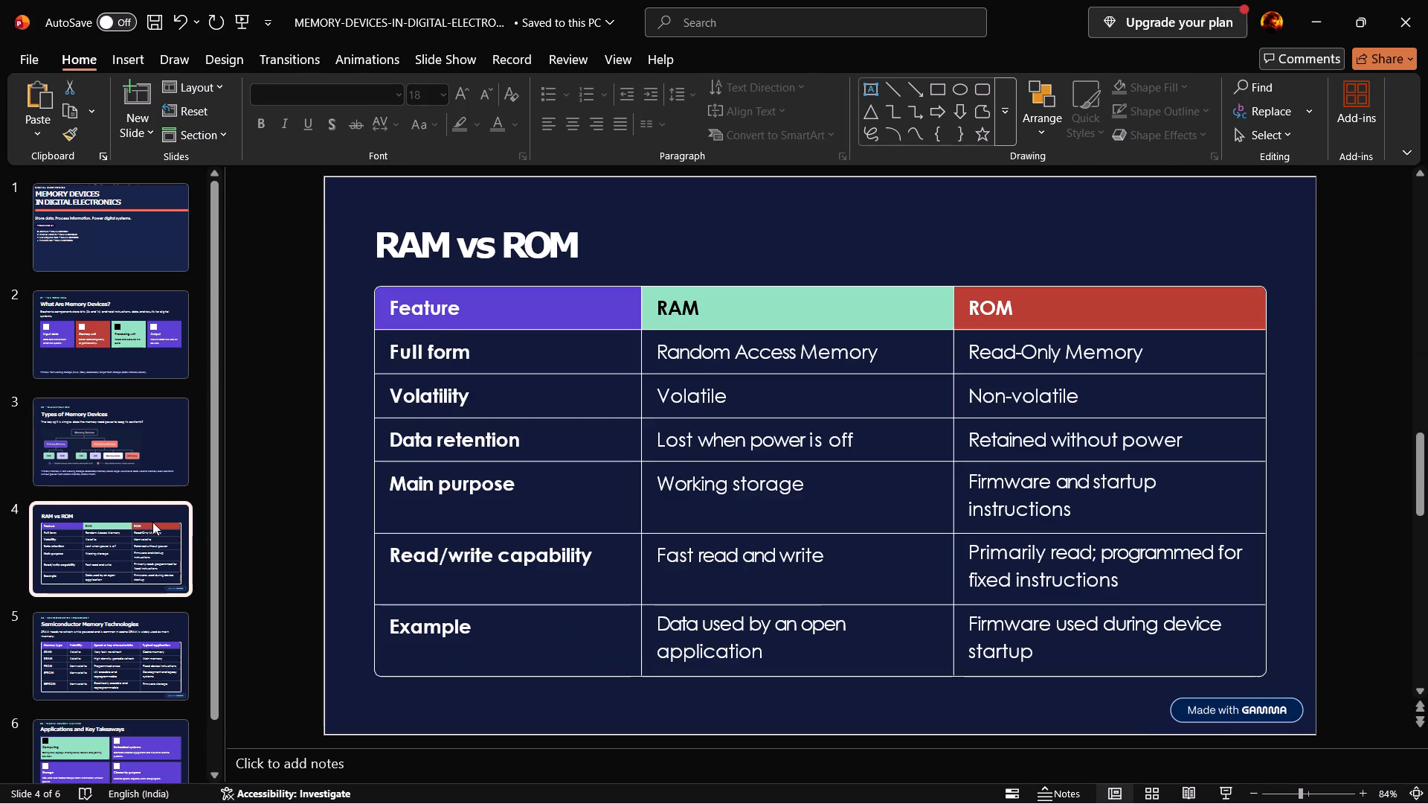
key("ctrl+v")
left_click(674, 702)
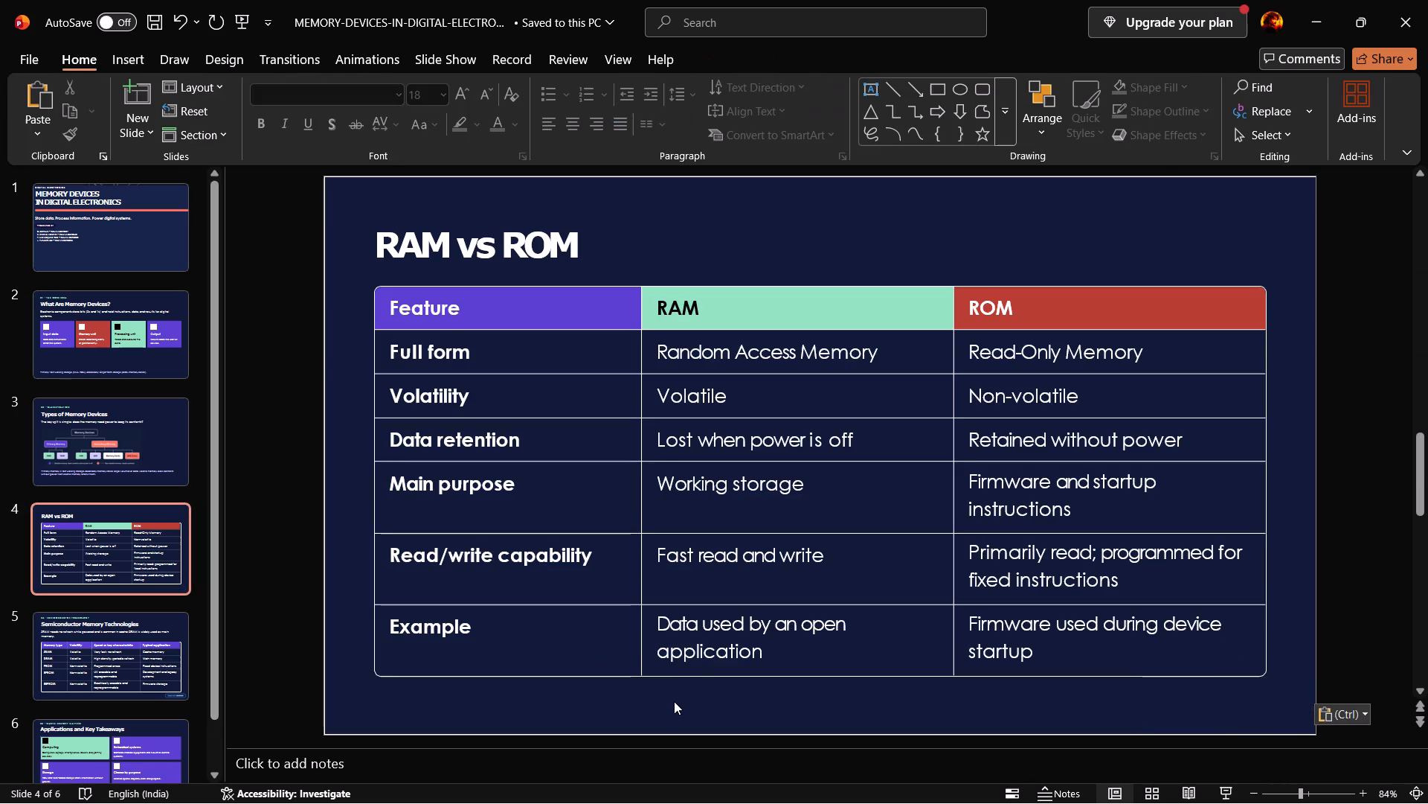
Paste the same background patch onto slides 5 and 6 to cover their Gamma badges.
left_click(109, 634)
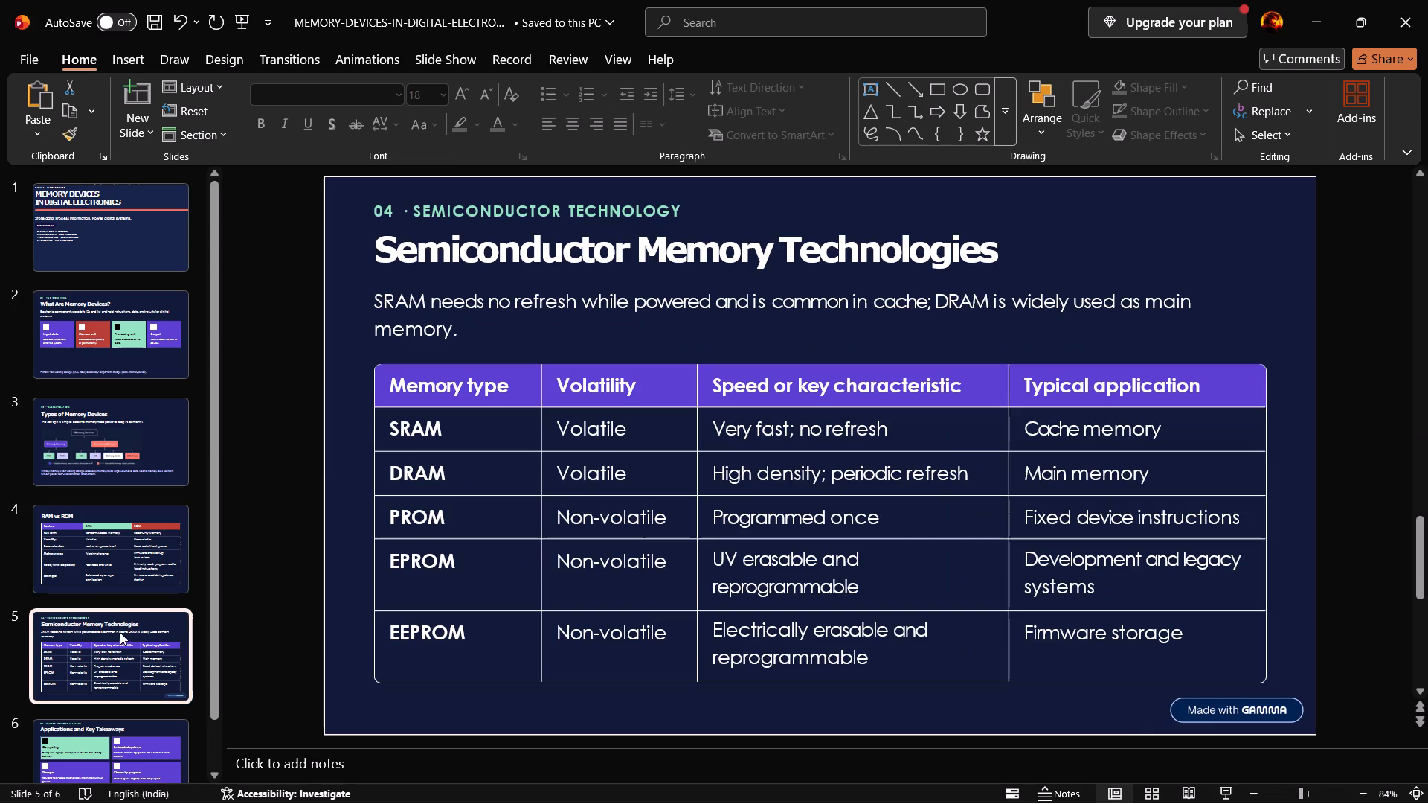
key("ctrl+v")
left_click(1211, 711)
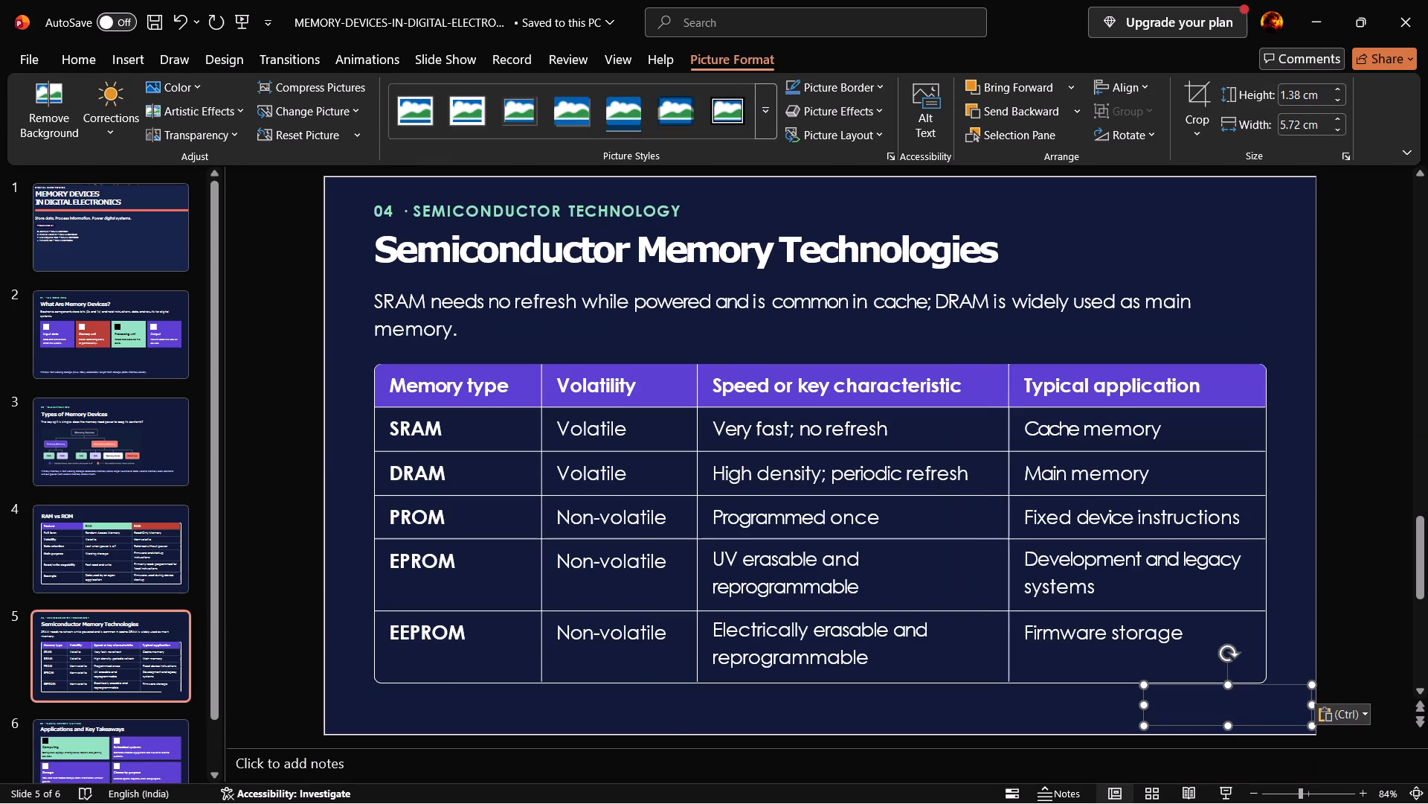
left_click(1052, 716)
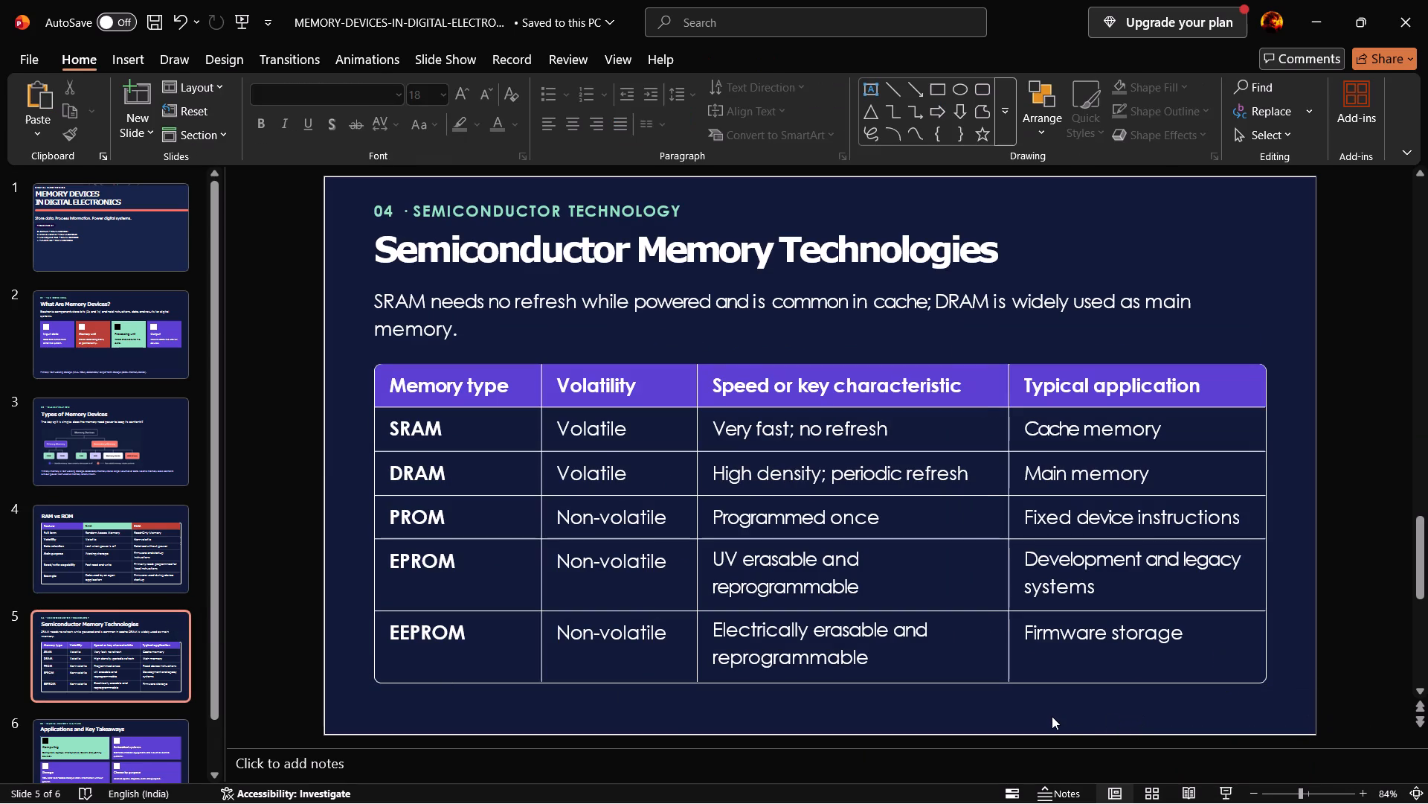
left_click(122, 736)
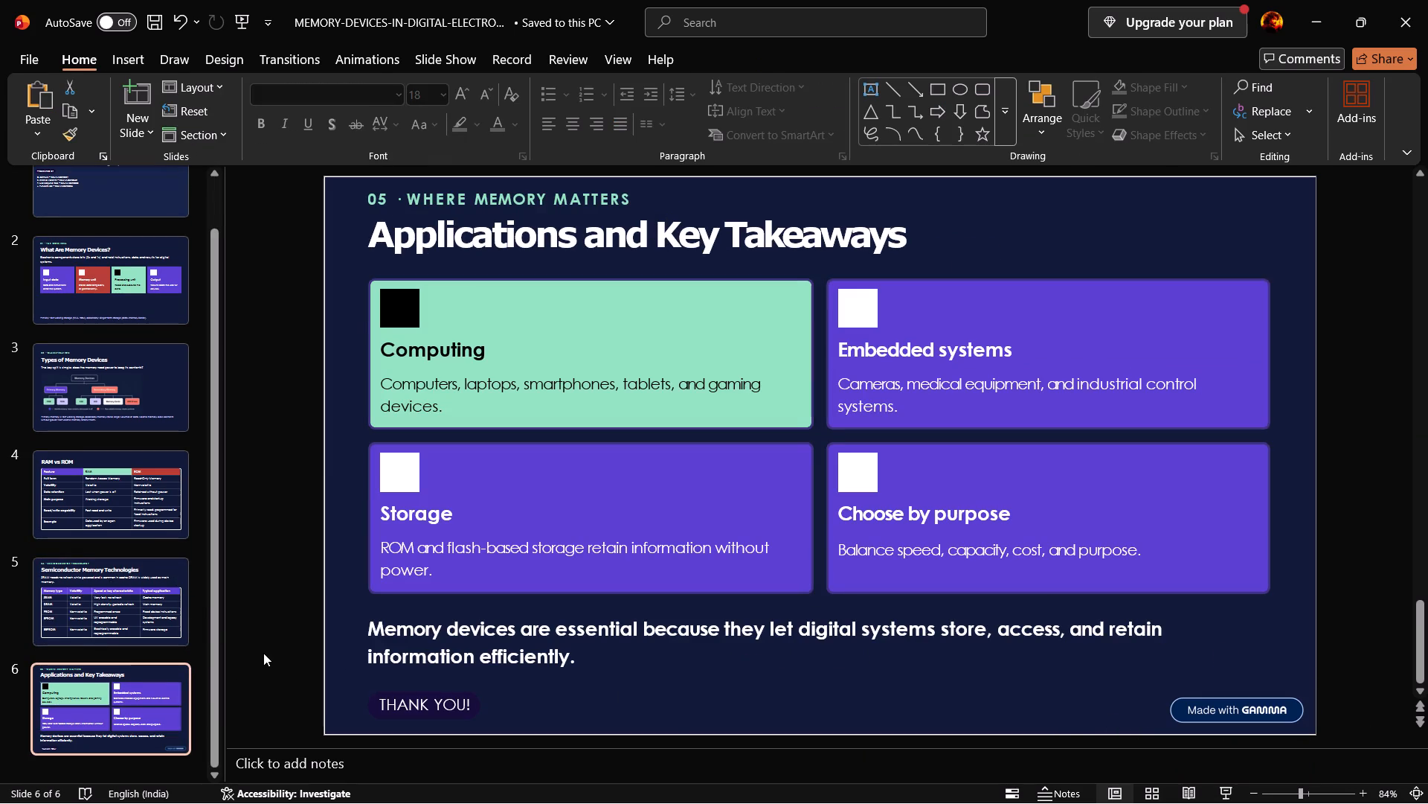
key("ctrl+v")
left_click(683, 712)
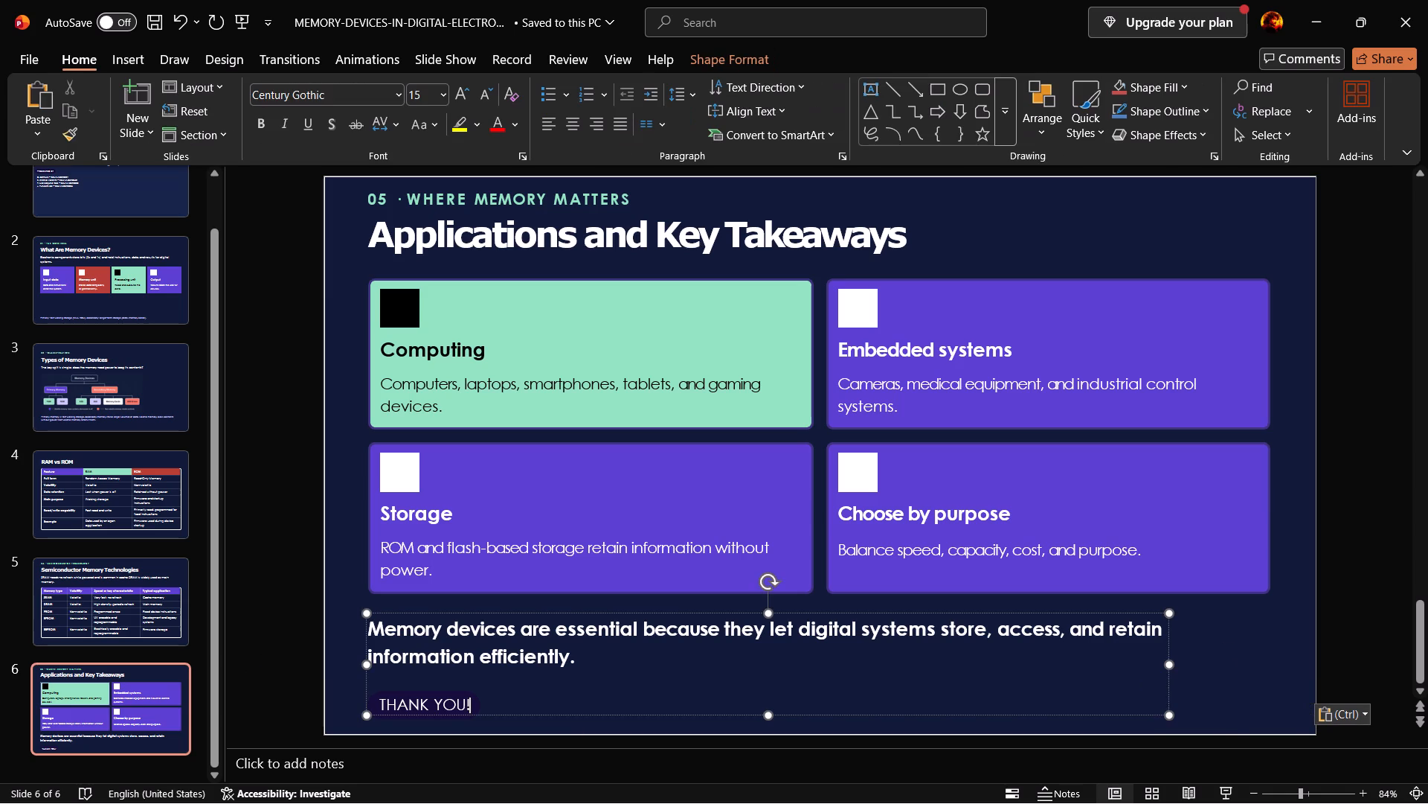
Review the slides from 6 back to 1, checking that every Gamma badge is covered.
scroll(430, 676, "down", 2)
left_click(60, 668)
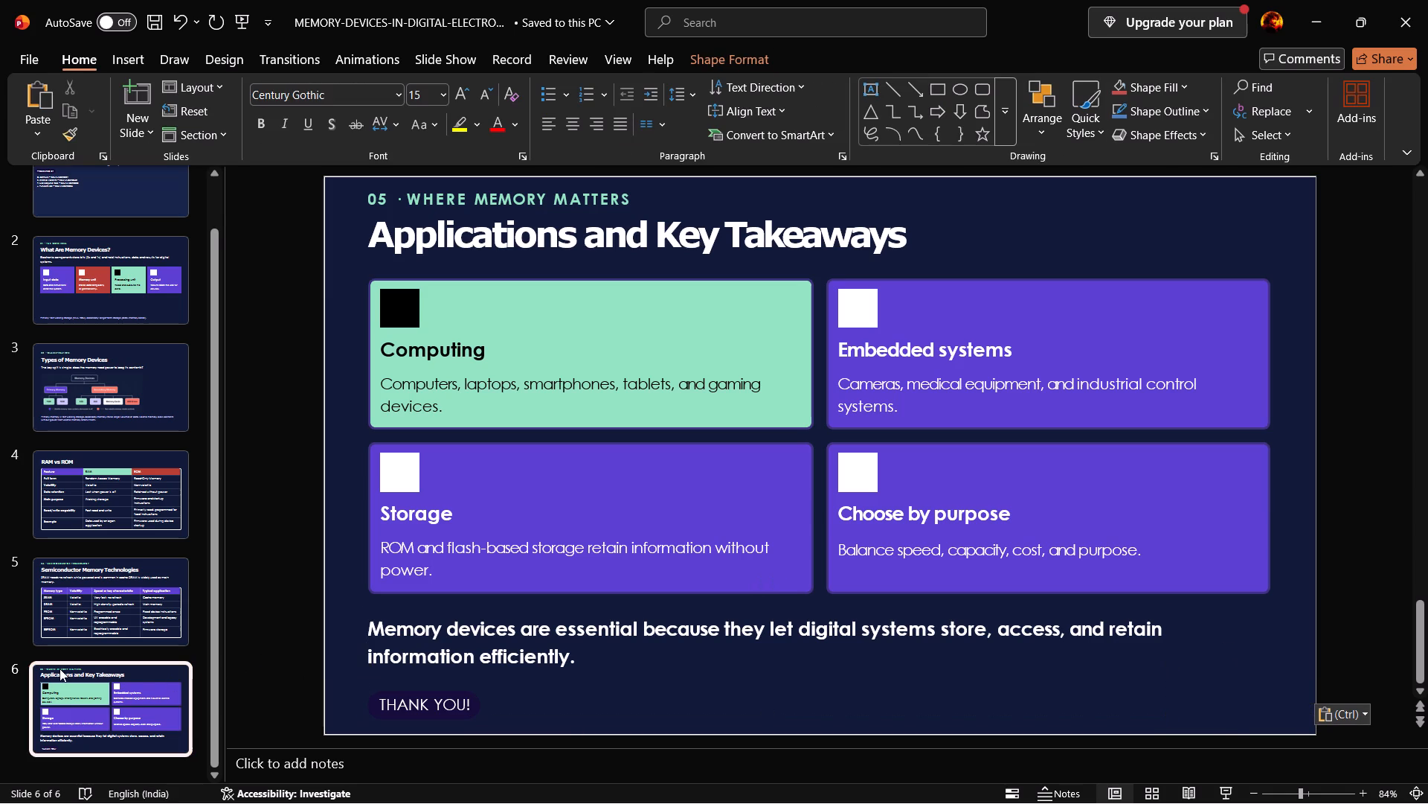
left_click(97, 591)
left_click(84, 490)
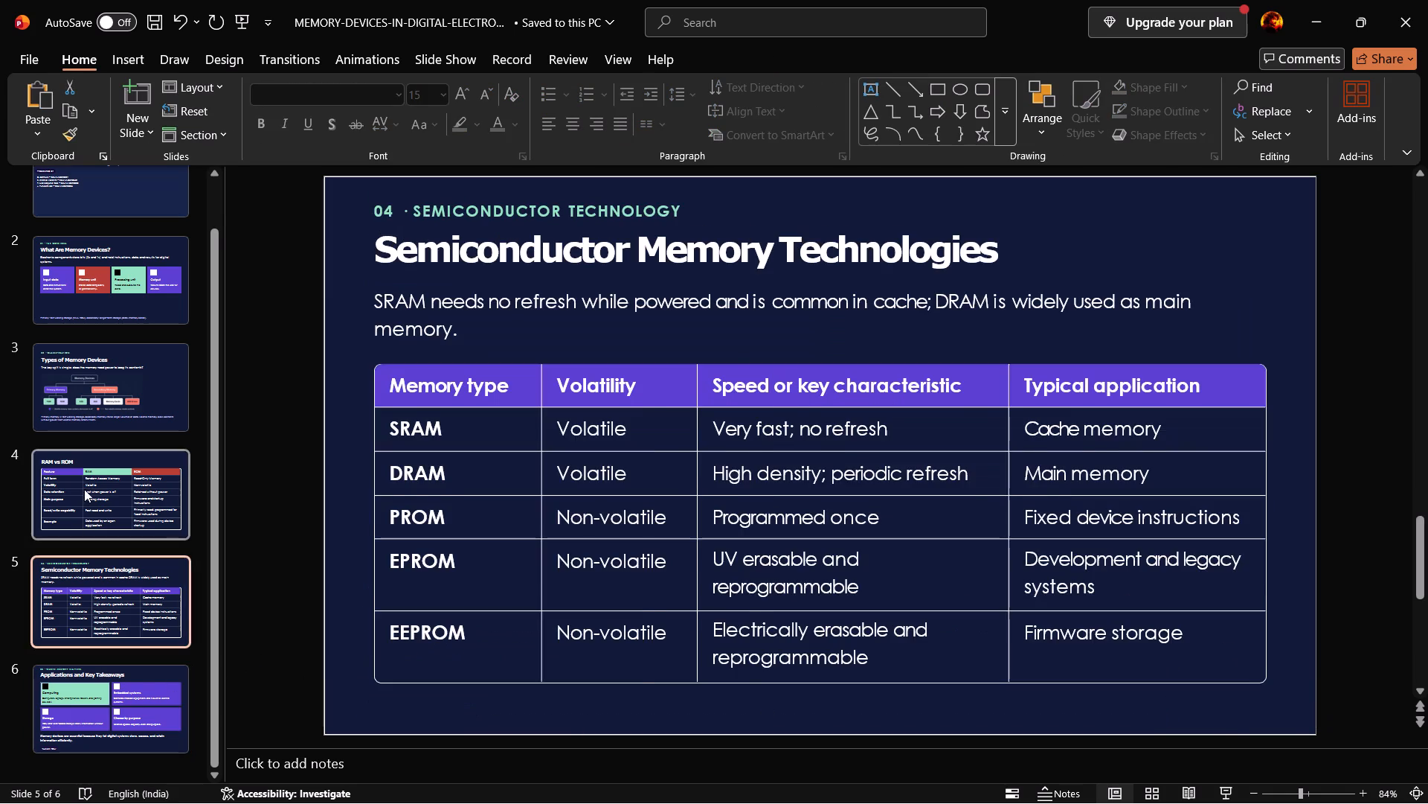
left_click_drag(88, 402, 88, 393)
left_click(89, 303)
left_click(110, 188)
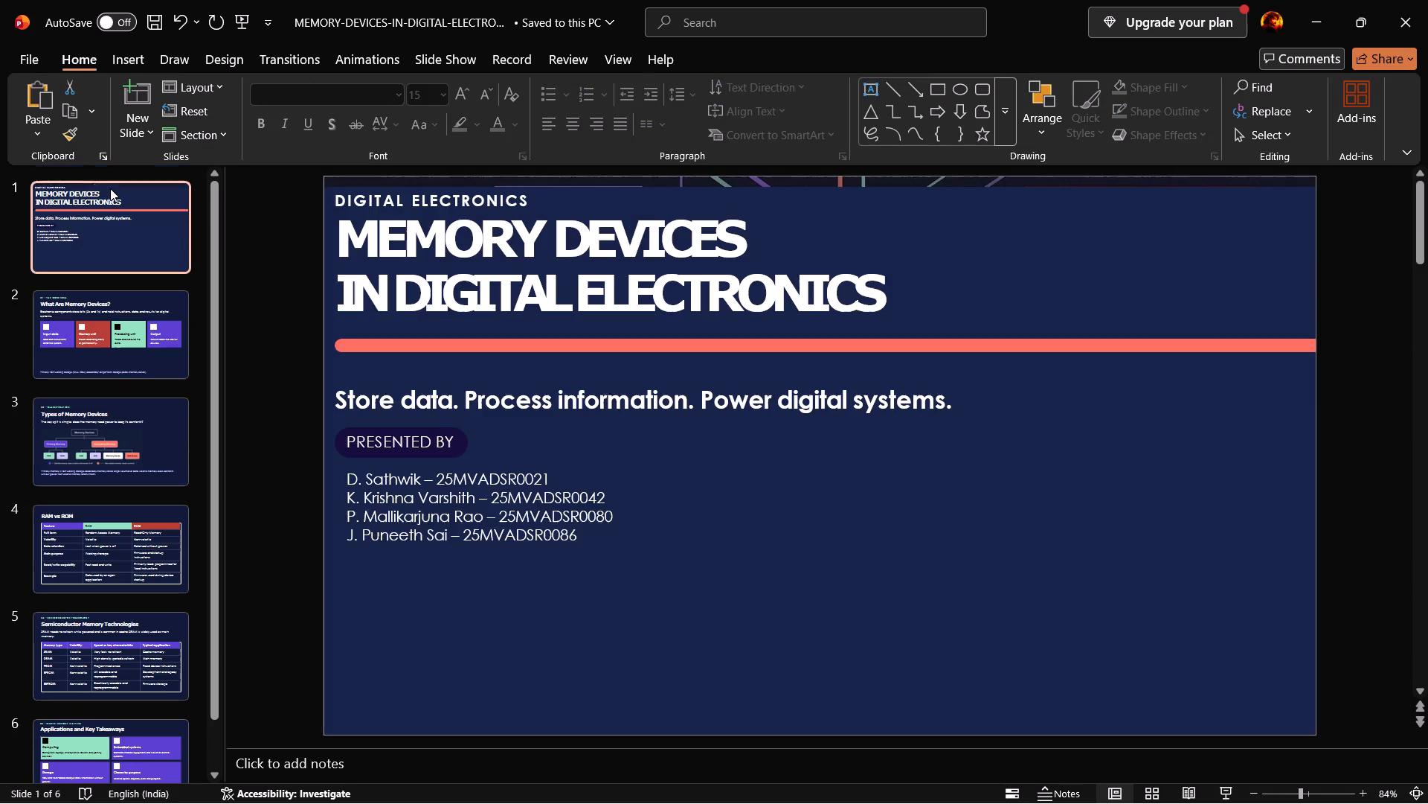
scroll(110, 190, "up", 2)
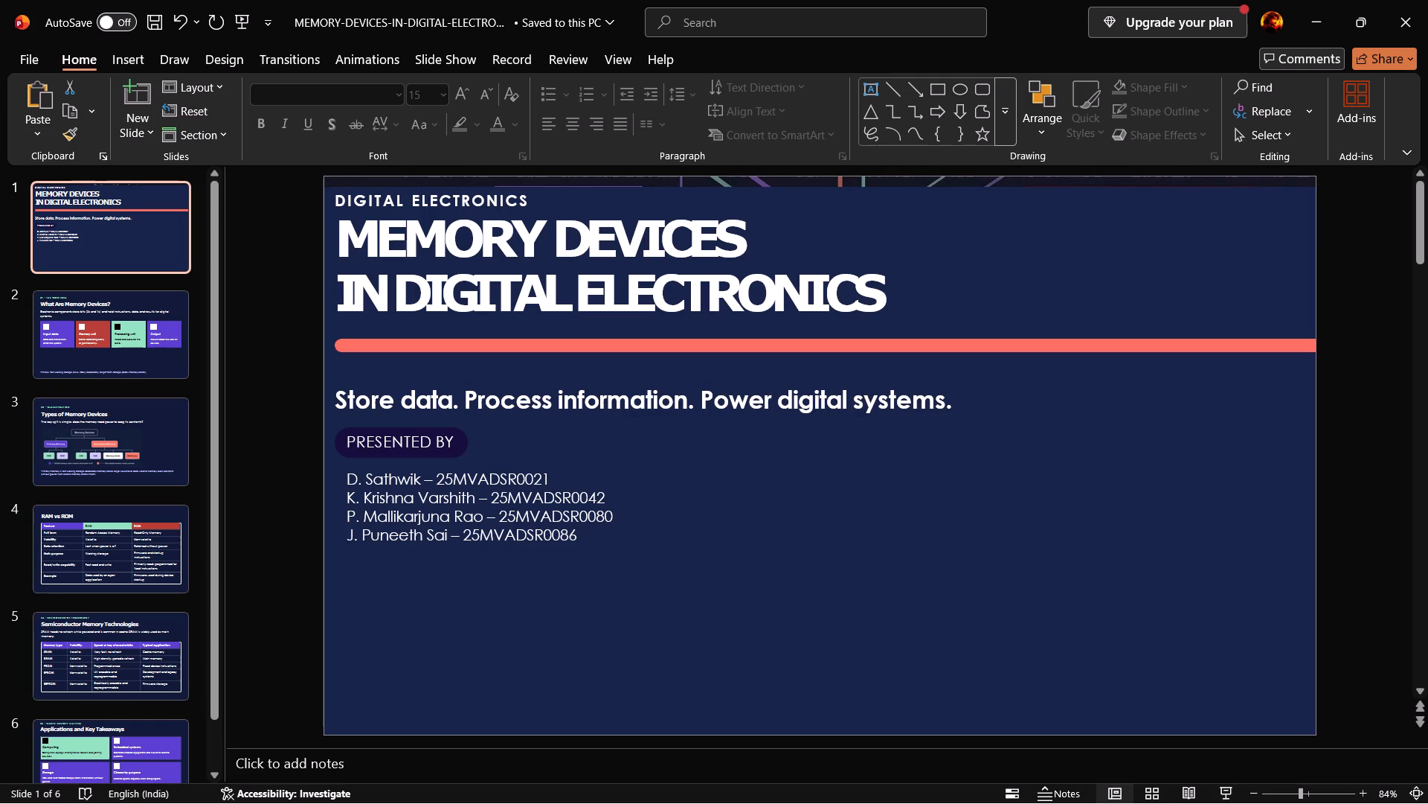
Save the Memory Devices presentation and close it.
key("ctrl+s")
left_click(1427, 0)
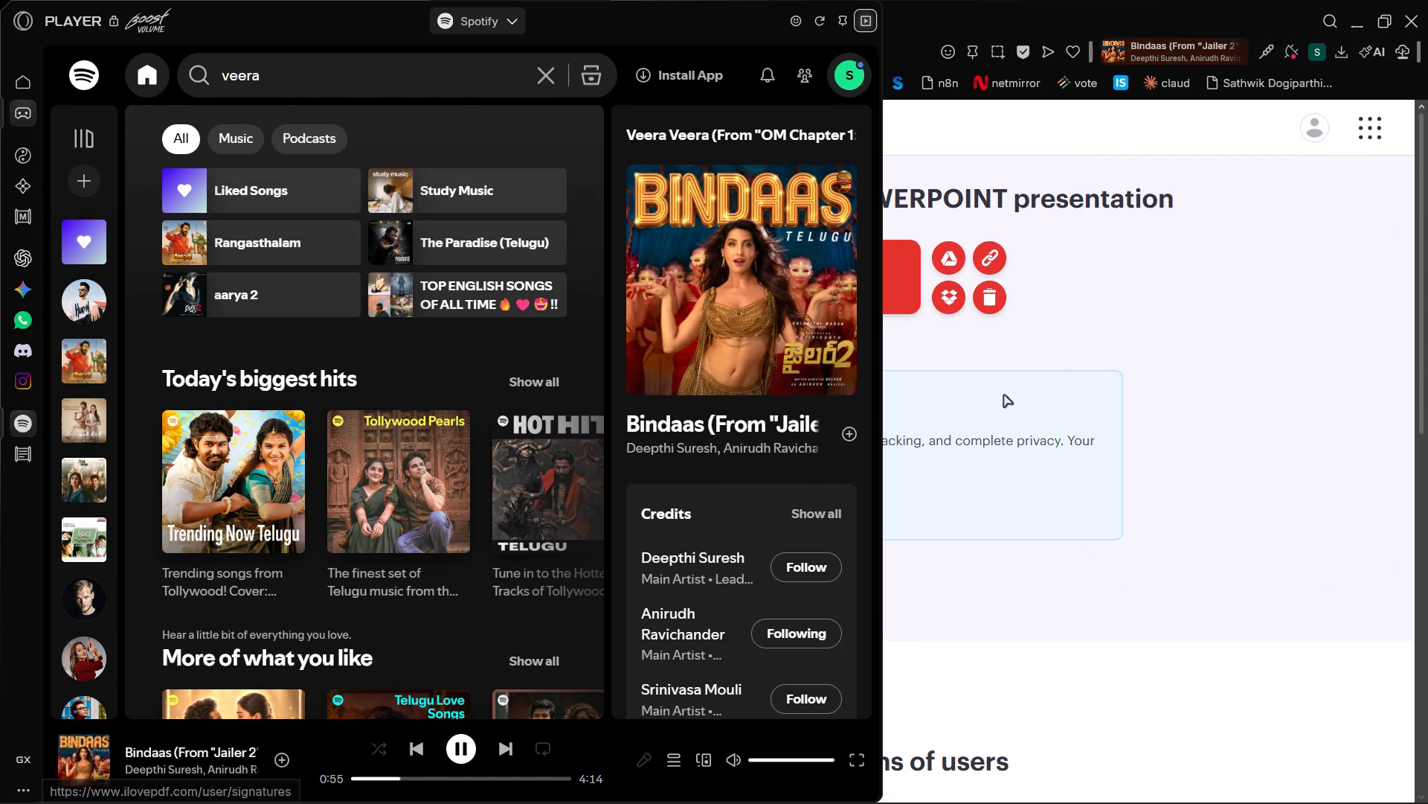
In Opera GX, skip forward two songs in the Spotify player and dismiss the player to return to the iLovePDF page.
left_click(506, 745)
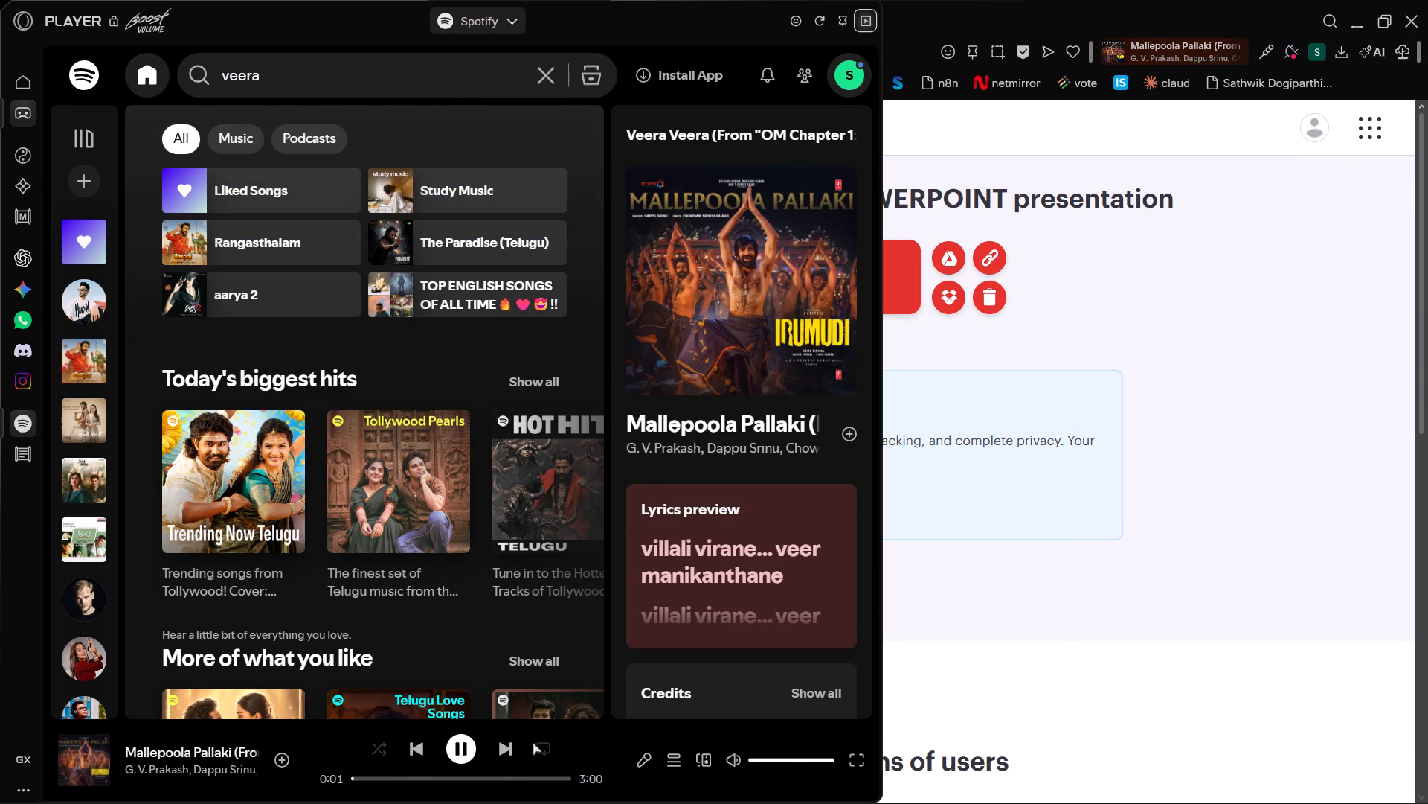
left_click(497, 741)
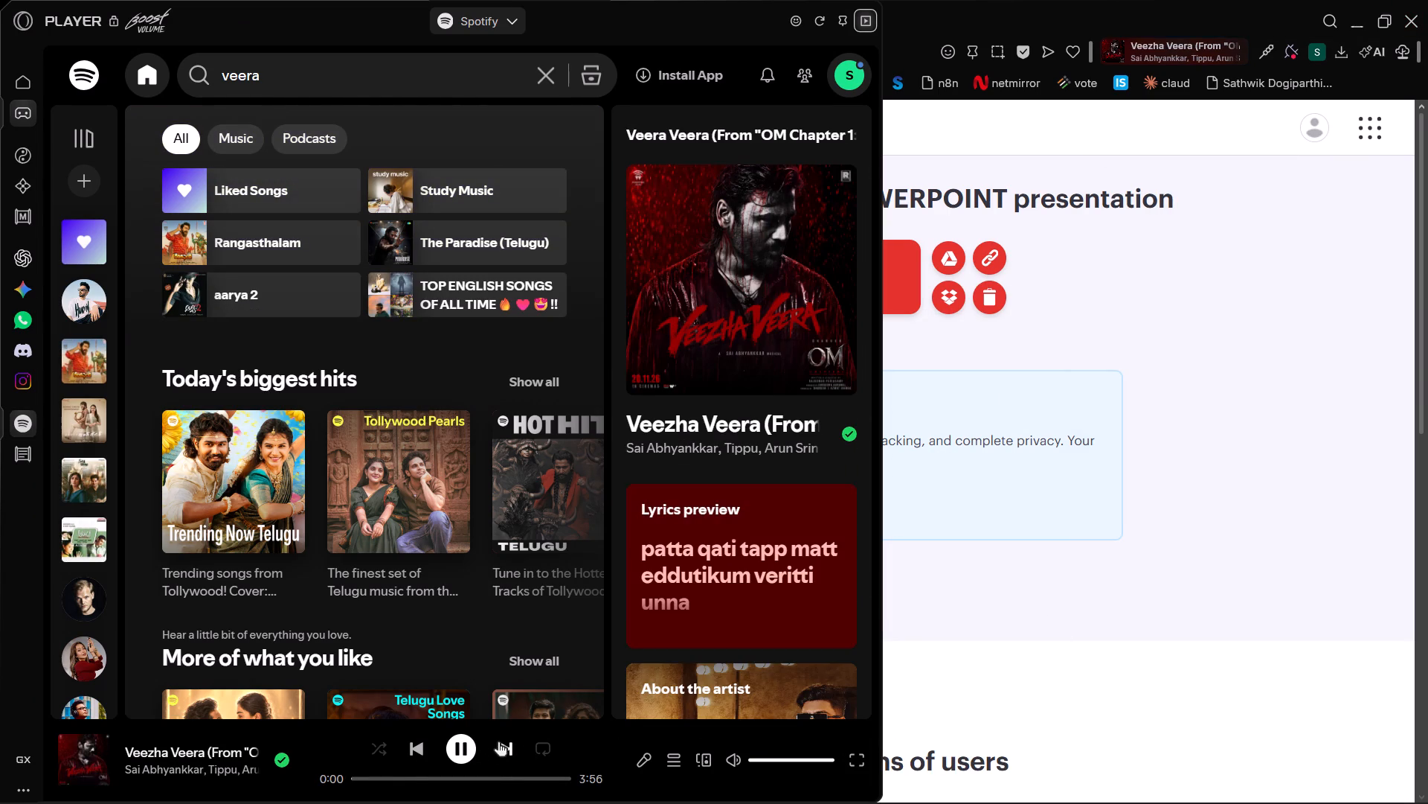
left_click(1279, 519)
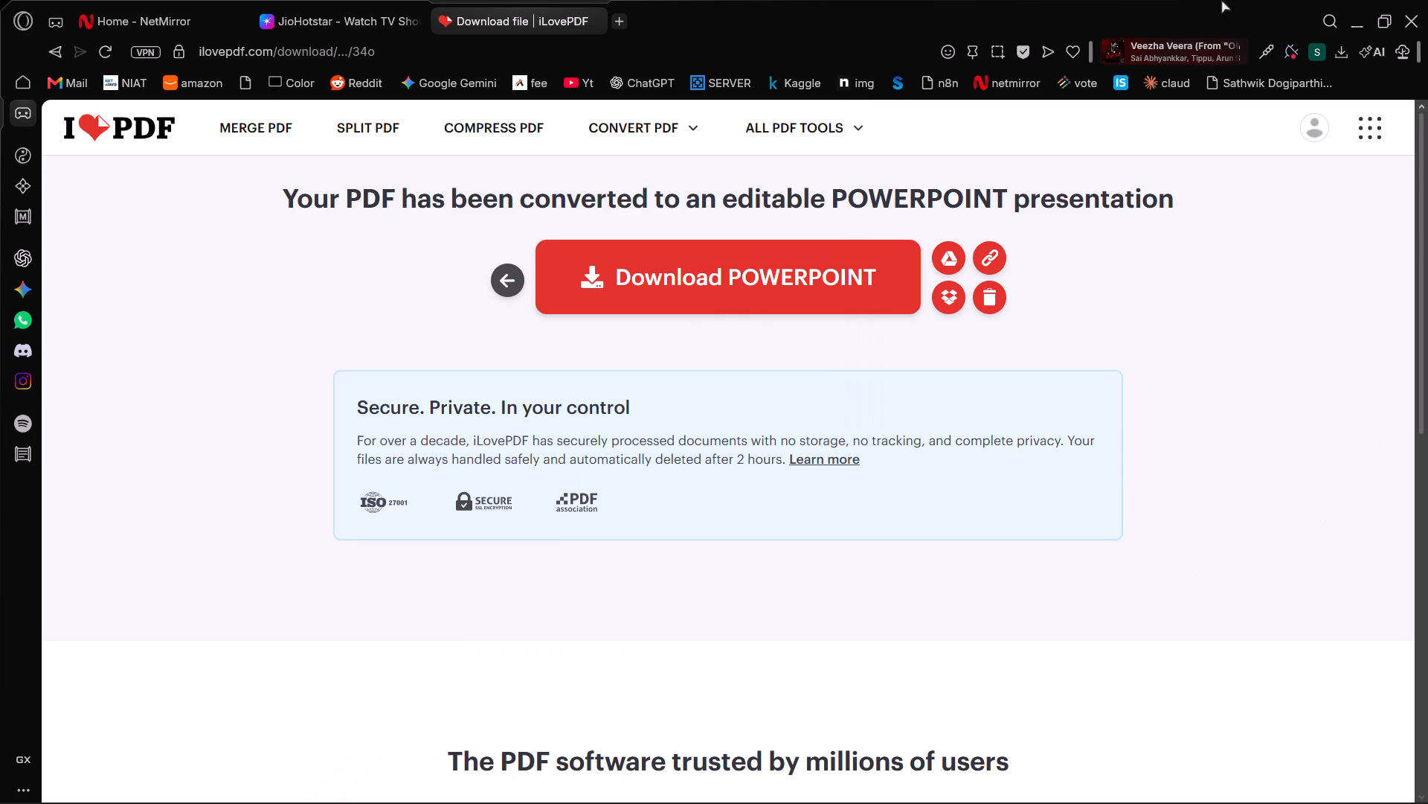
In File Explorer's Downloads folder, delete the source MEMORY-DEVICES-IN-DIGITAL-ELECTRONICS PDF.
left_click(1171, 51)
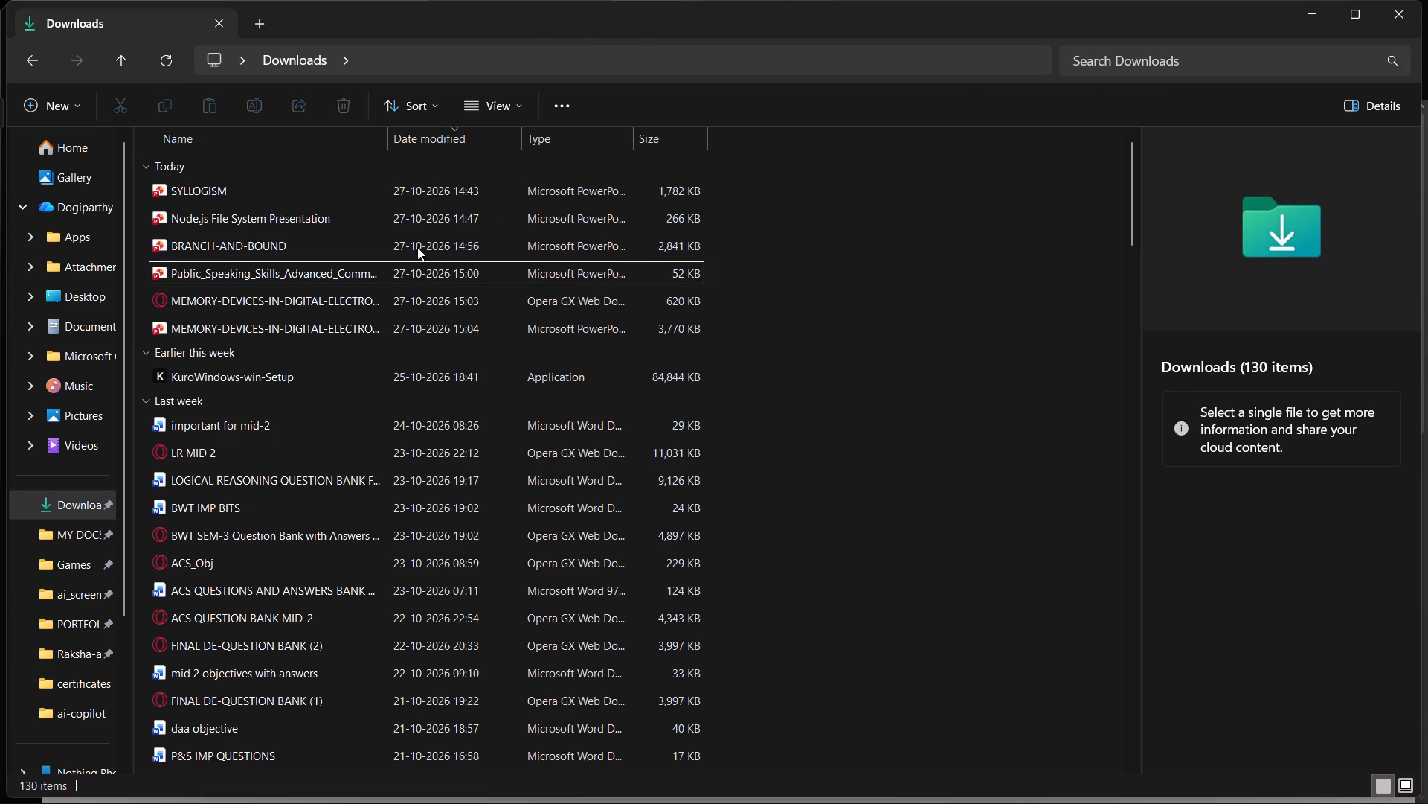
left_click(328, 299)
key("Delete")
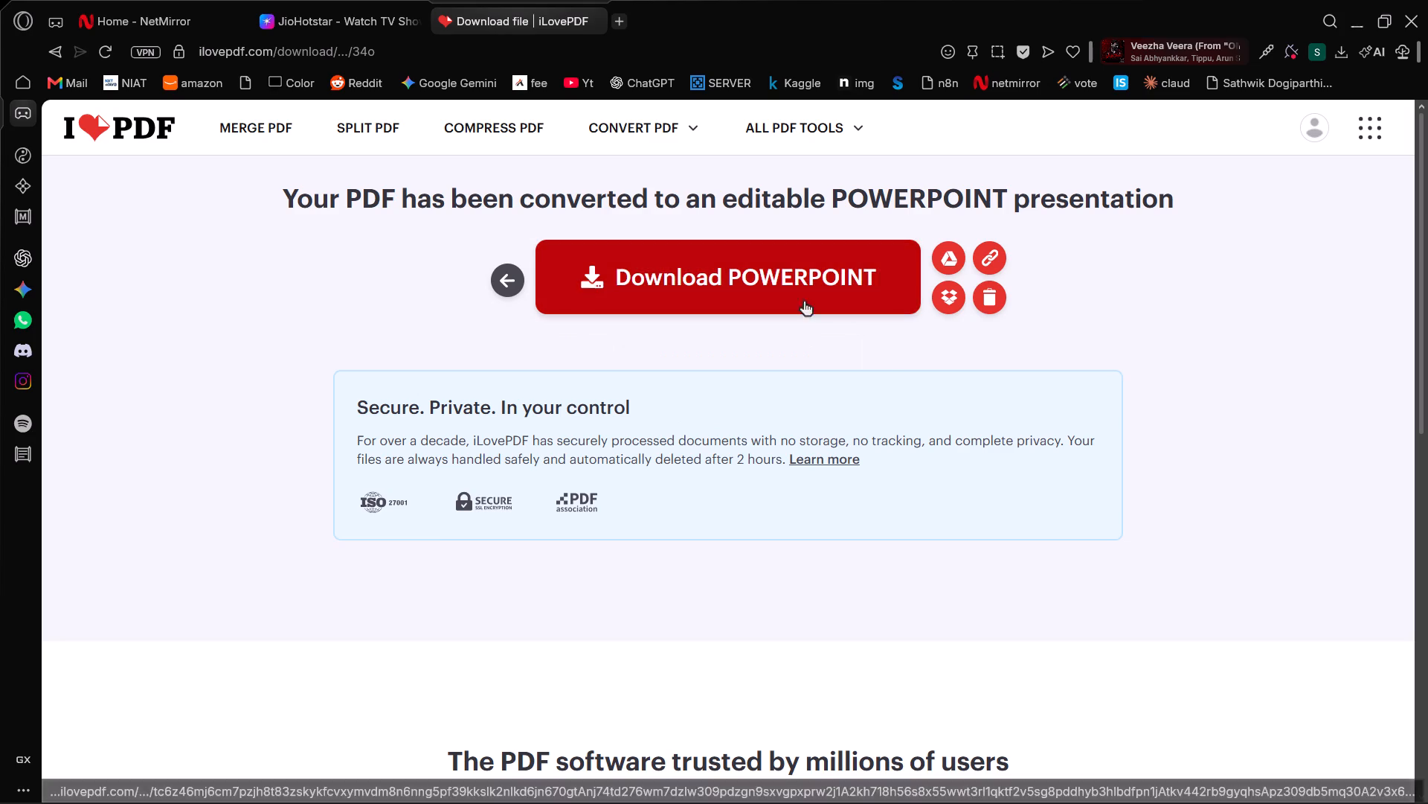
Return from the finished conversion to iLovePDF's PDF to PowerPoint upload page.
left_click(512, 279)
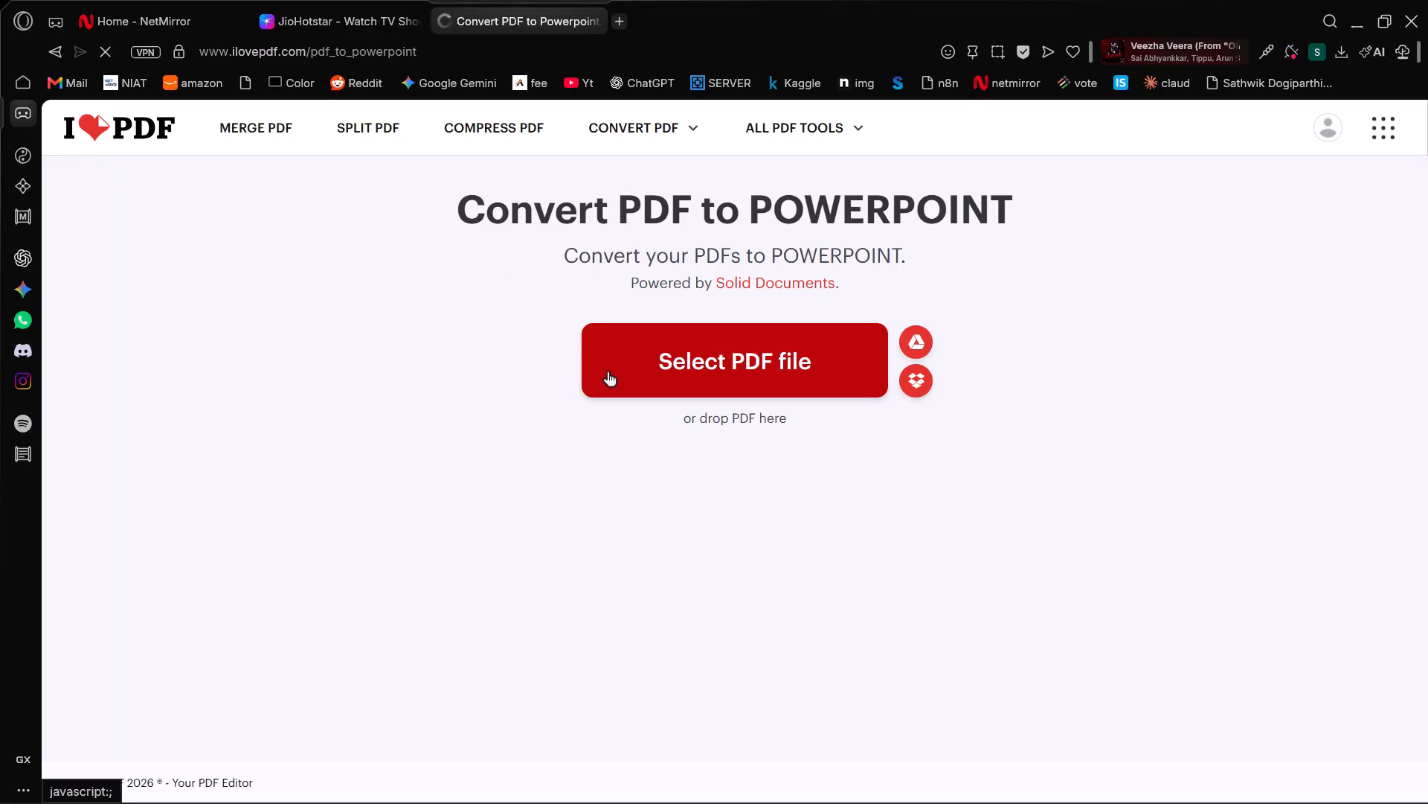
left_click(641, 348)
left_click(428, 515)
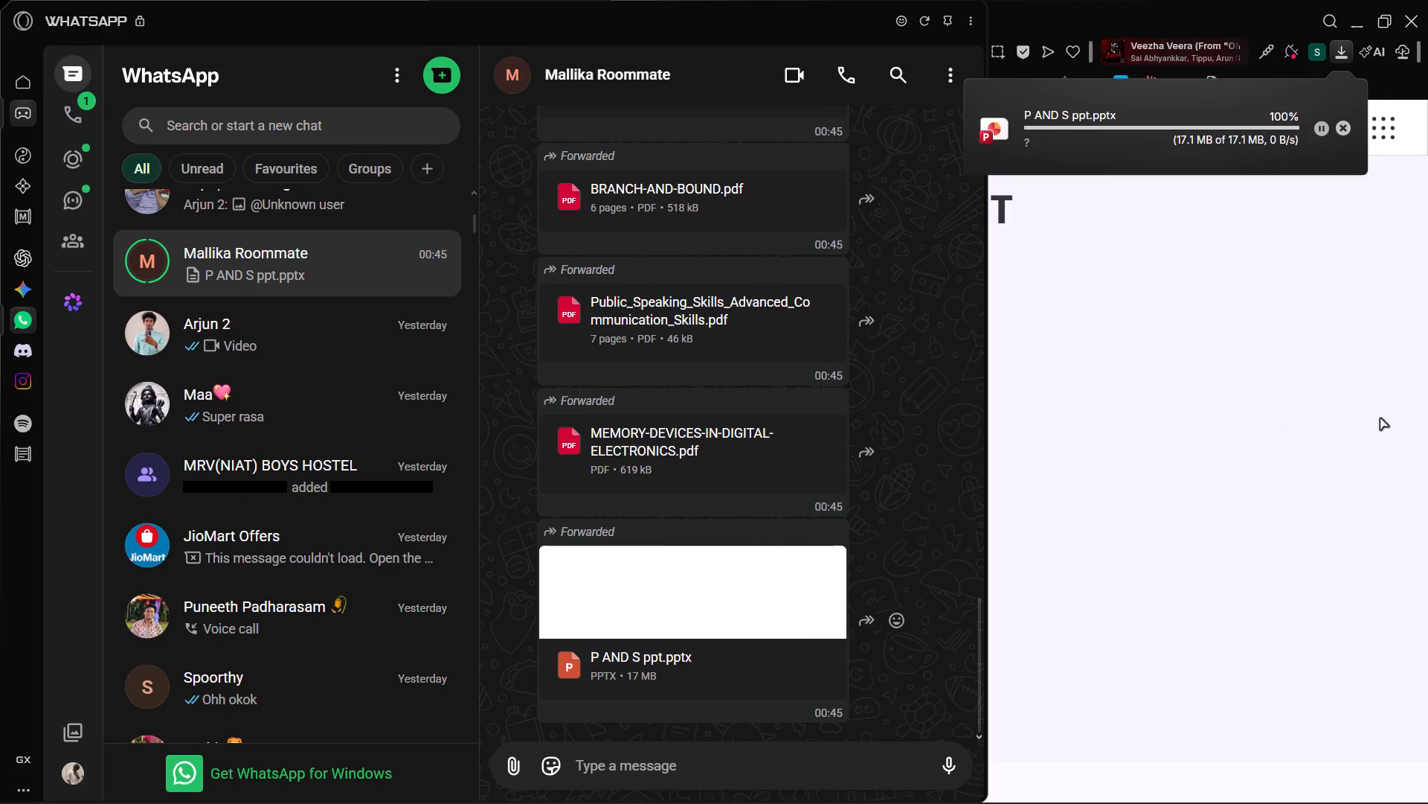
left_click(1165, 351)
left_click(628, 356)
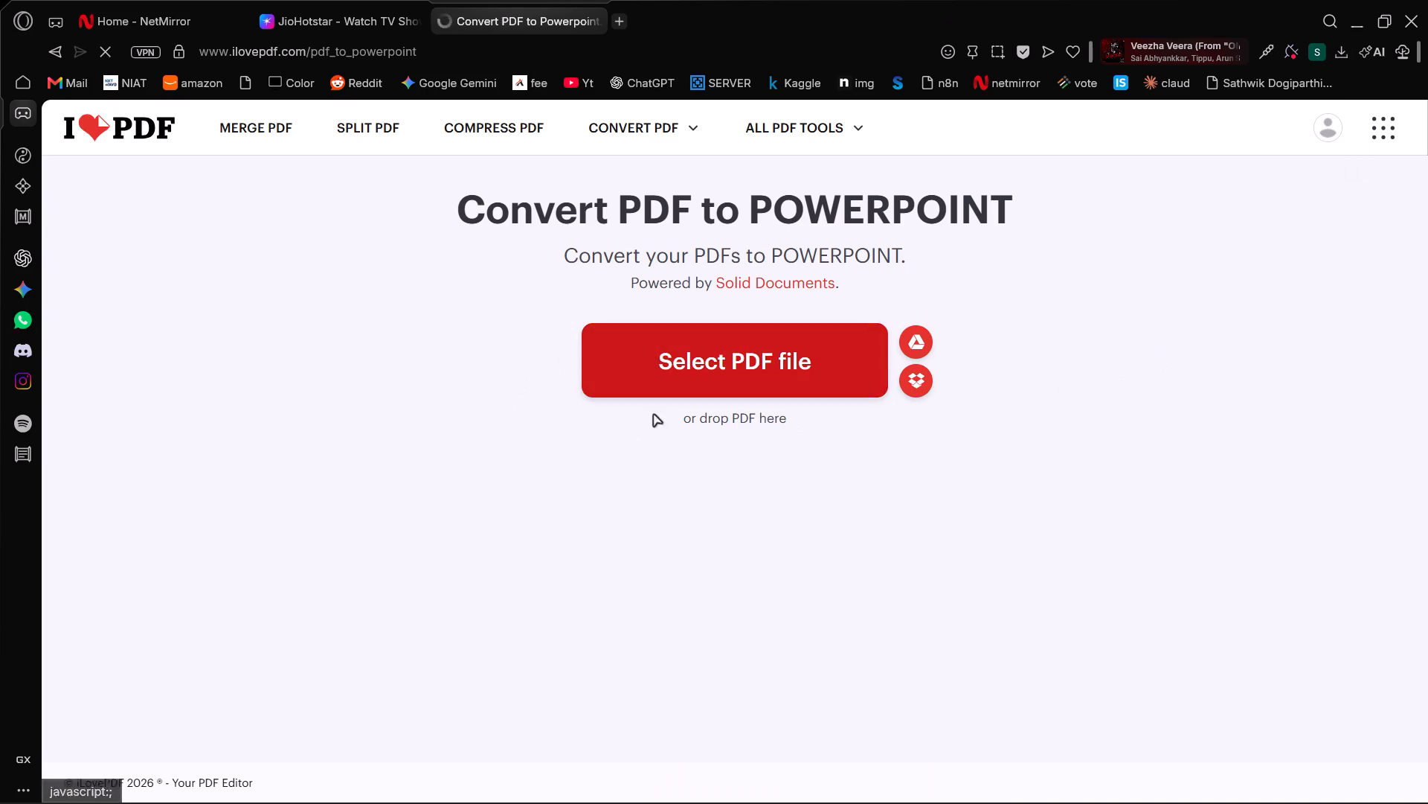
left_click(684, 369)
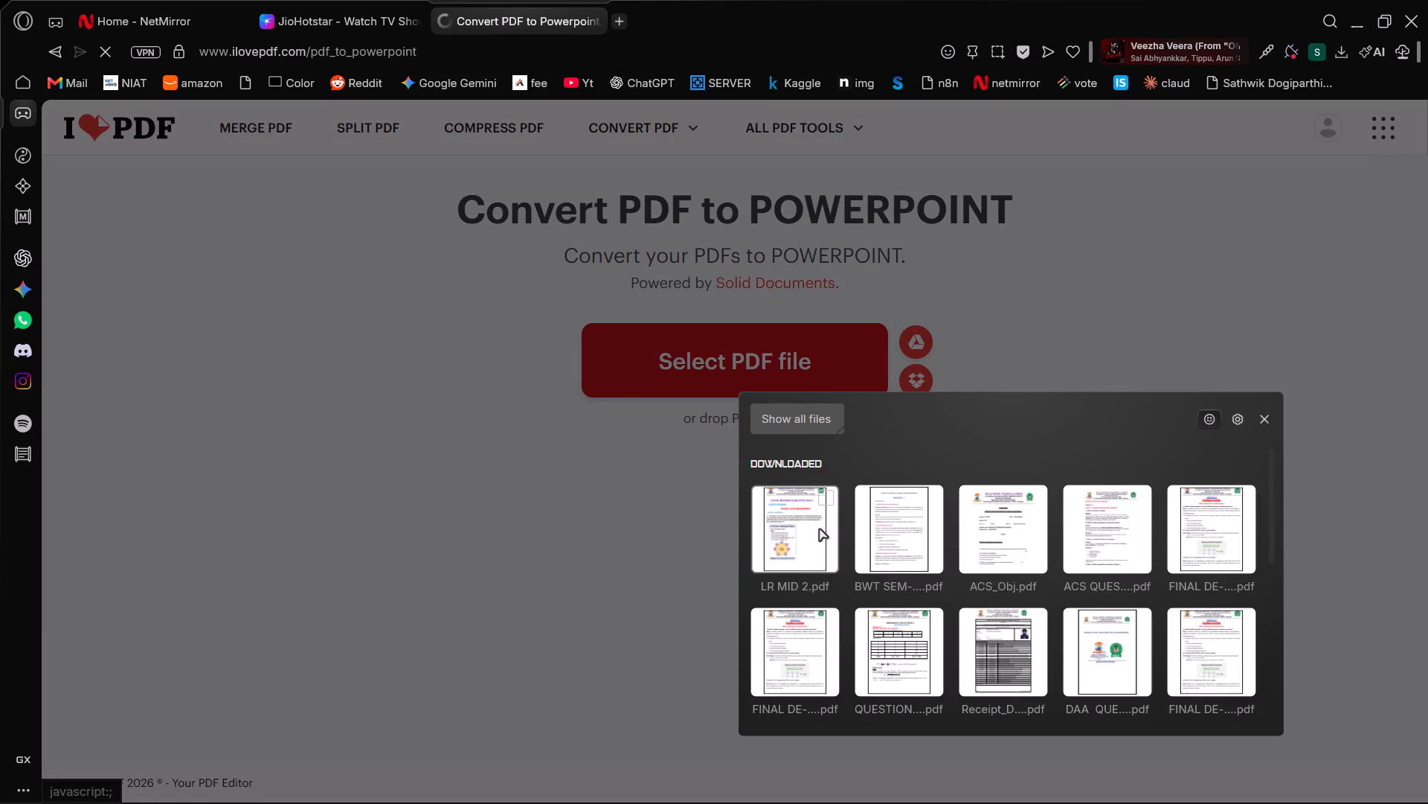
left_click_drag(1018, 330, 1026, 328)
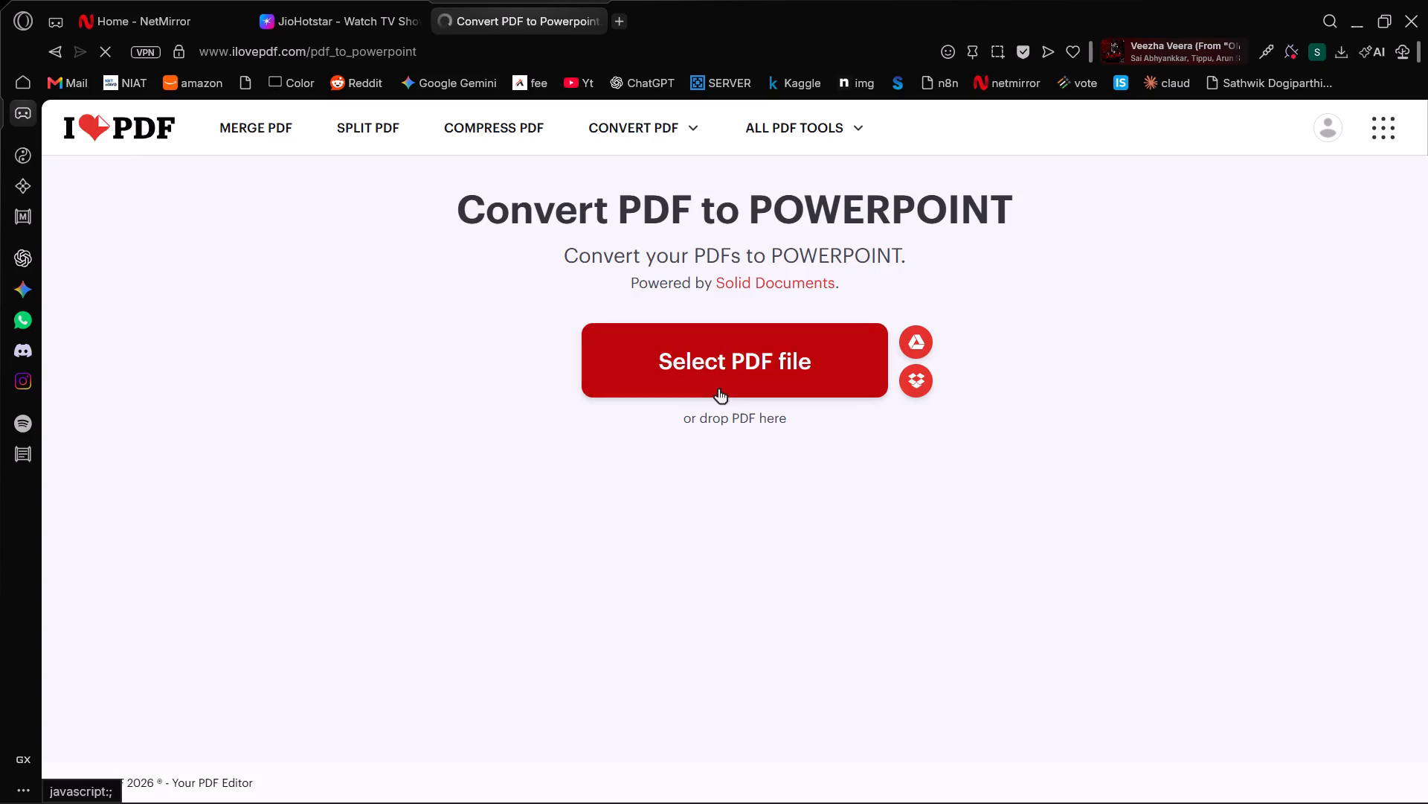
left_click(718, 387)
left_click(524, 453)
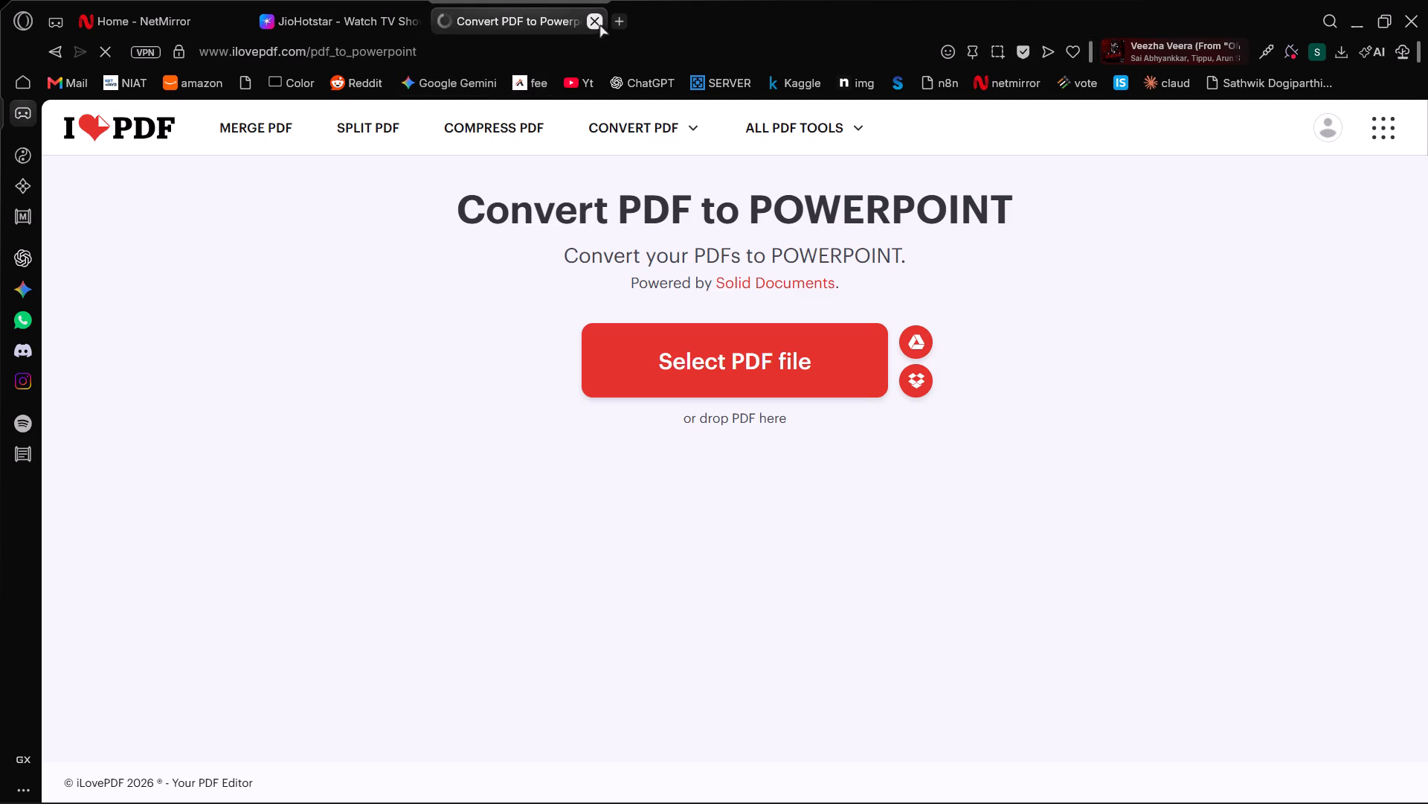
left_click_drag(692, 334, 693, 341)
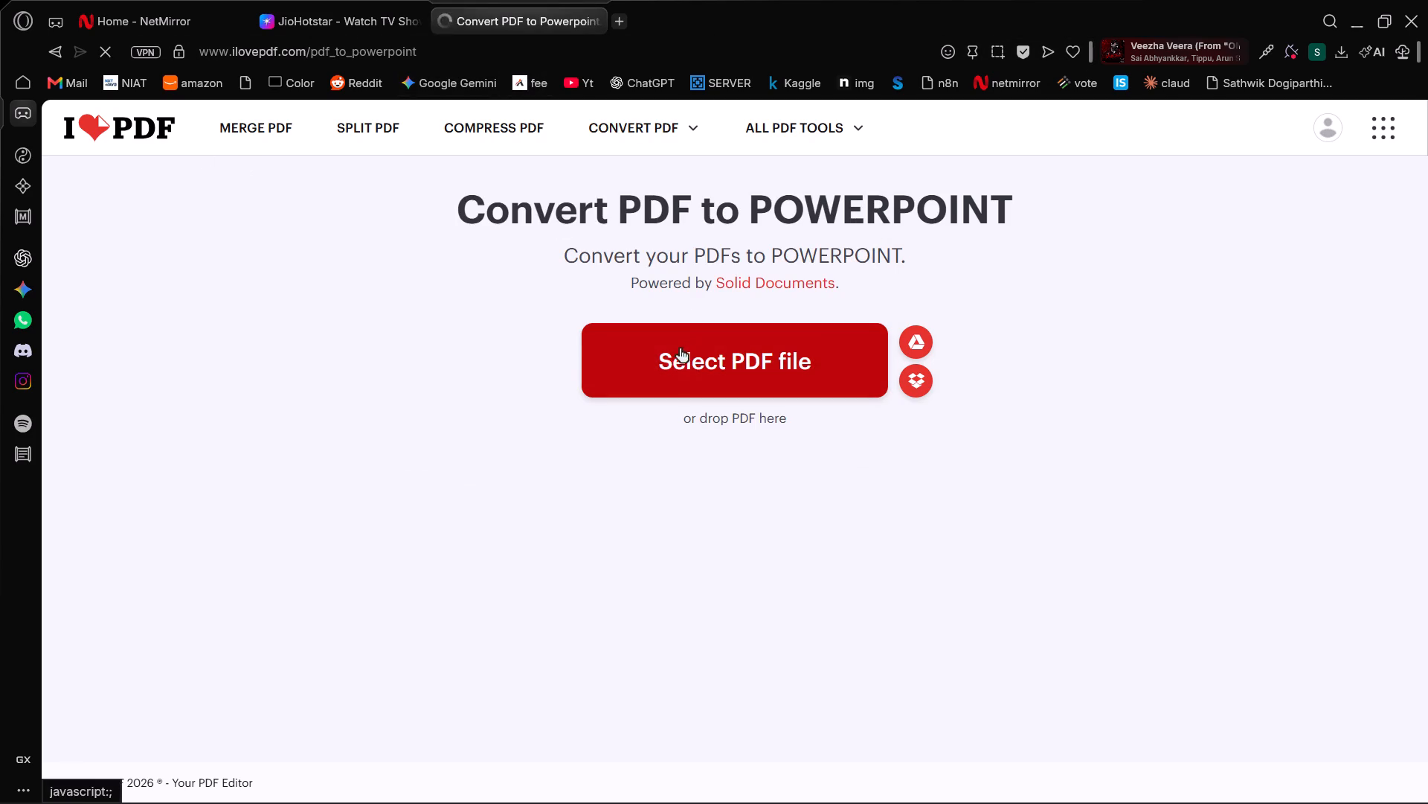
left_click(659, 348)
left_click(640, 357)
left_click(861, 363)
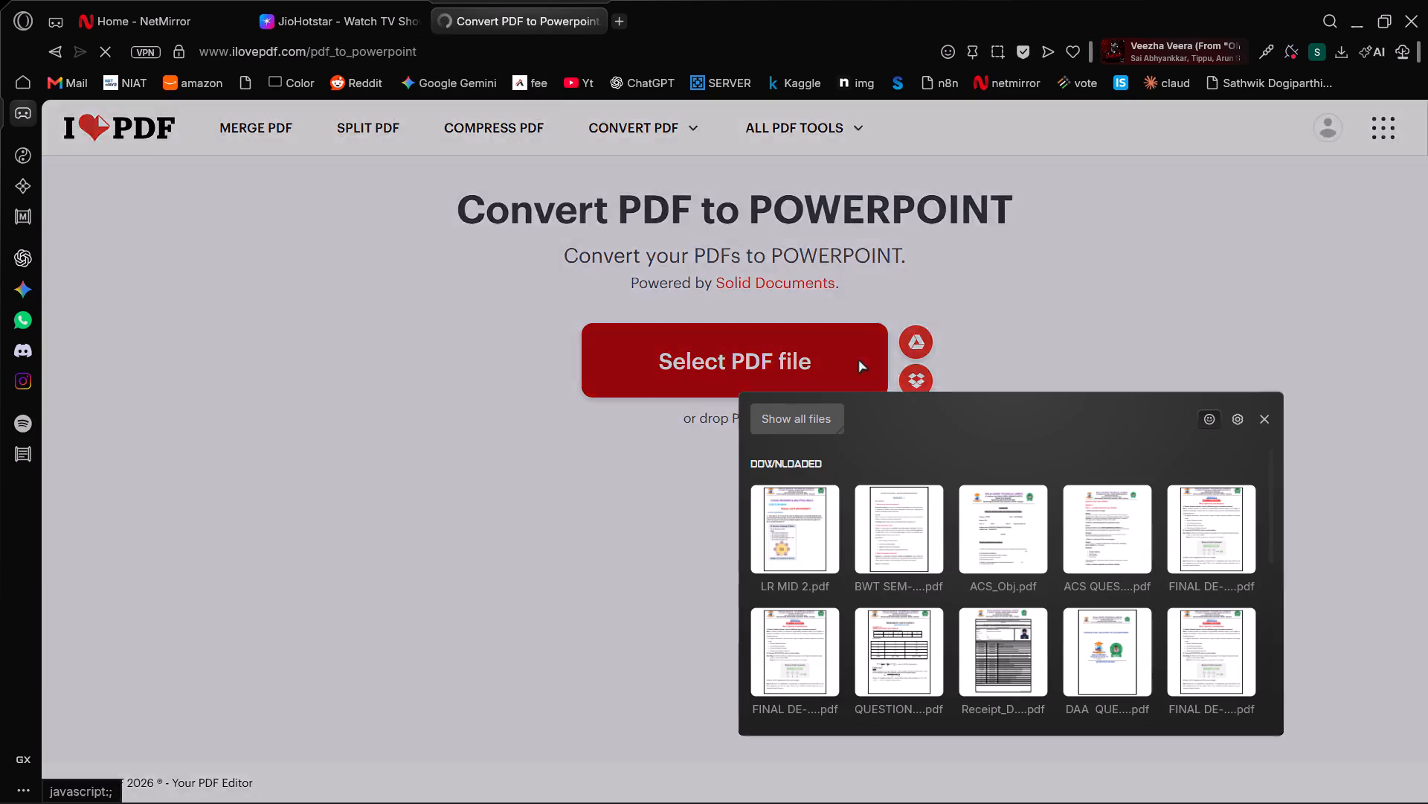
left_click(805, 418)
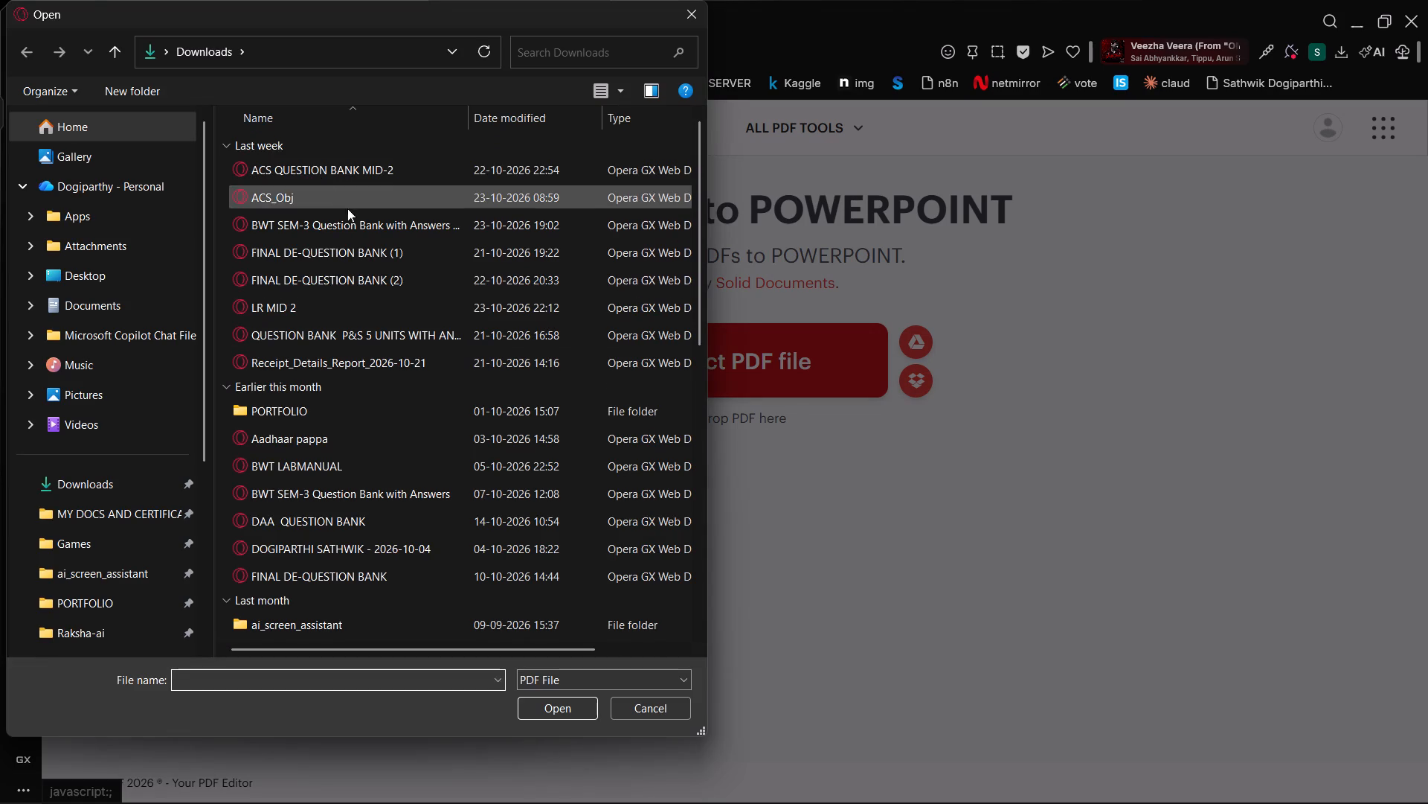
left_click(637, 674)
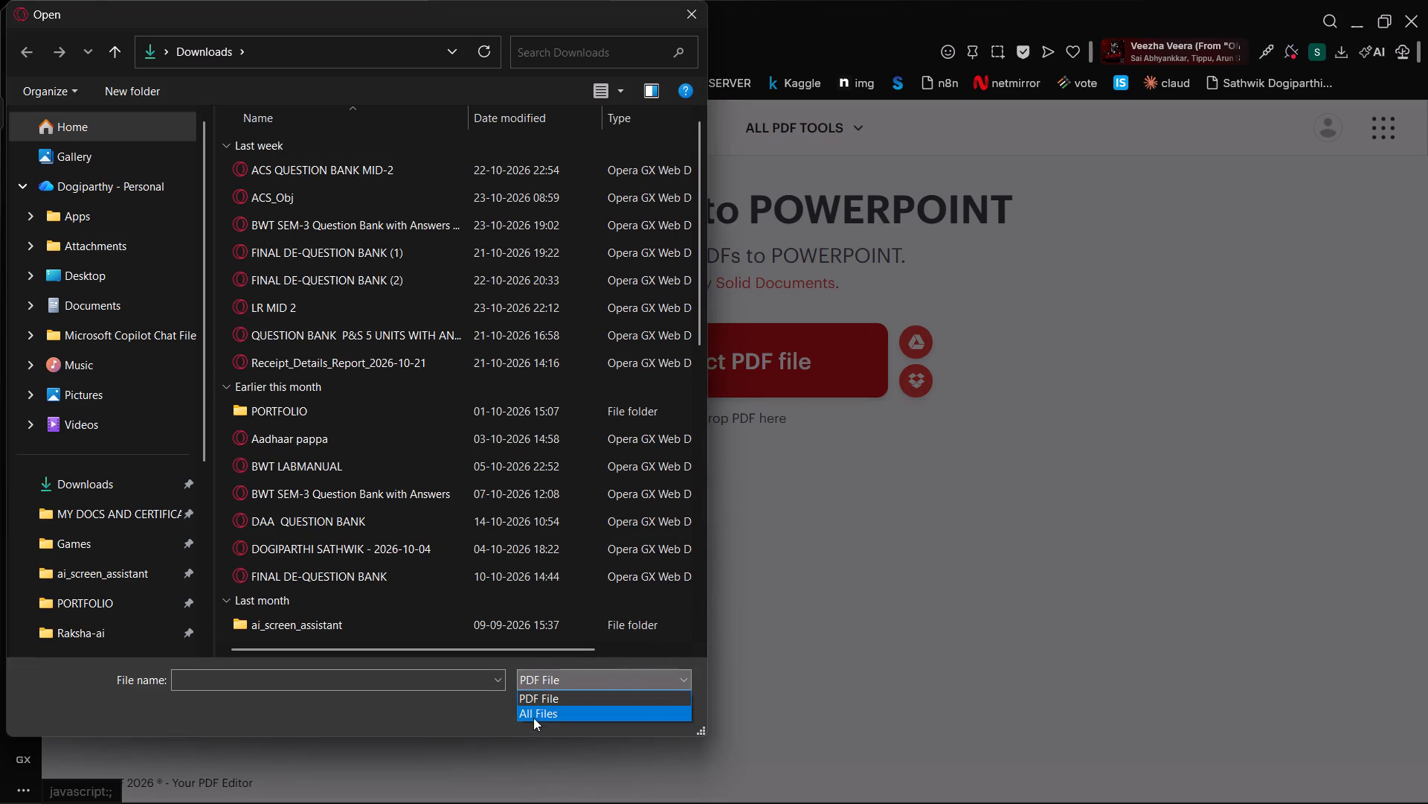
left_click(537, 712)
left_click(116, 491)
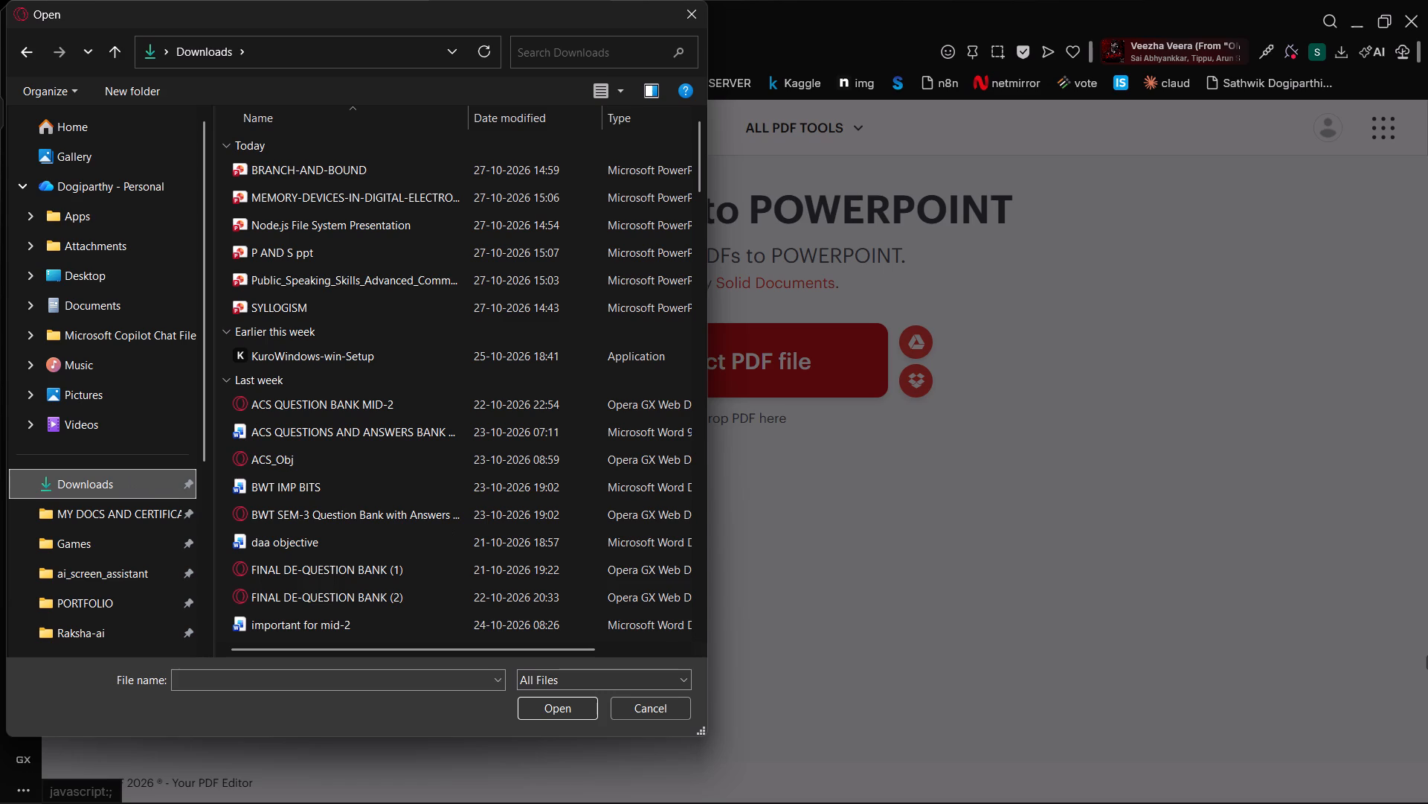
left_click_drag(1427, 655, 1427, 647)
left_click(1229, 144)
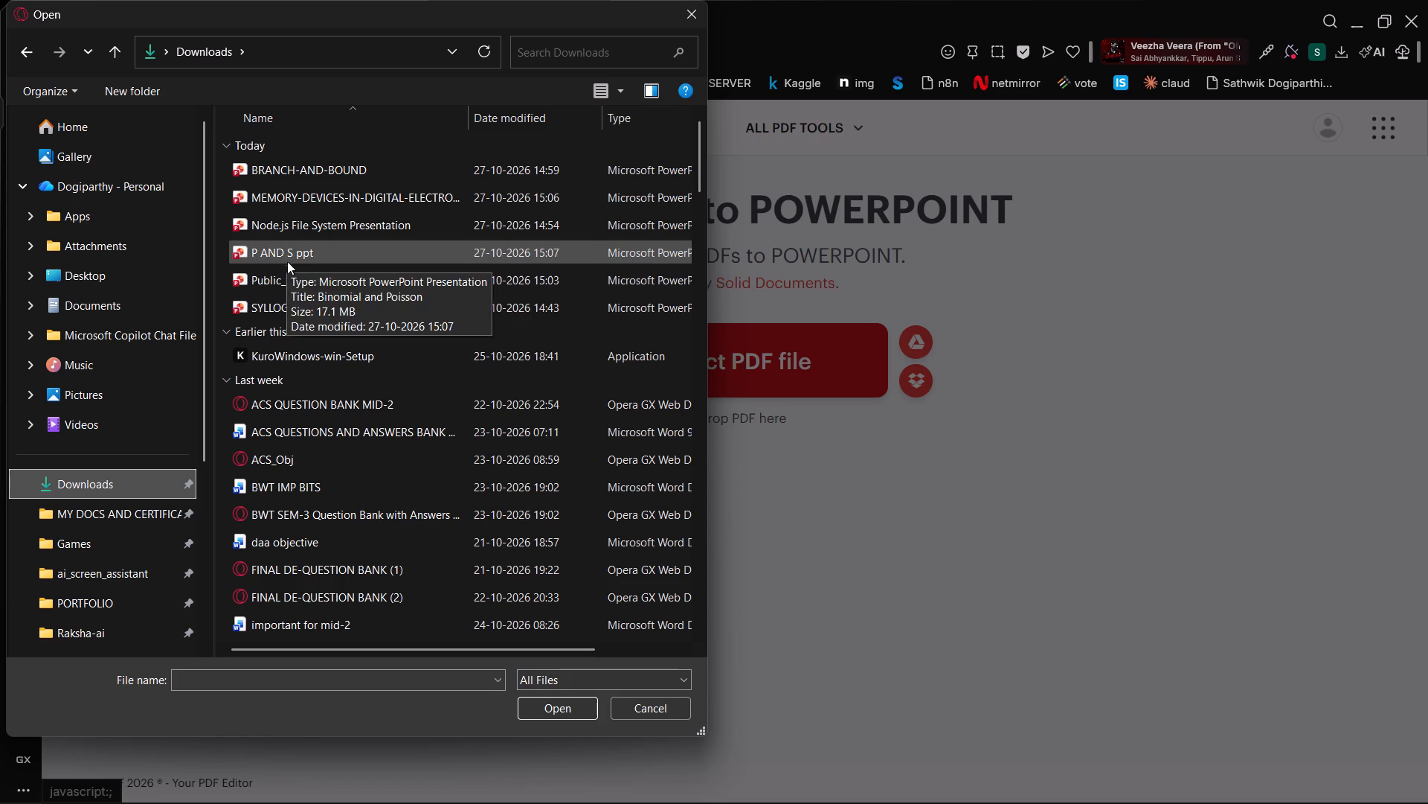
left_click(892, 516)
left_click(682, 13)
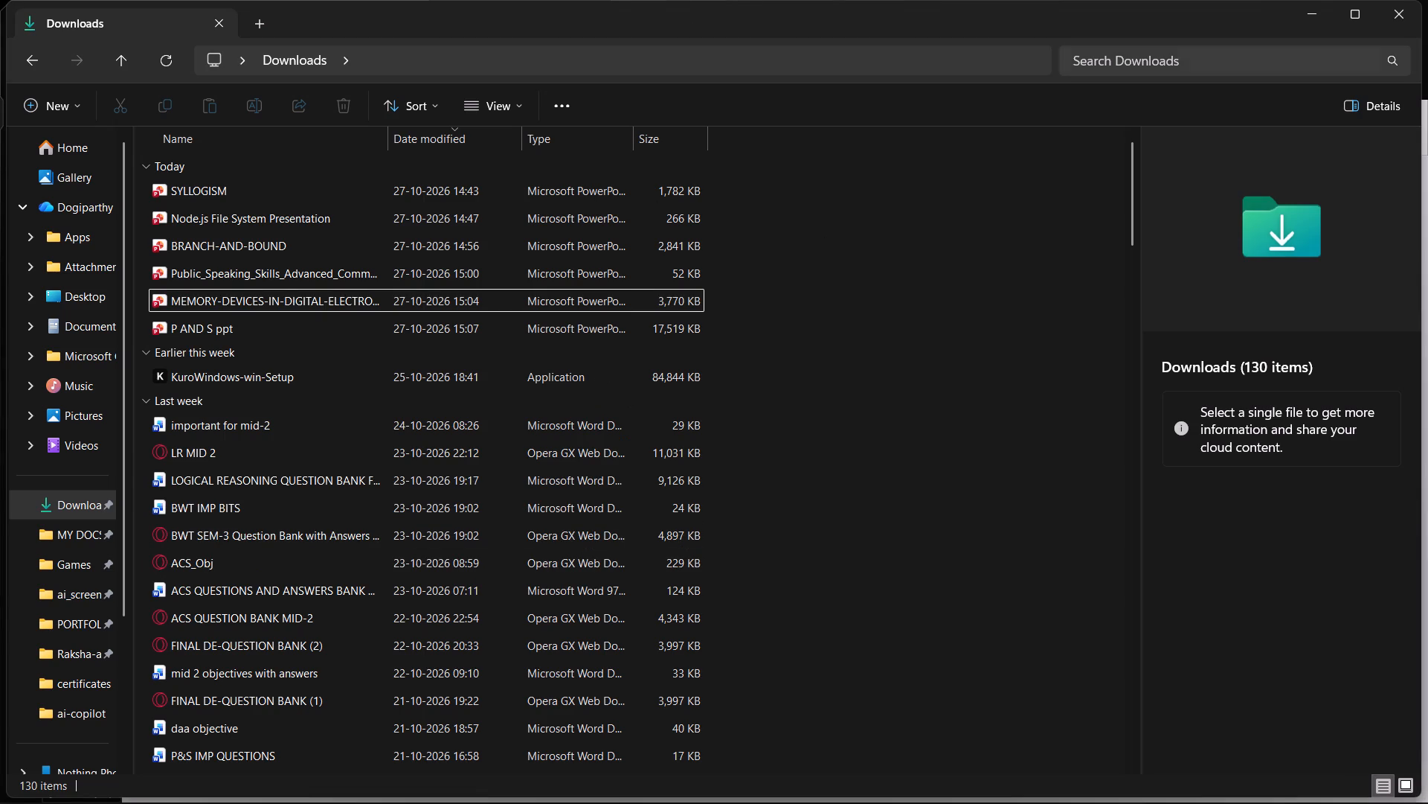
Close the File Explorer Downloads window and return to Opera GX.
left_click(962, 368)
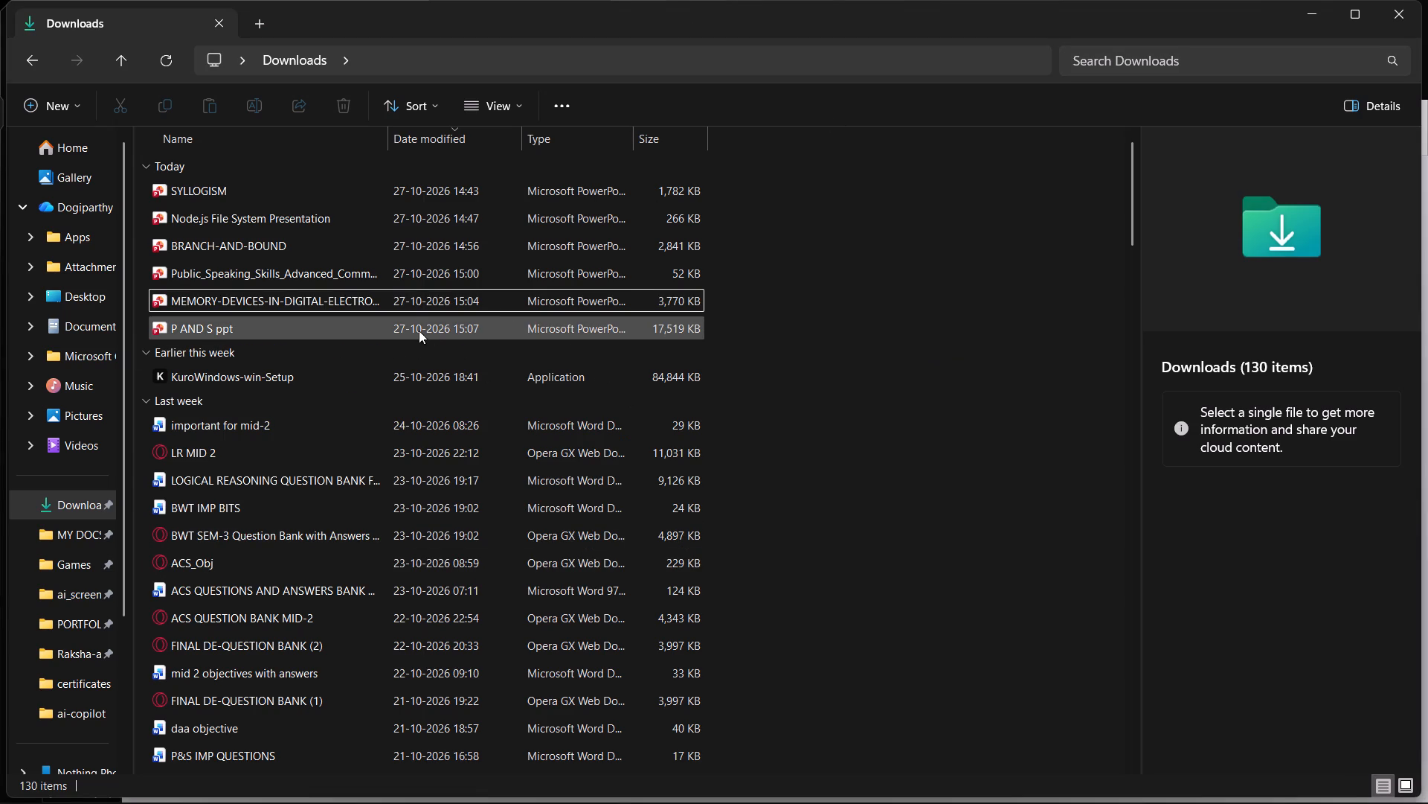
left_click(1427, 0)
left_click(1344, 16)
left_click_drag(1399, 8, 1407, 7)
scroll(1007, 173, "right", 1)
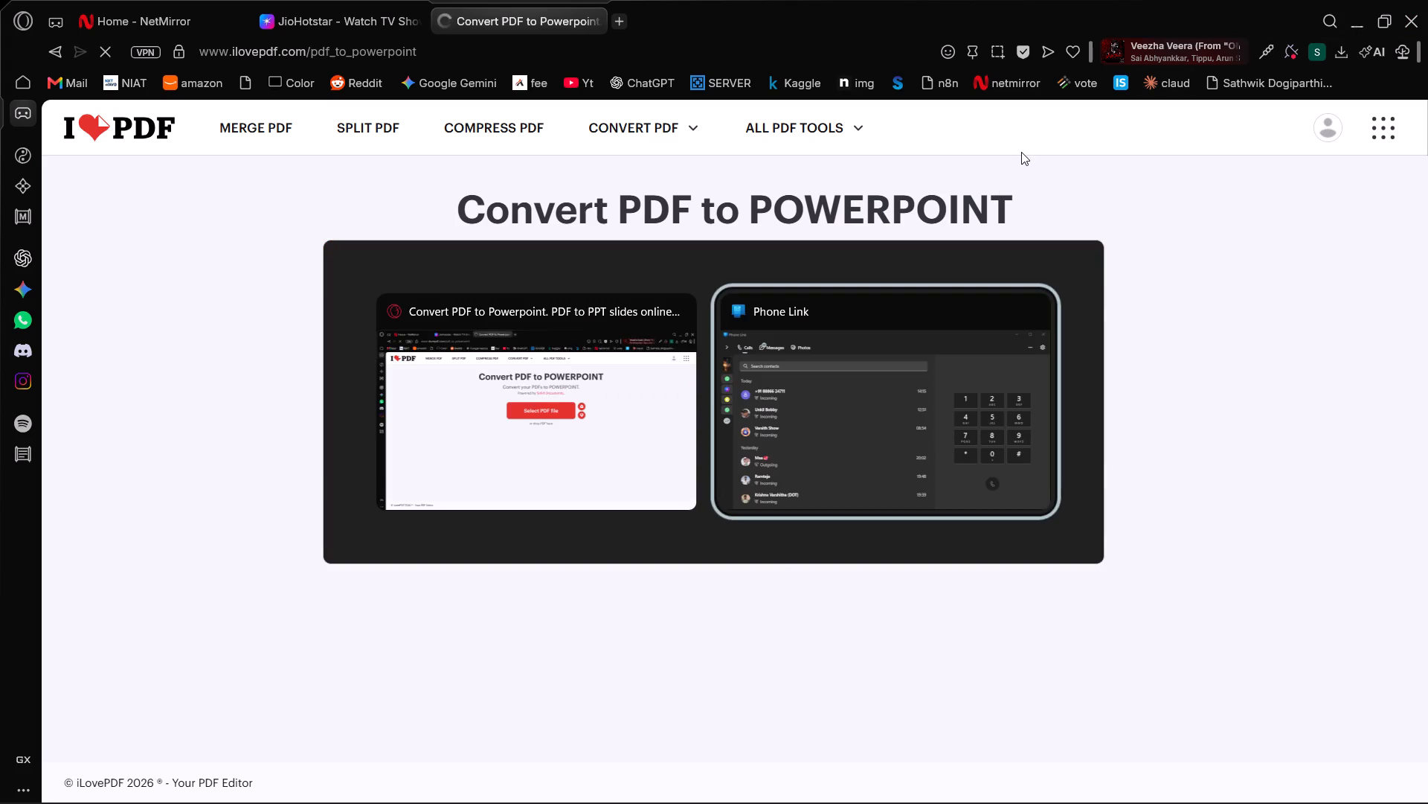
Check the files shared in the roommate's WhatsApp chat for the remaining P AND S presentation.
left_click(0, 325)
triple_click(16, 325)
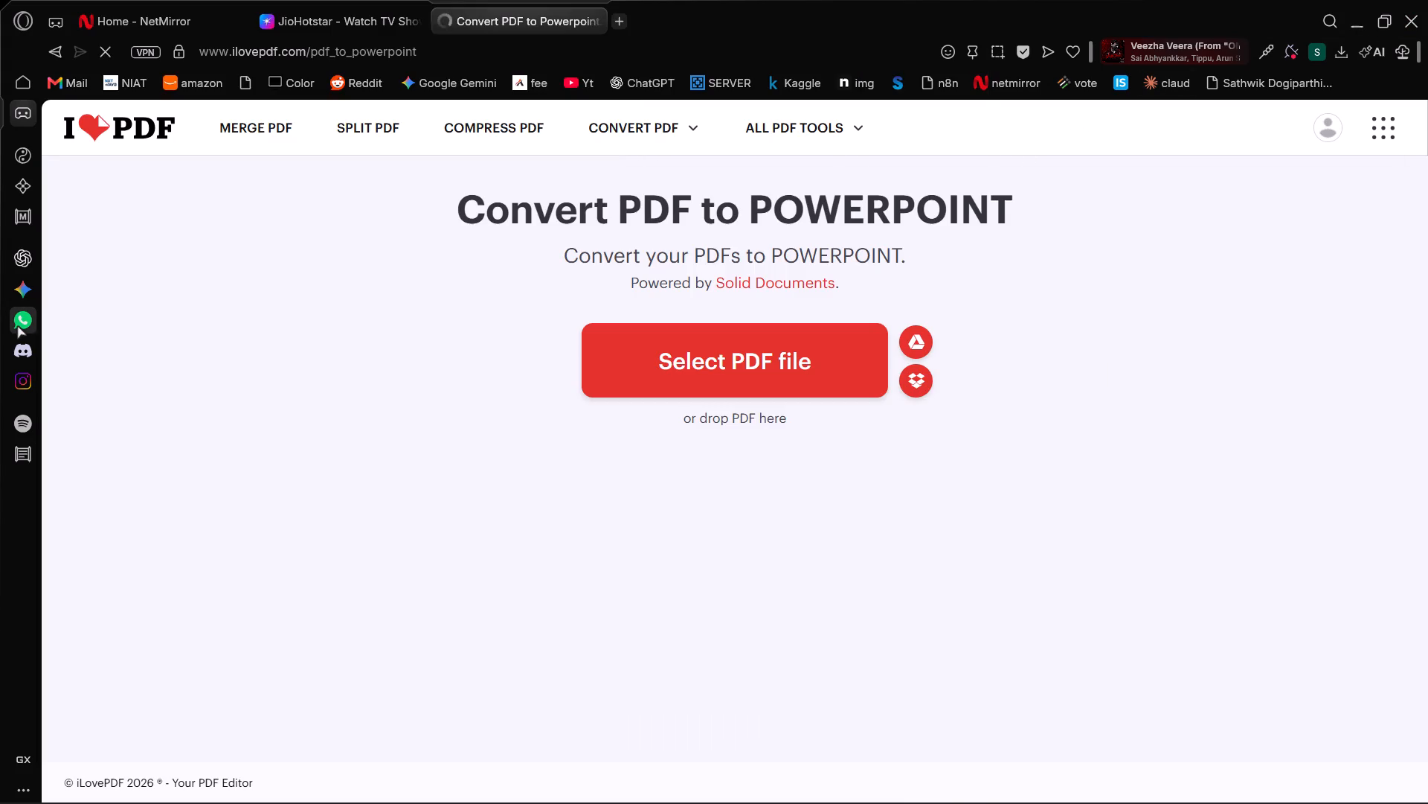
left_click(22, 325)
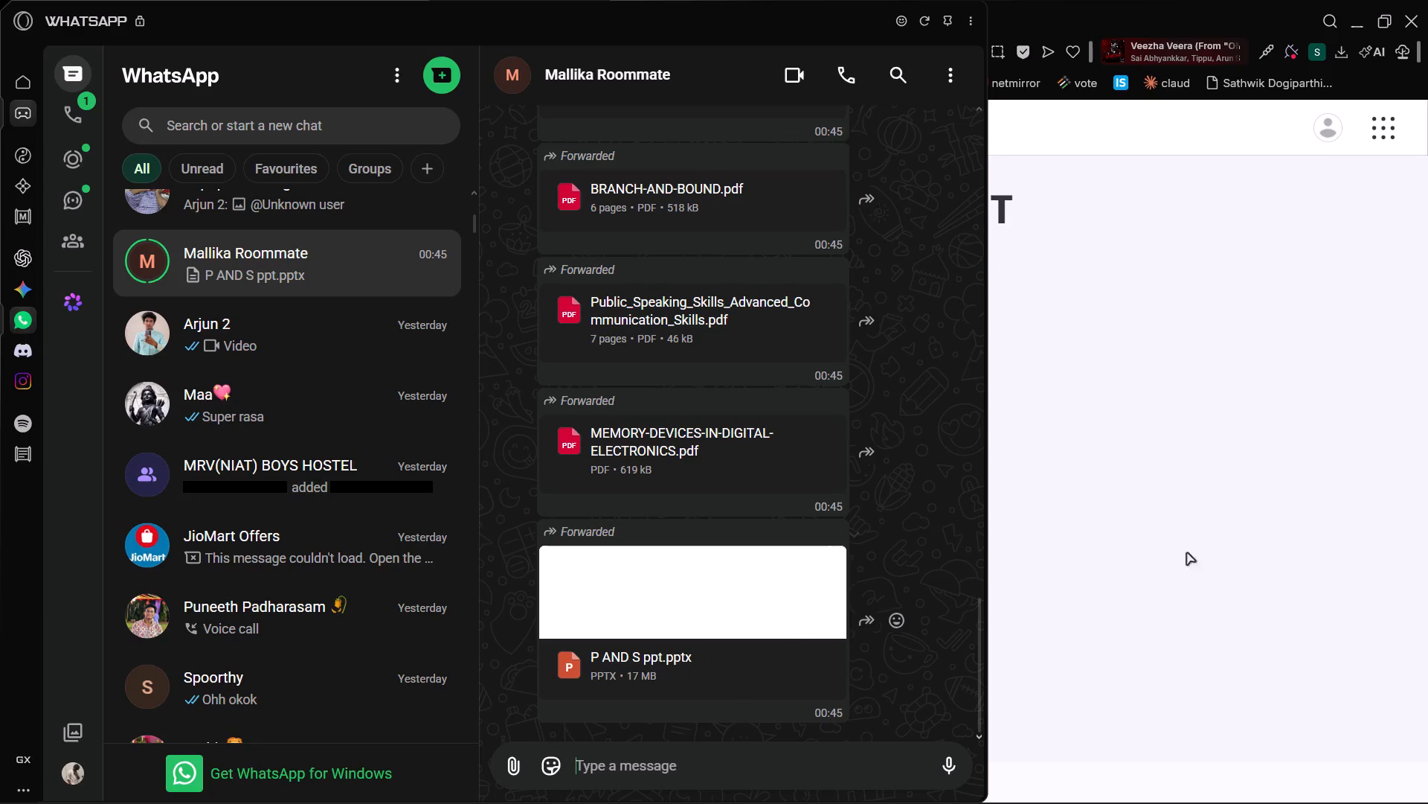
left_click(1252, 532)
Open the downloaded P AND S ppt.pptx from the browser's download list in PowerPoint.
left_click(1342, 46)
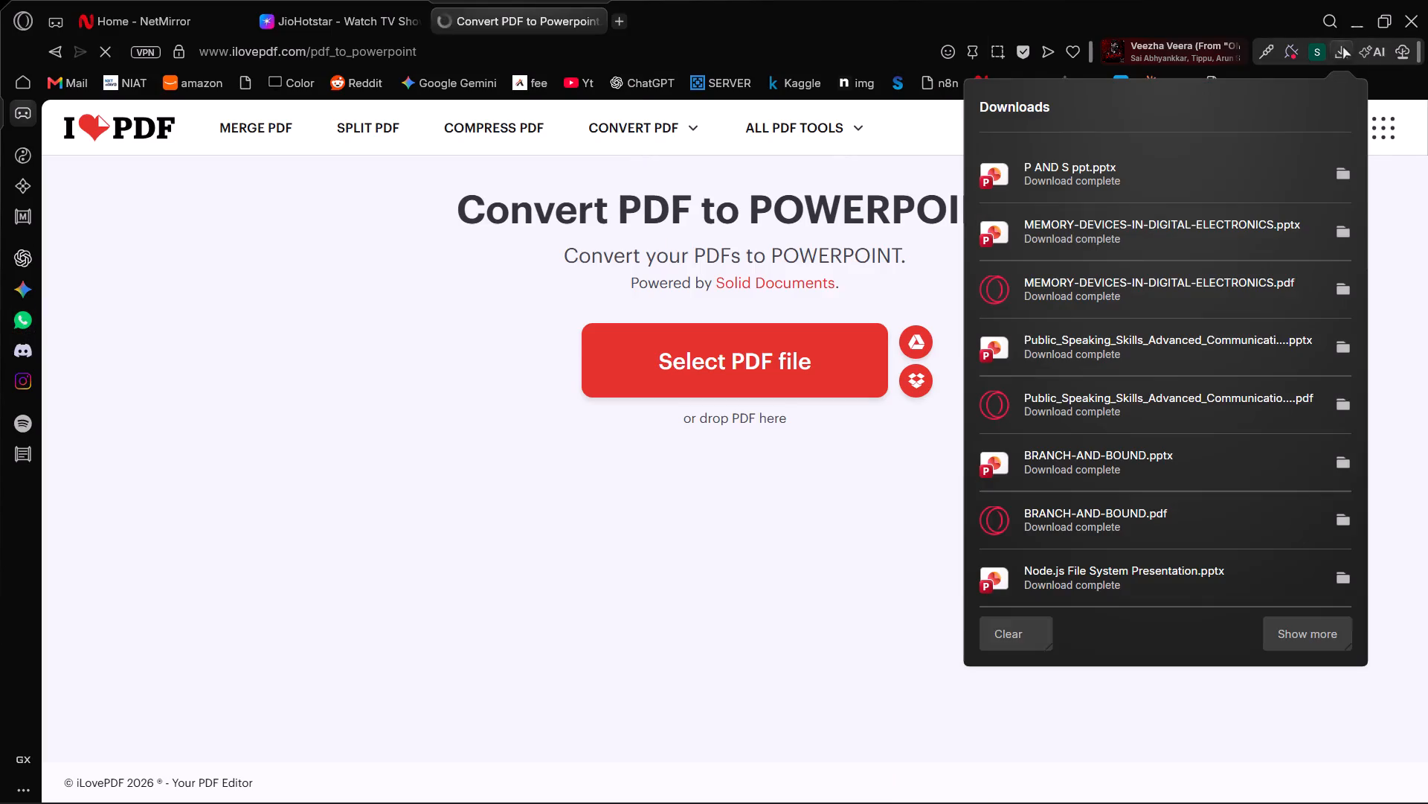
left_click(1131, 179)
double_click(1131, 179)
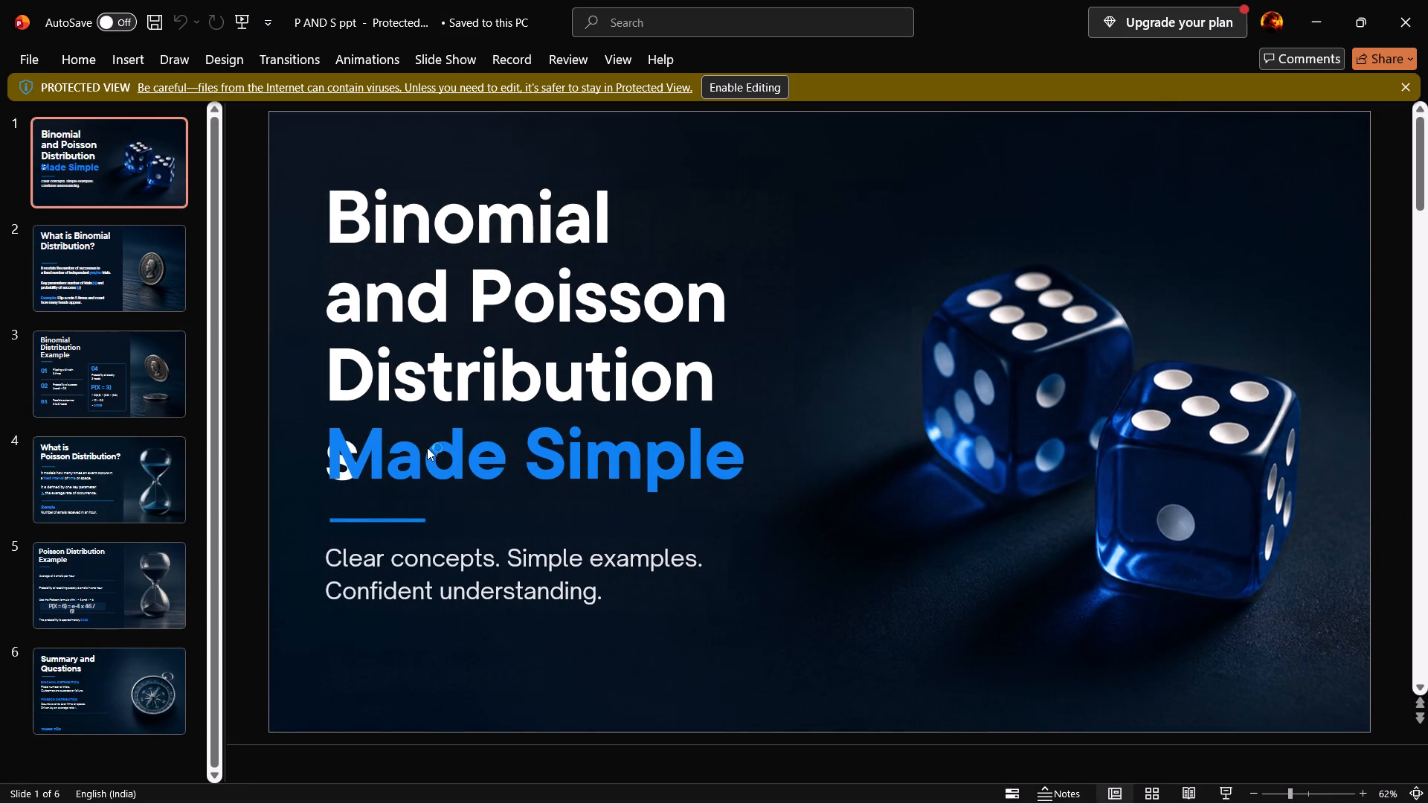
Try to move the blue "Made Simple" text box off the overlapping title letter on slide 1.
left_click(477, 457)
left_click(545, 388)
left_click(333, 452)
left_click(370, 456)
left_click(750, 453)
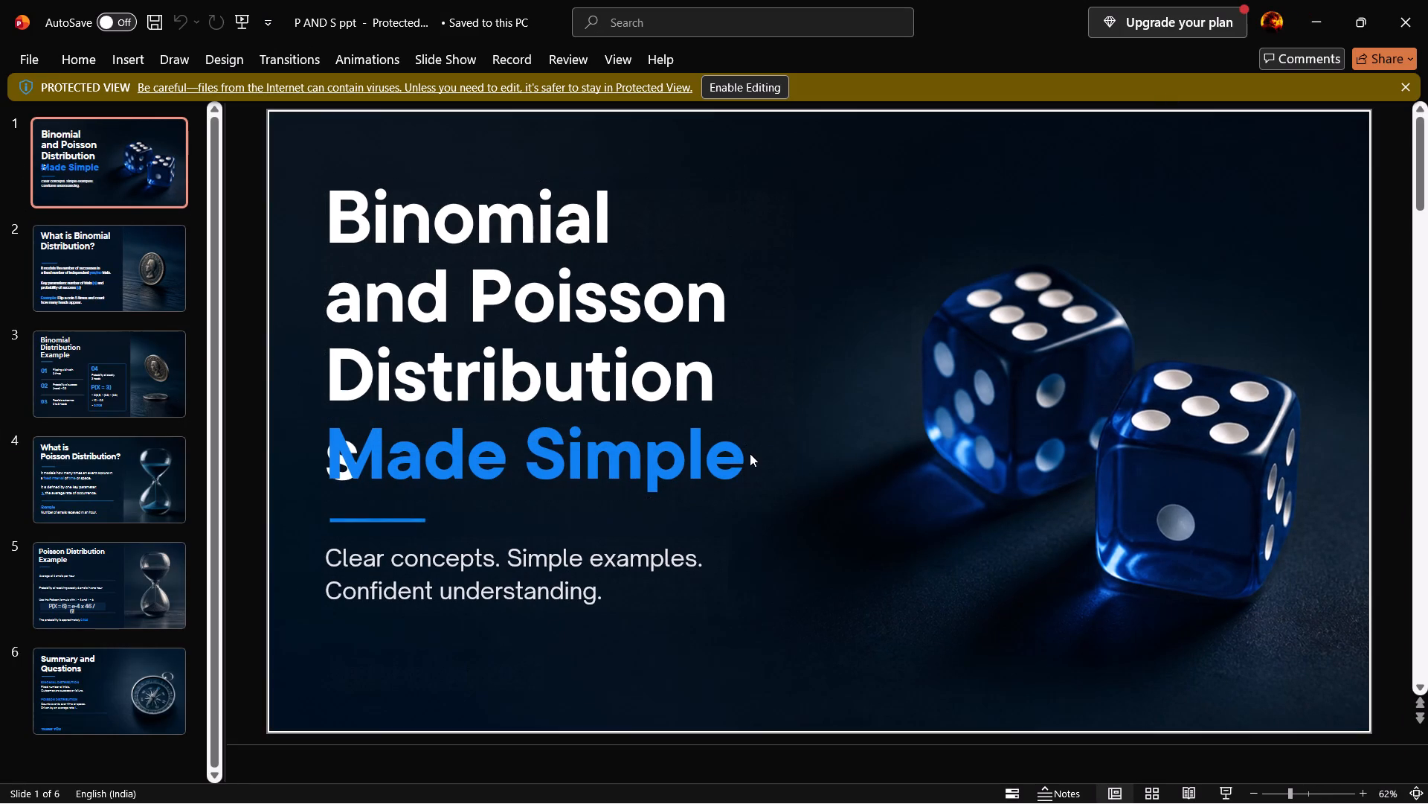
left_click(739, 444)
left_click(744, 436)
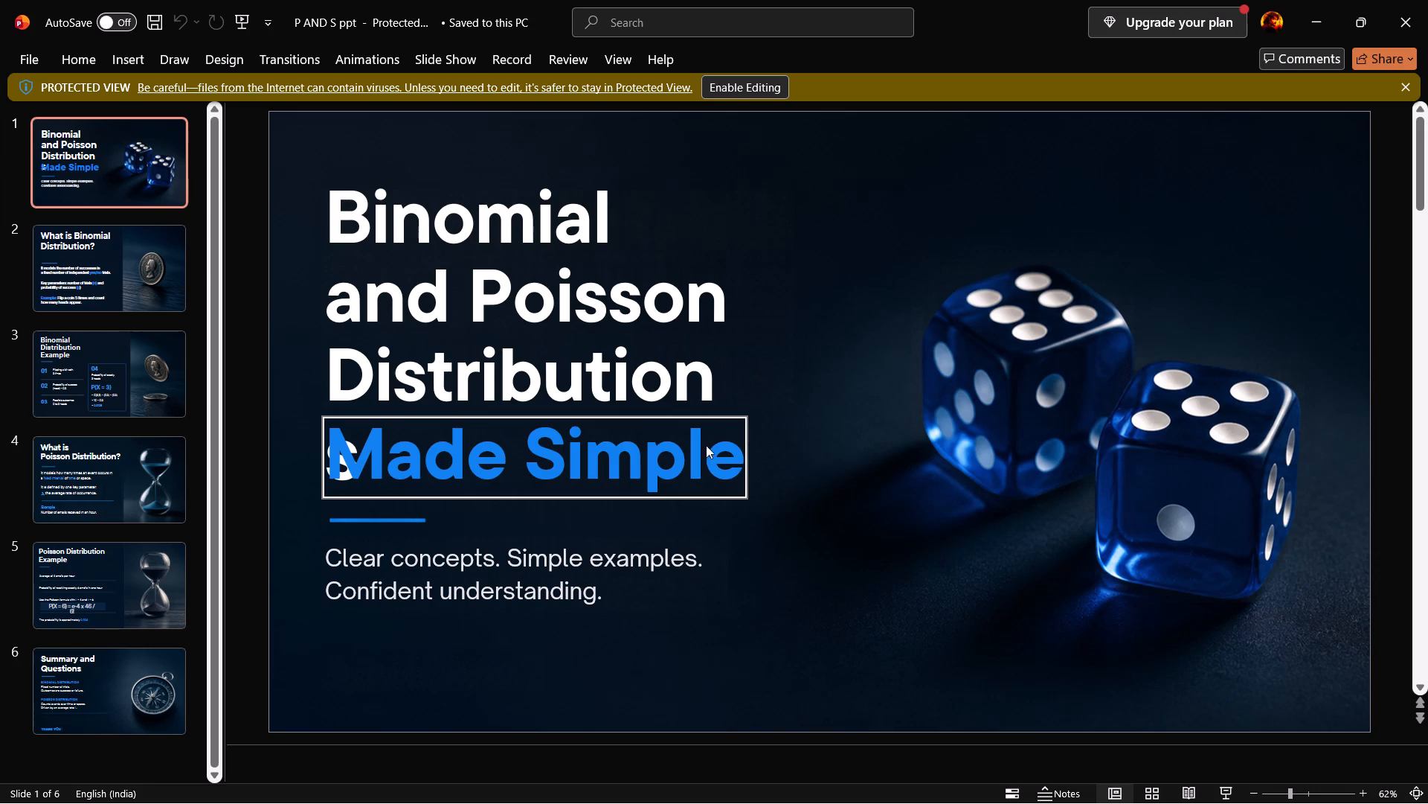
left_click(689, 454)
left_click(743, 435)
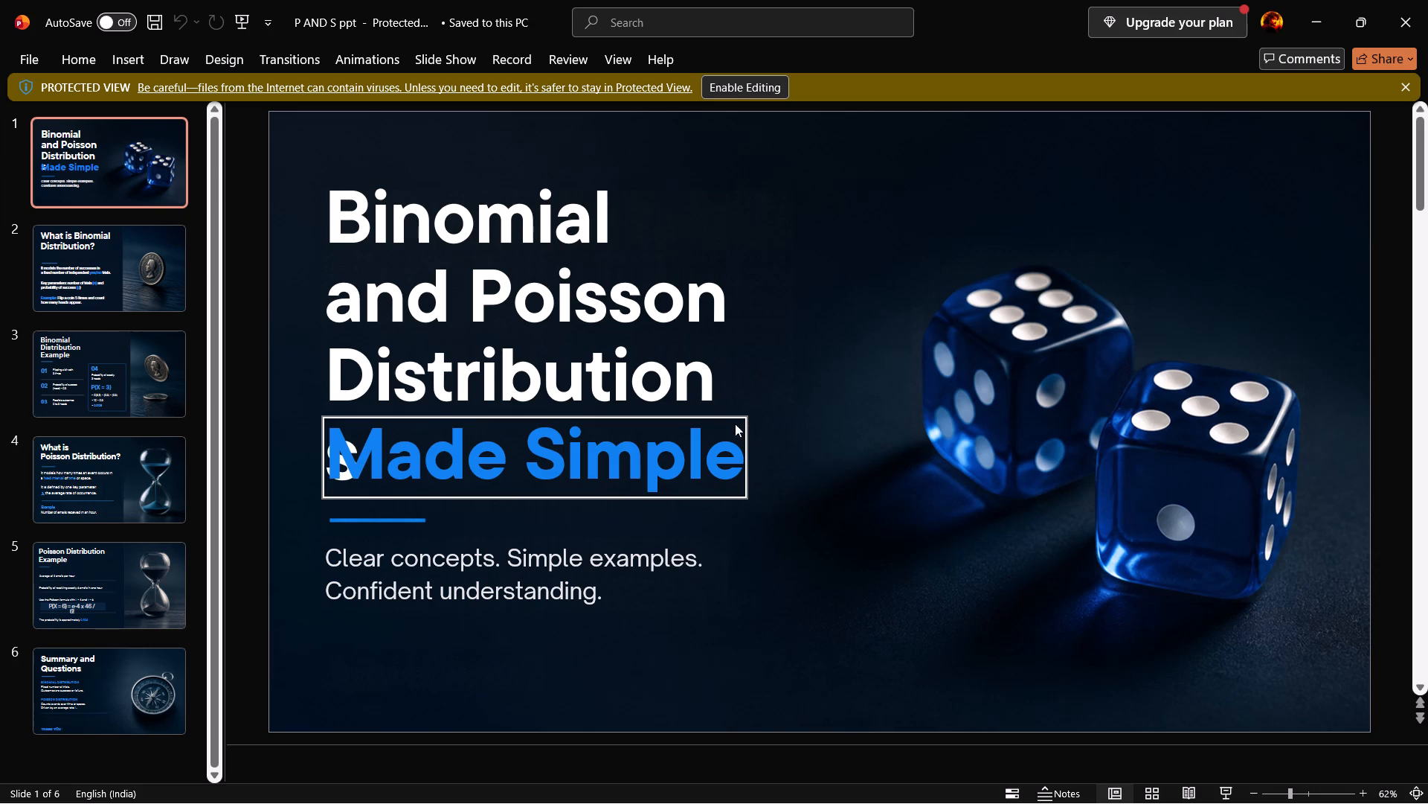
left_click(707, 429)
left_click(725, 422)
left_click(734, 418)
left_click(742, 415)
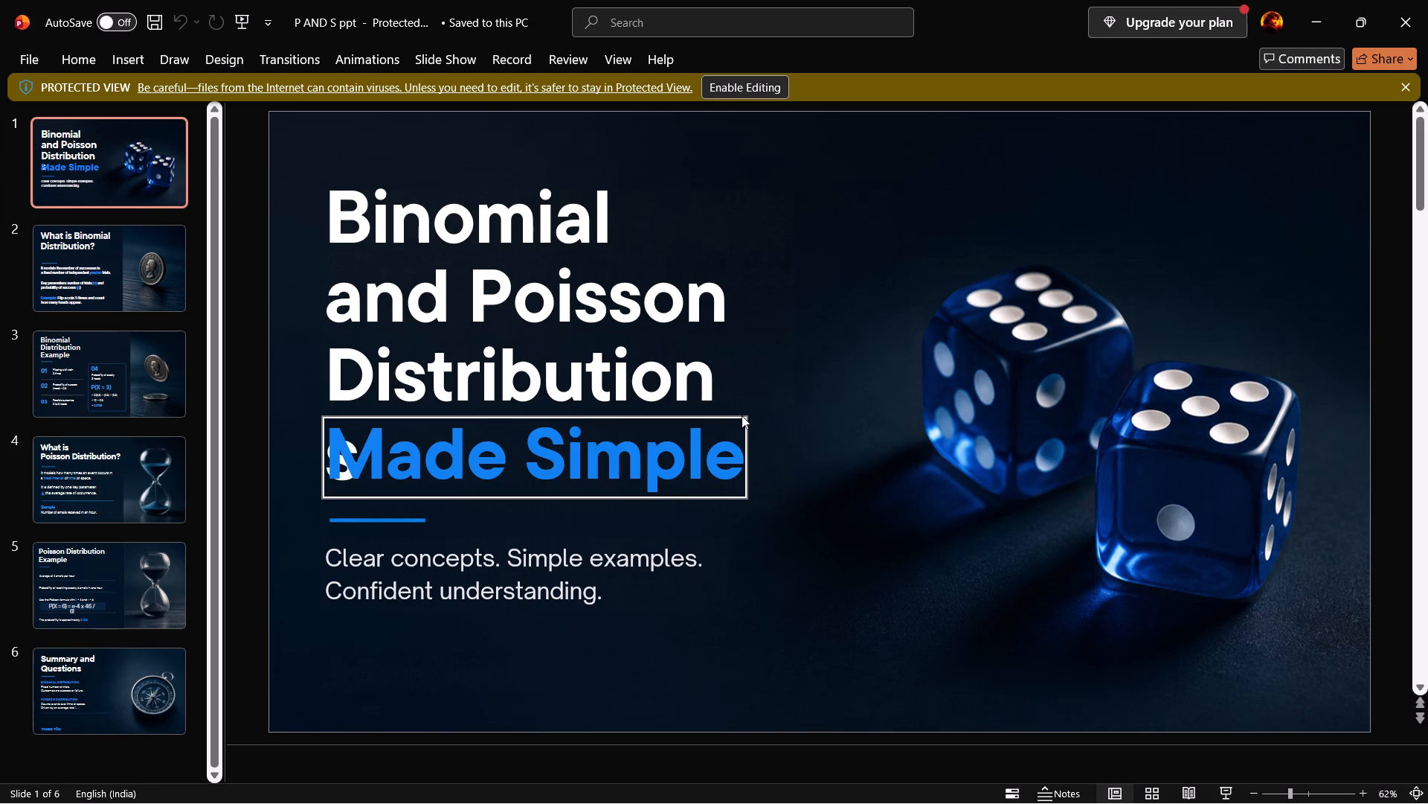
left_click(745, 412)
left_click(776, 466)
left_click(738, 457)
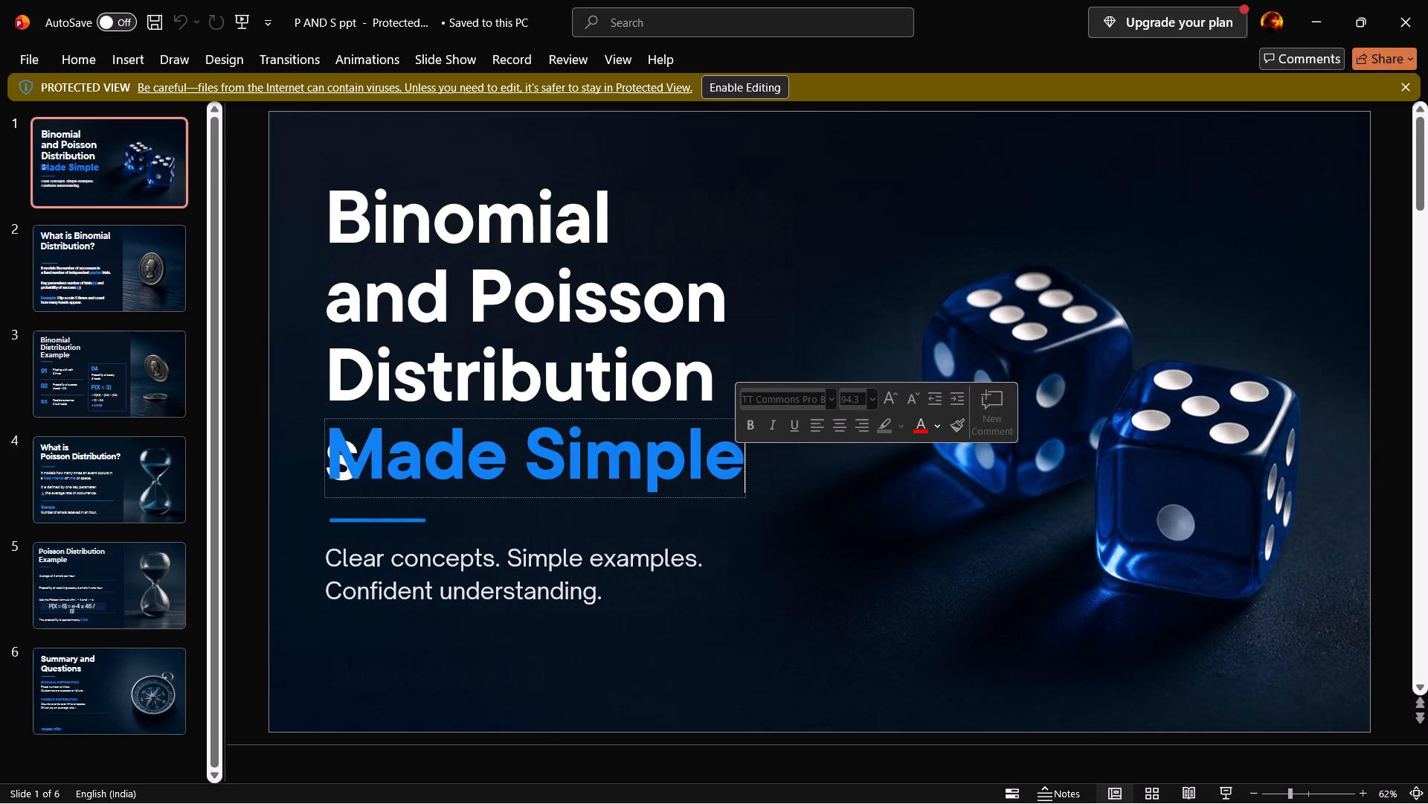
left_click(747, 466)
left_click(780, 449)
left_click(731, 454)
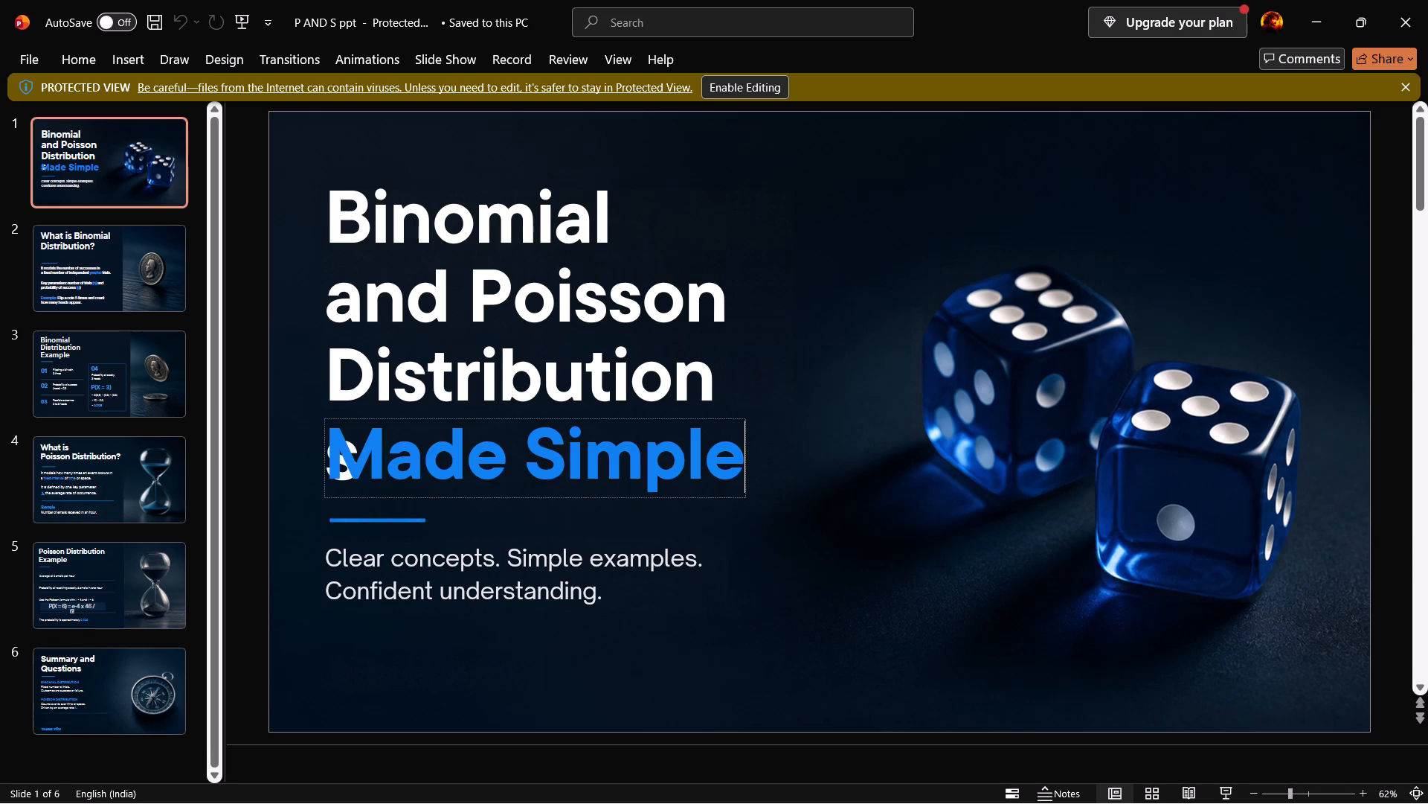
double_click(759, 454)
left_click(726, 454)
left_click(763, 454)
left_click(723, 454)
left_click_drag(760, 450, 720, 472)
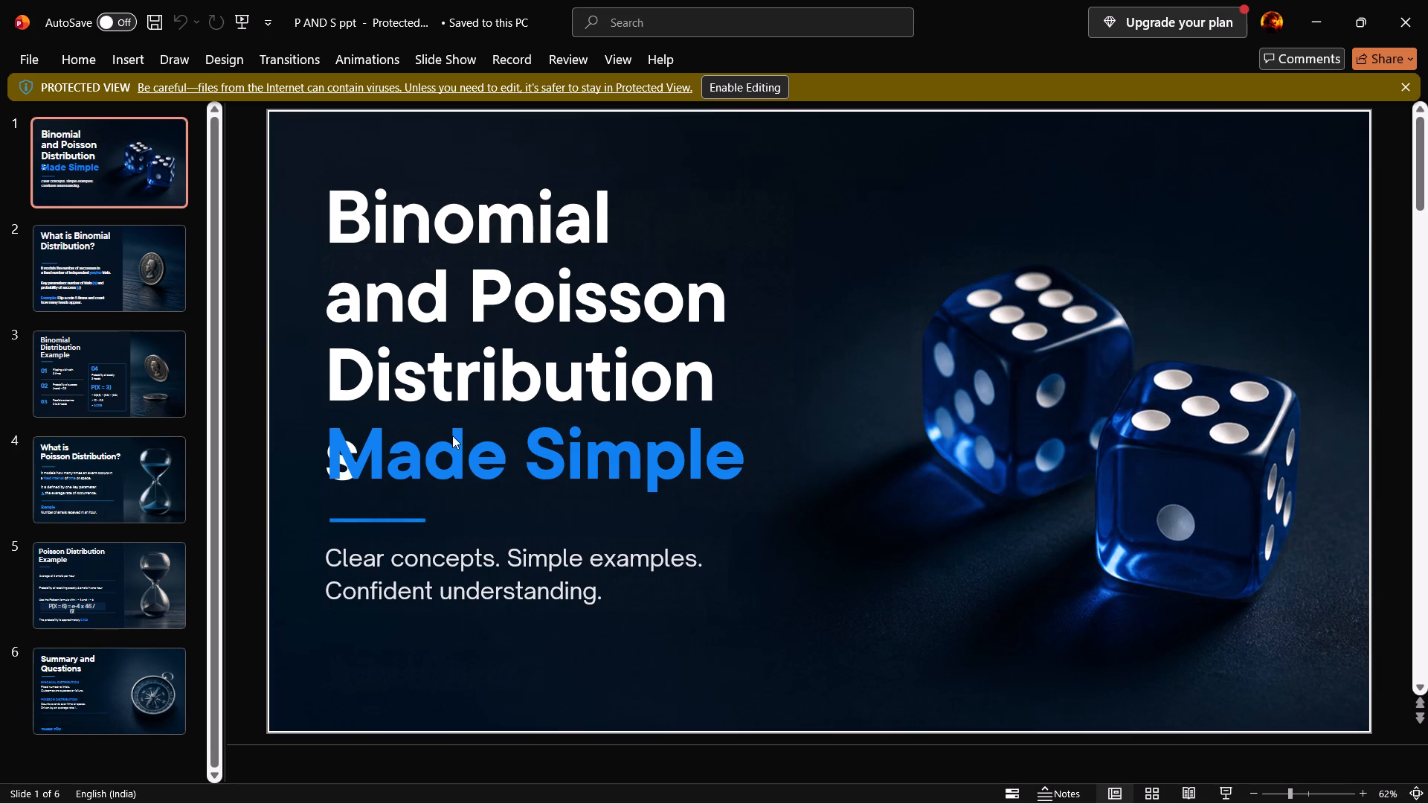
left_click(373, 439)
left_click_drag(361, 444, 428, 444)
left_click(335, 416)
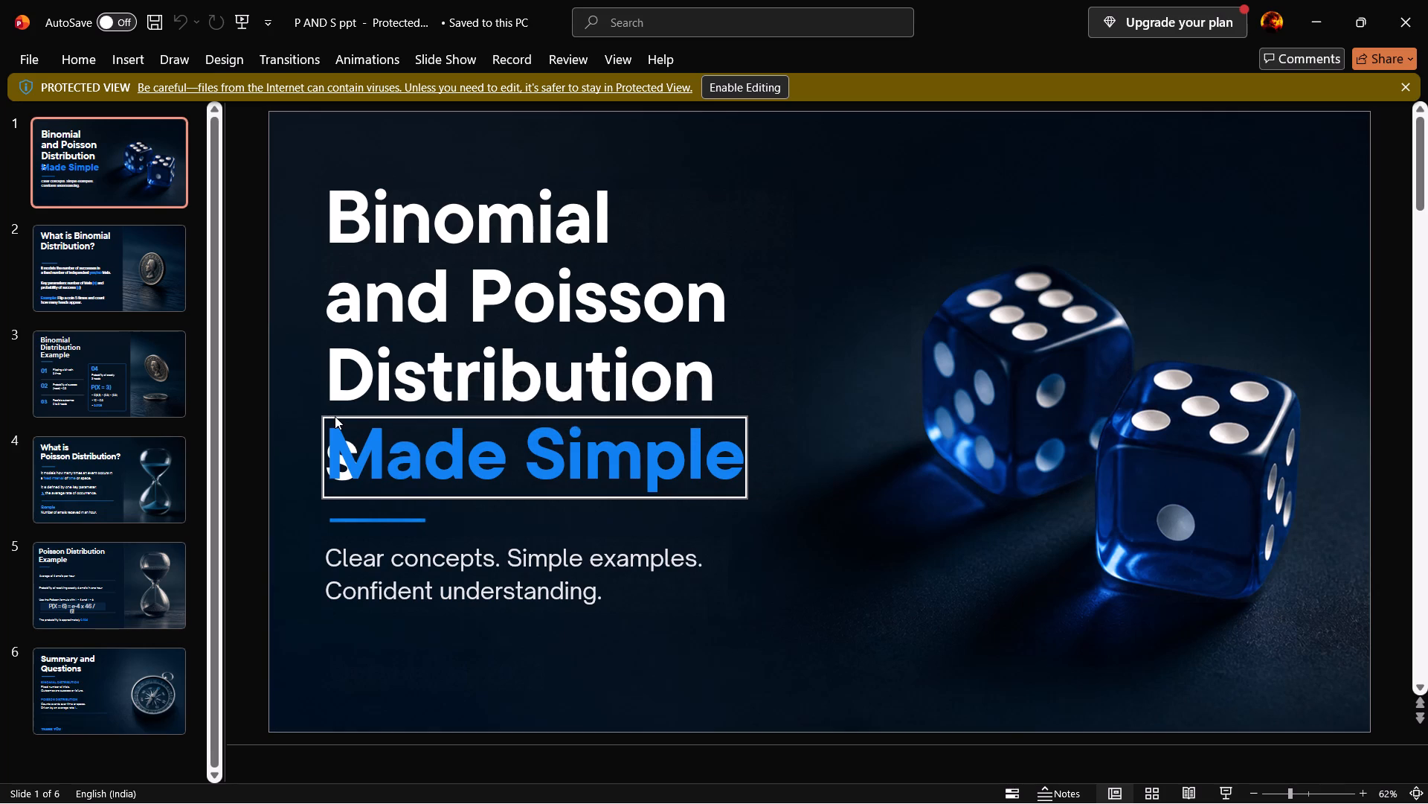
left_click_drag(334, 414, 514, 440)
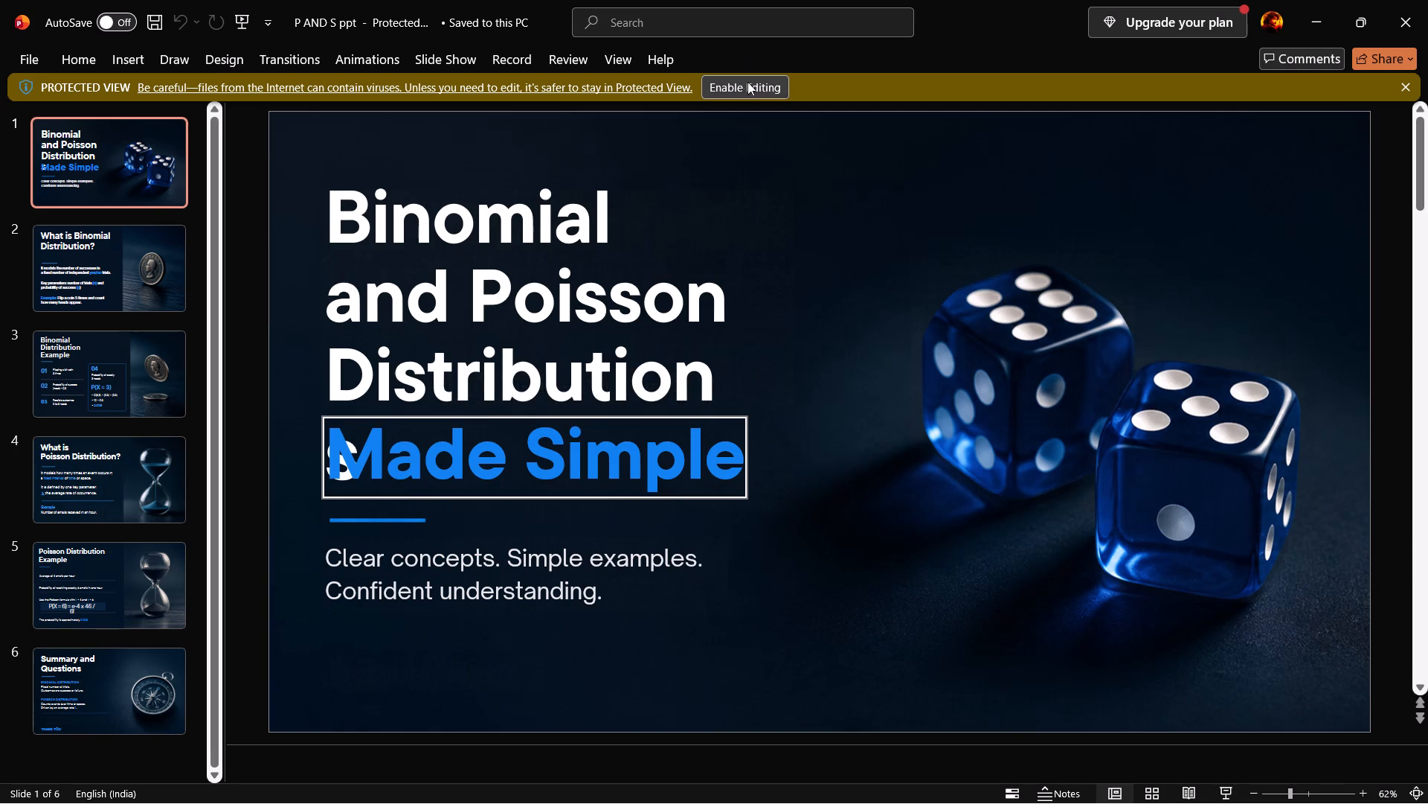
Enable editing for the P AND S presentation.
left_click(750, 86)
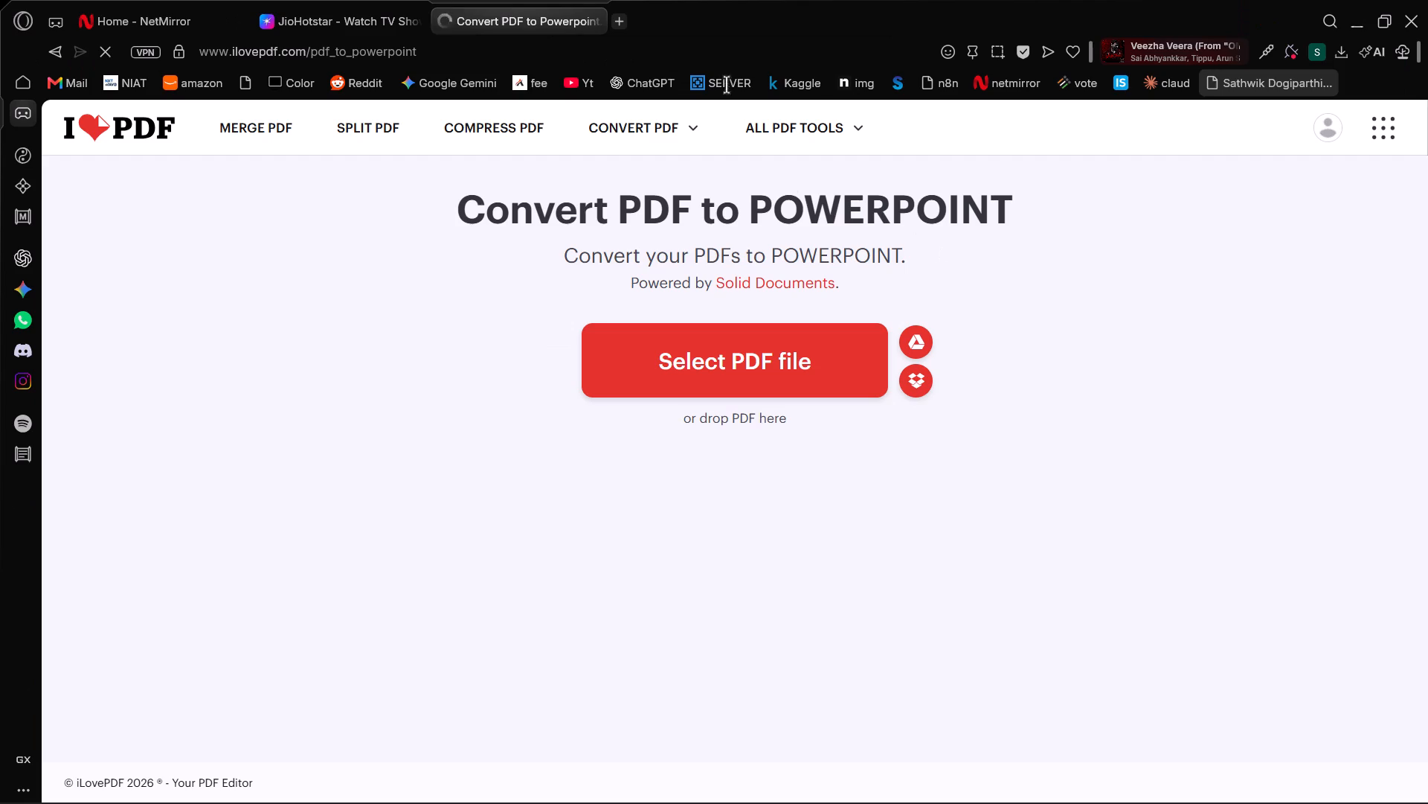
Switch to Opera GX and start playback of Veezha Veera in the Spotify player.
left_click(1162, 45)
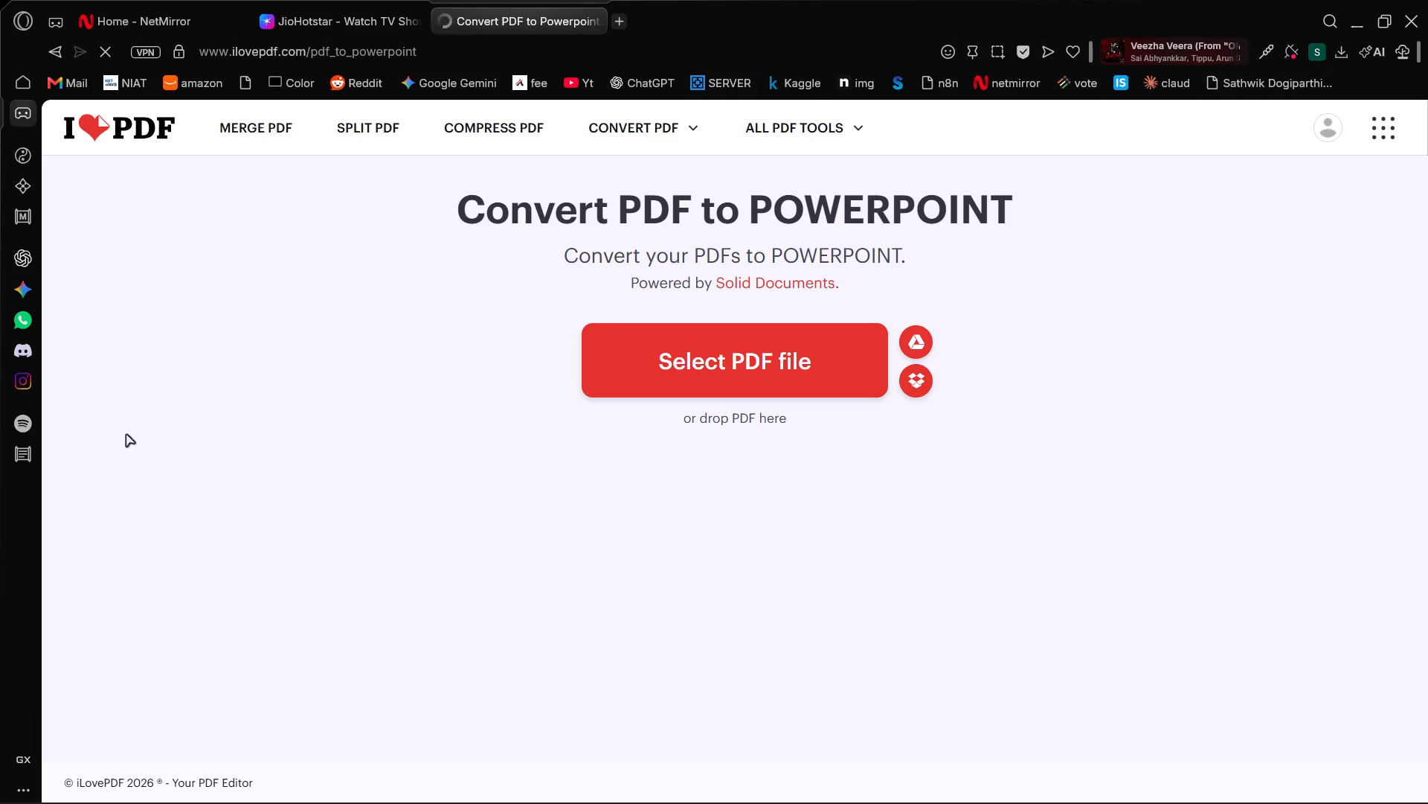
left_click(18, 415)
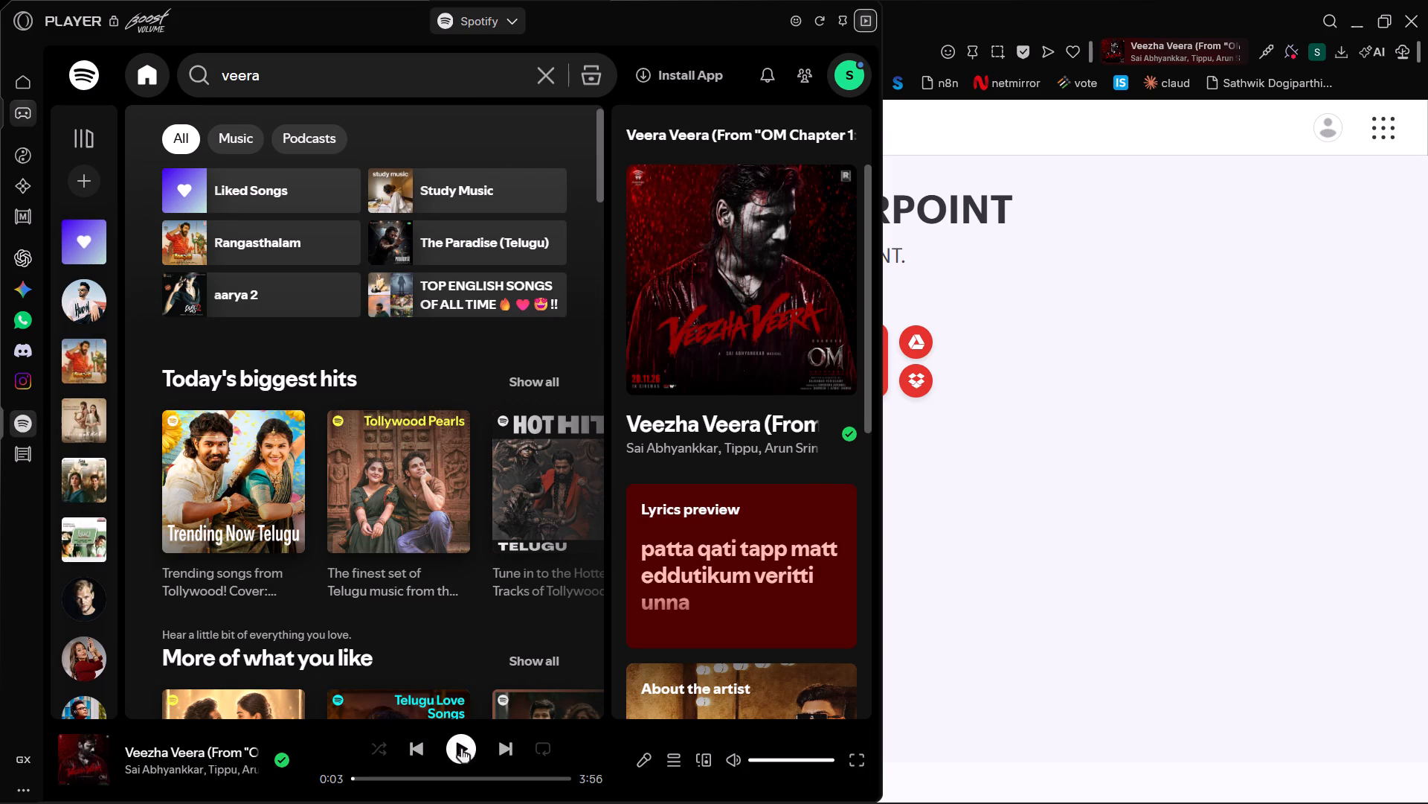
left_click(460, 747)
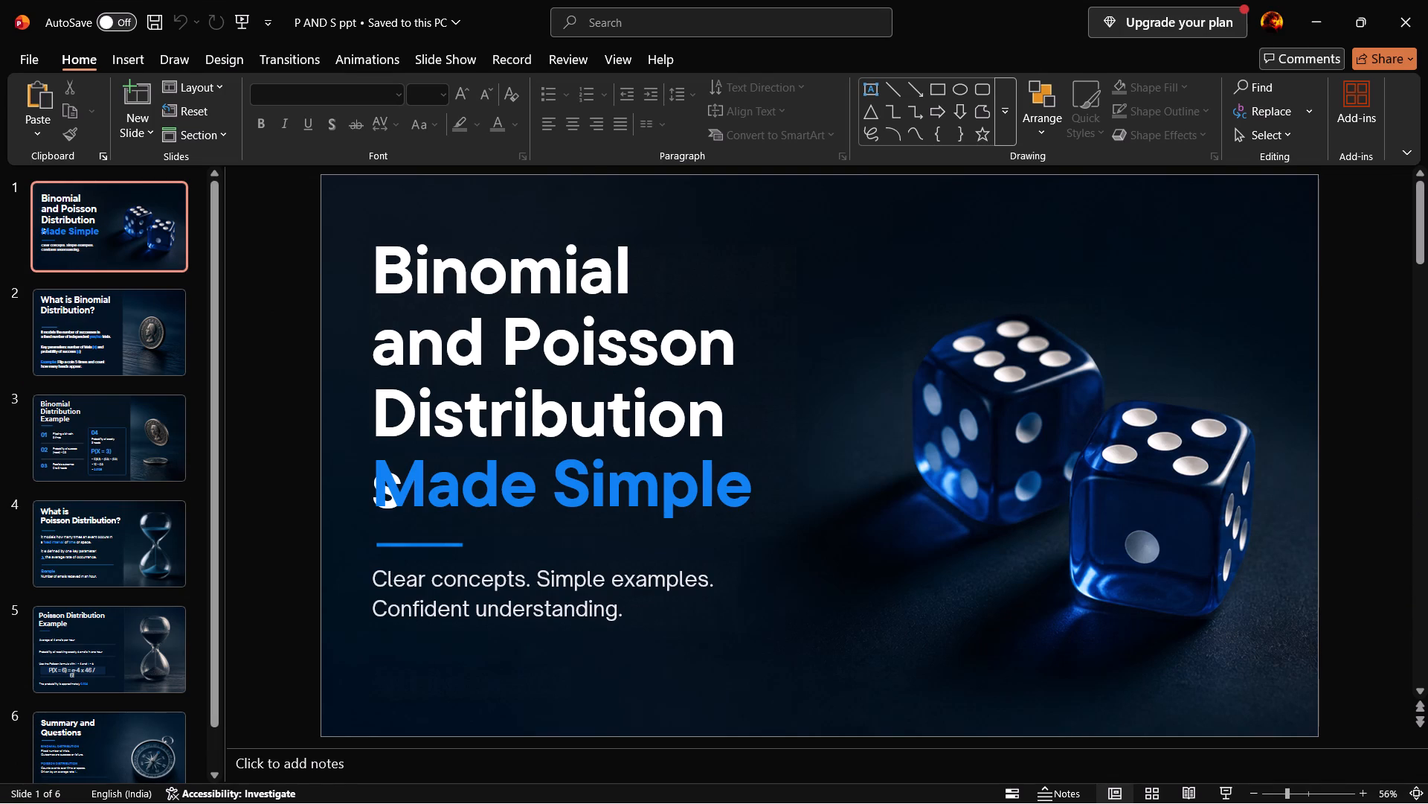
In PowerPoint, move the "Made Simple" text on slide 1 down and to the right, clear of the title's stray "s".
left_click(707, 478)
left_click_drag(753, 472, 834, 507)
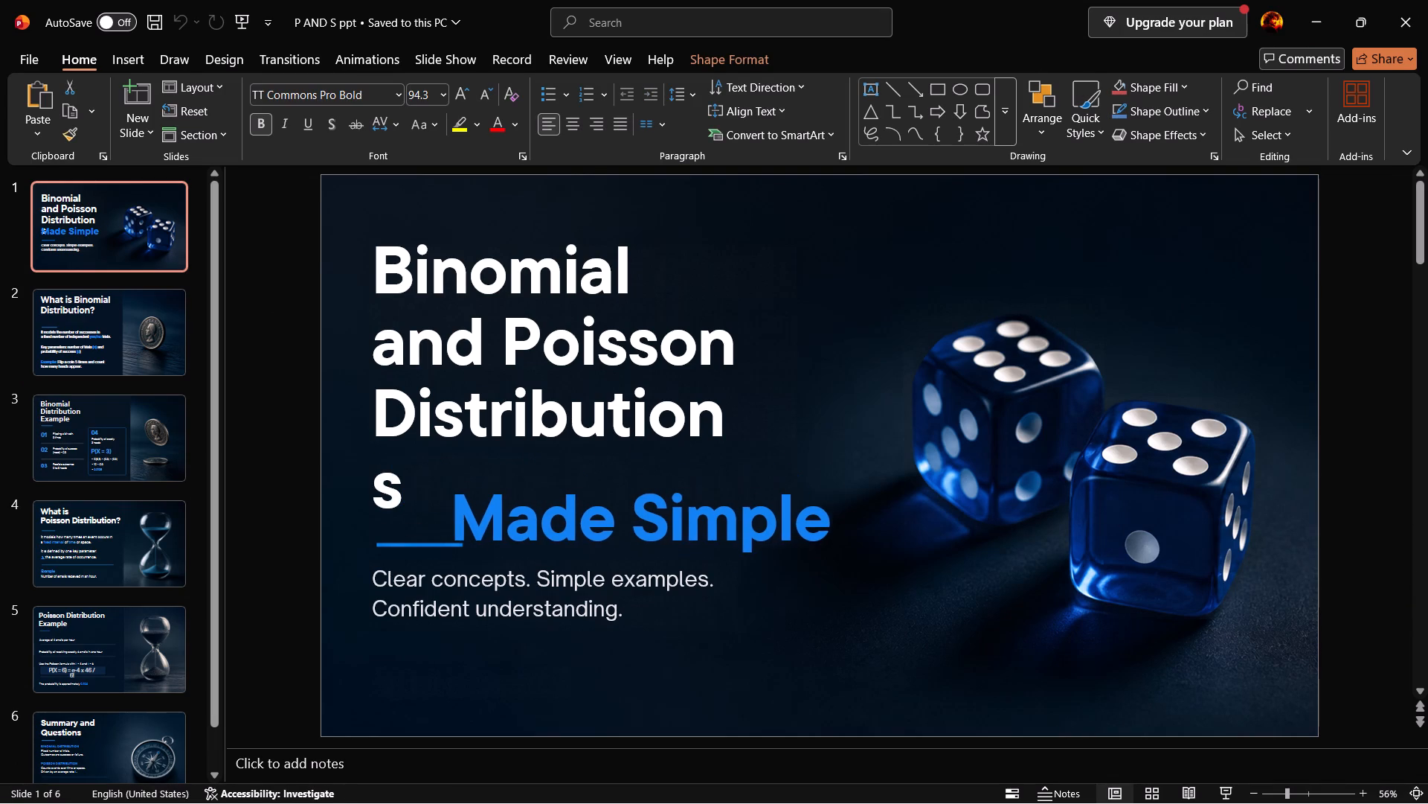
left_click_drag(834, 507, 834, 507)
Widen the main title text box on slide 1 so that "Distributions" fits on one line.
left_click(392, 478)
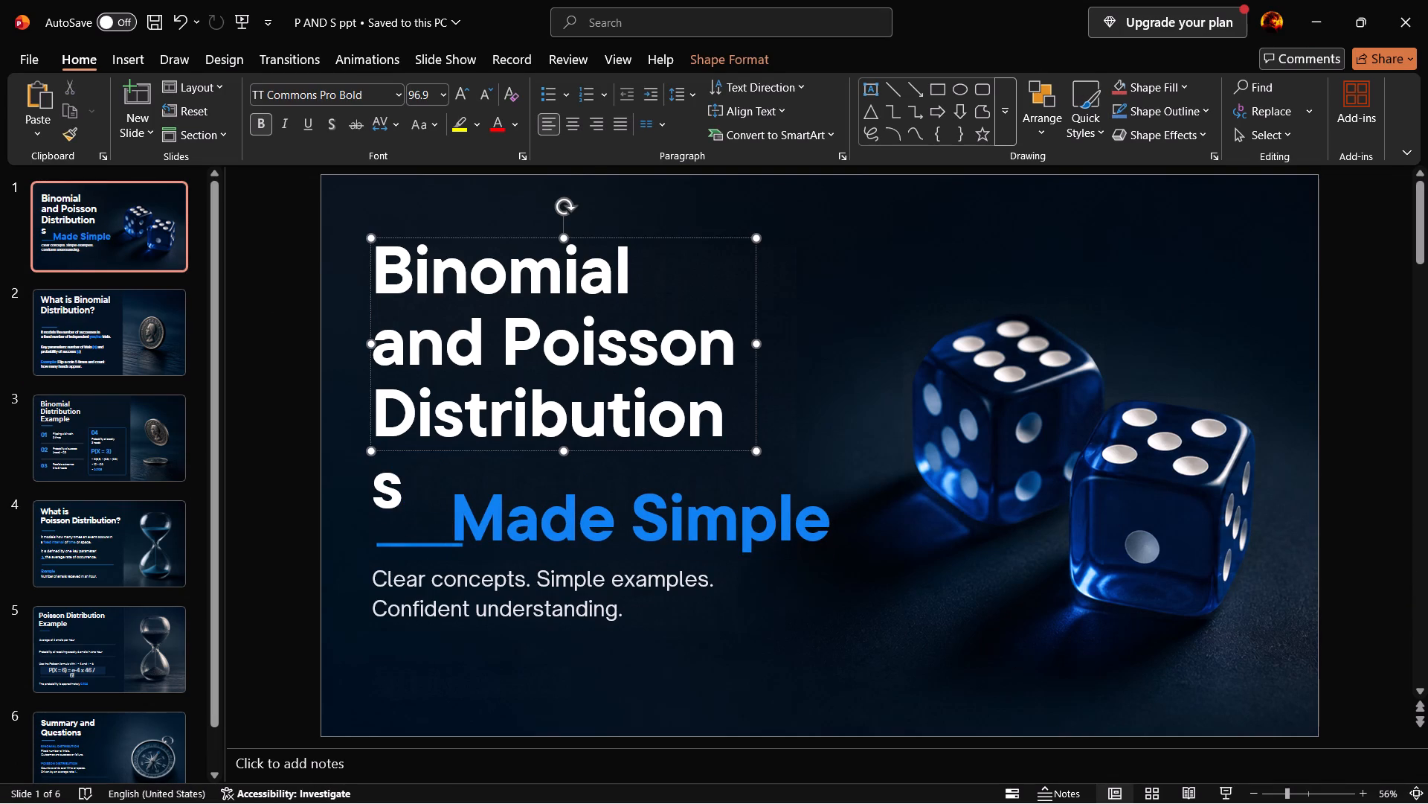
left_click_drag(755, 342, 781, 349)
left_click(567, 508)
Move the "Made Simple" text on slide 1 directly beneath "Distributions", aligned with the title's left edge and above the blue line.
left_click(639, 485)
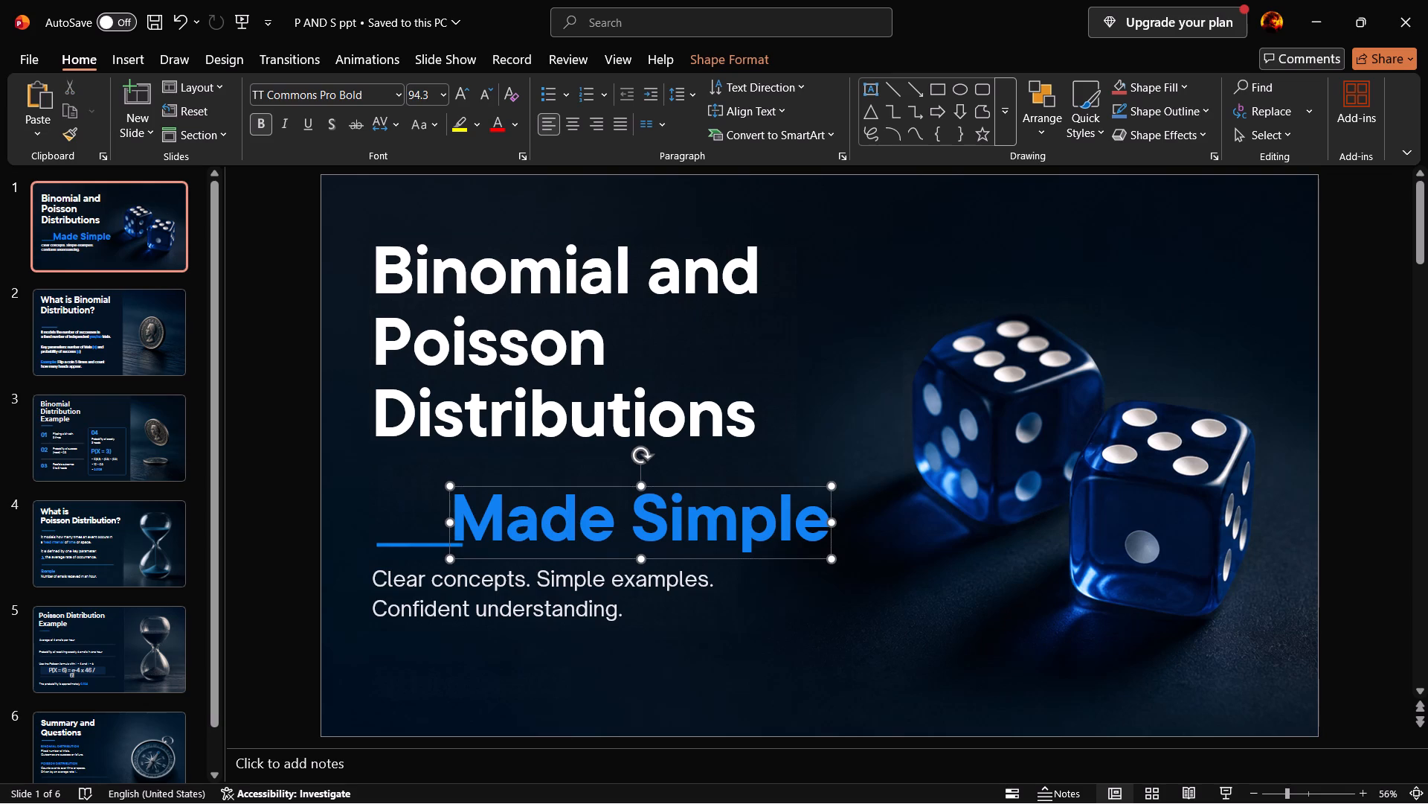
left_click(643, 482)
left_click_drag(643, 483, 622, 469)
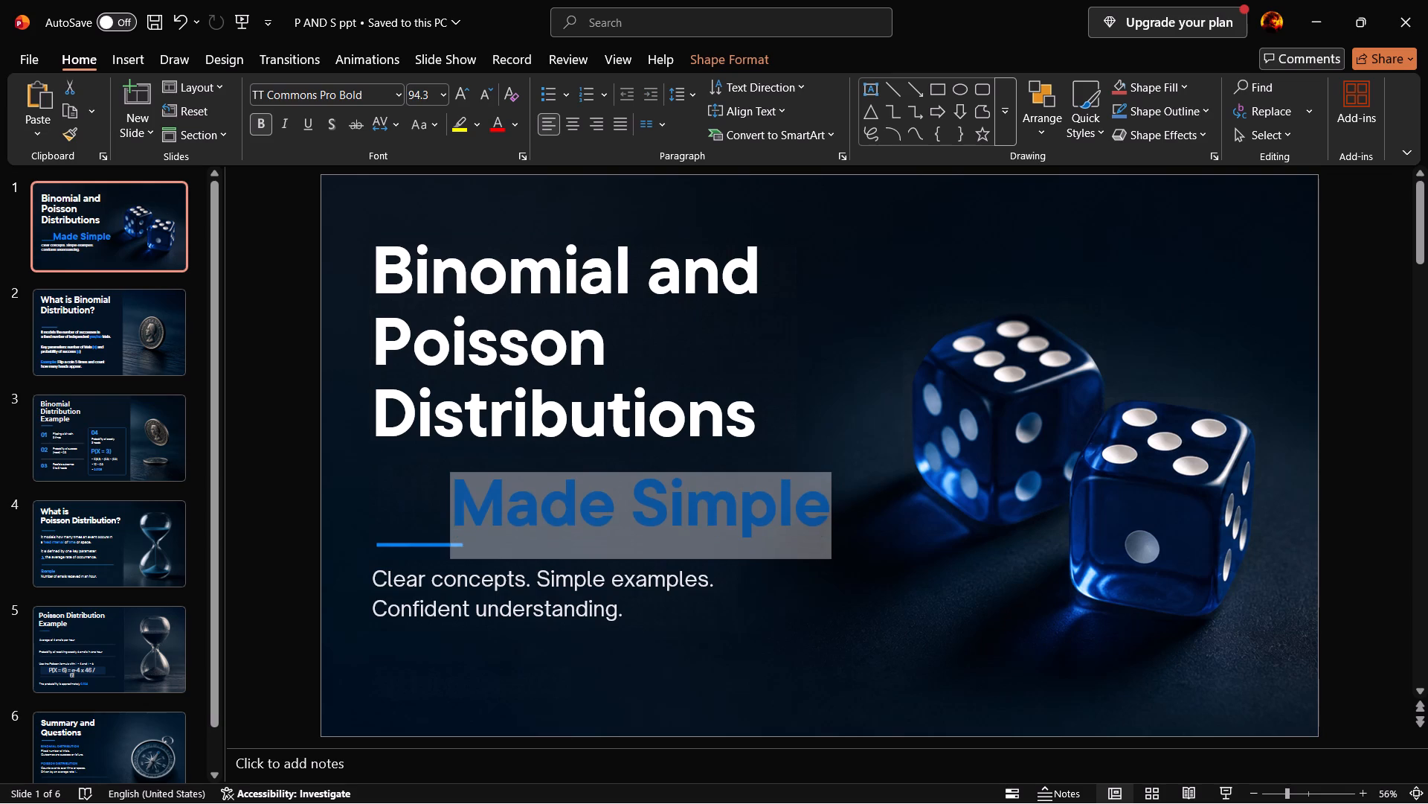
left_click_drag(622, 469, 617, 467)
left_click(710, 490)
left_click(834, 507)
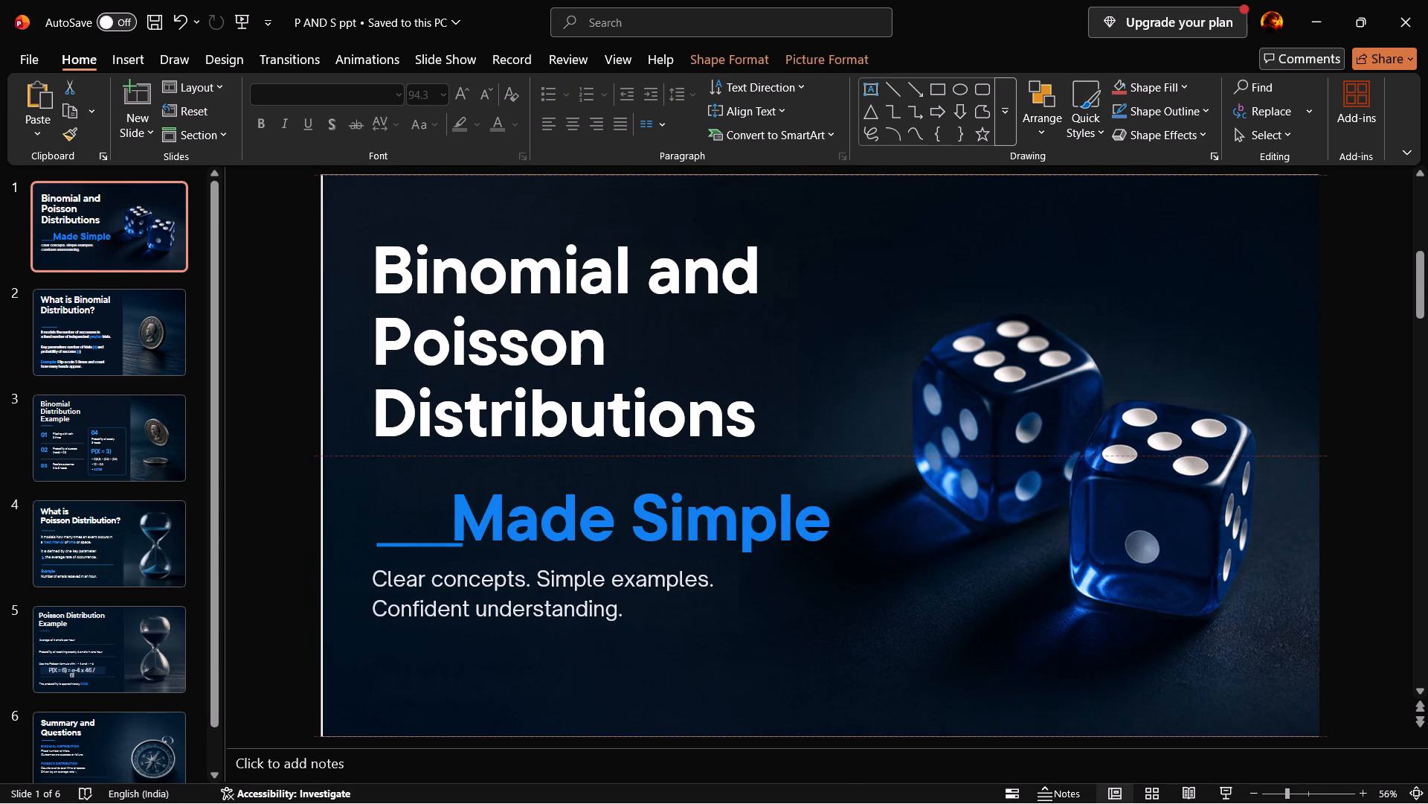
left_click(778, 518)
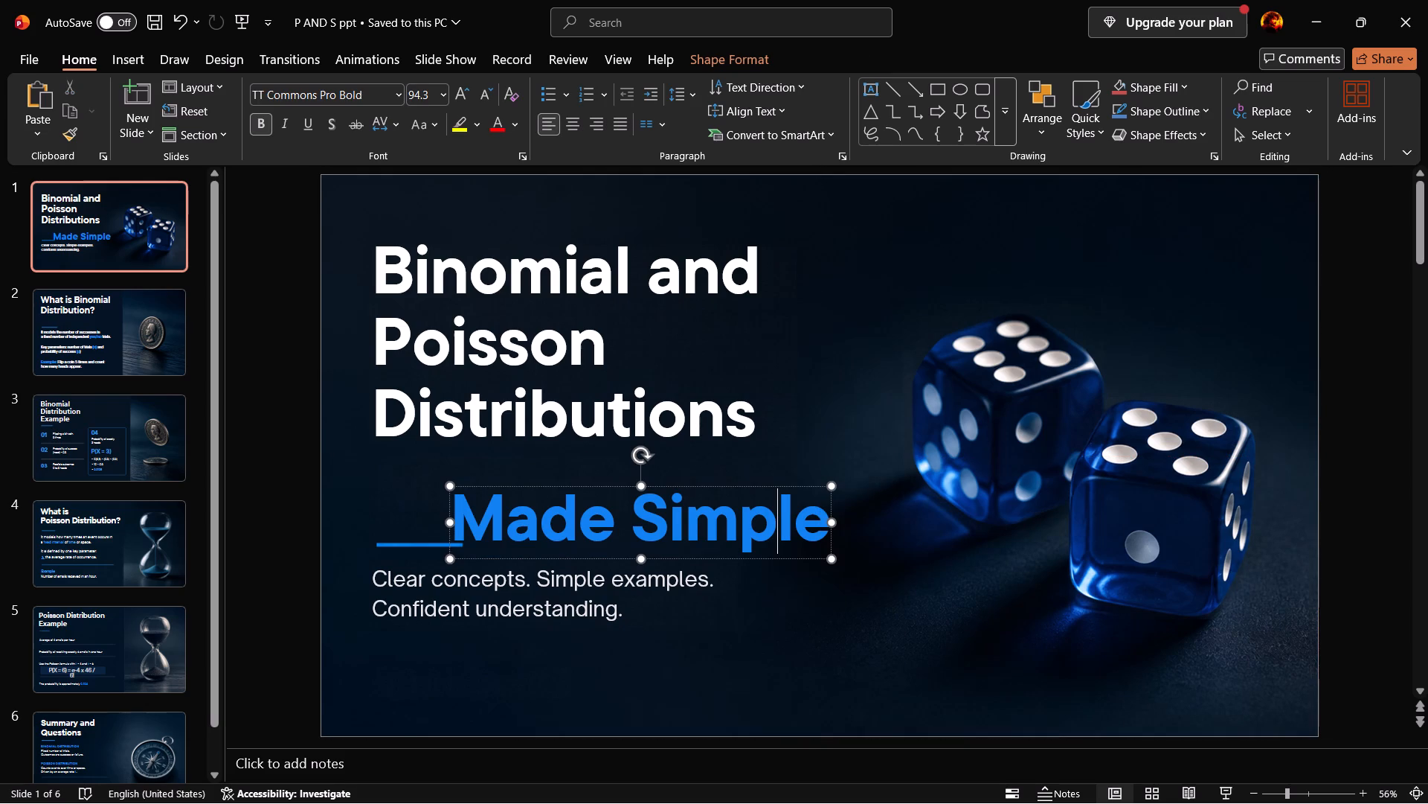
left_click_drag(833, 504, 758, 484)
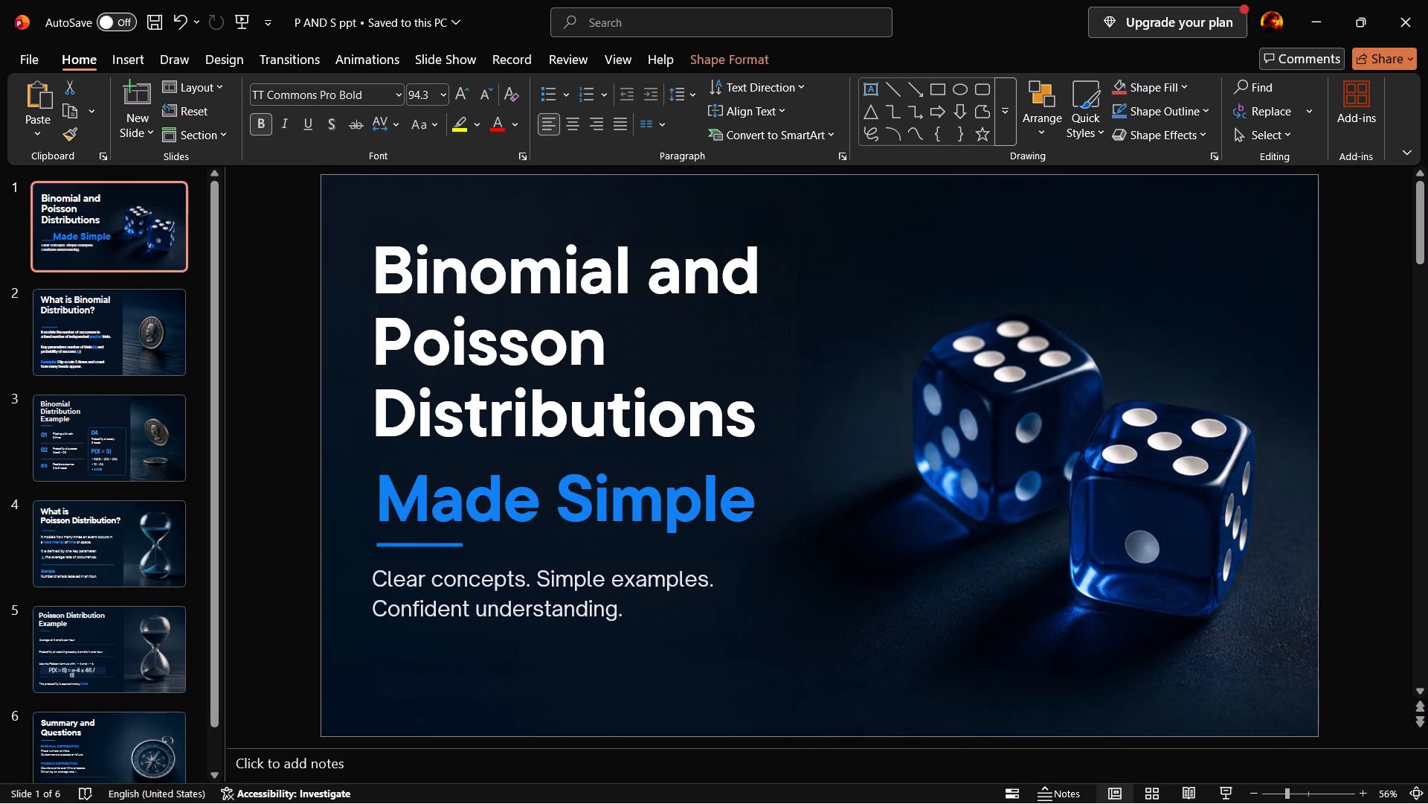
left_click_drag(758, 484, 752, 471)
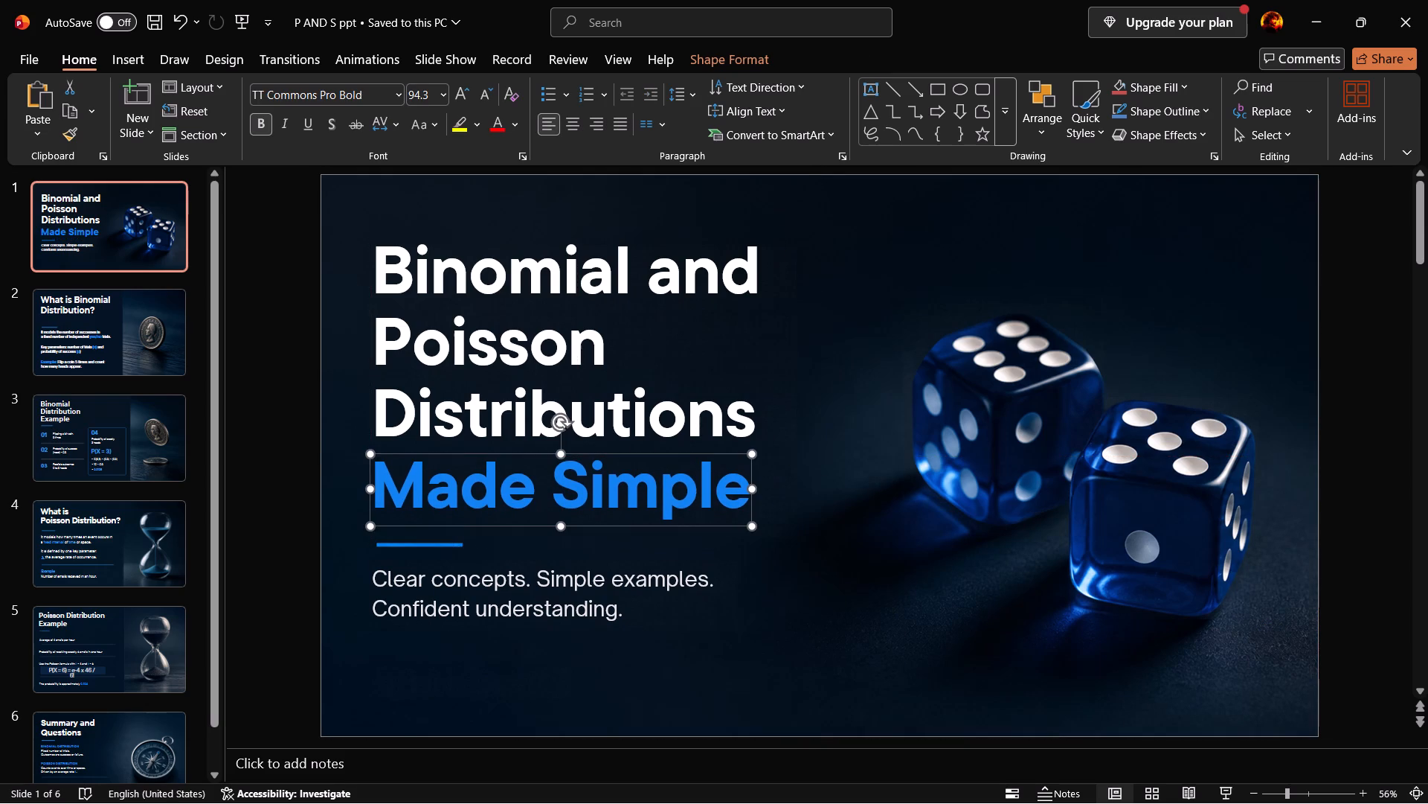
left_click(805, 502)
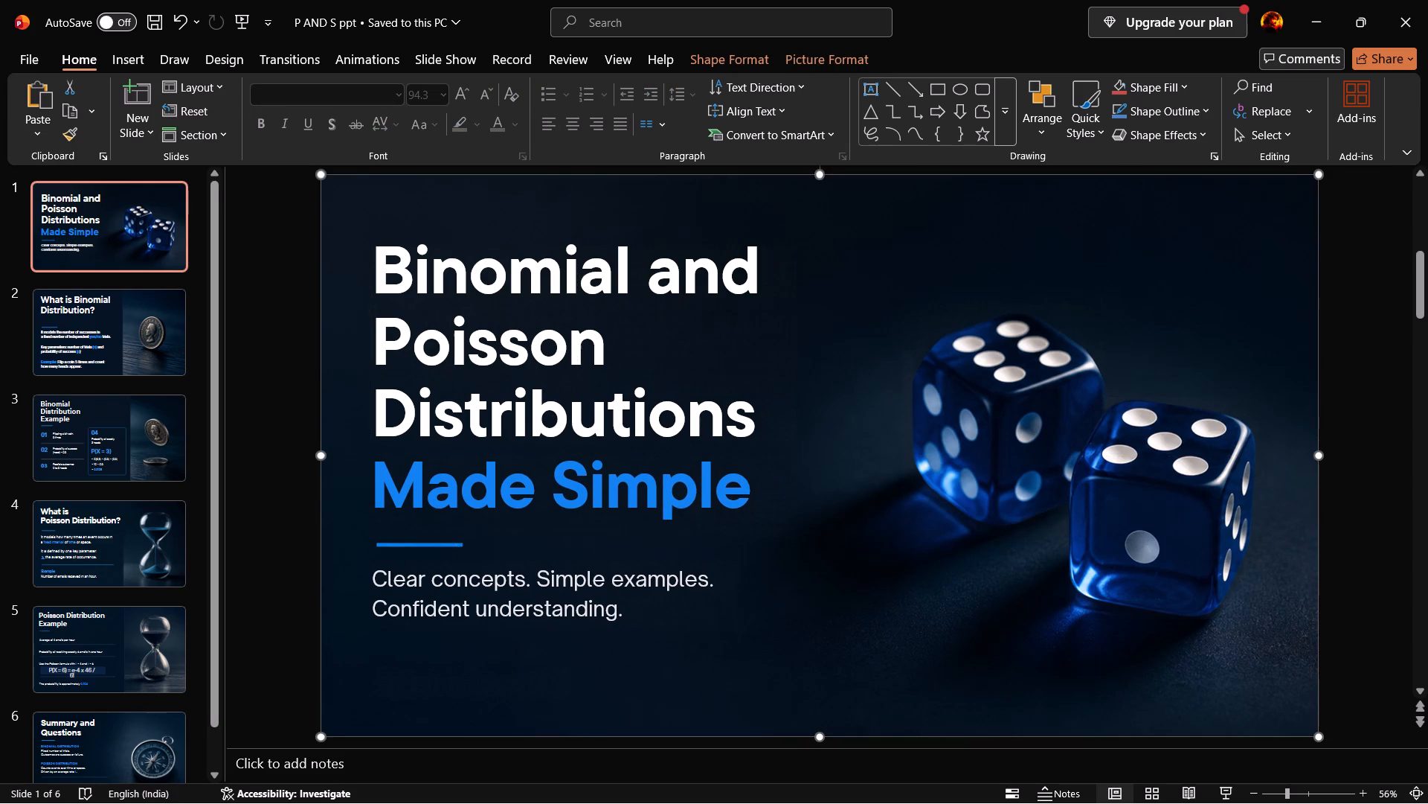
Review slides 2 to 6 for layout problems and return to the title slide.
left_click(155, 342)
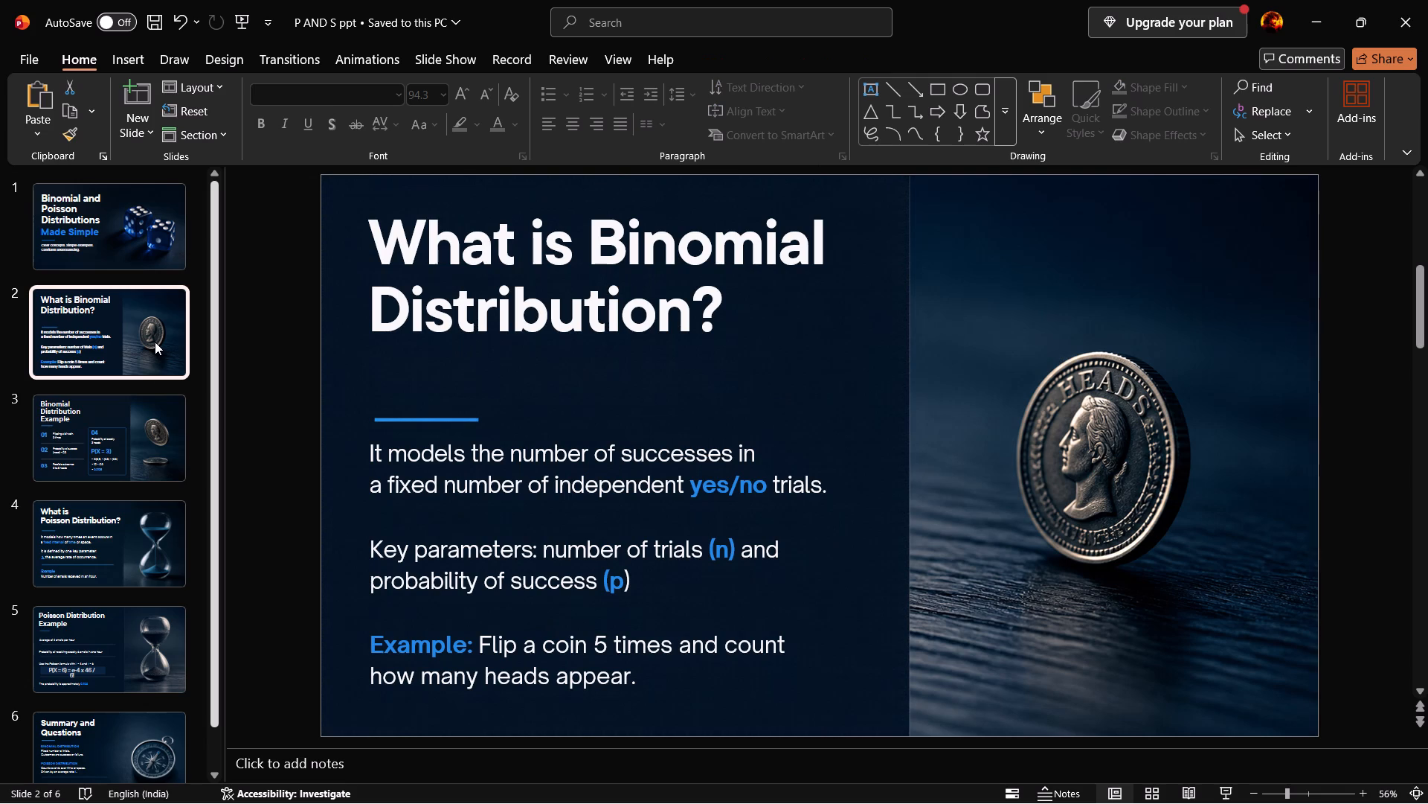
left_click(134, 436)
left_click(119, 569)
left_click(110, 668)
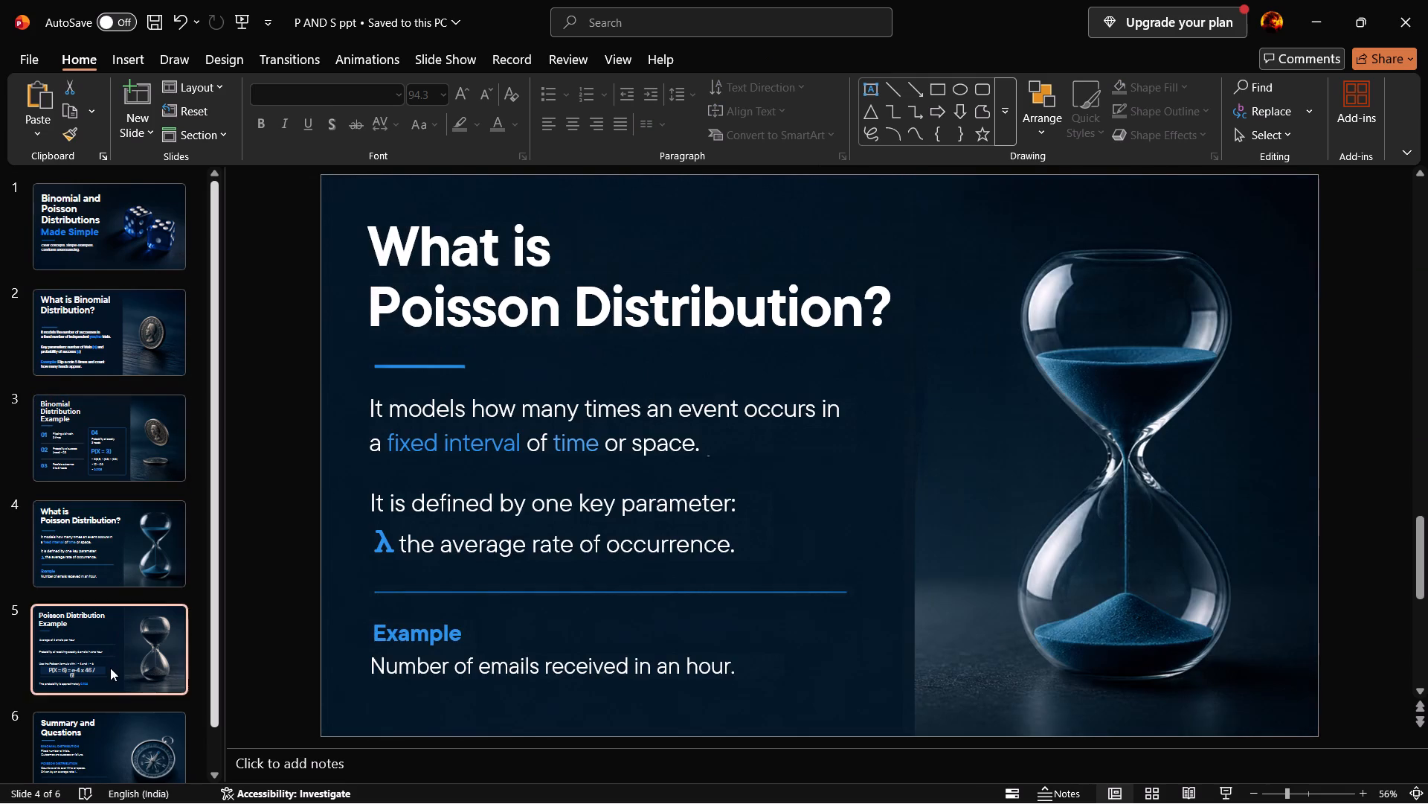
left_click(104, 735)
scroll(120, 720, "down", 2)
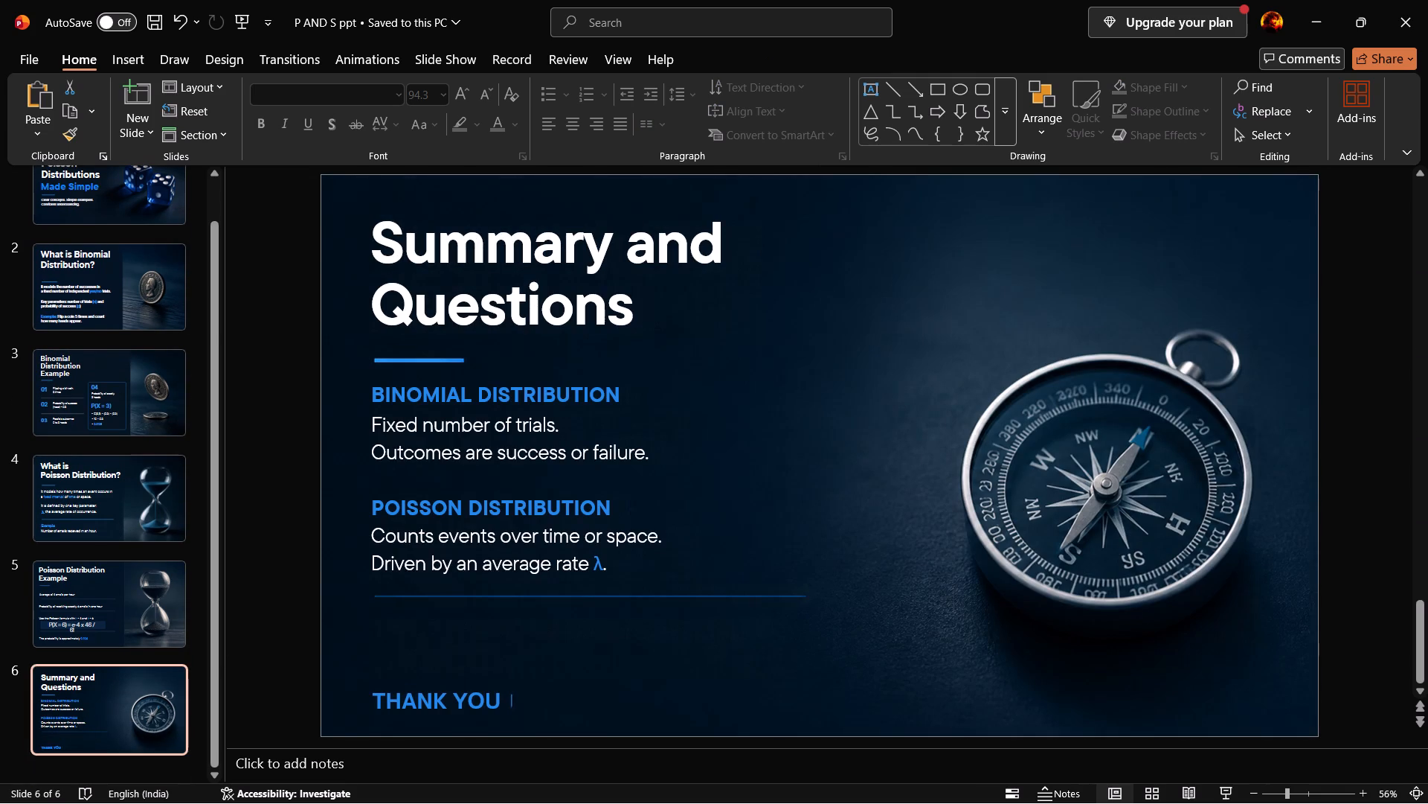
left_click(126, 596)
left_click(108, 493)
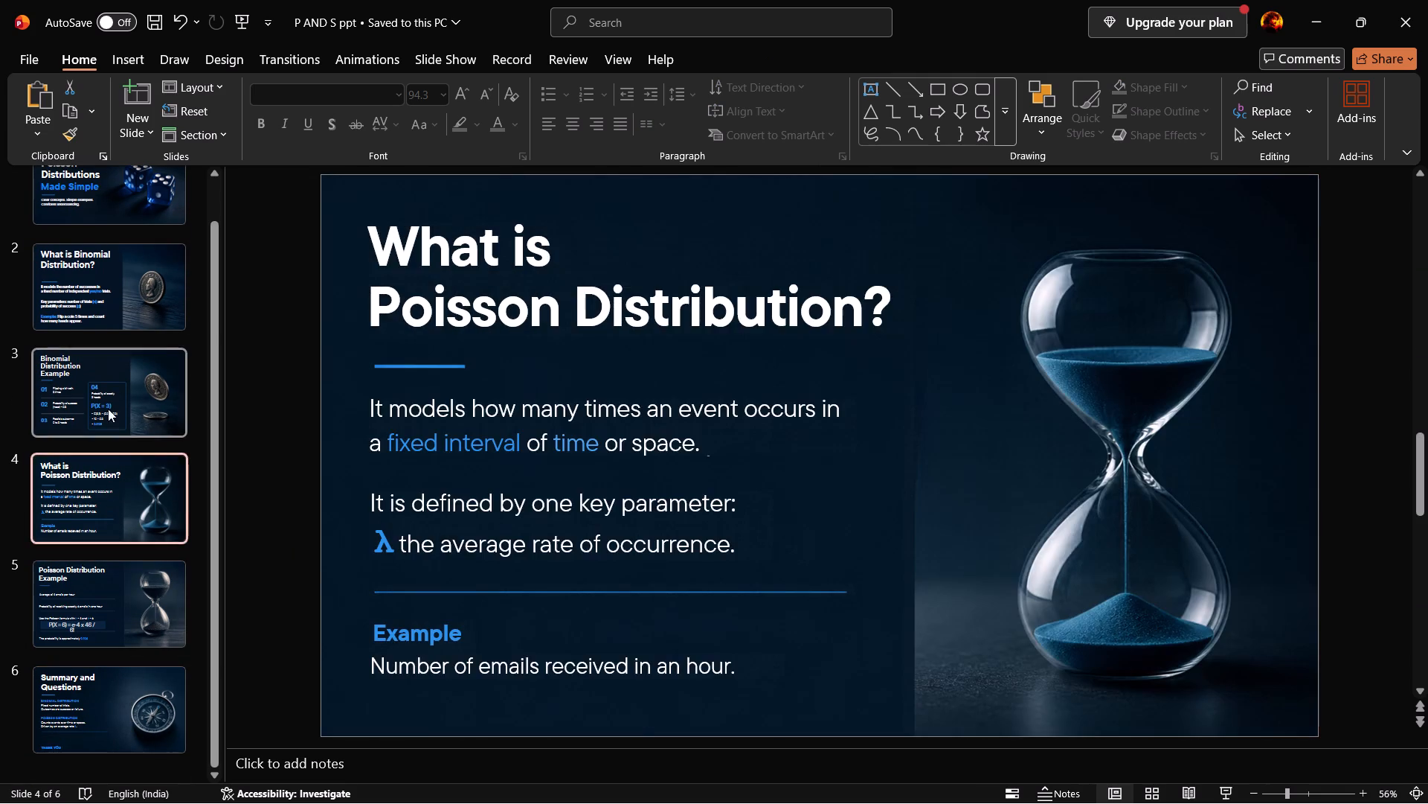
left_click(108, 397)
left_click(112, 333)
left_click(131, 193)
scroll(131, 193, "up", 1)
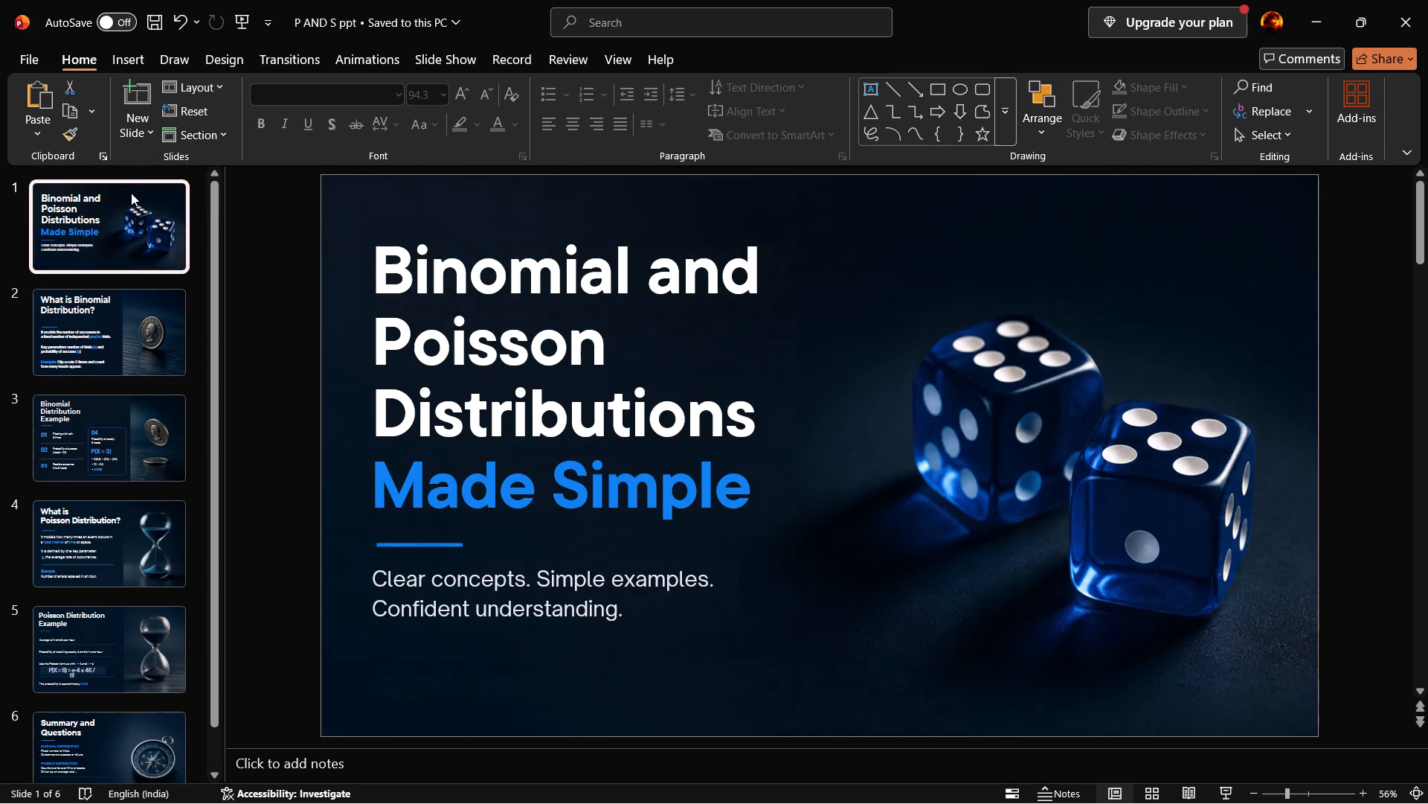
scroll(131, 193, "up", 1)
Replace the two-line tagline beneath the blue line on slide 1 with "Presented By".
left_click(631, 604)
left_click_drag(629, 609, 506, 589)
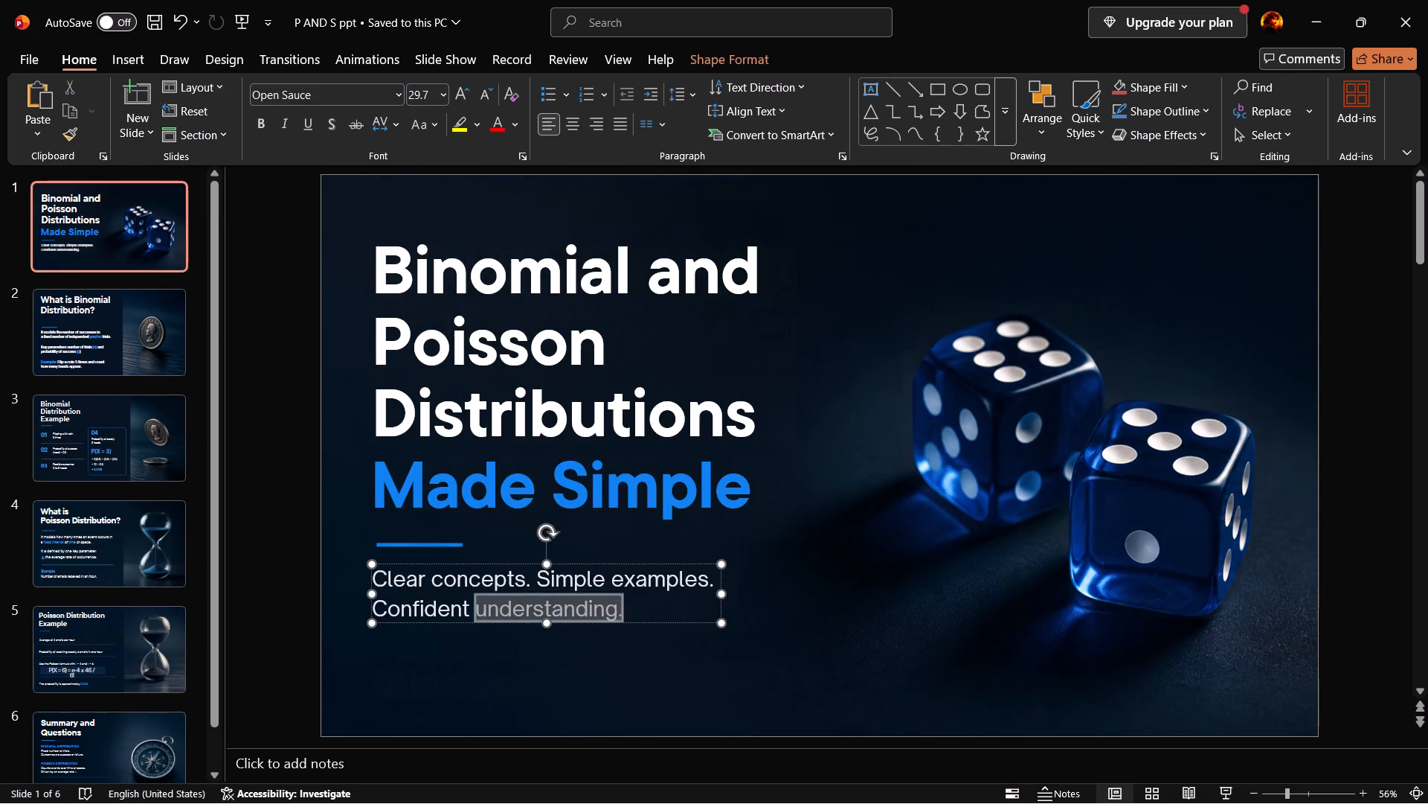
left_click_drag(506, 589, 353, 569)
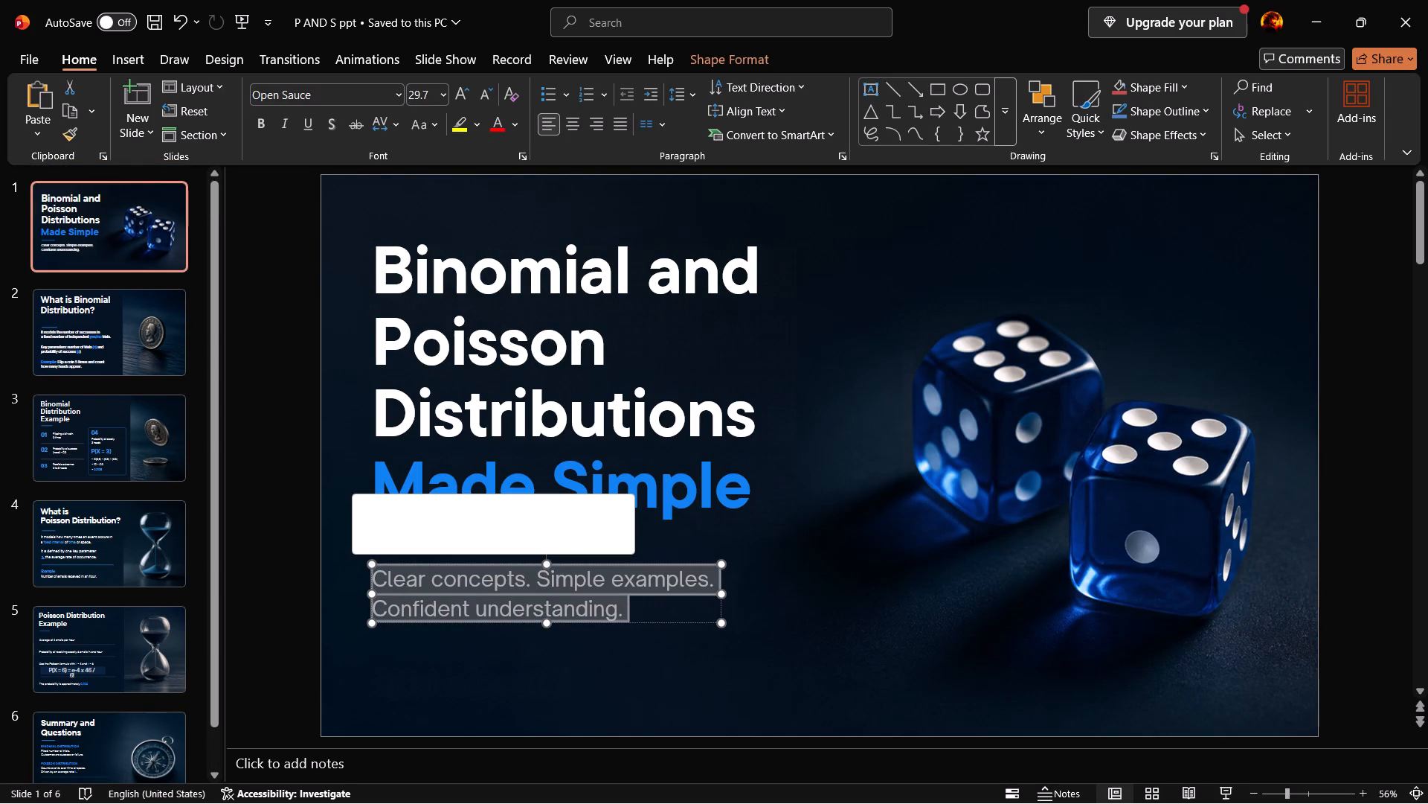
key("BackSpace")
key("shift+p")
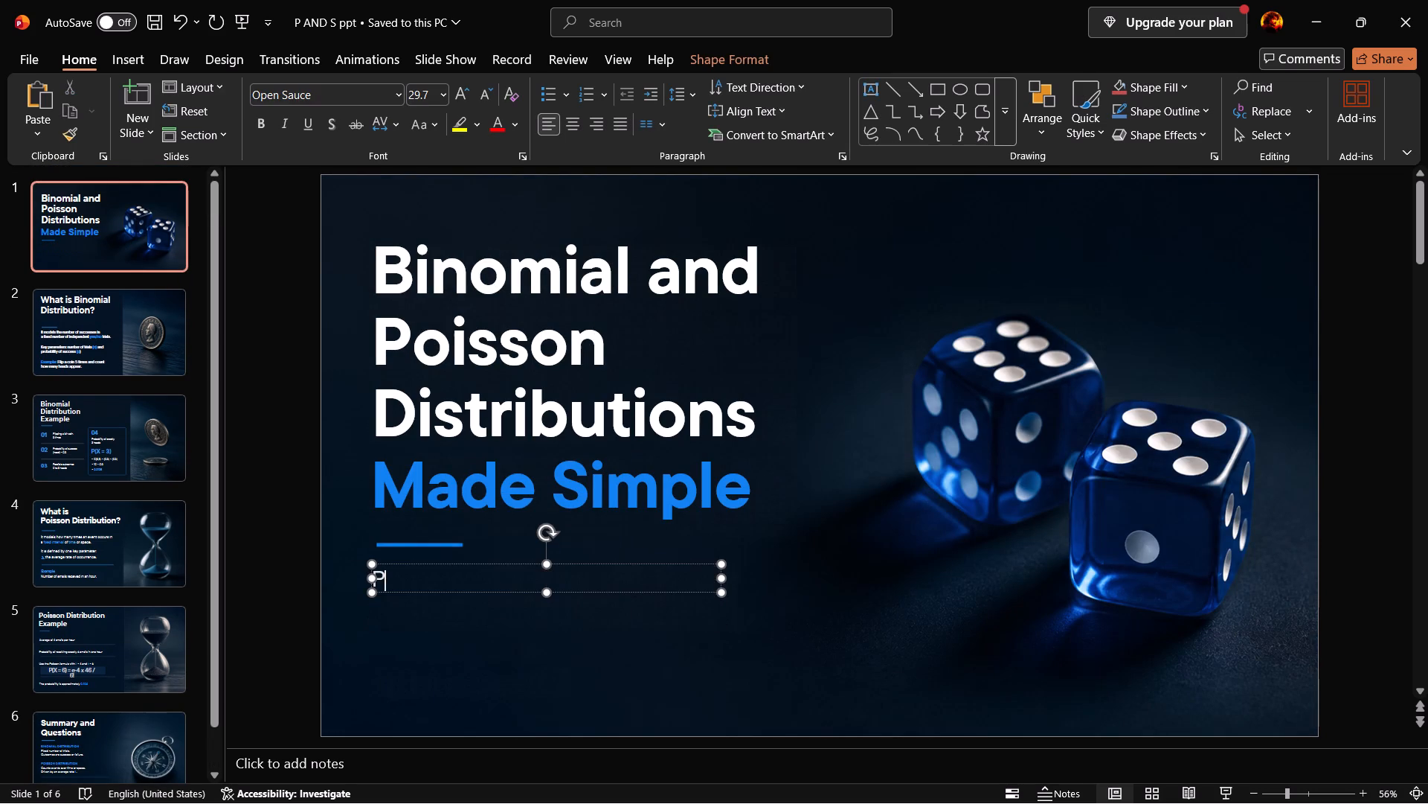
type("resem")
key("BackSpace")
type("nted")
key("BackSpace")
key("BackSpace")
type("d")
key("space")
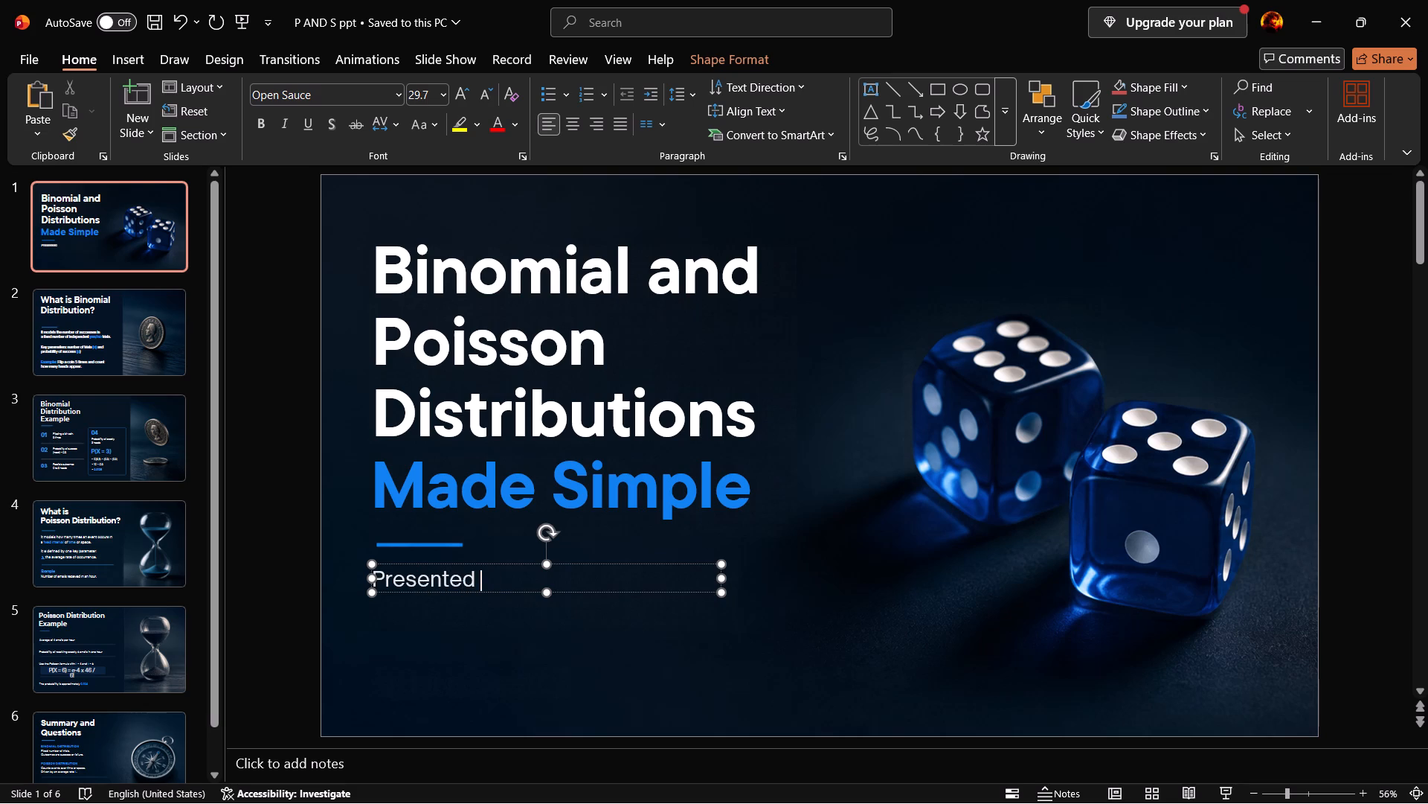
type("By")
Add lines below "Presented By" and enter the first presenter's name and roll number, separated by a dash.
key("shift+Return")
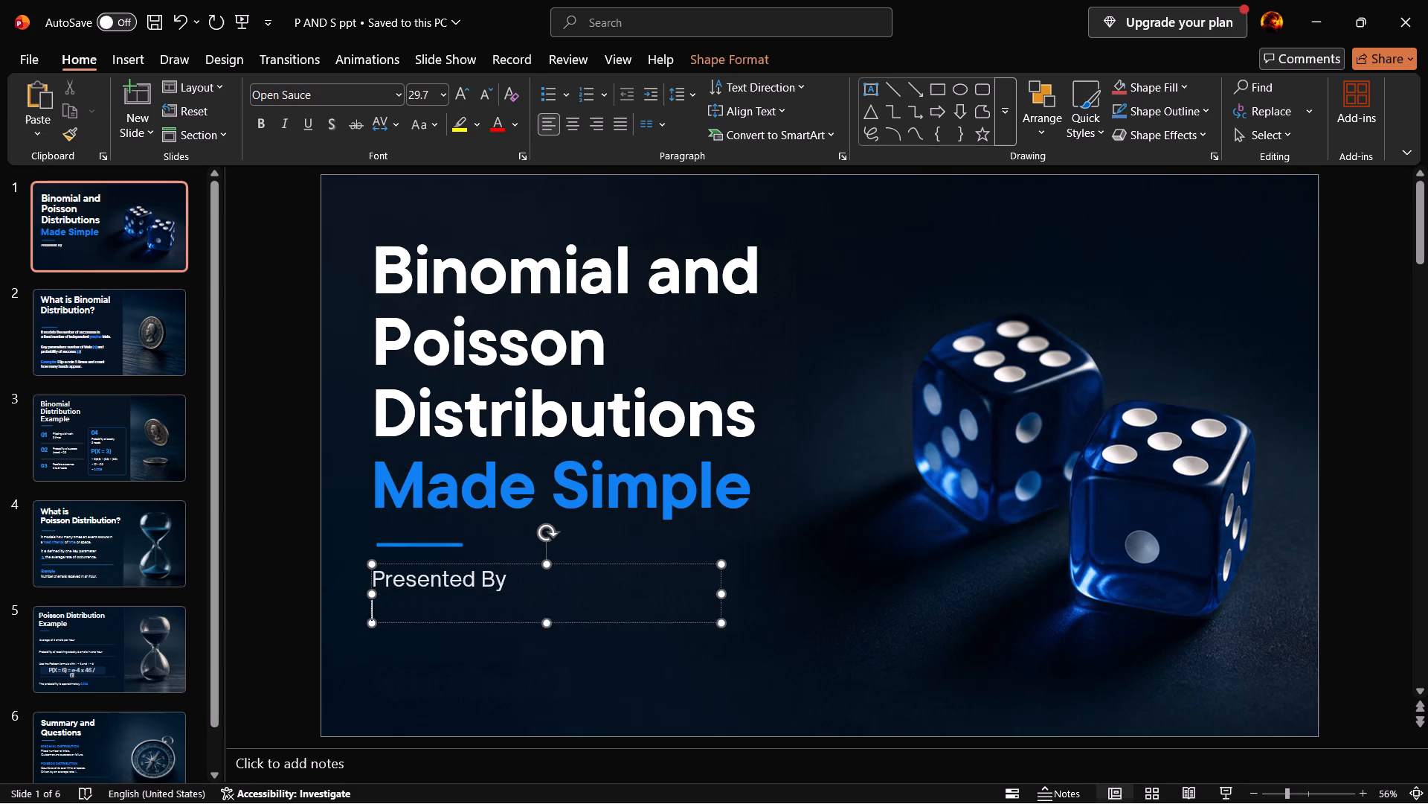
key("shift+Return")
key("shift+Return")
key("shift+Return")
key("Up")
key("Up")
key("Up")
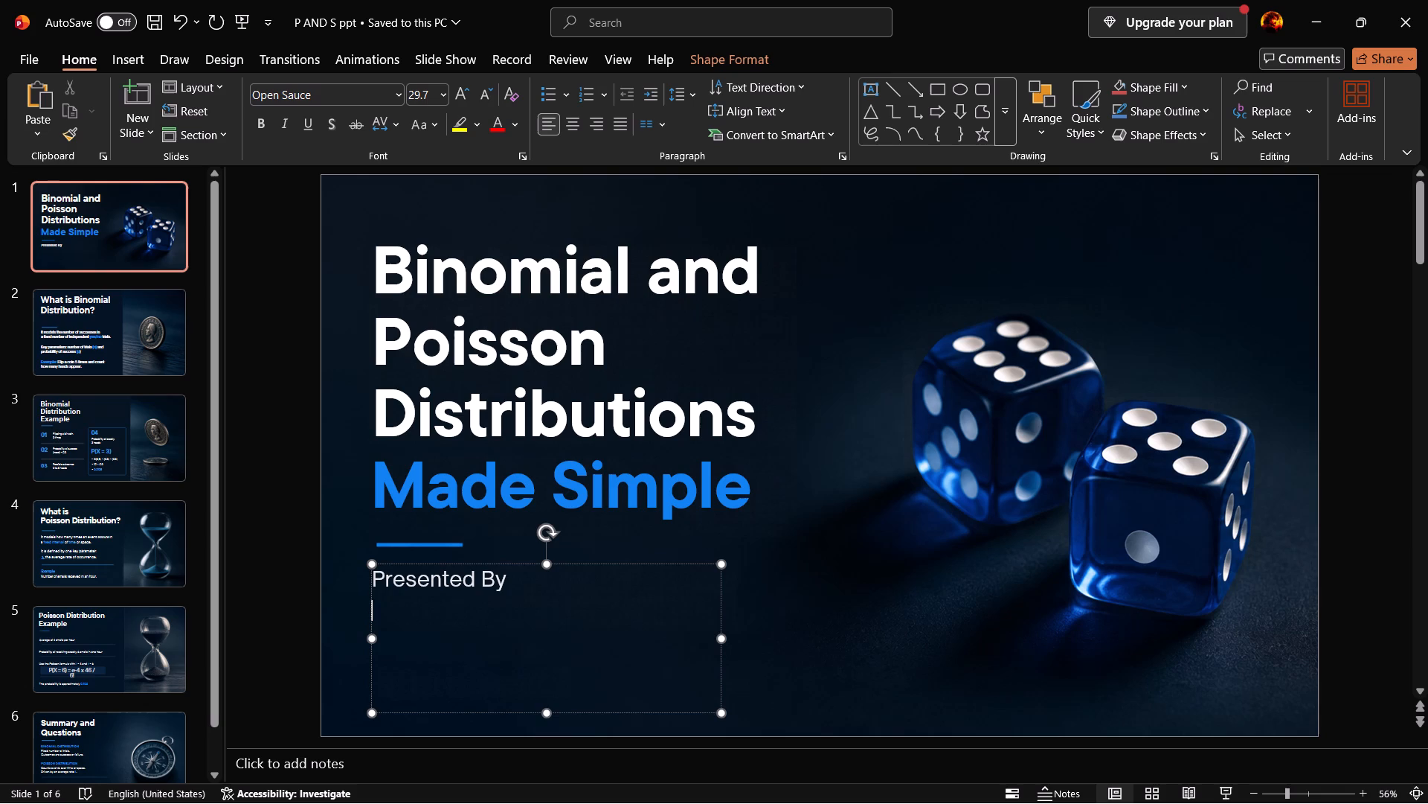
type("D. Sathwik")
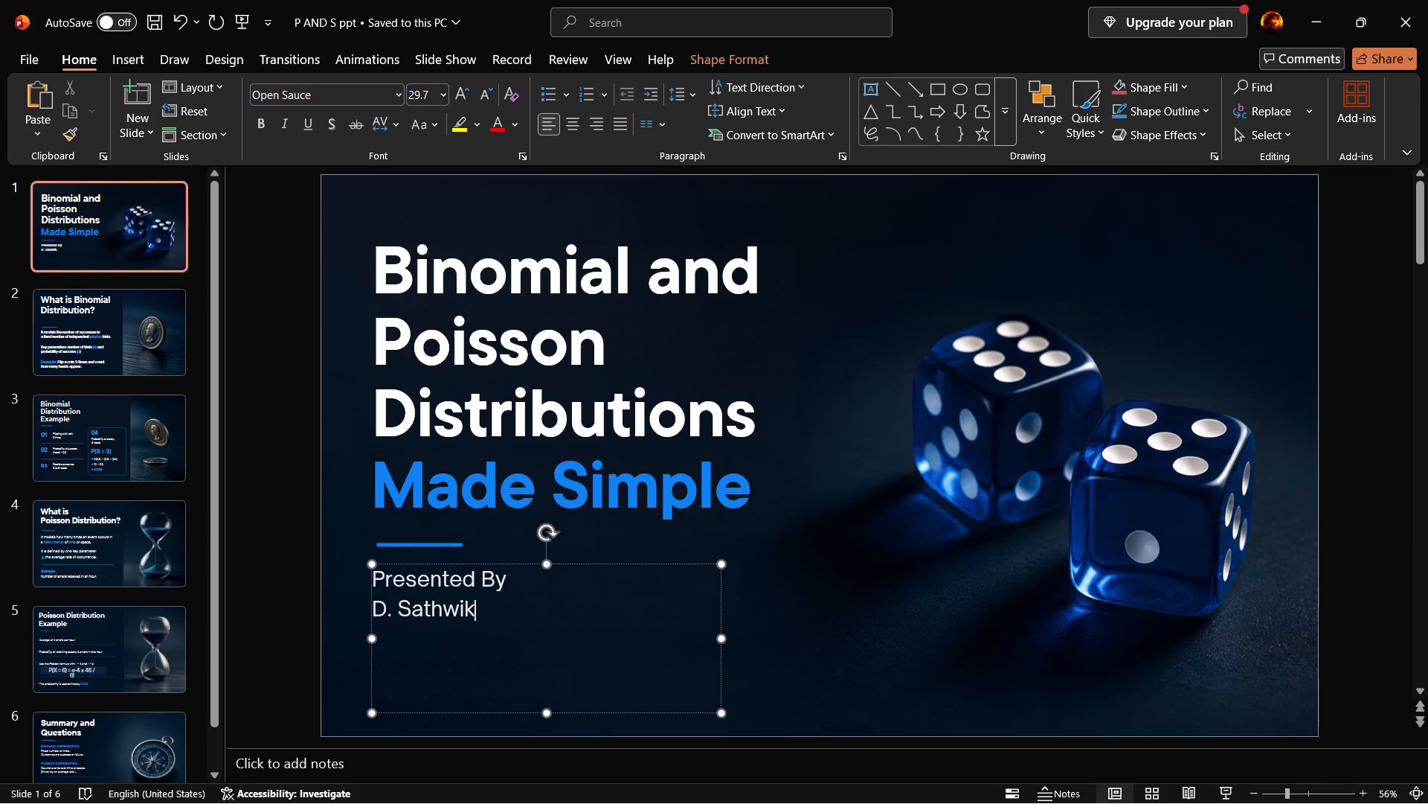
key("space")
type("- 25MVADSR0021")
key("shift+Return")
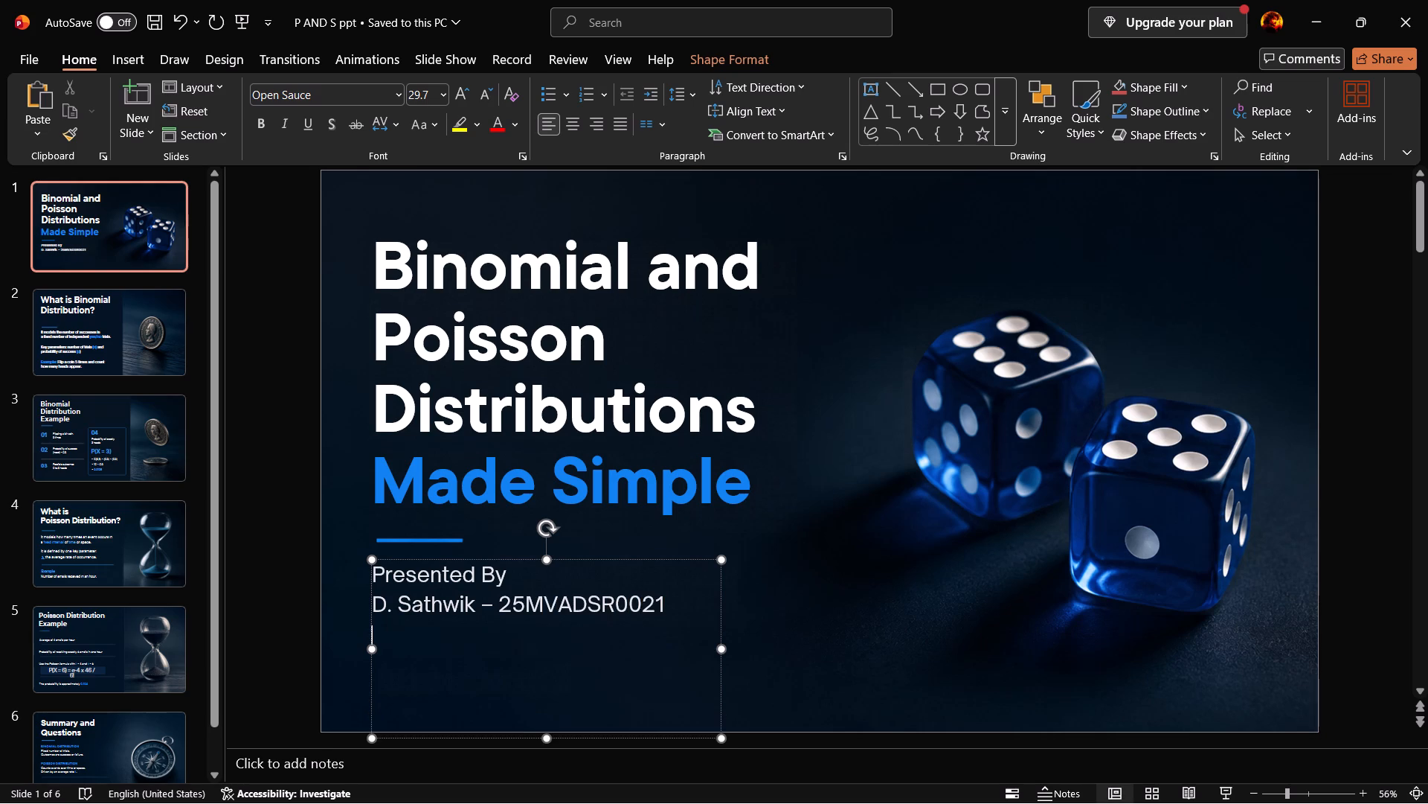
Remove the empty lines below the first presenter's entry.
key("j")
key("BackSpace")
left_click(424, 713)
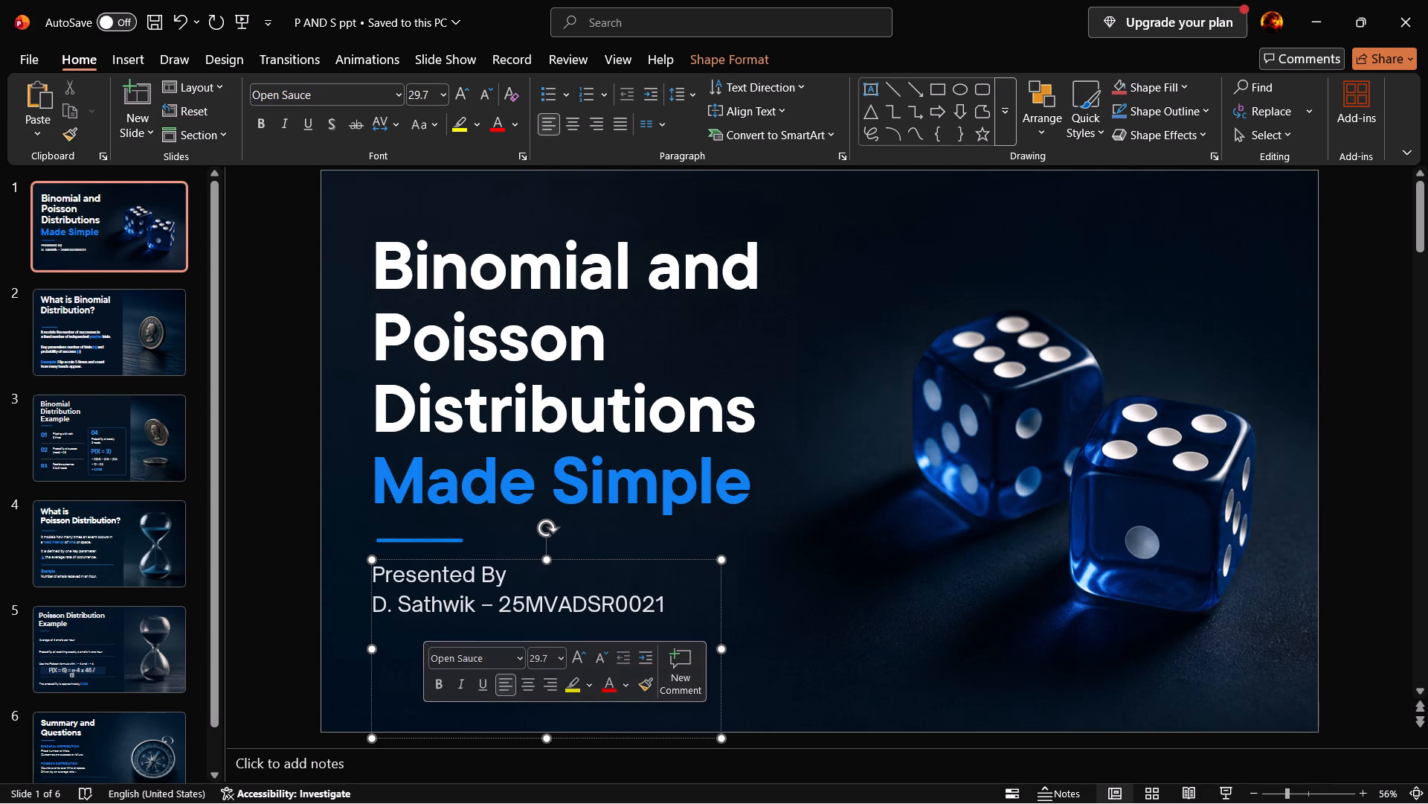
key("BackSpace")
key("BackSpace")
key("BackSpace")
key("BackSpace")
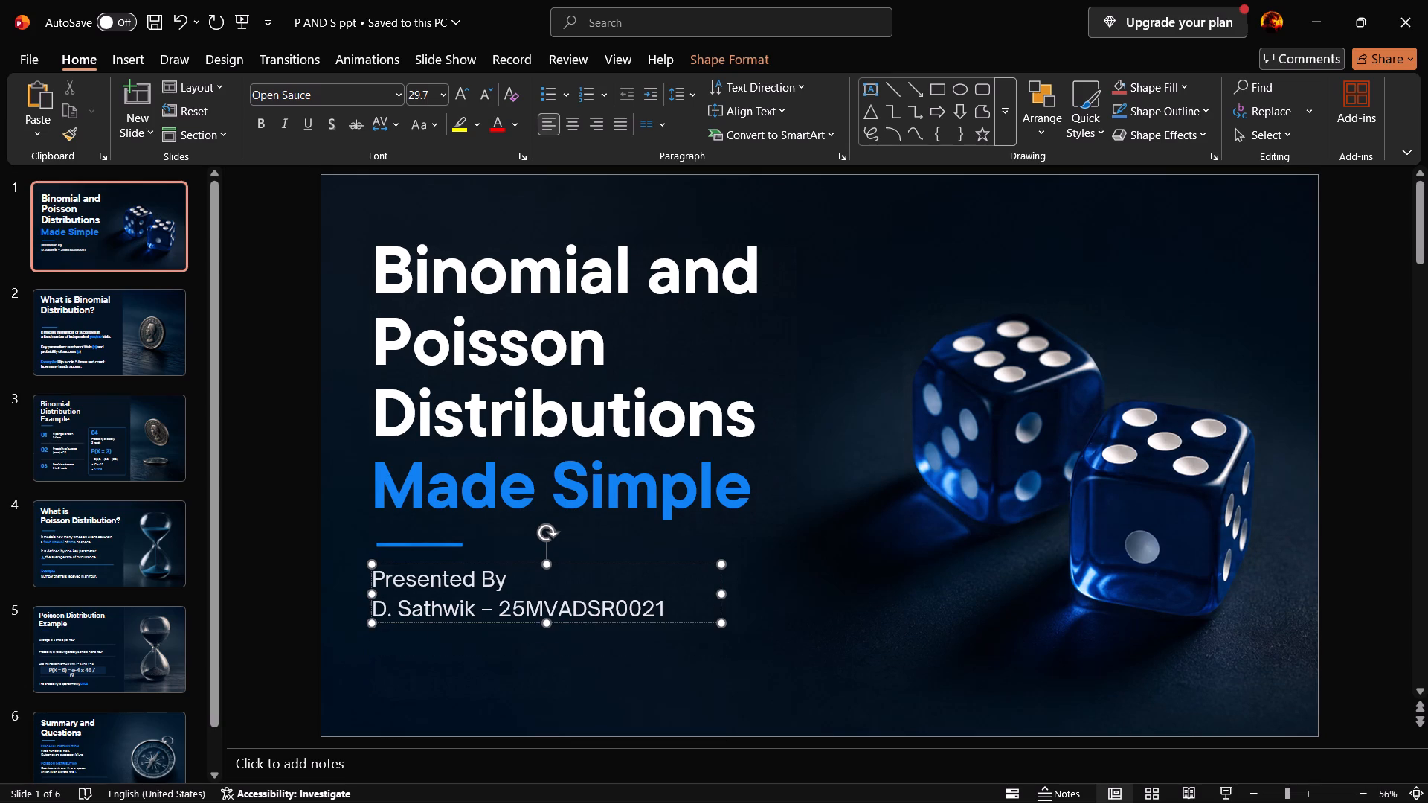
Add the second presenter's name and roll number on a new line below the first presenter.
key("shift+Return")
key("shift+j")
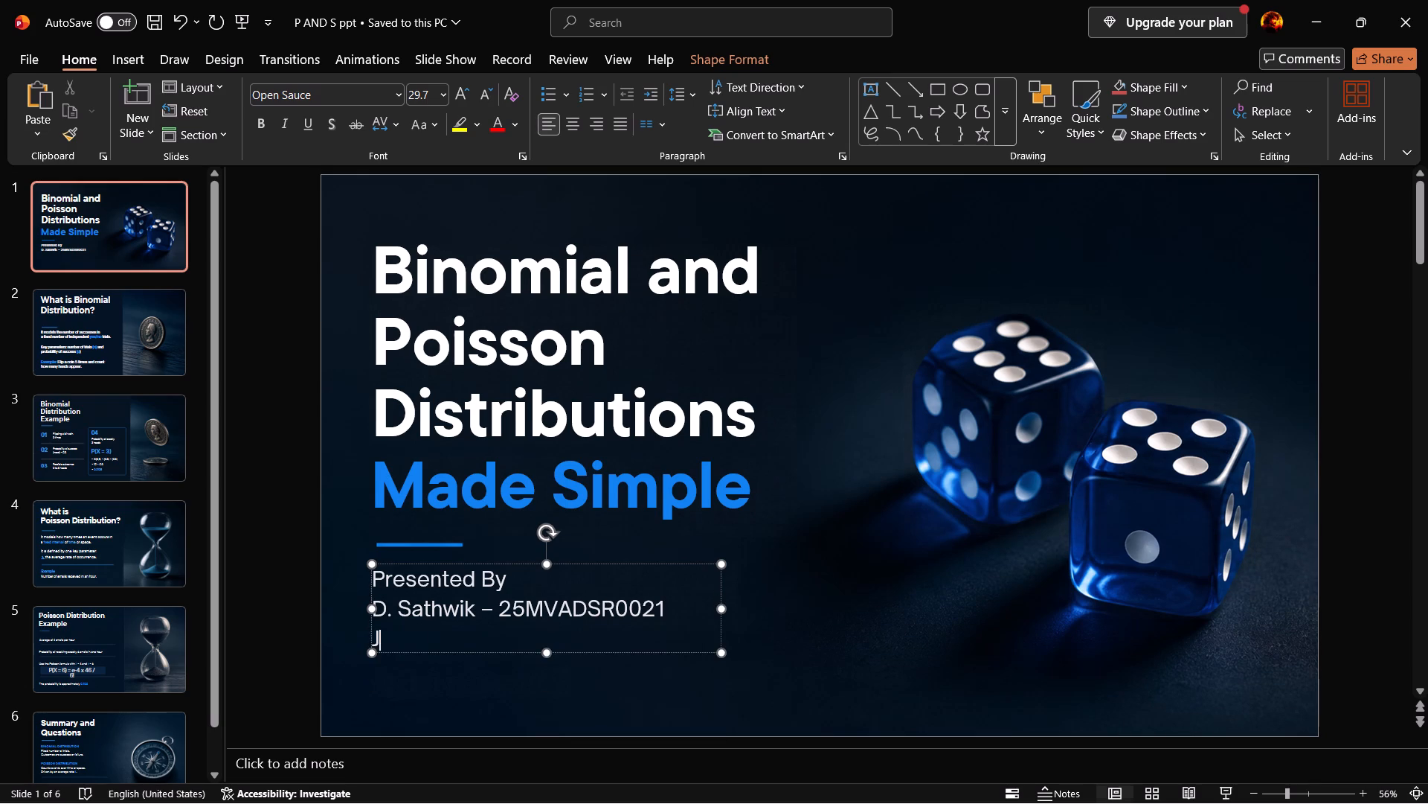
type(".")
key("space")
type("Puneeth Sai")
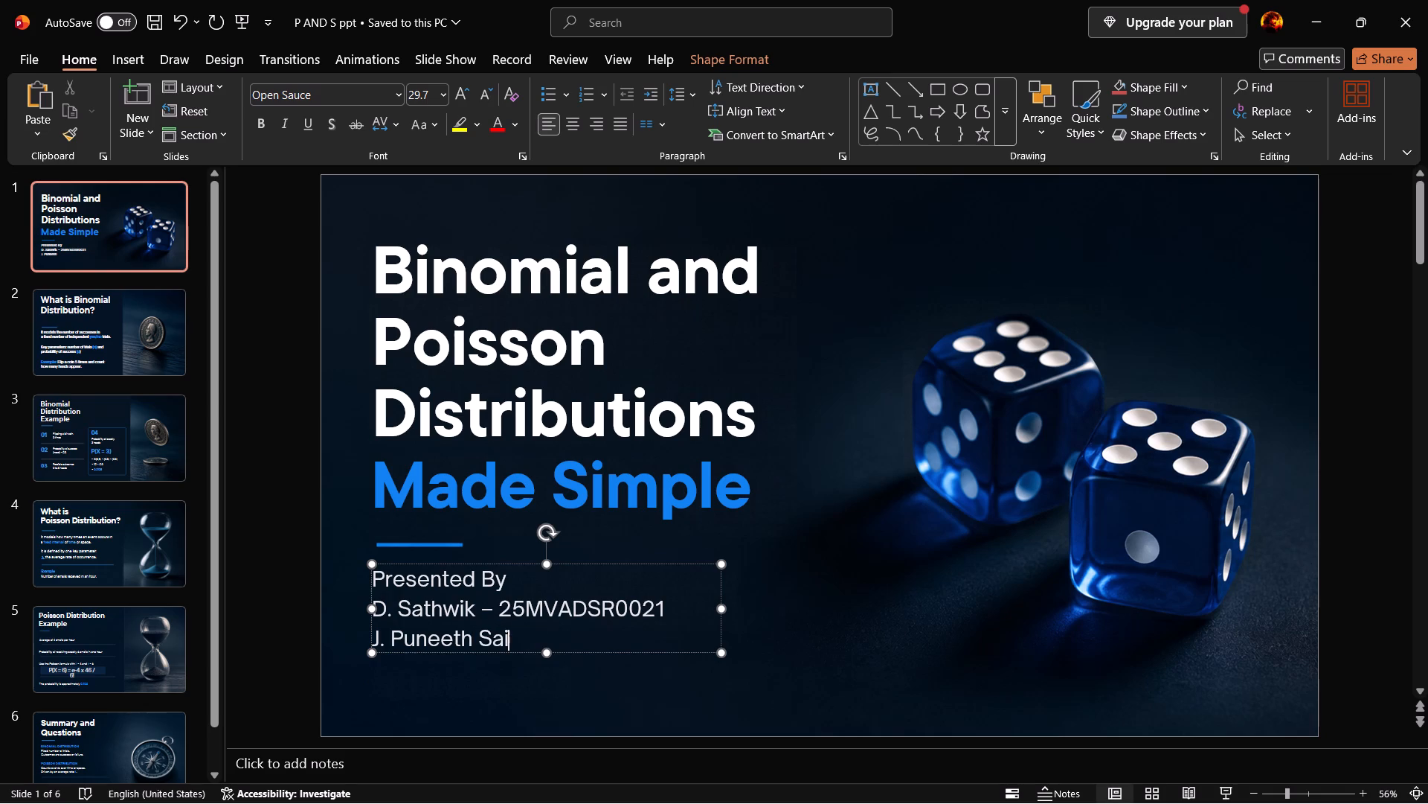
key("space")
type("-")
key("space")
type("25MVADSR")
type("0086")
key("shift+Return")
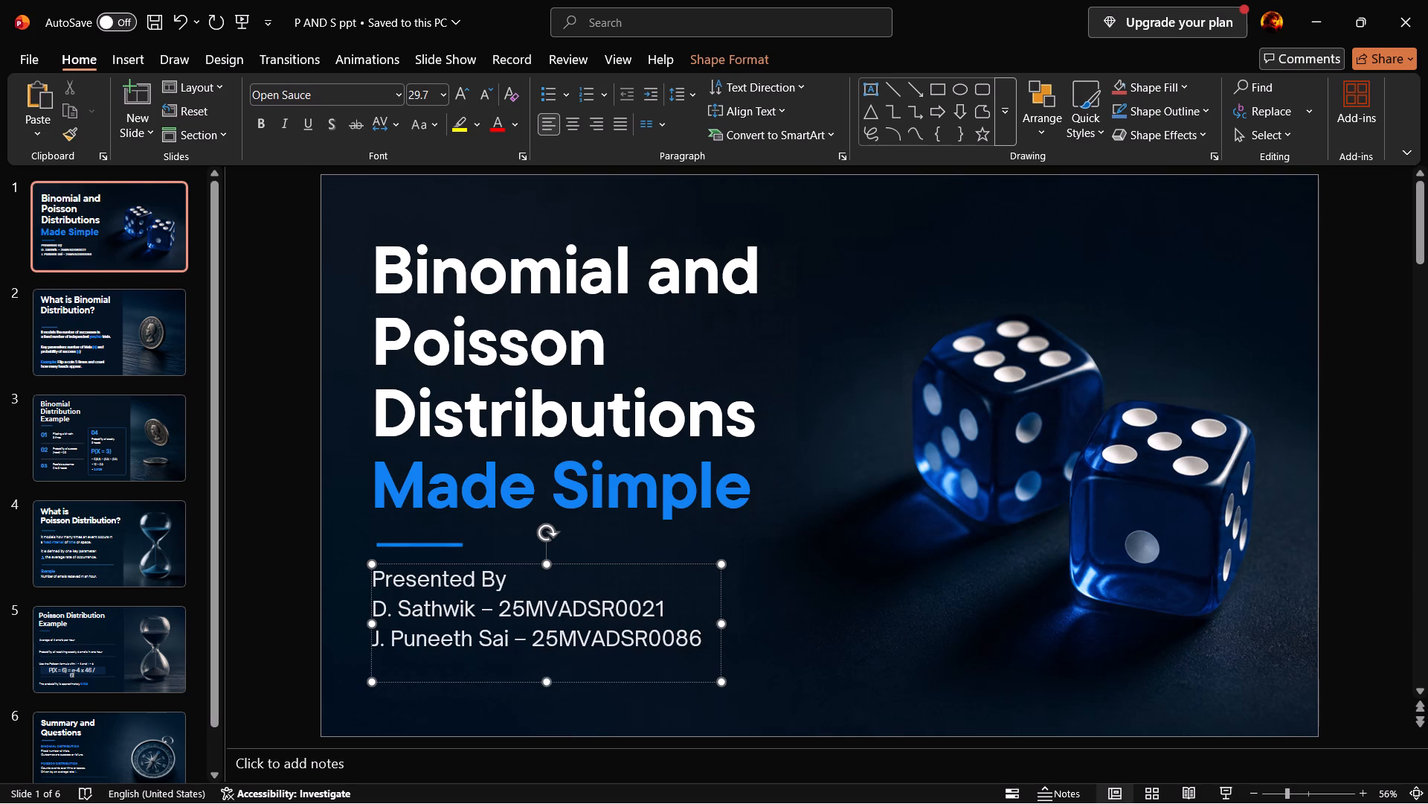
Enter the third presenter's name and roll number on the line below the second presenter.
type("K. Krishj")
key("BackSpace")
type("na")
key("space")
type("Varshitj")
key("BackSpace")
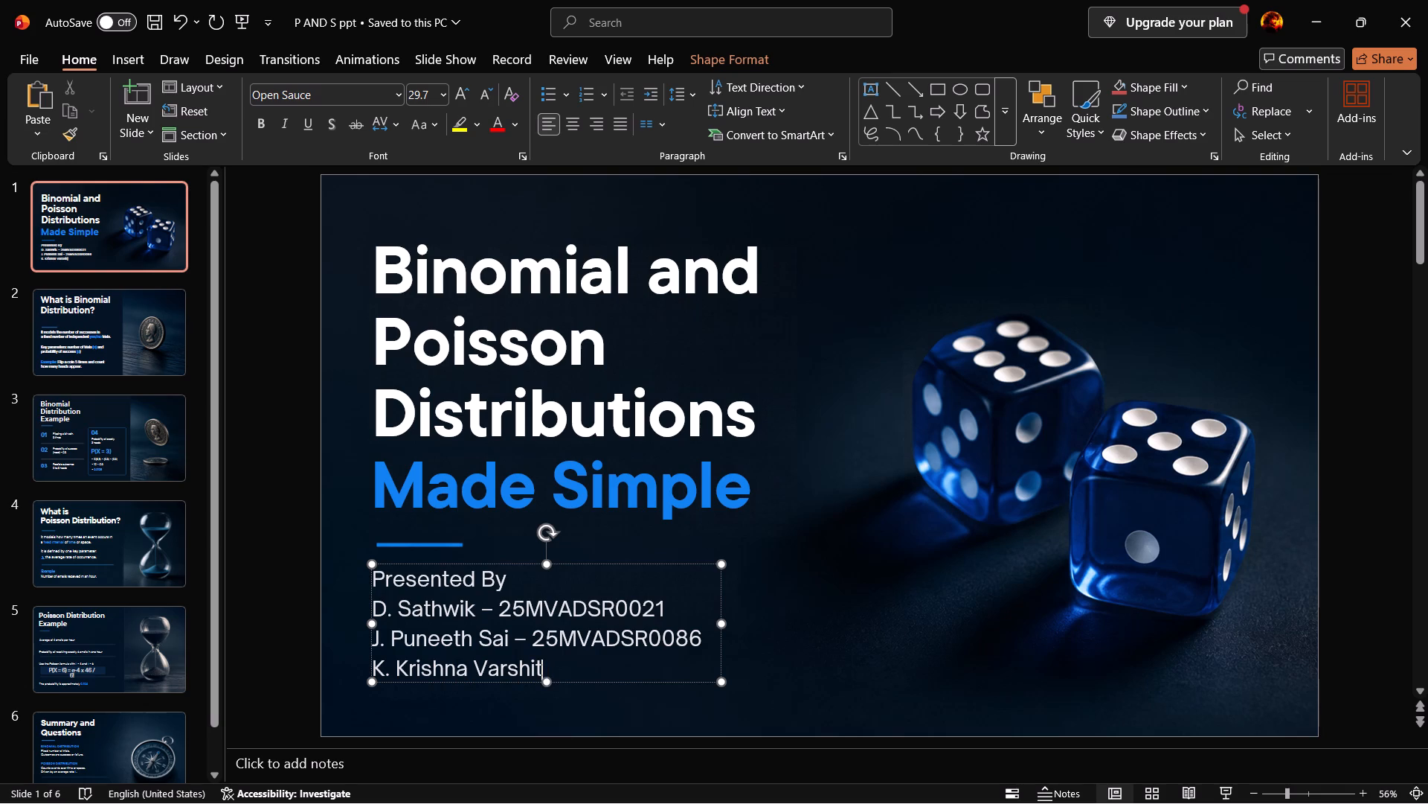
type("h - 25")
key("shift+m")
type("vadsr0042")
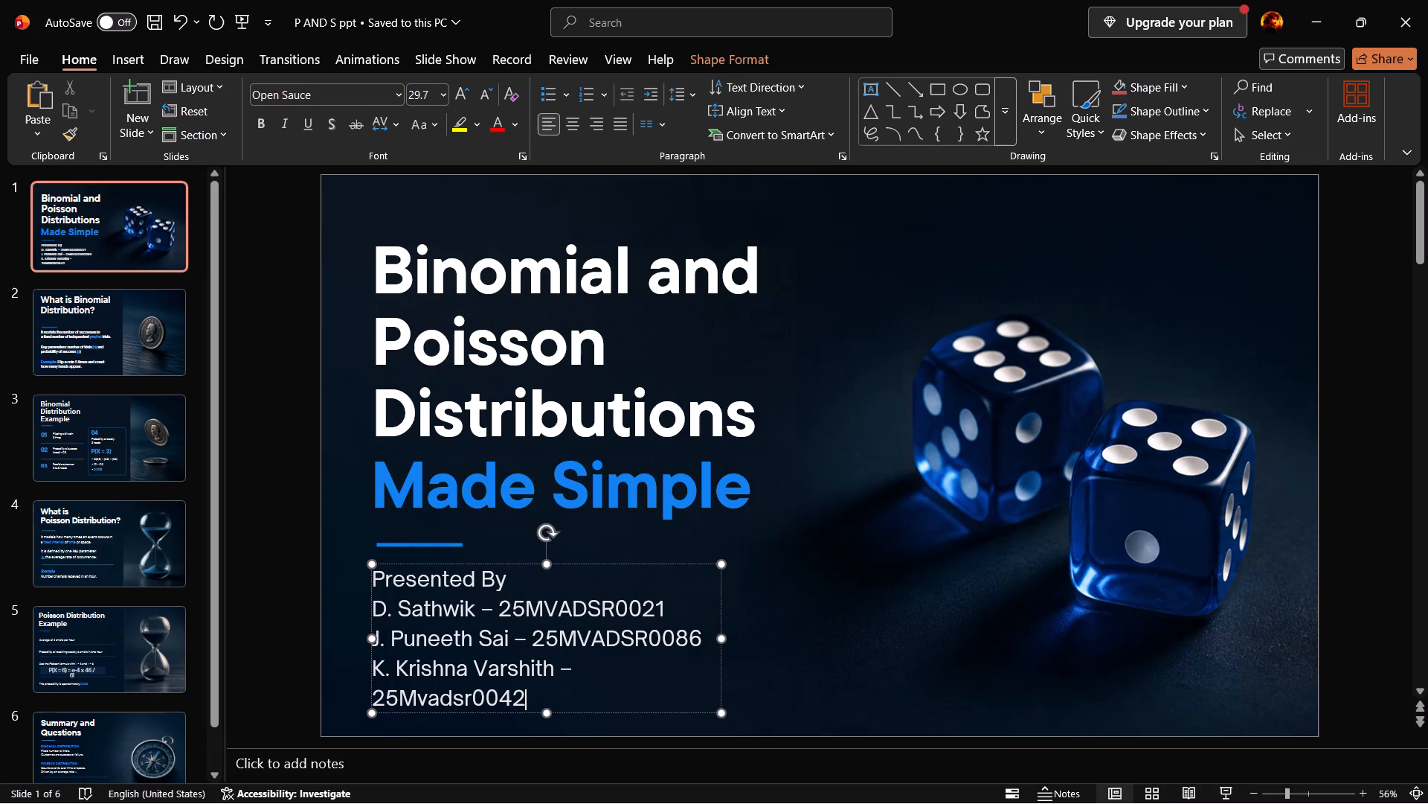
Widen the presenter text box so that the third presenter's entry fits on one line.
left_click_drag(721, 636, 721, 636)
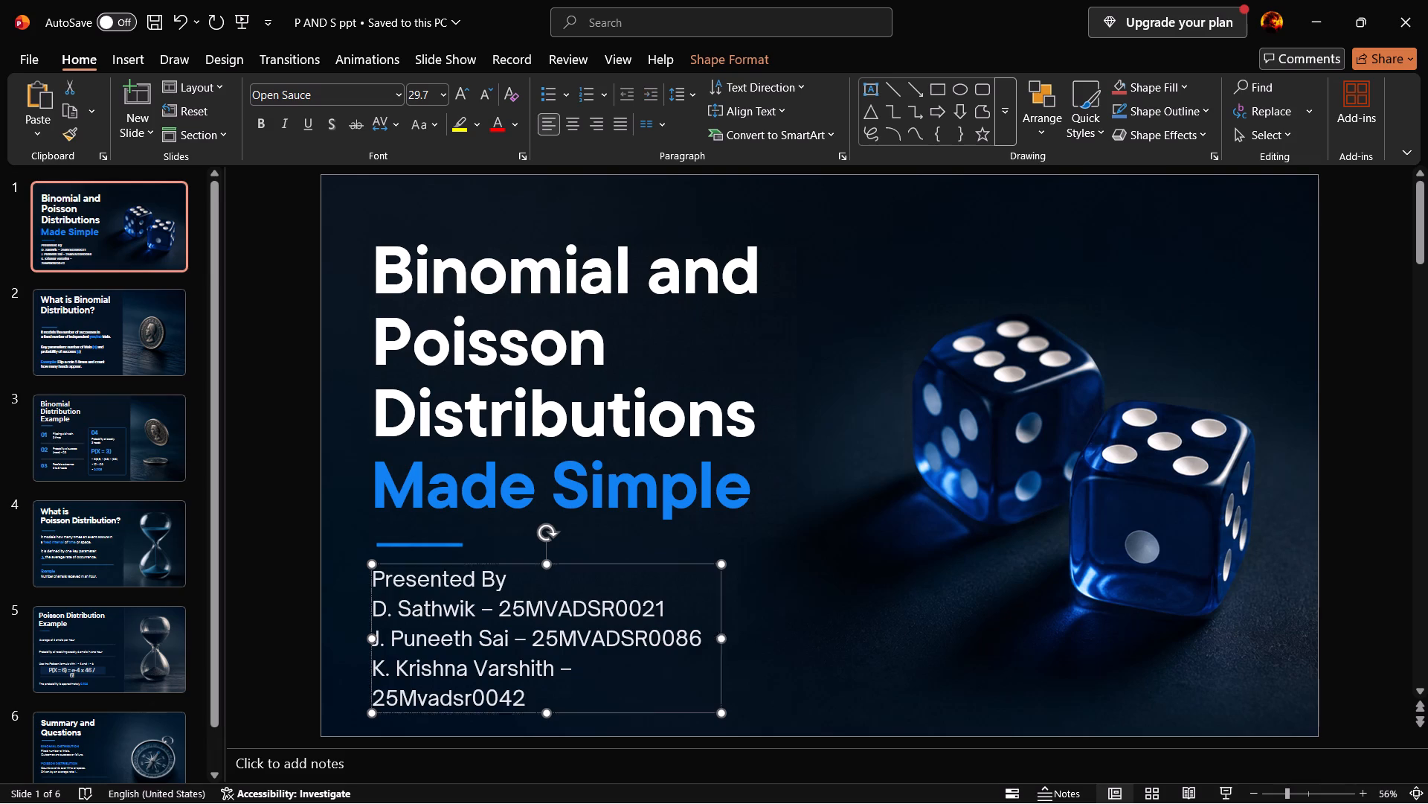
left_click_drag(721, 636, 753, 639)
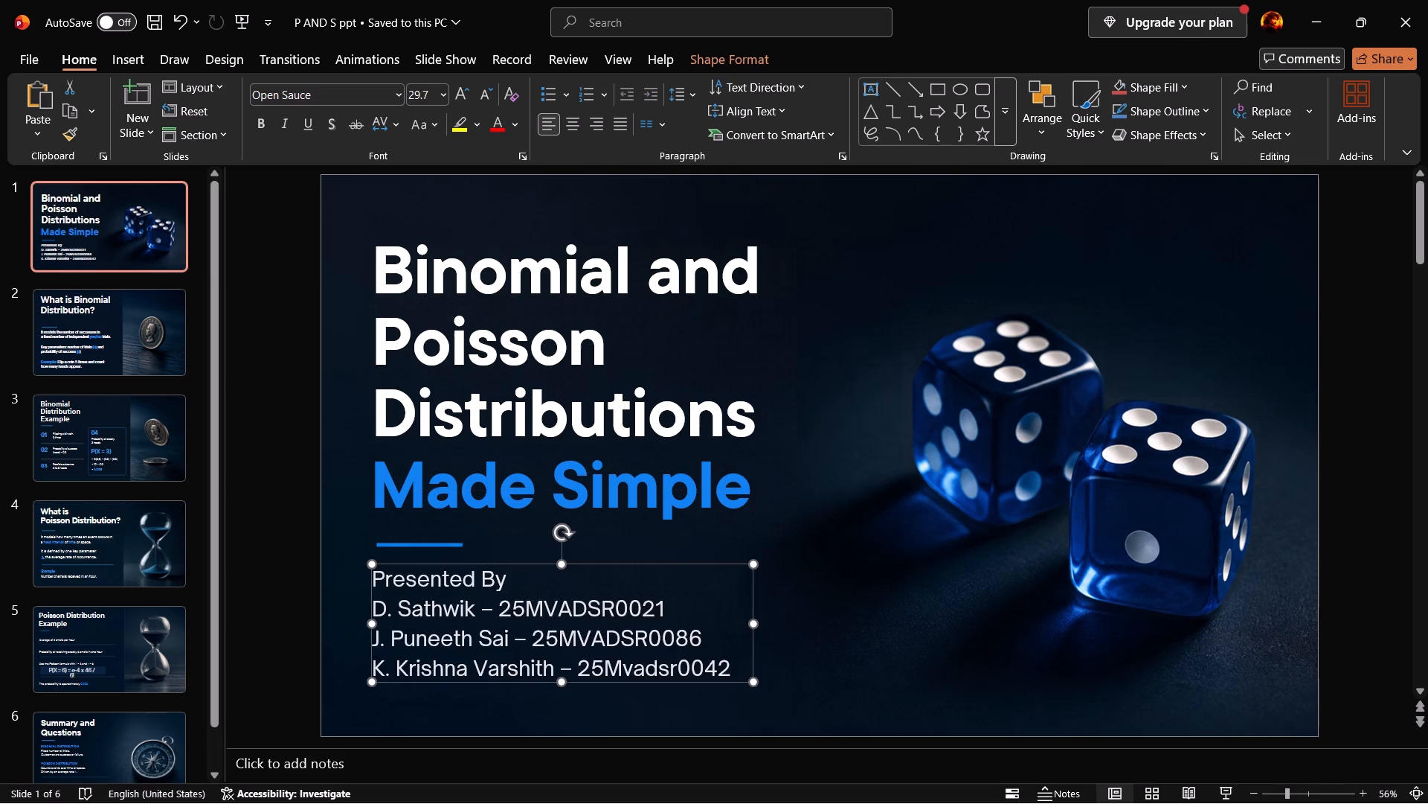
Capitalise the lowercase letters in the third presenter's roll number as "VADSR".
left_click(675, 666)
key("BackSpace")
key("BackSpace")
key("BackSpace")
key("BackSpace")
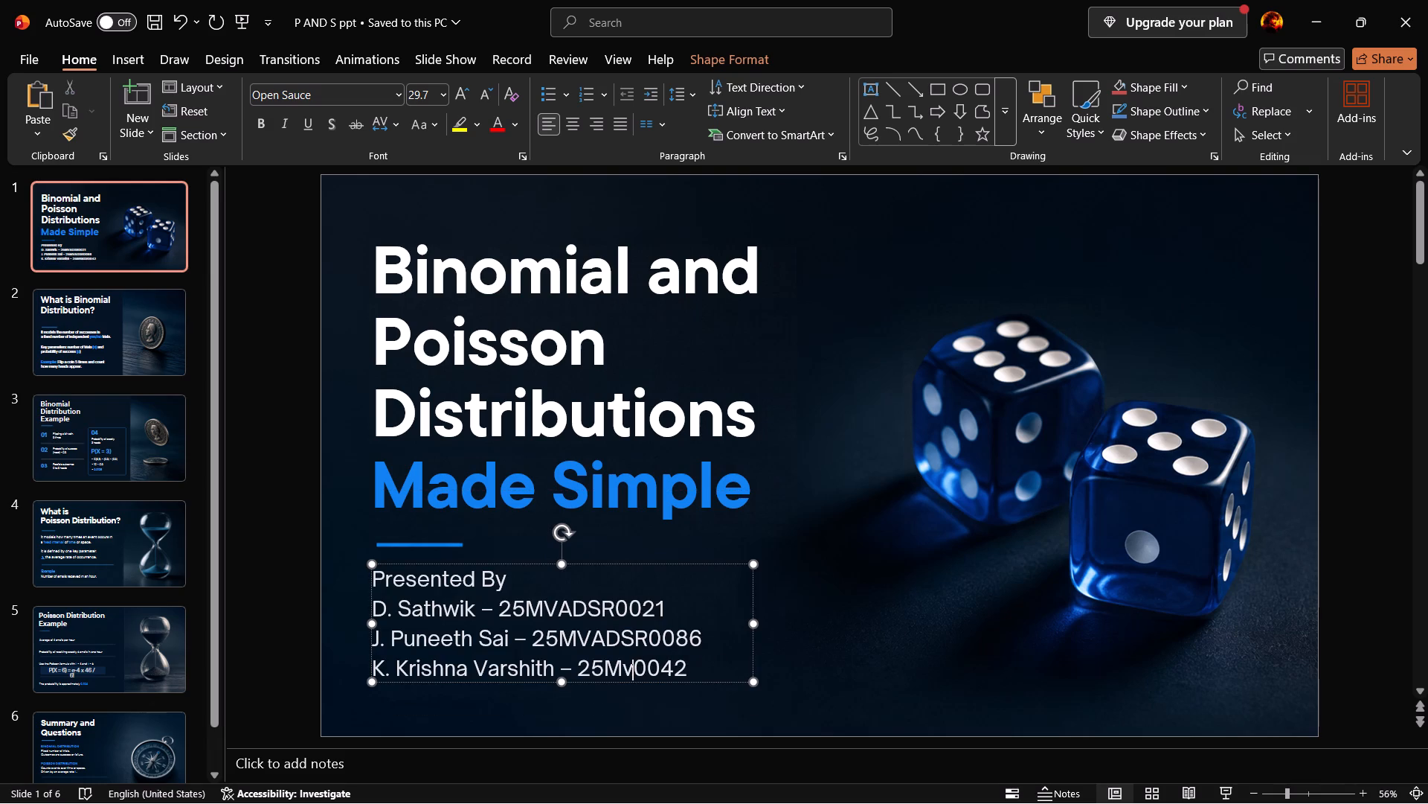
key("BackSpace")
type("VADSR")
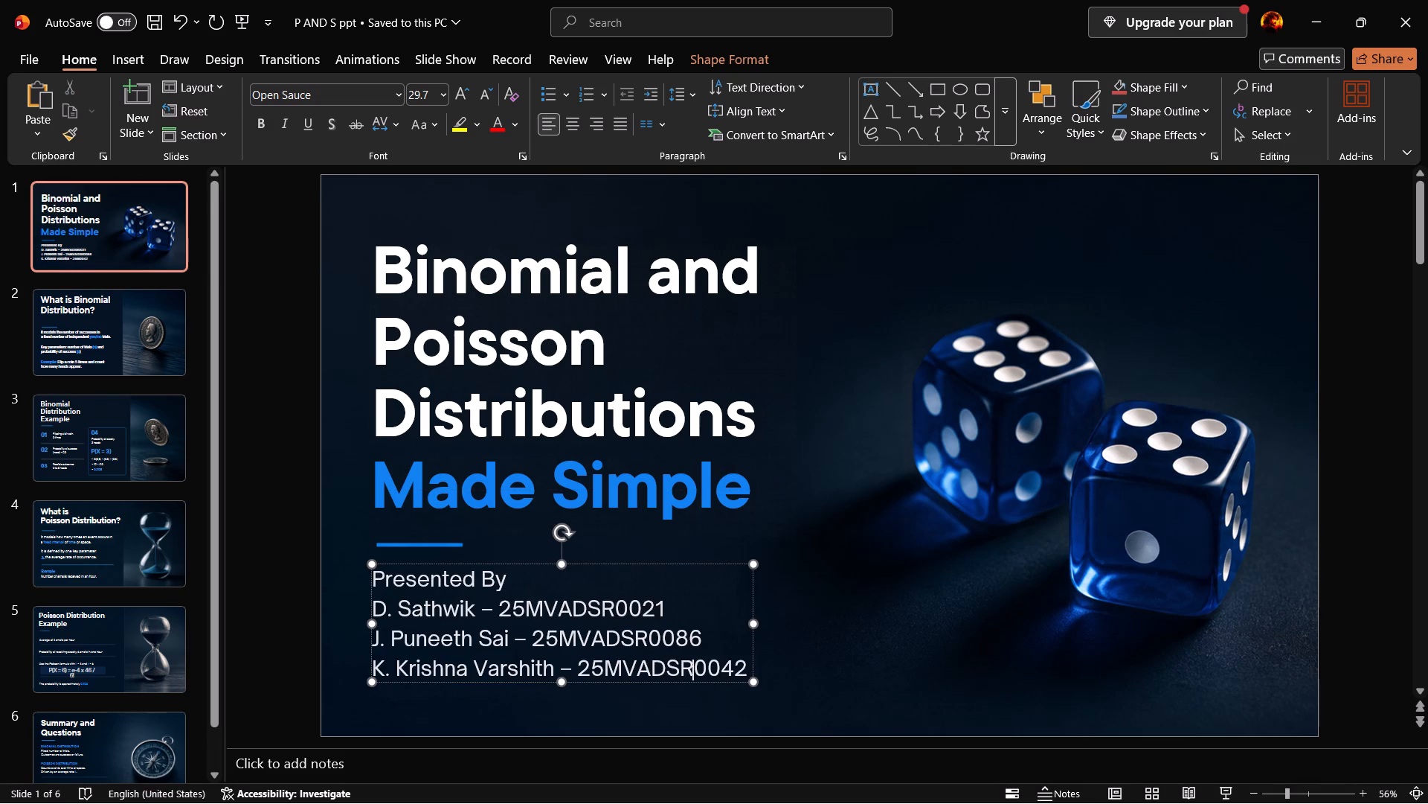
Add the fourth presenter's name and roll number on a new line below the third presenter, and save the presentation.
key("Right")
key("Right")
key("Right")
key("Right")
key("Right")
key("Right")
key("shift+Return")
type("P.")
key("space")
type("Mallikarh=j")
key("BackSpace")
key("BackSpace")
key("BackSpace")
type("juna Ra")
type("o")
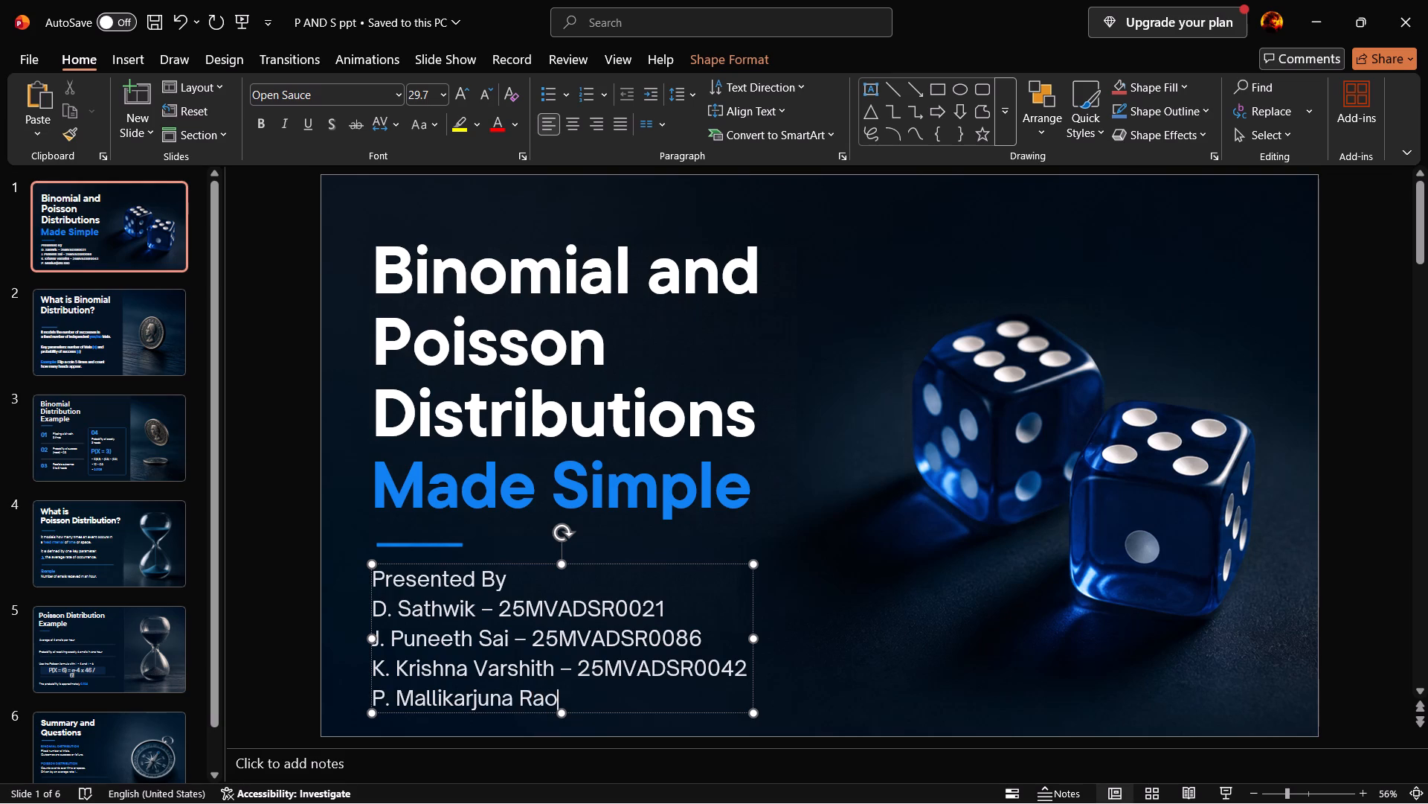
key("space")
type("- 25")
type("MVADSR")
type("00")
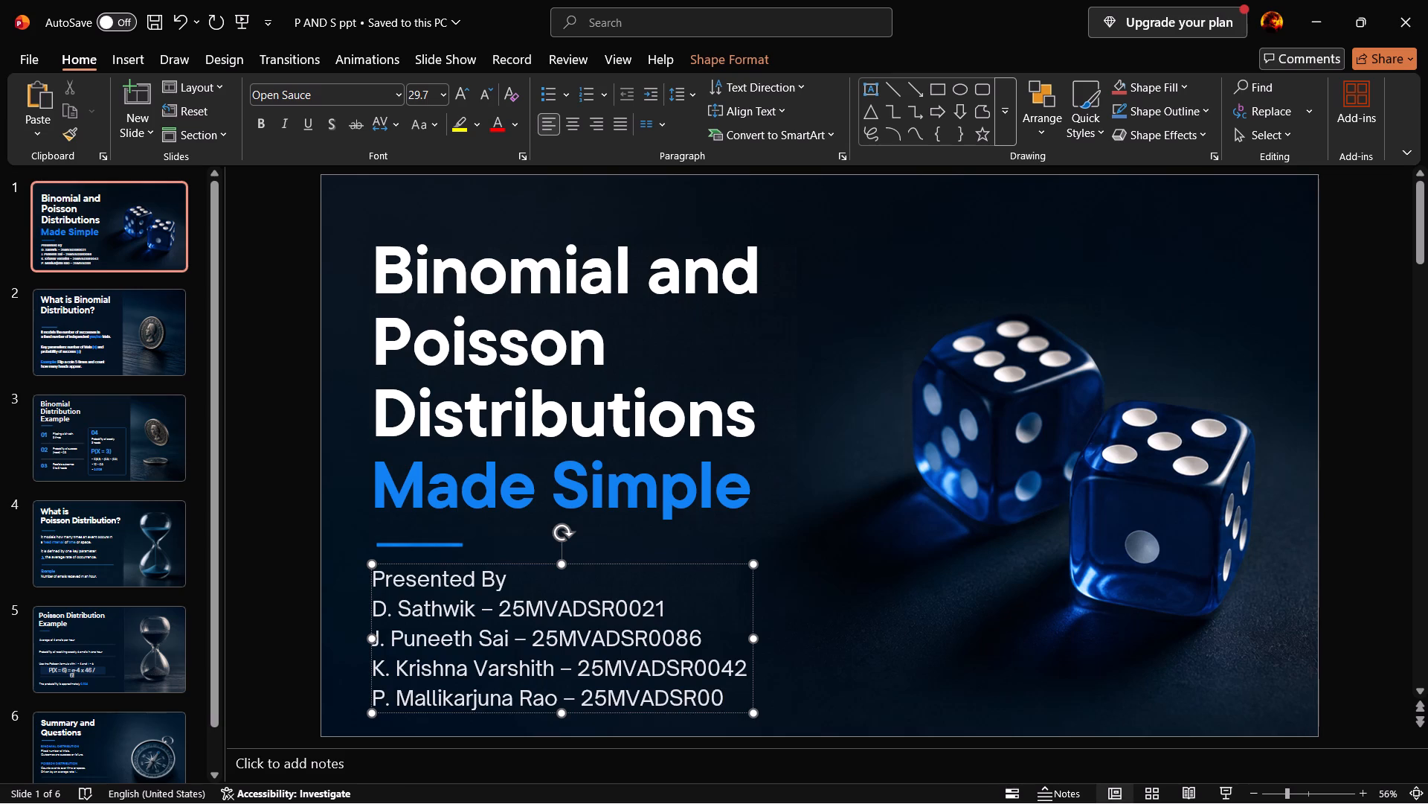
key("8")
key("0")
left_click(819, 646)
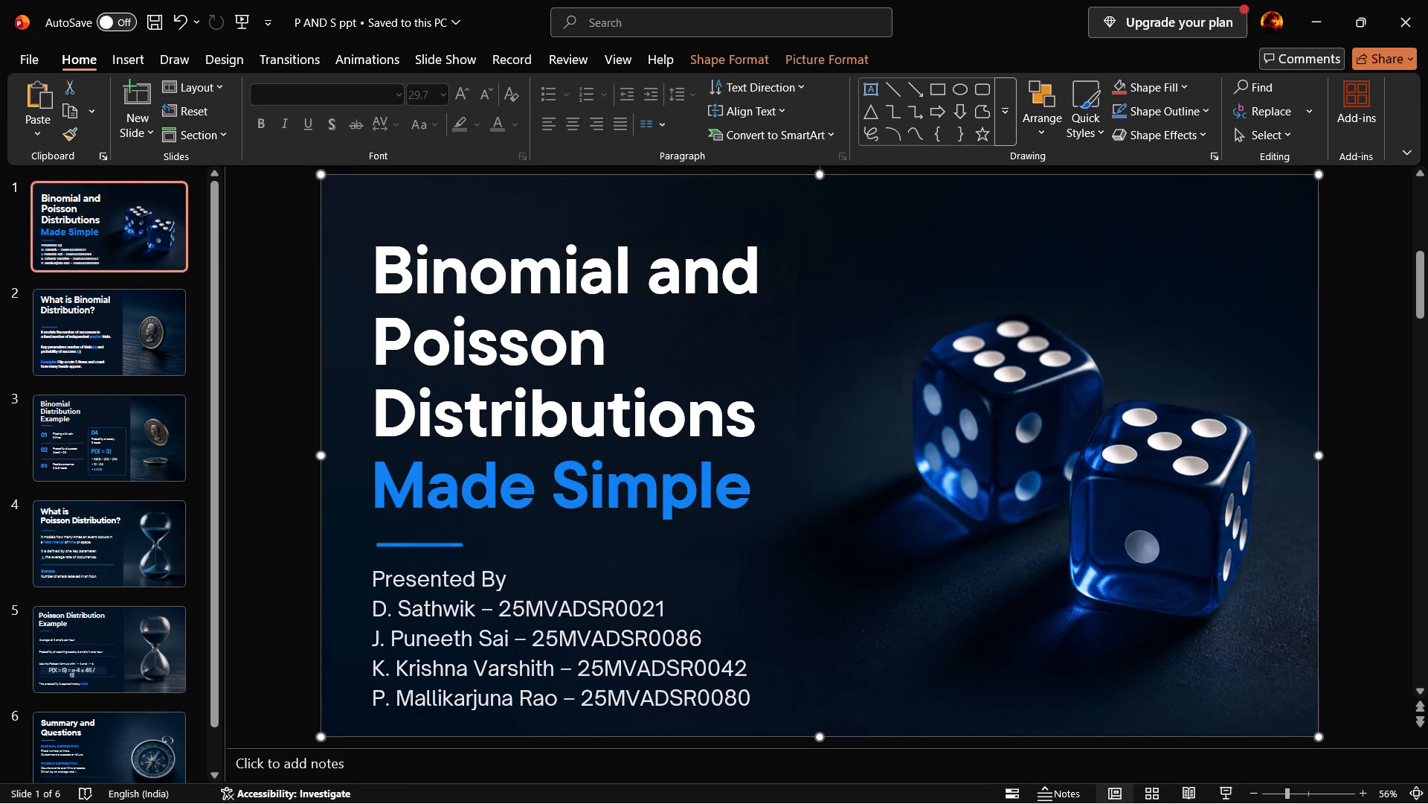
key("ctrl+s")
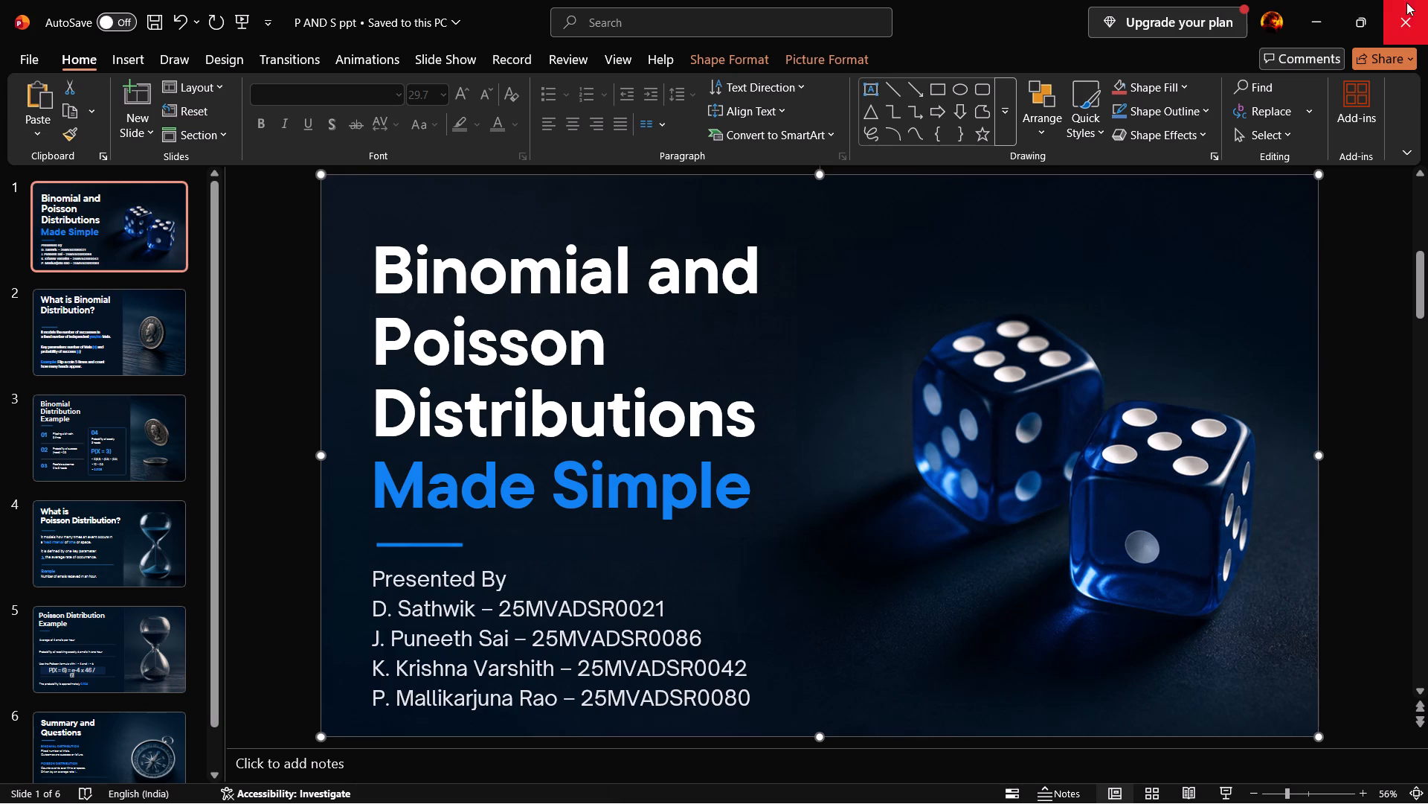
Look over the first three slides, and save and close the P AND S presentation.
left_click(152, 331)
left_click(135, 444)
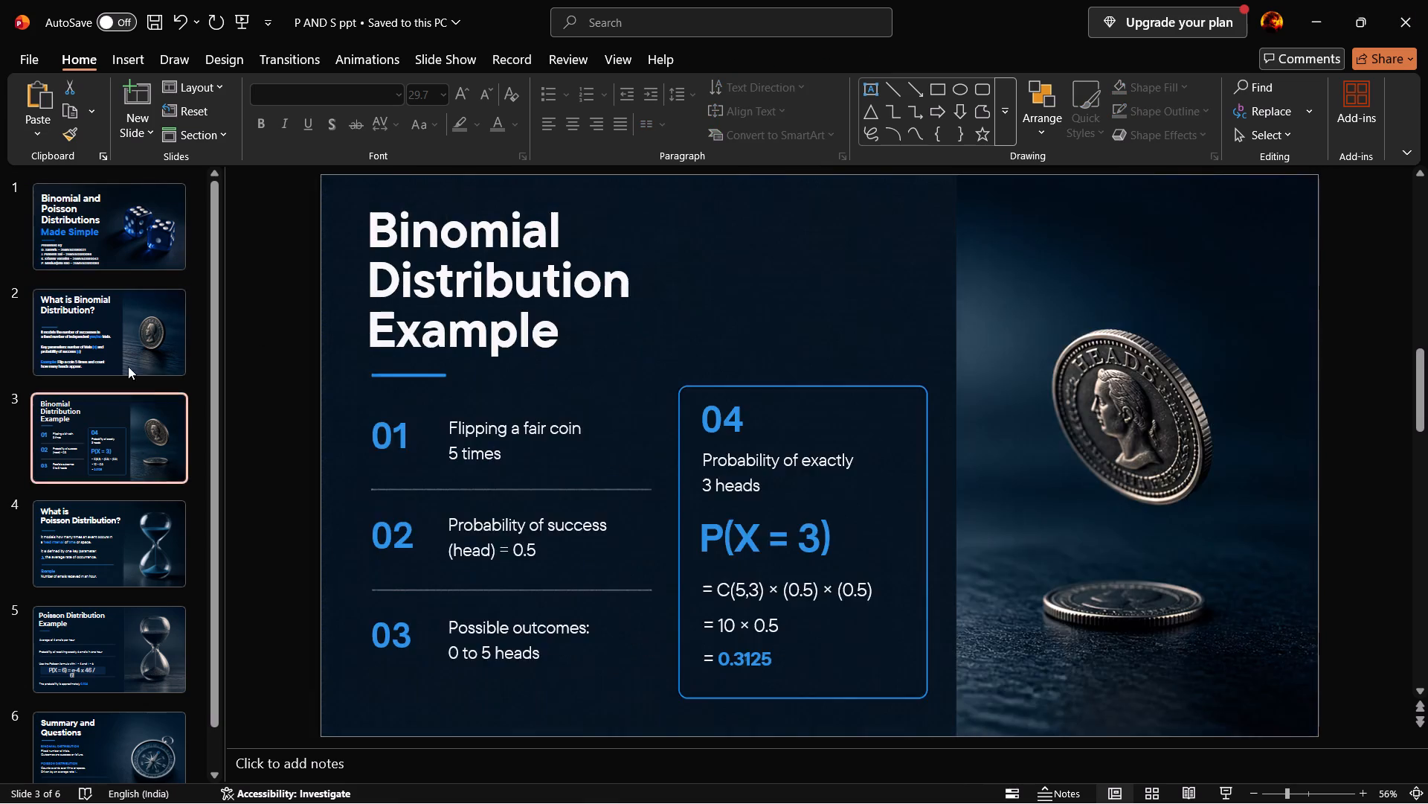
left_click(128, 342)
left_click(127, 237)
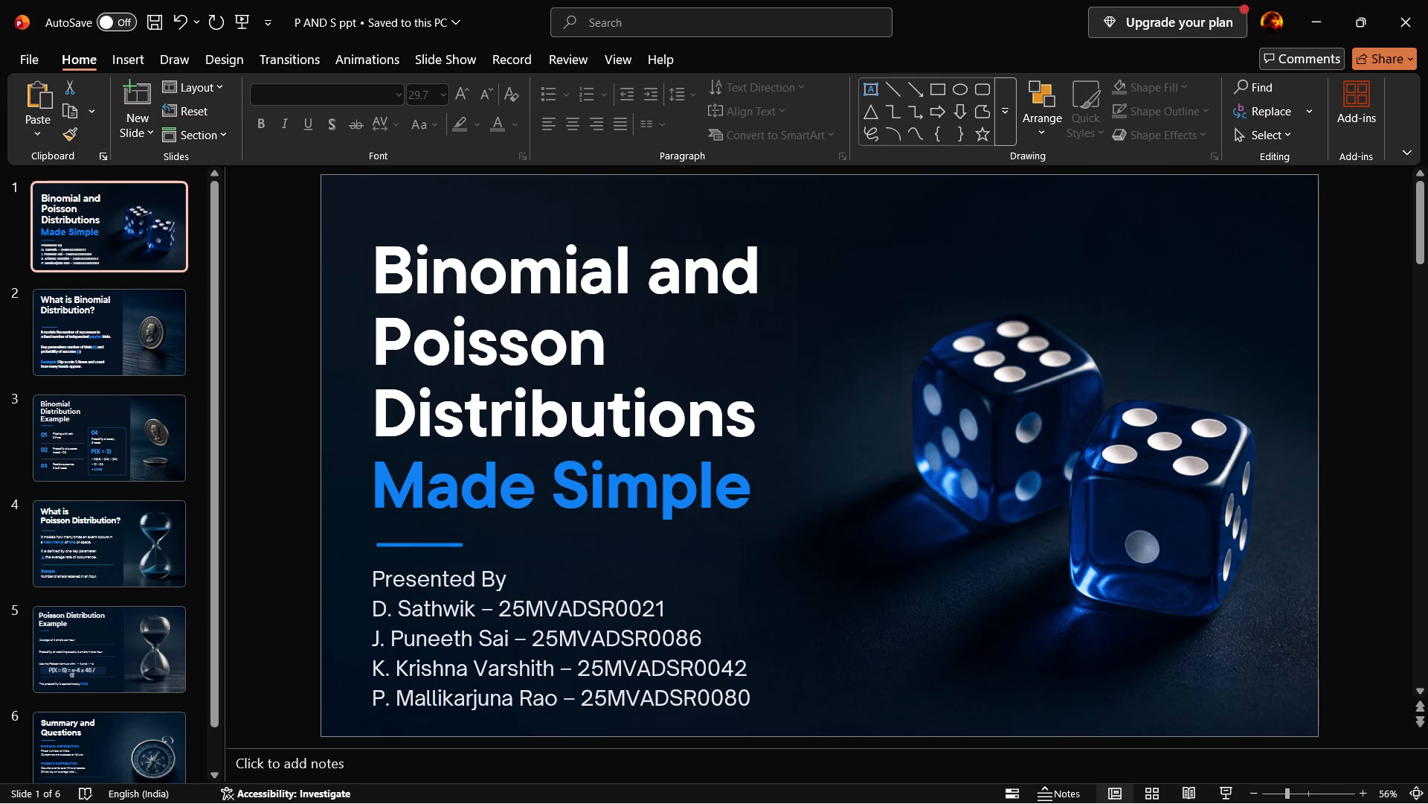
key("ctrl+s")
left_click(1427, 0)
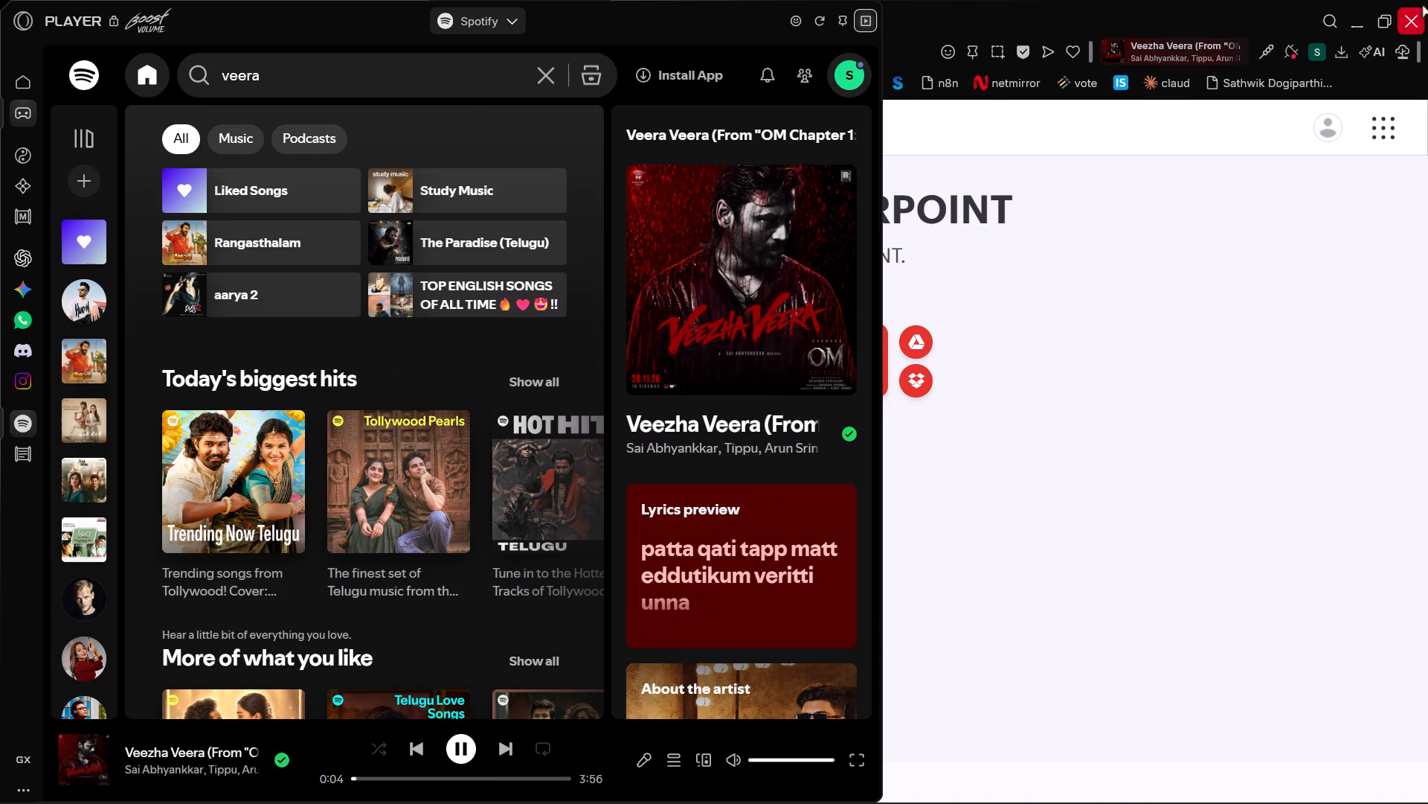